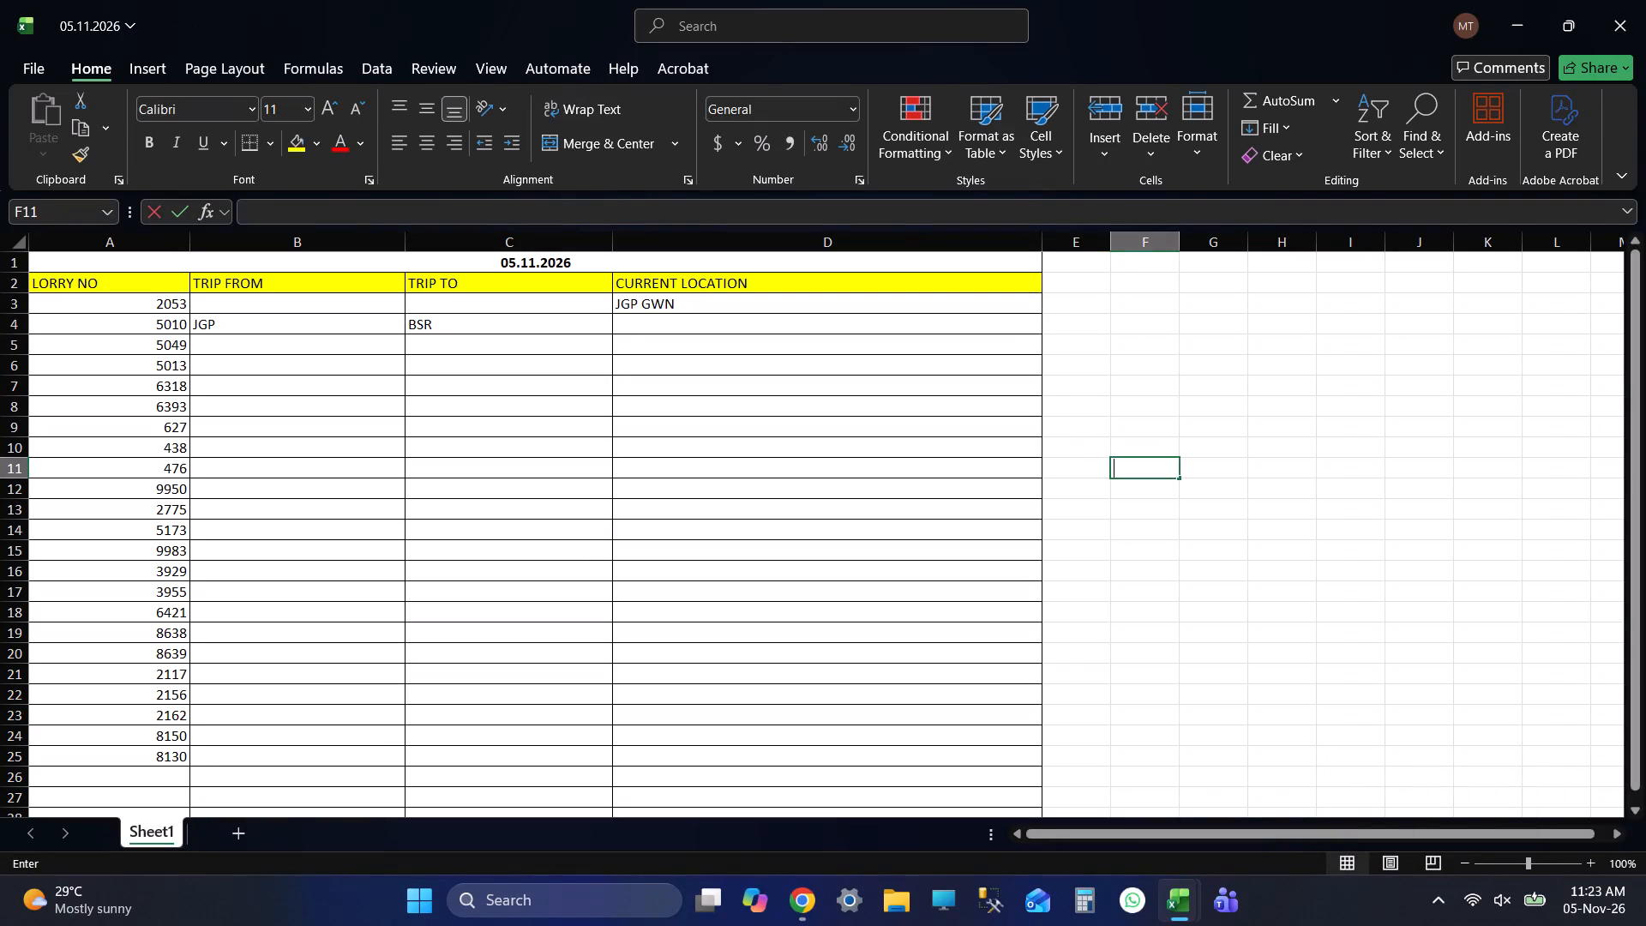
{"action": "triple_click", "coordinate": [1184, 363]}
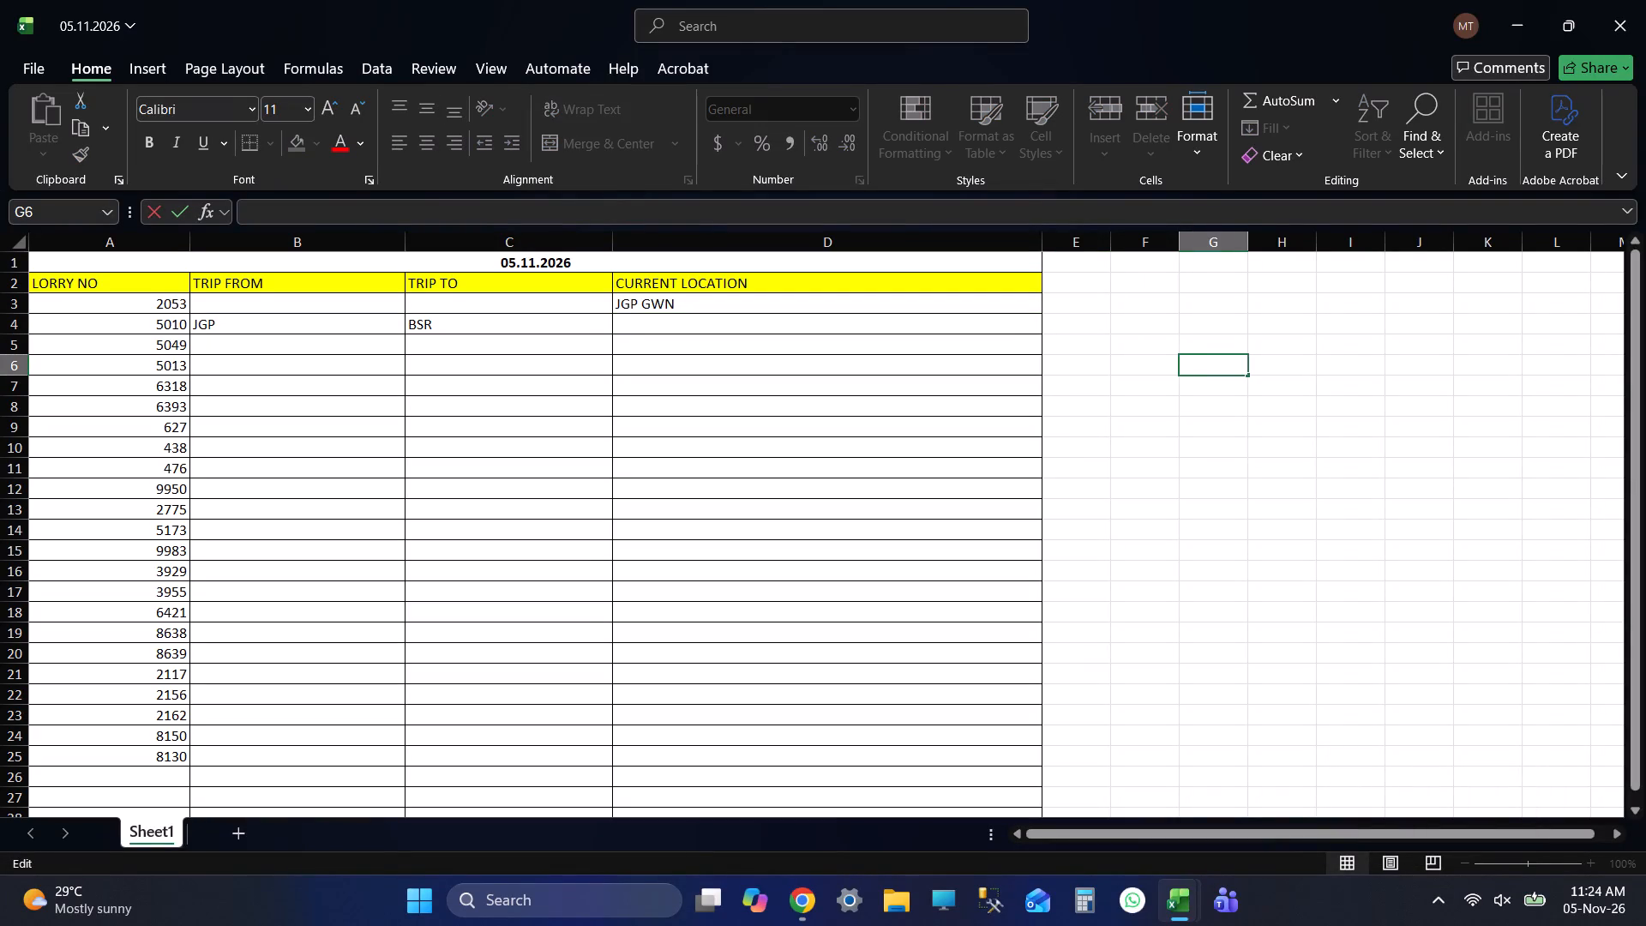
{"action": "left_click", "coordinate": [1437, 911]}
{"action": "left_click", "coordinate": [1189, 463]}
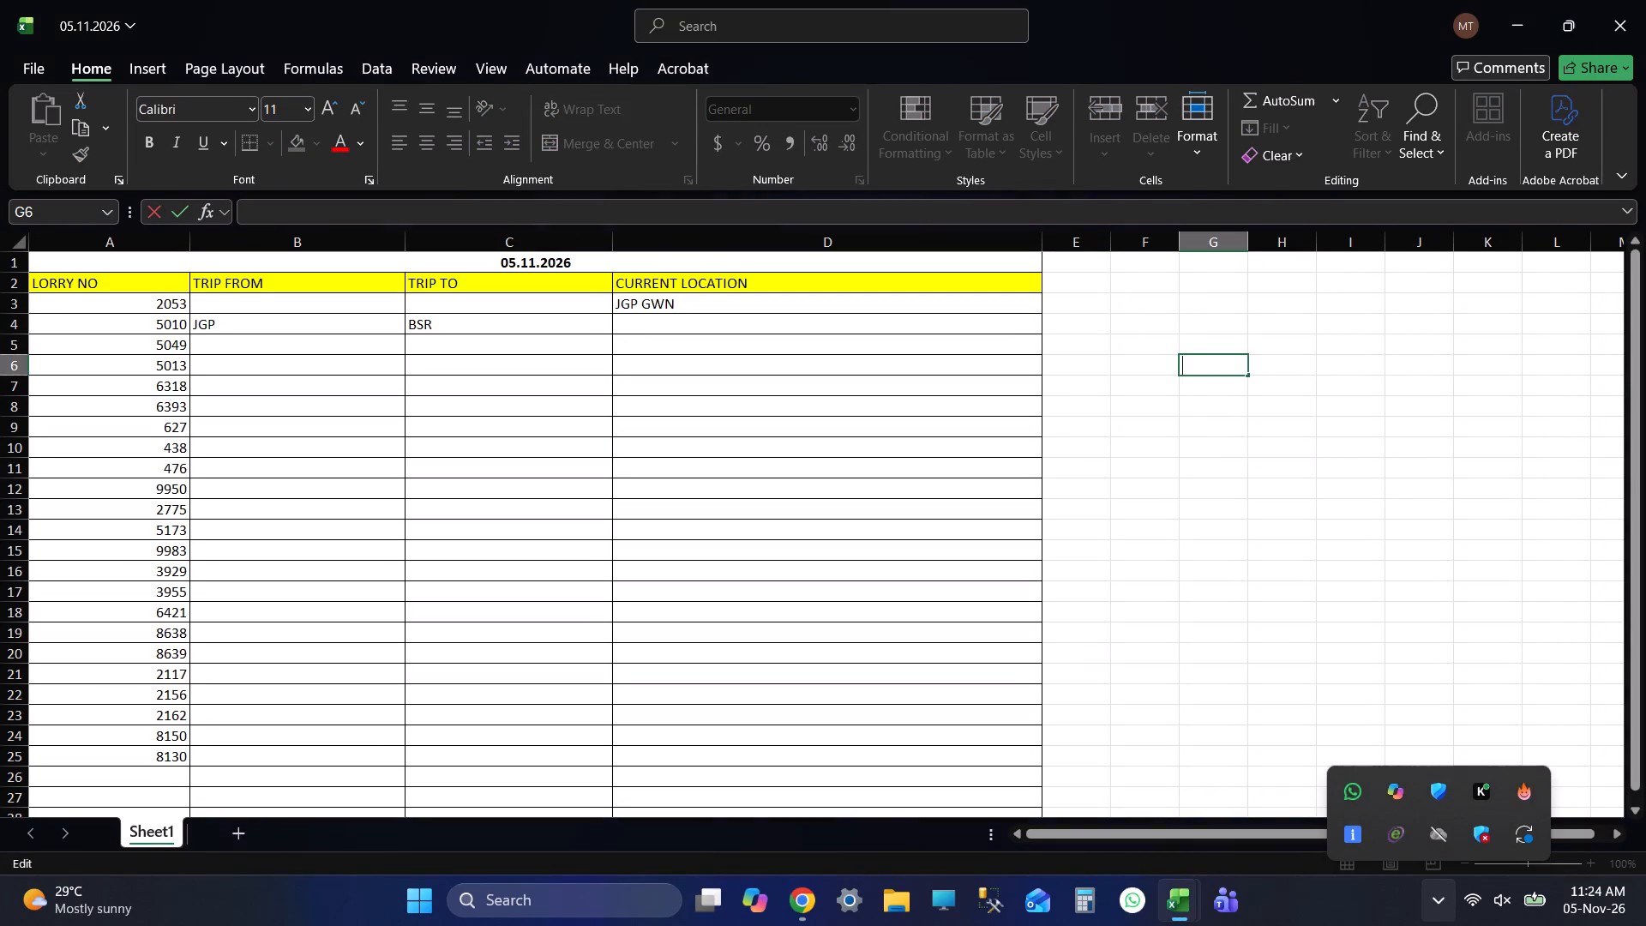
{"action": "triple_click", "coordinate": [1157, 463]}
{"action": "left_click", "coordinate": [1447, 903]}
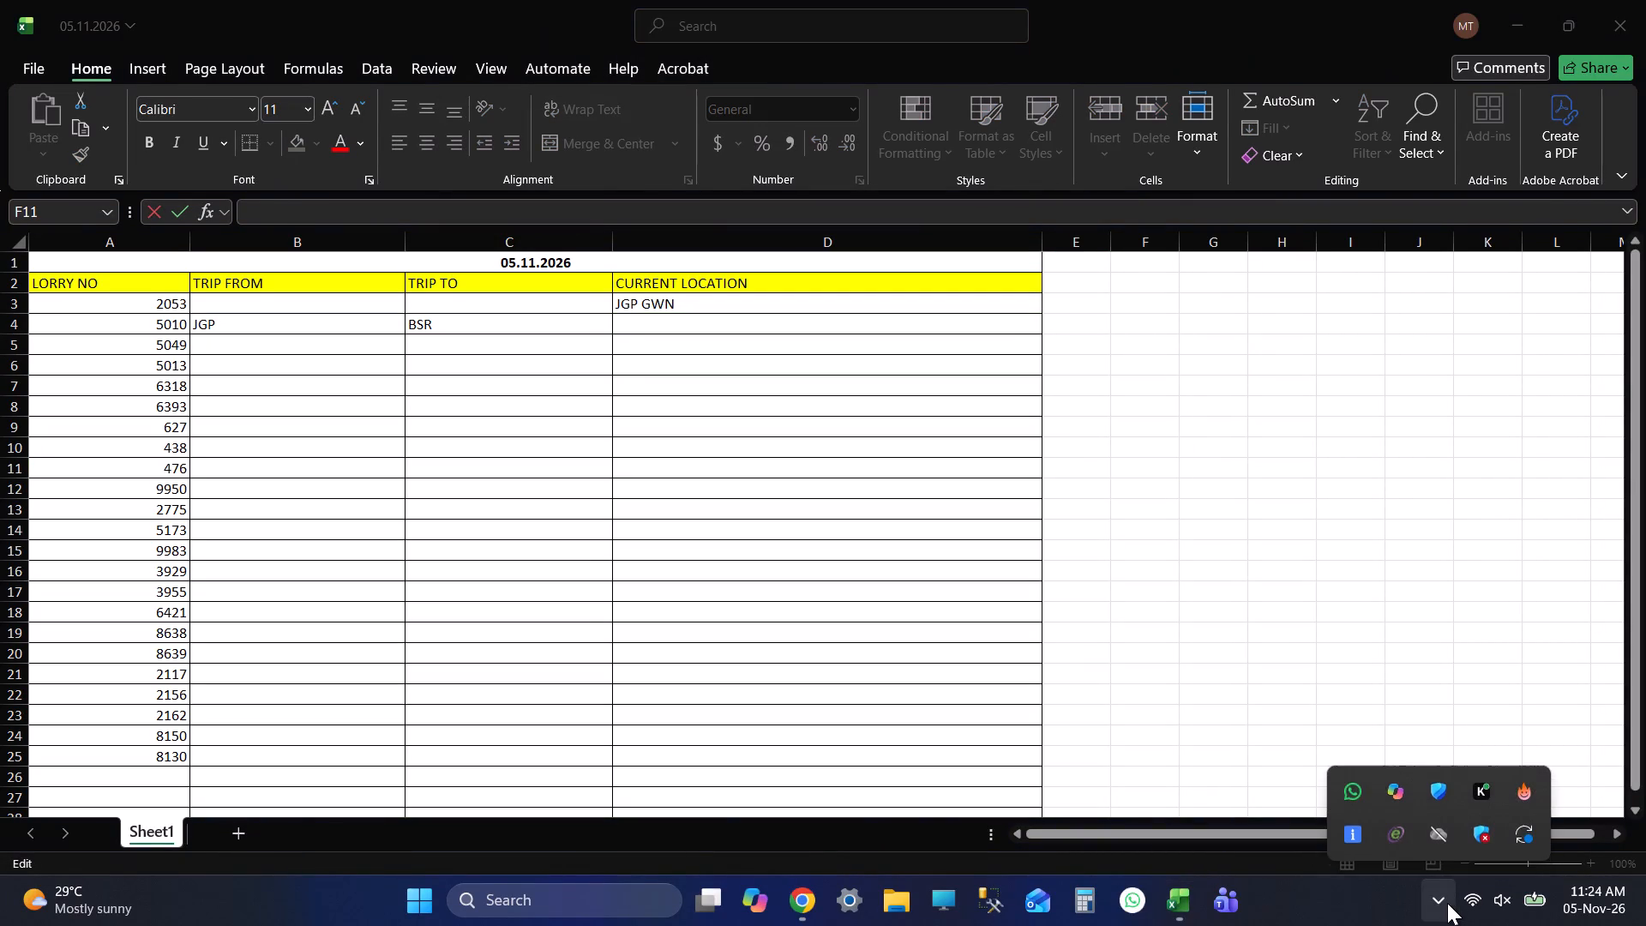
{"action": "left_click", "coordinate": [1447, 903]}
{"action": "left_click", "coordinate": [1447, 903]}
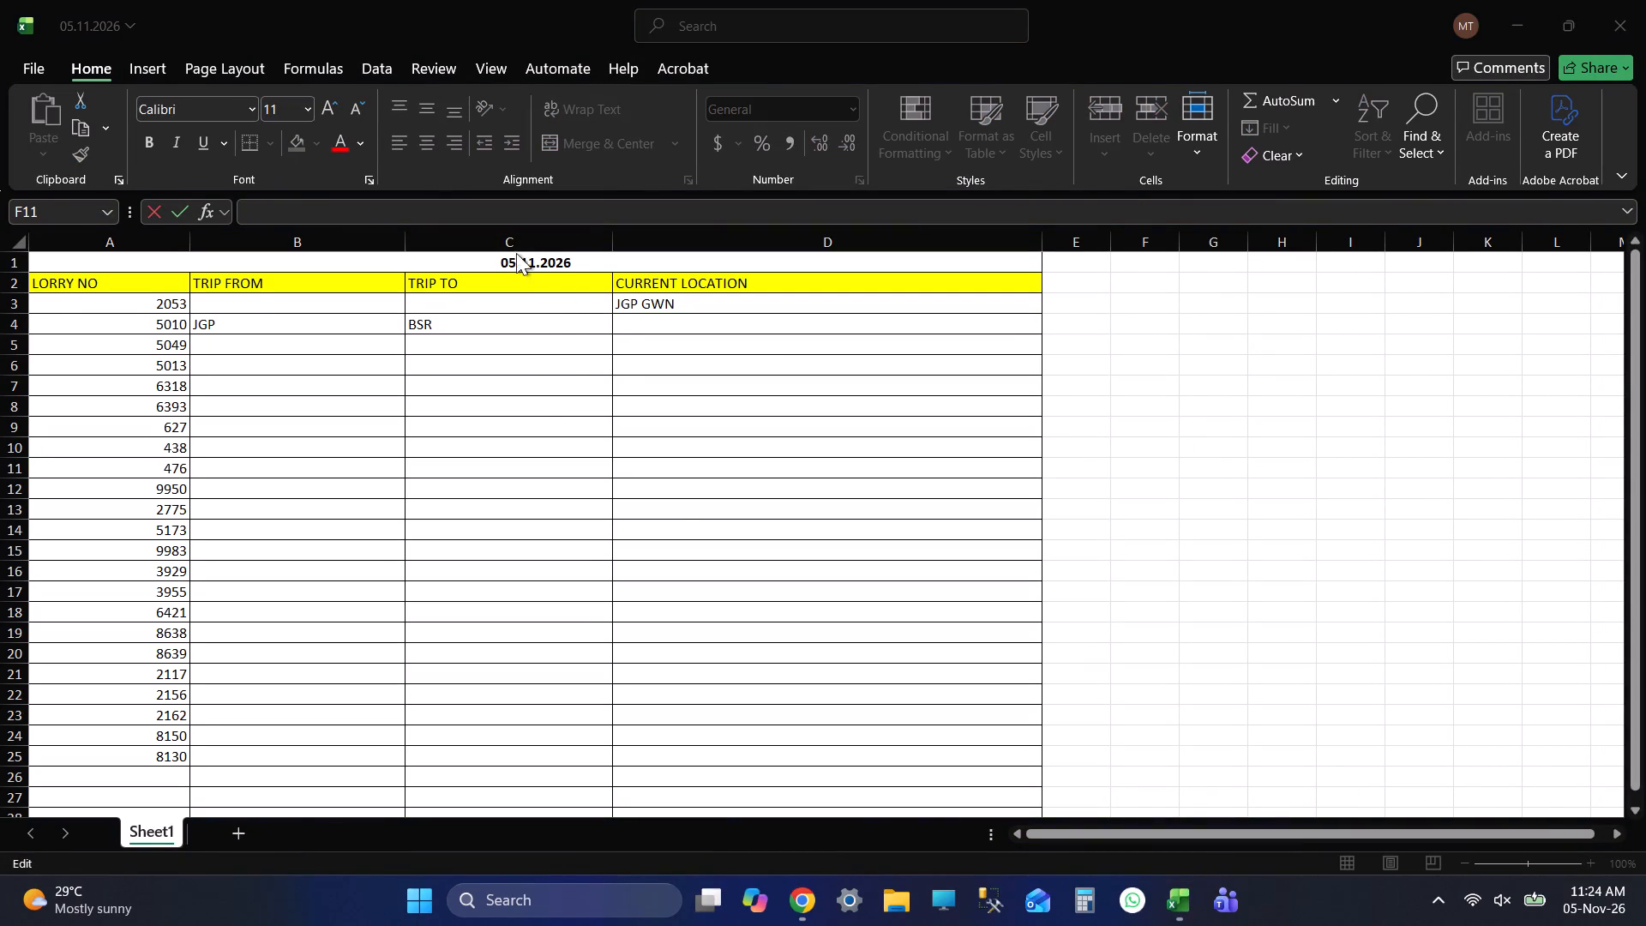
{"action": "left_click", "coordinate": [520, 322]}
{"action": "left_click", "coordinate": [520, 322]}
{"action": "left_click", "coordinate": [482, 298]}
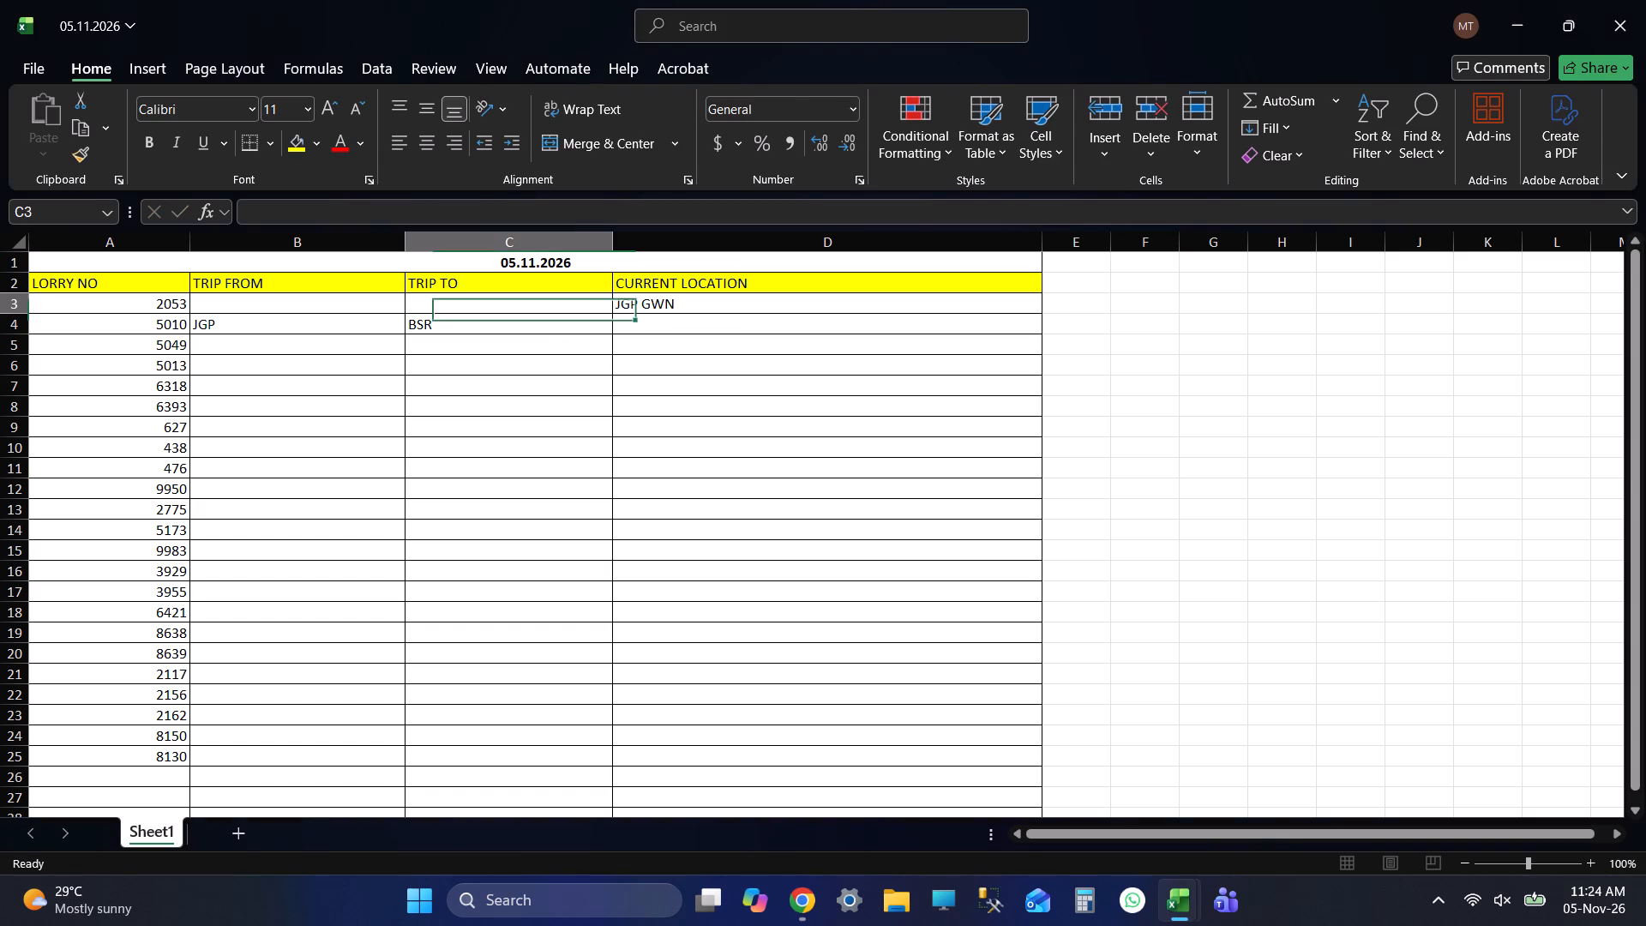
Check lorry 5010's row against its trips on the JGP (MANGULI) sheet of the mtpl_daily_trip_nov_2026 5 Nov workbook.
{"action": "left_click", "coordinate": [472, 324]}
{"action": "key", "text": "Tab"}
{"action": "key", "text": "alt+Tab"}
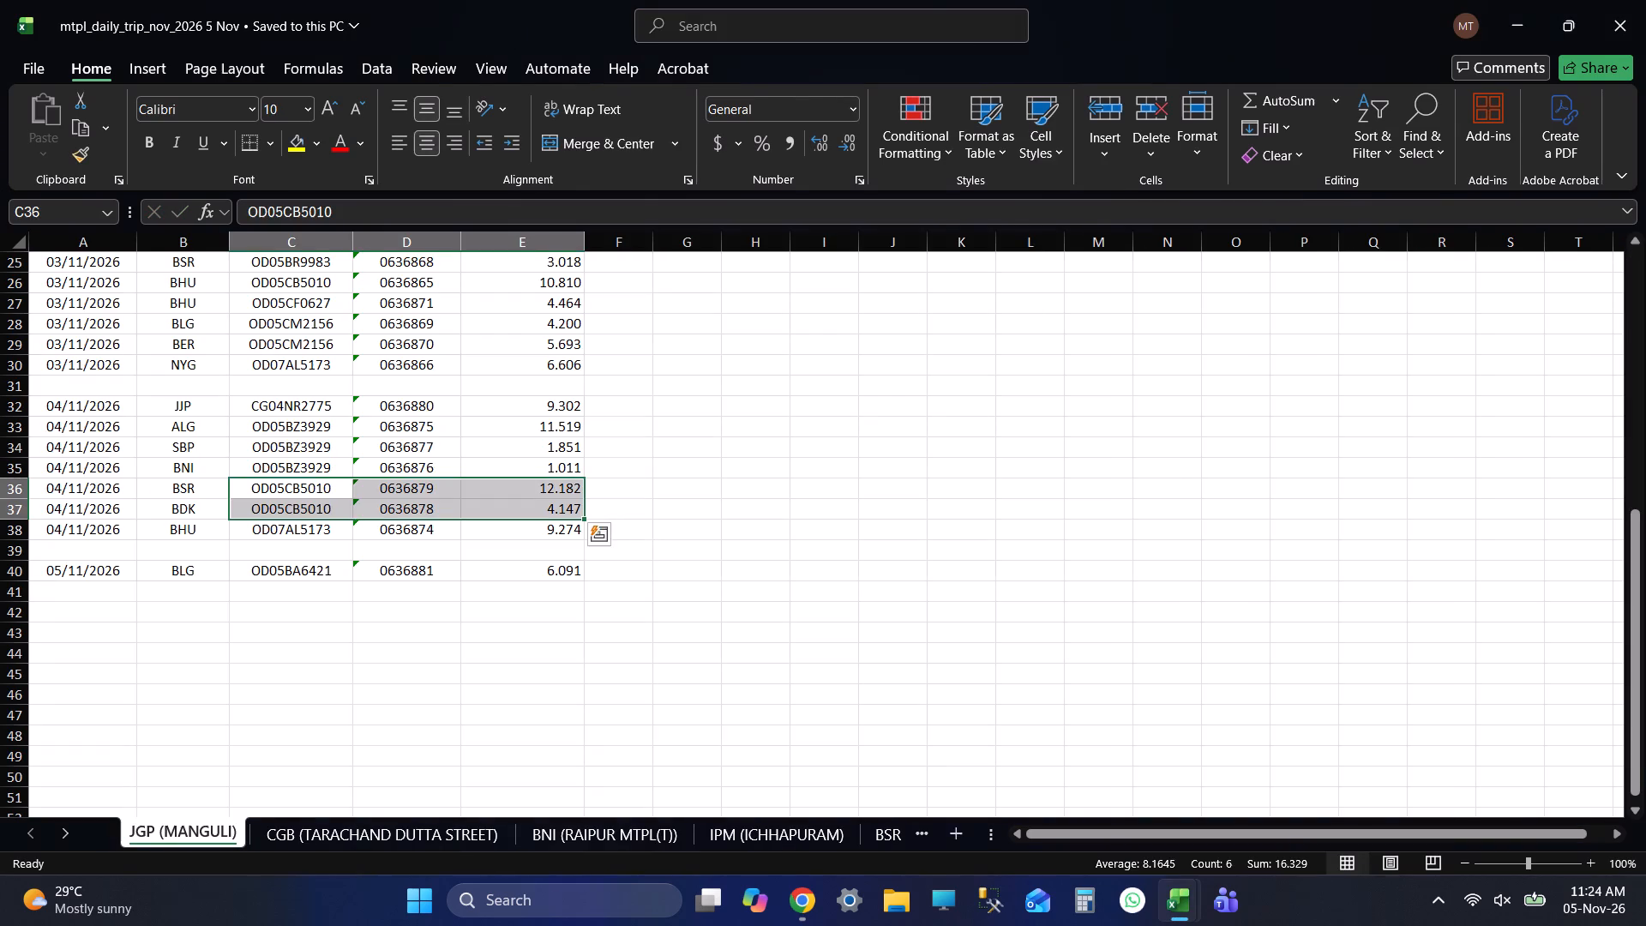
{"action": "key", "text": "alt+Tab"}
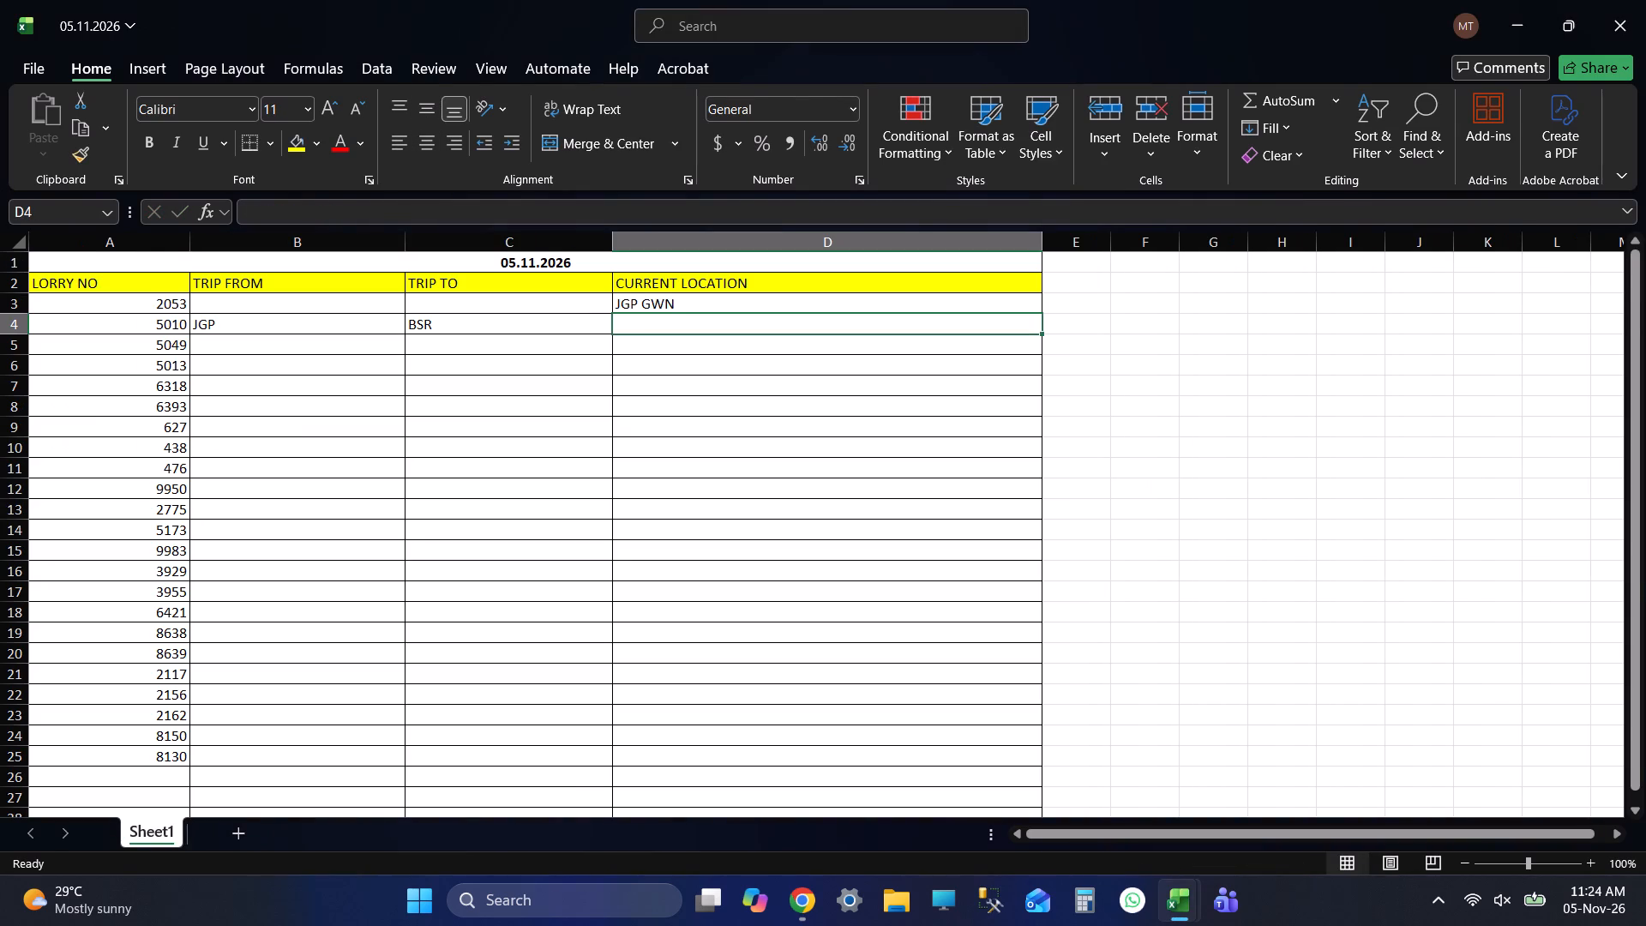
{"action": "key", "text": "alt+Tab"}
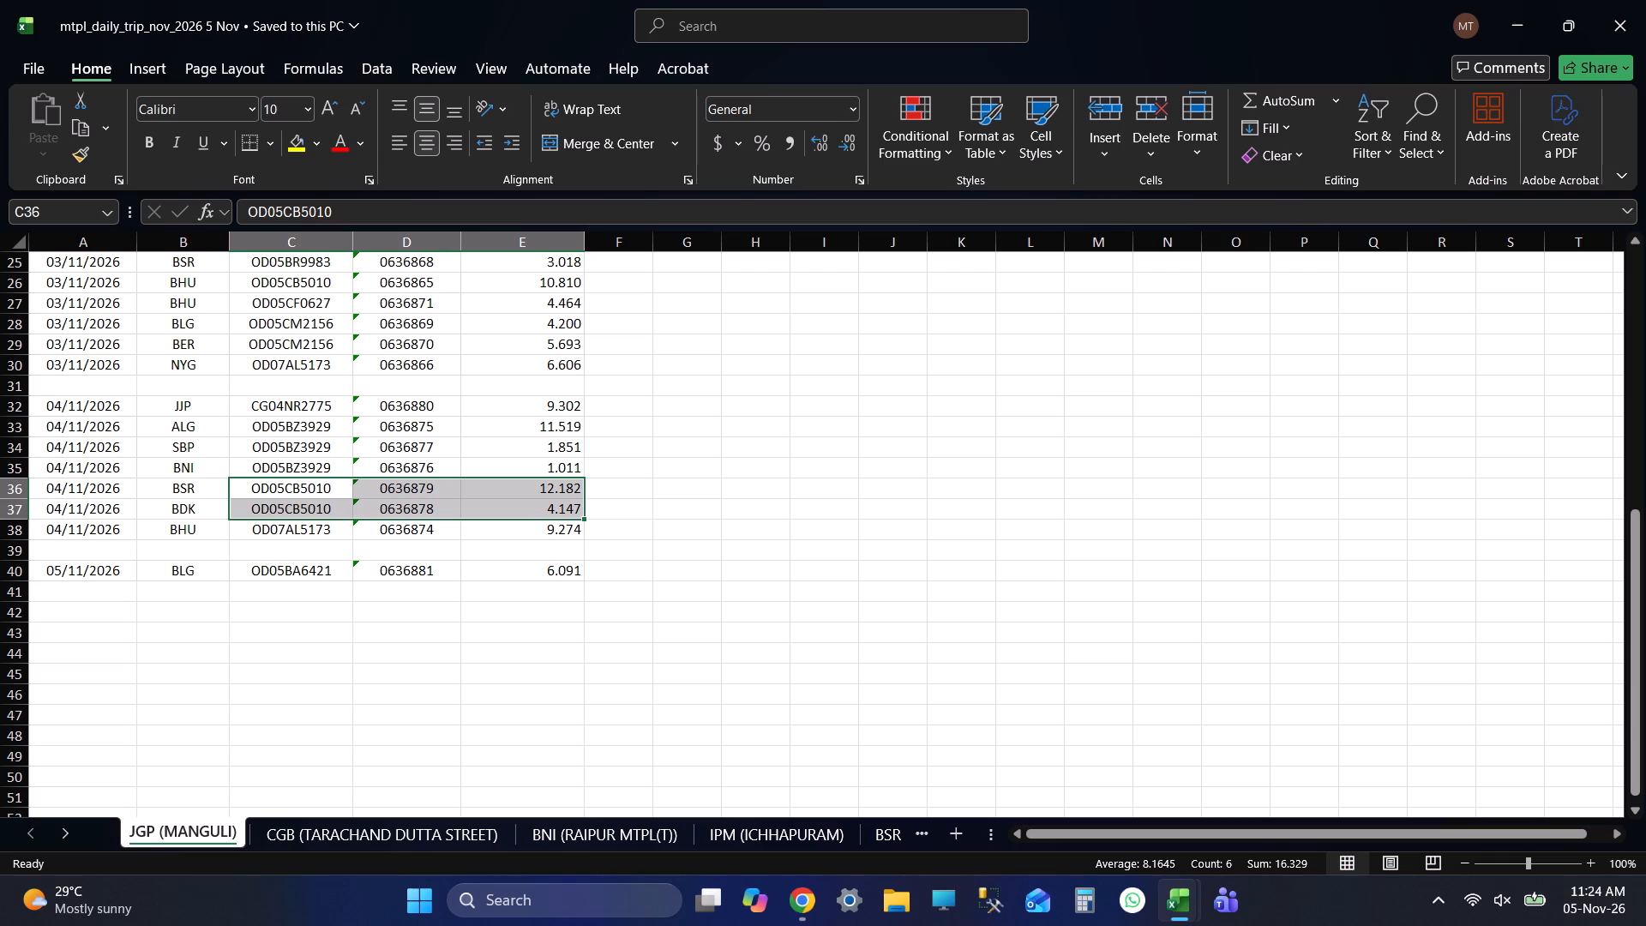
{"action": "key", "text": "alt+Tab"}
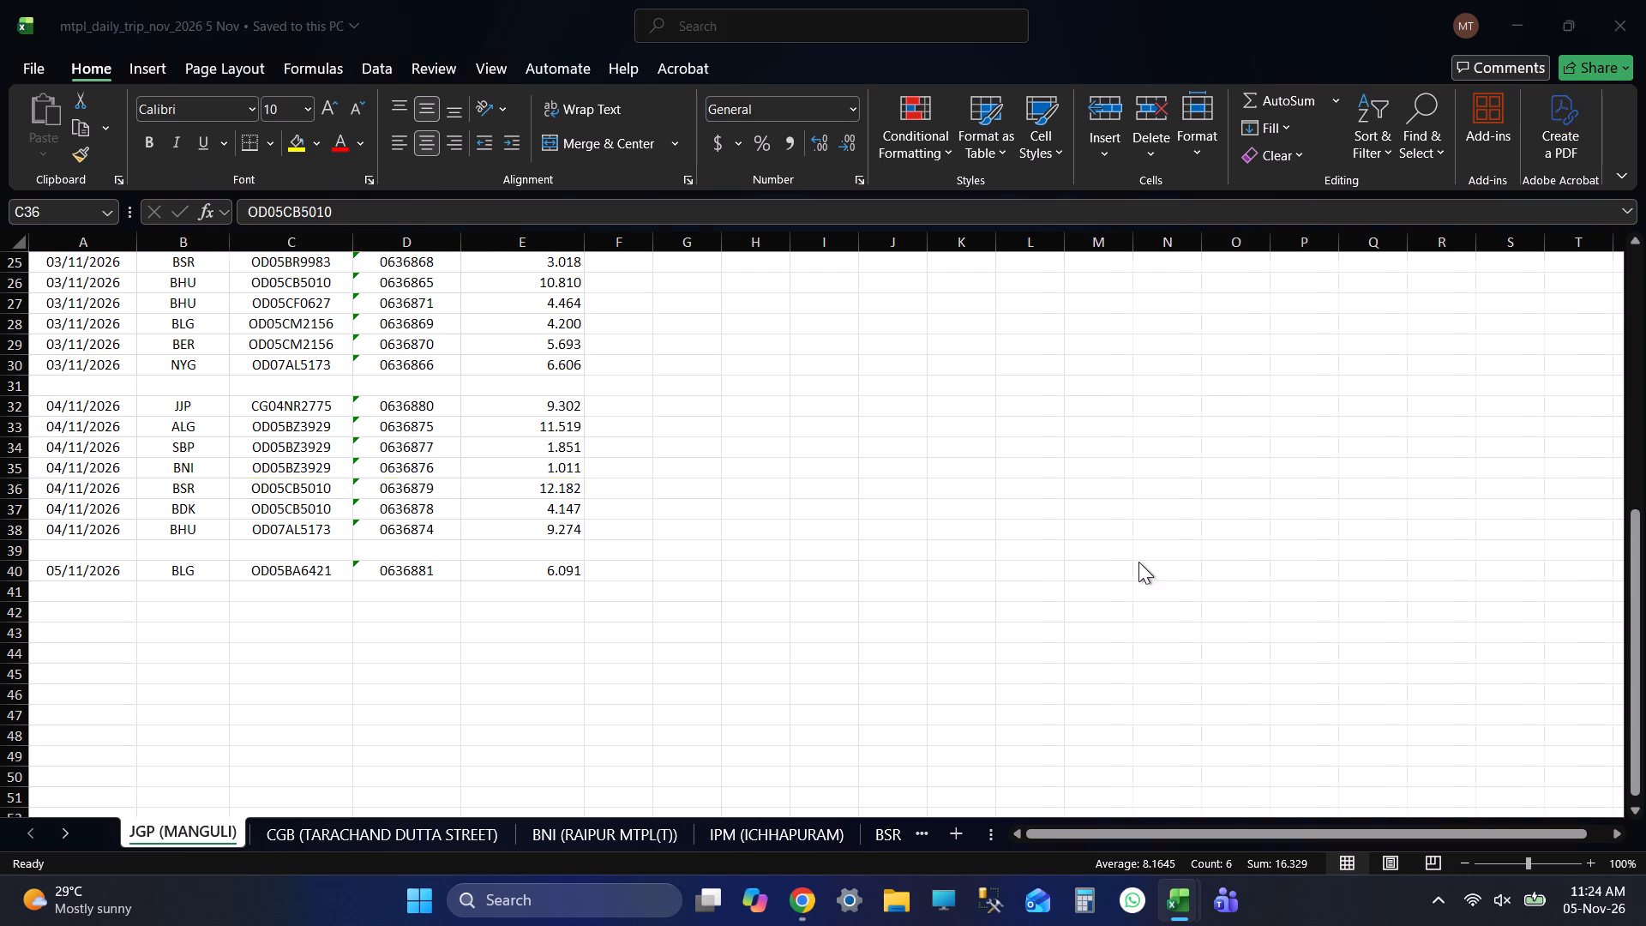
{"action": "key", "text": "alt+Tab"}
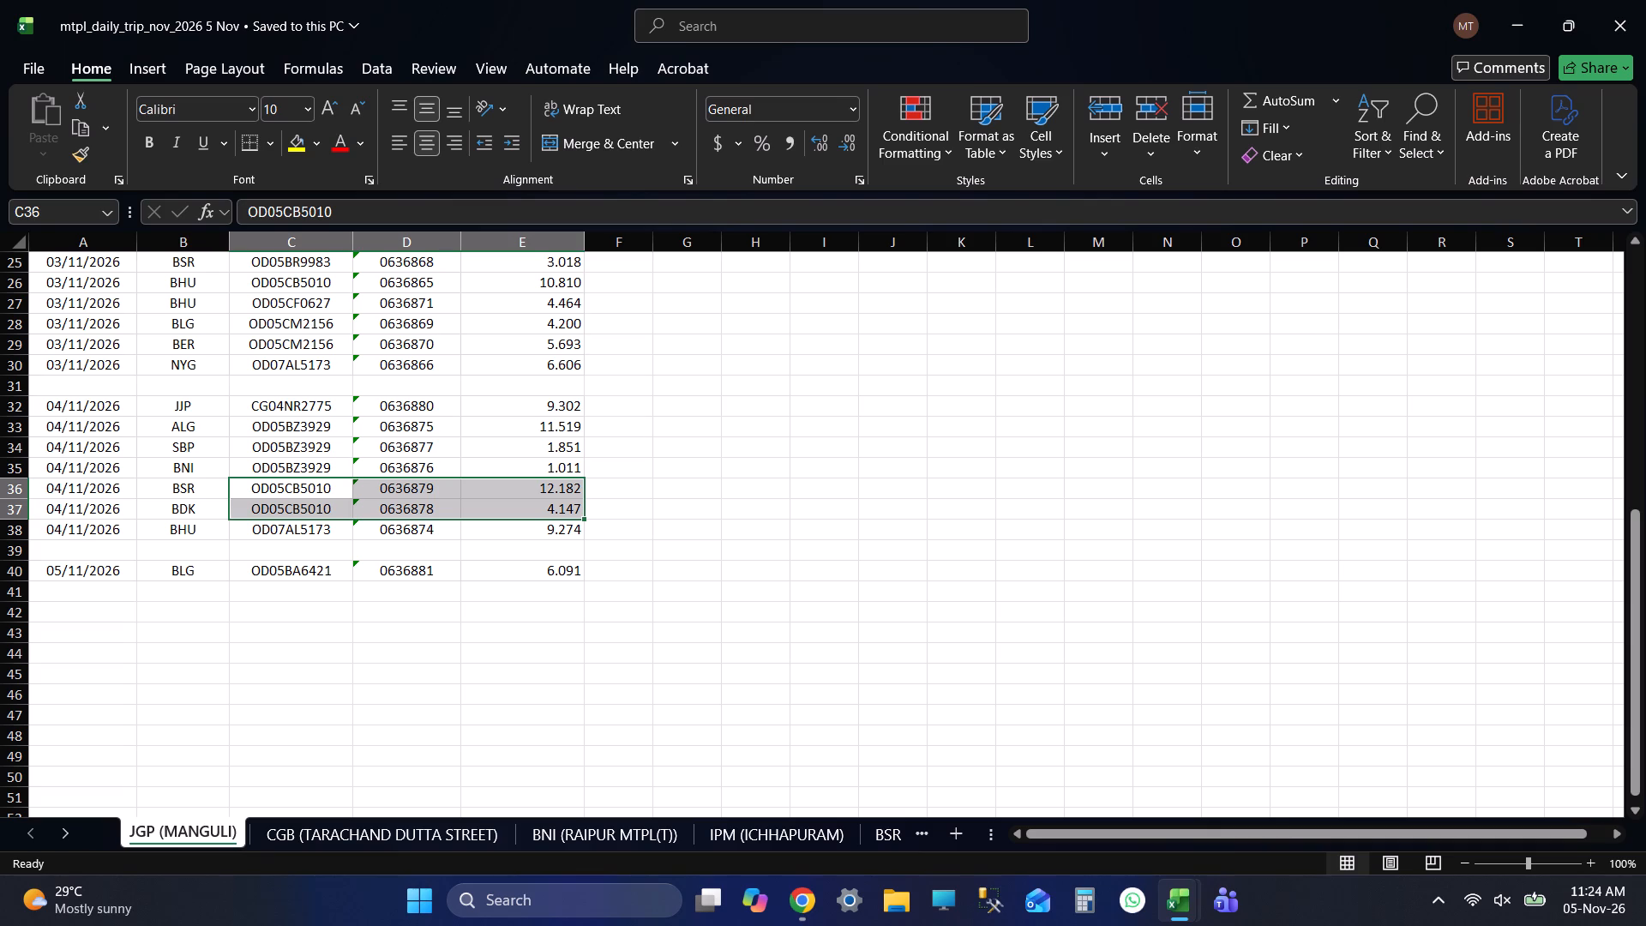
{"action": "key", "text": "alt+Tab"}
{"action": "key", "text": "alt+Tab"}
{"action": "key", "text": "alt+Tab"}
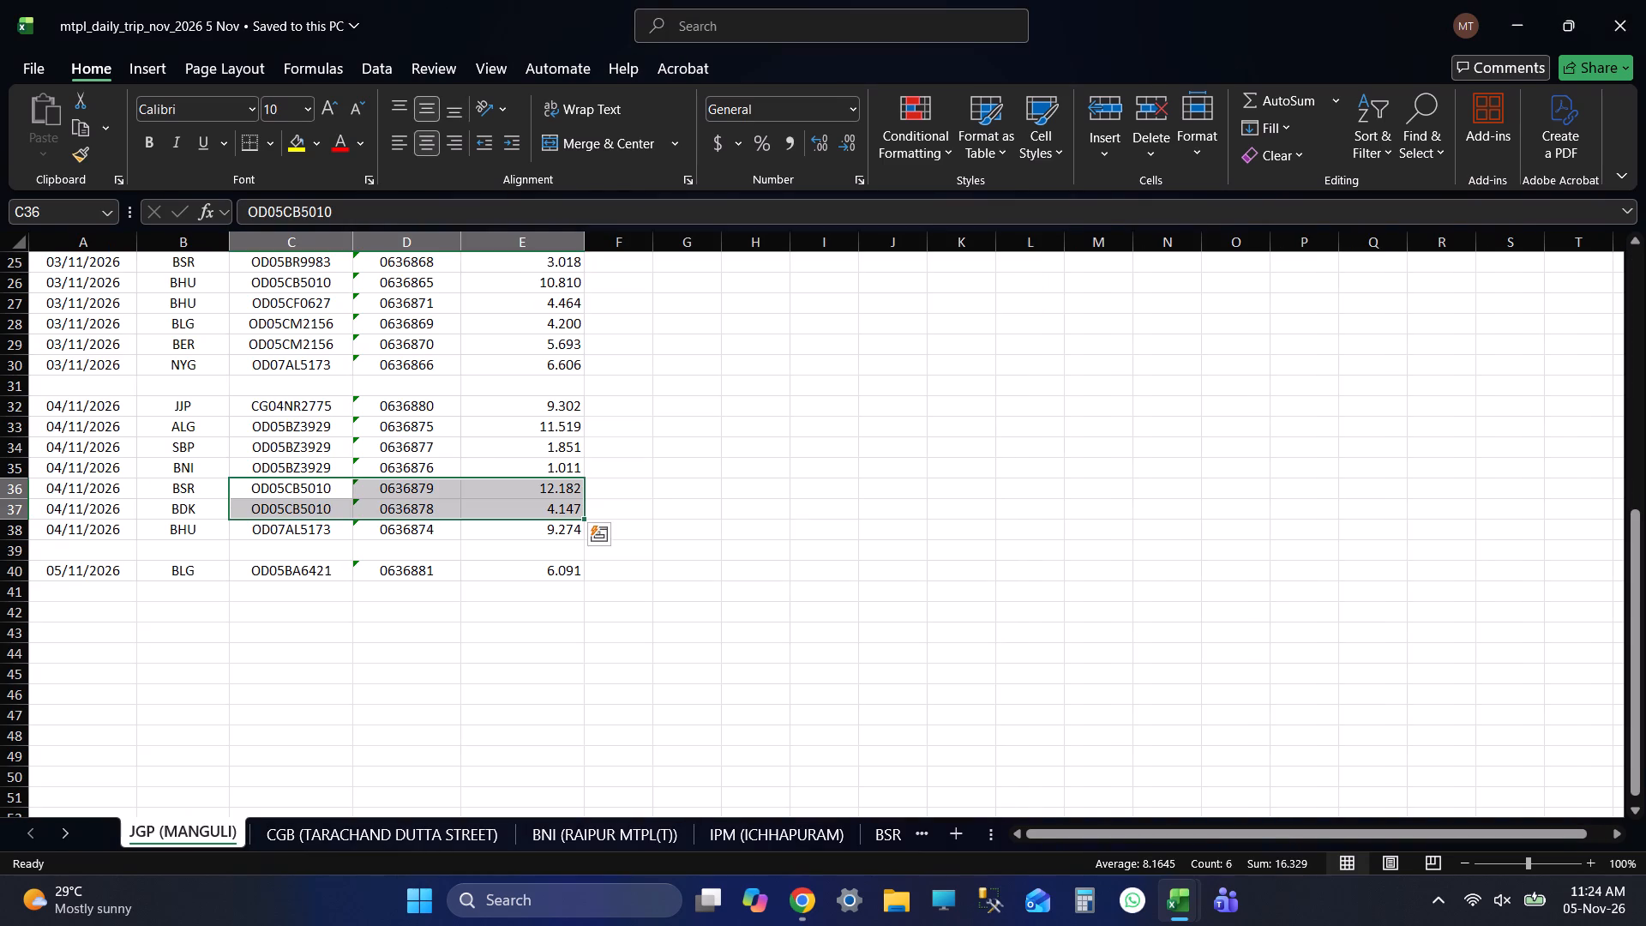
{"action": "key", "text": "alt+Tab"}
{"action": "key", "text": "alt+Tab"}
Enter BSR GWN as the current location of lorry 5010 in the 05.11.2026 workbook and save it.
{"action": "type", "text": "BSR FG"}
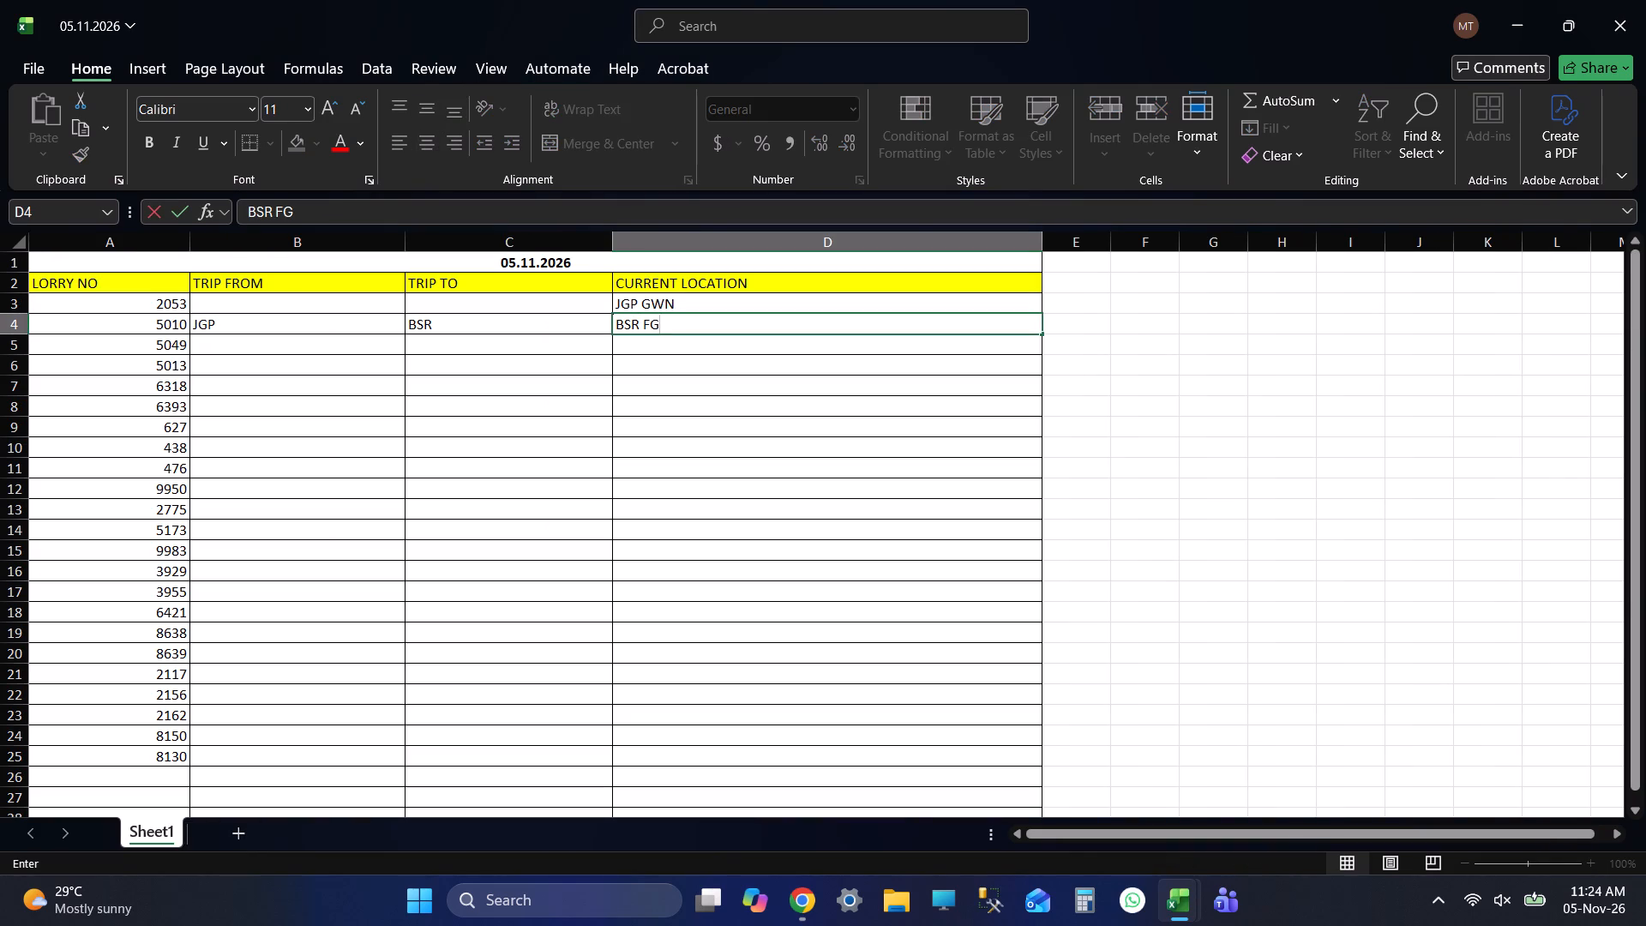
{"action": "key", "text": "BackSpace"}
{"action": "key", "text": "BackSpace"}
{"action": "type", "text": "GWN"}
{"action": "key", "text": "Return"}
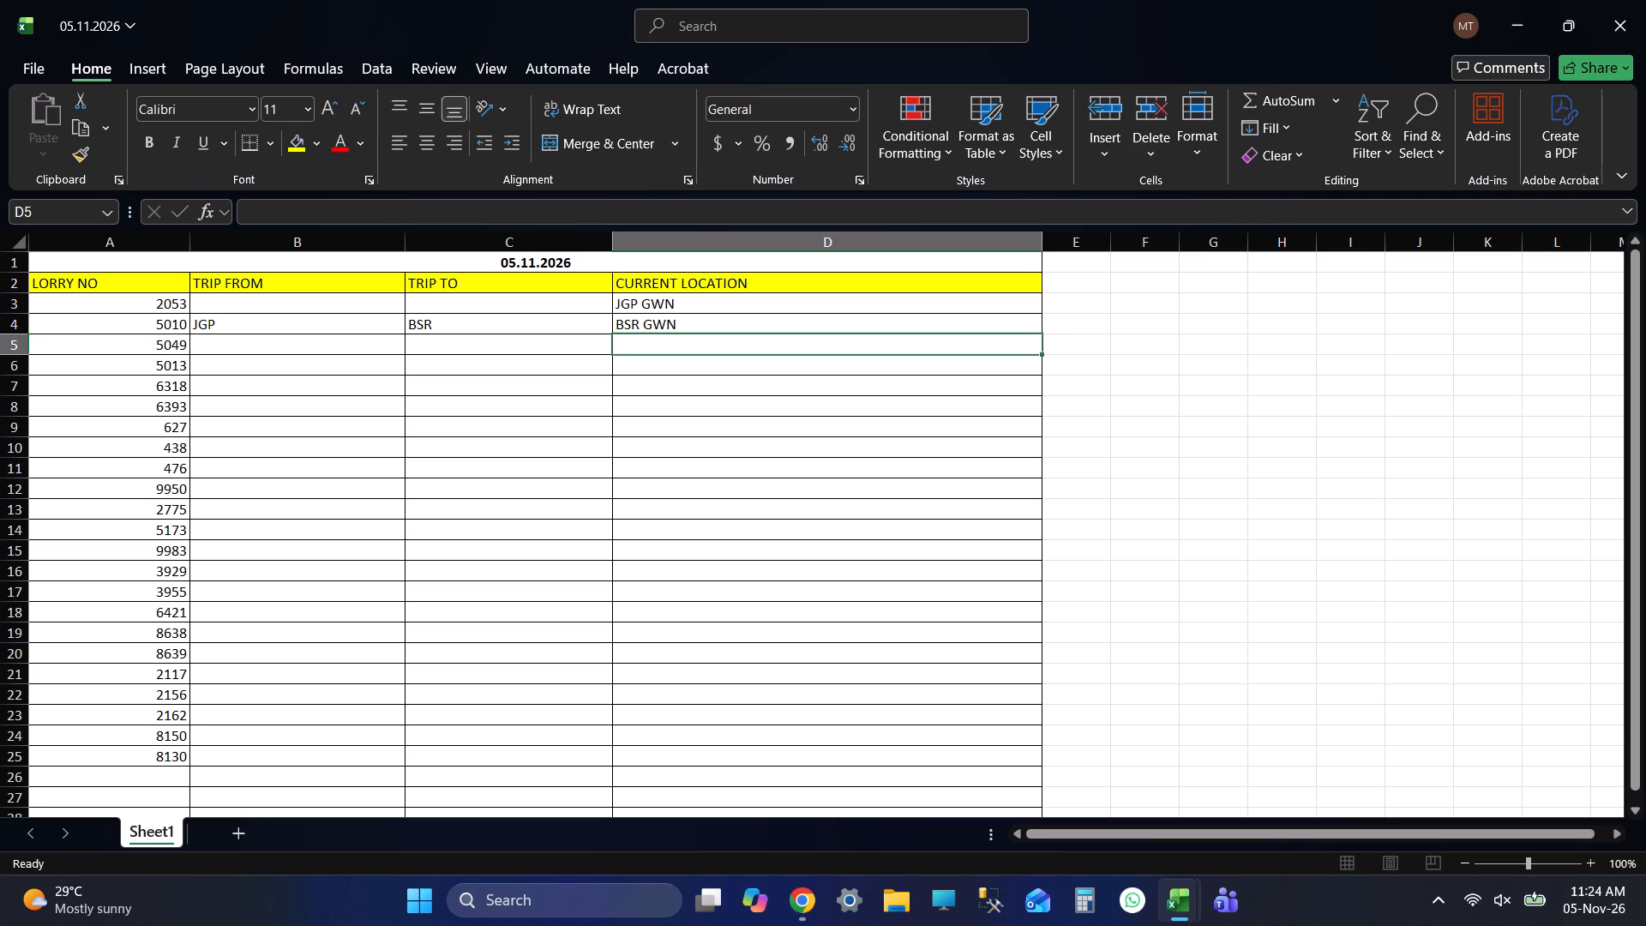
{"action": "key", "text": "ctrl+s"}
{"action": "key", "text": "ctrl+s"}
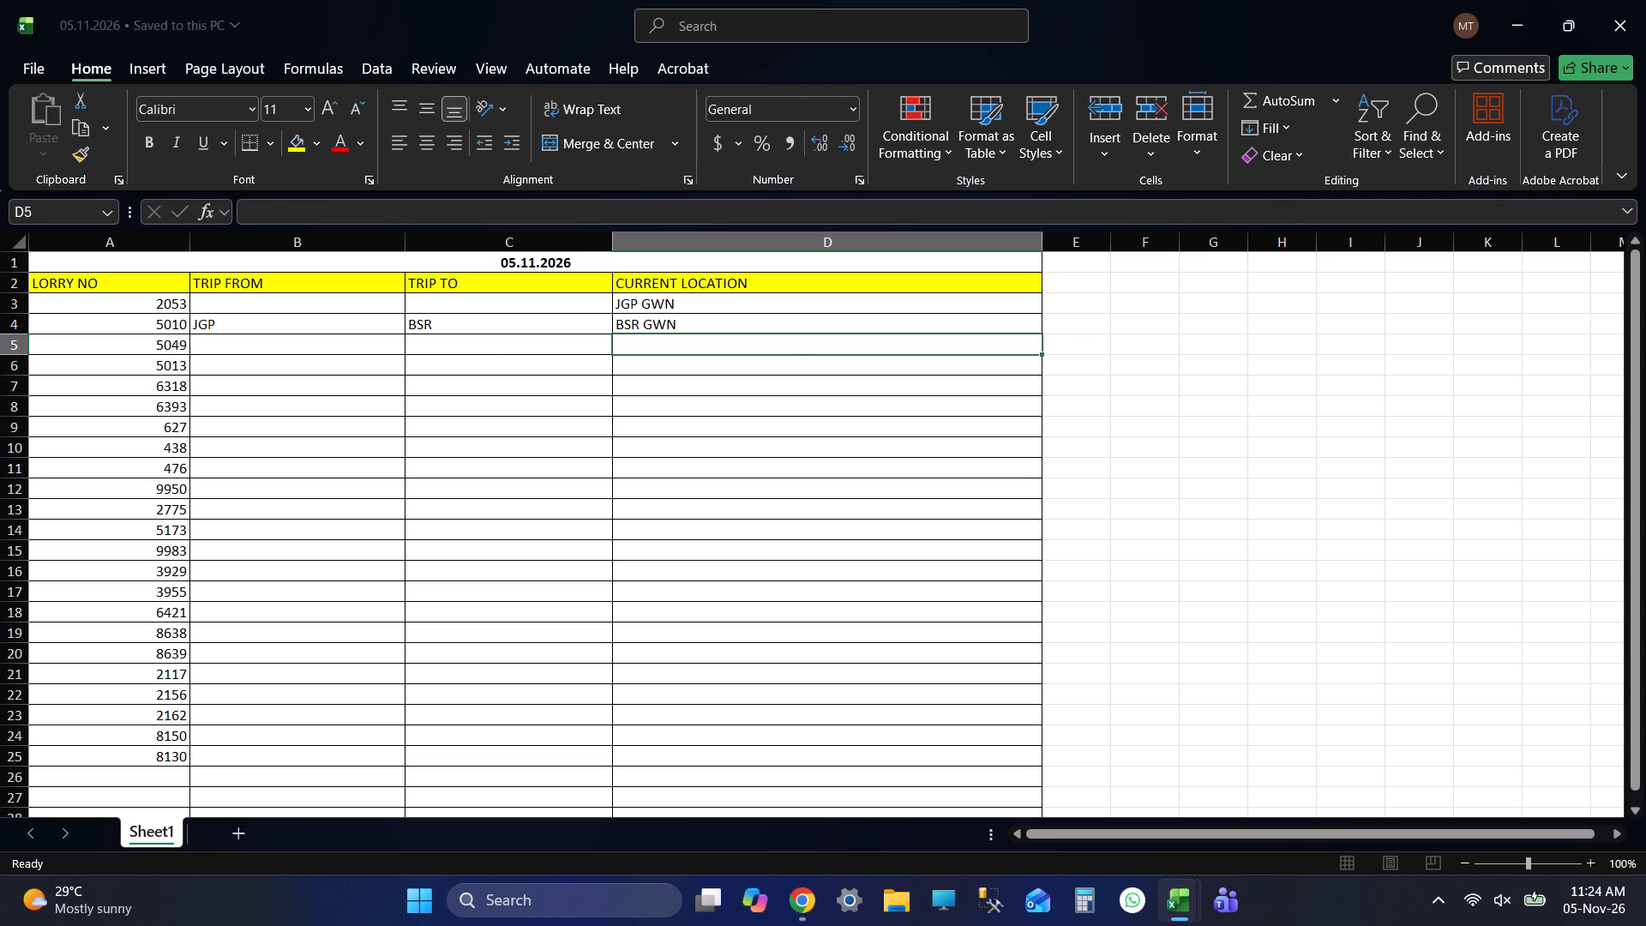
Copy lorry number 5049, search for it on the Wheelseye dashboard in Chrome, and open that vehicle's route history.
{"action": "key", "text": "shift+Tab"}
{"action": "key", "text": "shift+Tab"}
{"action": "key", "text": "shift+Tab"}
{"action": "key", "text": "ctrl+c"}
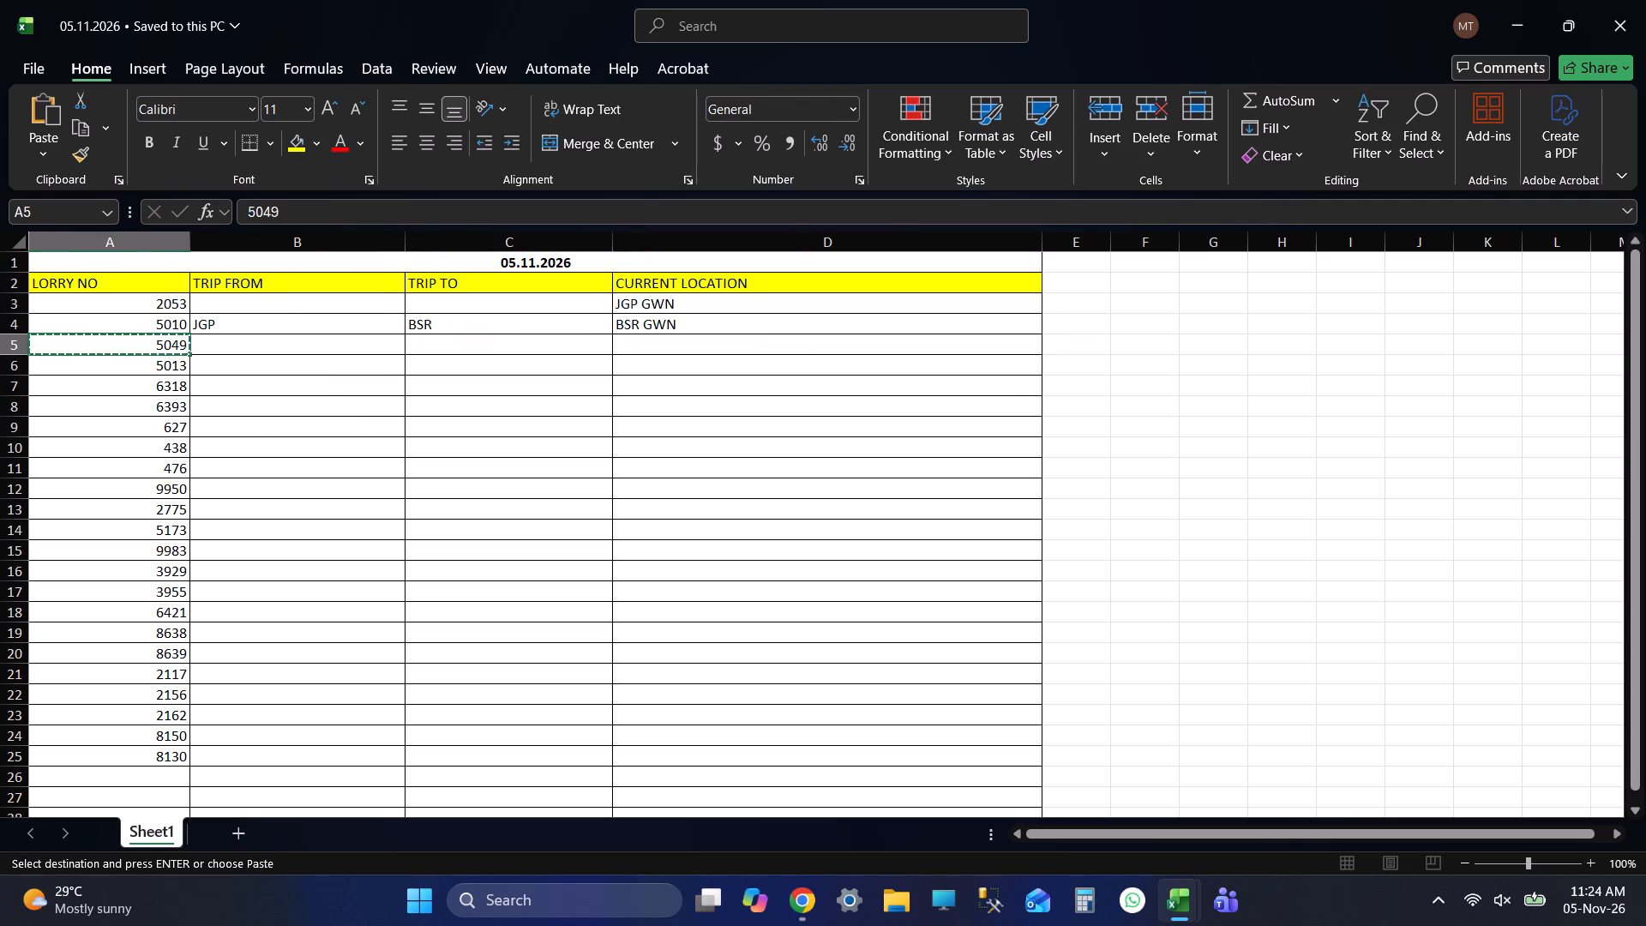
{"action": "key", "text": "alt+Tab"}
{"action": "key", "text": "alt+Tab"}
{"action": "left_click", "coordinate": [443, 129]}
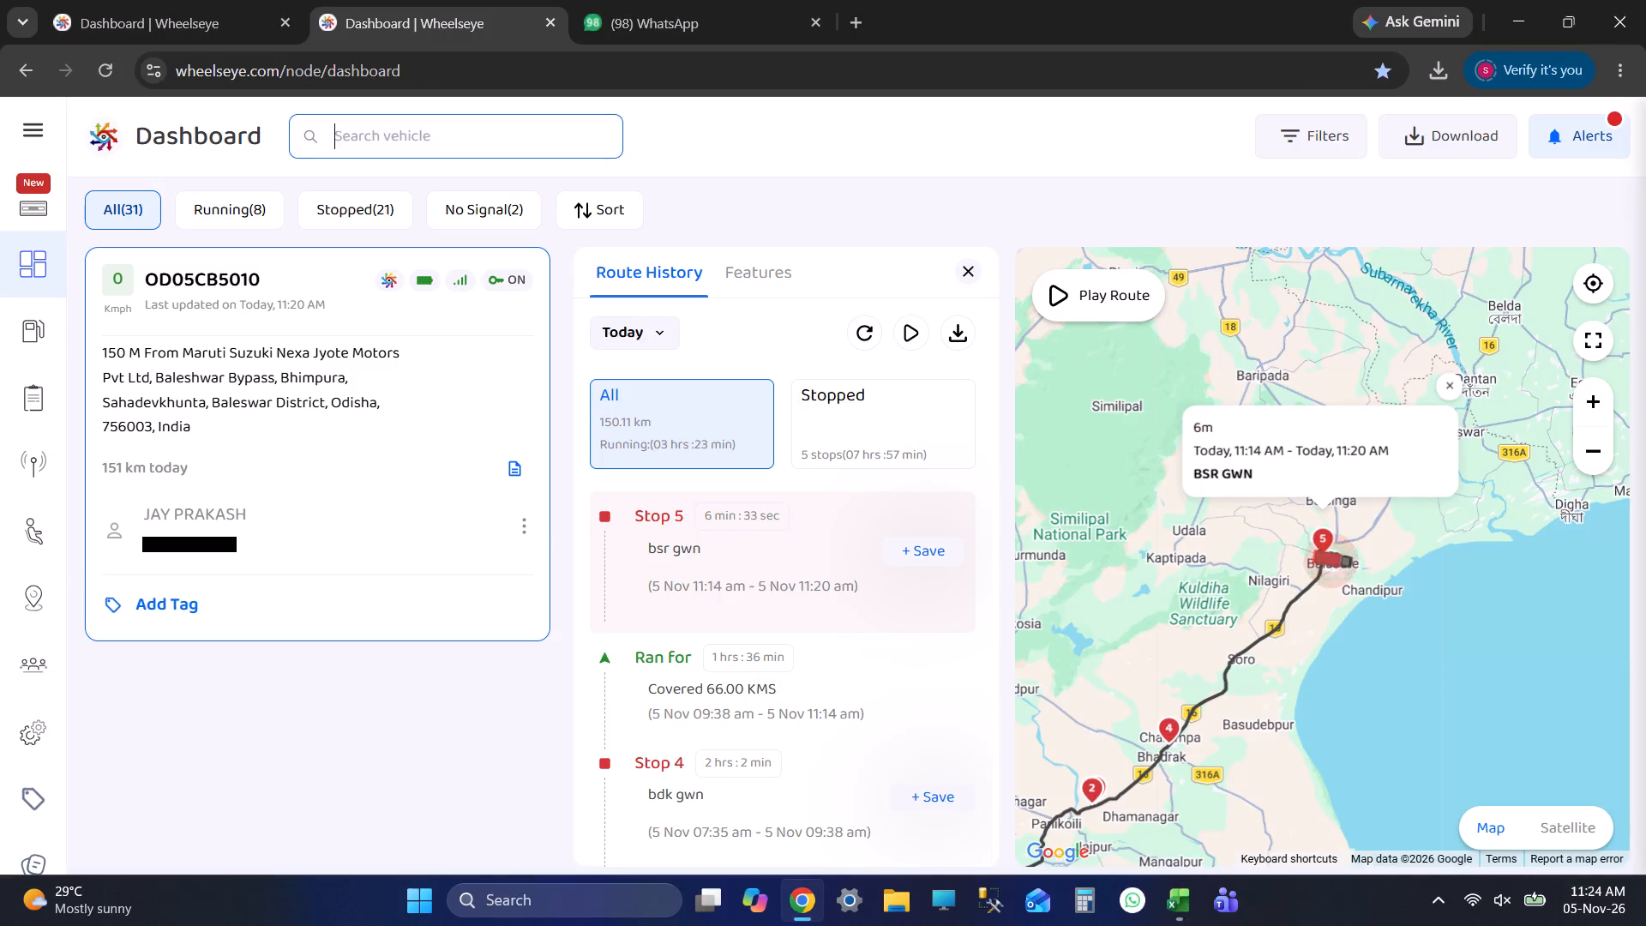
{"action": "key", "text": "ctrl+v"}
{"action": "key", "text": "Return"}
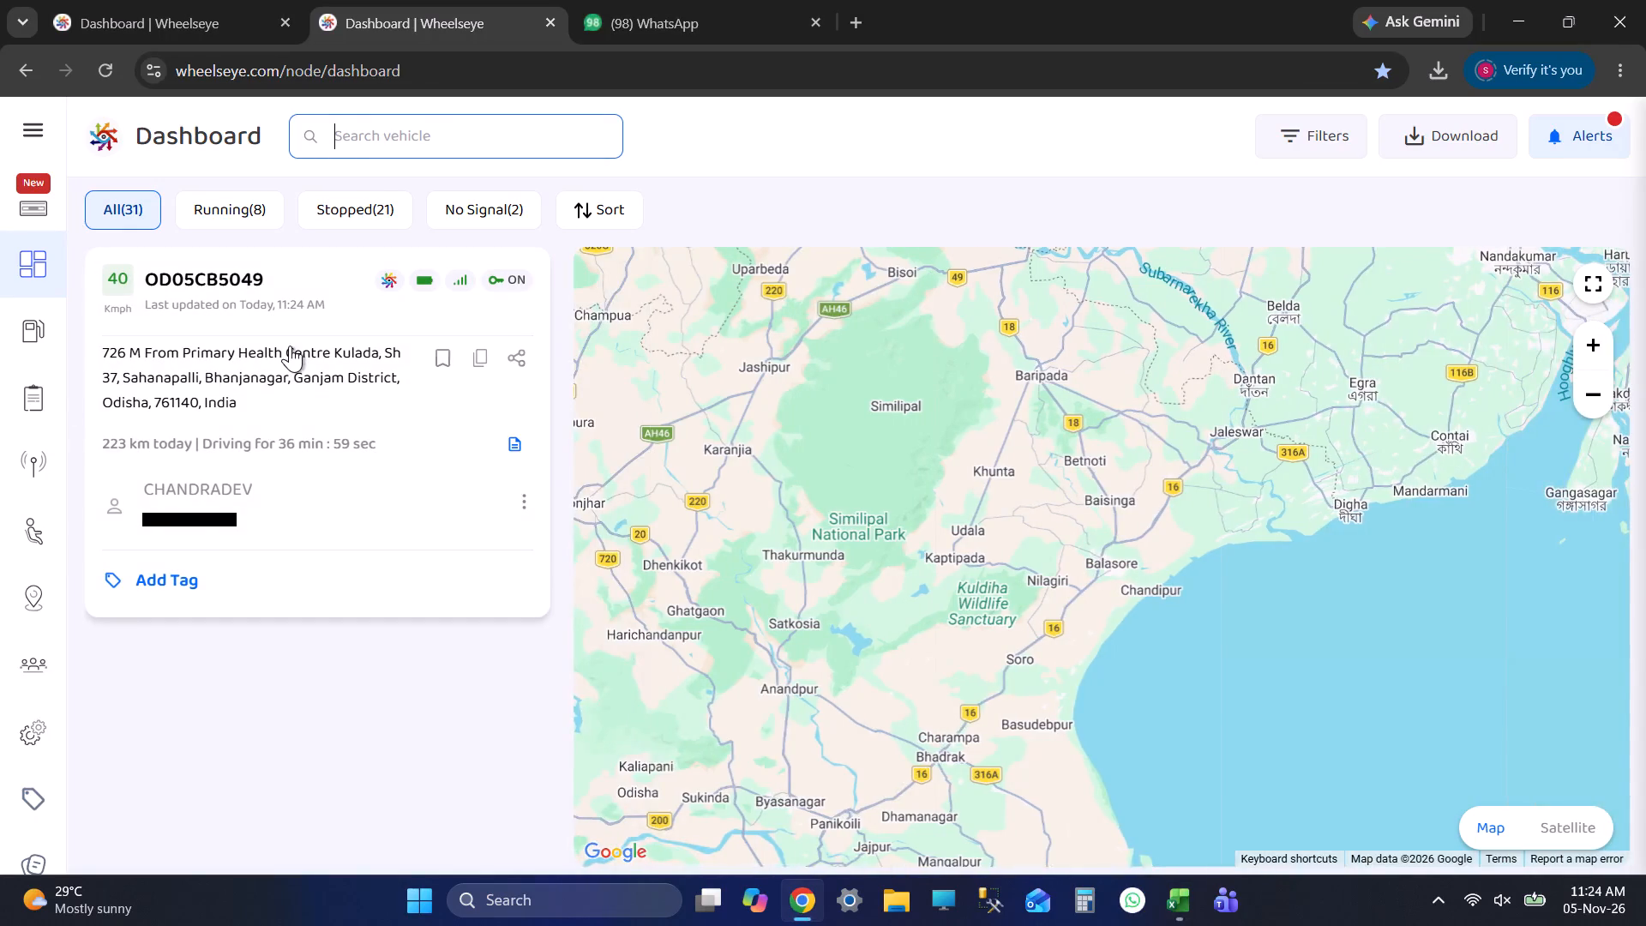
{"action": "left_click", "coordinate": [290, 346]}
Examine today's route of lorry 5049 on the map, from its first stop to its current position.
{"action": "scroll", "coordinate": [1311, 478], "scroll_direction": "down", "scroll_amount": 1}
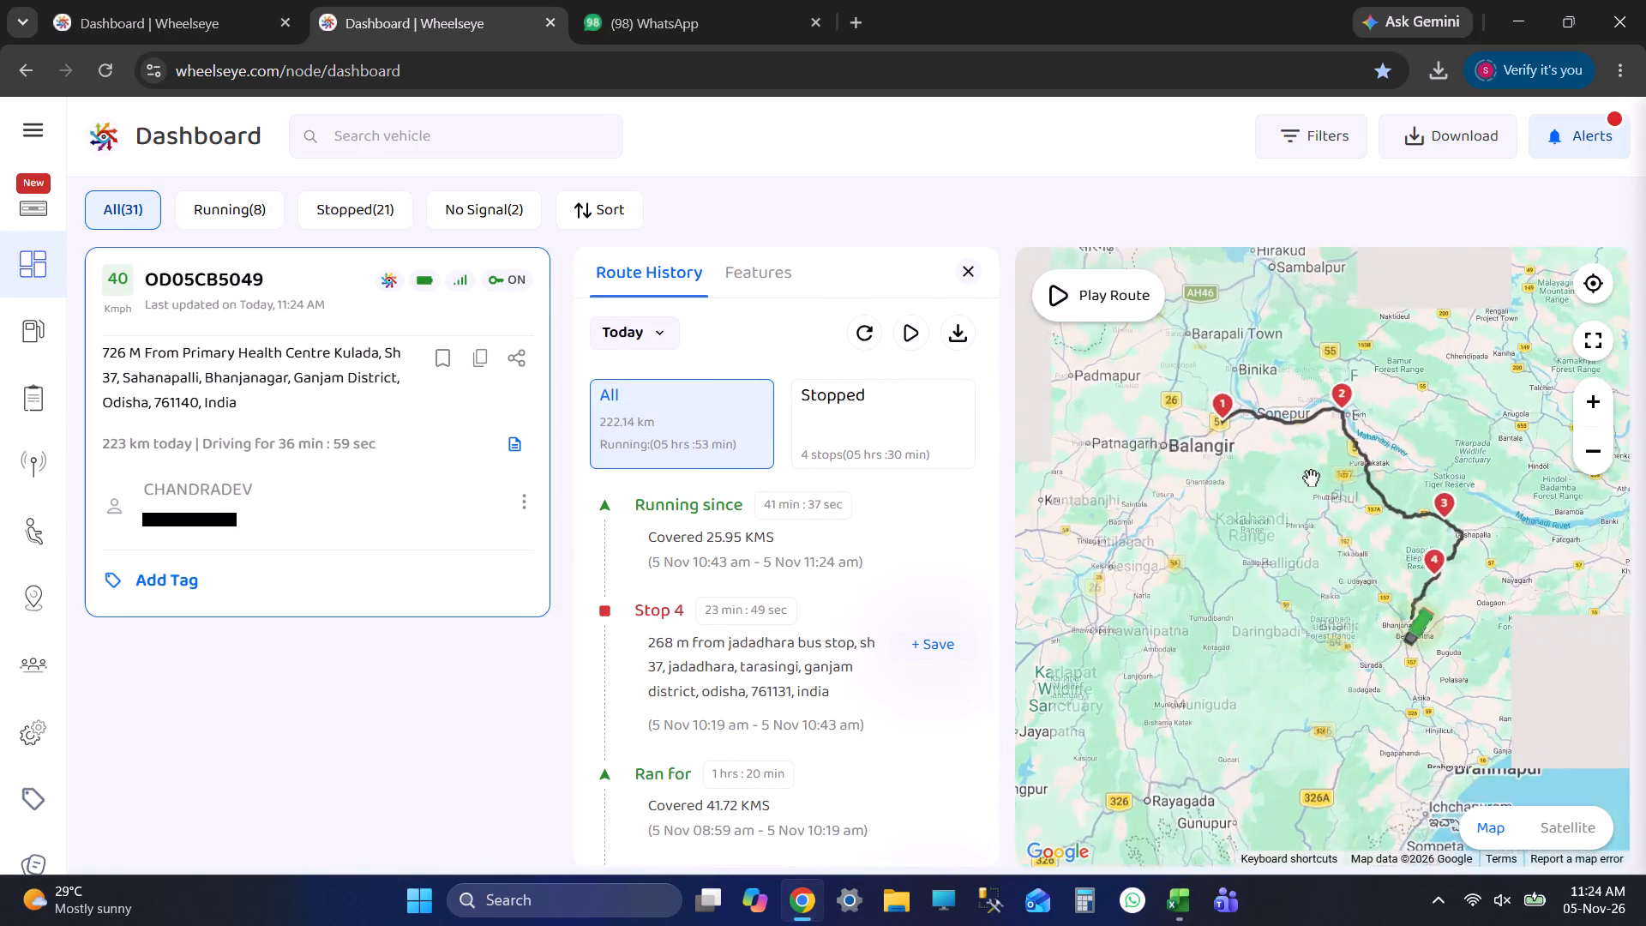
{"action": "scroll", "coordinate": [1432, 609], "scroll_direction": "up", "scroll_amount": 8}
{"action": "scroll", "coordinate": [1372, 561], "scroll_direction": "down", "scroll_amount": 3}
{"action": "scroll", "coordinate": [1372, 567], "scroll_direction": "up", "scroll_amount": 1}
{"action": "scroll", "coordinate": [1372, 576], "scroll_direction": "down", "scroll_amount": 3}
{"action": "scroll", "coordinate": [1372, 582], "scroll_direction": "up", "scroll_amount": 1}
{"action": "scroll", "coordinate": [1372, 582], "scroll_direction": "down", "scroll_amount": 5}
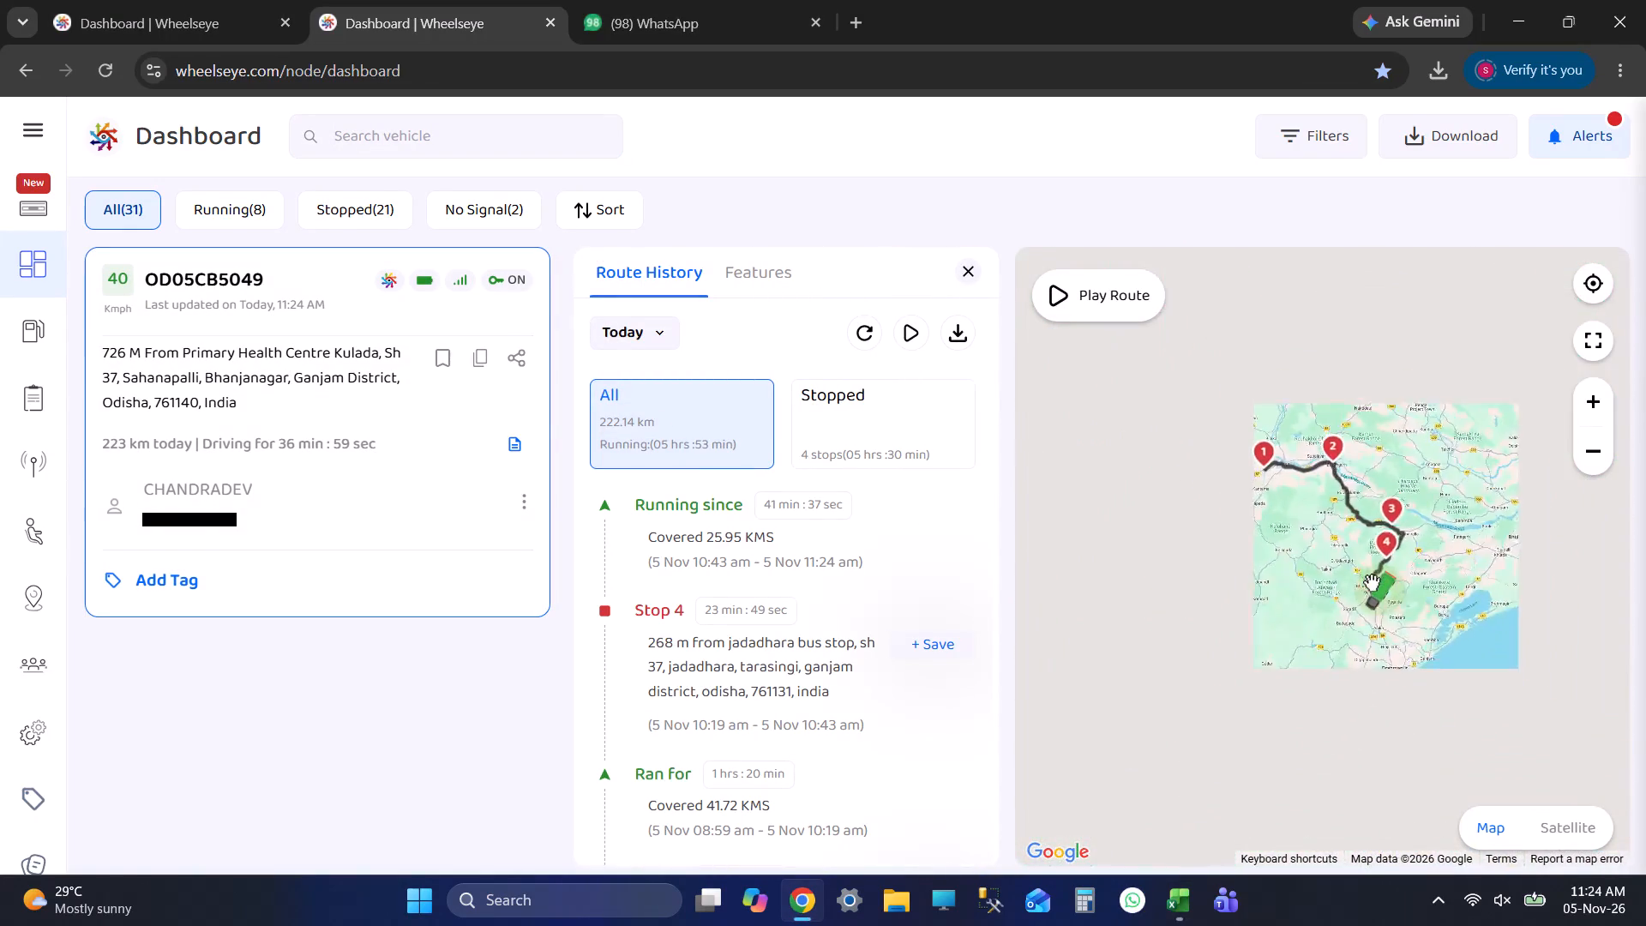
{"action": "scroll", "coordinate": [1261, 584], "scroll_direction": "up", "scroll_amount": 1}
{"action": "scroll", "coordinate": [1295, 445], "scroll_direction": "up", "scroll_amount": 2}
{"action": "scroll", "coordinate": [1295, 445], "scroll_direction": "down", "scroll_amount": 1}
{"action": "scroll", "coordinate": [1303, 399], "scroll_direction": "up", "scroll_amount": 3}
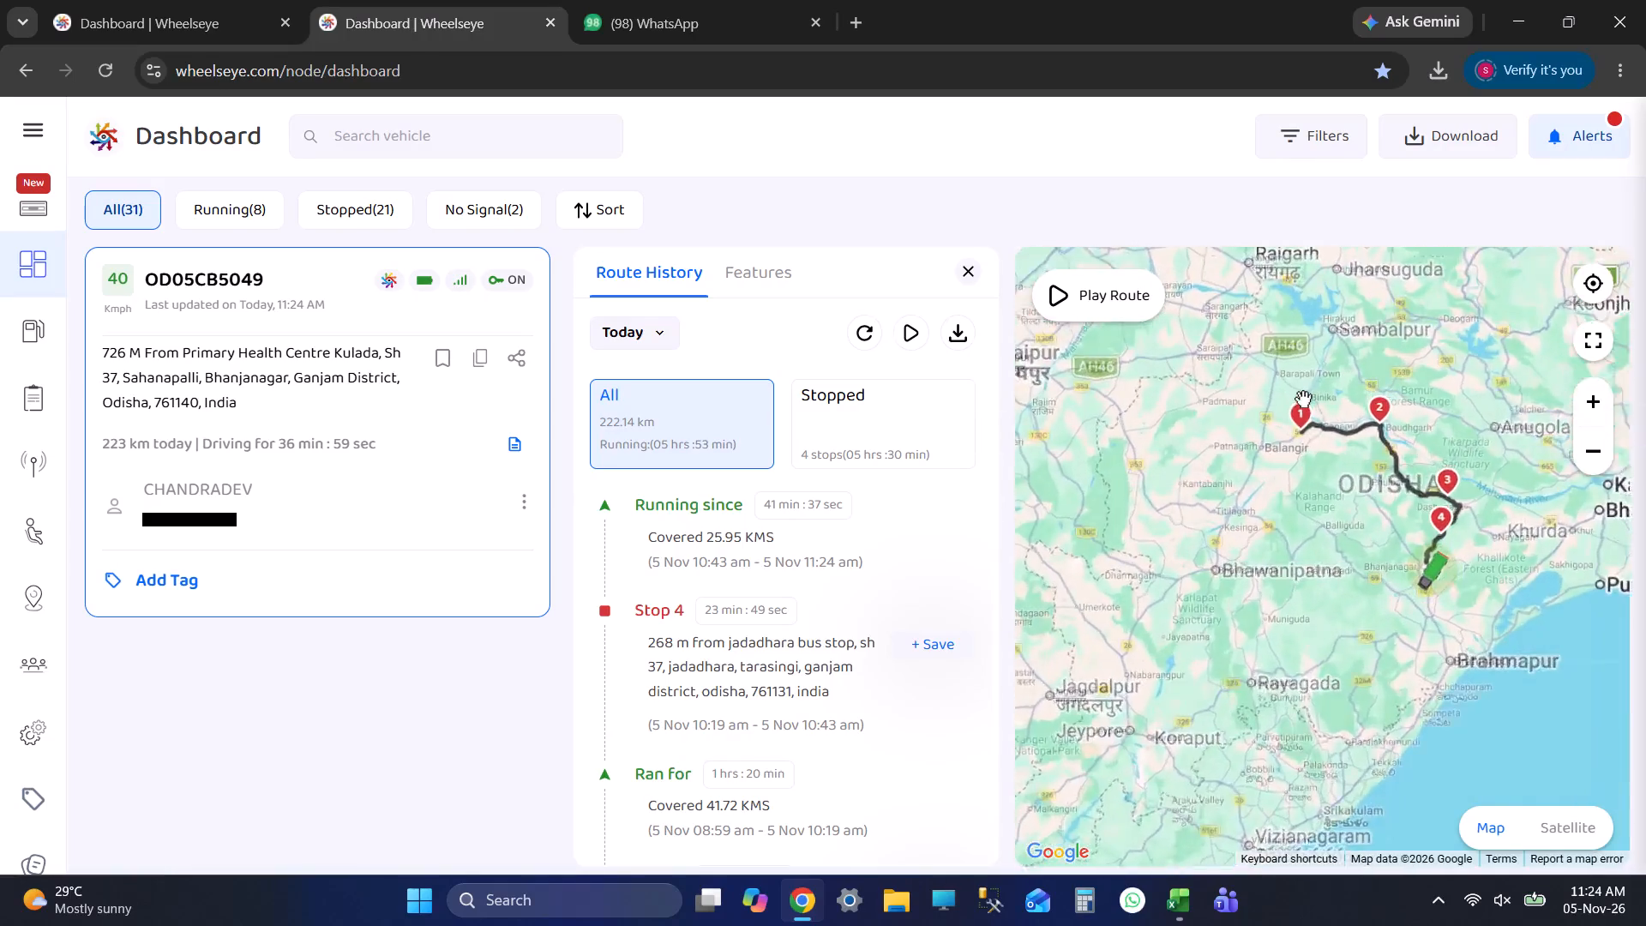
{"action": "scroll", "coordinate": [1303, 399], "scroll_direction": "up", "scroll_amount": 6}
{"action": "scroll", "coordinate": [1303, 399], "scroll_direction": "down", "scroll_amount": 9}
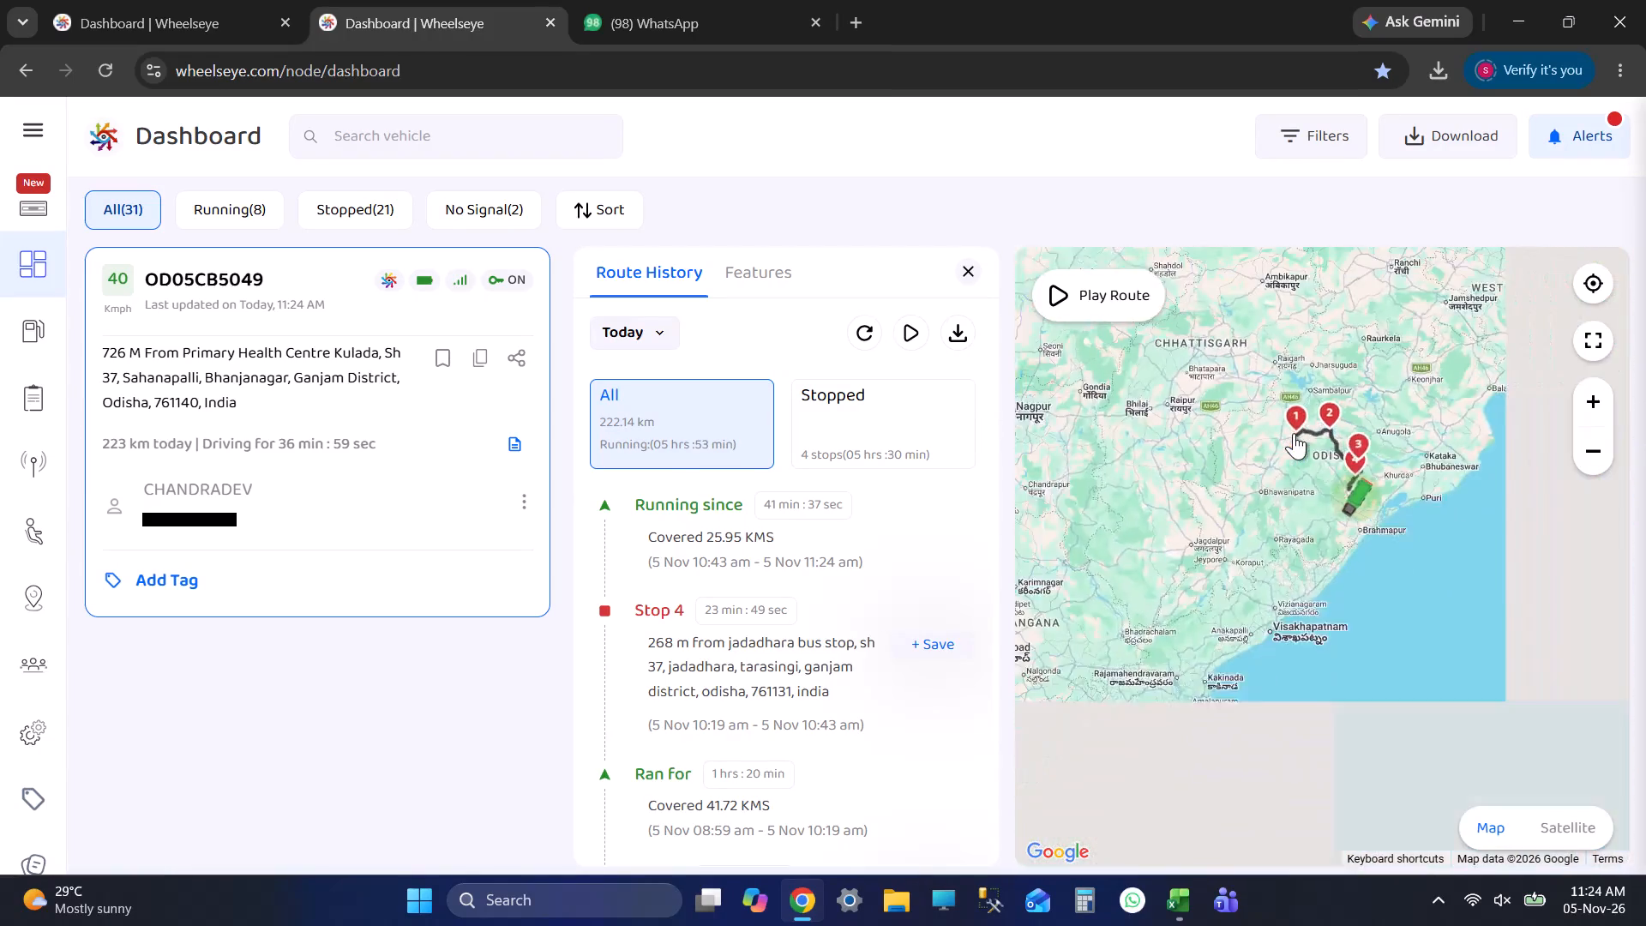
{"action": "key", "text": "alt+Tab"}
{"action": "key", "text": "Tab"}
{"action": "key", "text": "alt+Tab"}
{"action": "key", "text": "alt+Tab"}
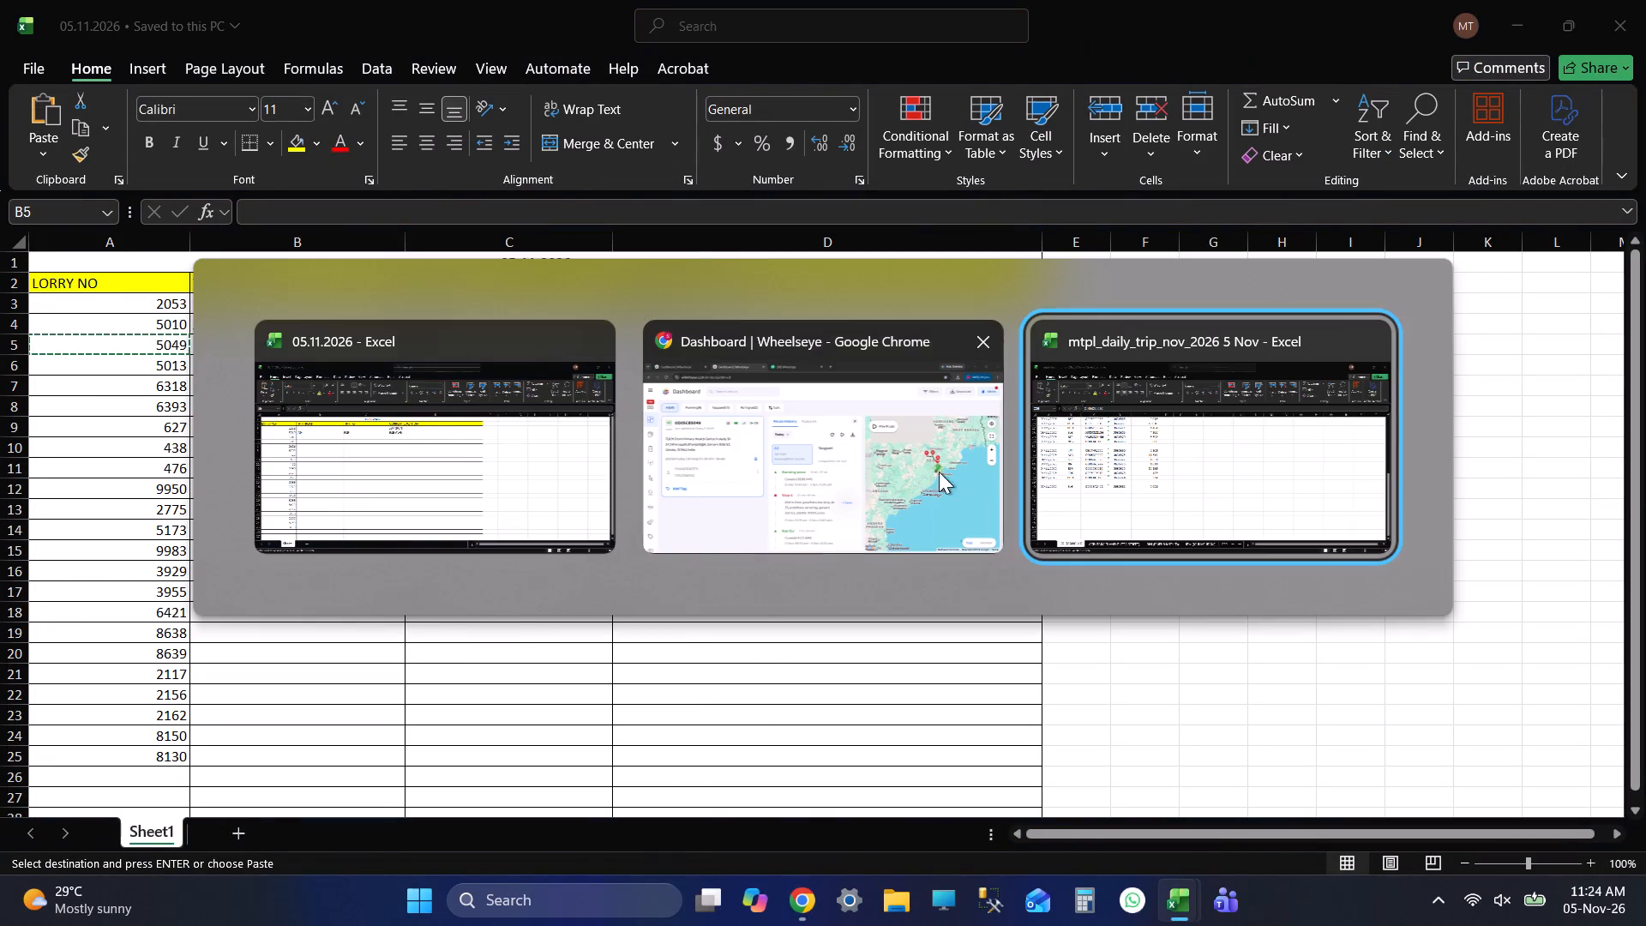
{"action": "left_click", "coordinate": [547, 822]}
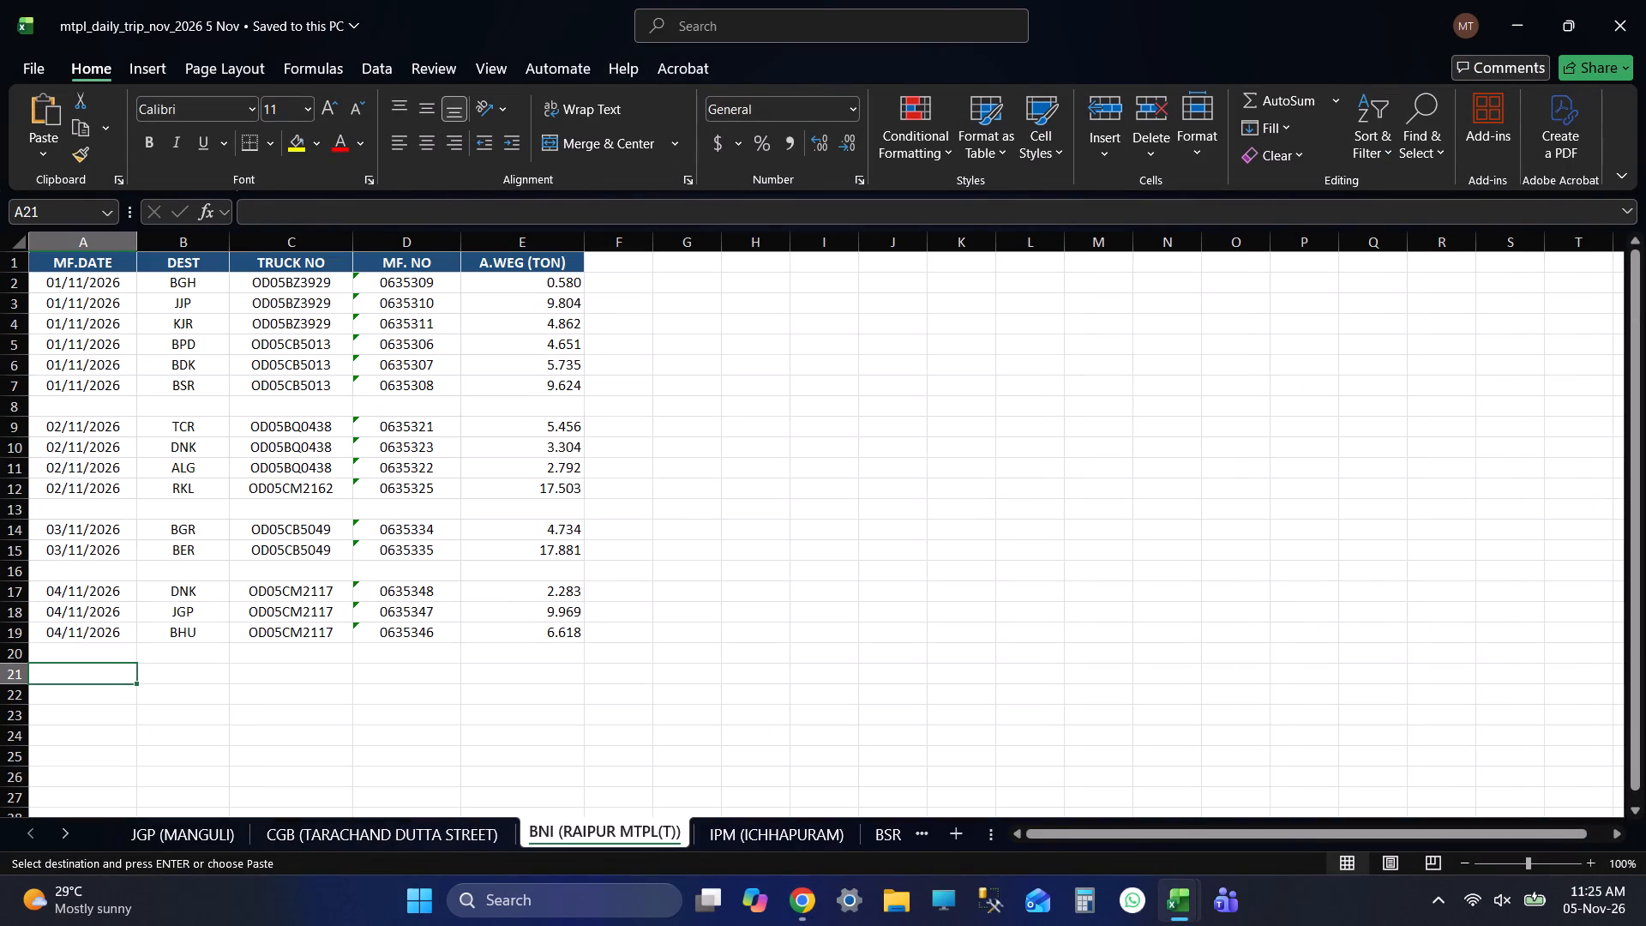
{"action": "left_click_drag", "start_coordinate": [292, 526], "coordinate": [515, 548]}
{"action": "key", "text": "alt+Tab"}
{"action": "key", "text": "alt+Tab"}
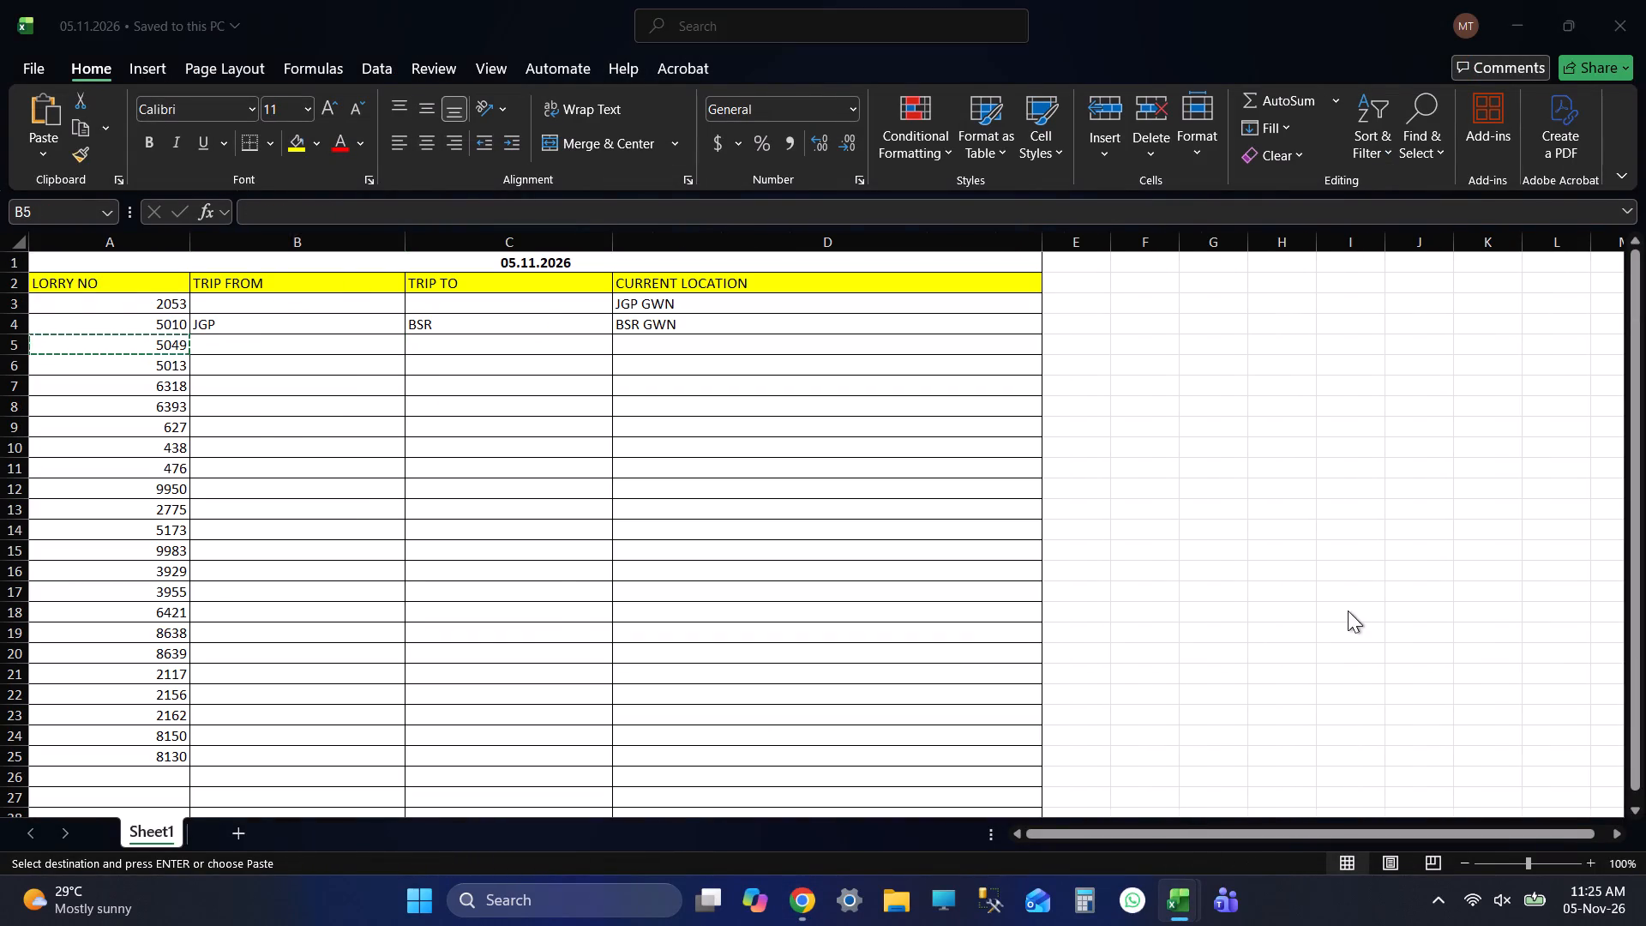
{"action": "key", "text": "alt+Tab"}
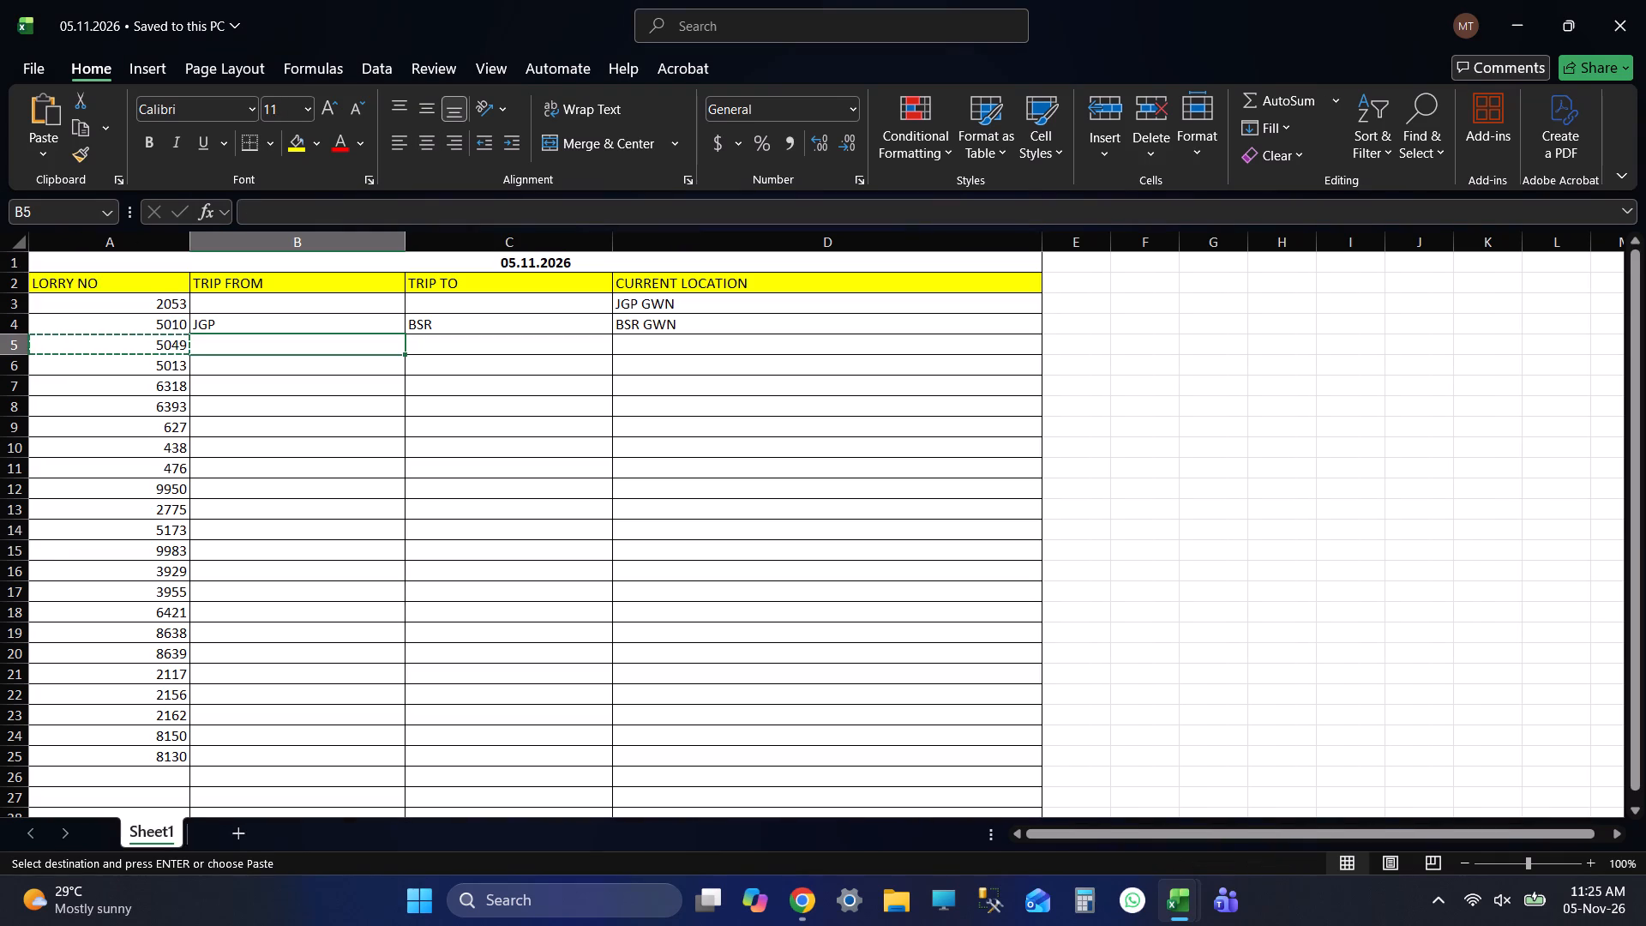
{"action": "key", "text": "alt+Tab"}
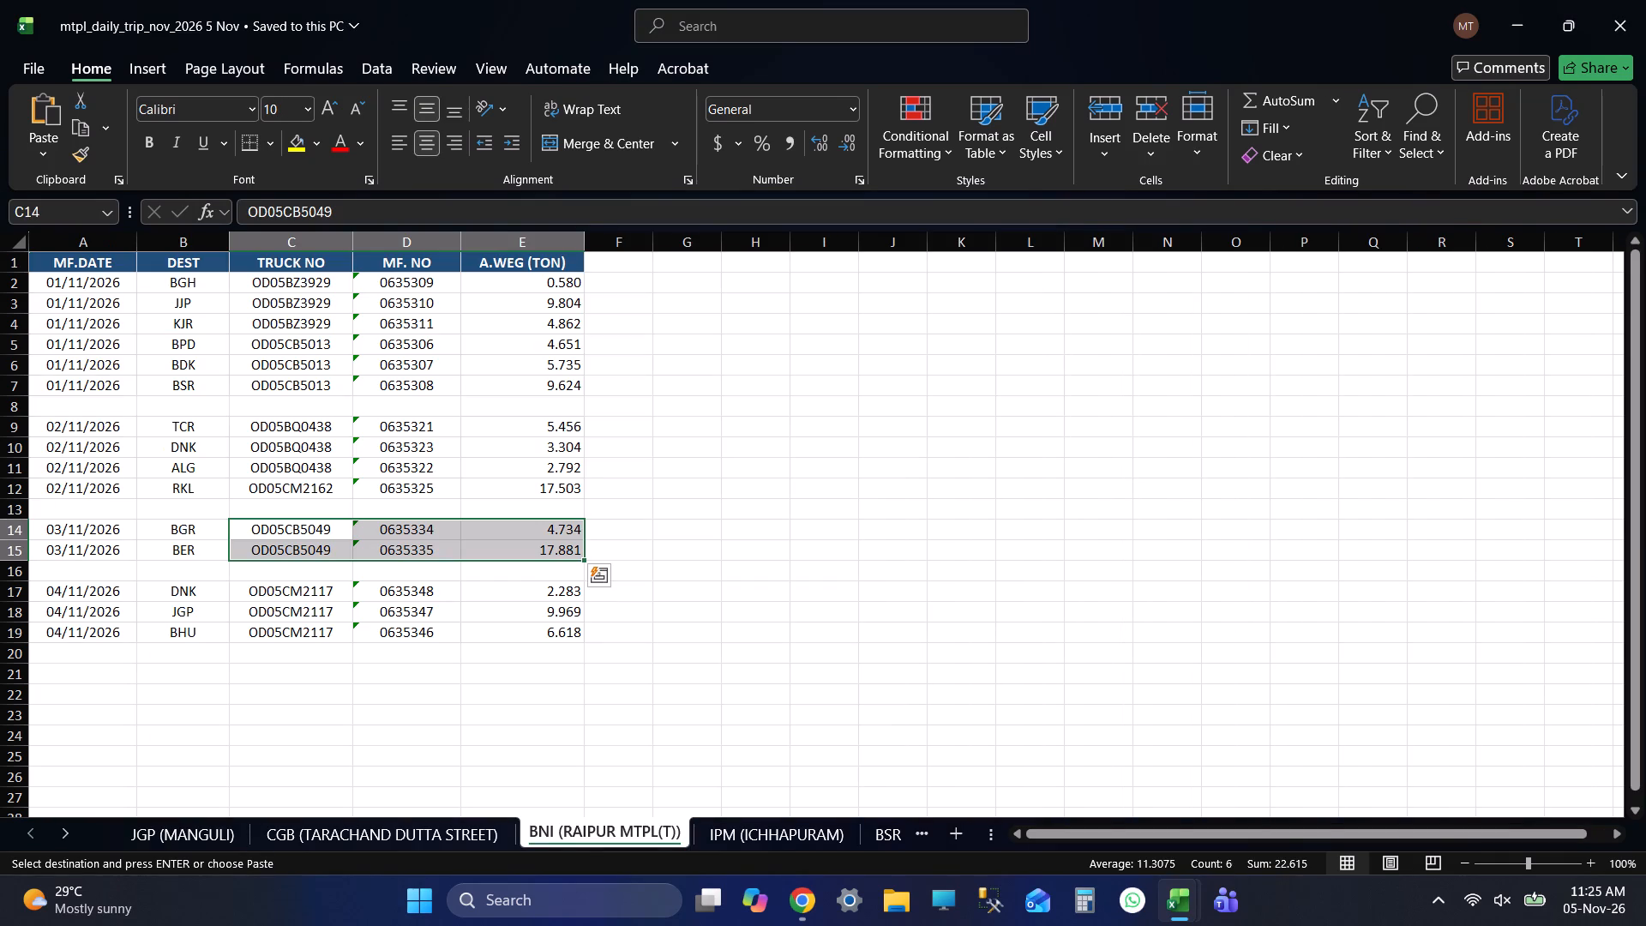
{"action": "key", "text": "alt+Tab"}
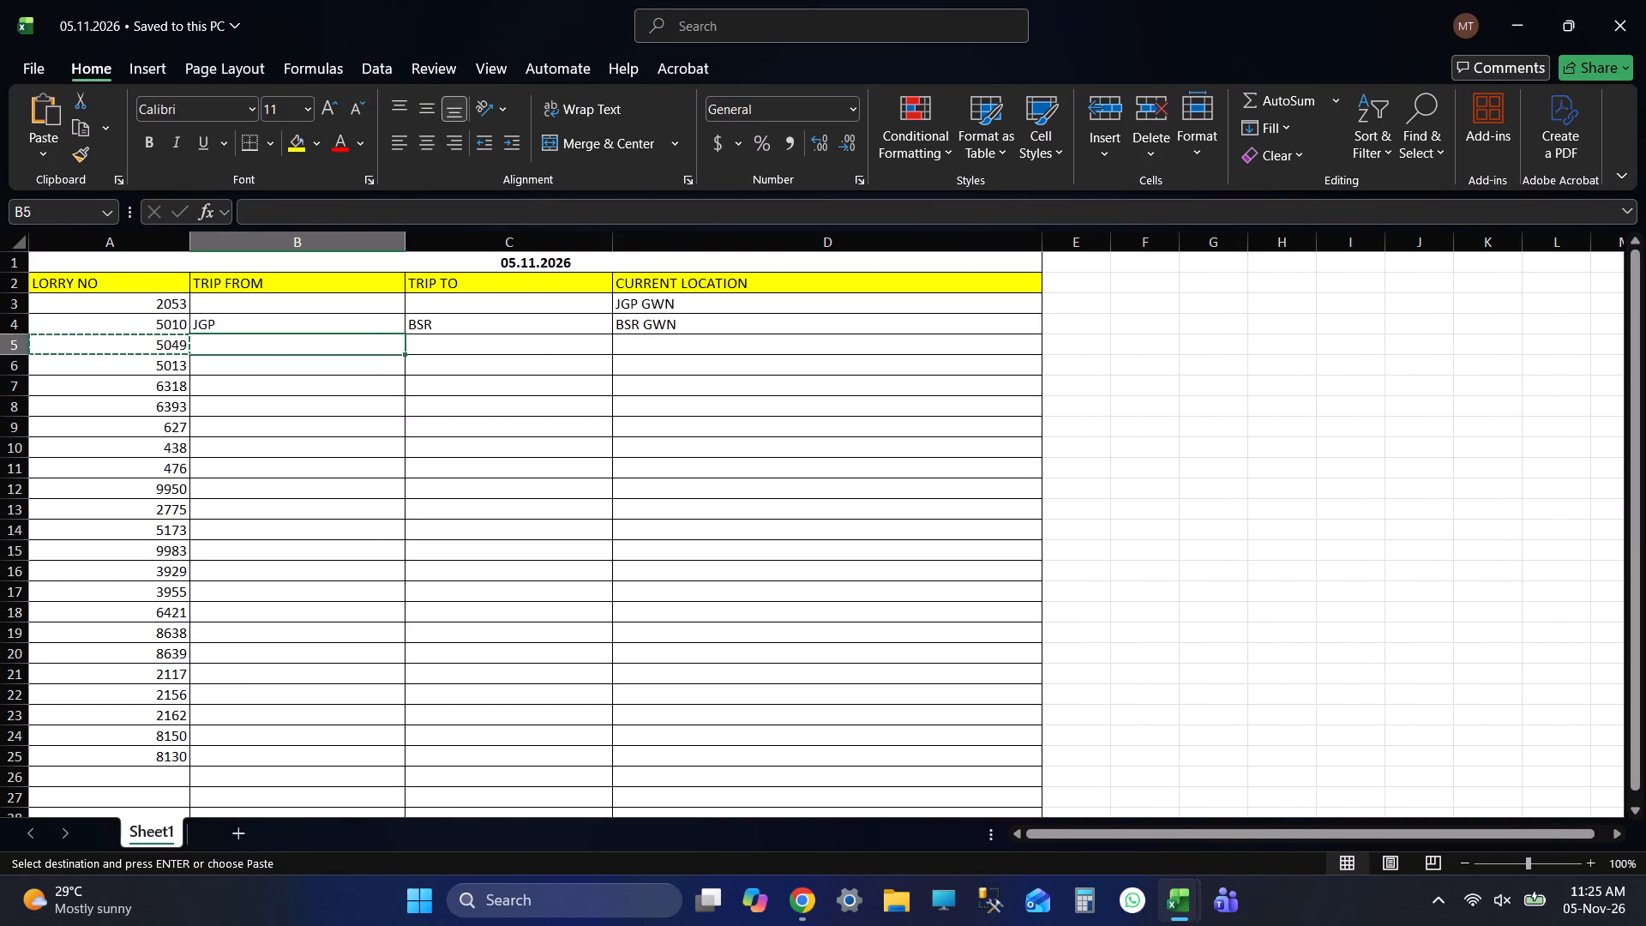
Enter BNI as trip from and BER as trip to for lorry 5049 in the 05.11.2026 workbook, and save it.
{"action": "type", "text": "BNI"}
{"action": "key", "text": "Tab"}
{"action": "type", "text": "BER"}
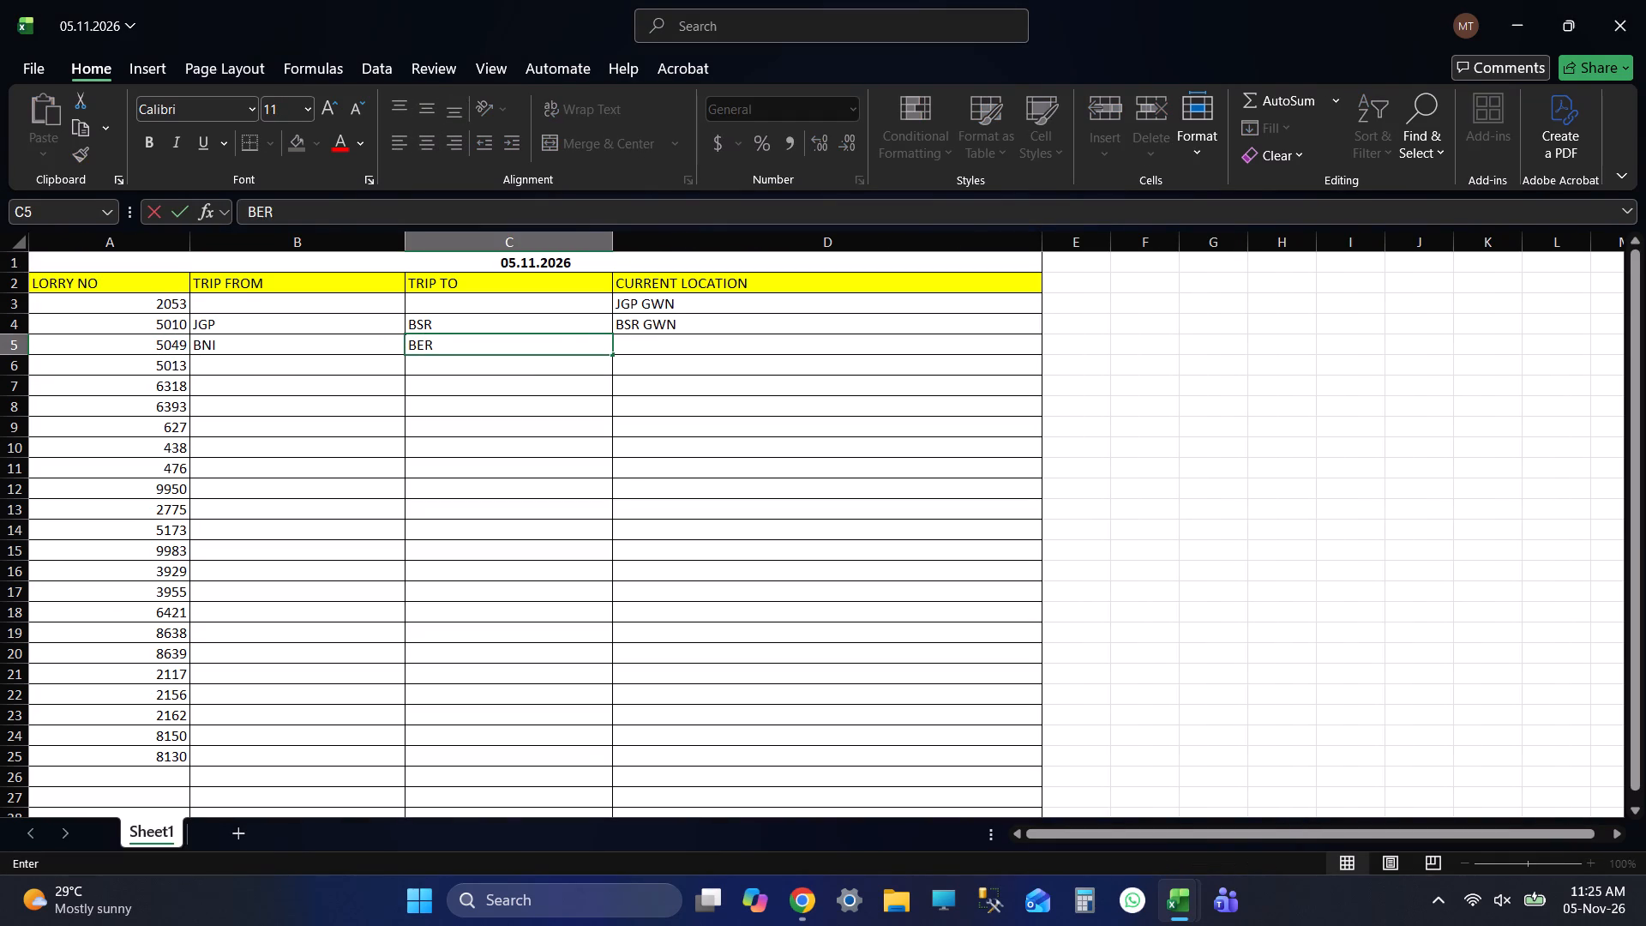
{"action": "key", "text": "Tab"}
{"action": "key", "text": "ctrl+s"}
Switch to Chrome and examine where lorry 5049 currently is on its Wheelseye route map, including the nearby towns.
{"action": "key", "text": "alt+Tab"}
{"action": "key", "text": "alt+Tab"}
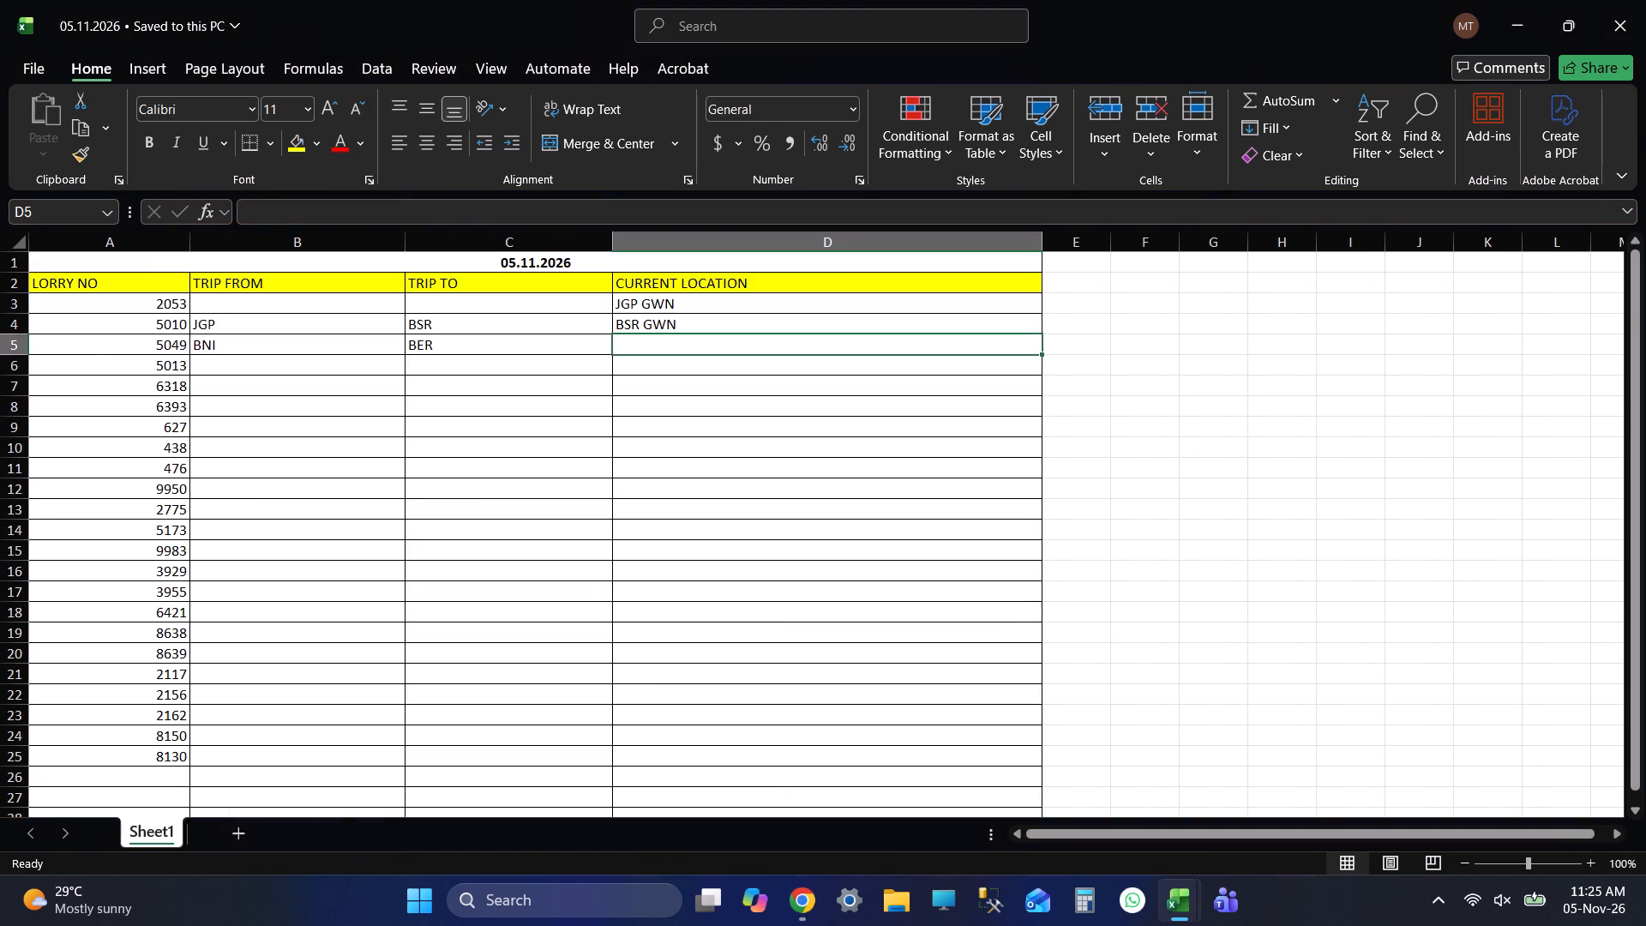
{"action": "key", "text": "alt+Tab"}
{"action": "key", "text": "alt+Tab"}
{"action": "scroll", "coordinate": [1417, 502], "scroll_direction": "down", "scroll_amount": 1}
{"action": "scroll", "coordinate": [1417, 500], "scroll_direction": "up", "scroll_amount": 10}
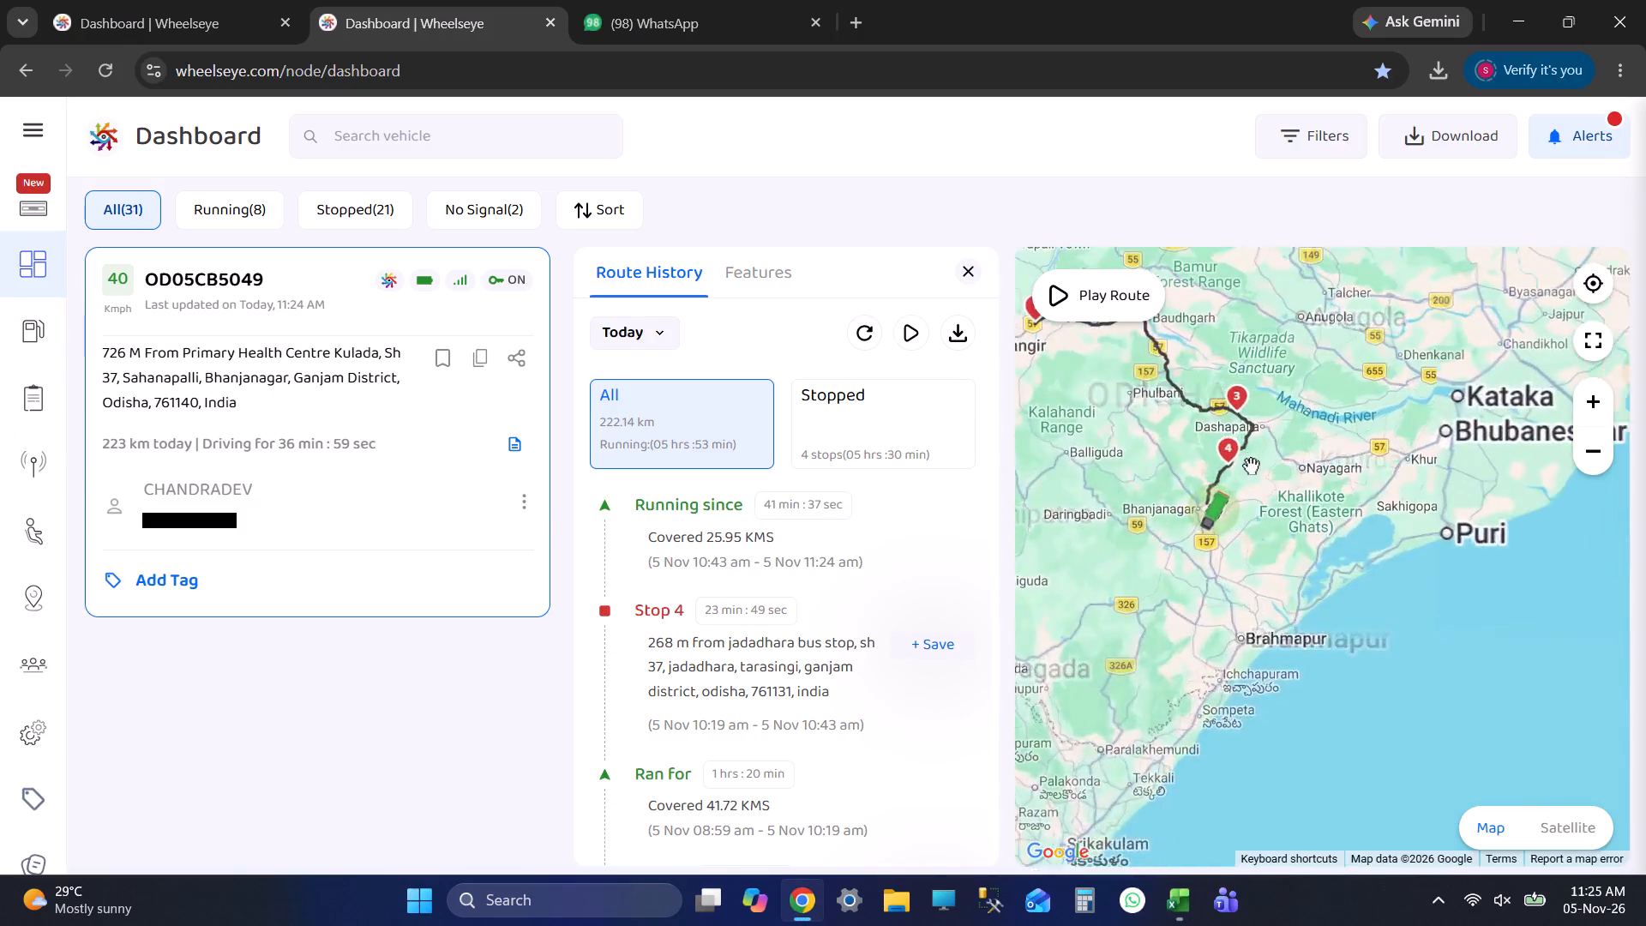
{"action": "scroll", "coordinate": [1251, 466], "scroll_direction": "up", "scroll_amount": 7}
{"action": "scroll", "coordinate": [1154, 551], "scroll_direction": "up", "scroll_amount": 2}
{"action": "scroll", "coordinate": [1154, 551], "scroll_direction": "down", "scroll_amount": 4}
{"action": "left_click_drag", "start_coordinate": [1154, 551], "coordinate": [1213, 496]}
{"action": "scroll", "coordinate": [1213, 496], "scroll_direction": "down", "scroll_amount": 1}
{"action": "scroll", "coordinate": [1213, 496], "scroll_direction": "up", "scroll_amount": 10}
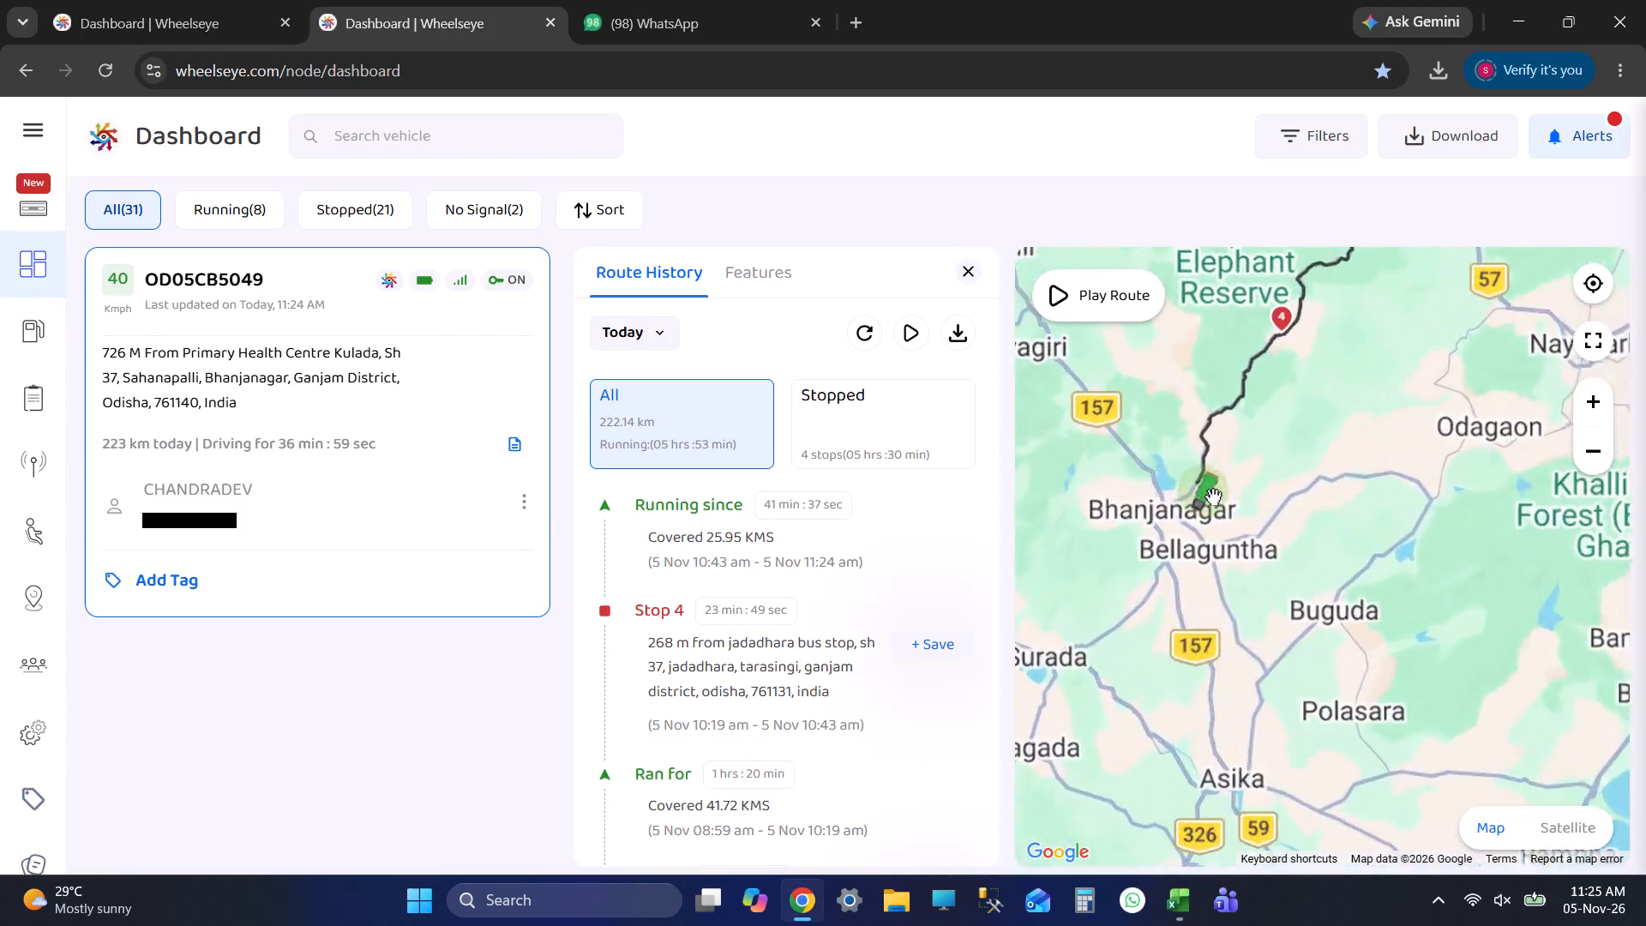
{"action": "scroll", "coordinate": [1213, 496], "scroll_direction": "up", "scroll_amount": 2}
{"action": "scroll", "coordinate": [1109, 499], "scroll_direction": "down", "scroll_amount": 5}
{"action": "left_click_drag", "start_coordinate": [1104, 424], "coordinate": [1134, 504]}
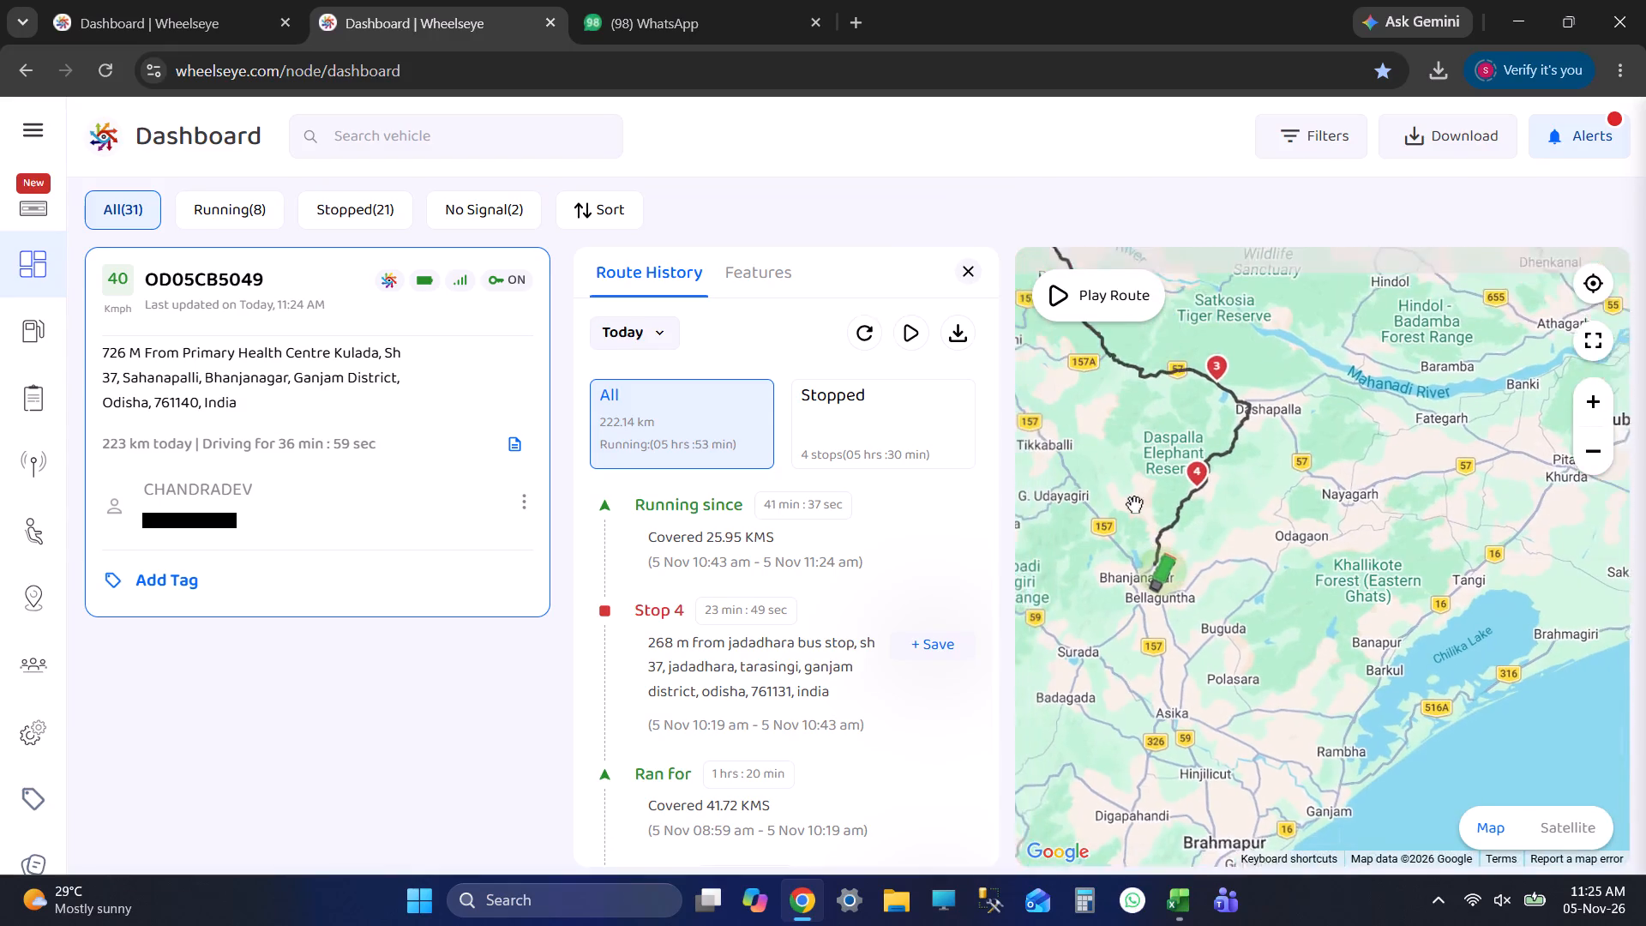
{"action": "scroll", "coordinate": [1134, 504], "scroll_direction": "up", "scroll_amount": 1}
{"action": "scroll", "coordinate": [1134, 504], "scroll_direction": "down", "scroll_amount": 2}
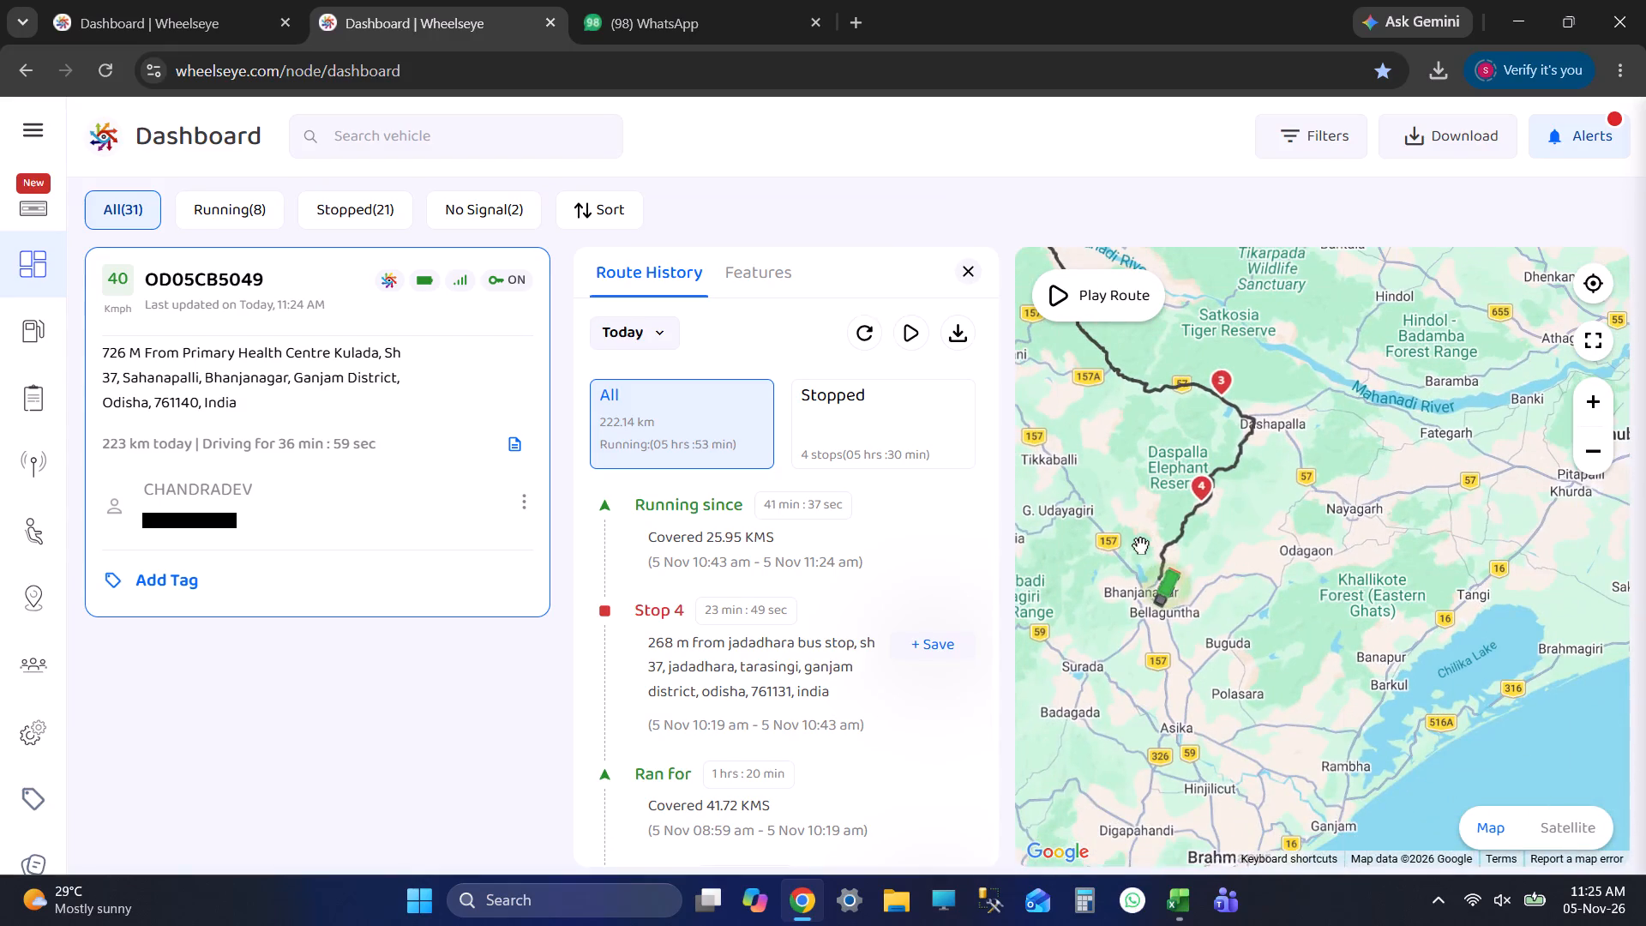
{"action": "scroll", "coordinate": [1140, 545], "scroll_direction": "up", "scroll_amount": 2}
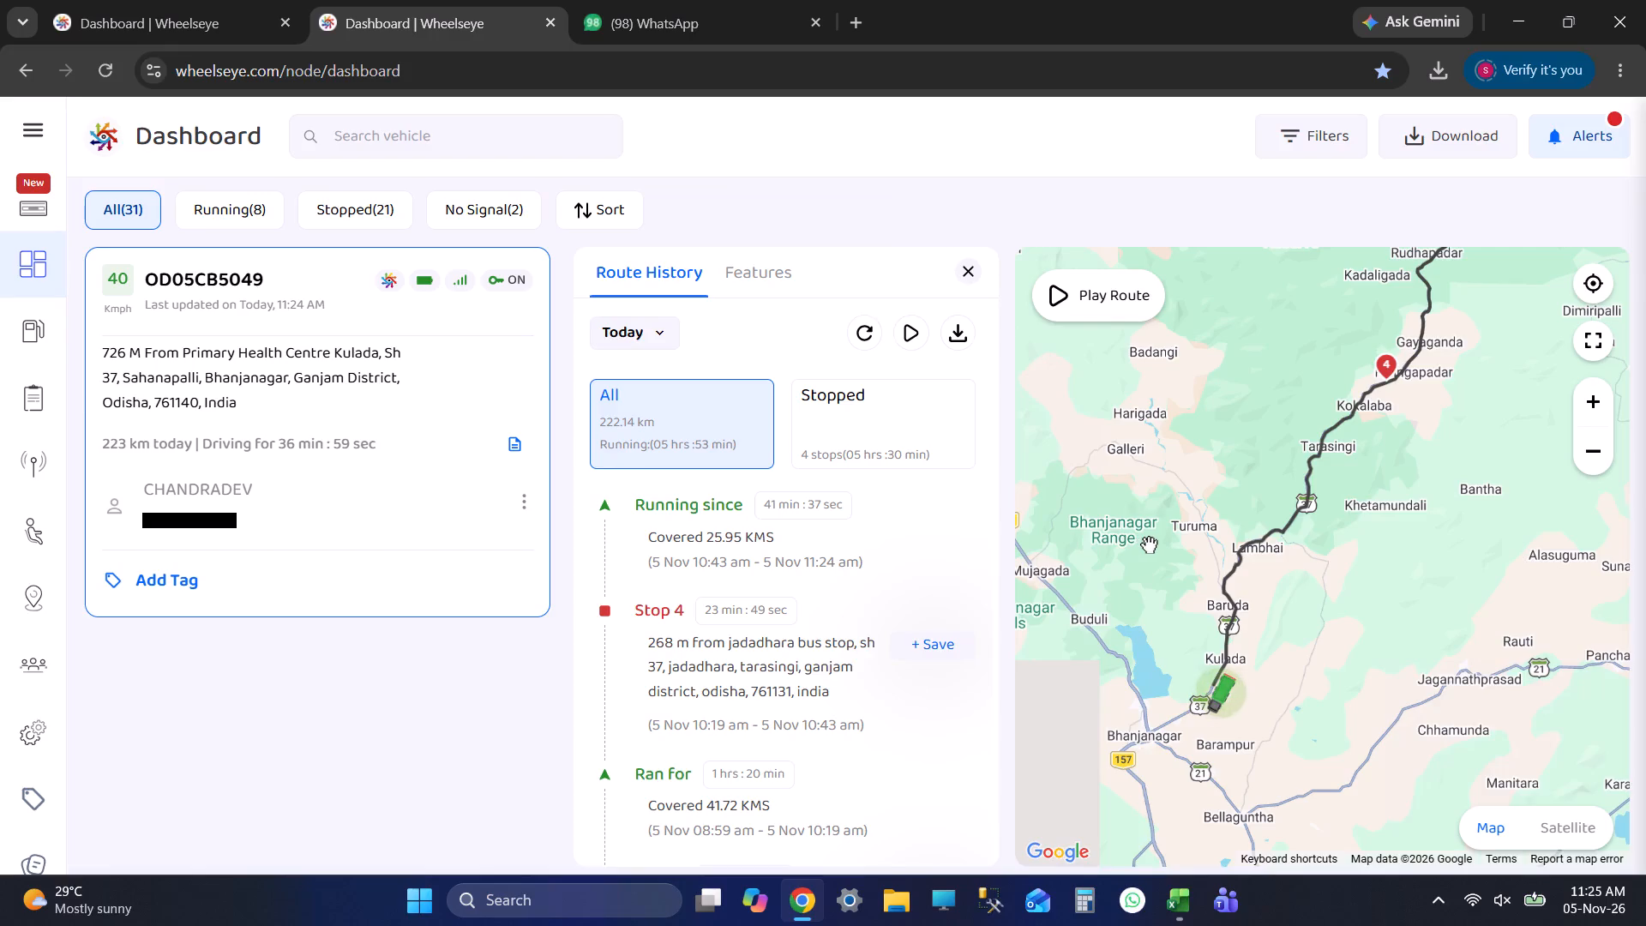
Enter BHANJANAGAR as the current location of lorry 5049 in the 05.11.2026 workbook in Excel.
{"action": "key", "text": "alt+Tab"}
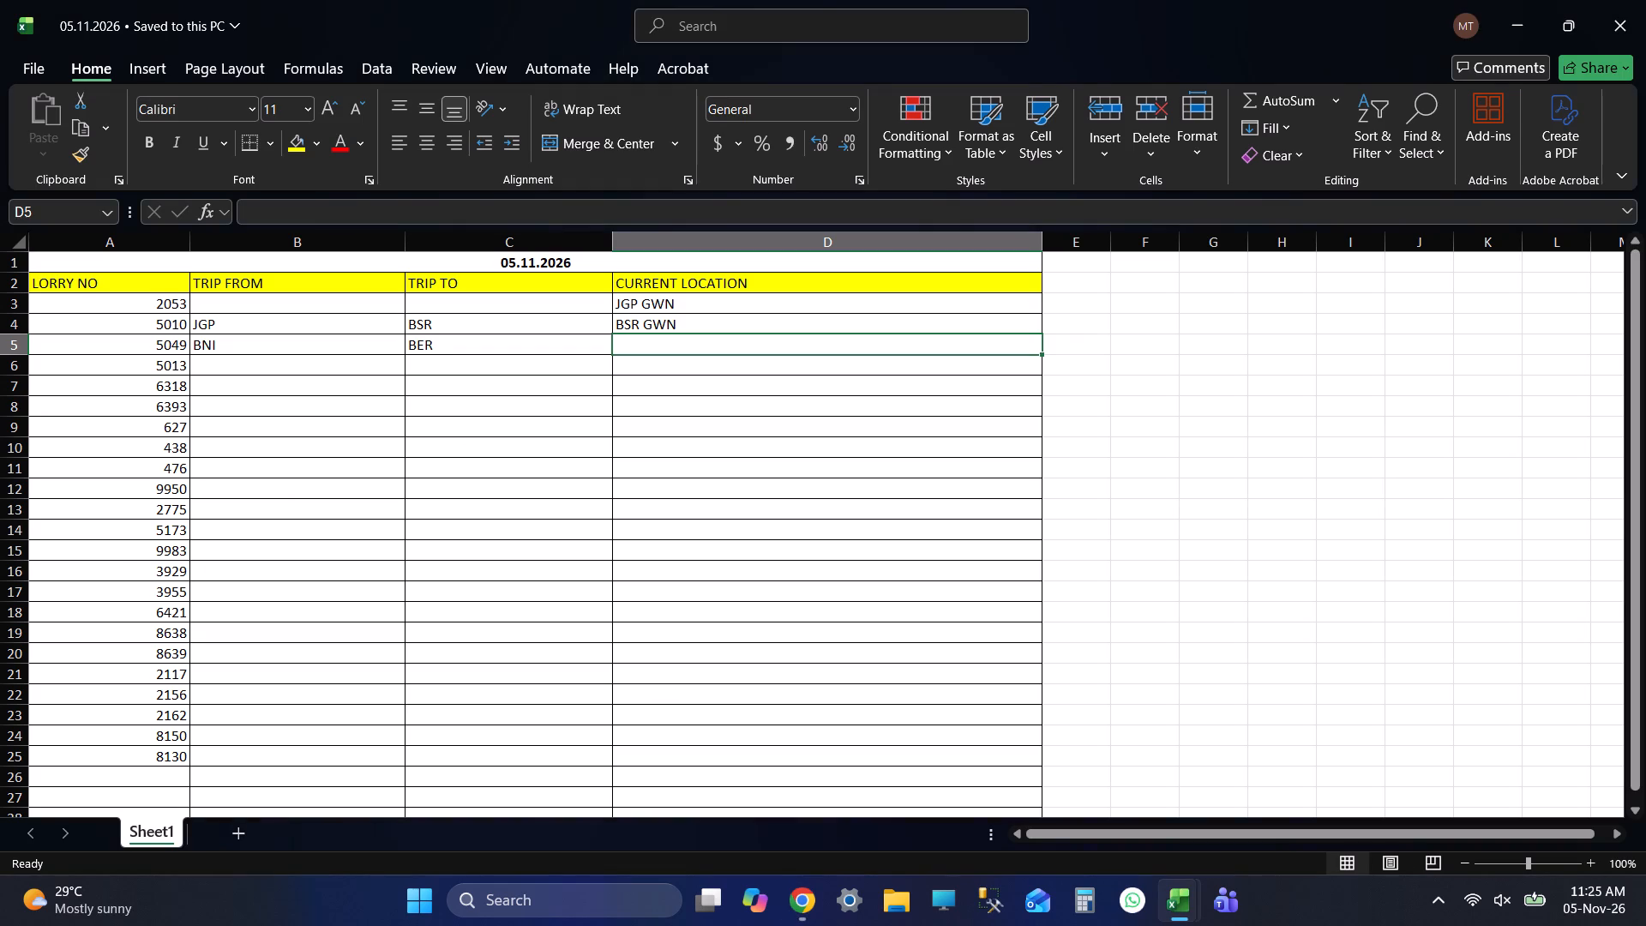
{"action": "type", "text": "BHANJANAGAR"}
{"action": "key", "text": "space"}
On the other Wheelseye dashboard in Chrome, search for vehicle 9950 and show its route history for the last 7 days.
{"action": "key", "text": "alt+Tab"}
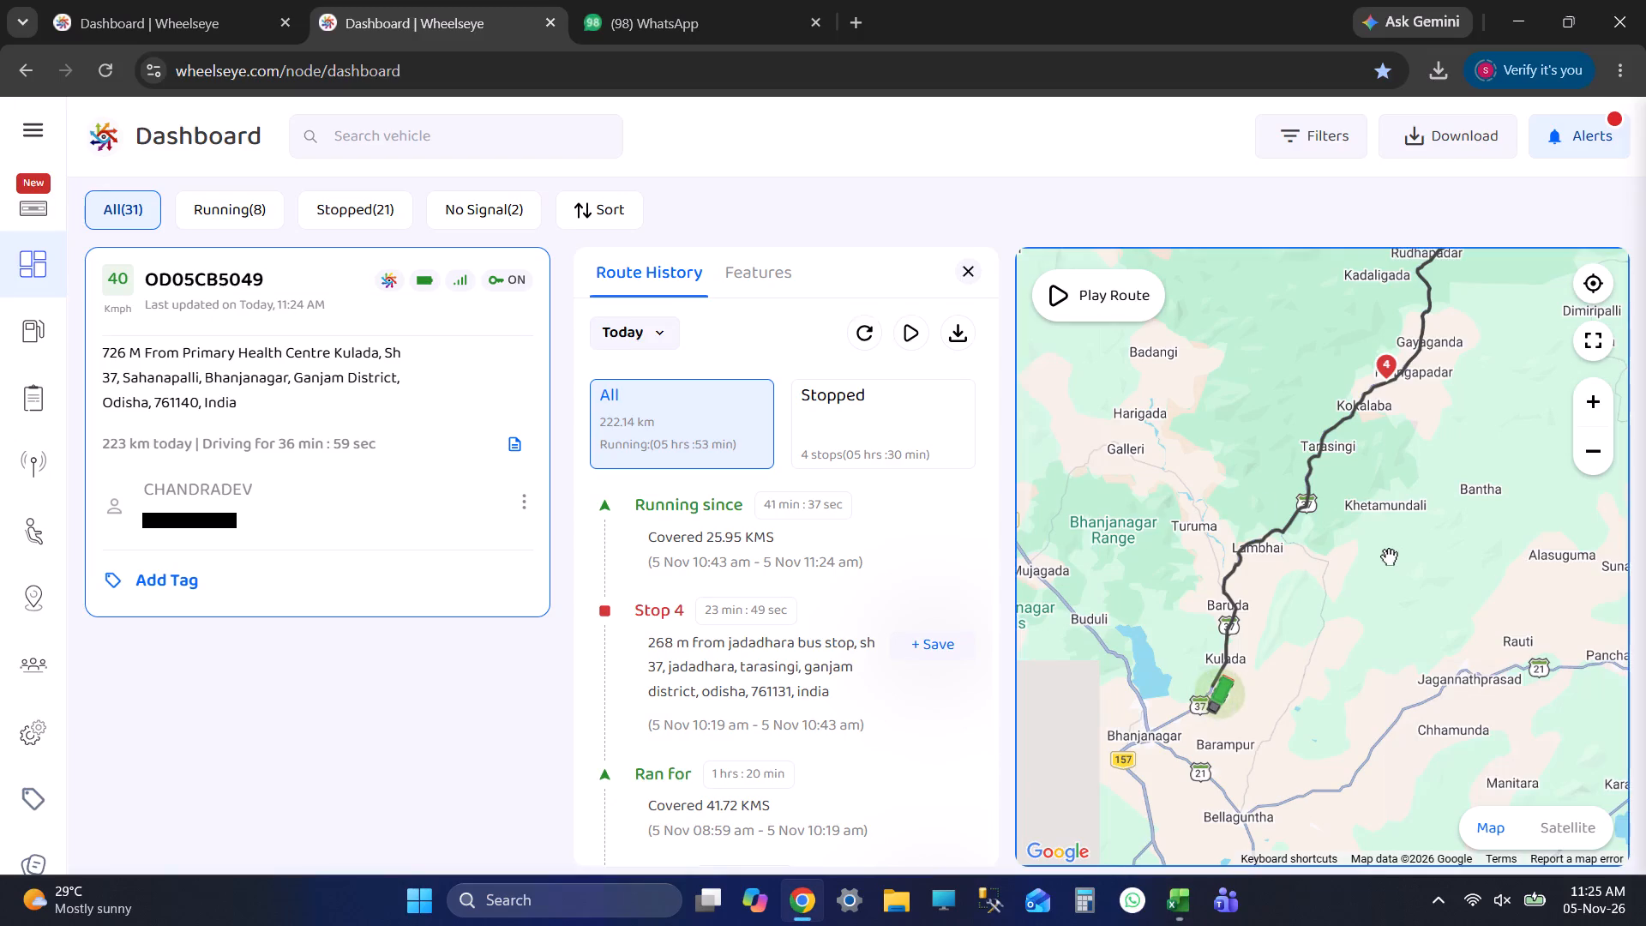
{"action": "key", "text": "alt+Tab"}
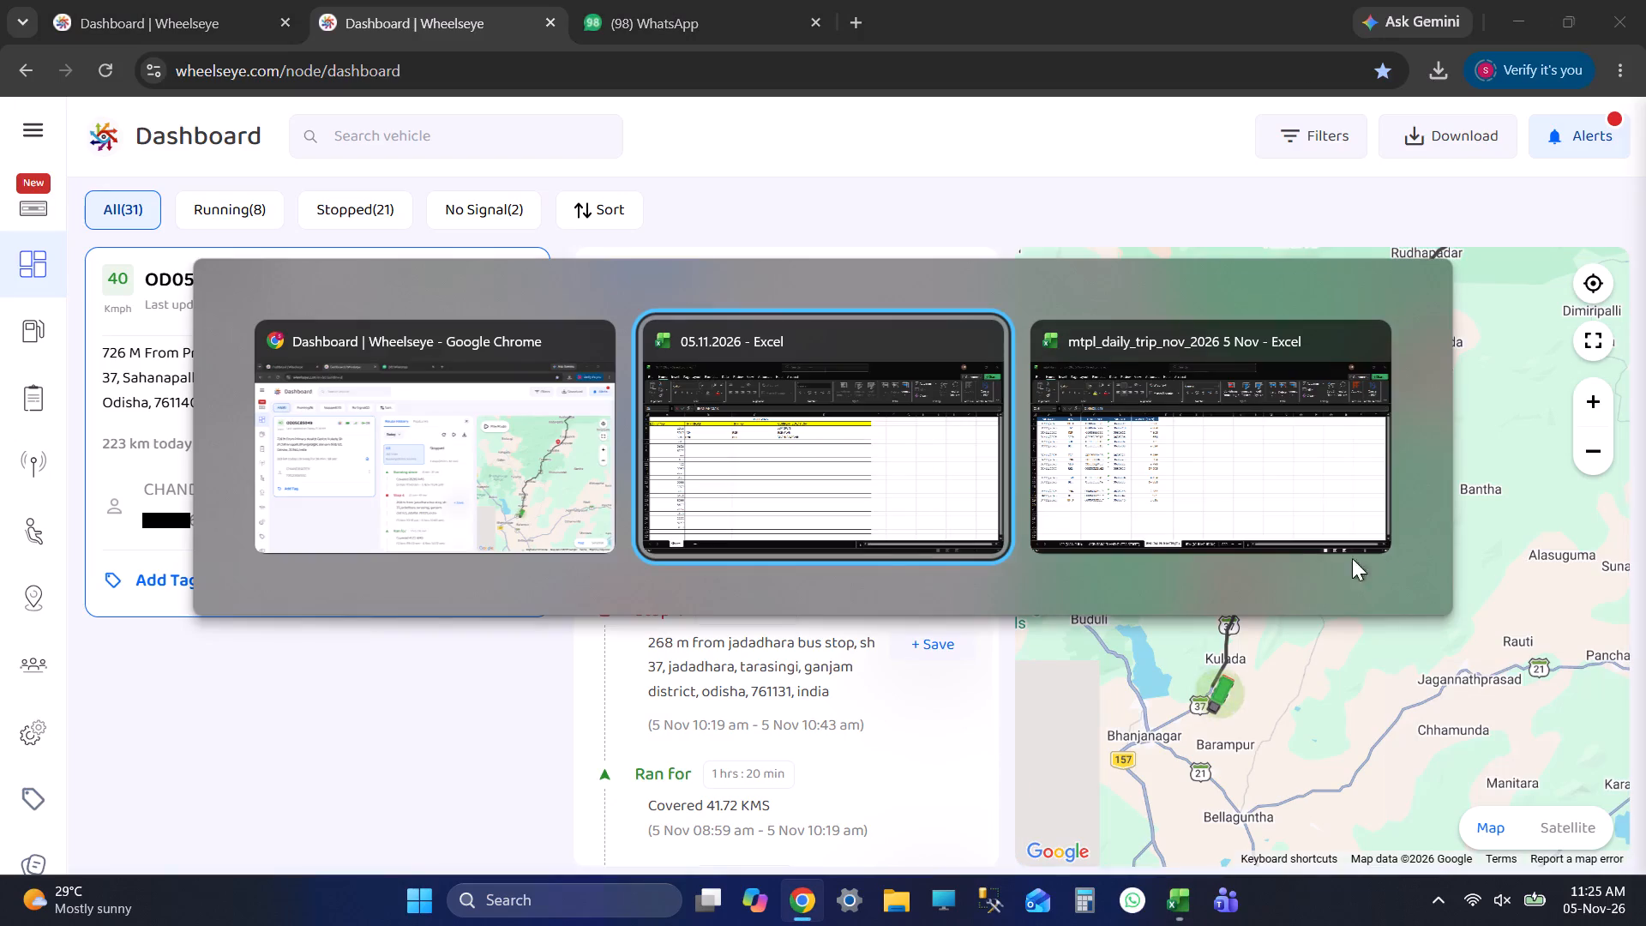
{"action": "key", "text": "alt+Tab"}
{"action": "key", "text": "alt+Tab"}
{"action": "left_click", "coordinate": [156, 0]}
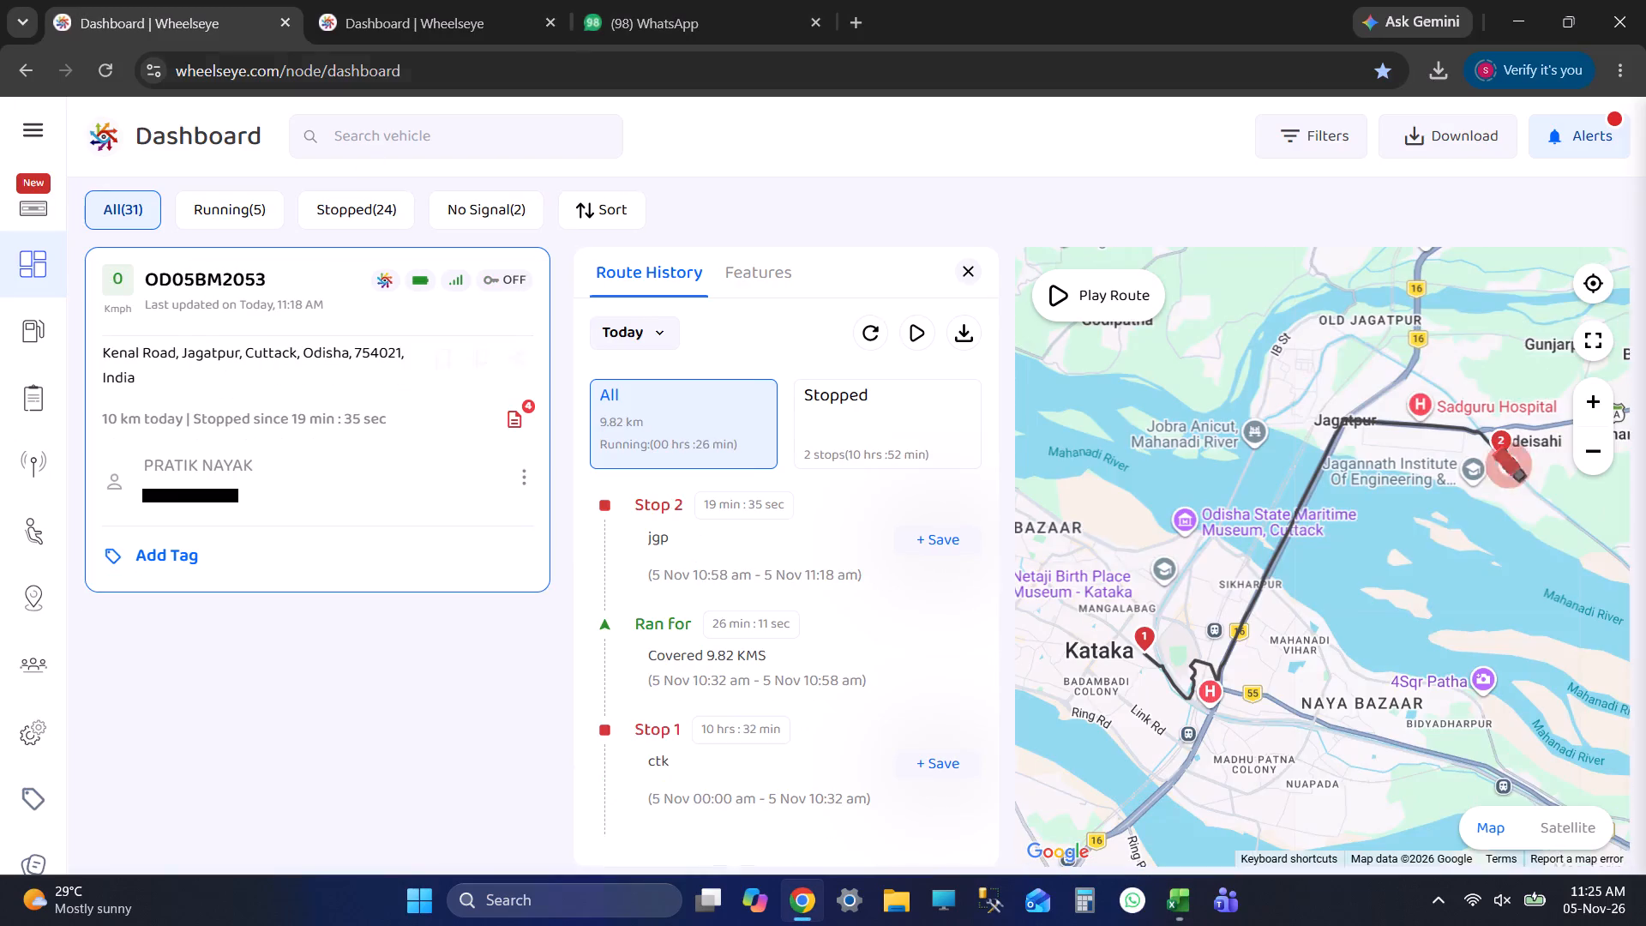
{"action": "left_click", "coordinate": [409, 138]}
{"action": "type", "text": "9950"}
{"action": "key", "text": "Return"}
{"action": "left_click", "coordinate": [149, 401]}
{"action": "left_click", "coordinate": [612, 322]}
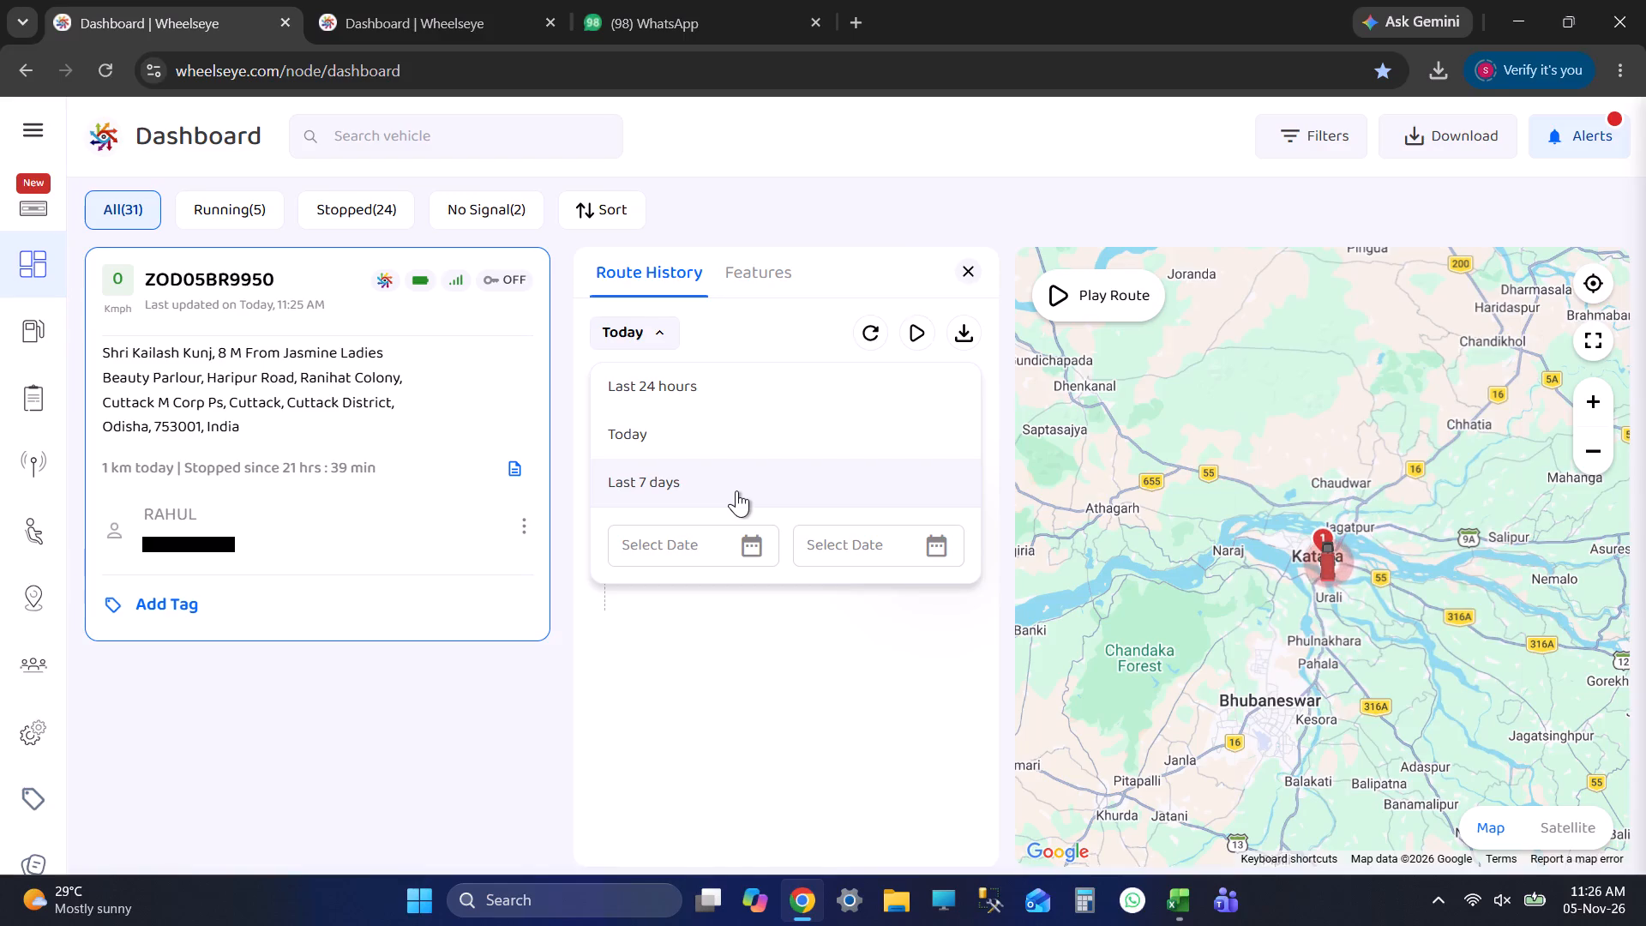
{"action": "left_click", "coordinate": [736, 490]}
Examine vehicle 9950's last 7 days of route on the map, including the details of Stop 44 and the earlier stops.
{"action": "scroll", "coordinate": [1357, 578], "scroll_direction": "up", "scroll_amount": 5}
{"action": "left_click_drag", "start_coordinate": [1233, 554], "coordinate": [1425, 505]}
{"action": "scroll", "coordinate": [1227, 519], "scroll_direction": "up", "scroll_amount": 3}
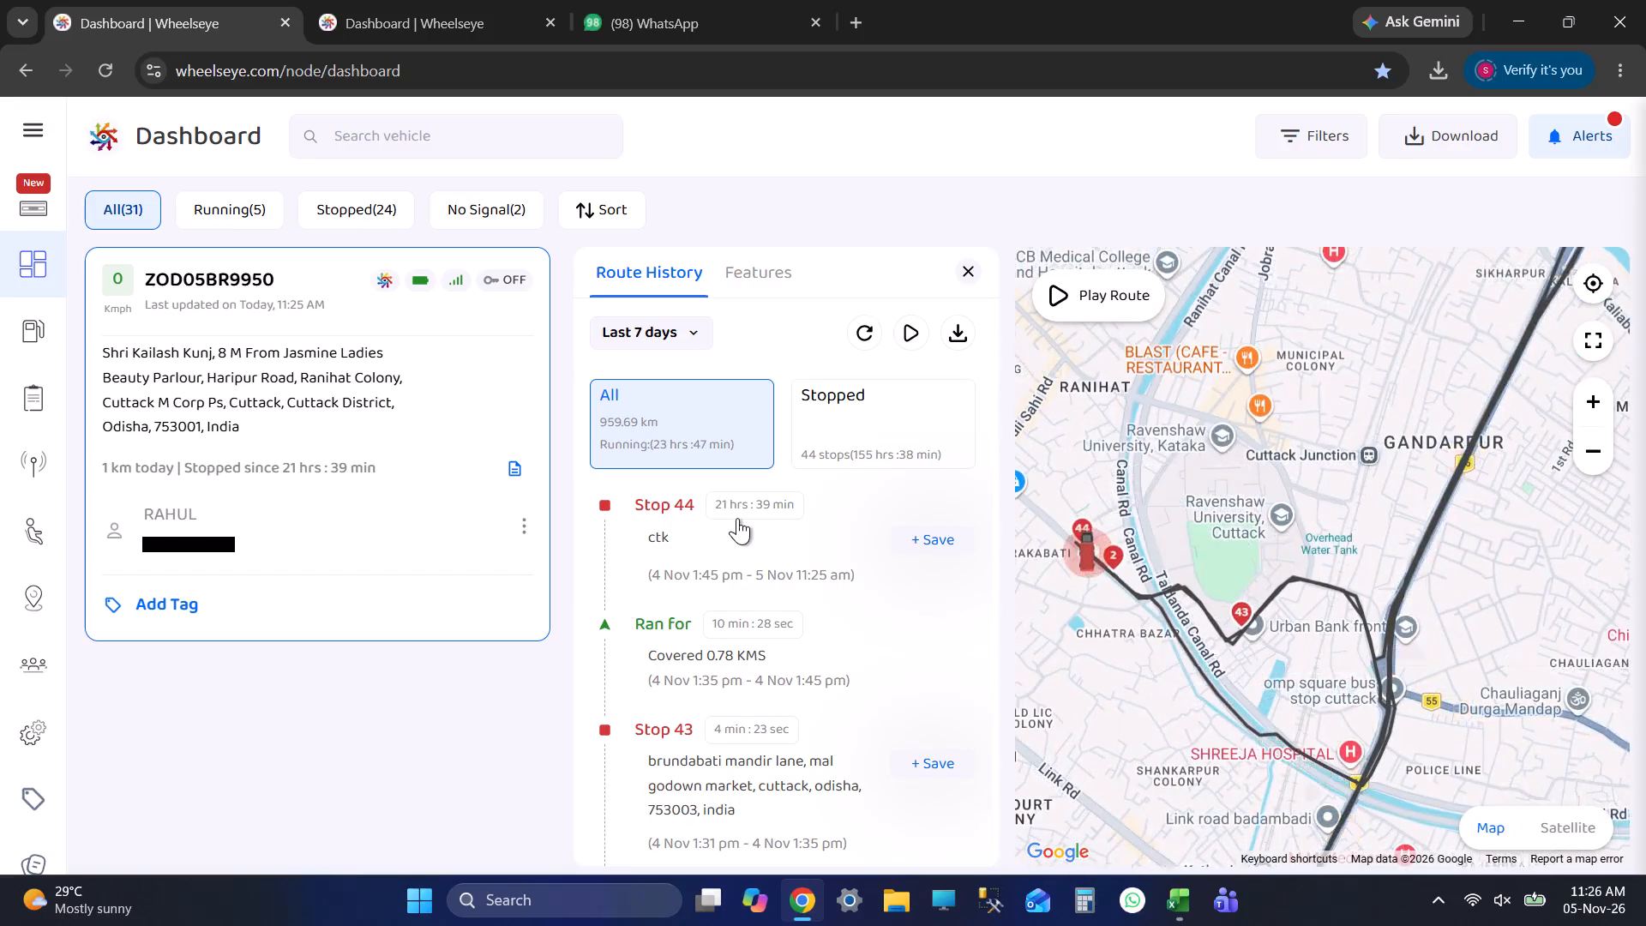
{"action": "left_click", "coordinate": [737, 518]}
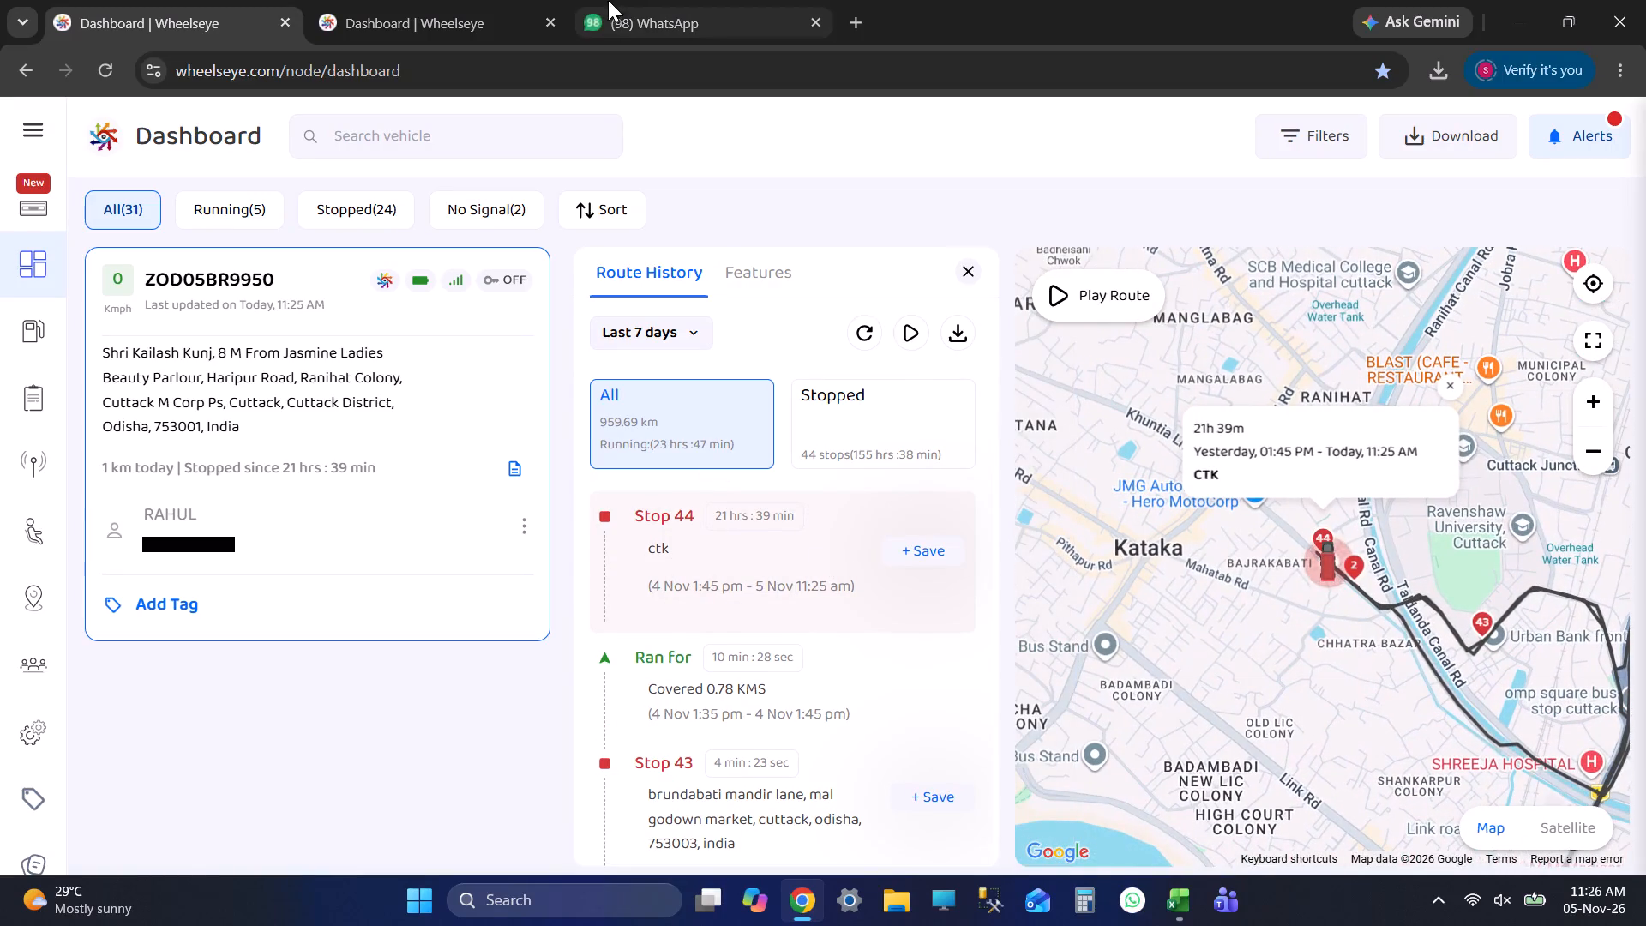
{"action": "scroll", "coordinate": [952, 402], "scroll_direction": "down", "scroll_amount": 2}
{"action": "scroll", "coordinate": [954, 424], "scroll_direction": "up", "scroll_amount": 1}
{"action": "scroll", "coordinate": [954, 425], "scroll_direction": "down", "scroll_amount": 1}
{"action": "scroll", "coordinate": [1163, 508], "scroll_direction": "down", "scroll_amount": 6}
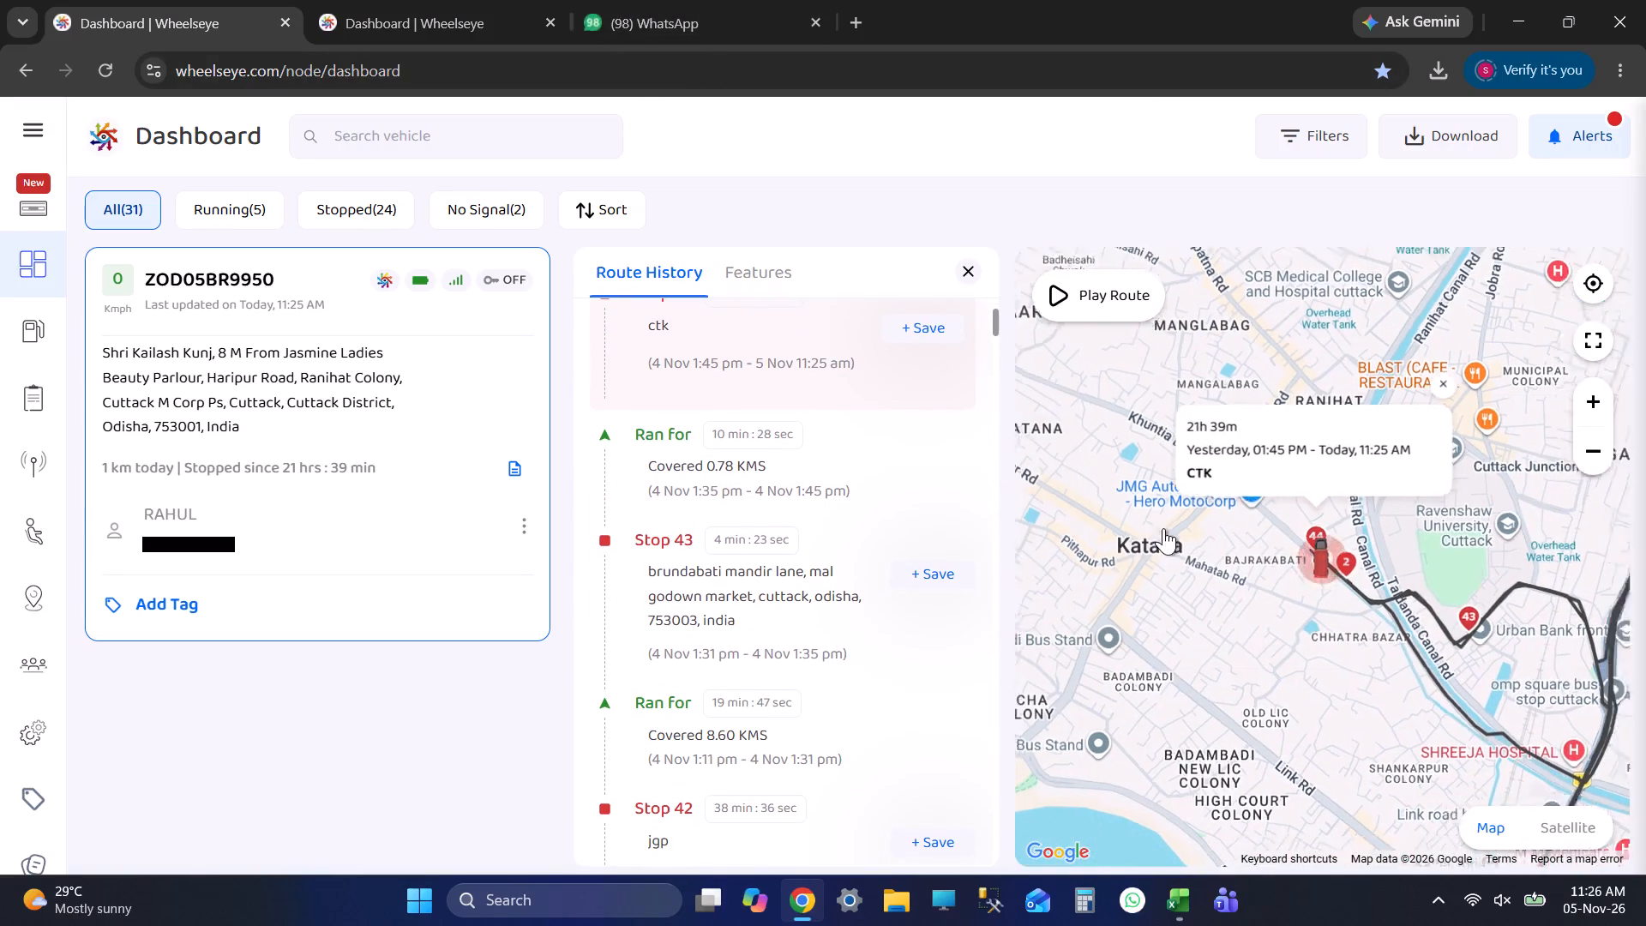
{"action": "scroll", "coordinate": [1152, 573], "scroll_direction": "up", "scroll_amount": 1}
{"action": "scroll", "coordinate": [1152, 573], "scroll_direction": "down", "scroll_amount": 3}
{"action": "scroll", "coordinate": [1152, 578], "scroll_direction": "up", "scroll_amount": 1}
{"action": "scroll", "coordinate": [1152, 578], "scroll_direction": "down", "scroll_amount": 1}
{"action": "scroll", "coordinate": [1152, 578], "scroll_direction": "up", "scroll_amount": 1}
{"action": "scroll", "coordinate": [1152, 578], "scroll_direction": "down", "scroll_amount": 1}
{"action": "left_click_drag", "start_coordinate": [1406, 511], "coordinate": [1337, 616]}
{"action": "scroll", "coordinate": [1337, 616], "scroll_direction": "up", "scroll_amount": 1}
{"action": "scroll", "coordinate": [1337, 616], "scroll_direction": "down", "scroll_amount": 1}
{"action": "scroll", "coordinate": [1337, 616], "scroll_direction": "up", "scroll_amount": 1}
{"action": "scroll", "coordinate": [1337, 616], "scroll_direction": "down", "scroll_amount": 7}
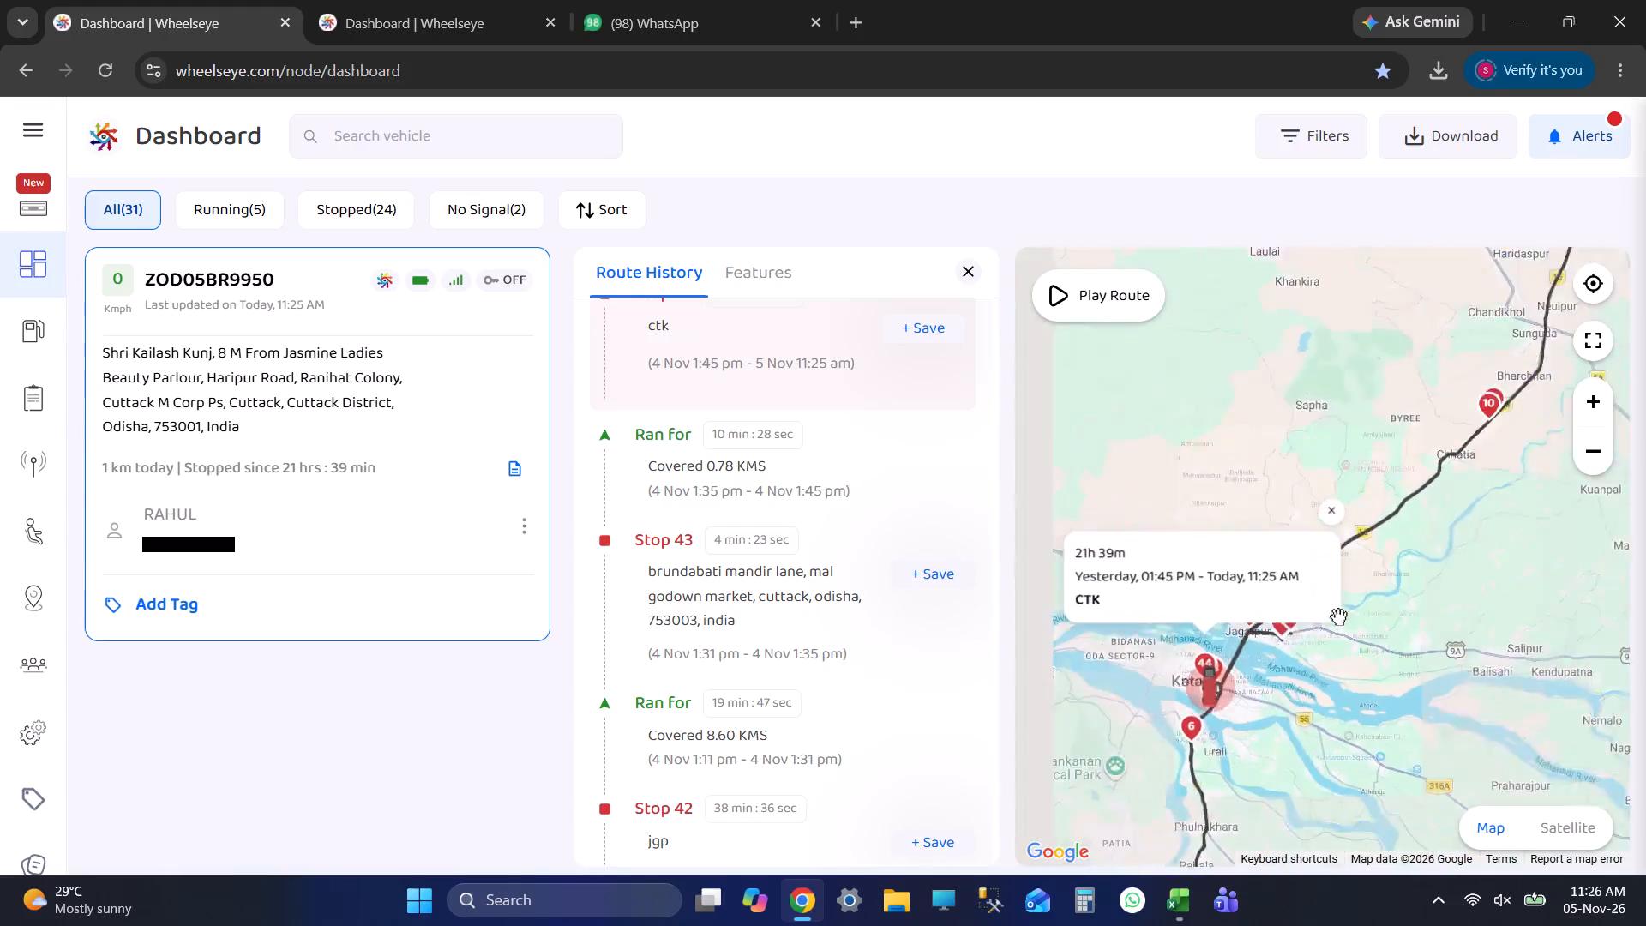
{"action": "scroll", "coordinate": [1338, 616], "scroll_direction": "down", "scroll_amount": 3}
{"action": "left_click_drag", "start_coordinate": [1456, 585], "coordinate": [1317, 655]}
{"action": "scroll", "coordinate": [1414, 554], "scroll_direction": "down", "scroll_amount": 4}
{"action": "left_click_drag", "start_coordinate": [1446, 447], "coordinate": [1347, 576]}
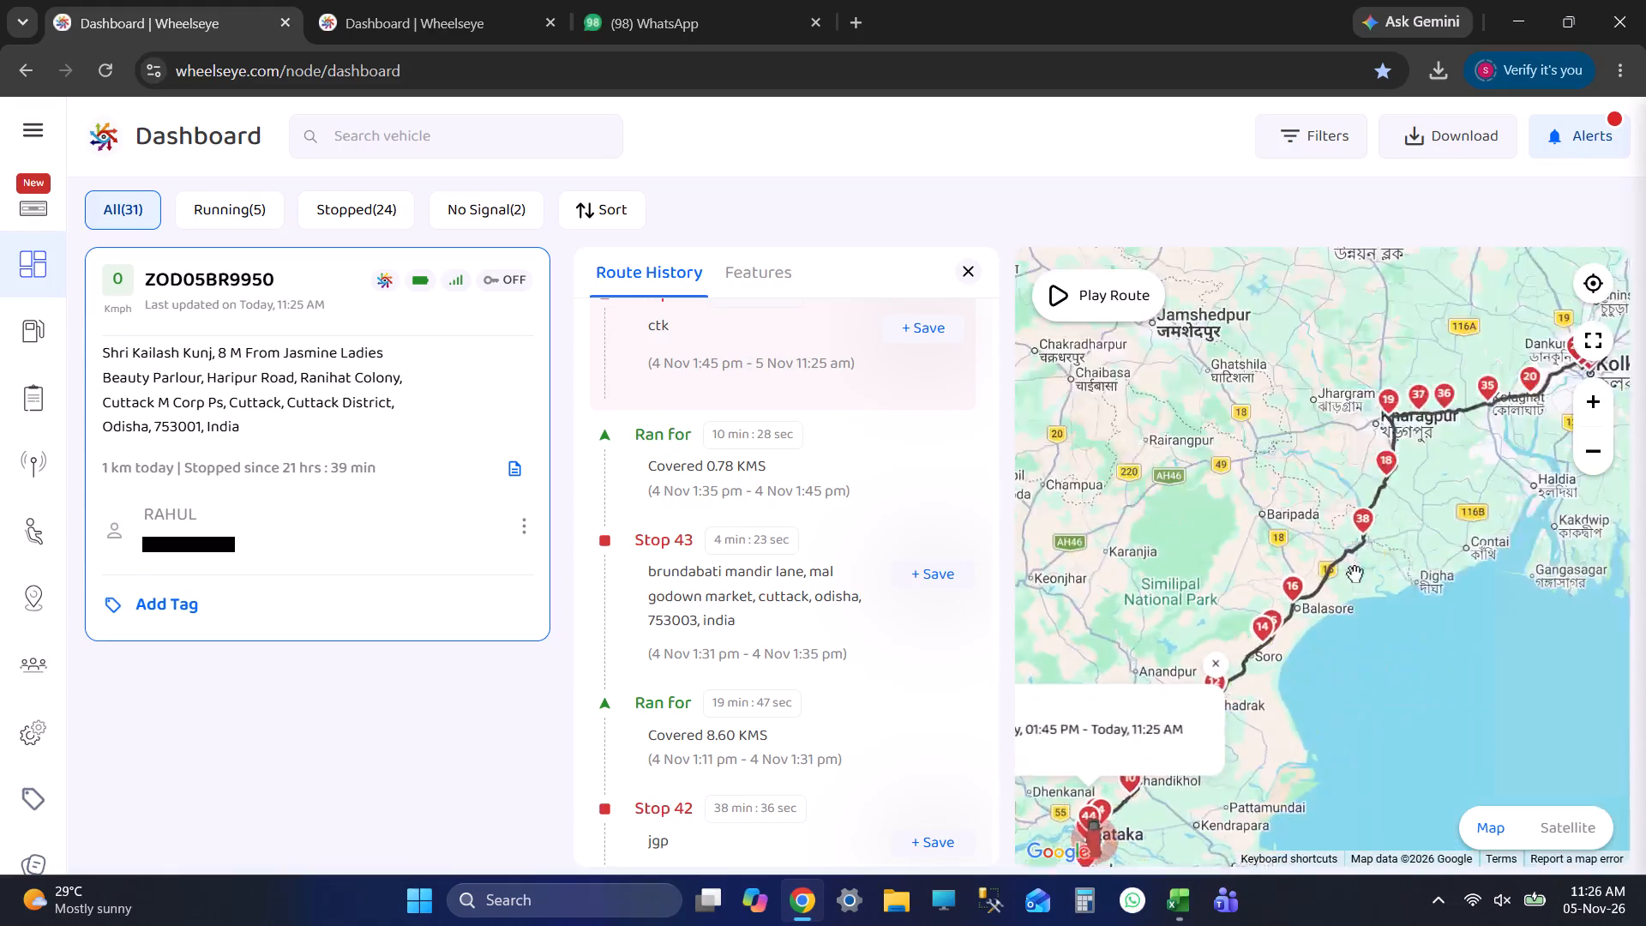
{"action": "scroll", "coordinate": [1385, 526], "scroll_direction": "down", "scroll_amount": 1}
{"action": "scroll", "coordinate": [1385, 526], "scroll_direction": "up", "scroll_amount": 1}
{"action": "scroll", "coordinate": [1385, 526], "scroll_direction": "down", "scroll_amount": 1}
{"action": "scroll", "coordinate": [1390, 526], "scroll_direction": "up", "scroll_amount": 7}
{"action": "left_click_drag", "start_coordinate": [1369, 547], "coordinate": [1456, 524]}
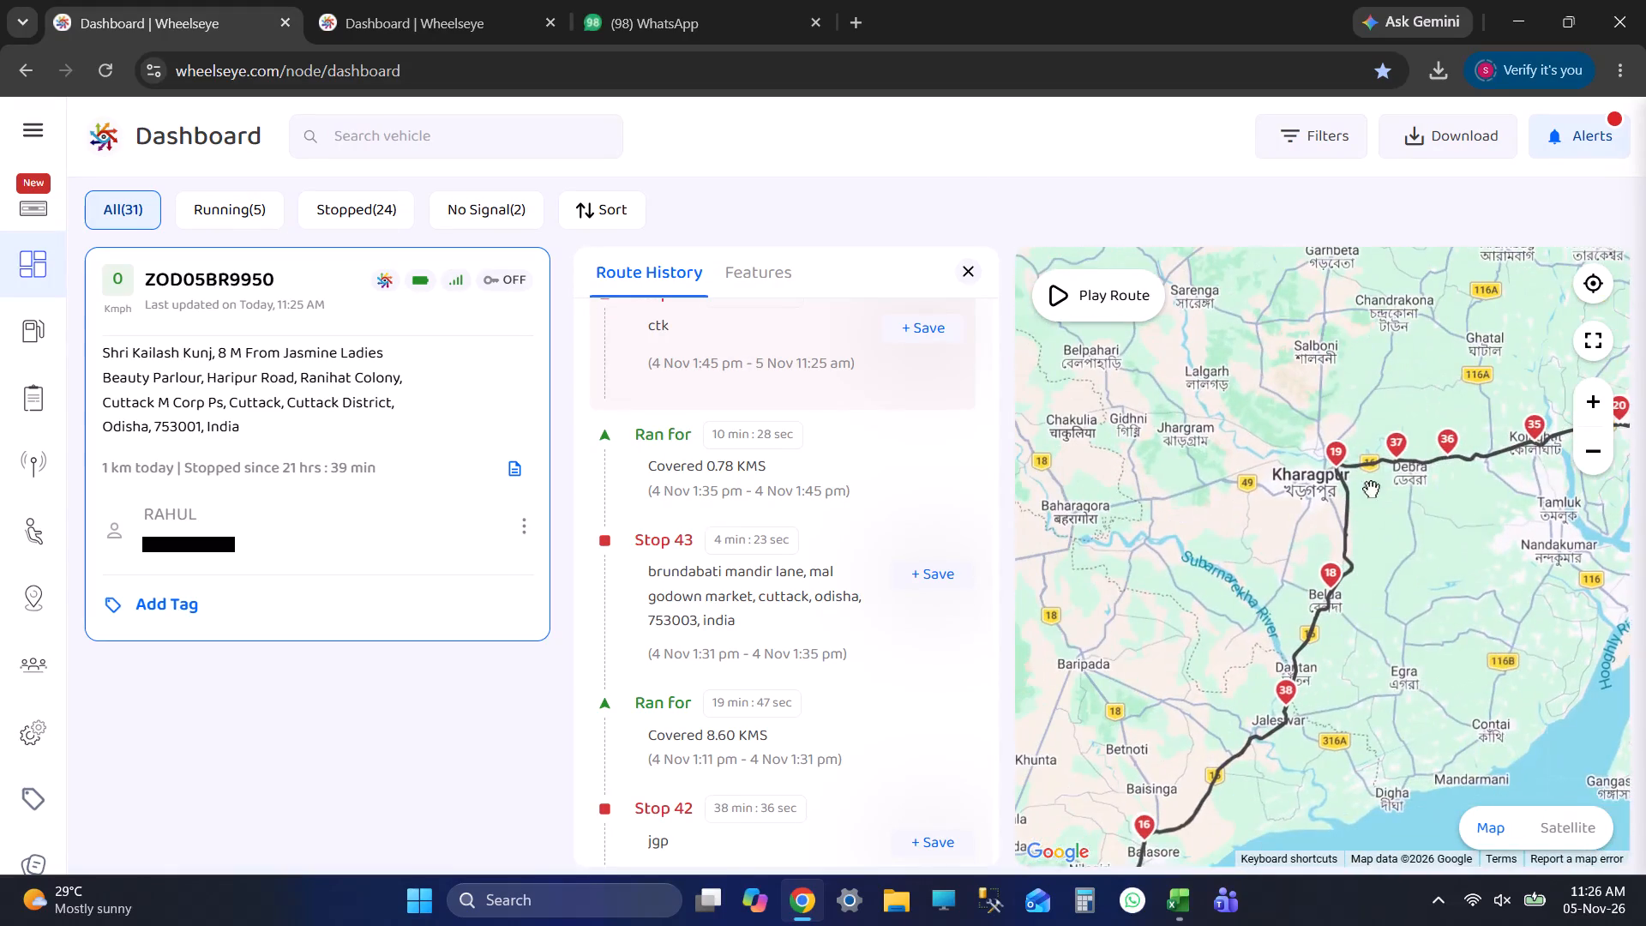
Return to lorry 5049's route history and check its current position on the map against the location entered in the workbook.
{"action": "left_click", "coordinate": [432, 2]}
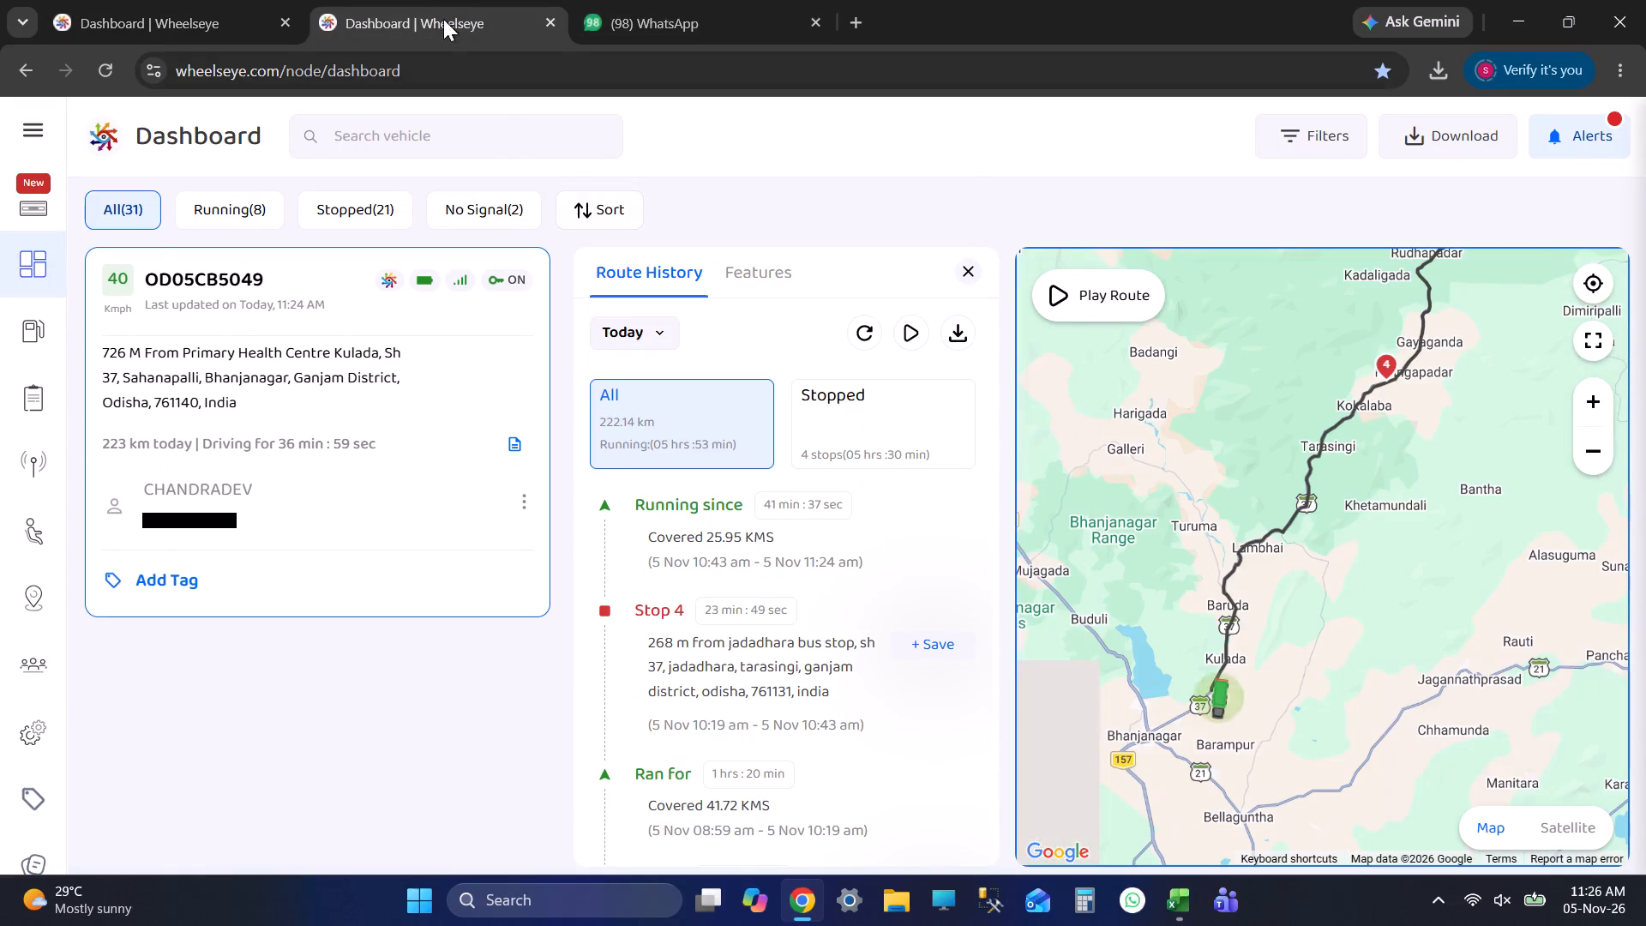
{"action": "scroll", "coordinate": [1231, 701], "scroll_direction": "up", "scroll_amount": 2}
{"action": "left_click_drag", "start_coordinate": [1207, 632], "coordinate": [1256, 582]}
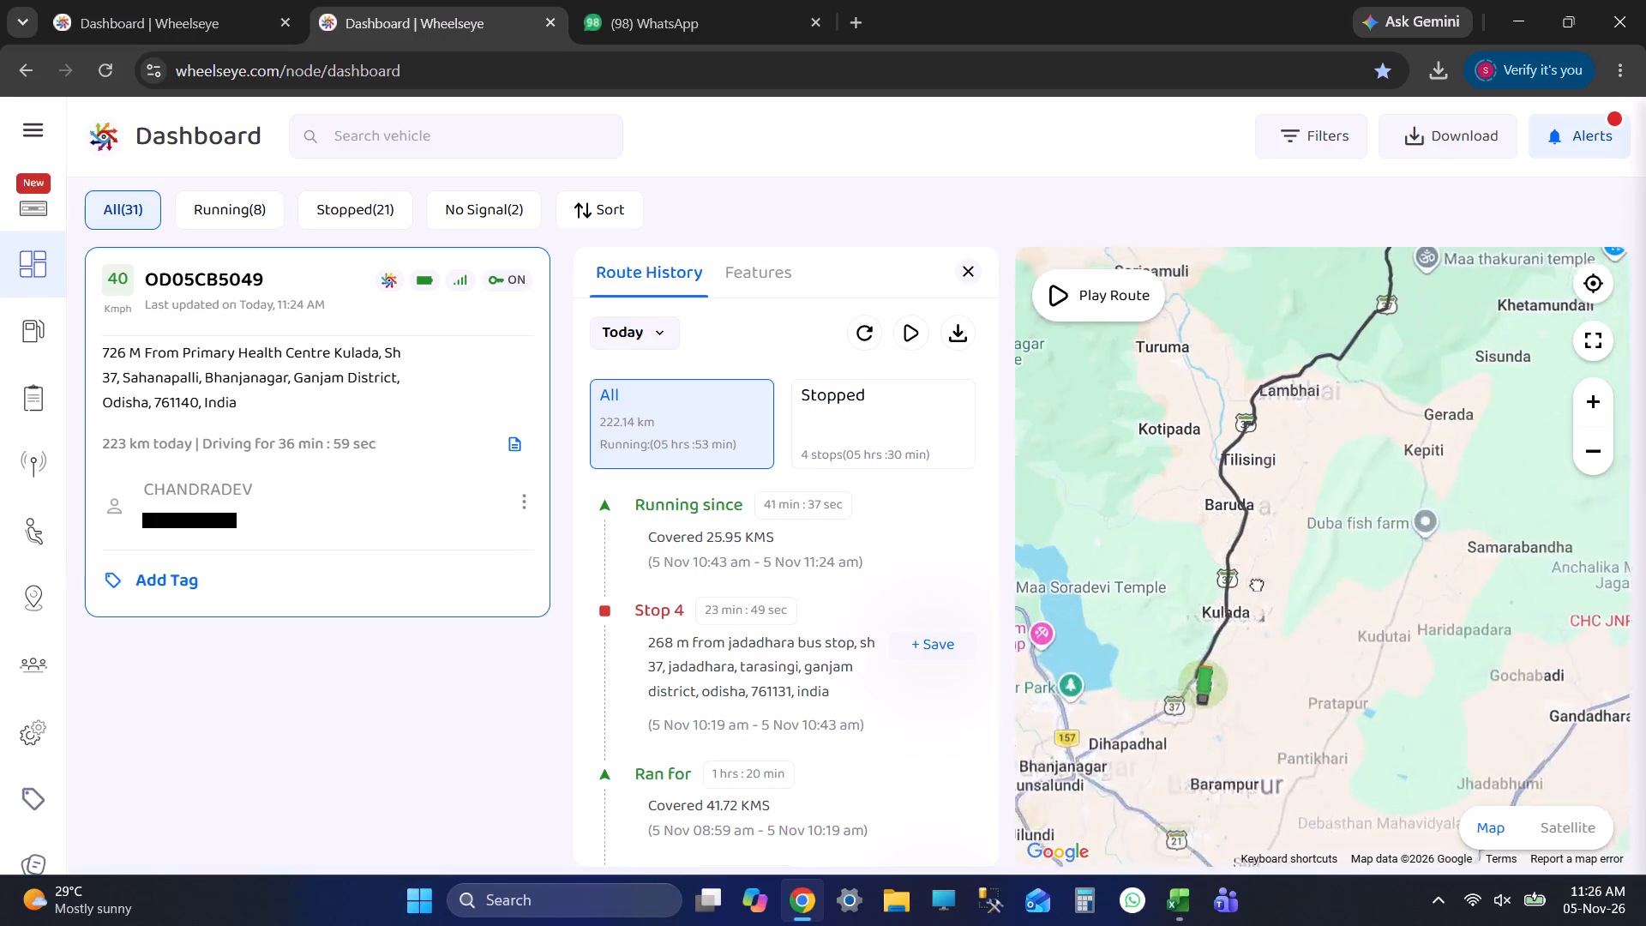
{"action": "left_click_drag", "start_coordinate": [1256, 582], "coordinate": [1258, 579]}
{"action": "scroll", "coordinate": [1258, 584], "scroll_direction": "down", "scroll_amount": 3}
{"action": "key", "text": "alt+Tab"}
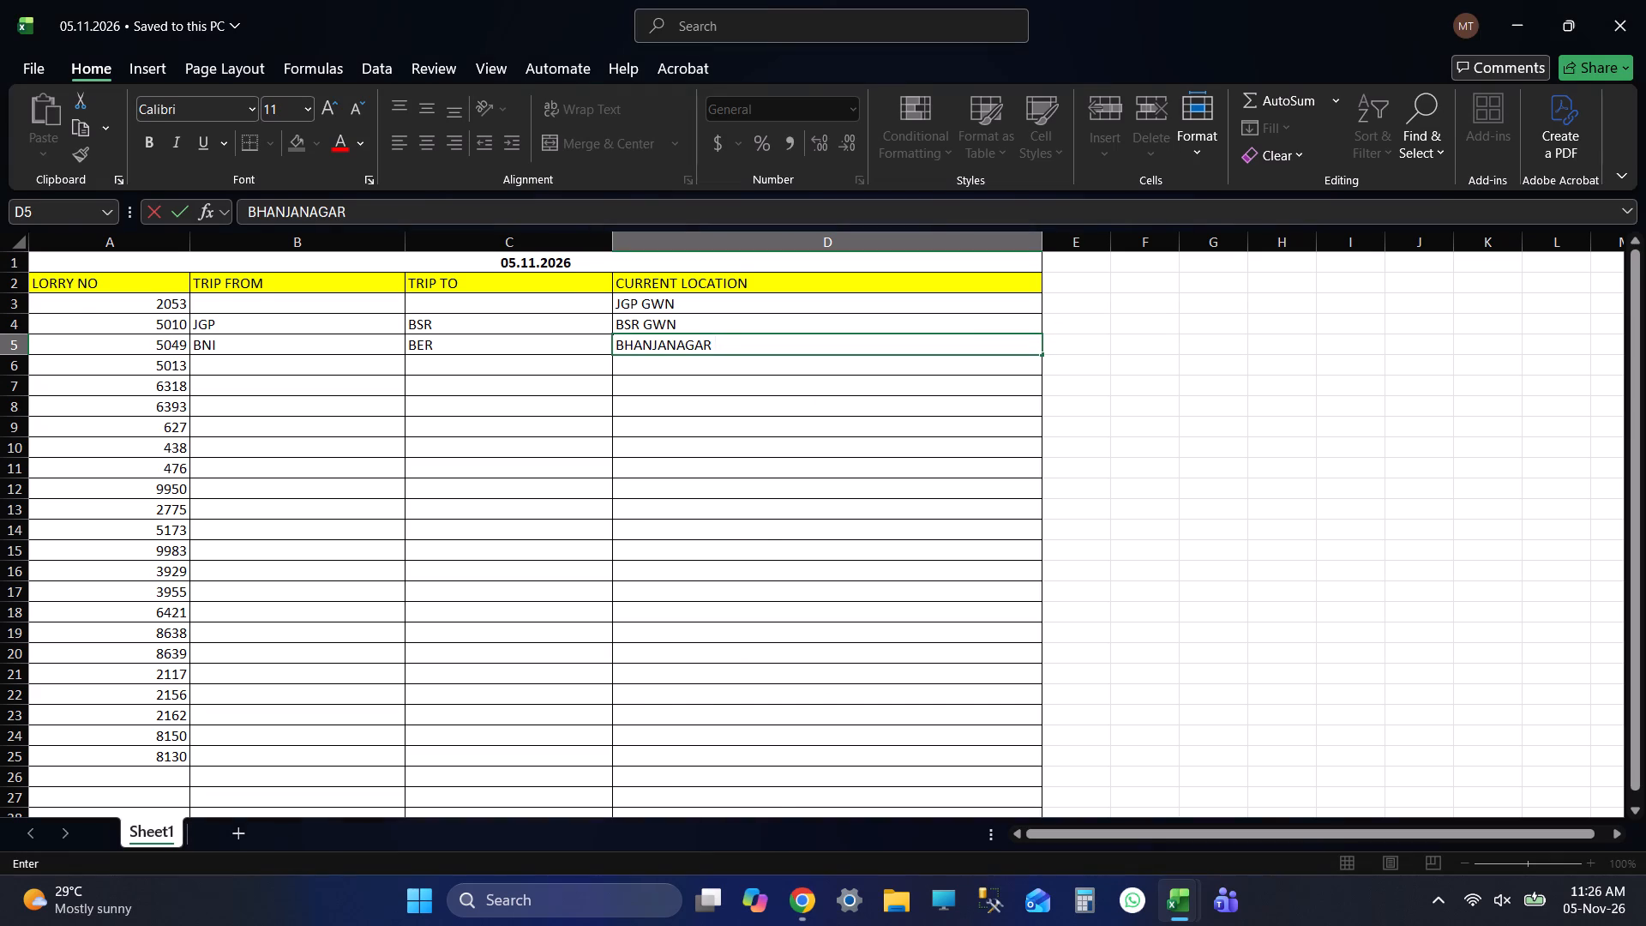
{"action": "key", "text": "alt+Tab"}
{"action": "key", "text": "alt+Tab"}
{"action": "key", "text": "alt+Tab"}
{"action": "key", "text": "alt+Tab"}
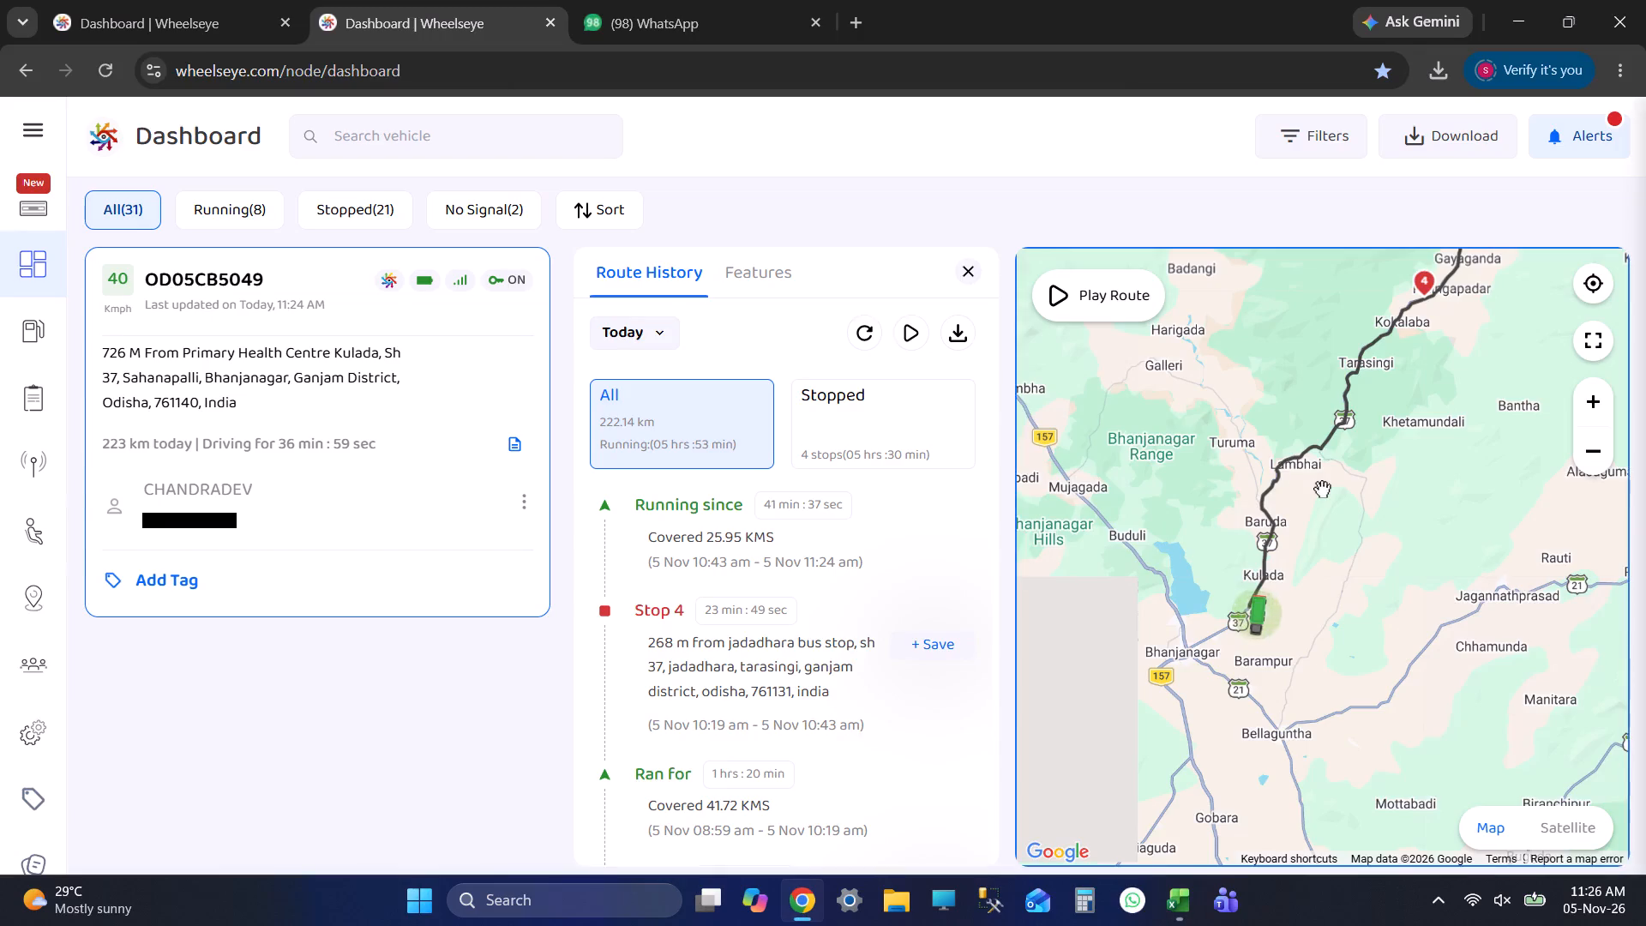
Append (RUNNING) to lorry 5049's current location in the 05.11.2026 workbook and save it.
{"action": "type", "text": "(RUNNING)"}
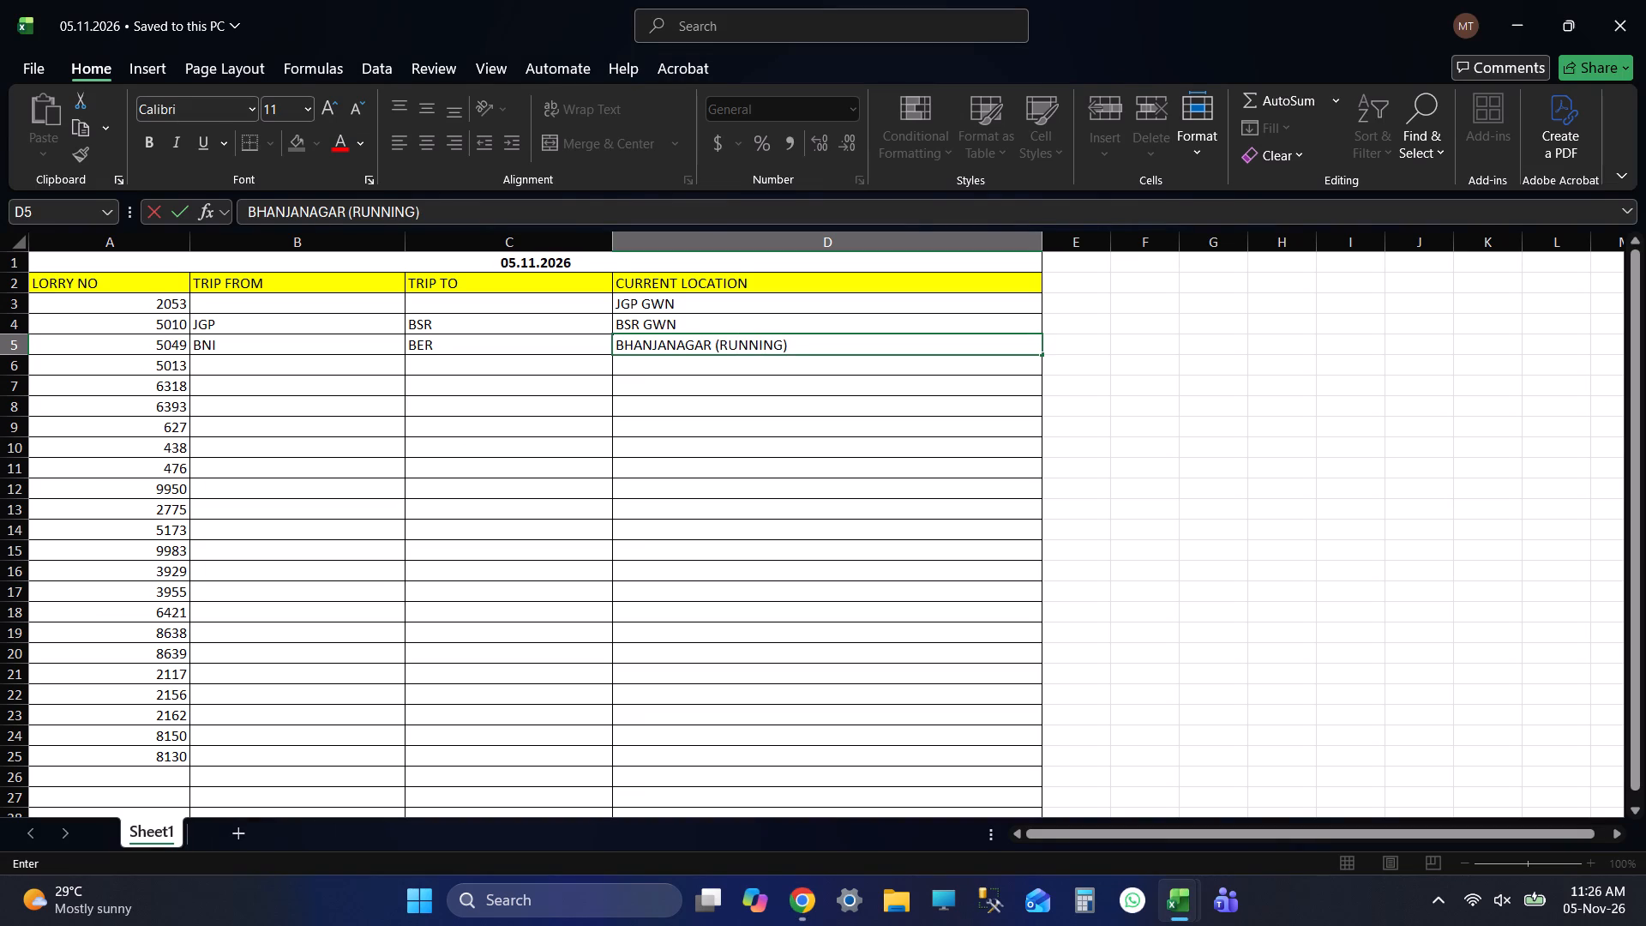
{"action": "key", "text": "Return"}
{"action": "key", "text": "ctrl+s"}
Move to lorry number 5013 in the workbook, search for it on the Wheelseye dashboard in Chrome, and open its route history.
{"action": "key", "text": "alt+Tab"}
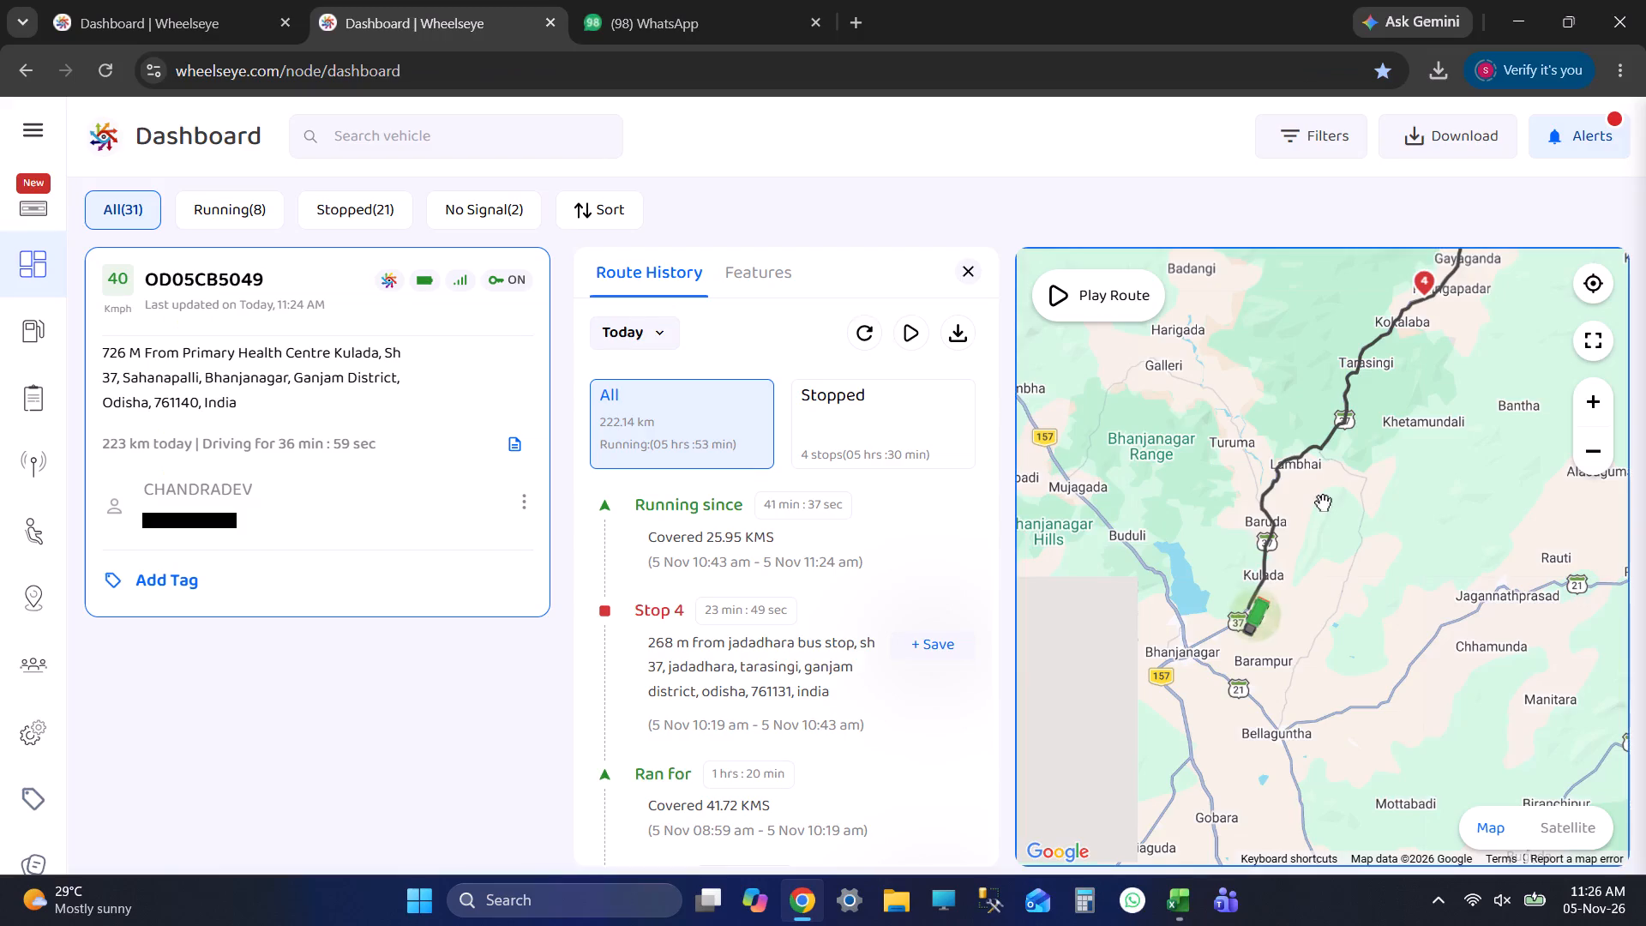
{"action": "key", "text": "alt+Tab"}
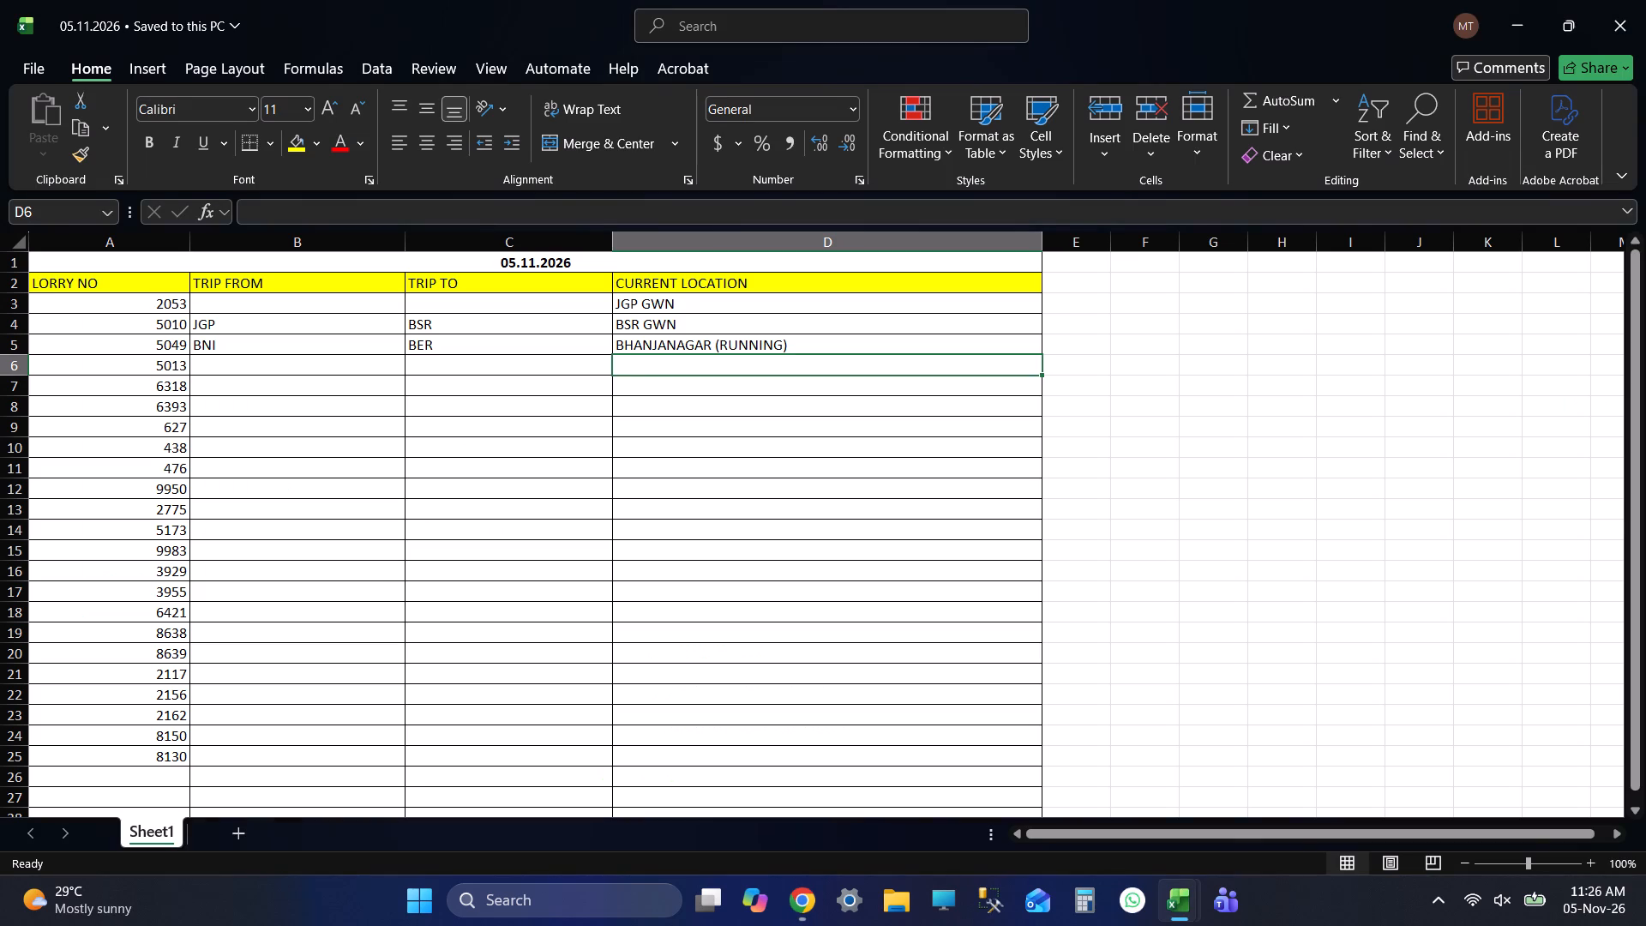
{"action": "key", "text": "alt+Tab"}
{"action": "key", "text": "alt+Tab"}
{"action": "key", "text": "shift+Tab"}
{"action": "key", "text": "shift+Tab"}
{"action": "key", "text": "shift+Tab"}
{"action": "key", "text": "alt+Tab"}
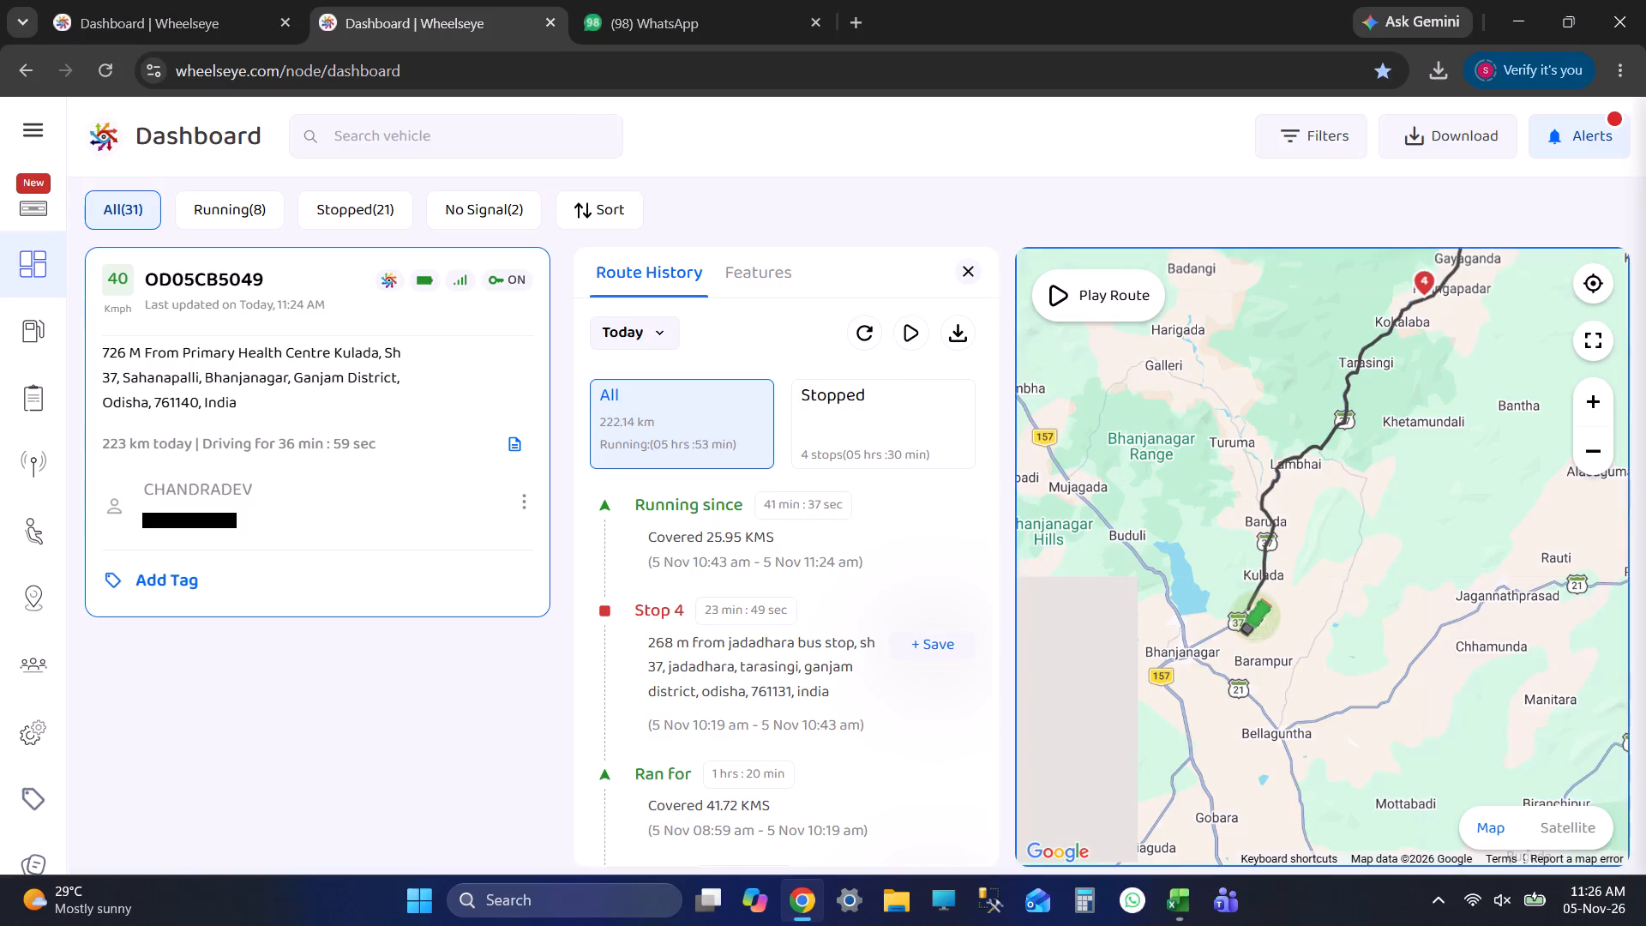
{"action": "left_click", "coordinate": [423, 144]}
{"action": "type", "text": "51"}
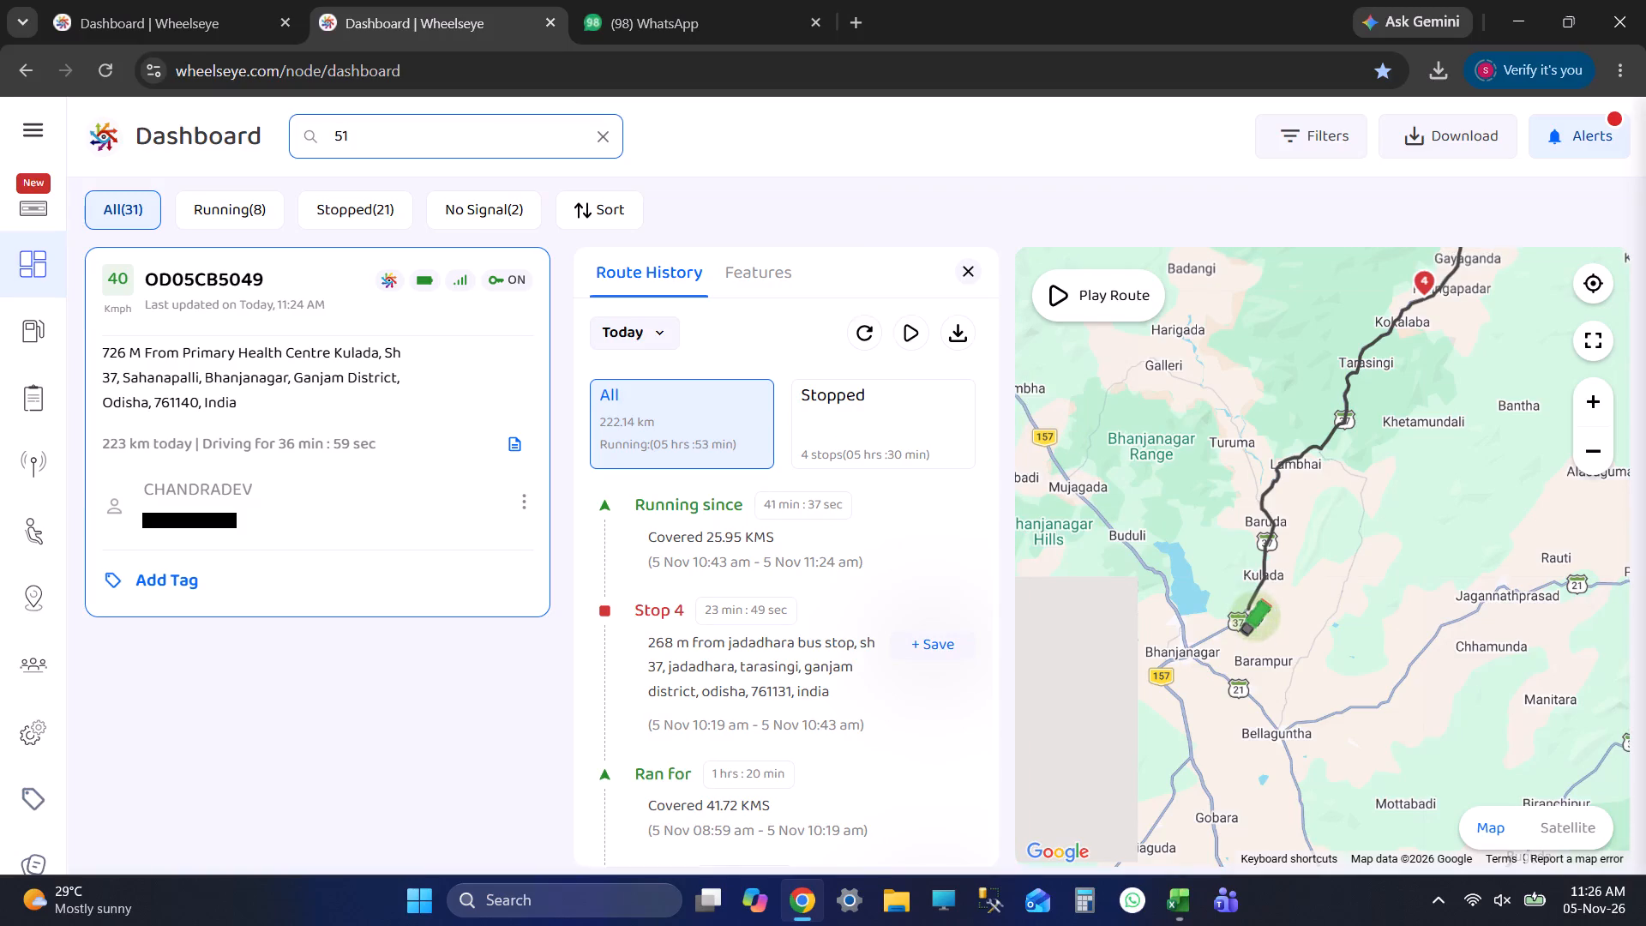
{"action": "key", "text": "BackSpace"}
{"action": "type", "text": "013"}
{"action": "key", "text": "Return"}
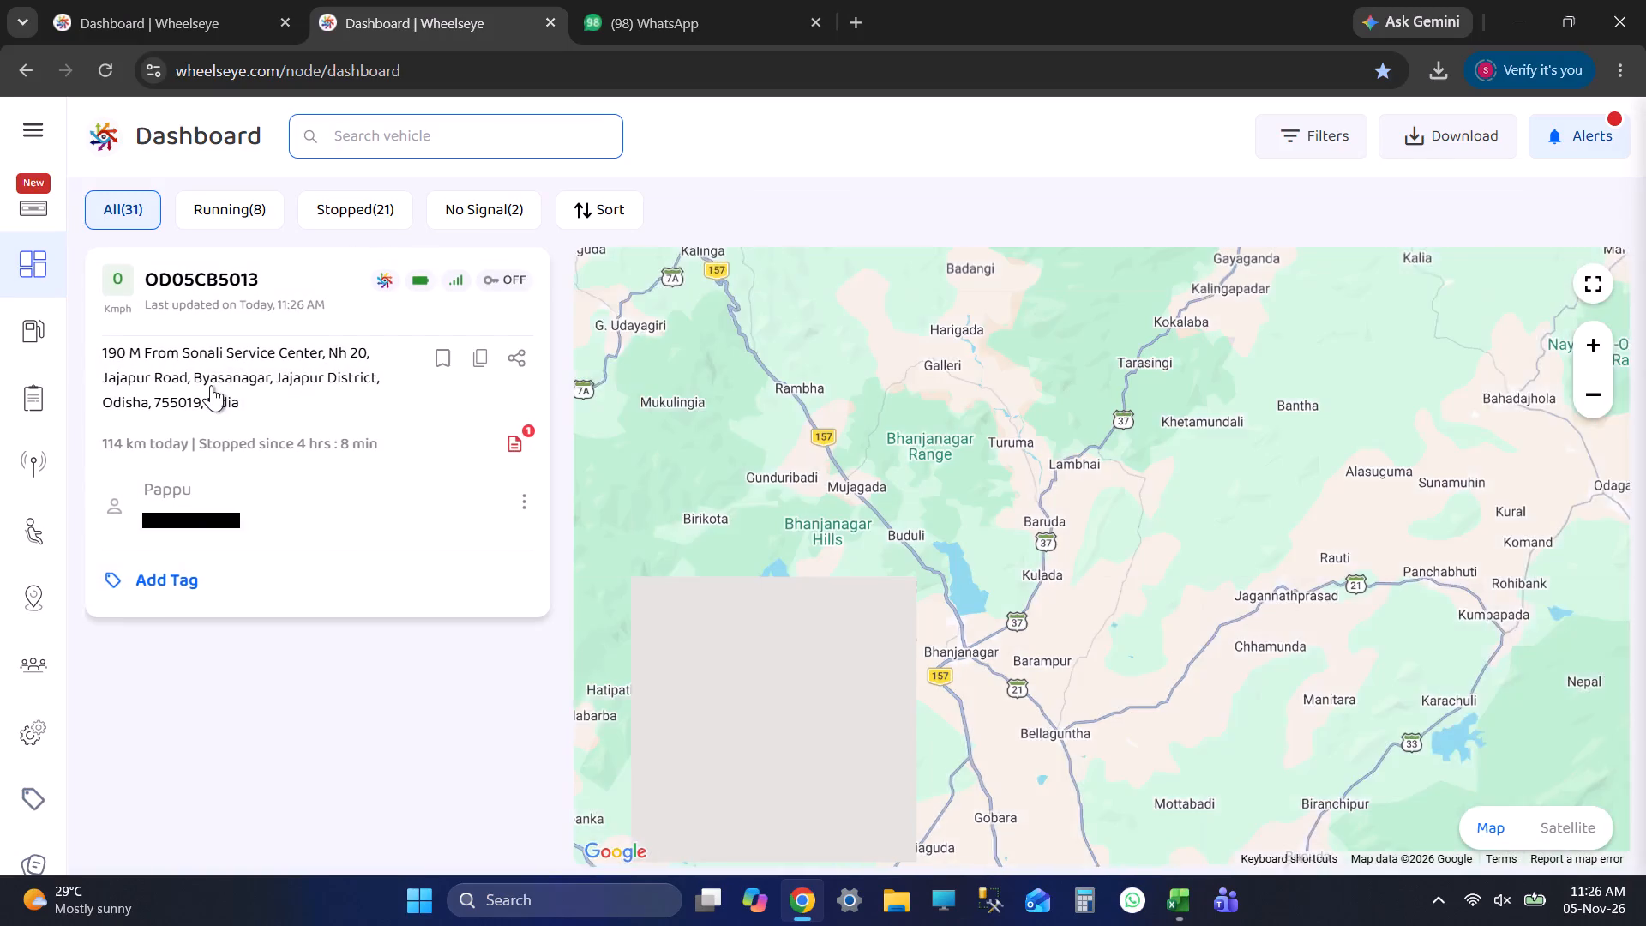
{"action": "left_click", "coordinate": [211, 385]}
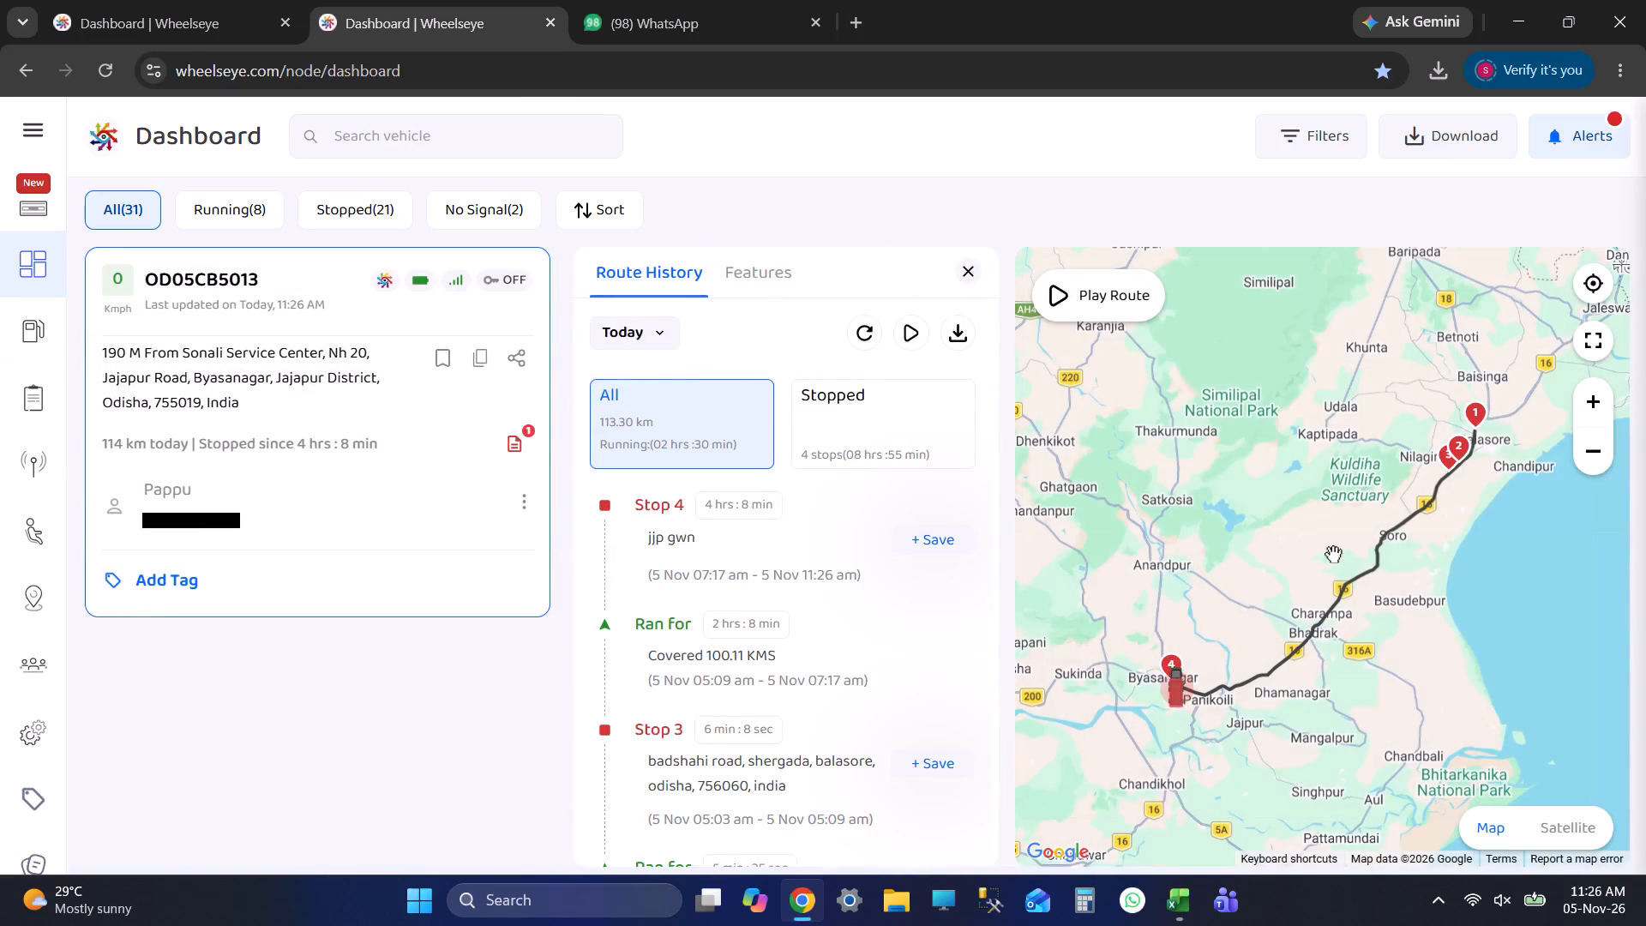
{"action": "scroll", "coordinate": [1259, 600], "scroll_direction": "down", "scroll_amount": 2}
{"action": "key", "text": "alt+Tab"}
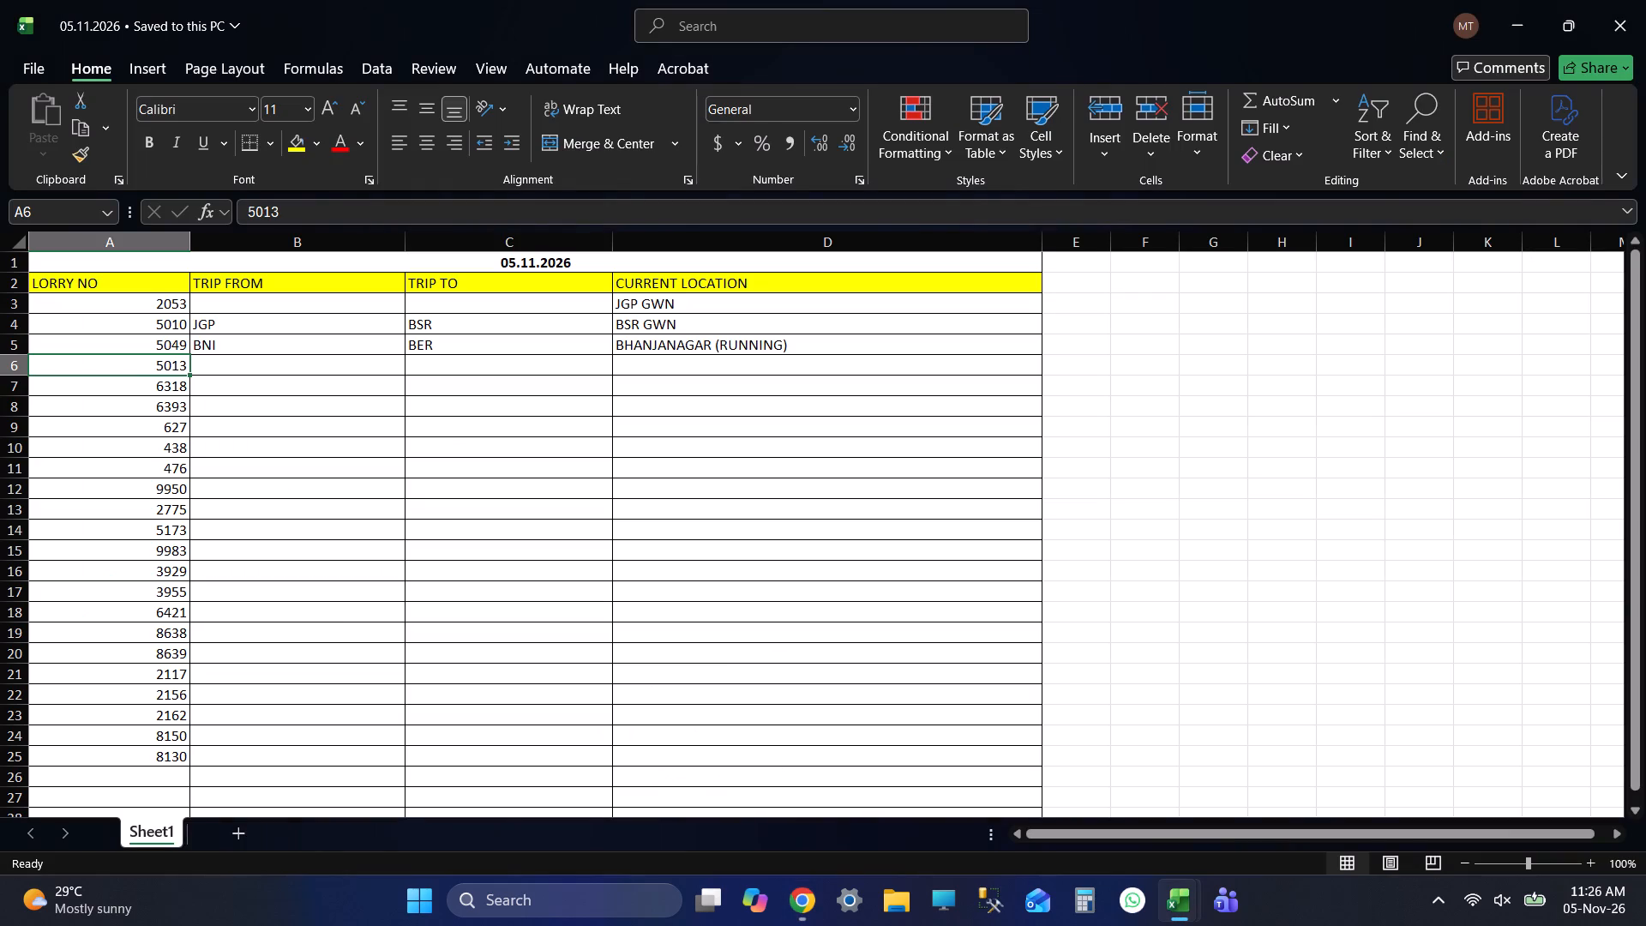
{"action": "key", "text": "Tab"}
{"action": "key", "text": "alt+Tab"}
{"action": "key", "text": "alt+Tab"}
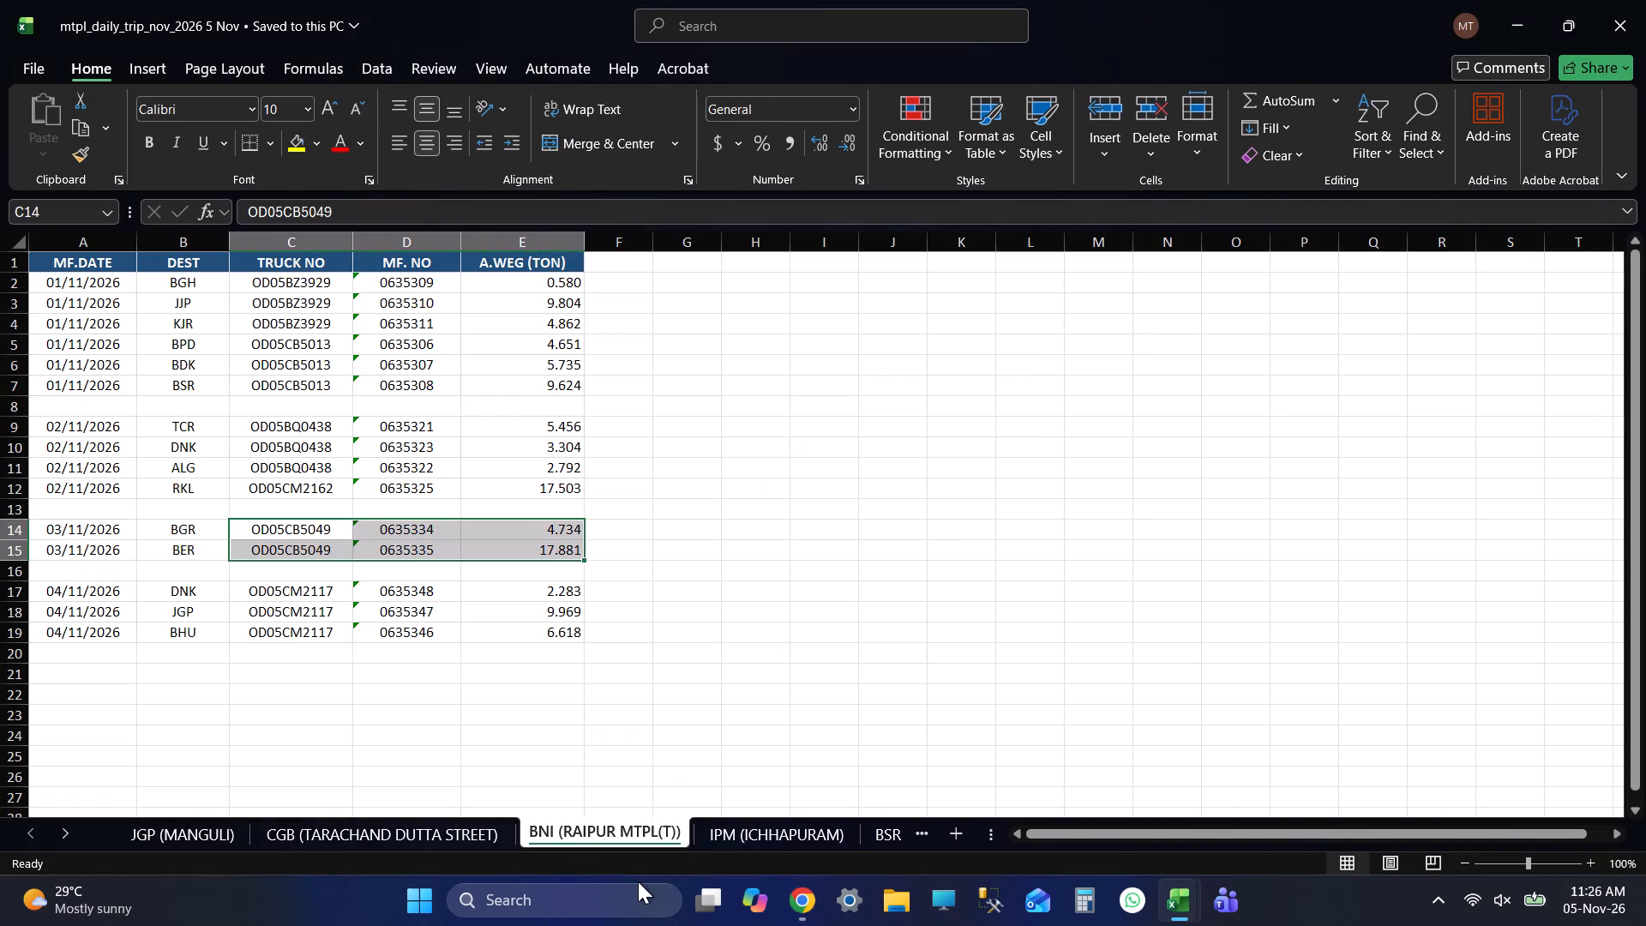
{"action": "left_click", "coordinate": [363, 834]}
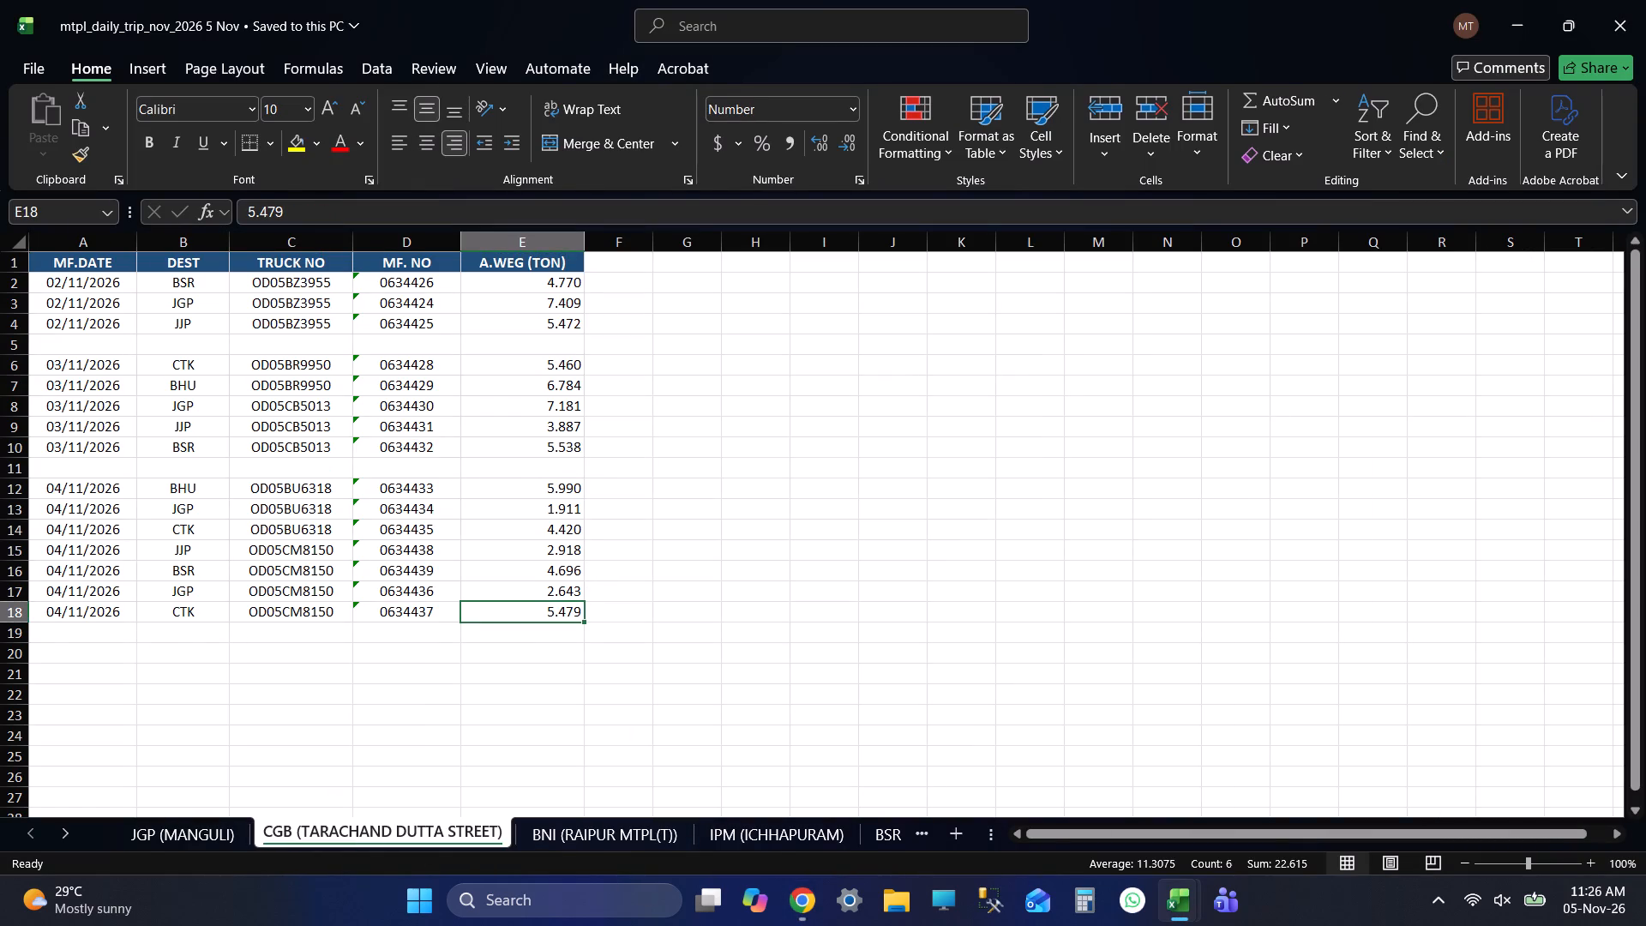
{"action": "left_click_drag", "start_coordinate": [292, 408], "coordinate": [499, 444]}
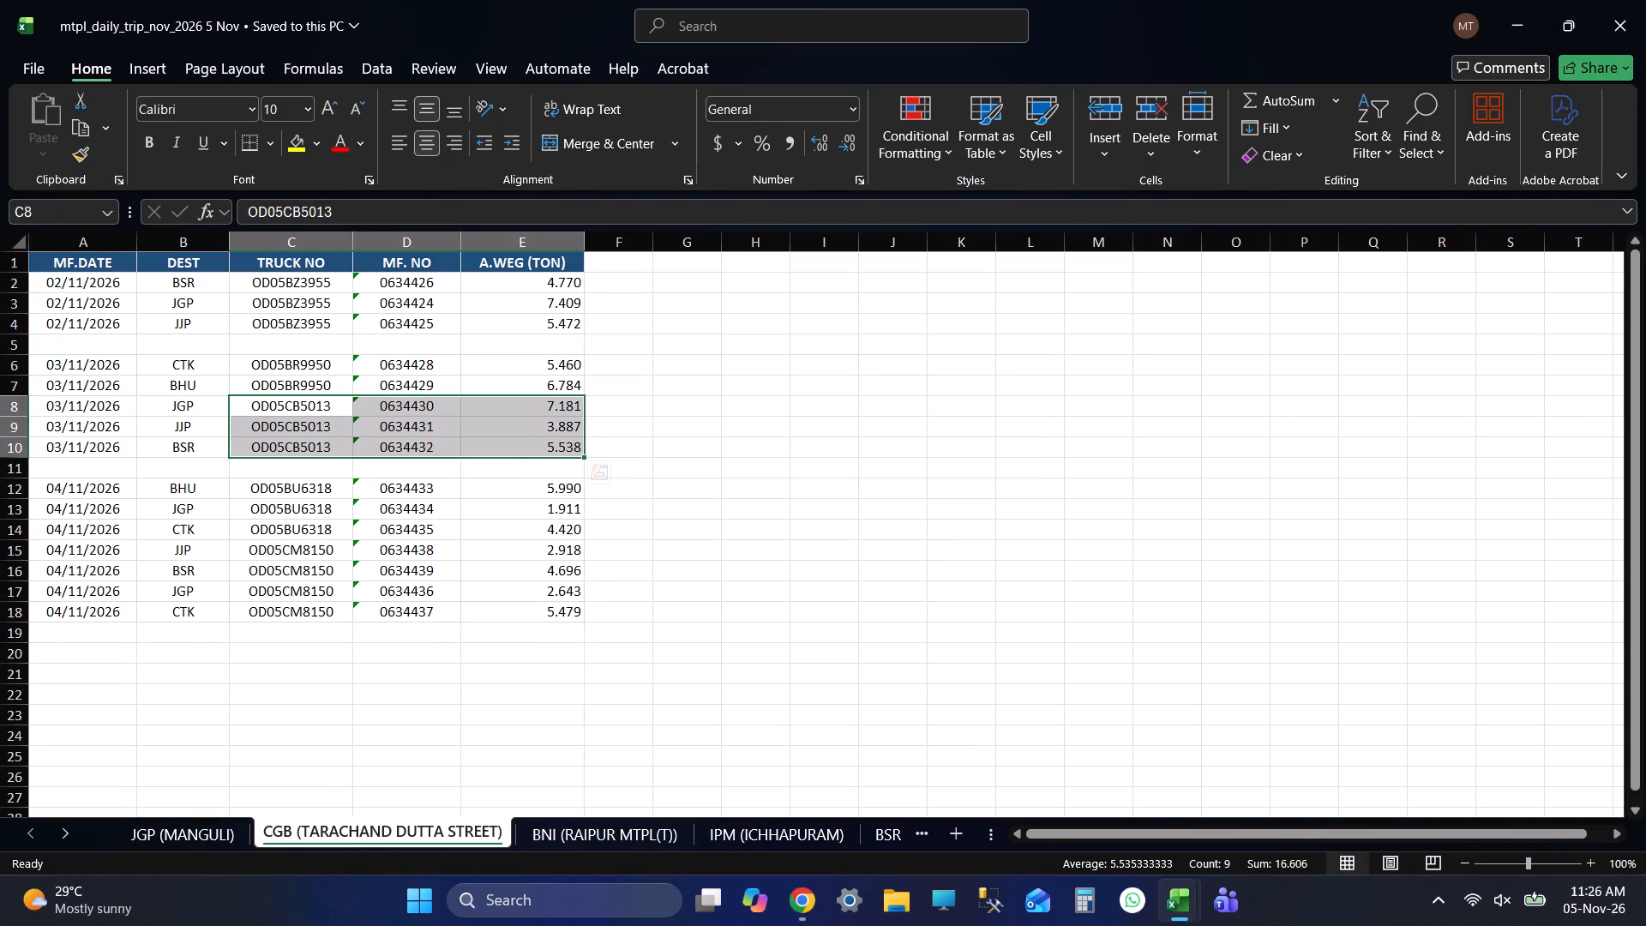
Switch to the Wheelseye dashboard in Chrome, show lorry 5013's route history for the last 7 days and examine its route on the map.
{"action": "key", "text": "alt+Tab"}
{"action": "key", "text": "alt+Tab"}
{"action": "key", "text": "alt+Tab"}
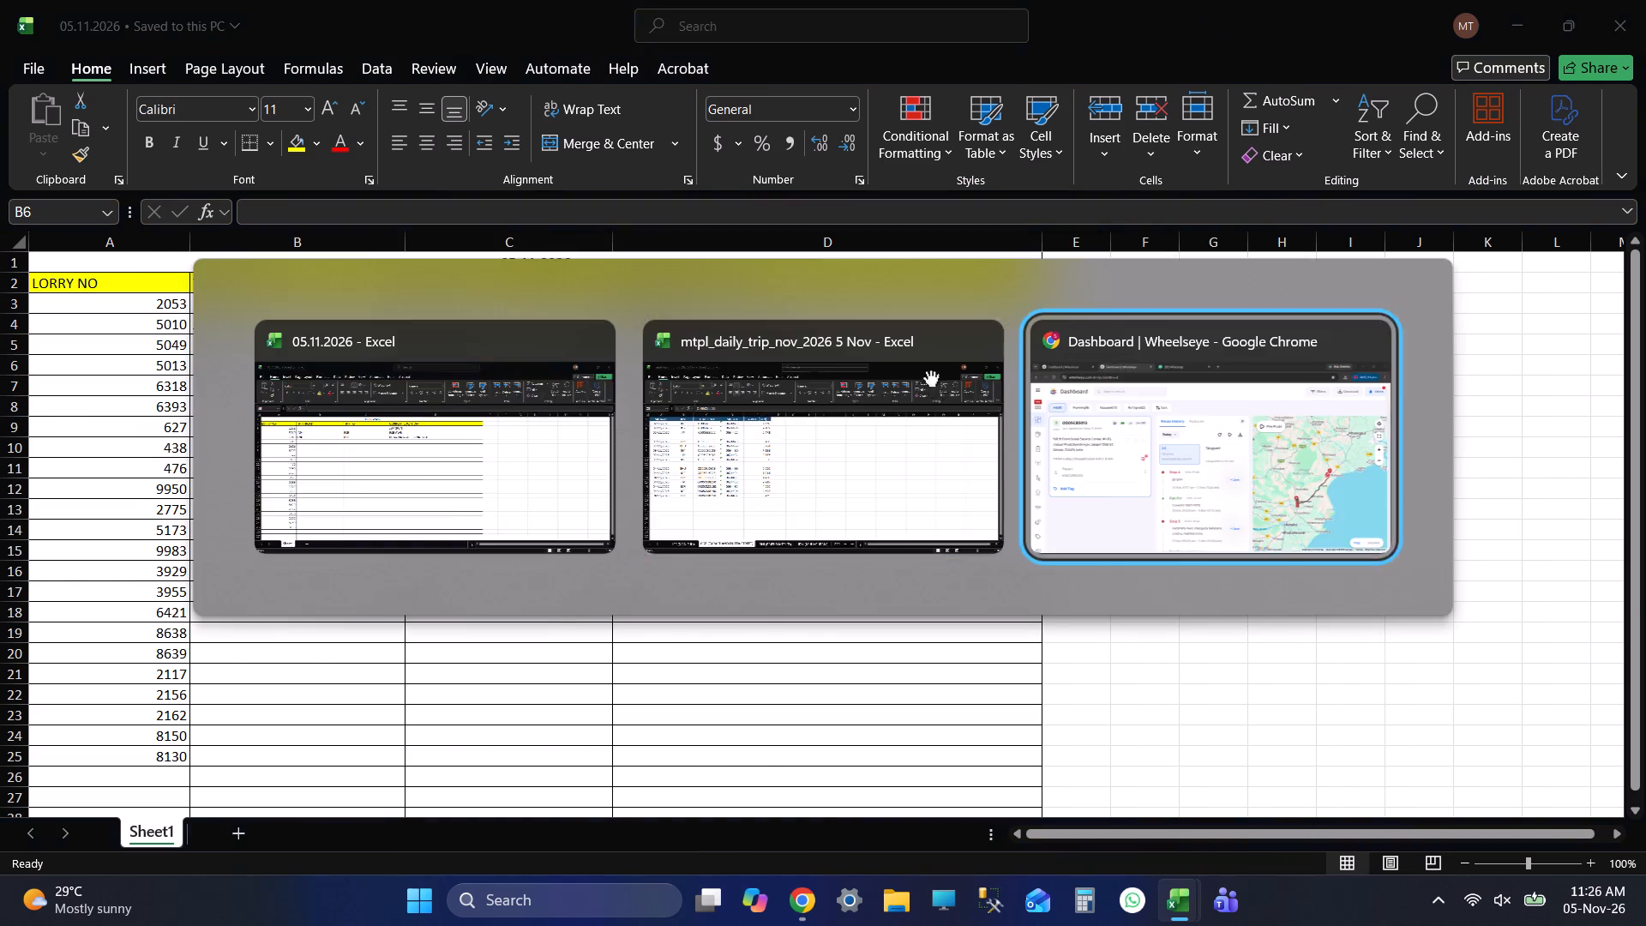
{"action": "left_click", "coordinate": [665, 347]}
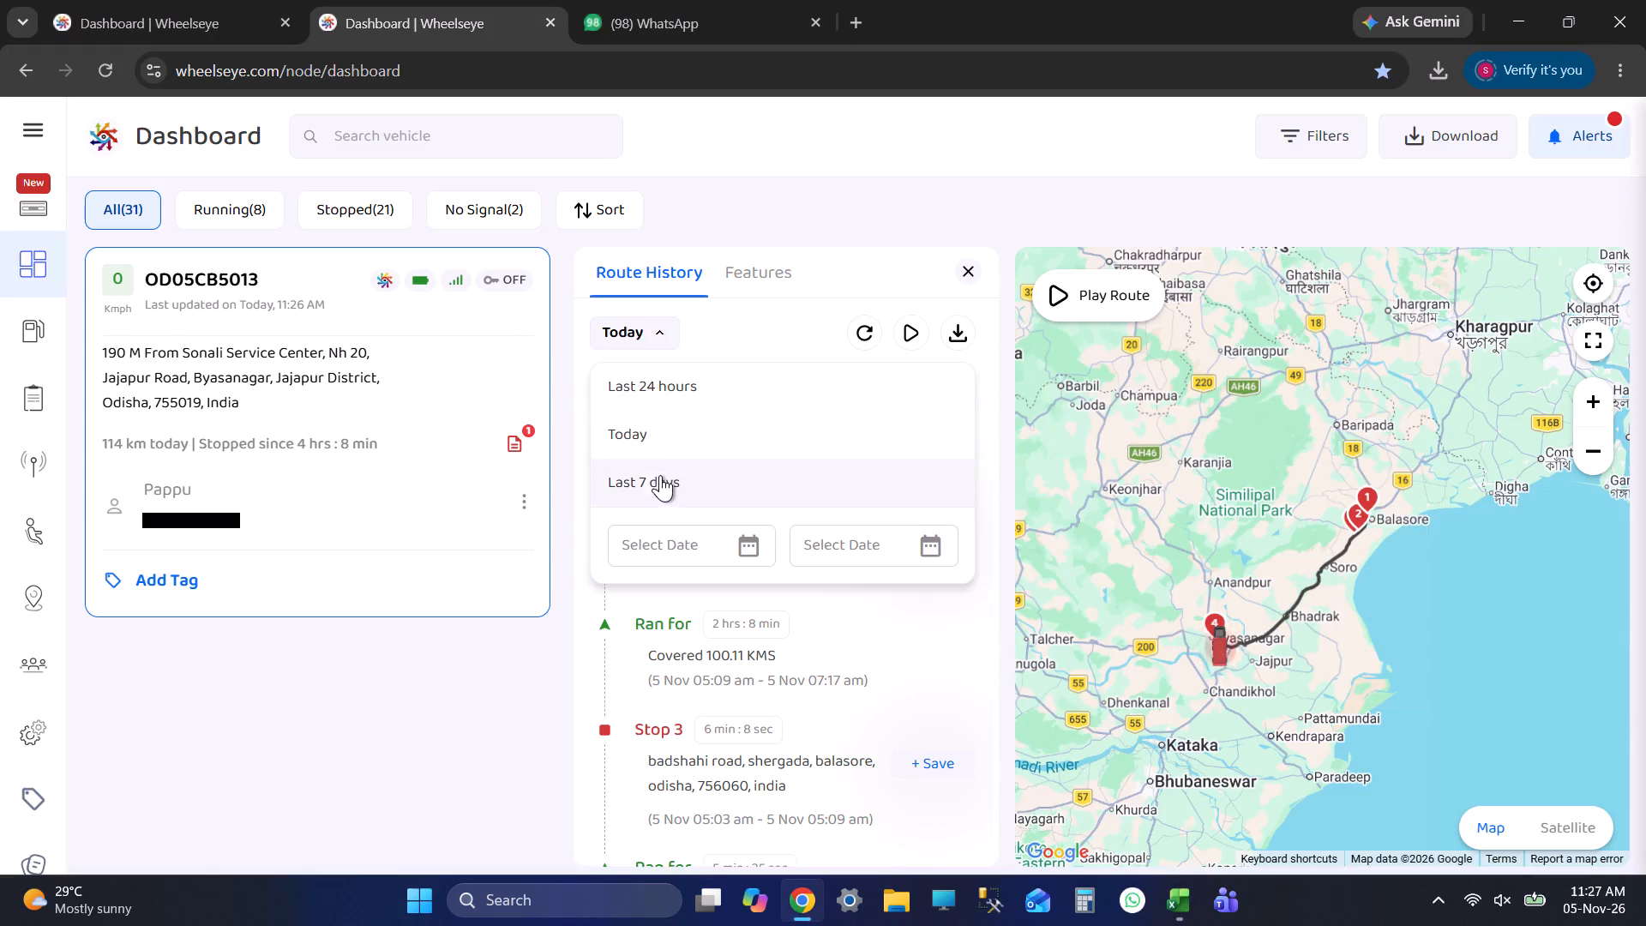
{"action": "left_click", "coordinate": [660, 475]}
{"action": "left_click_drag", "start_coordinate": [1369, 423], "coordinate": [1185, 663]}
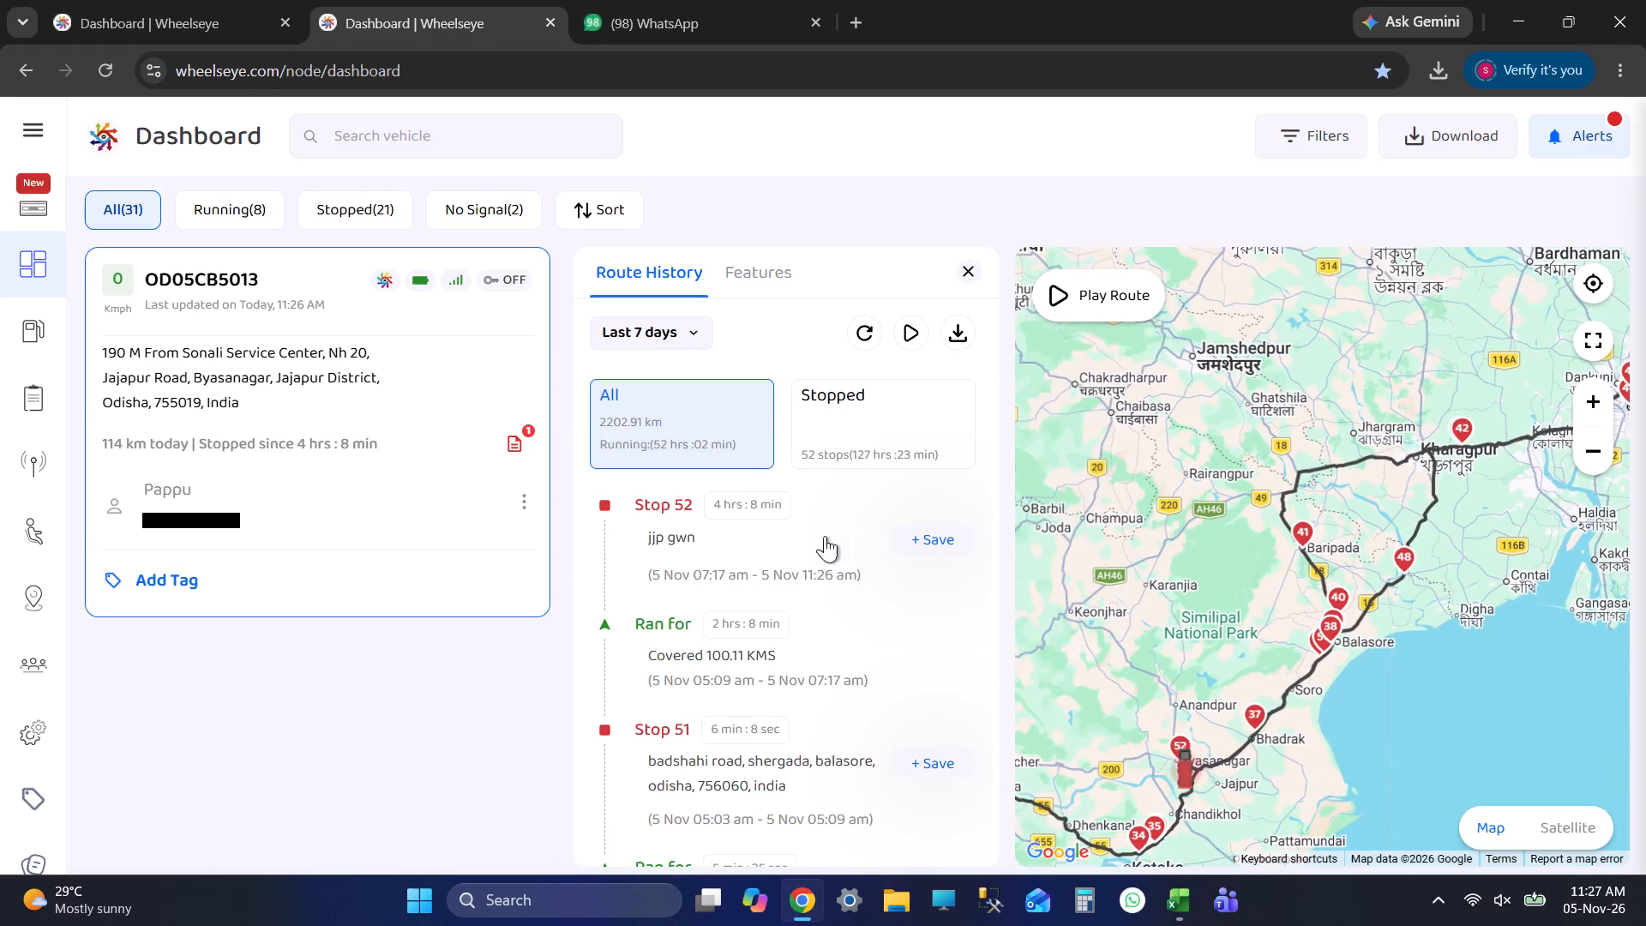
{"action": "key", "text": "alt+Tab"}
{"action": "key", "text": "alt+Tab"}
{"action": "key", "text": "alt+Tab"}
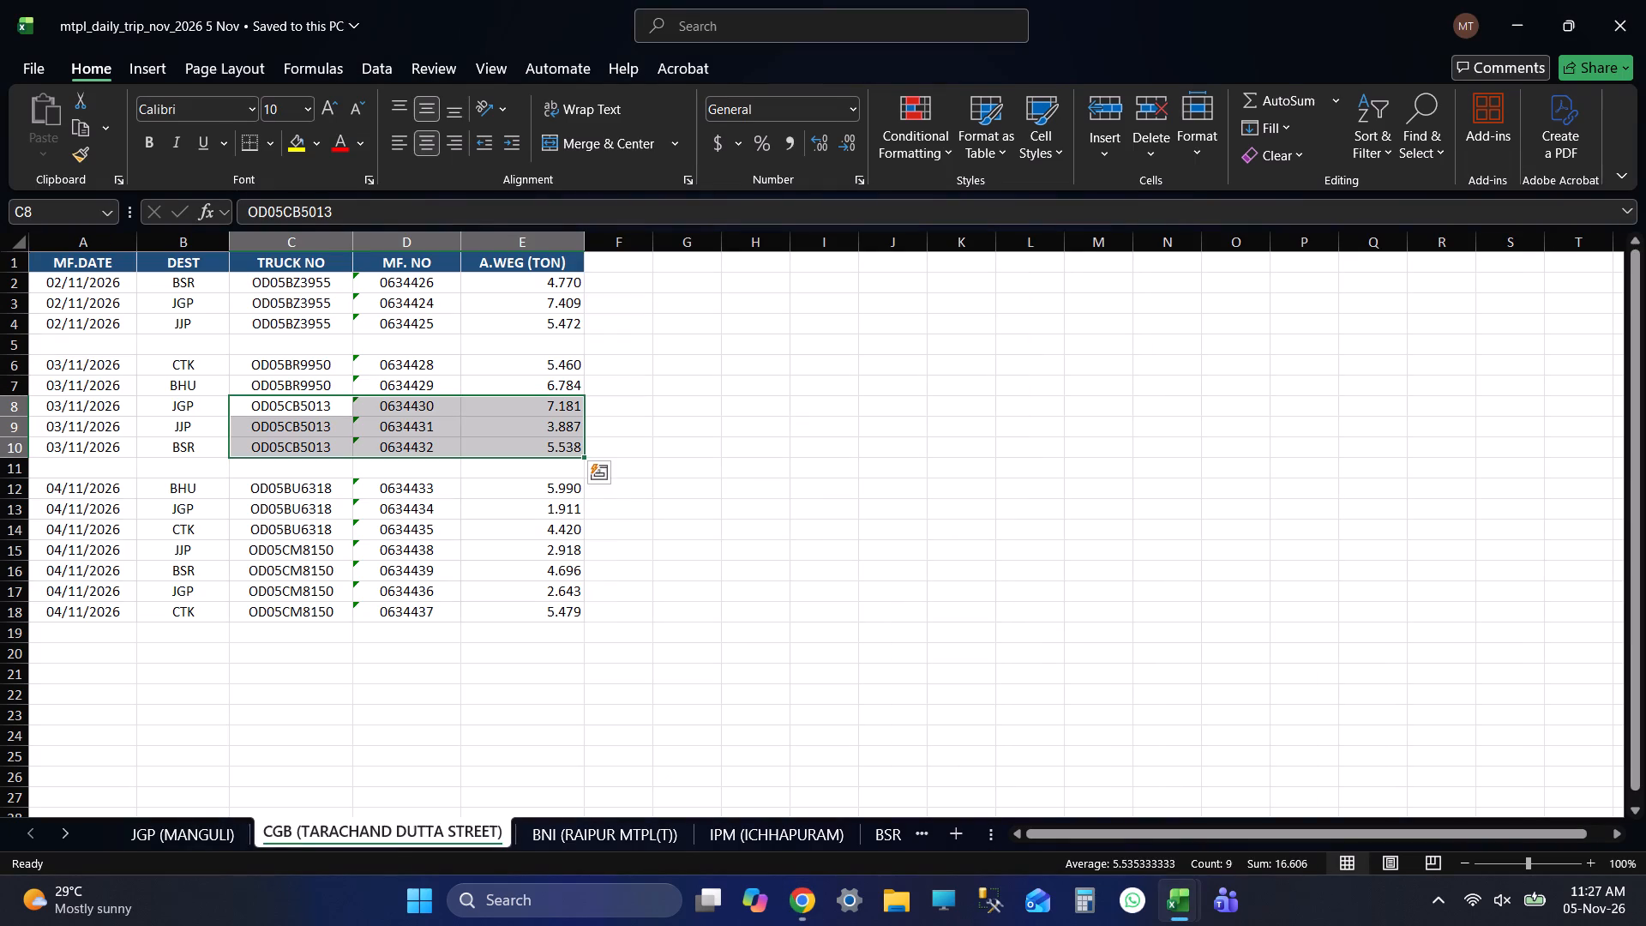
{"action": "left_click", "coordinate": [303, 413]}
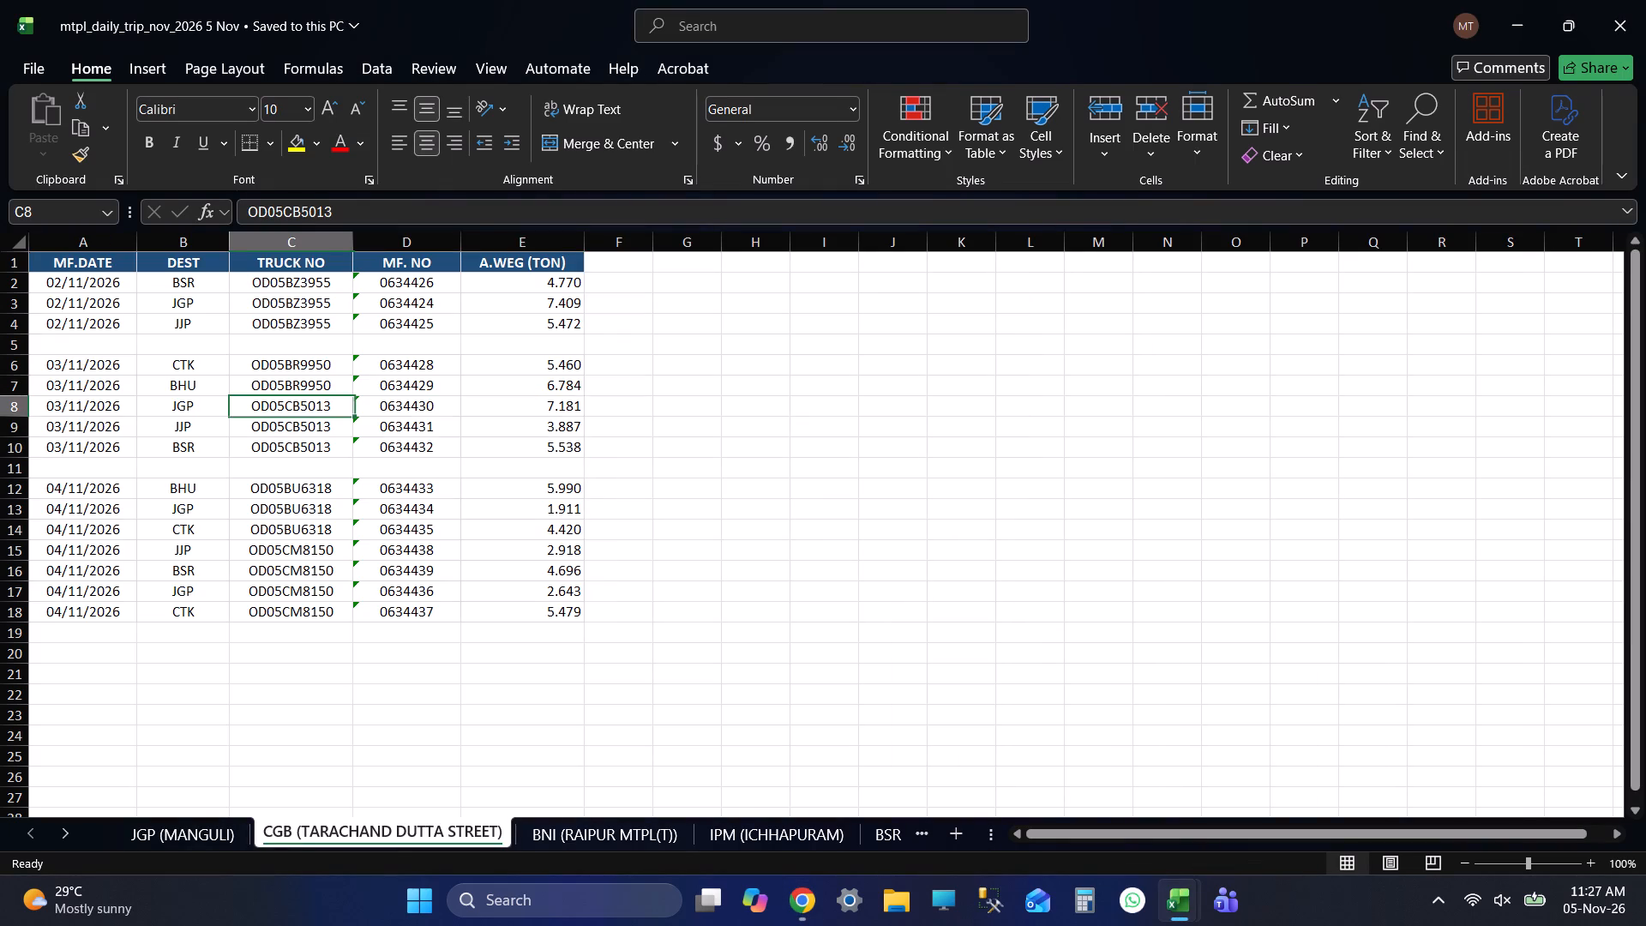
{"action": "key", "text": "Tab"}
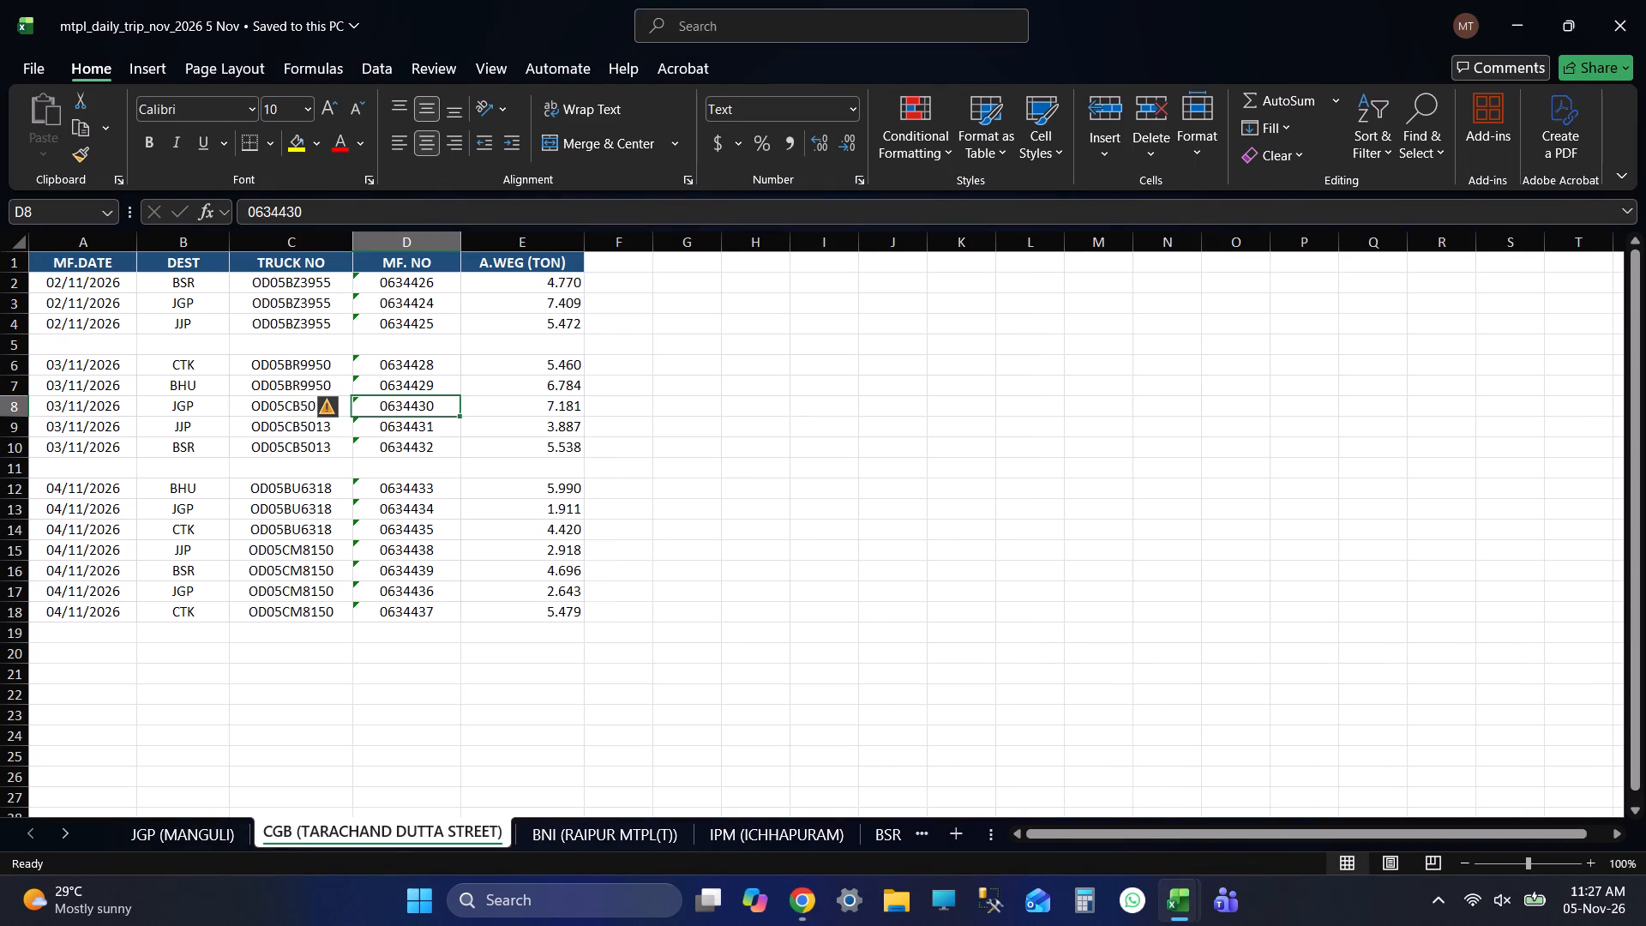
{"action": "left_click", "coordinate": [248, 431]}
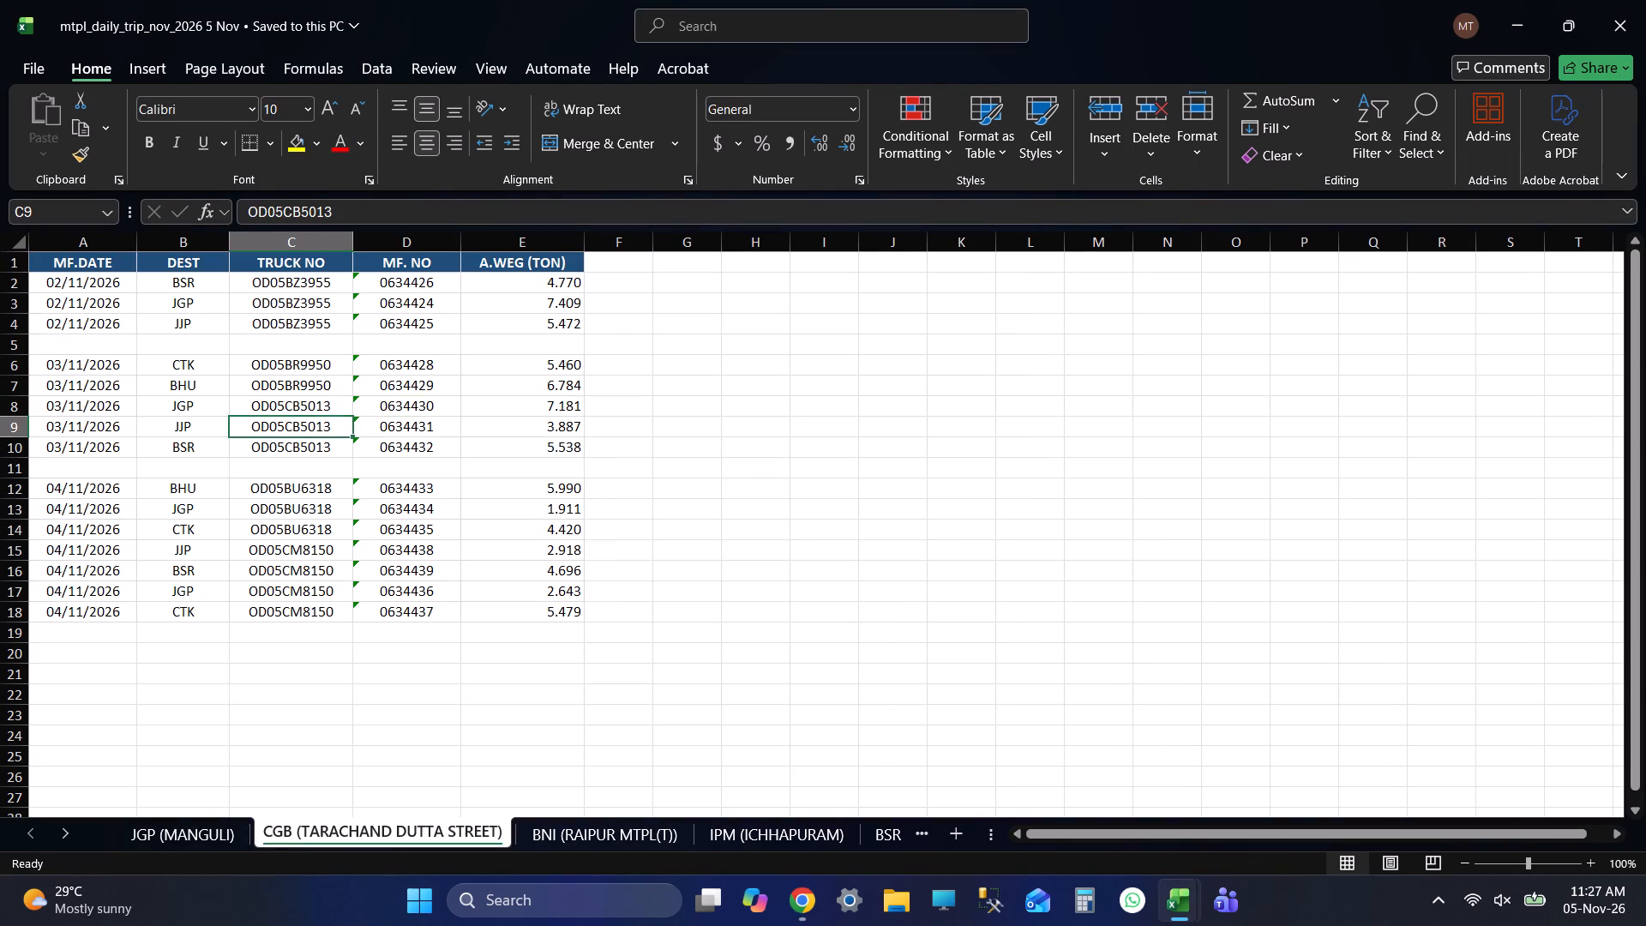
{"action": "key", "text": "Tab"}
{"action": "key", "text": "shift+Tab"}
{"action": "key", "text": "Tab"}
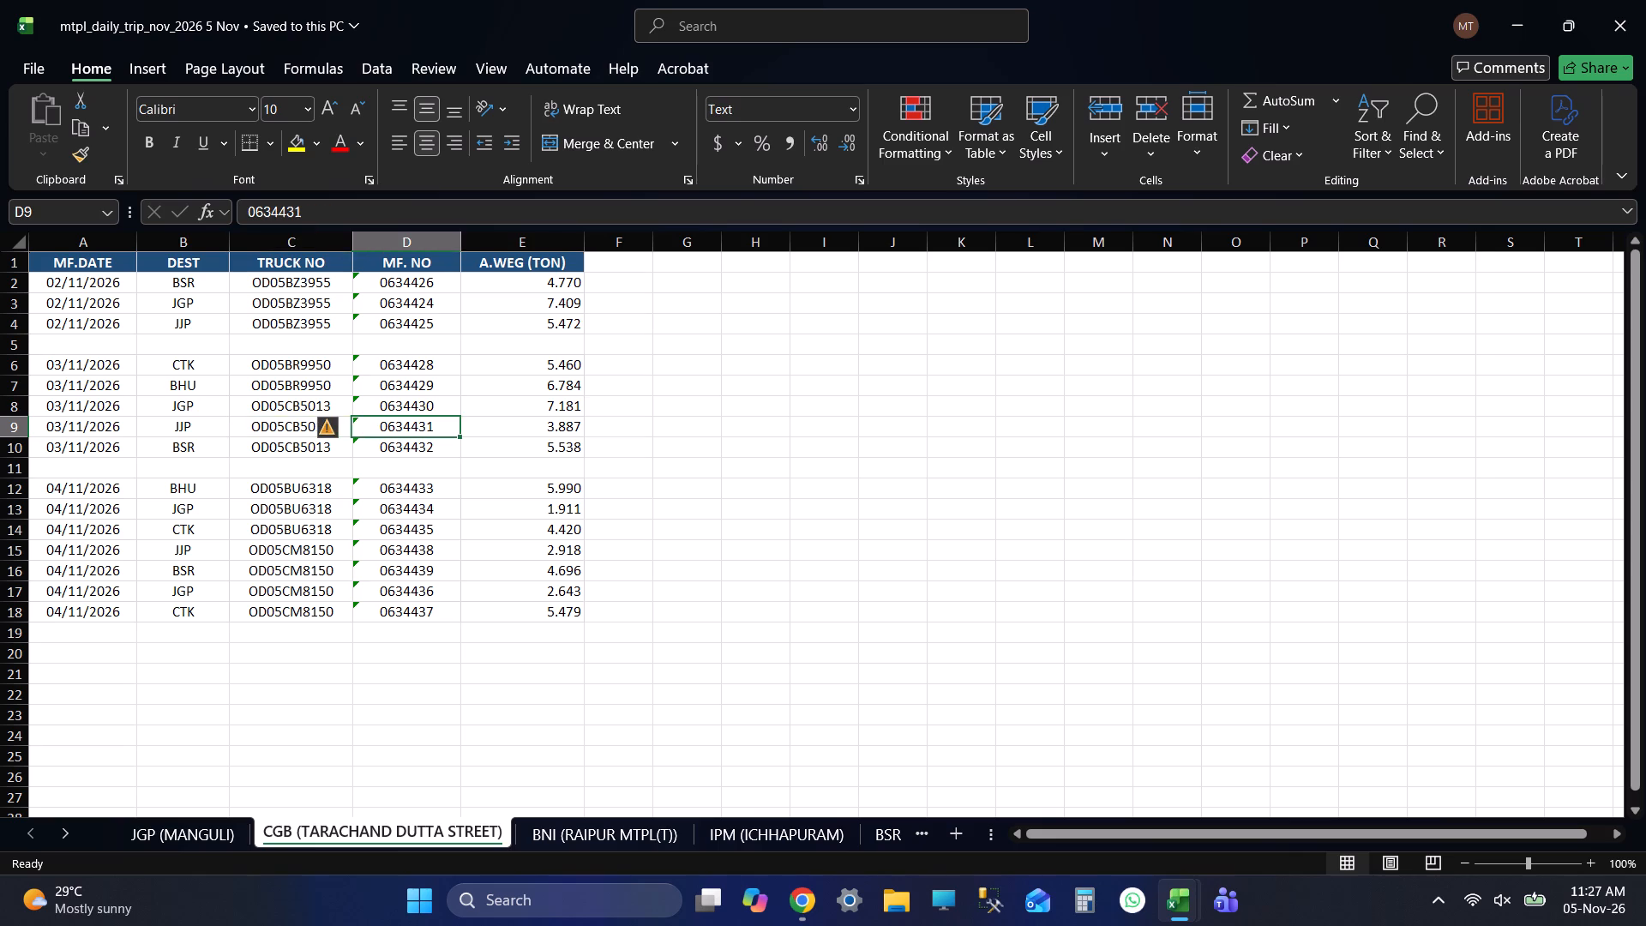
{"action": "key", "text": "alt+Tab"}
{"action": "key", "text": "alt+Tab"}
{"action": "key", "text": "alt+Tab"}
{"action": "key", "text": "alt+Tab"}
{"action": "key", "text": "shift+Tab"}
{"action": "key", "text": "Tab"}
{"action": "key", "text": "shift+Tab"}
{"action": "key", "text": "Tab"}
{"action": "key", "text": "alt+Tab"}
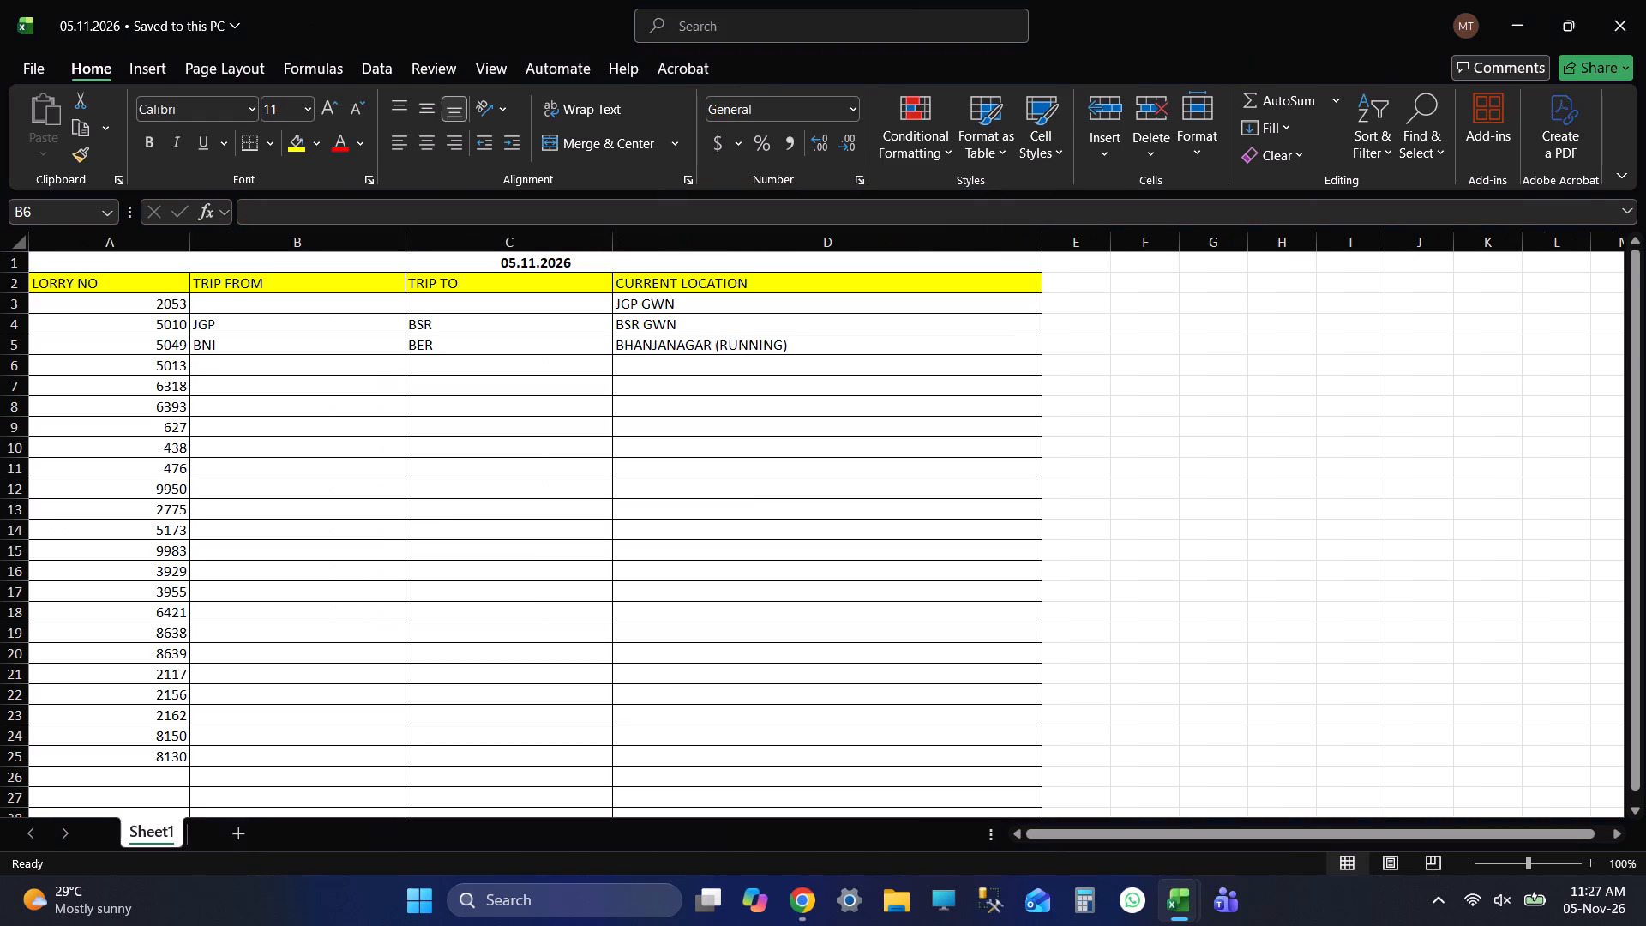
{"action": "key", "text": "alt+Tab"}
{"action": "key", "text": "alt+Tab"}
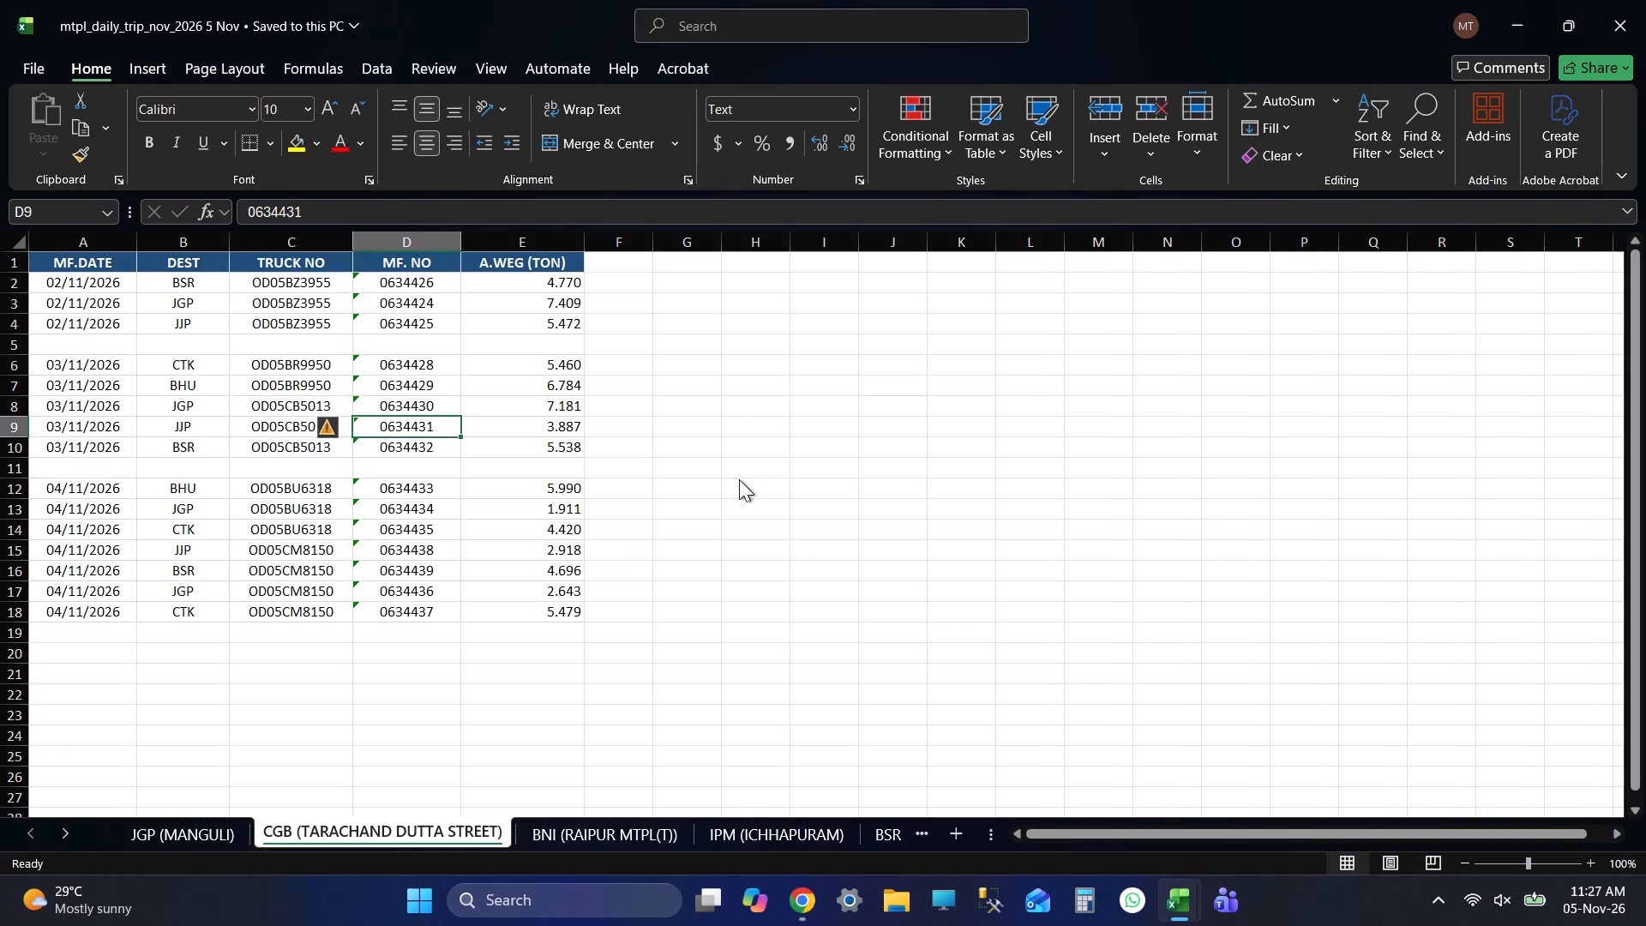
Fill lorry 5013's row in the 05.11.2026 workbook with trip from CGB, trip to JGP and current location JJP GWN, and save it.
{"action": "key", "text": "alt+Tab"}
{"action": "key", "text": "alt+Tab"}
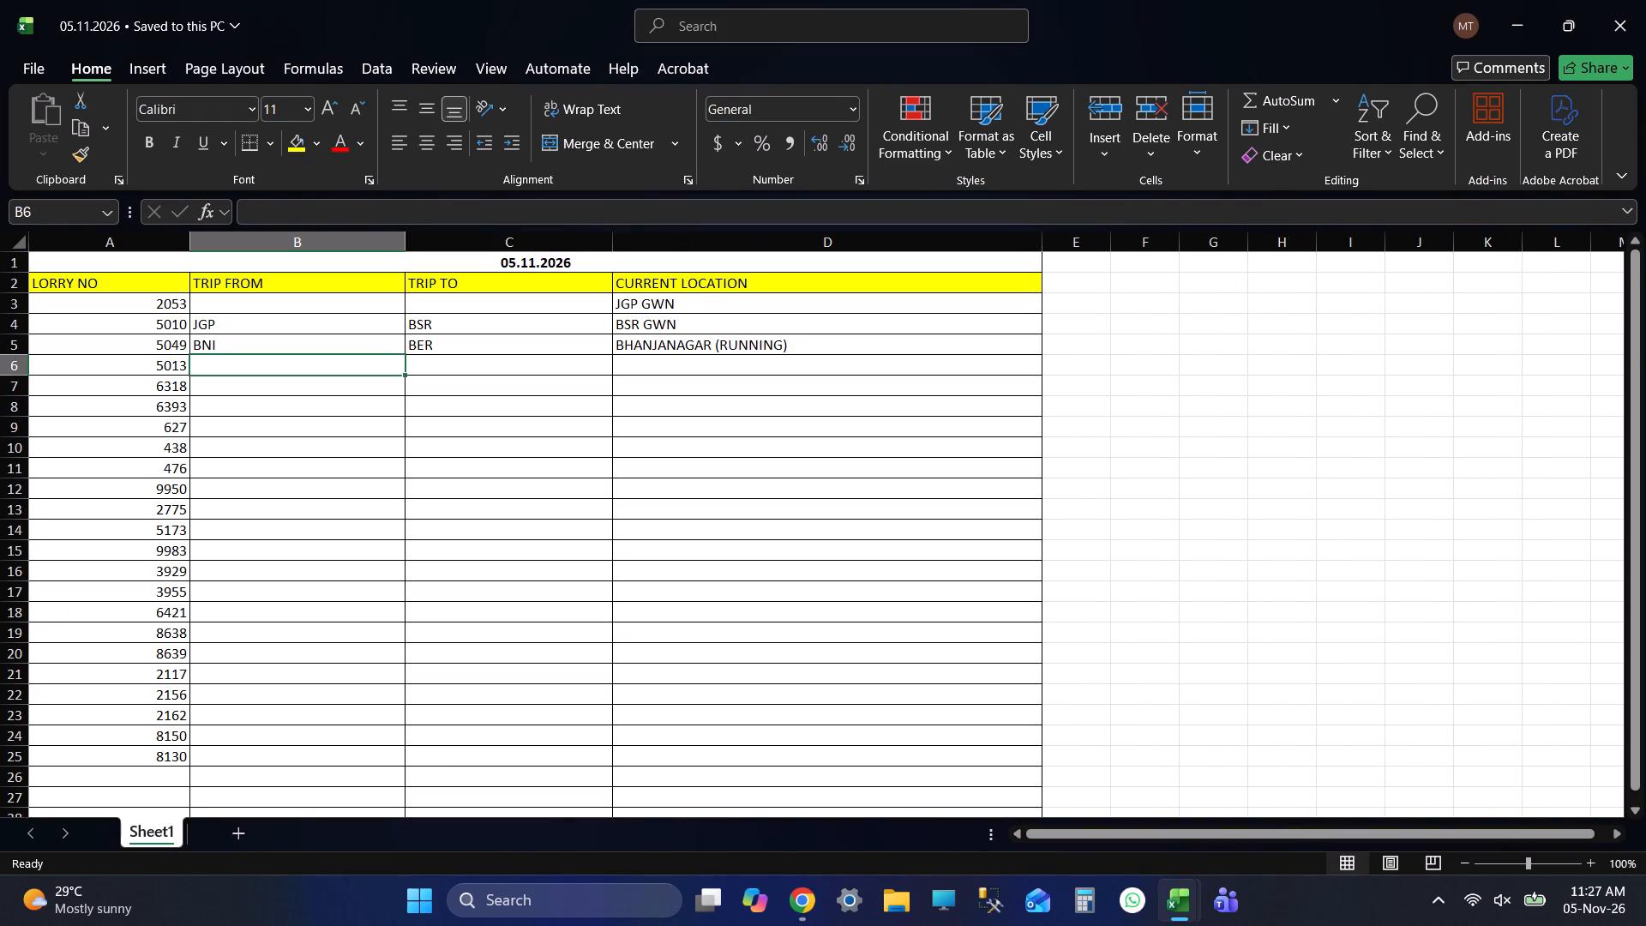
{"action": "type", "text": "CGB"}
{"action": "key", "text": "Tab"}
{"action": "key", "text": "alt+Tab"}
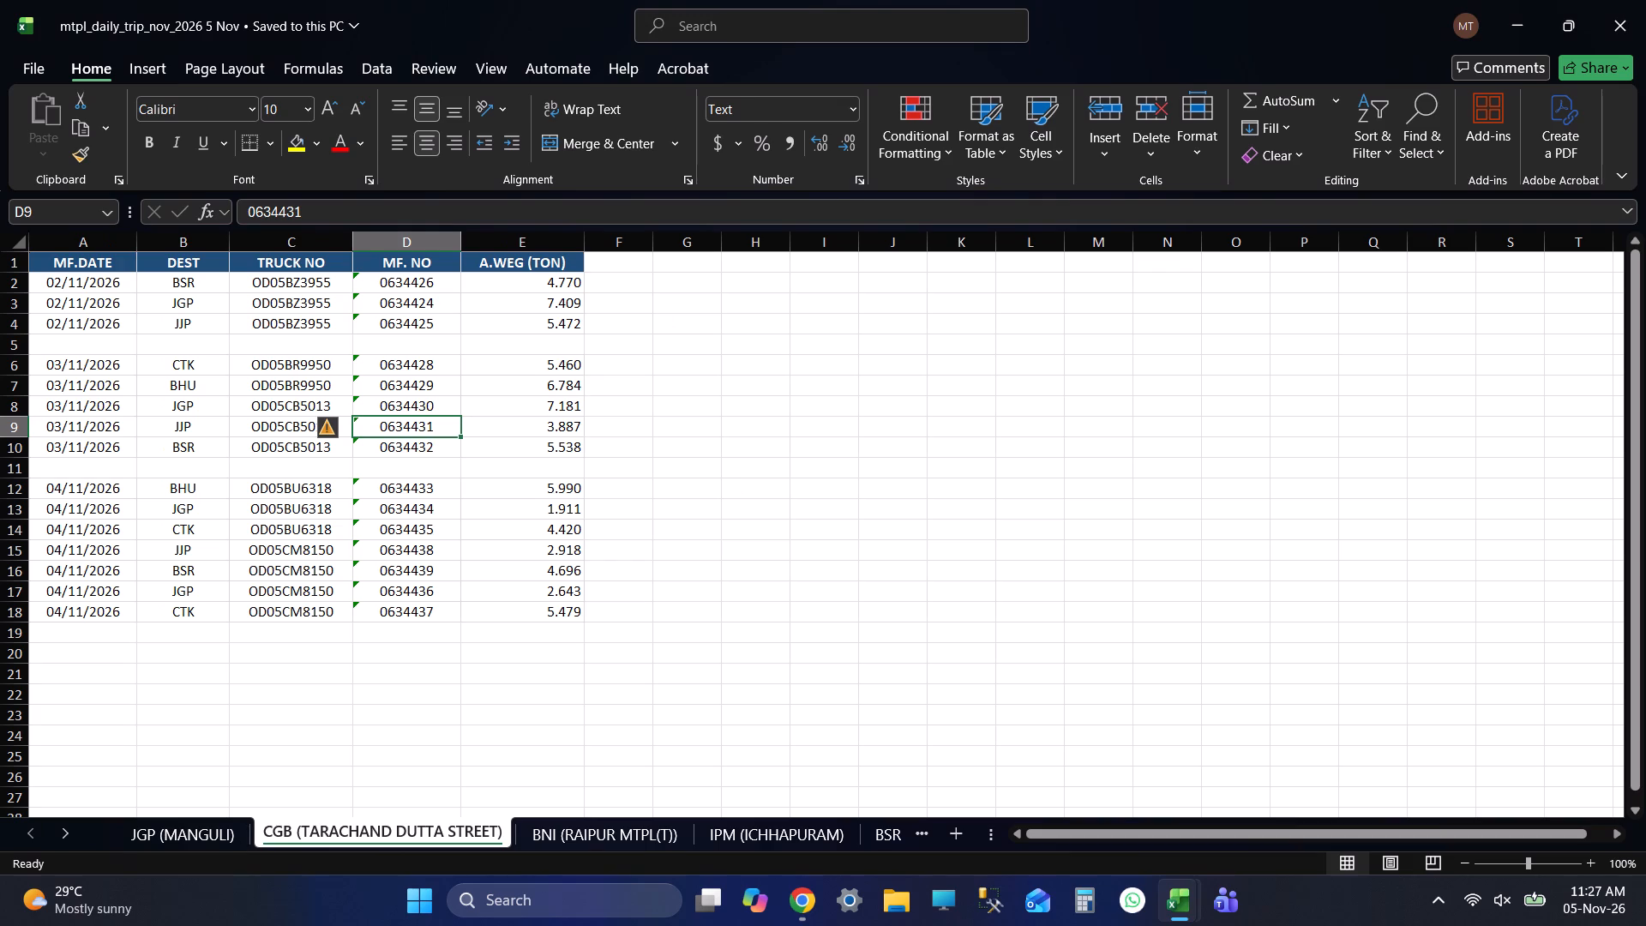
{"action": "key", "text": "shift+Tab"}
{"action": "key", "text": "alt+Tab"}
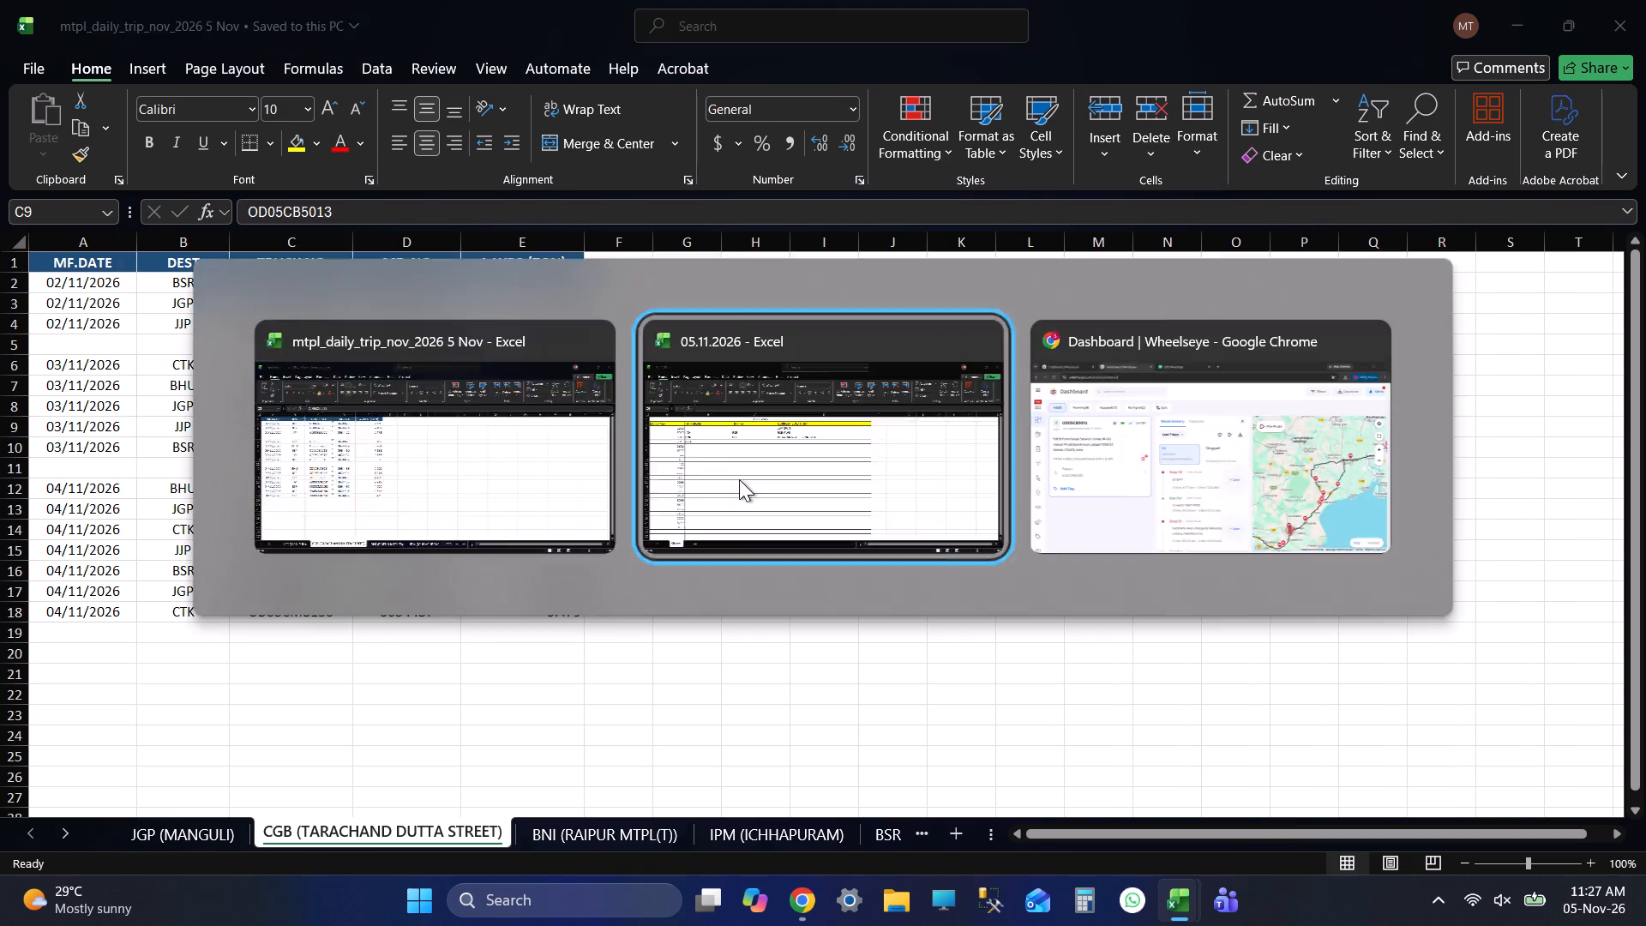
{"action": "type", "text": "JGP"}
{"action": "key", "text": "Tab"}
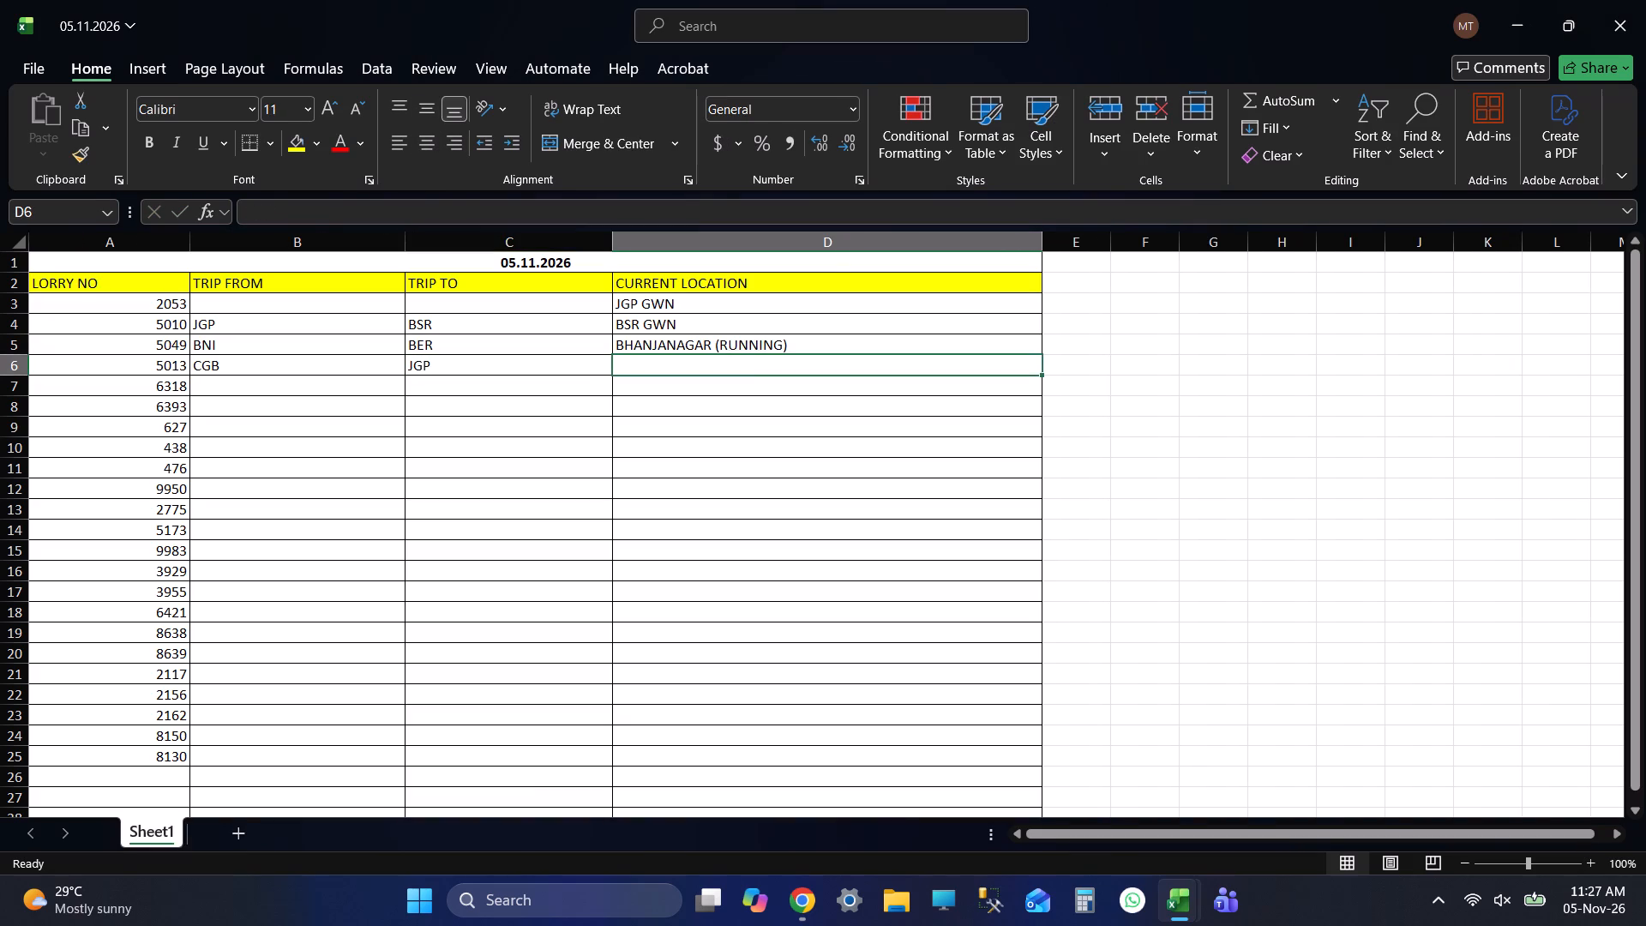
{"action": "key", "text": "ctrl+s"}
{"action": "type", "text": "JJP GWN"}
{"action": "key", "text": "Return"}
{"action": "key", "text": "ctrl+s"}
Move to lorry number 6318's row in the workbook, search for 6318 on the Wheelseye dashboard in Chrome, and open its route history.
{"action": "key", "text": "shift+Tab"}
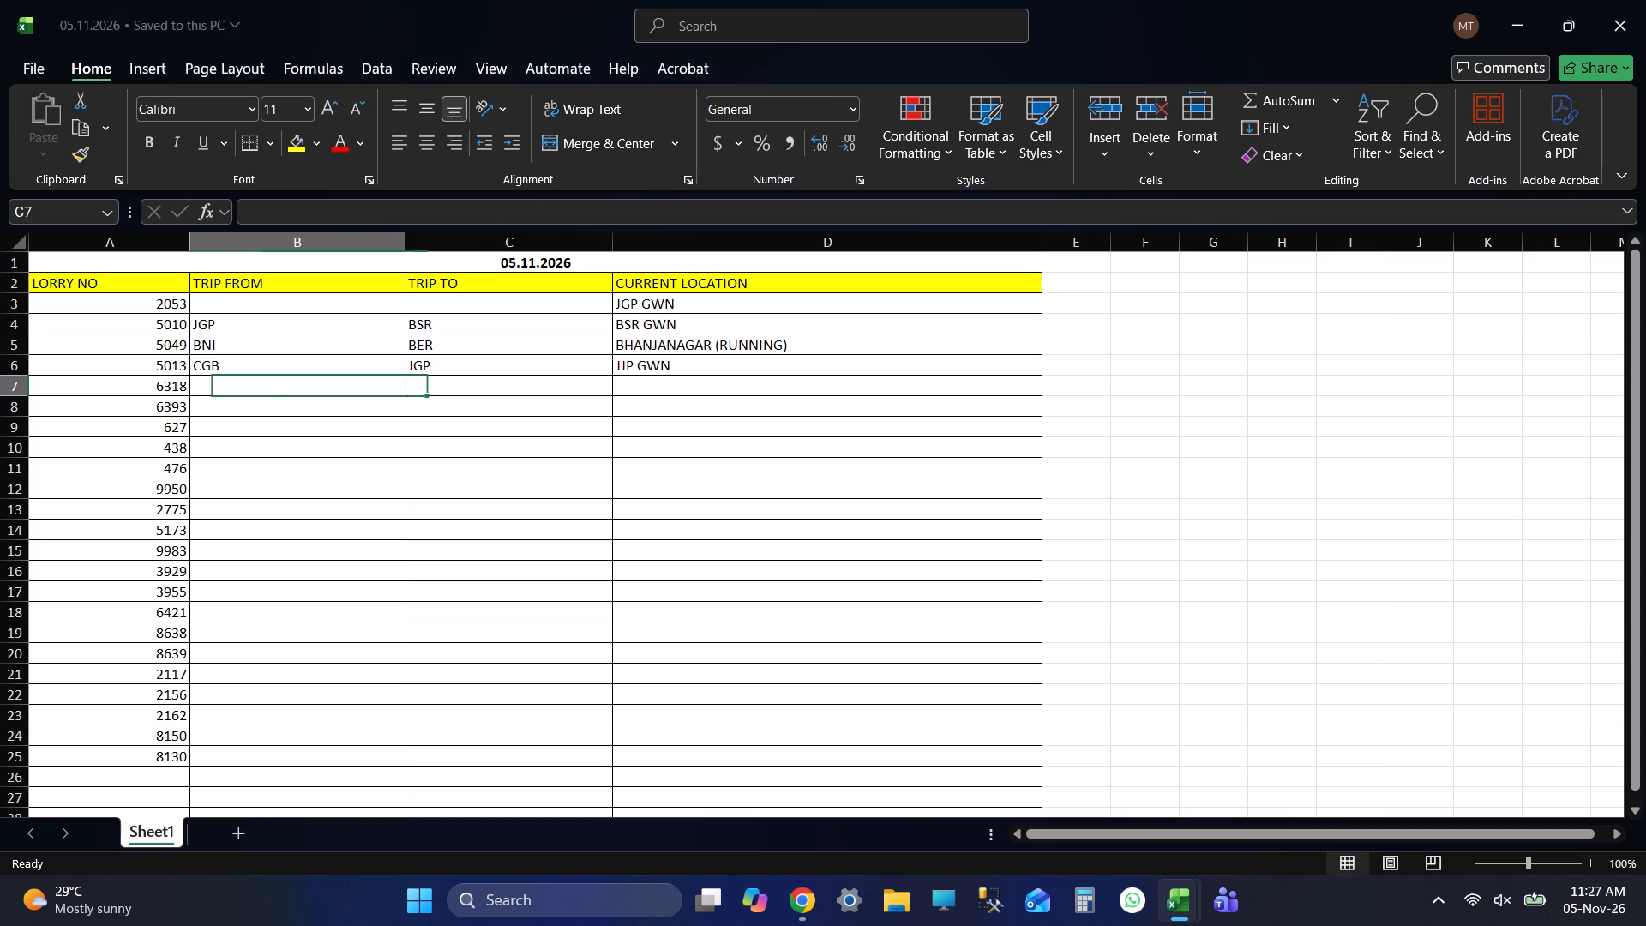
{"action": "key", "text": "shift+Tab"}
{"action": "key", "text": "Tab"}
{"action": "key", "text": "alt+Tab"}
{"action": "key", "text": "alt+Tab"}
{"action": "key", "text": "alt+Tab"}
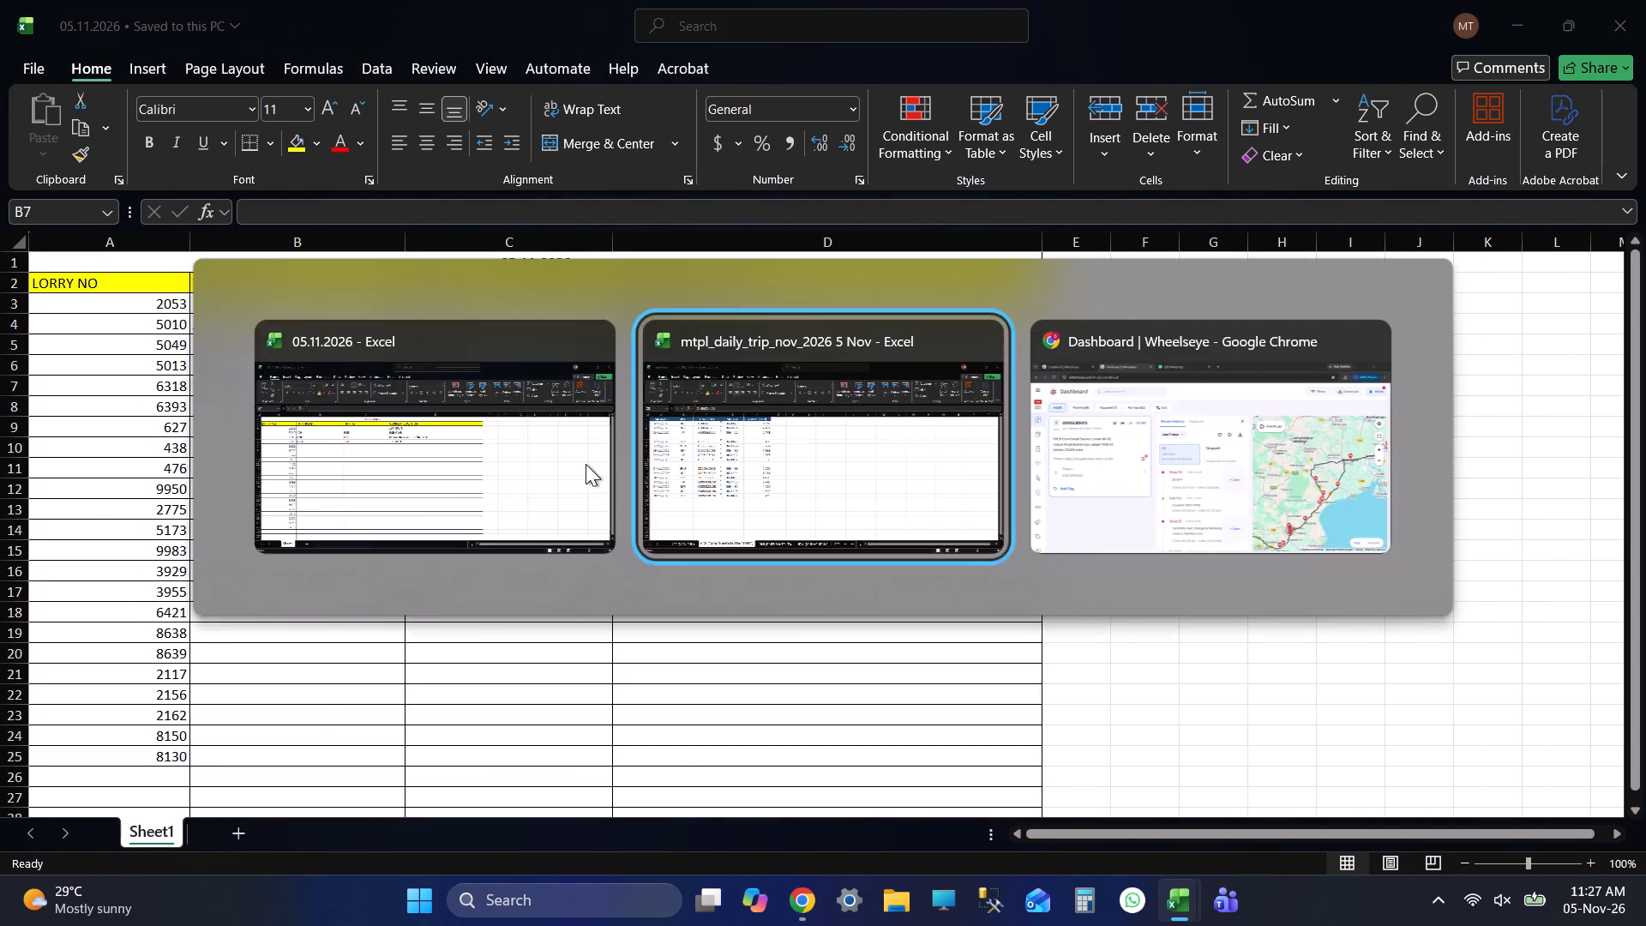
{"action": "key", "text": "alt+Tab"}
{"action": "left_click", "coordinate": [391, 153]}
{"action": "key", "text": "alt+Tab"}
{"action": "key", "text": "alt+Tab"}
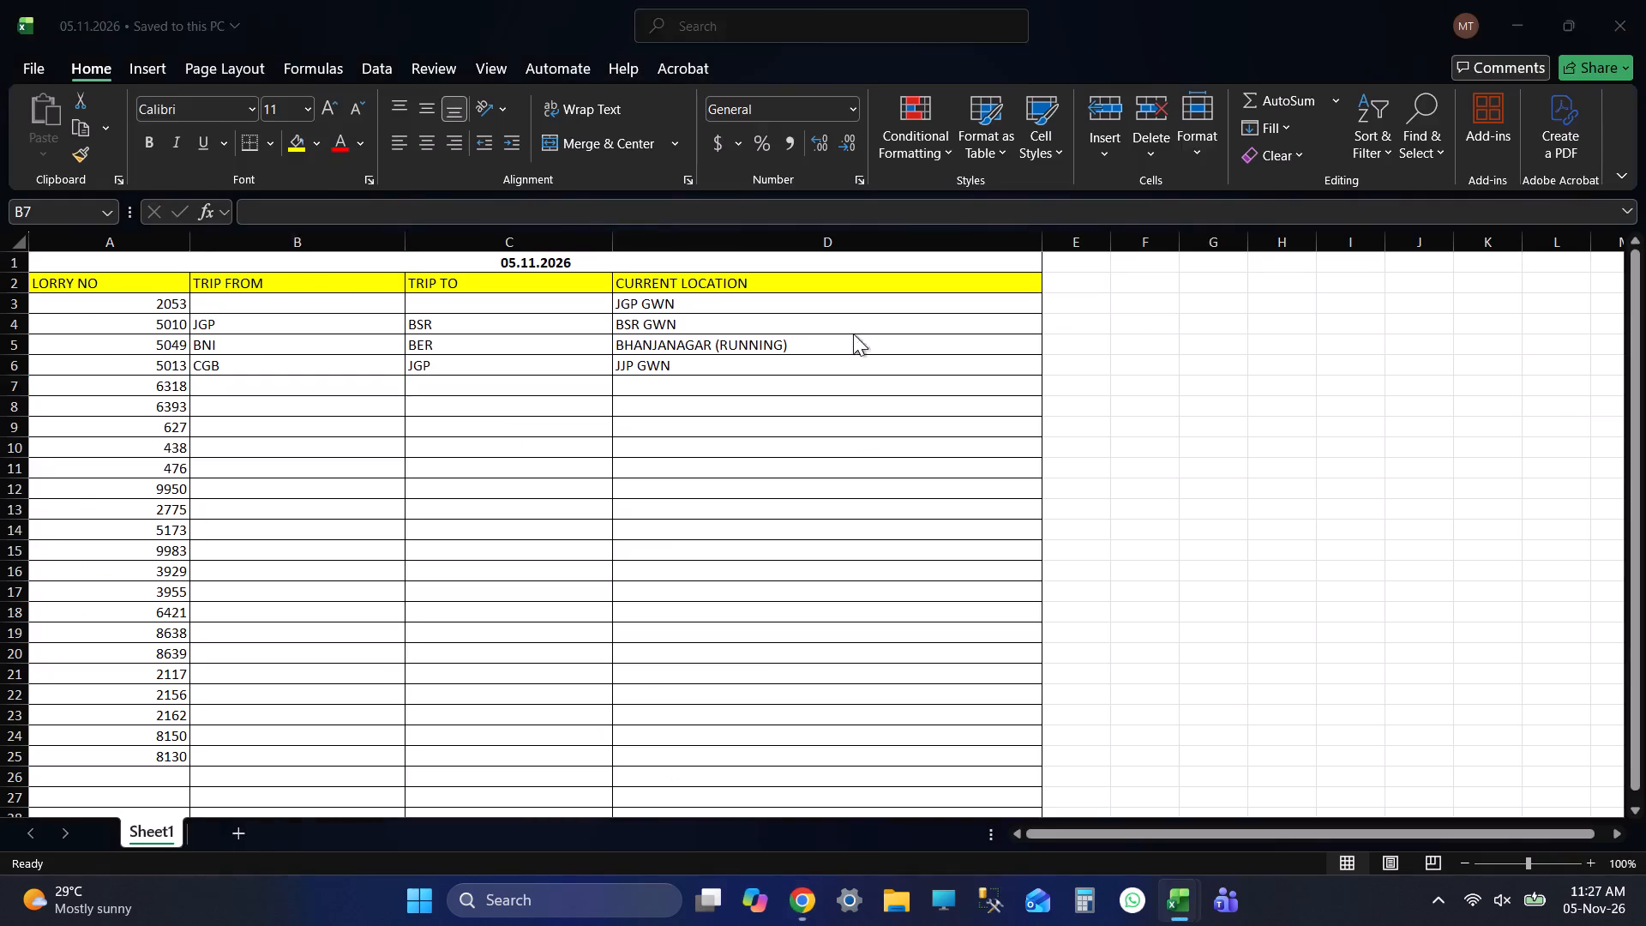
{"action": "type", "text": "6318"}
{"action": "key", "text": "Return"}
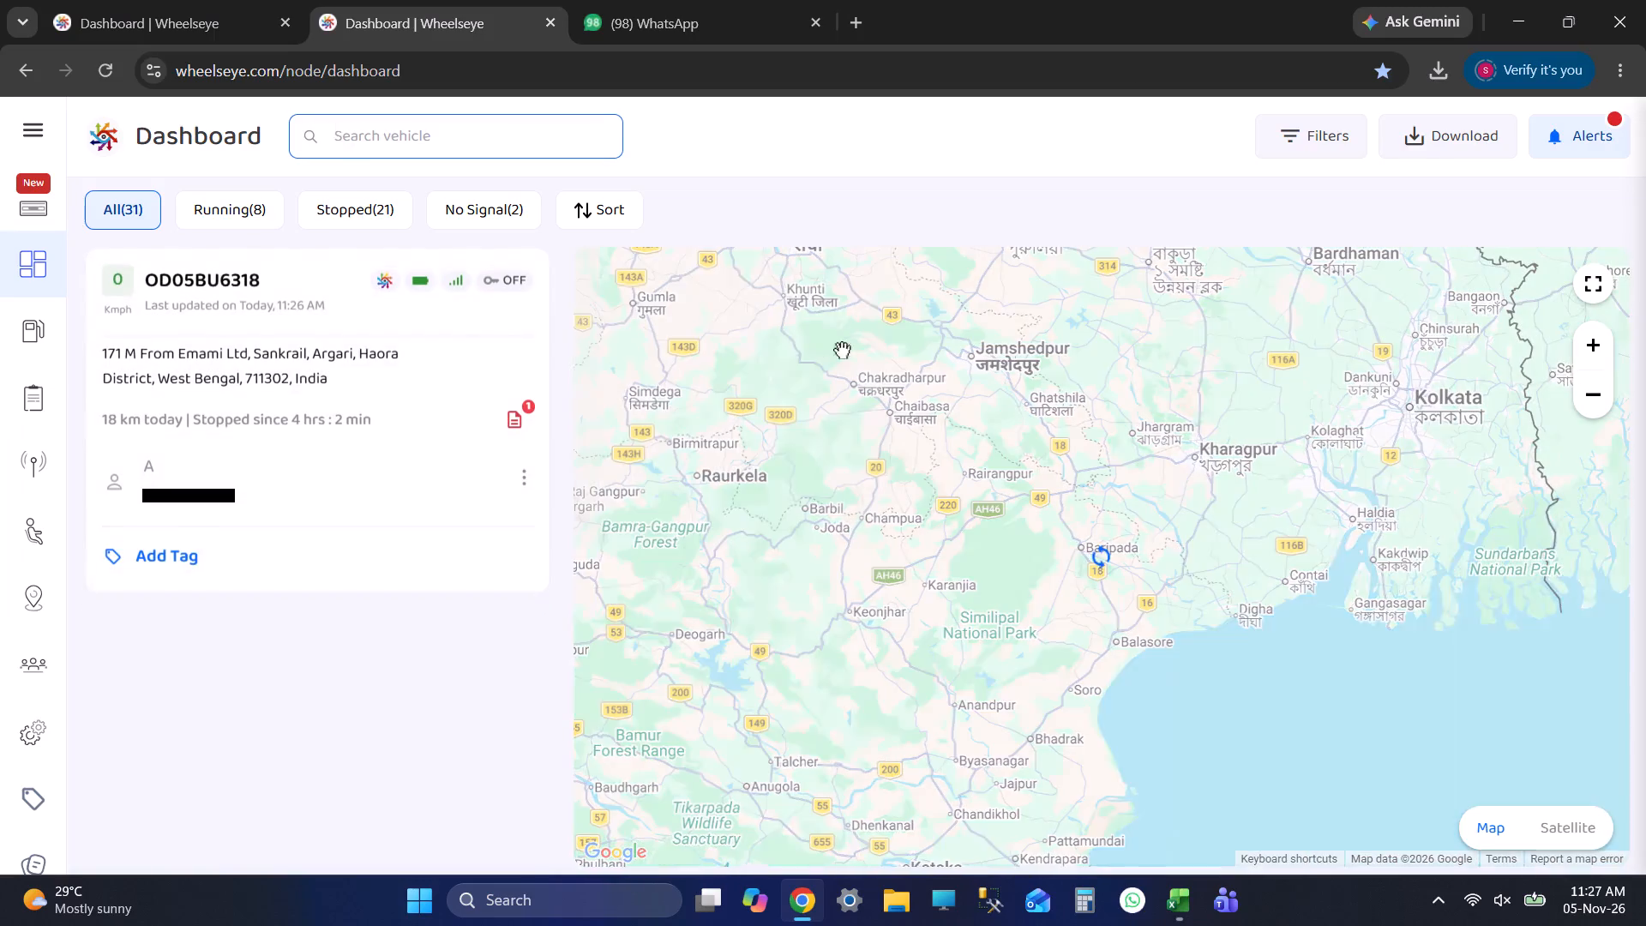
{"action": "left_click", "coordinate": [371, 365]}
Examine lorry 6318's current position and its surroundings on the route map.
{"action": "scroll", "coordinate": [1224, 596], "scroll_direction": "down", "scroll_amount": 3}
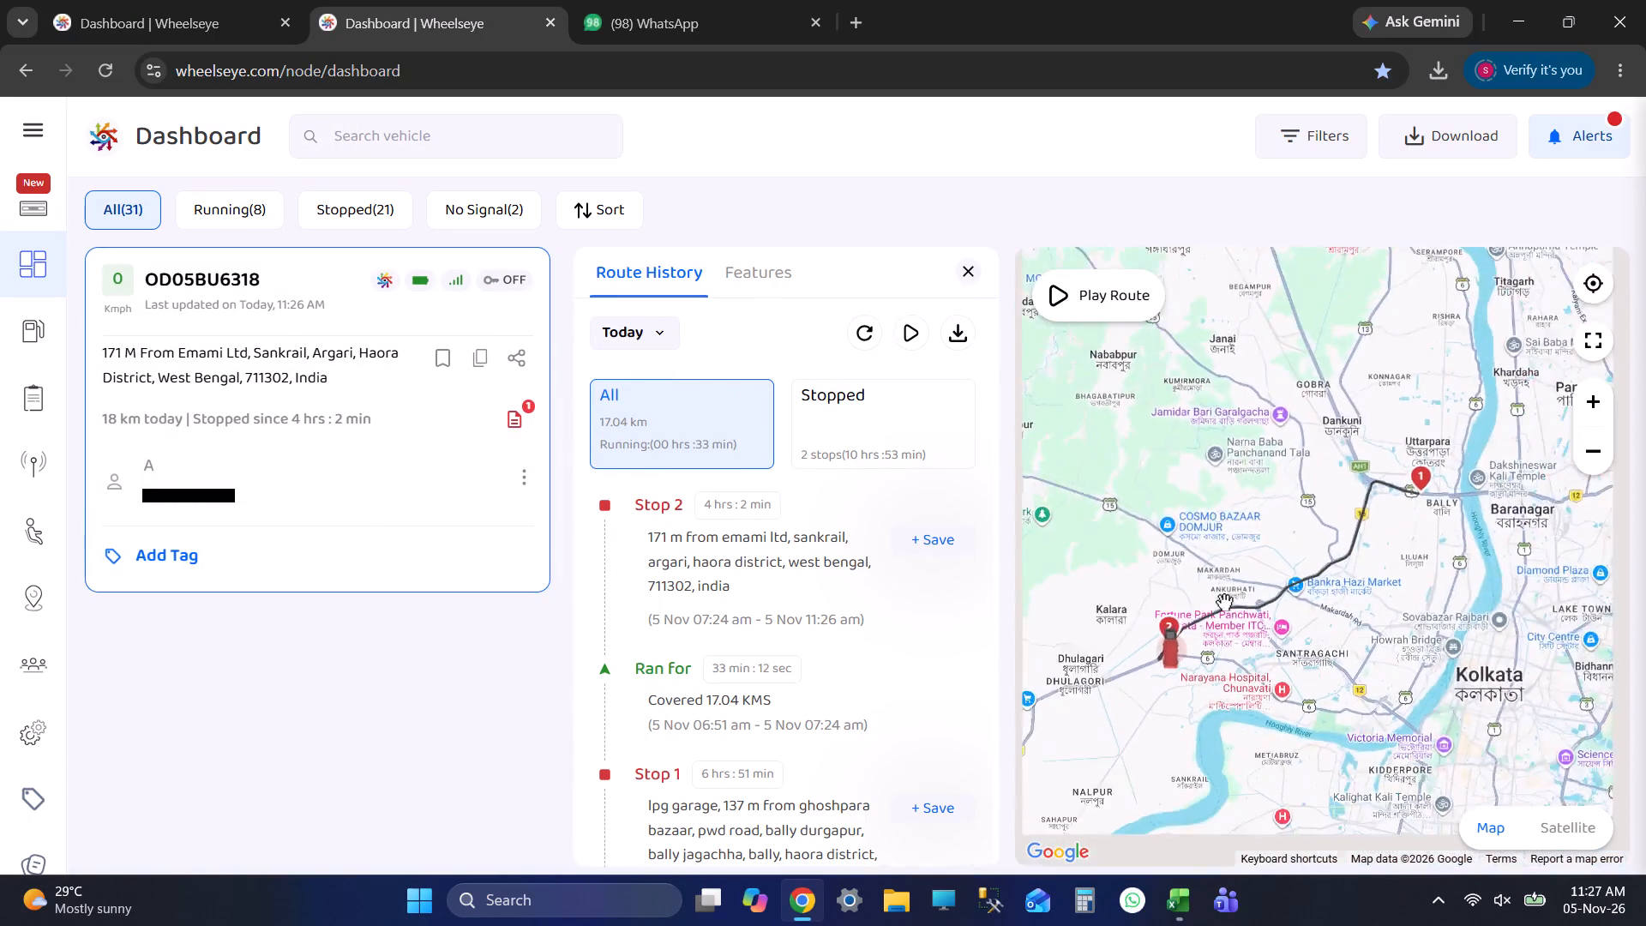
{"action": "scroll", "coordinate": [1181, 640], "scroll_direction": "up", "scroll_amount": 16}
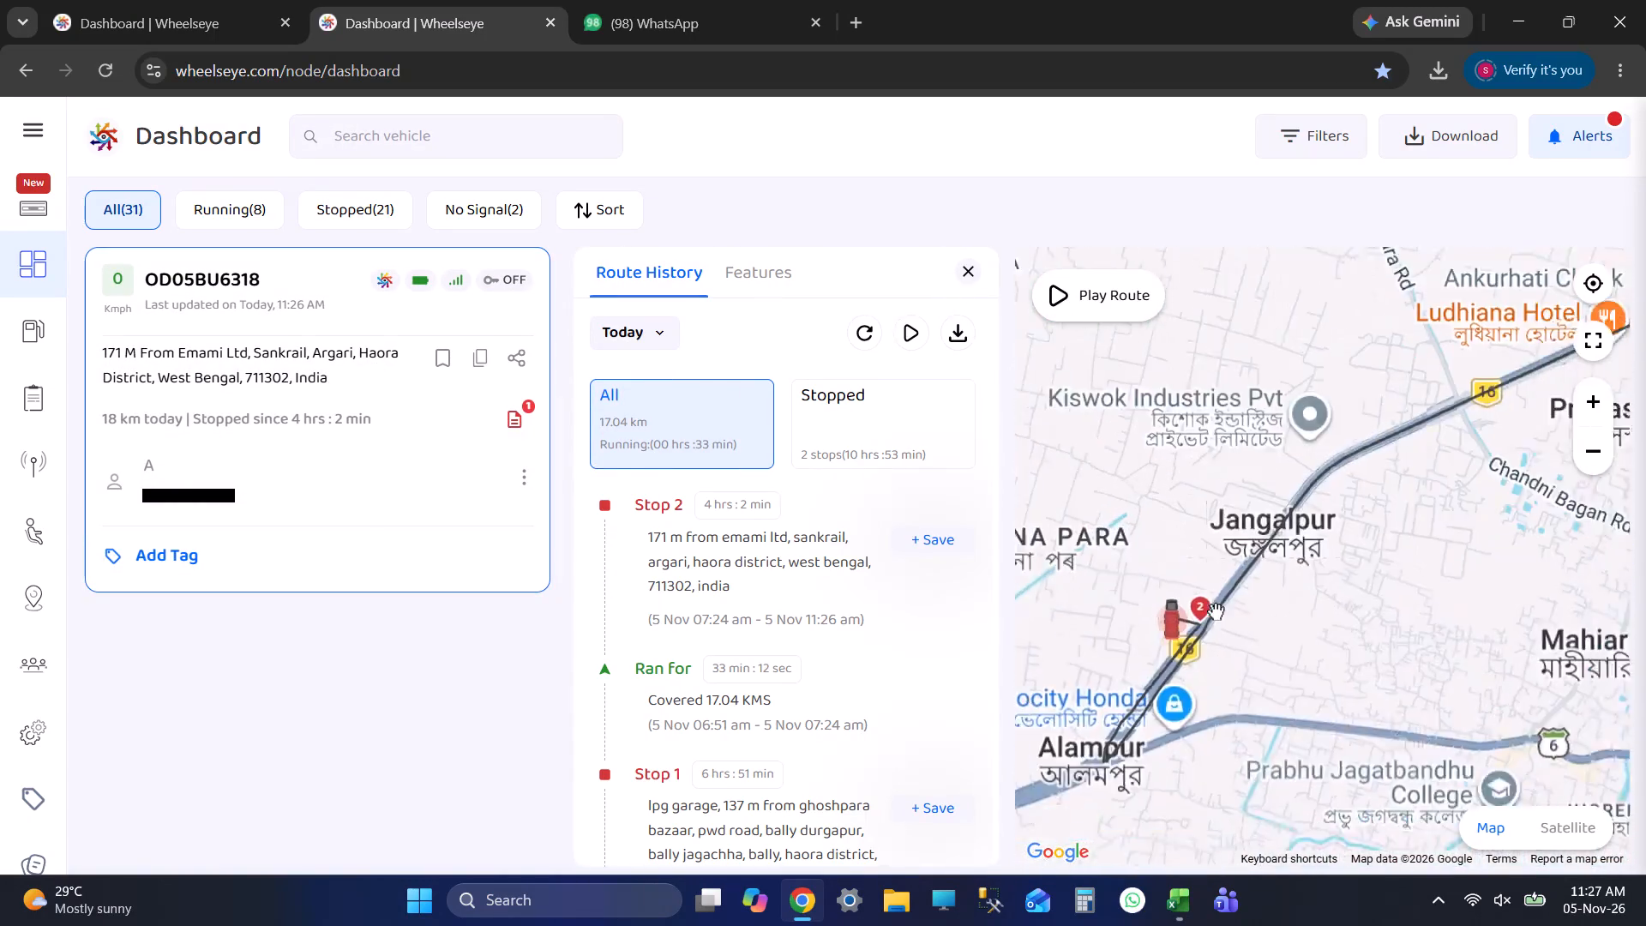
{"action": "scroll", "coordinate": [1216, 611], "scroll_direction": "up", "scroll_amount": 2}
{"action": "scroll", "coordinate": [1216, 613], "scroll_direction": "down", "scroll_amount": 1}
{"action": "scroll", "coordinate": [1216, 613], "scroll_direction": "up", "scroll_amount": 4}
{"action": "left_click_drag", "start_coordinate": [1078, 683], "coordinate": [1189, 585]}
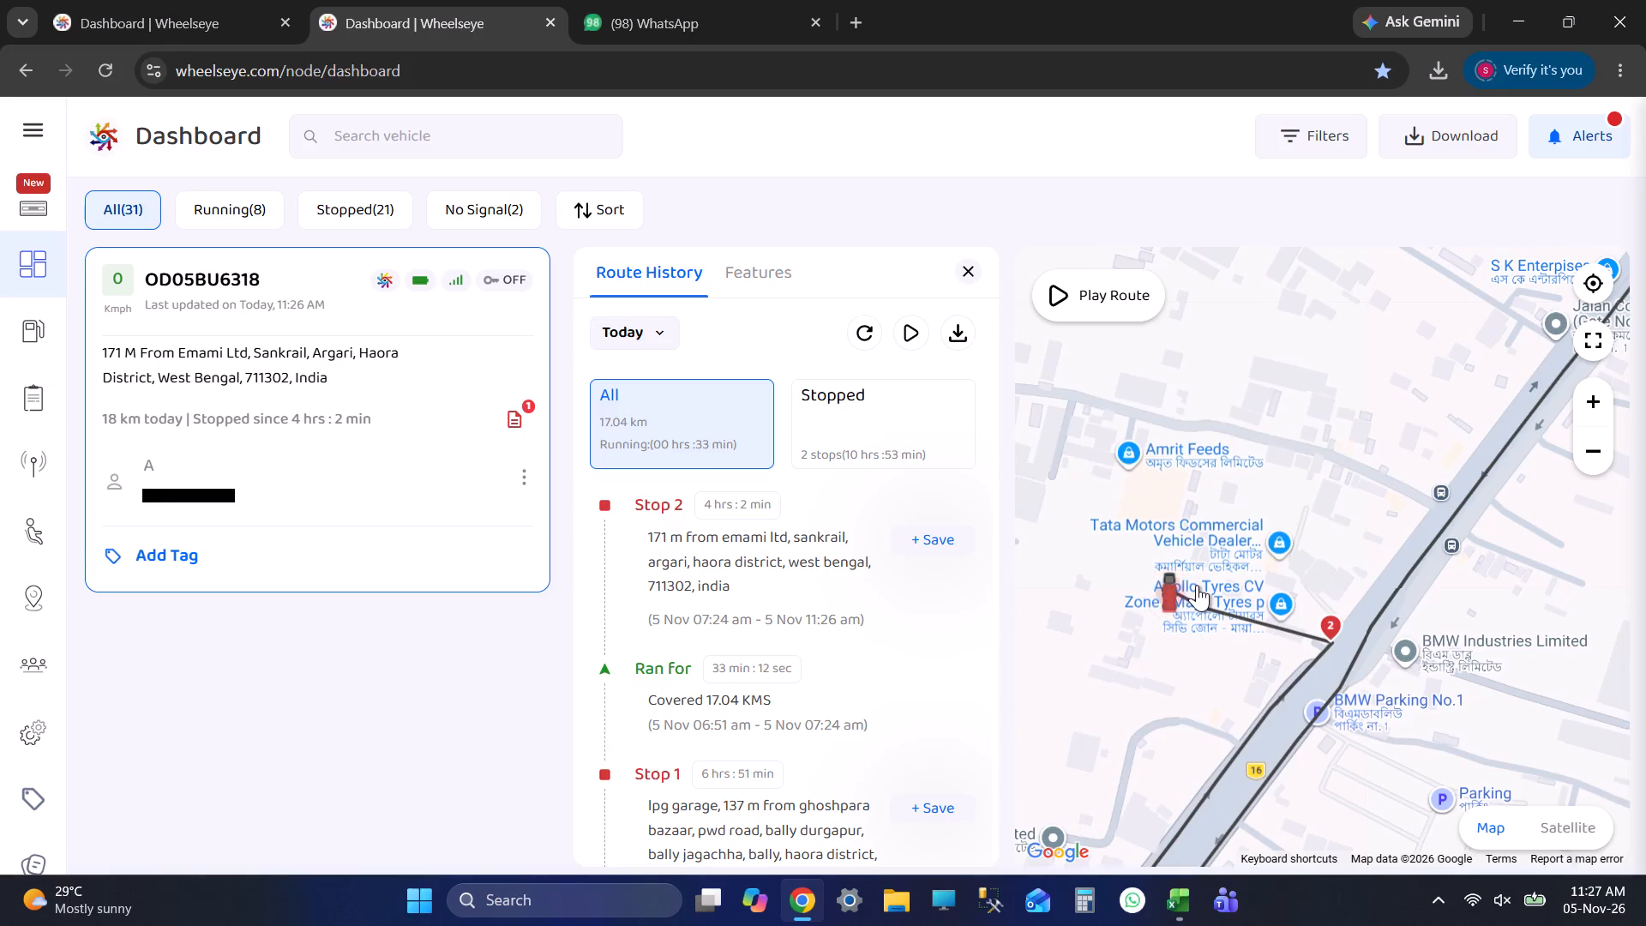
{"action": "key", "text": "alt+Tab"}
{"action": "key", "text": "alt+Tab"}
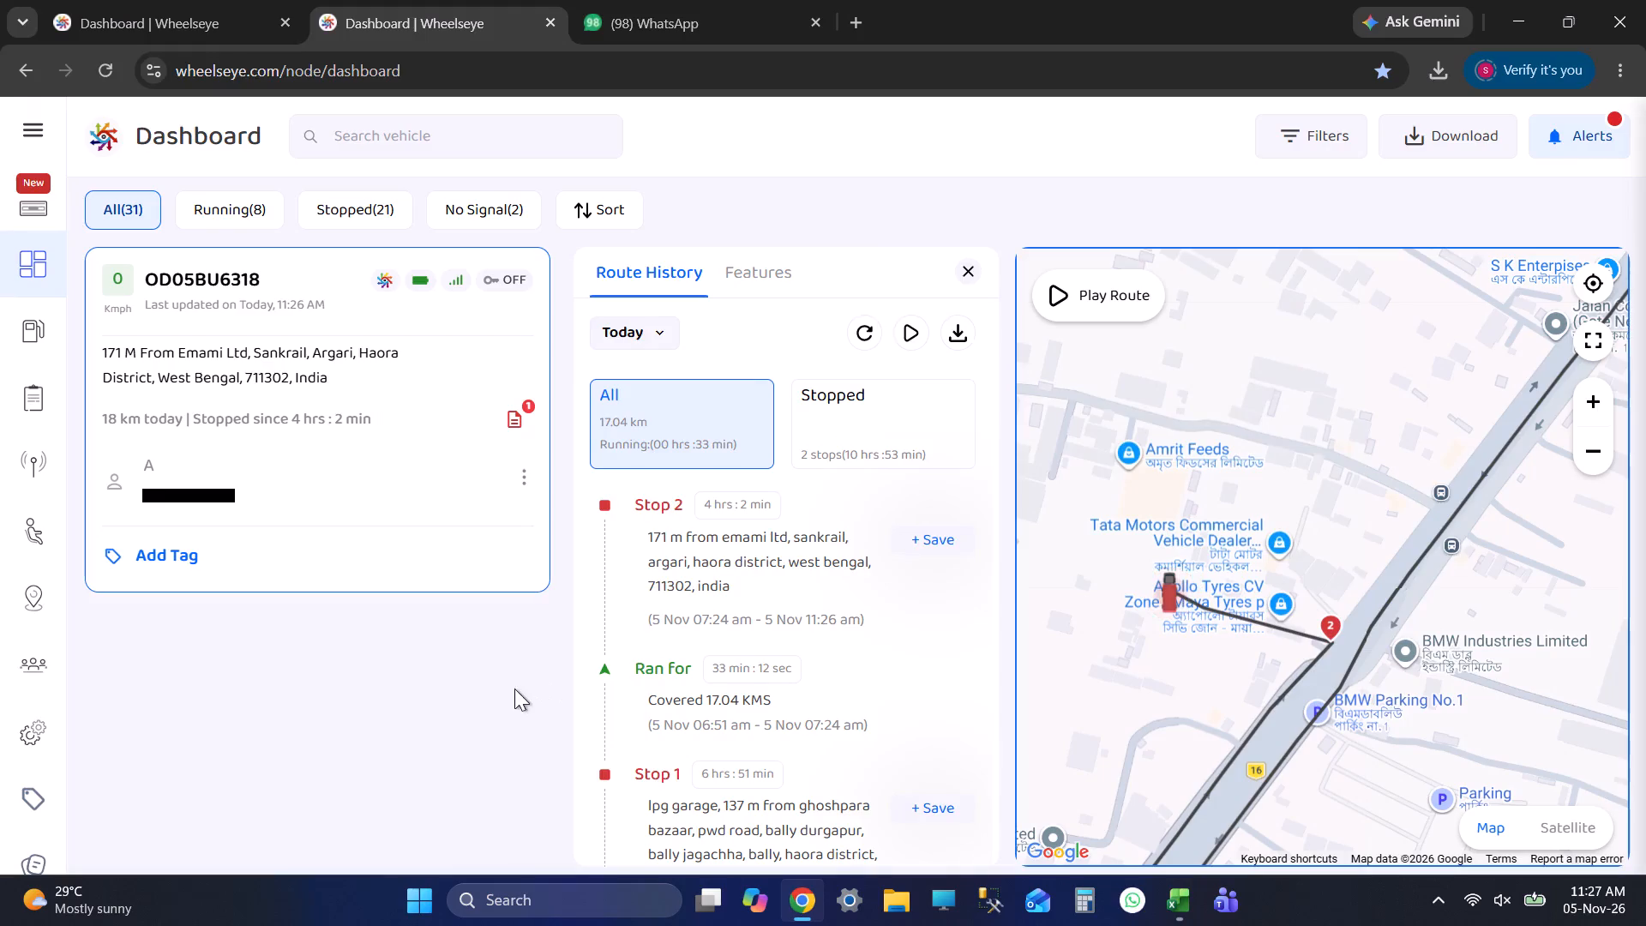
{"action": "key", "text": "alt+Tab"}
{"action": "key", "text": "alt+Tab"}
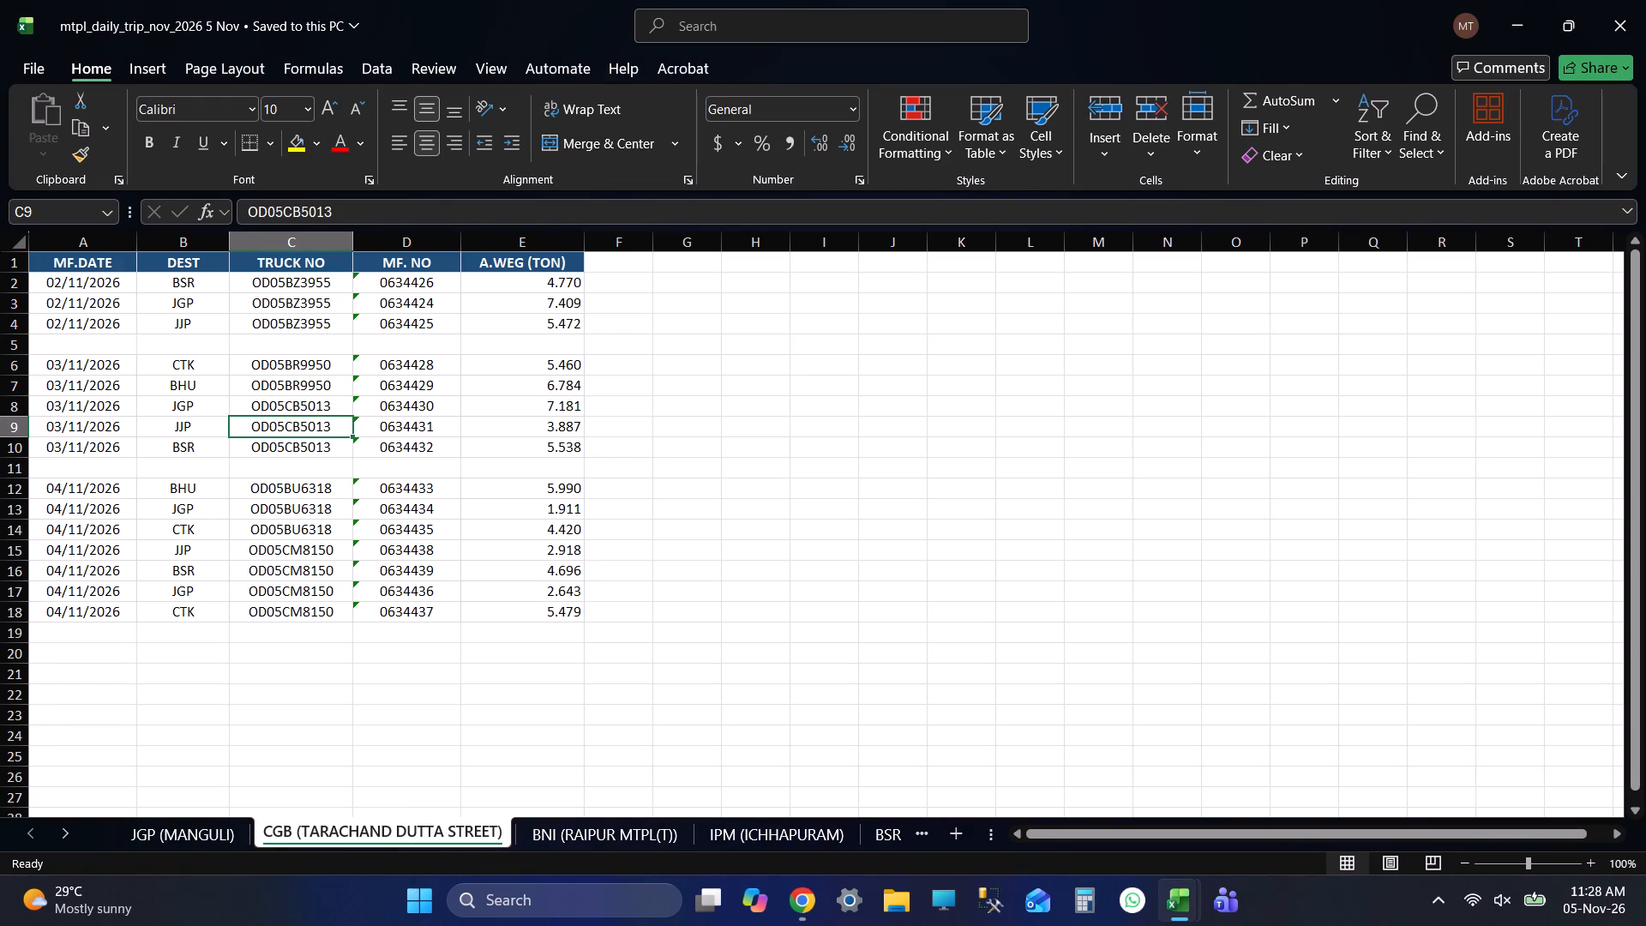
{"action": "left_click_drag", "start_coordinate": [286, 487], "coordinate": [285, 536]}
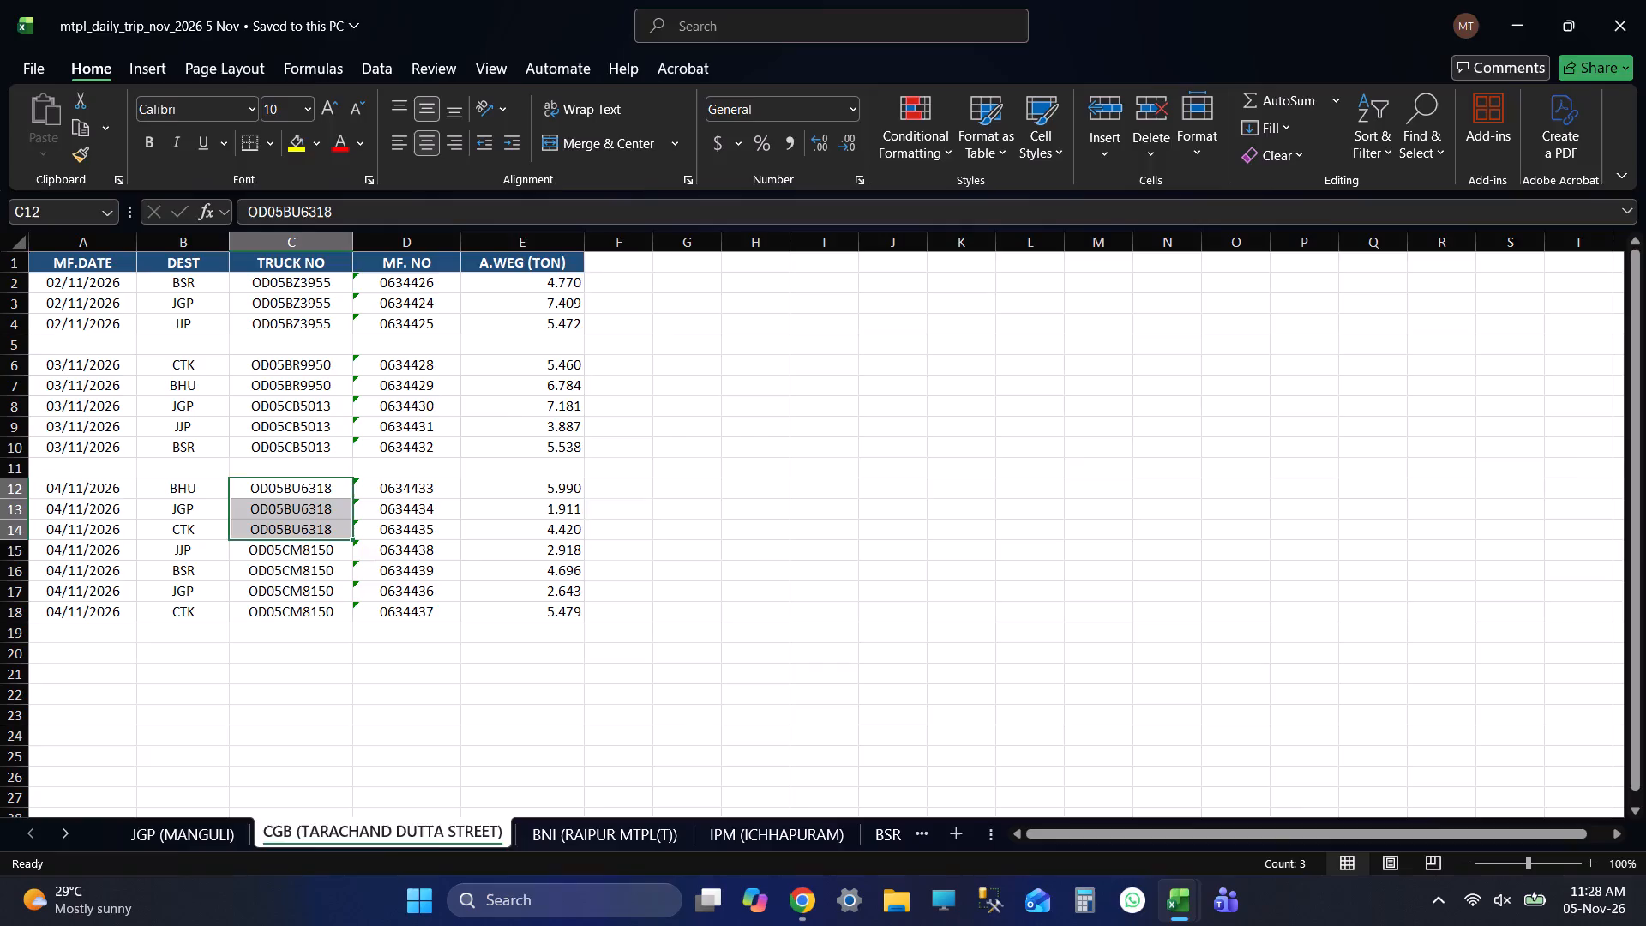
Compare lorry 6318's 04/11/2026 entries in the daily trip workbook with its Stop 2 location and route on the Wheelseye map in Chrome.
{"action": "key", "text": "alt+Tab"}
{"action": "left_click_drag", "start_coordinate": [799, 565], "coordinate": [779, 574]}
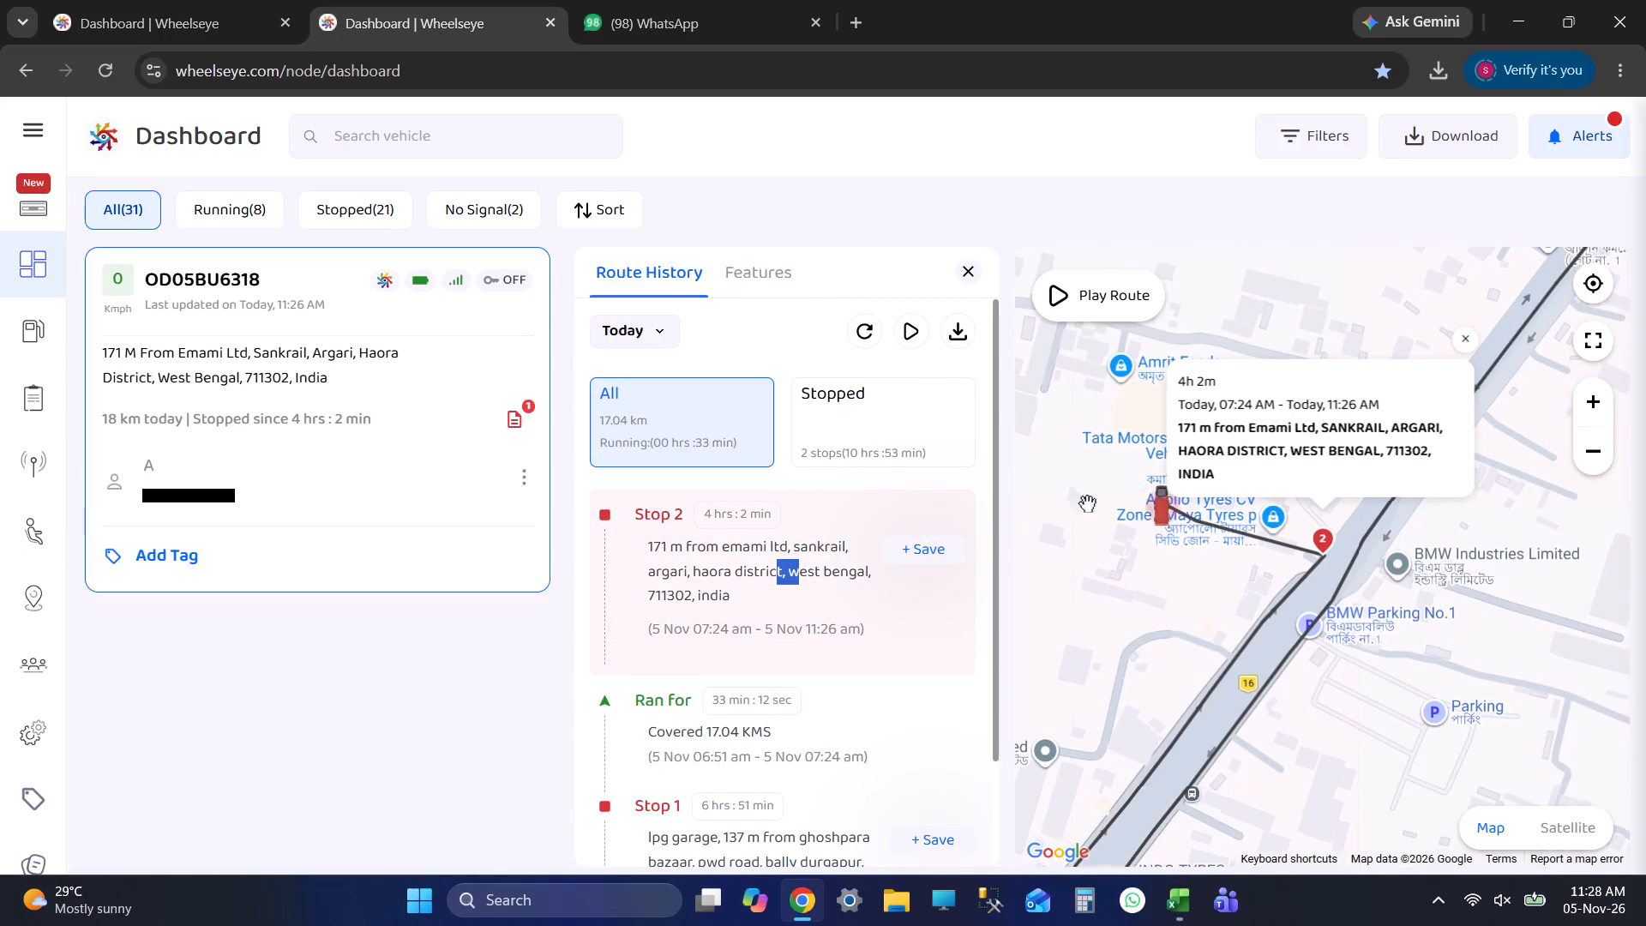
{"action": "key", "text": "alt+Tab"}
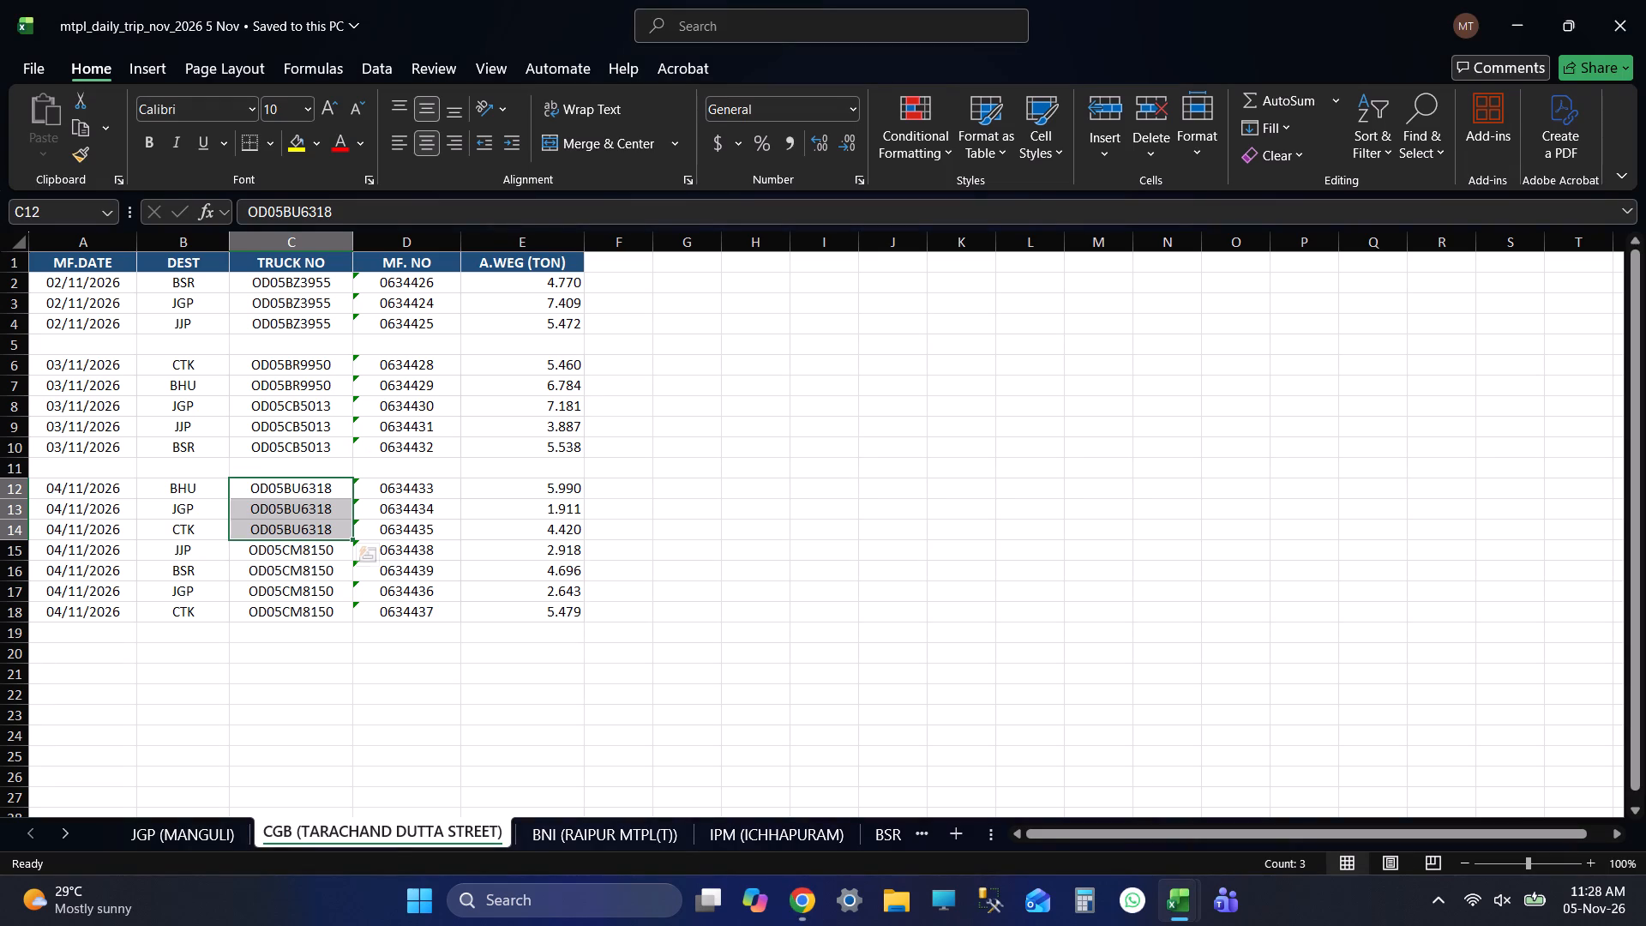
{"action": "key", "text": "alt+Tab"}
{"action": "key", "text": "alt+Tab"}
{"action": "key", "text": "alt+Tab"}
{"action": "scroll", "coordinate": [868, 541], "scroll_direction": "up", "scroll_amount": 1}
{"action": "scroll", "coordinate": [1099, 527], "scroll_direction": "down", "scroll_amount": 1}
{"action": "scroll", "coordinate": [1099, 527], "scroll_direction": "up", "scroll_amount": 1}
{"action": "scroll", "coordinate": [1099, 527], "scroll_direction": "down", "scroll_amount": 3}
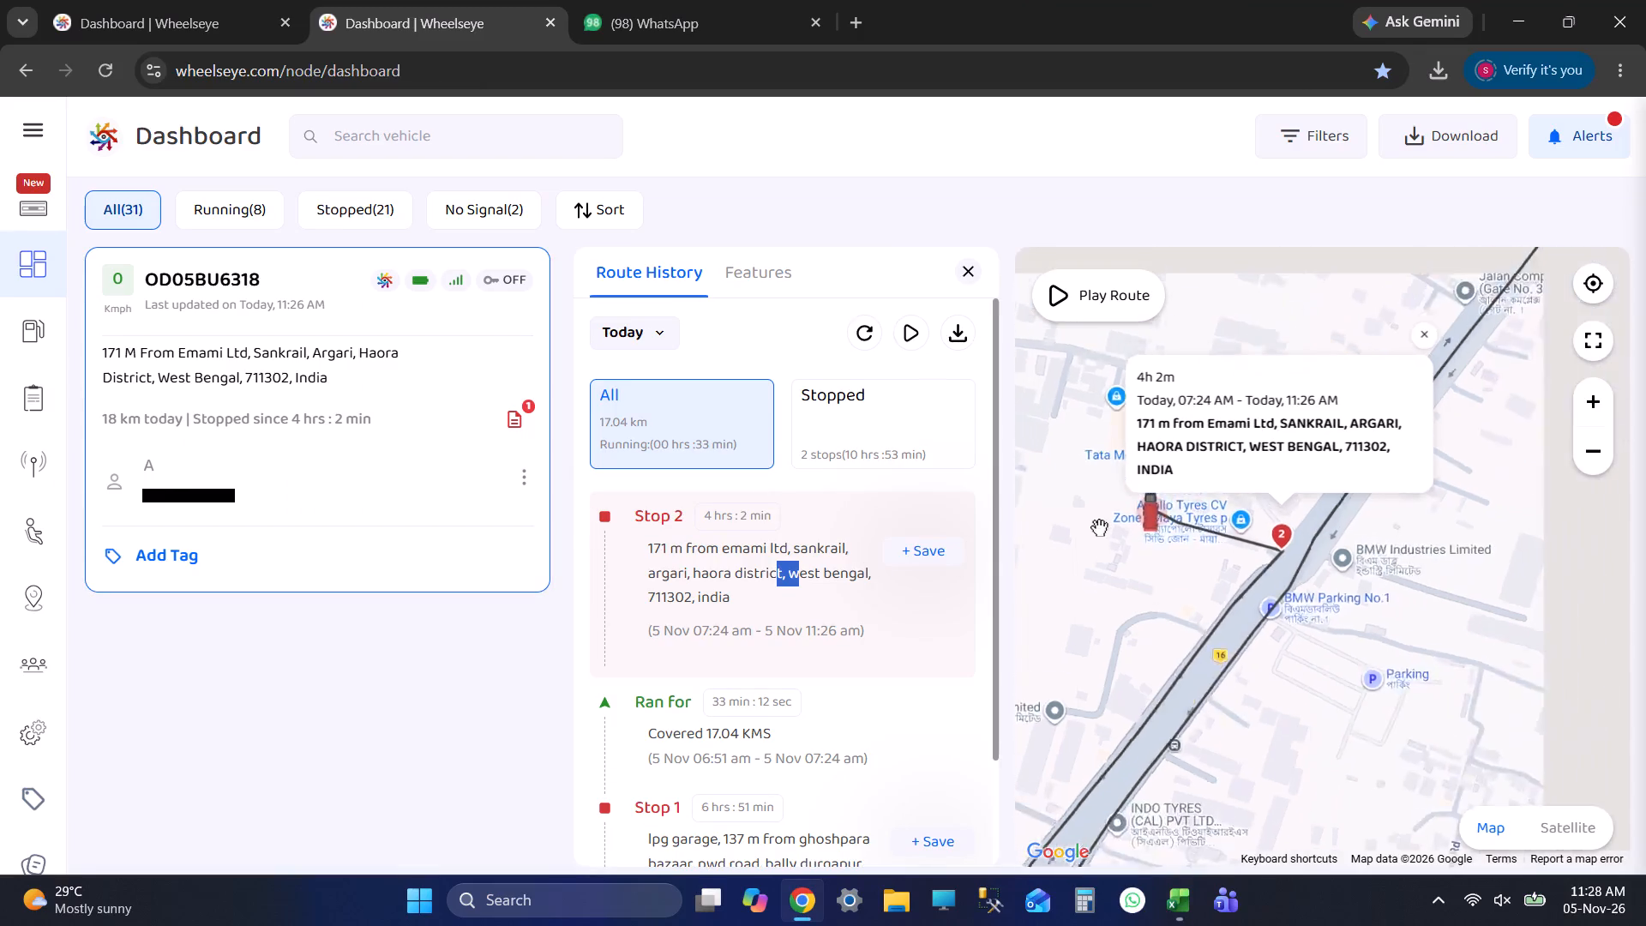
{"action": "scroll", "coordinate": [1099, 527], "scroll_direction": "down", "scroll_amount": 4}
{"action": "scroll", "coordinate": [1143, 540], "scroll_direction": "up", "scroll_amount": 1}
{"action": "scroll", "coordinate": [1143, 541], "scroll_direction": "down", "scroll_amount": 1}
{"action": "scroll", "coordinate": [1143, 544], "scroll_direction": "up", "scroll_amount": 1}
{"action": "scroll", "coordinate": [1143, 549], "scroll_direction": "down", "scroll_amount": 5}
{"action": "scroll", "coordinate": [1150, 575], "scroll_direction": "up", "scroll_amount": 3}
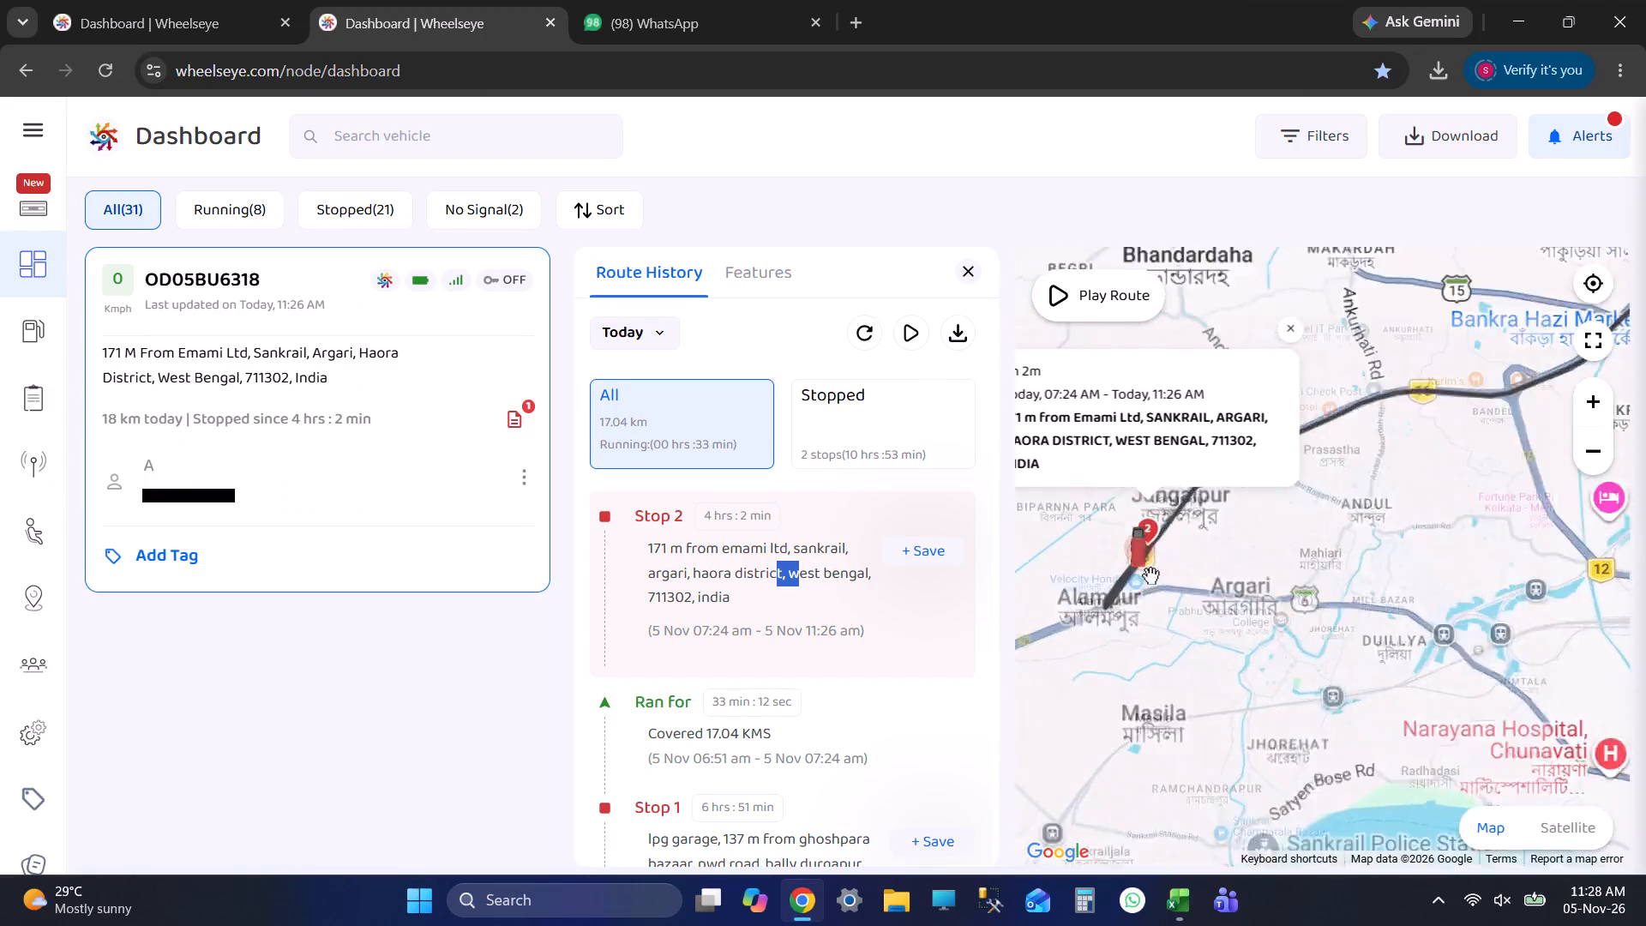
{"action": "scroll", "coordinate": [1150, 575], "scroll_direction": "down", "scroll_amount": 2}
{"action": "scroll", "coordinate": [1156, 572], "scroll_direction": "up", "scroll_amount": 4}
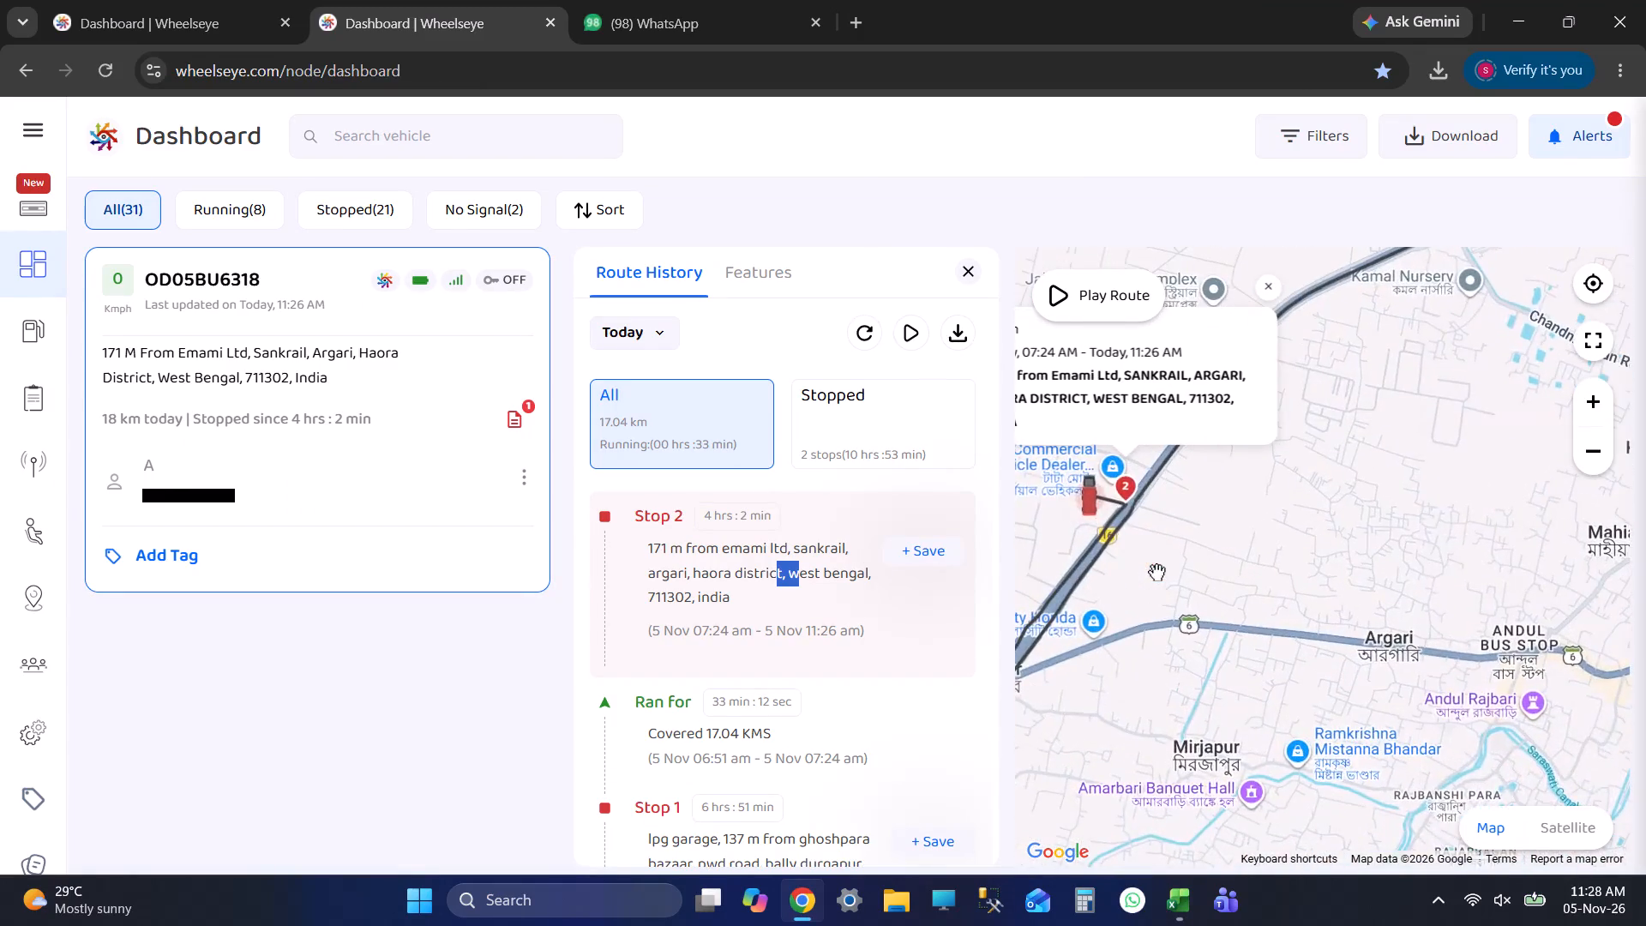
{"action": "key", "text": "alt+Tab"}
{"action": "key", "text": "alt+Tab"}
{"action": "key", "text": "alt+Tab"}
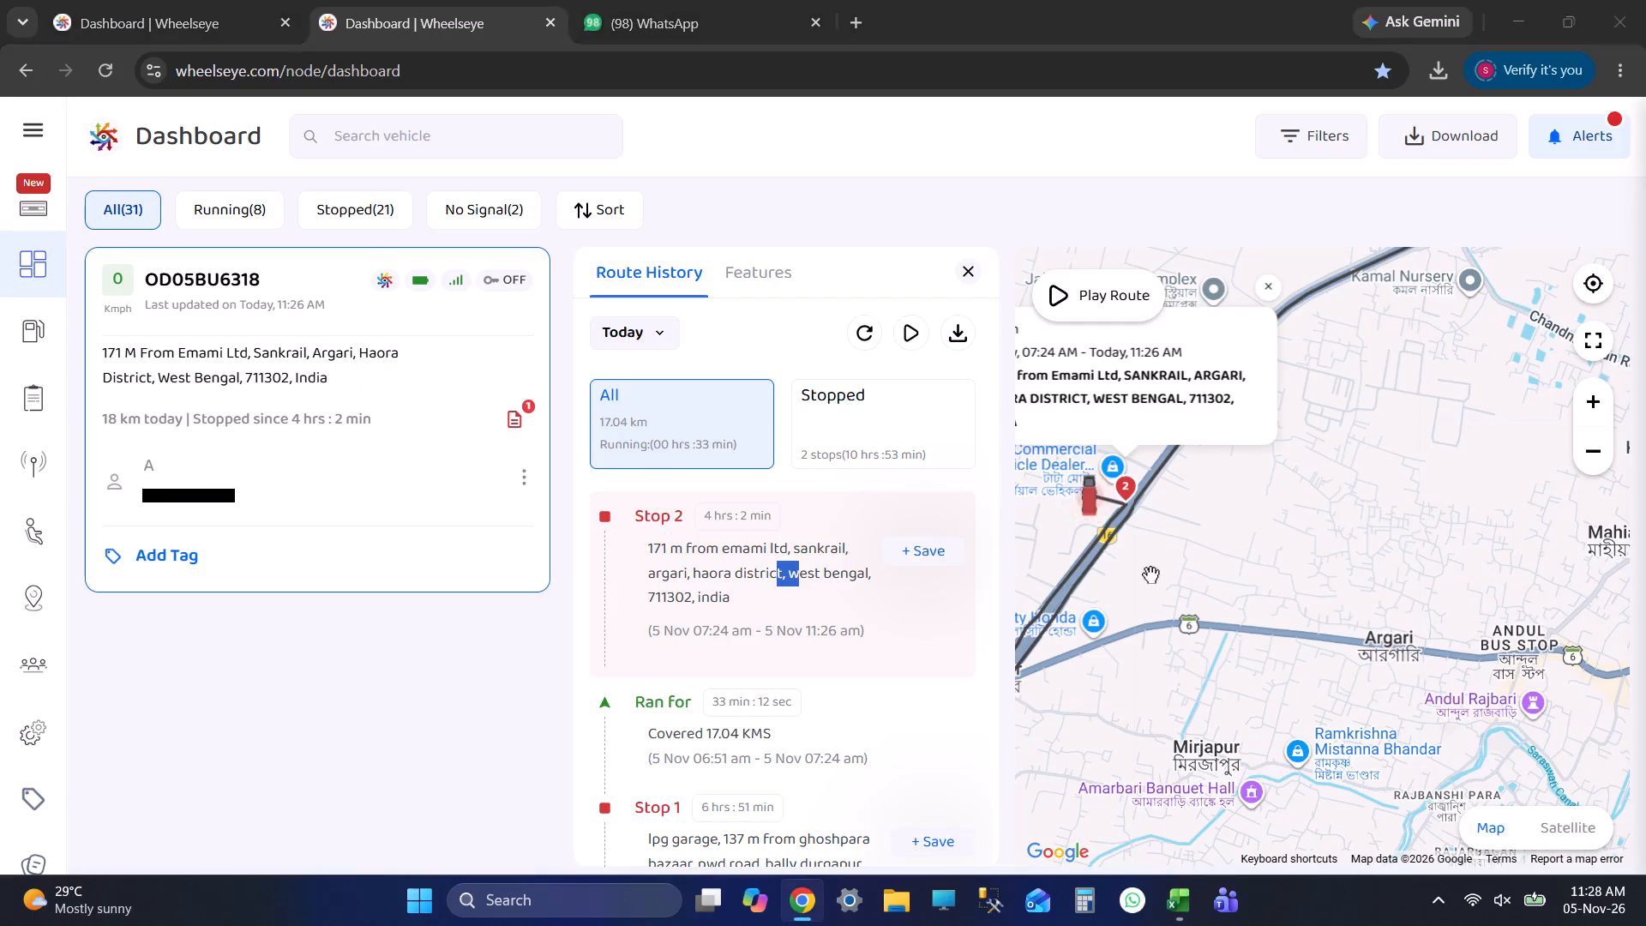
{"action": "key", "text": "alt+Tab"}
{"action": "scroll", "coordinate": [1181, 725], "scroll_direction": "down", "scroll_amount": 9}
{"action": "scroll", "coordinate": [1178, 714], "scroll_direction": "up", "scroll_amount": 1}
{"action": "scroll", "coordinate": [1178, 714], "scroll_direction": "down", "scroll_amount": 2}
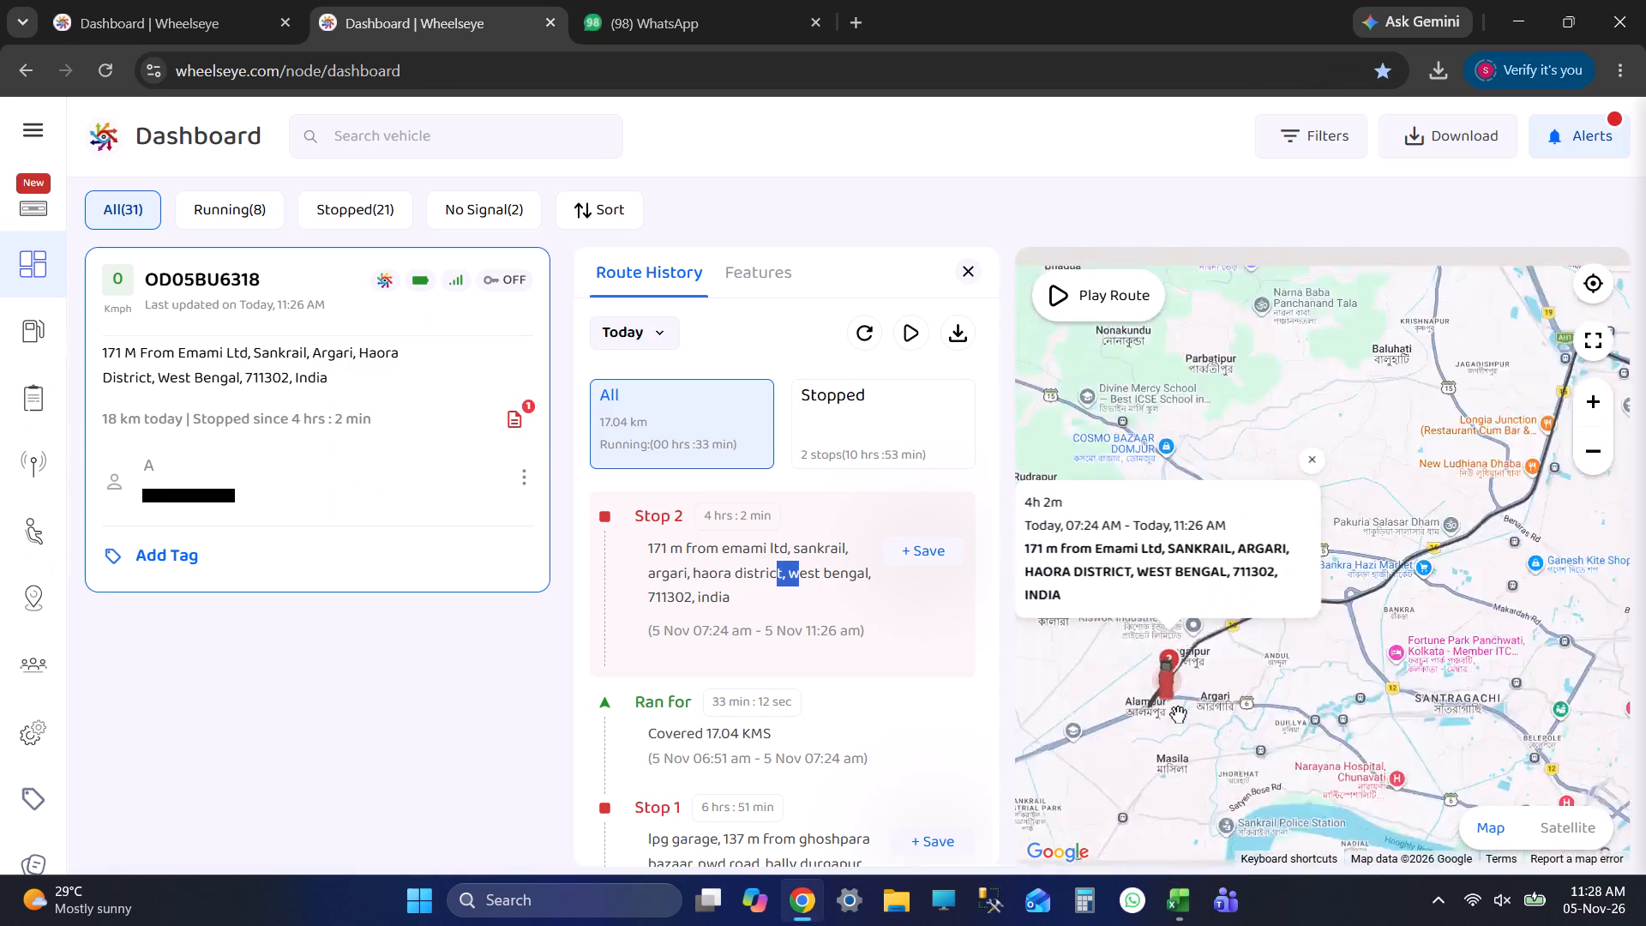
{"action": "key", "text": "alt+Tab"}
{"action": "key", "text": "alt+Tab"}
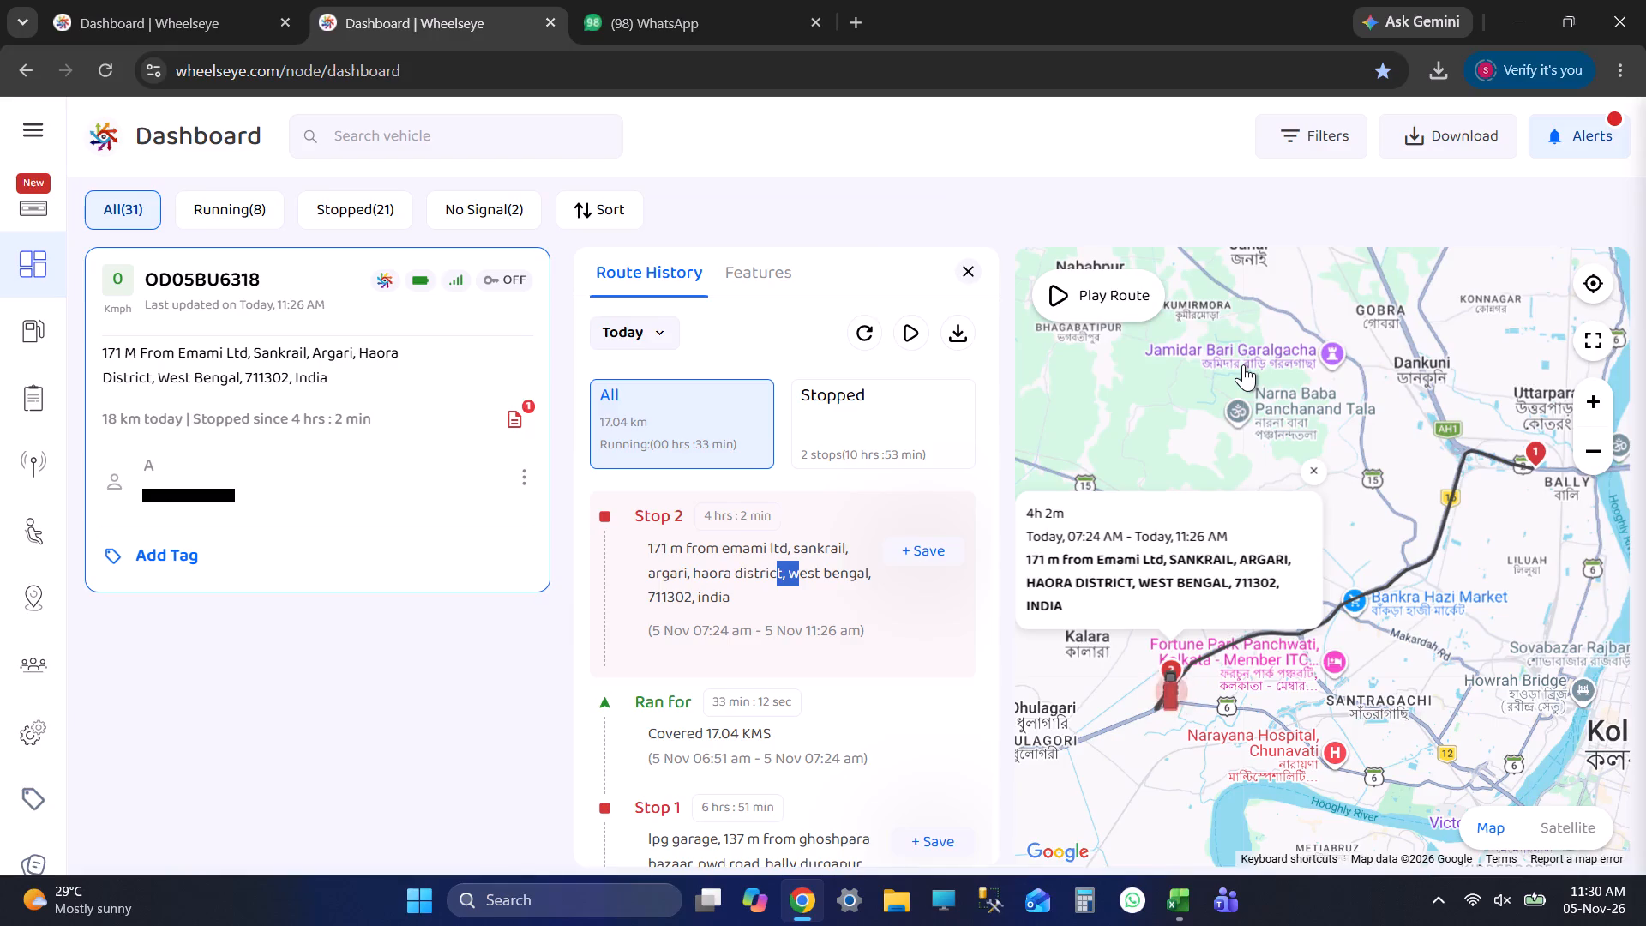
{"action": "scroll", "coordinate": [1161, 648], "scroll_direction": "up", "scroll_amount": 6}
{"action": "scroll", "coordinate": [1187, 722], "scroll_direction": "down", "scroll_amount": 1}
{"action": "scroll", "coordinate": [1187, 722], "scroll_direction": "up", "scroll_amount": 2}
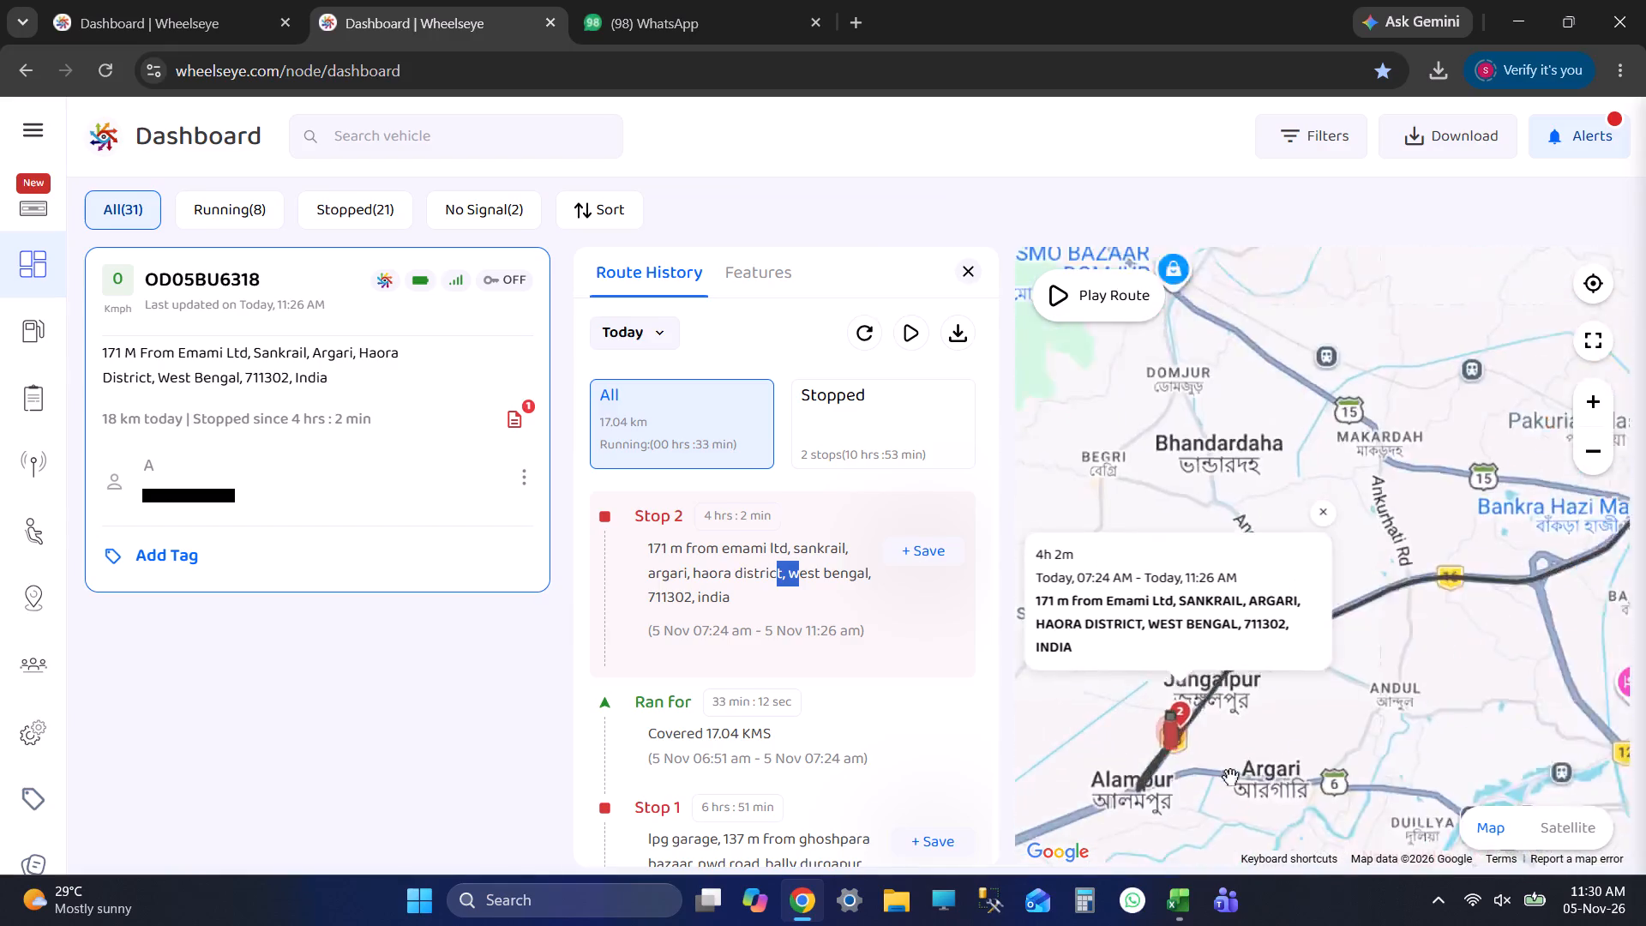
Switch lorry 6318's route map to satellite view and examine its stop beside the highway, with the stop details popup closed.
{"action": "left_click", "coordinate": [1565, 839]}
{"action": "scroll", "coordinate": [1144, 736], "scroll_direction": "up", "scroll_amount": 3}
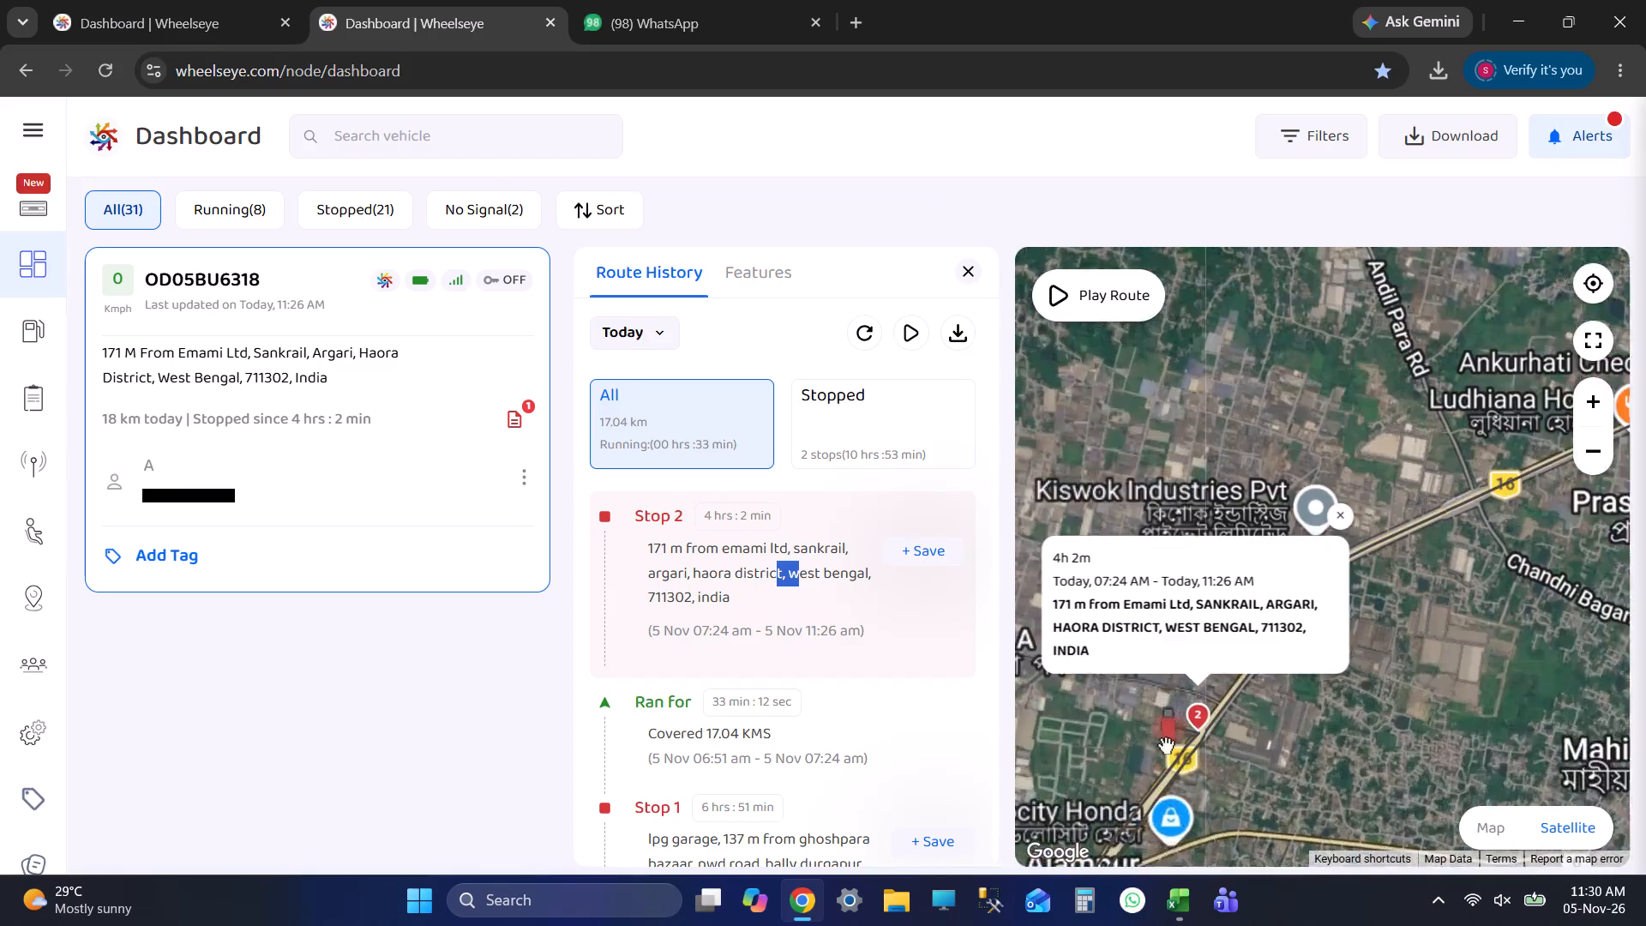
{"action": "scroll", "coordinate": [1166, 745], "scroll_direction": "up", "scroll_amount": 2}
{"action": "scroll", "coordinate": [1168, 745], "scroll_direction": "down", "scroll_amount": 1}
{"action": "scroll", "coordinate": [1177, 744], "scroll_direction": "up", "scroll_amount": 3}
{"action": "left_click_drag", "start_coordinate": [1181, 723], "coordinate": [1241, 727]}
{"action": "scroll", "coordinate": [1146, 660], "scroll_direction": "up", "scroll_amount": 2}
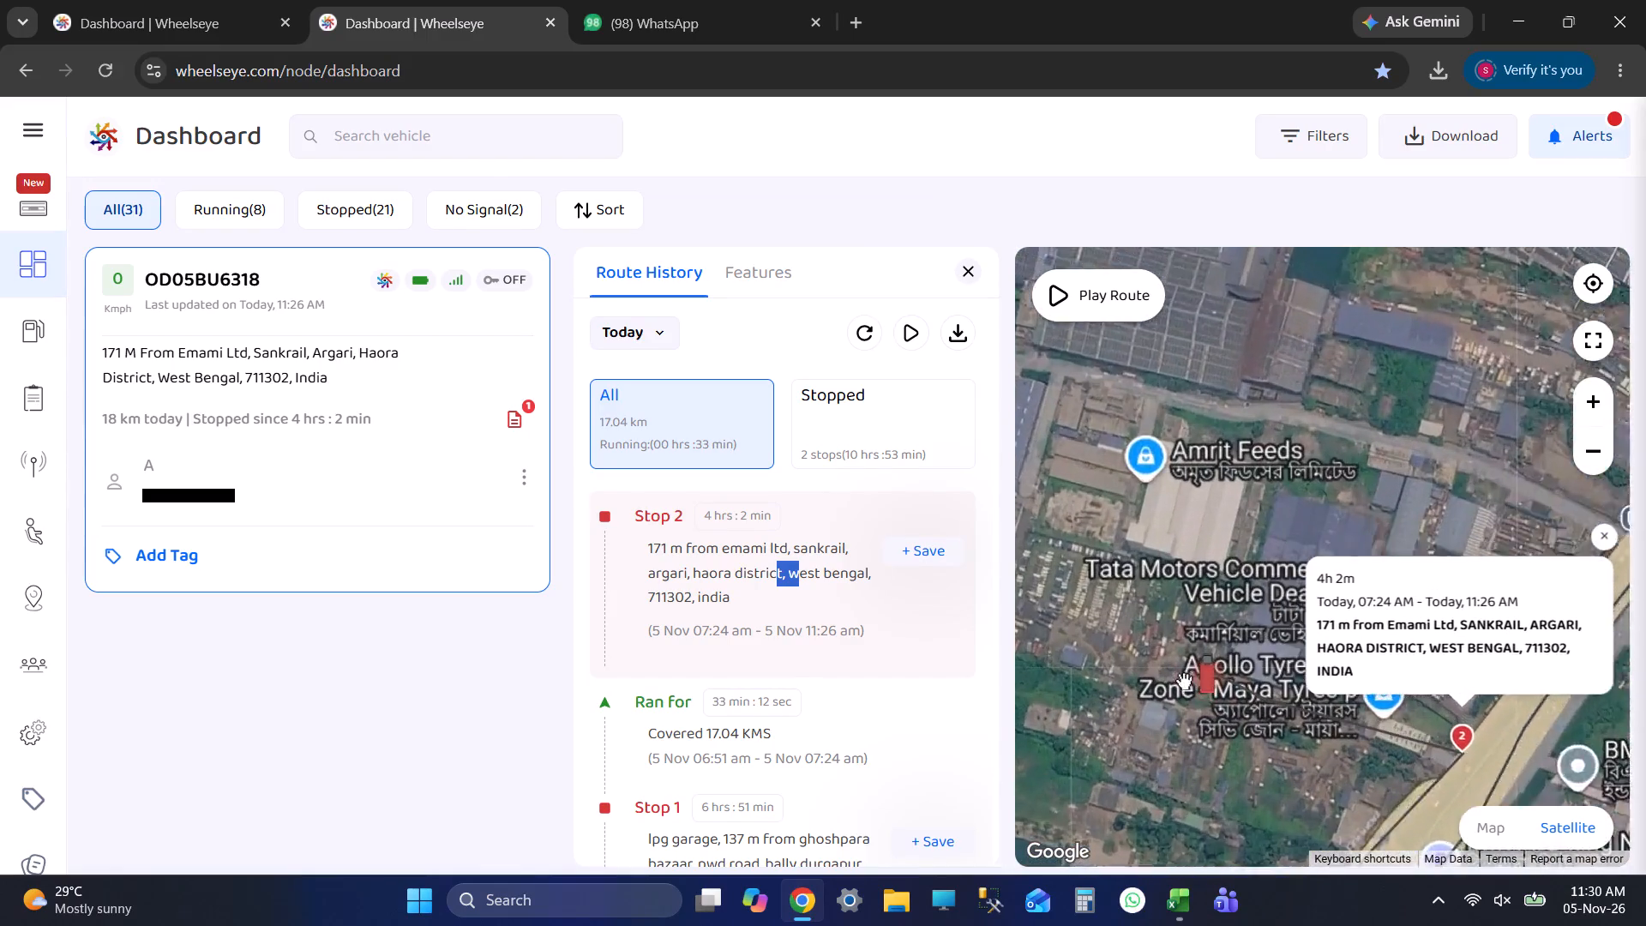
{"action": "scroll", "coordinate": [1245, 698], "scroll_direction": "down", "scroll_amount": 2}
{"action": "left_click_drag", "start_coordinate": [1245, 698], "coordinate": [1216, 694]}
{"action": "left_click", "coordinate": [1505, 524]}
{"action": "scroll", "coordinate": [1394, 637], "scroll_direction": "down", "scroll_amount": 3}
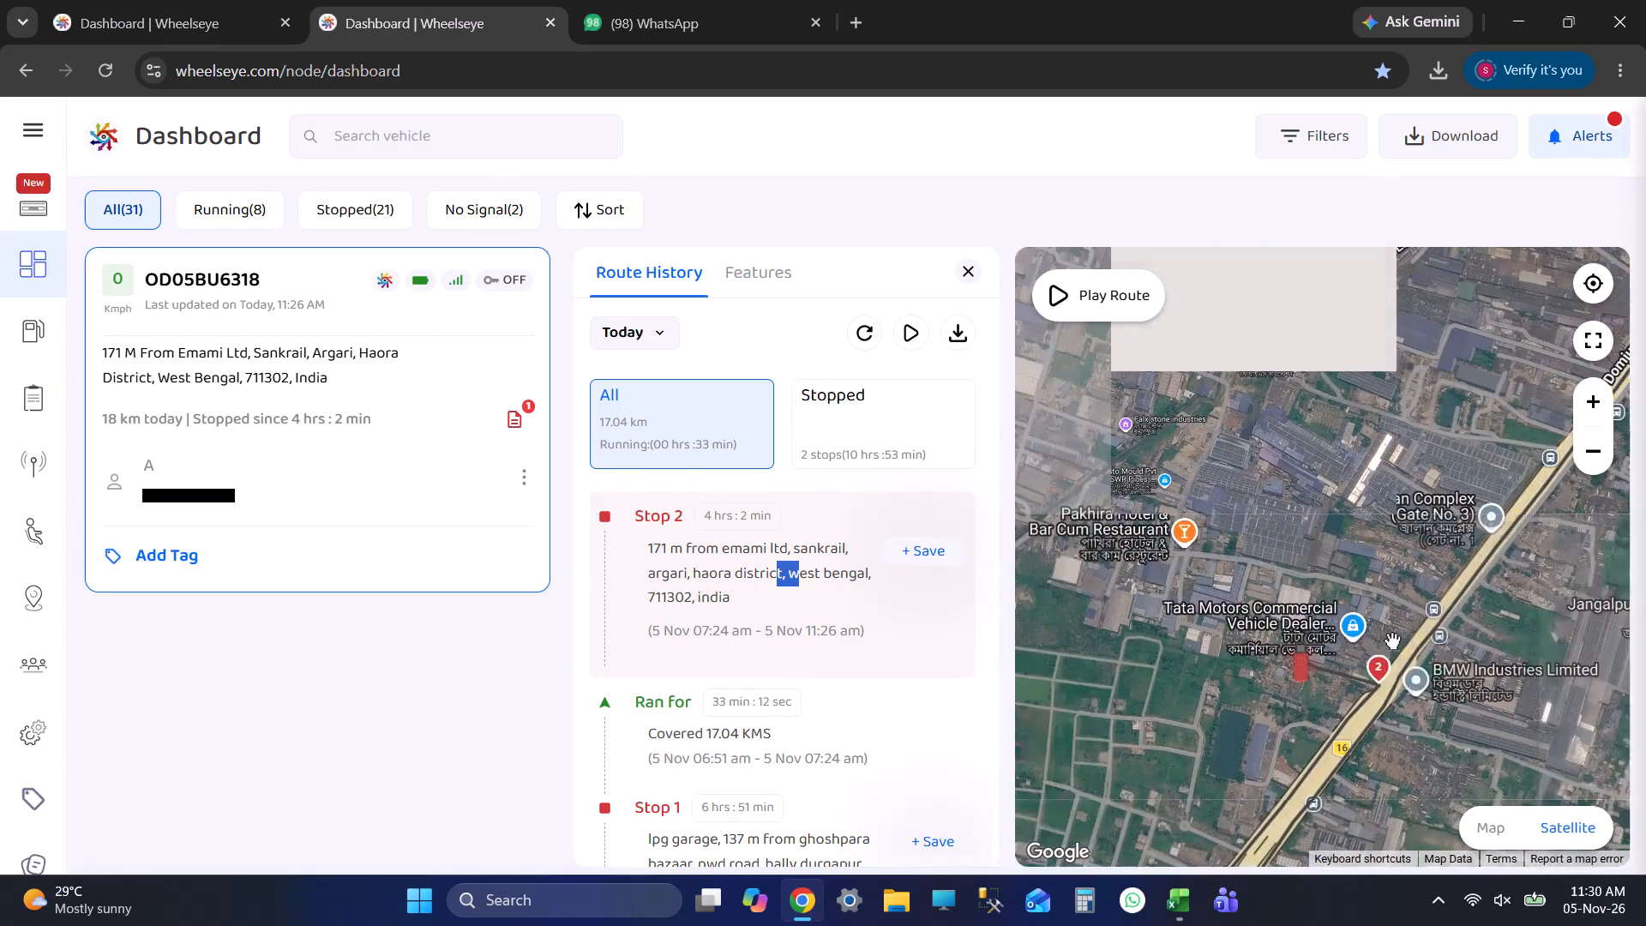
{"action": "scroll", "coordinate": [1392, 640], "scroll_direction": "down", "scroll_amount": 4}
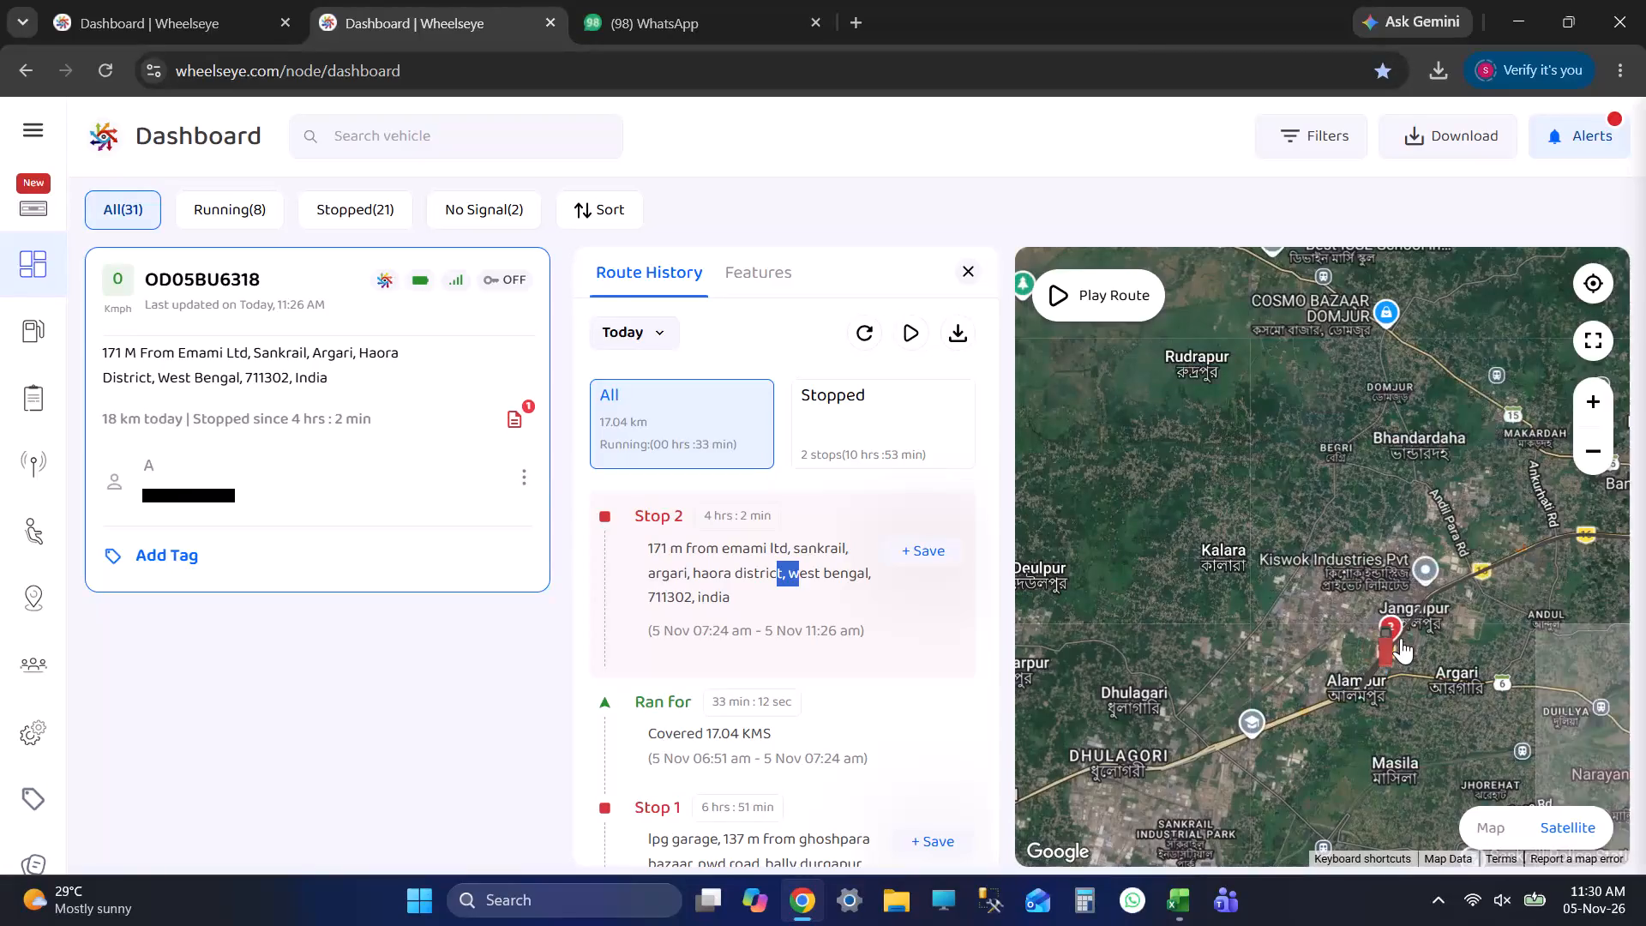
{"action": "scroll", "coordinate": [1394, 639], "scroll_direction": "up", "scroll_amount": 9}
{"action": "left_click_drag", "start_coordinate": [1365, 657], "coordinate": [1308, 579]}
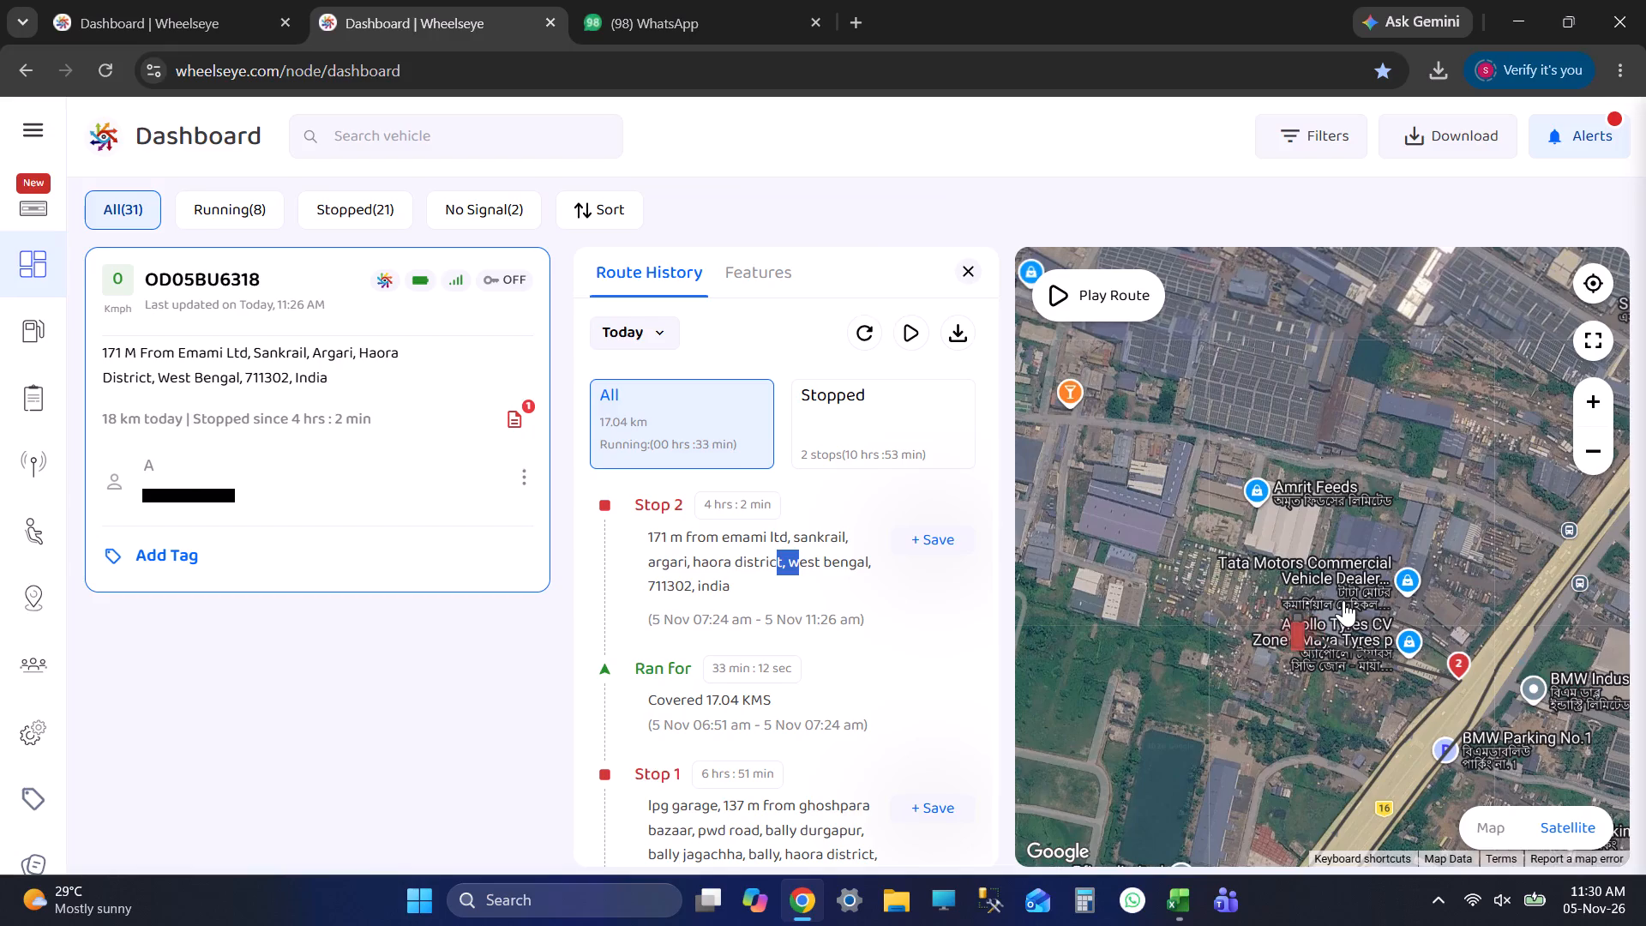
{"action": "scroll", "coordinate": [1398, 618], "scroll_direction": "down", "scroll_amount": 3}
{"action": "left_click", "coordinate": [1438, 596]}
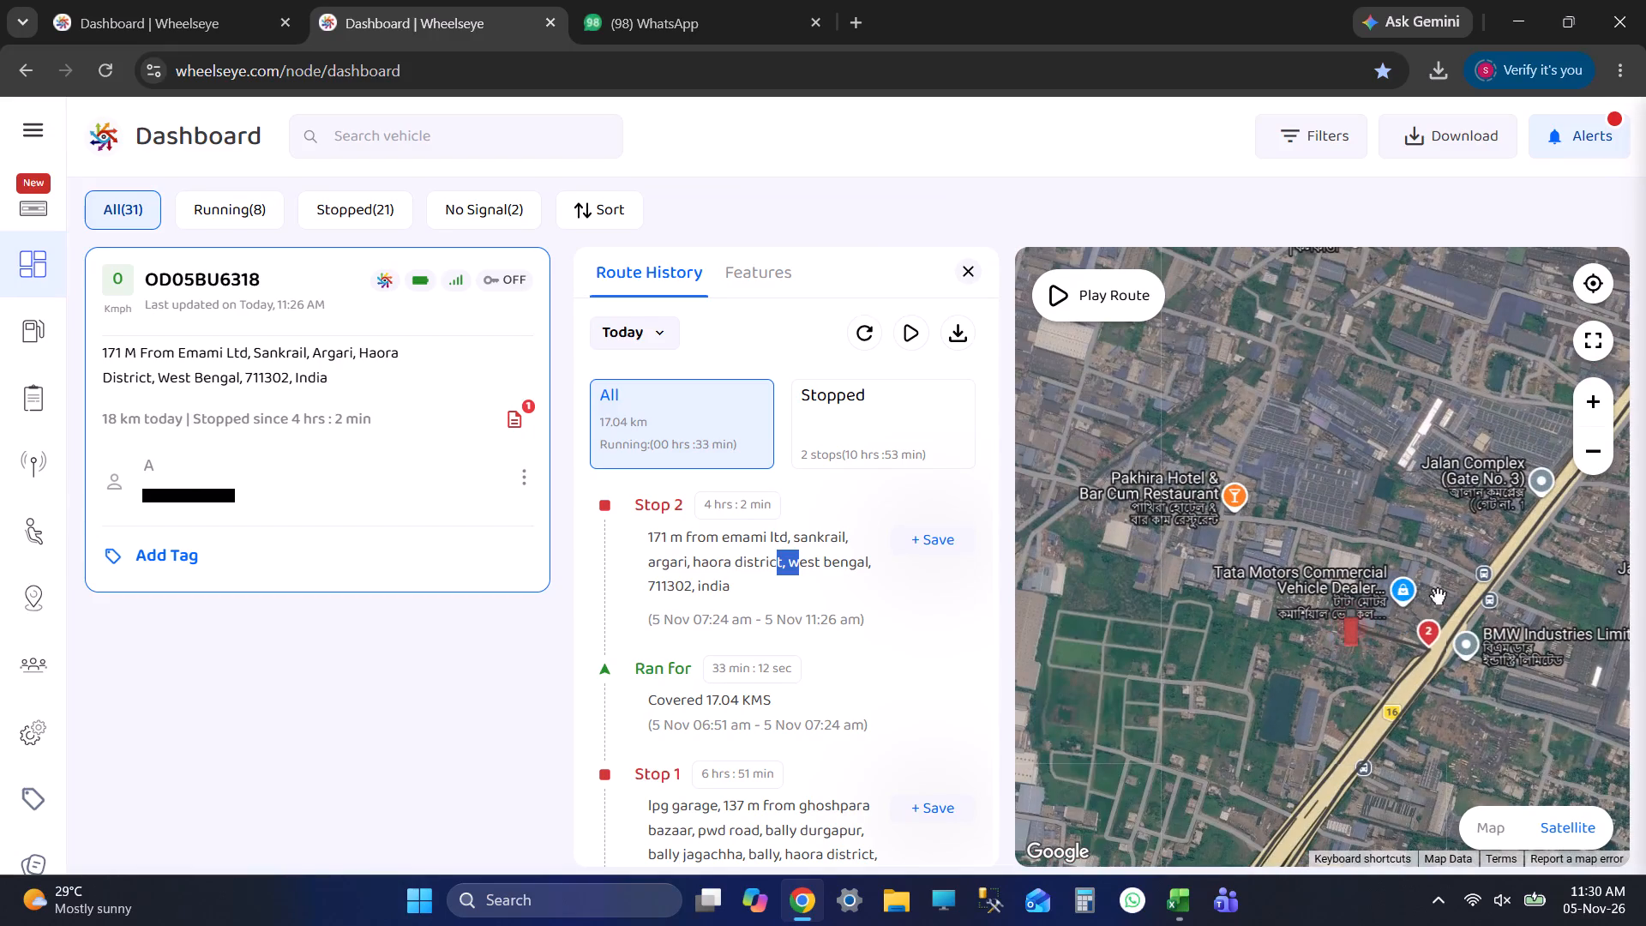
{"action": "scroll", "coordinate": [1438, 586], "scroll_direction": "down", "scroll_amount": 4}
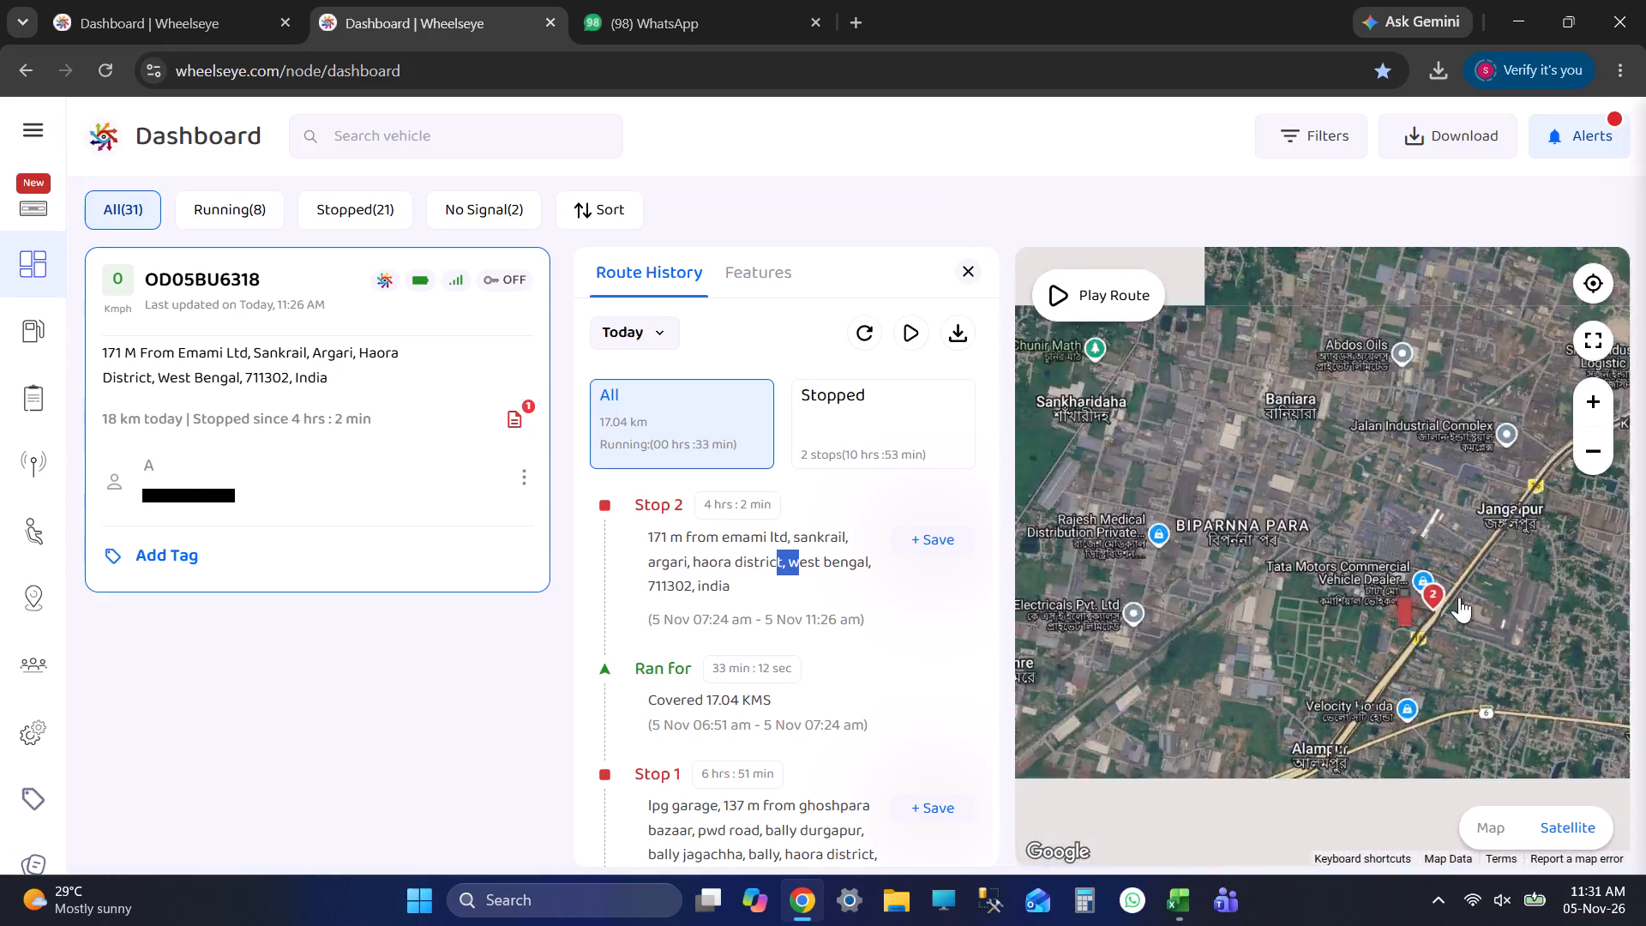
{"action": "scroll", "coordinate": [1502, 601], "scroll_direction": "down", "scroll_amount": 1}
{"action": "left_click_drag", "start_coordinate": [1497, 594], "coordinate": [1307, 616]}
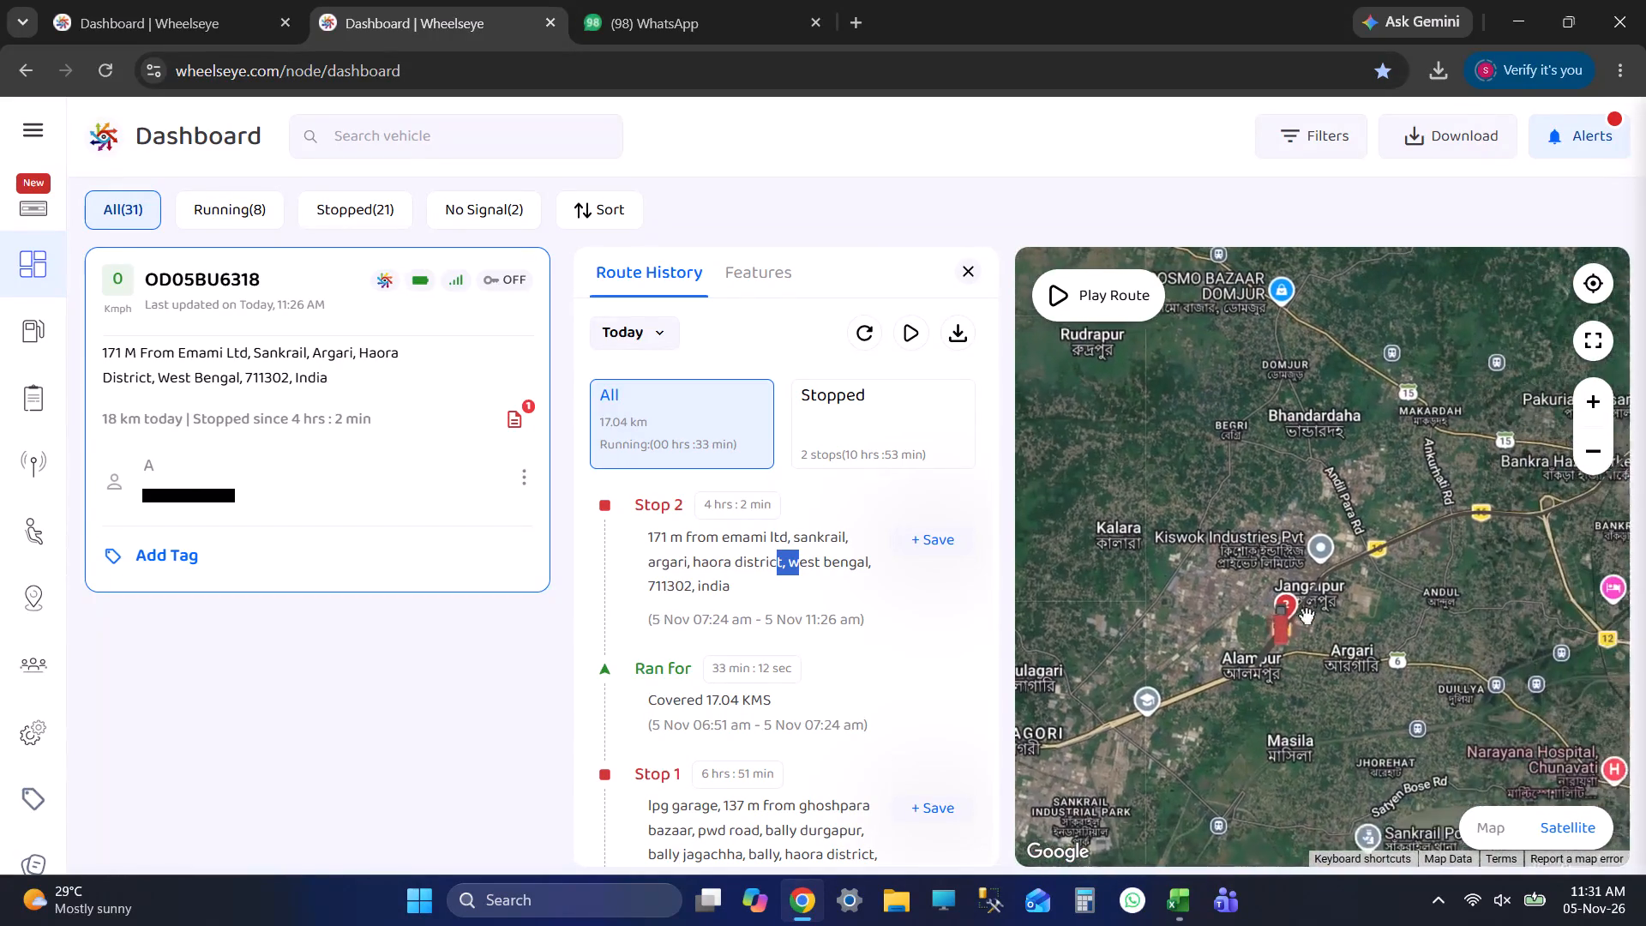
{"action": "scroll", "coordinate": [1305, 599], "scroll_direction": "down", "scroll_amount": 2}
{"action": "scroll", "coordinate": [1305, 599], "scroll_direction": "up", "scroll_amount": 4}
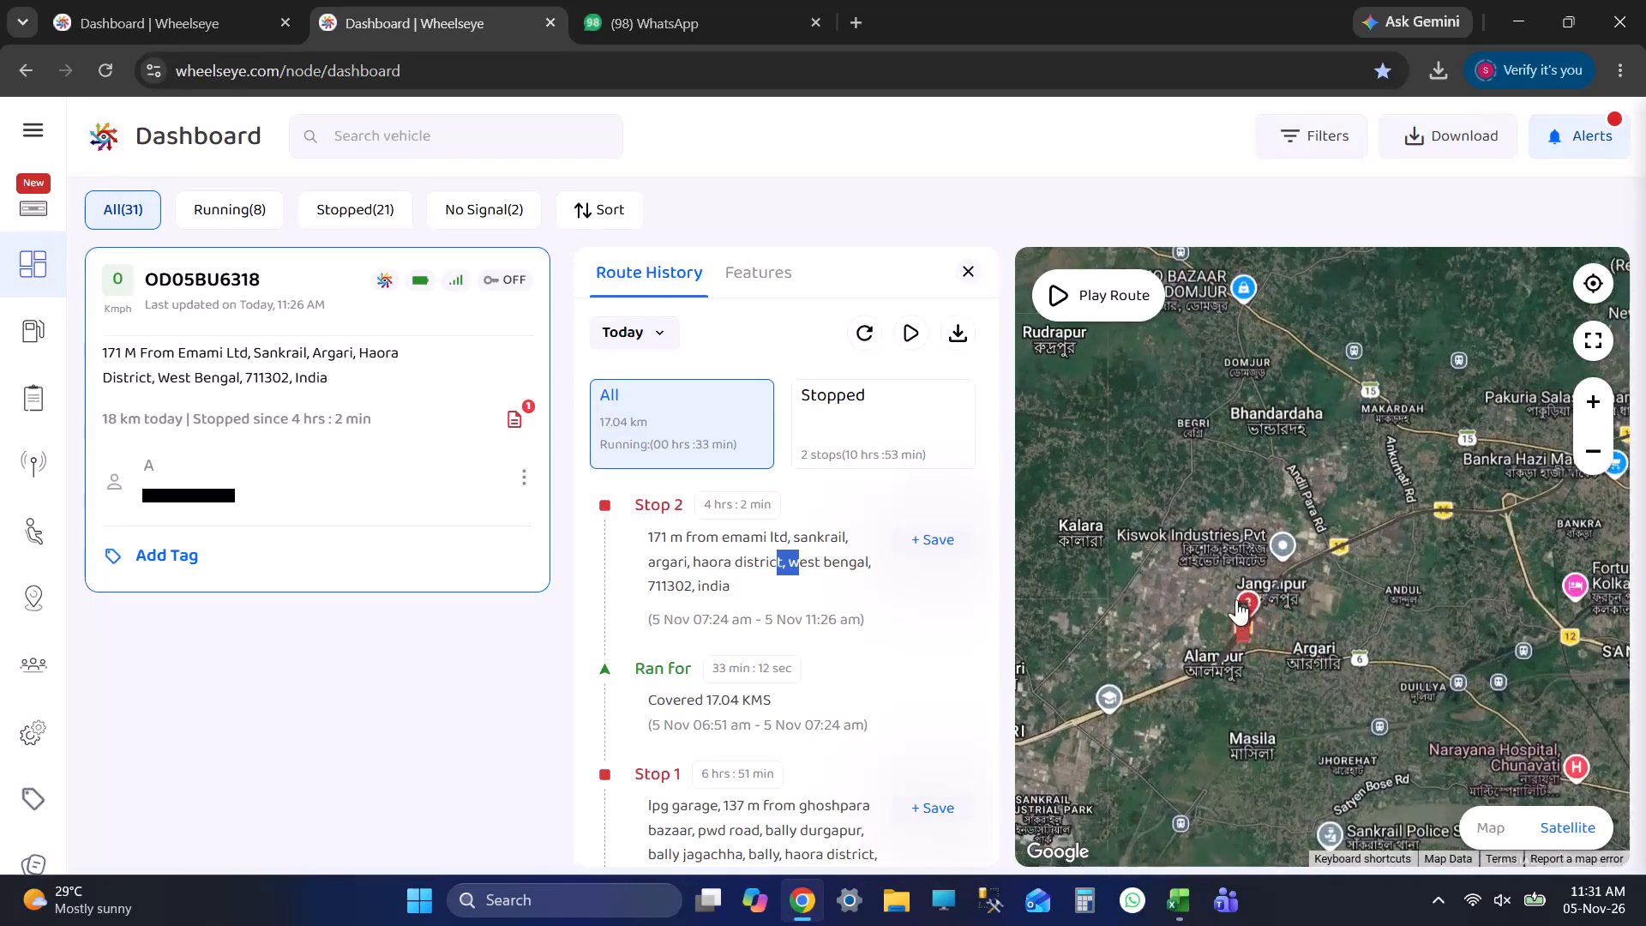
{"action": "scroll", "coordinate": [1236, 599], "scroll_direction": "up", "scroll_amount": 2}
{"action": "scroll", "coordinate": [1282, 658], "scroll_direction": "up", "scroll_amount": 2}
{"action": "left_click_drag", "start_coordinate": [1282, 658], "coordinate": [1379, 610]}
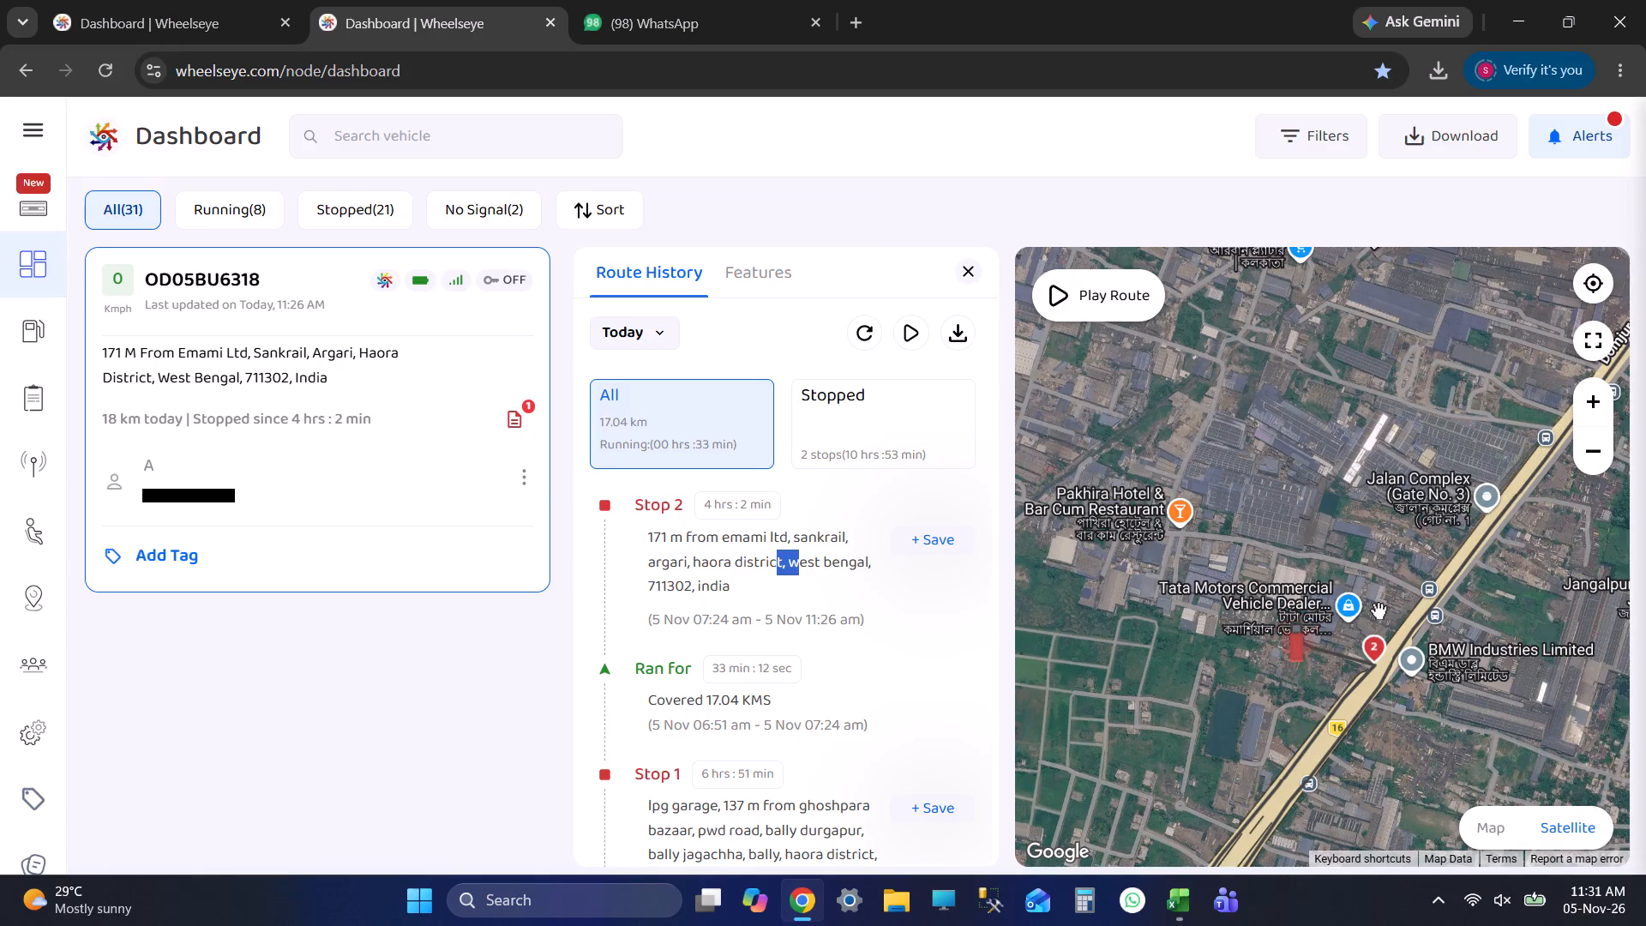
Examine the wider area around lorry 6318's stop on the satellite map, including Jangalpur, Alampur and Dhulagori.
{"action": "scroll", "coordinate": [1351, 504], "scroll_direction": "down", "scroll_amount": 3}
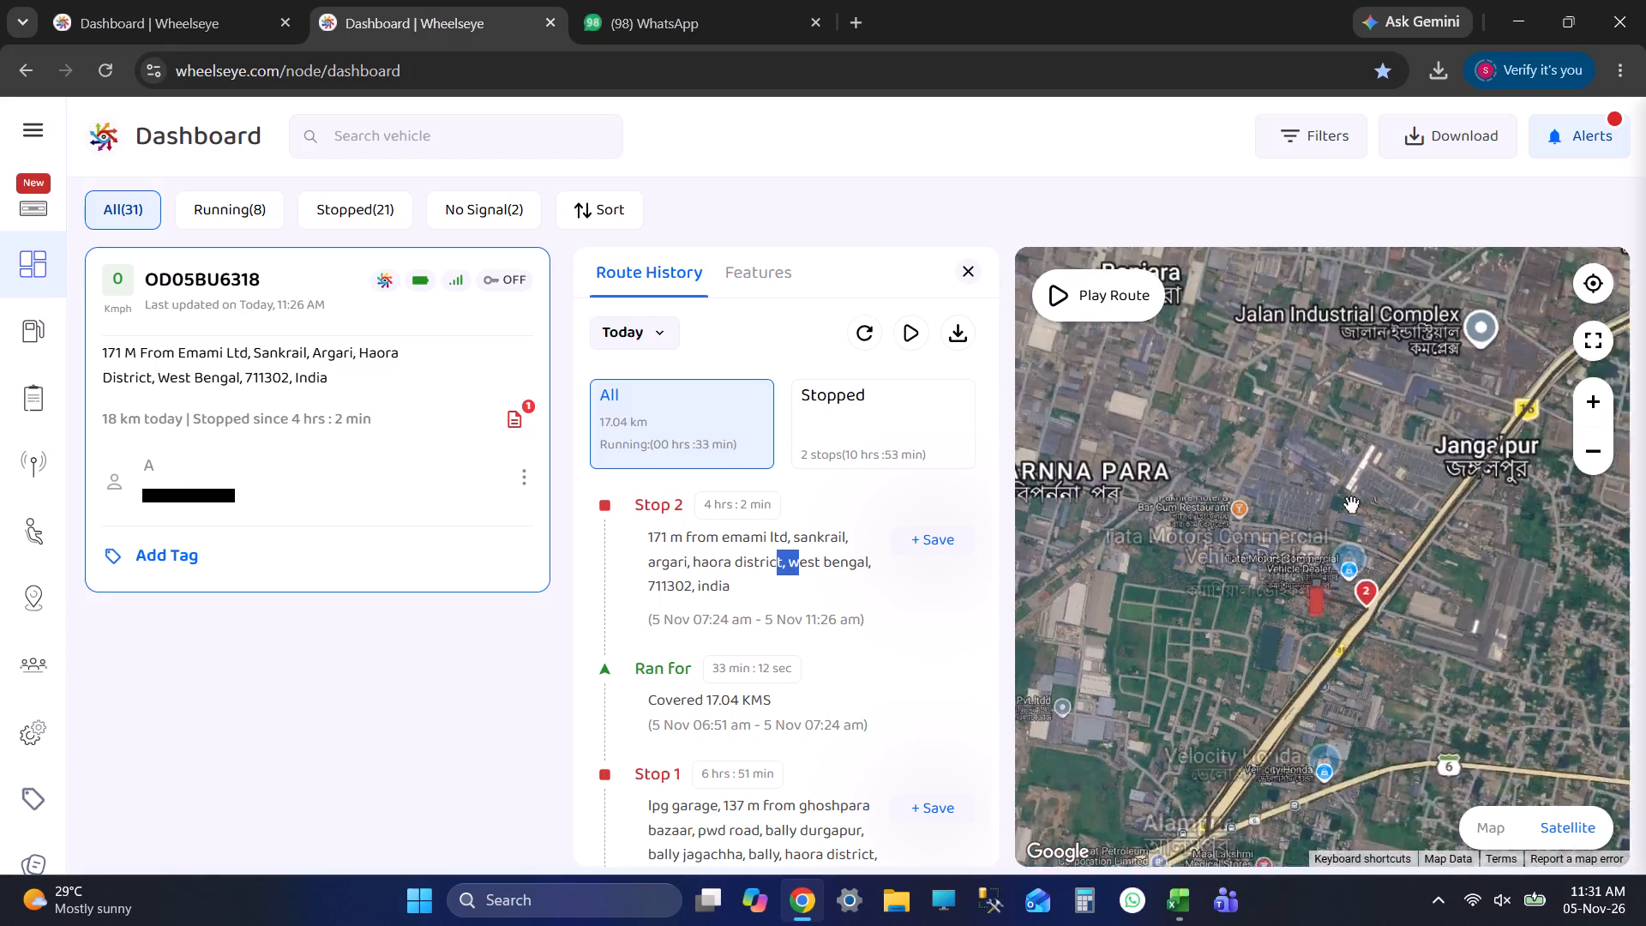
{"action": "scroll", "coordinate": [1359, 520], "scroll_direction": "down", "scroll_amount": 2}
{"action": "left_click_drag", "start_coordinate": [1385, 509], "coordinate": [1355, 563]}
{"action": "scroll", "coordinate": [1319, 589], "scroll_direction": "down", "scroll_amount": 1}
{"action": "scroll", "coordinate": [1319, 591], "scroll_direction": "up", "scroll_amount": 6}
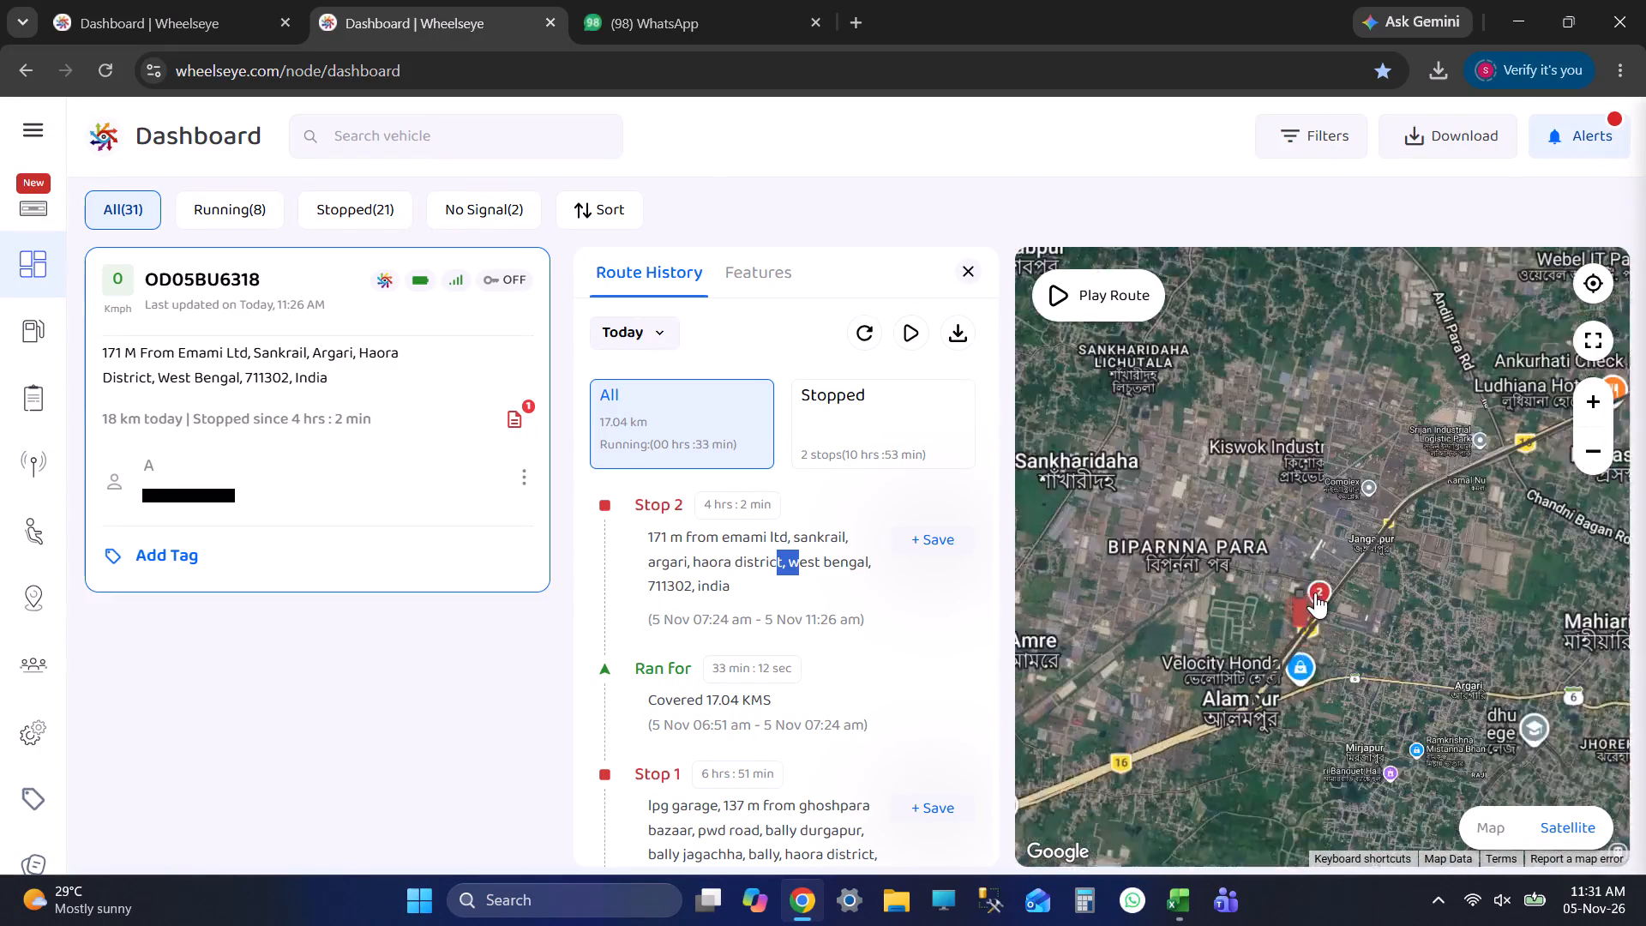
{"action": "scroll", "coordinate": [1315, 592], "scroll_direction": "up", "scroll_amount": 2}
{"action": "scroll", "coordinate": [1279, 600], "scroll_direction": "down", "scroll_amount": 1}
{"action": "scroll", "coordinate": [1271, 605], "scroll_direction": "up", "scroll_amount": 3}
{"action": "left_click_drag", "start_coordinate": [1271, 605], "coordinate": [1342, 580]}
{"action": "scroll", "coordinate": [1356, 595], "scroll_direction": "up", "scroll_amount": 2}
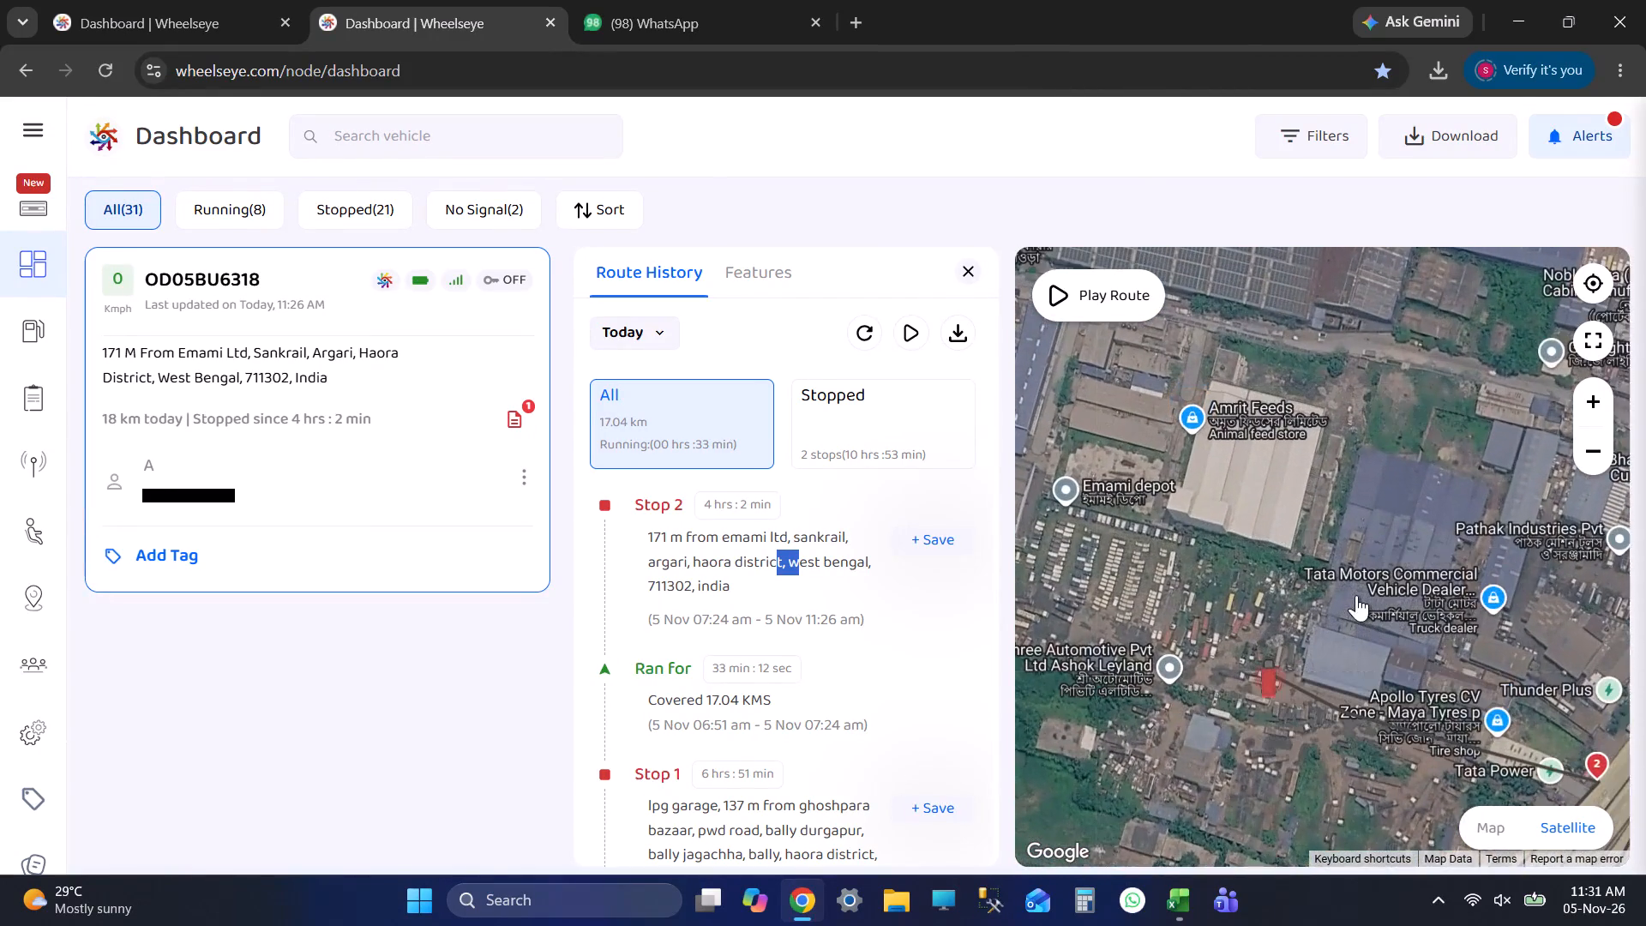
{"action": "scroll", "coordinate": [1351, 610], "scroll_direction": "down", "scroll_amount": 1}
{"action": "scroll", "coordinate": [1393, 548], "scroll_direction": "down", "scroll_amount": 2}
{"action": "left_click_drag", "start_coordinate": [1421, 504], "coordinate": [1392, 531]}
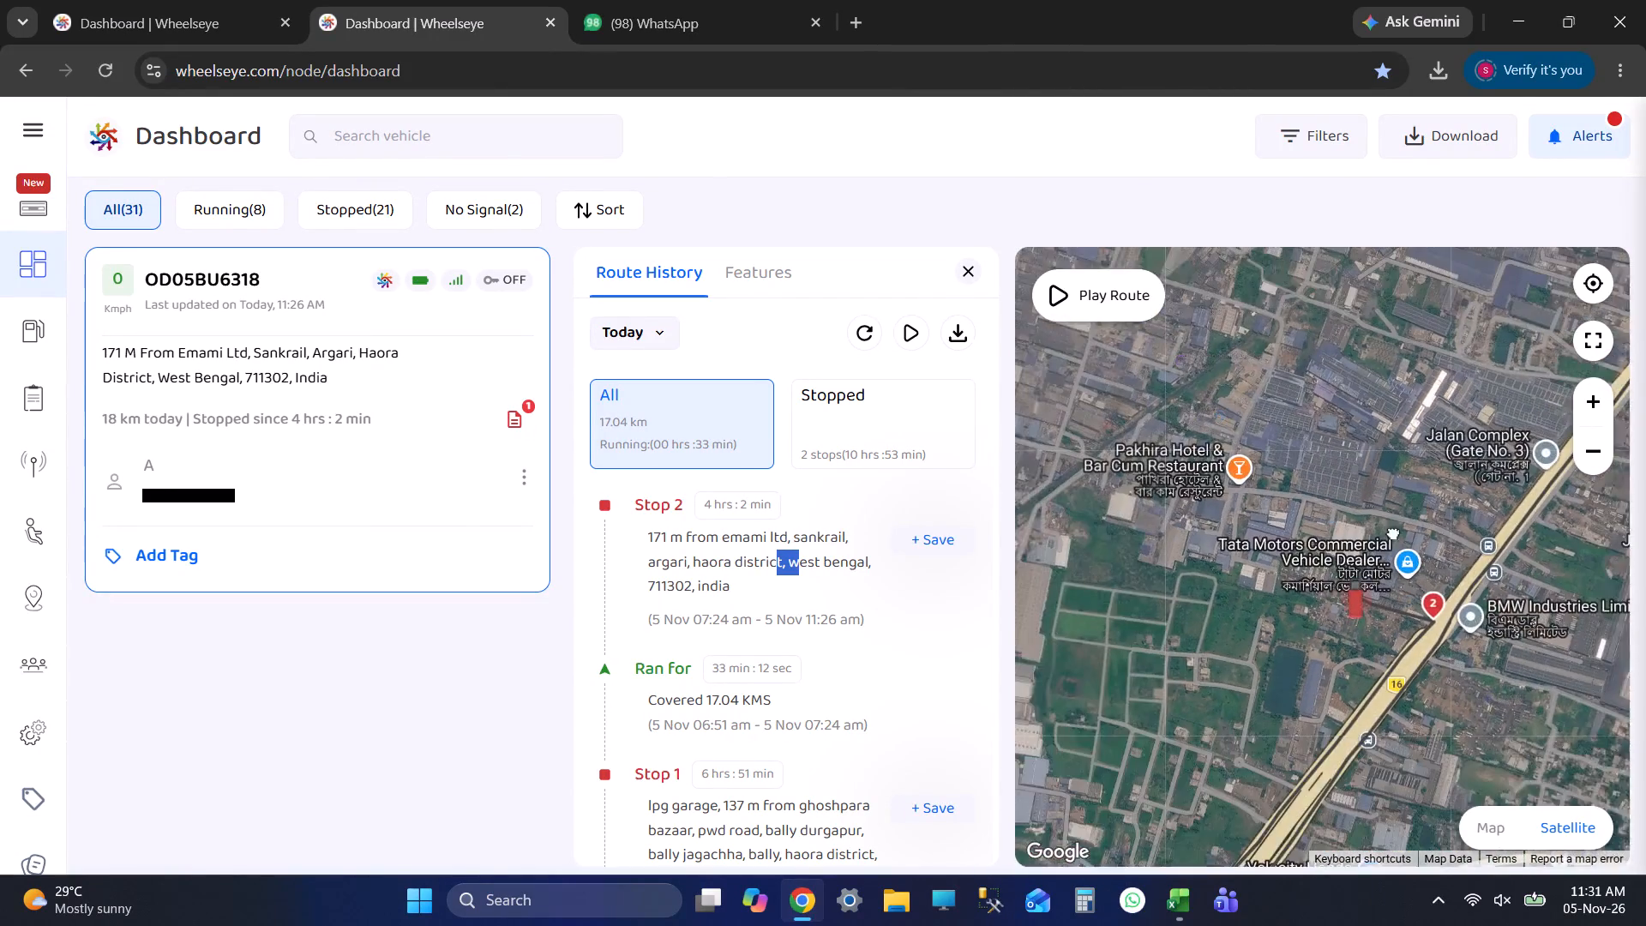
{"action": "left_click_drag", "start_coordinate": [1392, 531], "coordinate": [1387, 532]}
{"action": "scroll", "coordinate": [1387, 532], "scroll_direction": "down", "scroll_amount": 2}
{"action": "left_click_drag", "start_coordinate": [1395, 506], "coordinate": [1378, 565]}
{"action": "scroll", "coordinate": [1378, 567], "scroll_direction": "up", "scroll_amount": 1}
{"action": "scroll", "coordinate": [1378, 569], "scroll_direction": "down", "scroll_amount": 2}
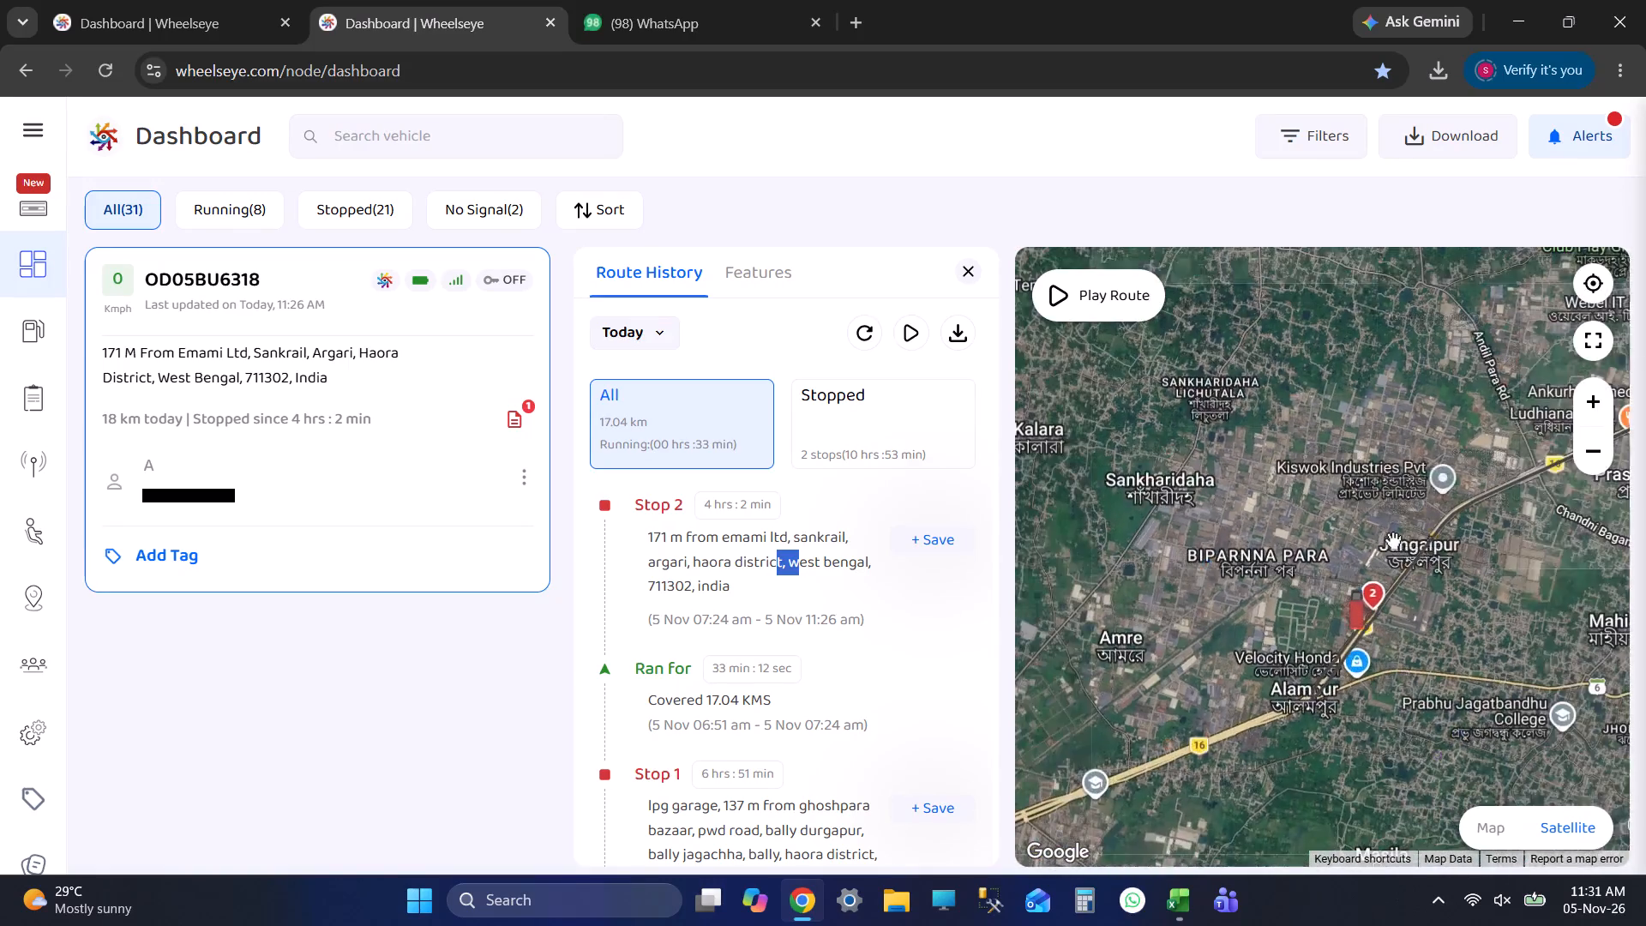
{"action": "scroll", "coordinate": [1395, 538], "scroll_direction": "down", "scroll_amount": 4}
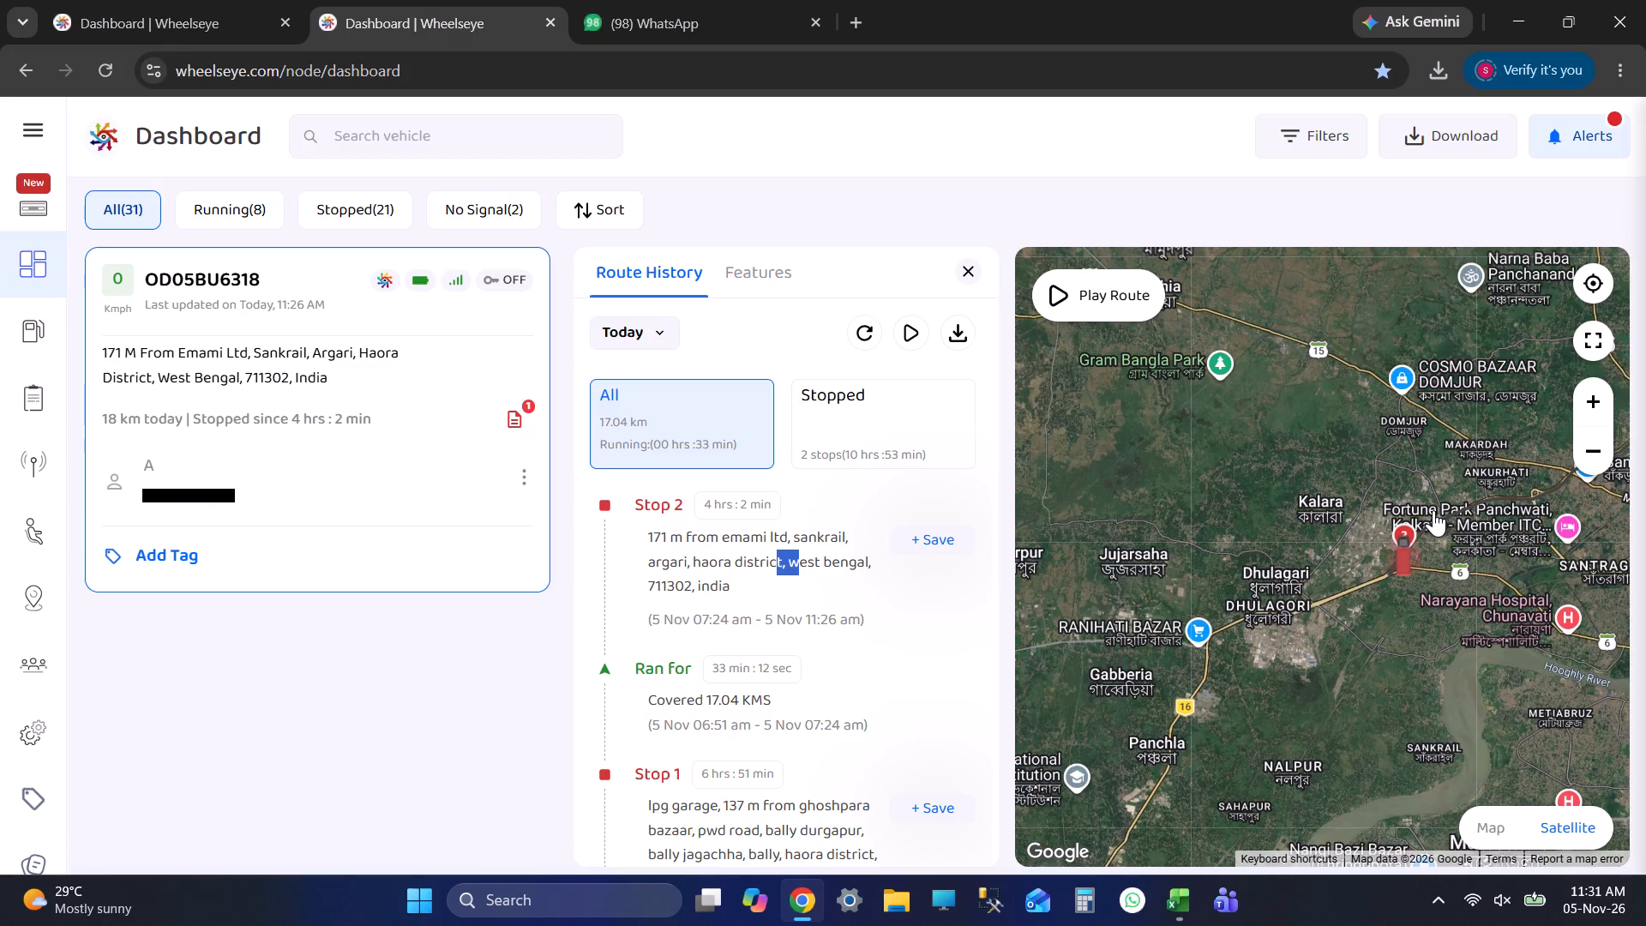
{"action": "scroll", "coordinate": [1384, 536], "scroll_direction": "down", "scroll_amount": 1}
{"action": "scroll", "coordinate": [1384, 536], "scroll_direction": "up", "scroll_amount": 13}
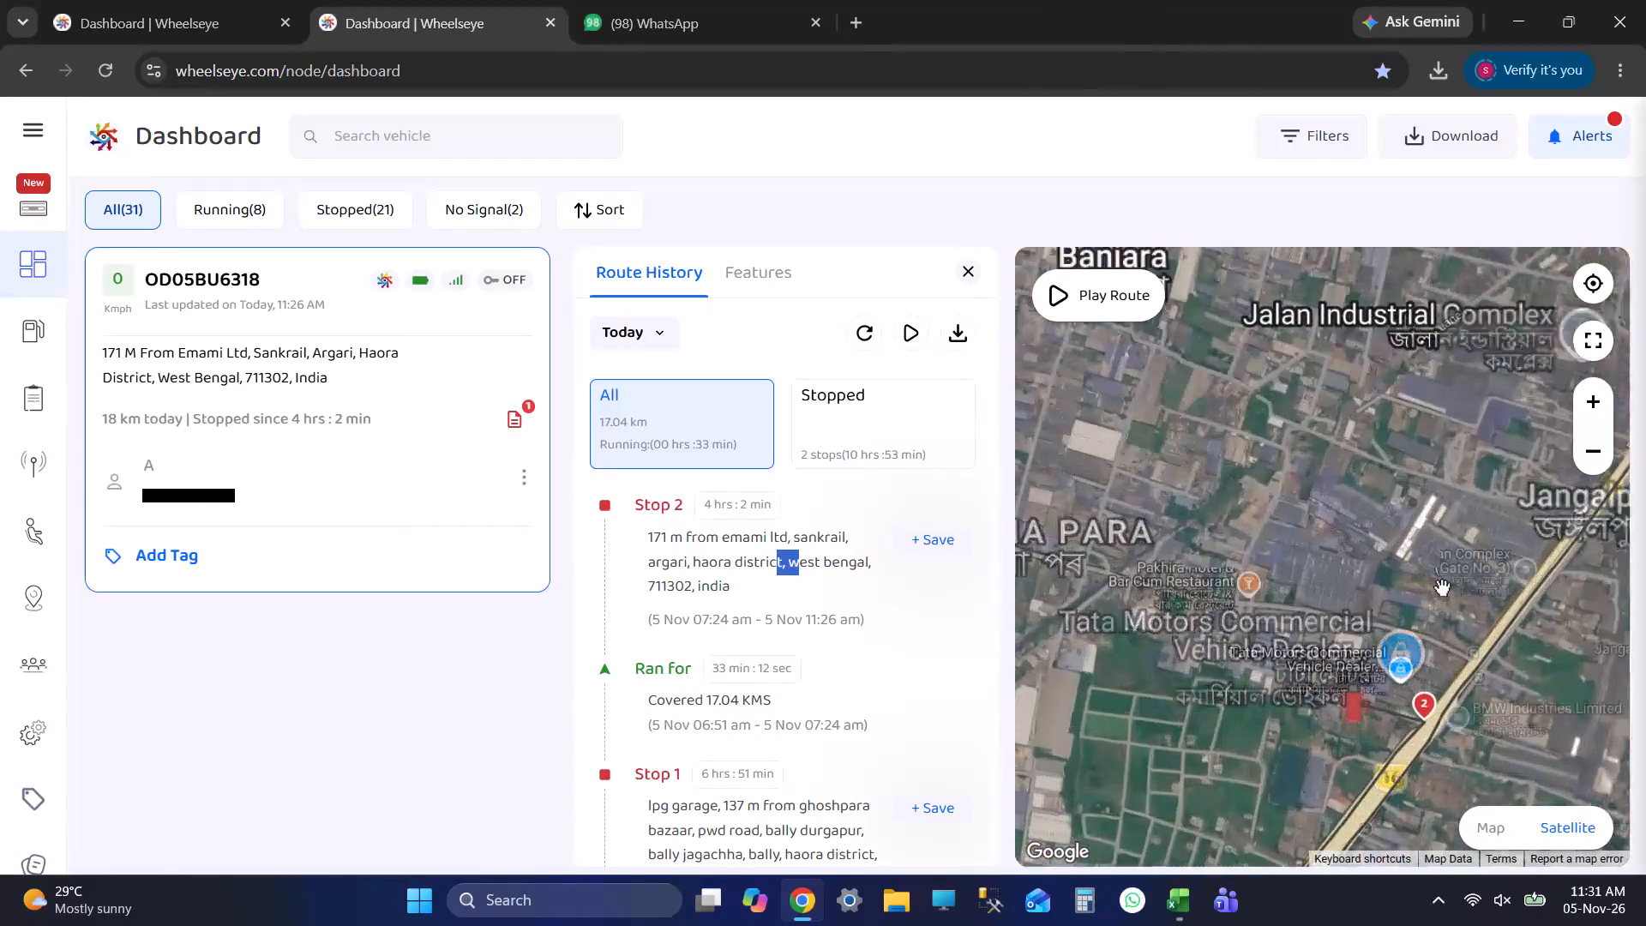
{"action": "left_click_drag", "start_coordinate": [1442, 587], "coordinate": [1449, 496]}
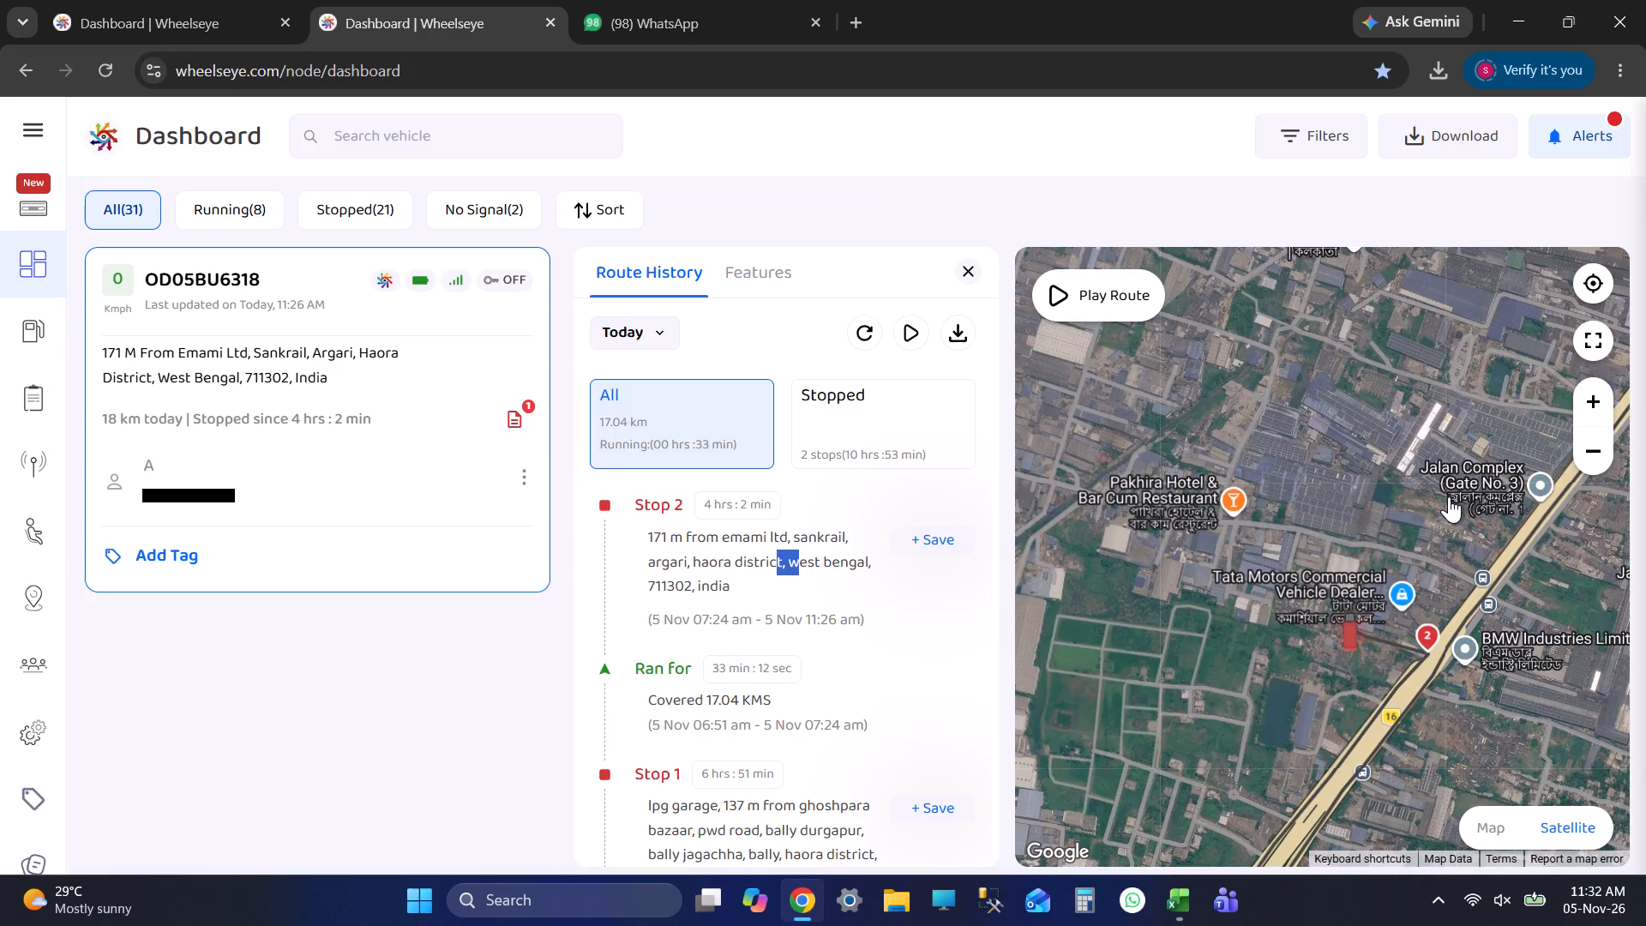
Examine the yard where lorry 6318 is parked and the neighbouring industrial premises in close-up satellite view.
{"action": "scroll", "coordinate": [1383, 679], "scroll_direction": "up", "scroll_amount": 4}
{"action": "scroll", "coordinate": [1369, 598], "scroll_direction": "up", "scroll_amount": 2}
{"action": "left_click_drag", "start_coordinate": [1283, 538], "coordinate": [1370, 538]}
{"action": "scroll", "coordinate": [1360, 545], "scroll_direction": "down", "scroll_amount": 2}
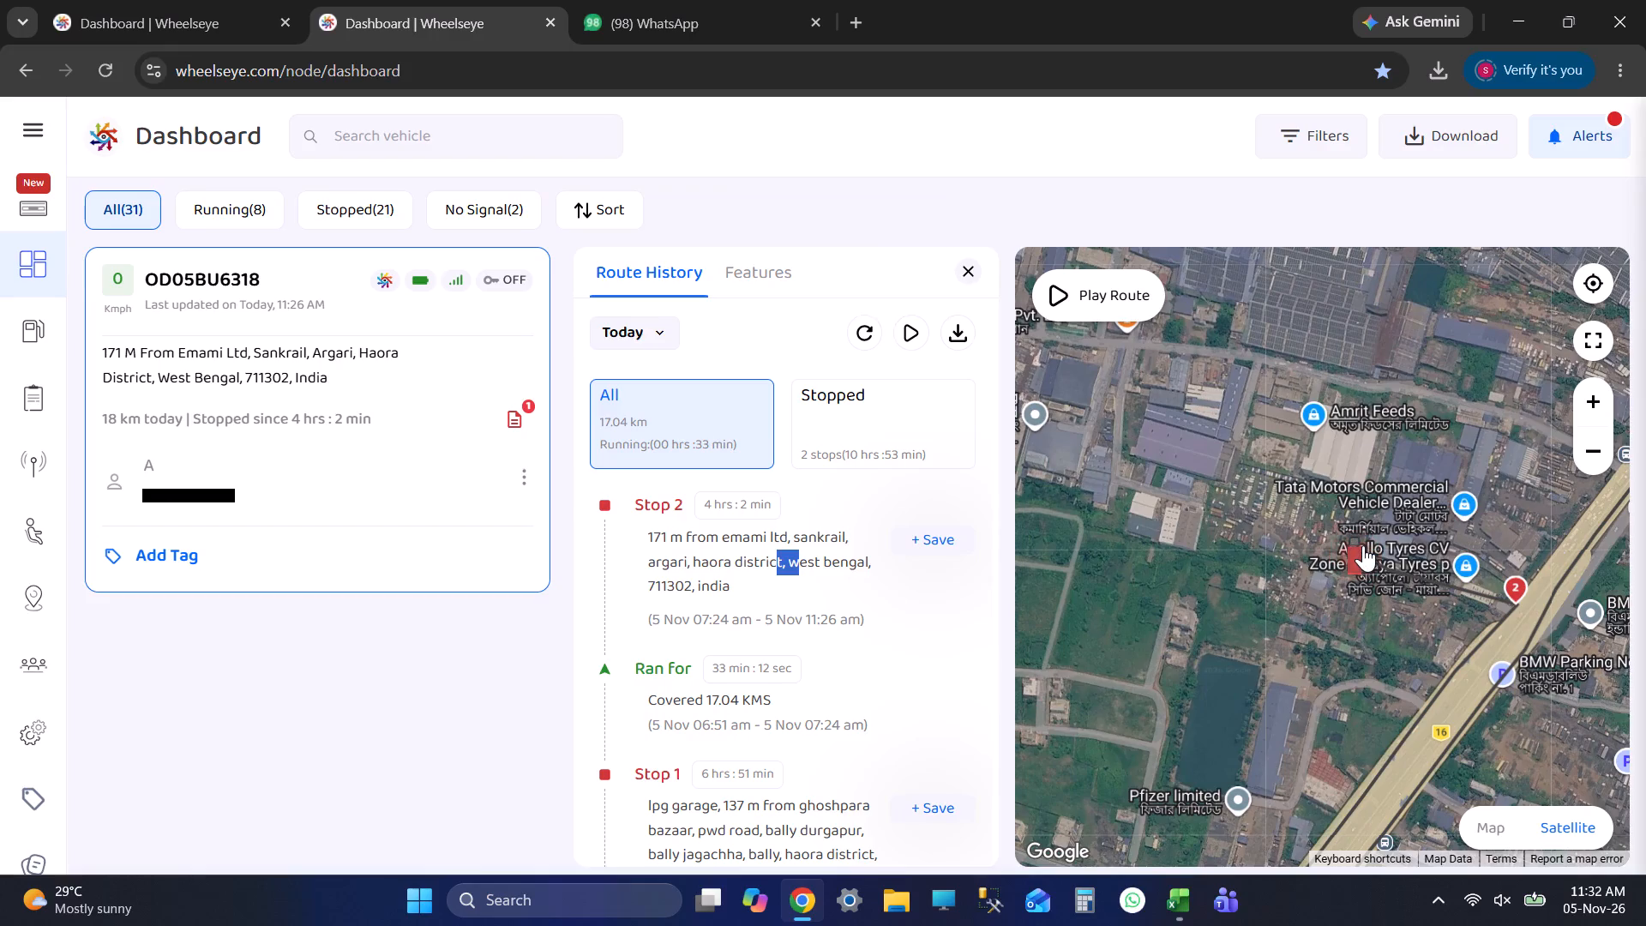
{"action": "scroll", "coordinate": [1364, 545], "scroll_direction": "up", "scroll_amount": 4}
{"action": "scroll", "coordinate": [1364, 545], "scroll_direction": "down", "scroll_amount": 1}
{"action": "scroll", "coordinate": [1364, 545], "scroll_direction": "up", "scroll_amount": 5}
{"action": "left_click_drag", "start_coordinate": [1331, 526], "coordinate": [1370, 598]}
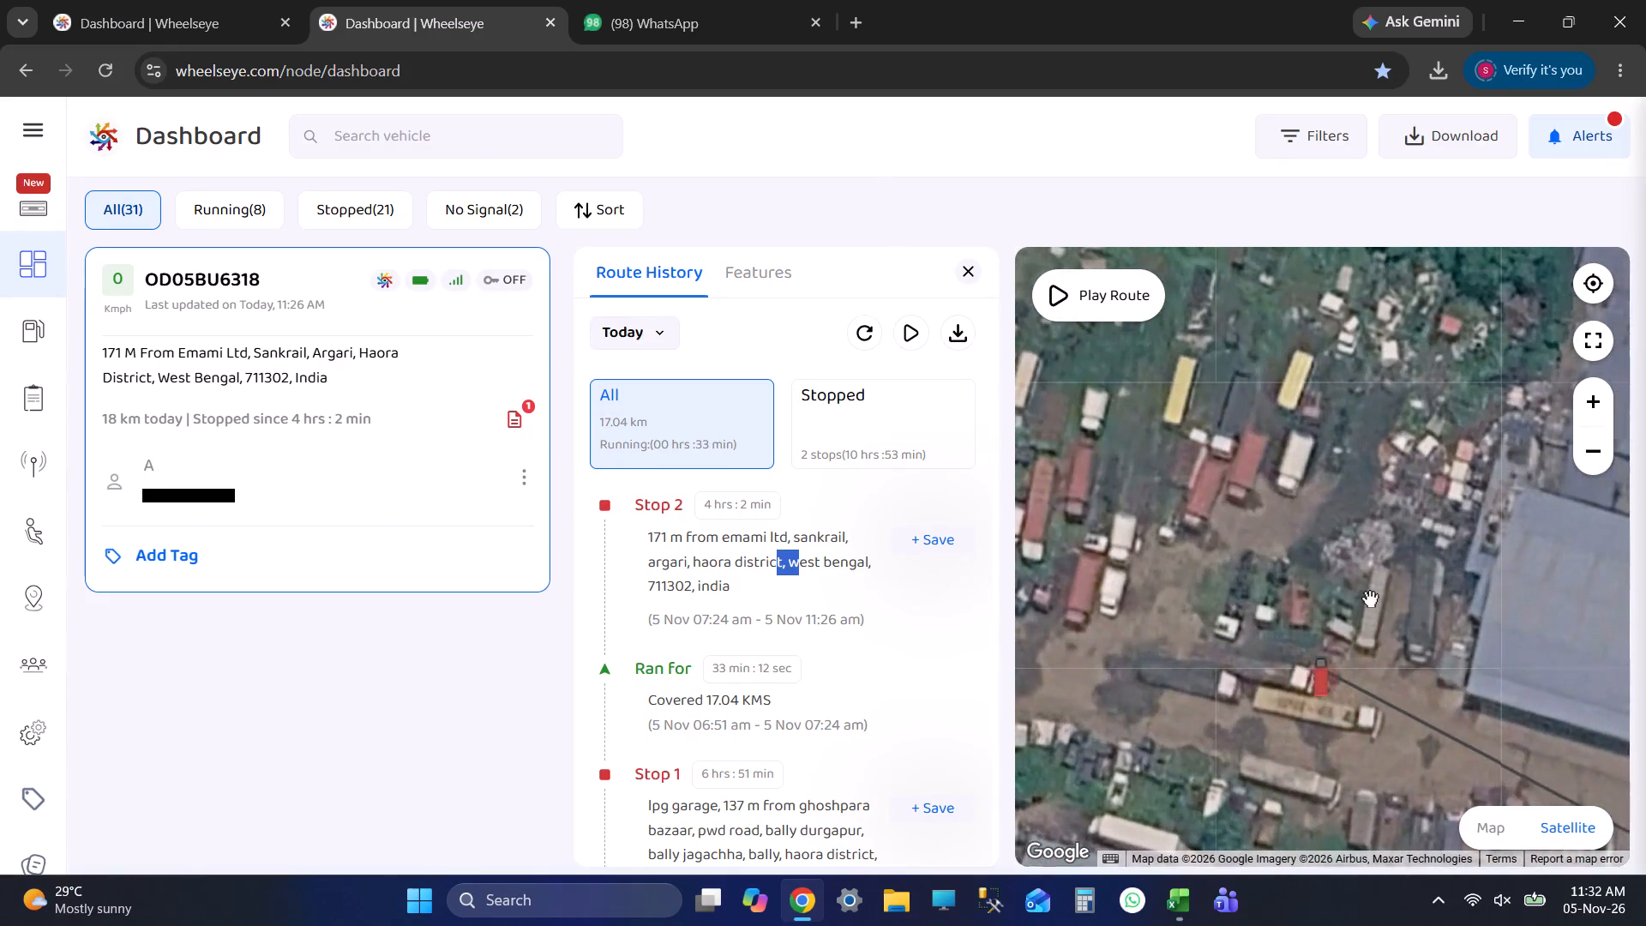
{"action": "scroll", "coordinate": [1370, 598], "scroll_direction": "down", "scroll_amount": 1}
{"action": "scroll", "coordinate": [1370, 598], "scroll_direction": "up", "scroll_amount": 1}
{"action": "scroll", "coordinate": [1370, 598], "scroll_direction": "down", "scroll_amount": 3}
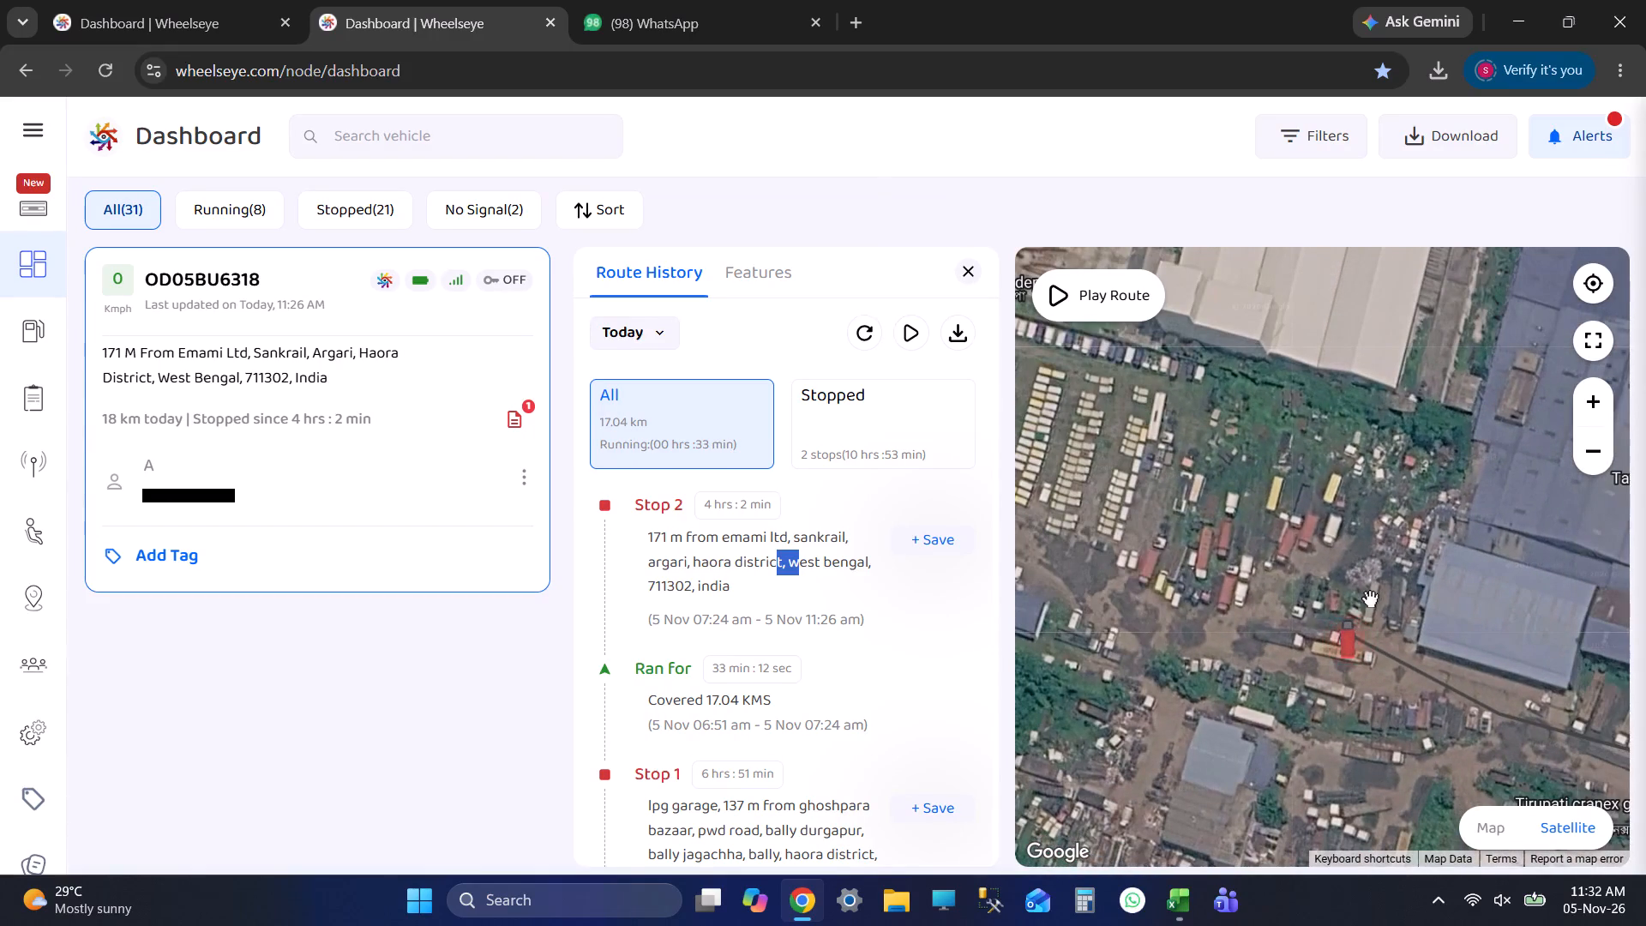
{"action": "scroll", "coordinate": [1380, 588], "scroll_direction": "down", "scroll_amount": 3}
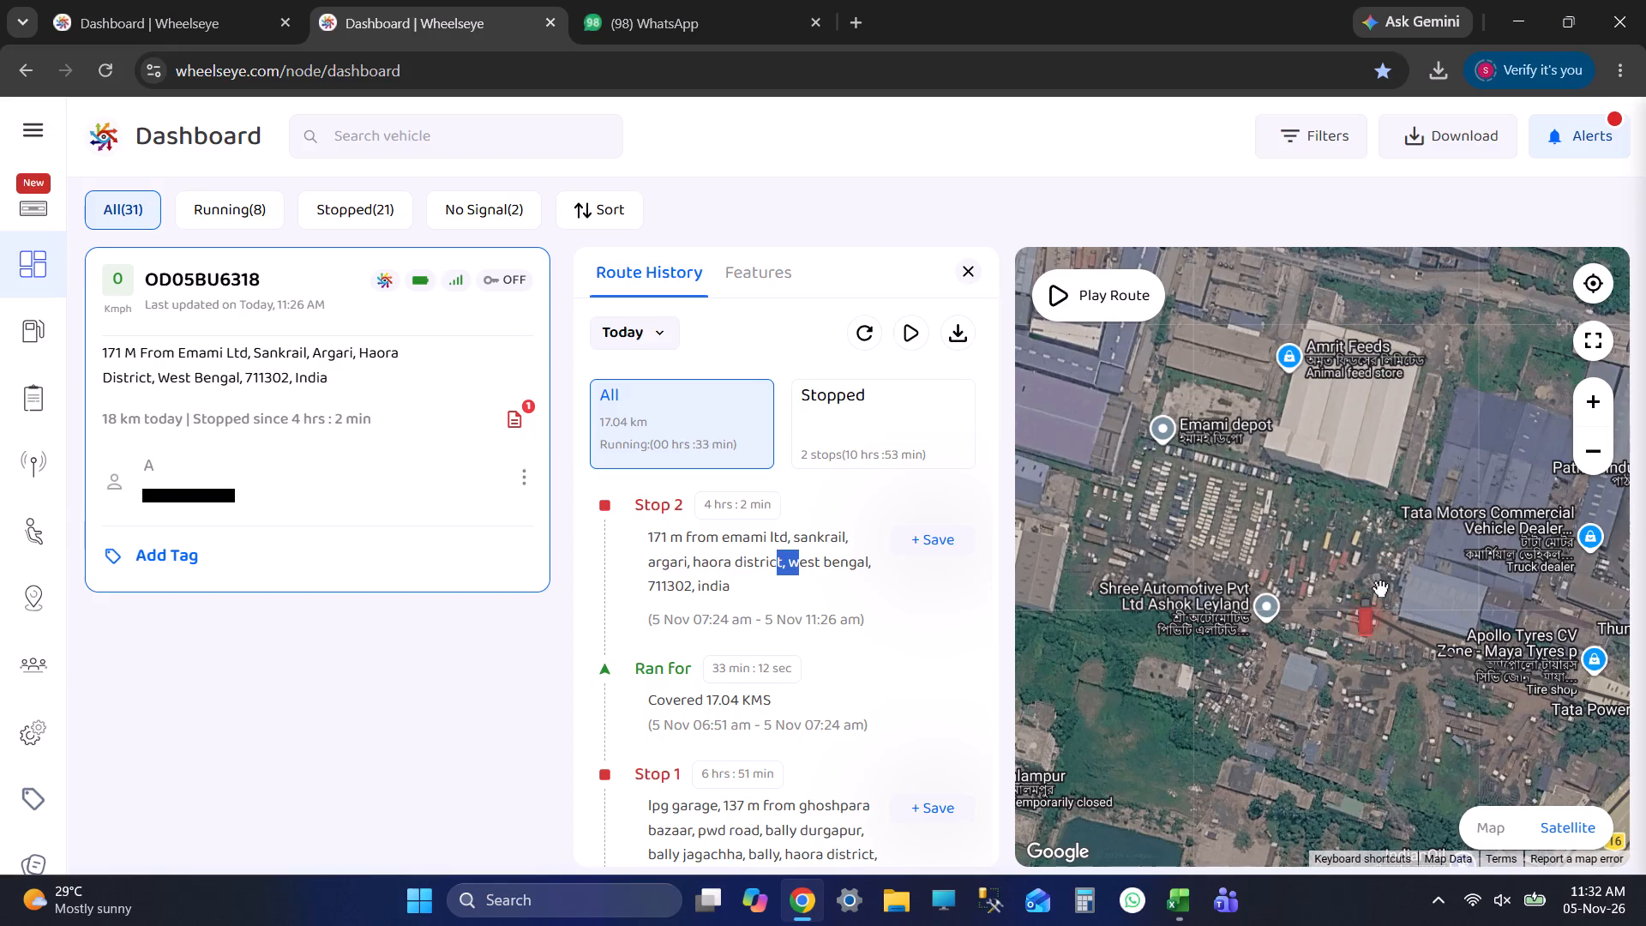
{"action": "scroll", "coordinate": [1627, 692], "scroll_direction": "down", "scroll_amount": 1}
{"action": "scroll", "coordinate": [1627, 713], "scroll_direction": "up", "scroll_amount": 1}
{"action": "scroll", "coordinate": [1626, 724], "scroll_direction": "down", "scroll_amount": 2}
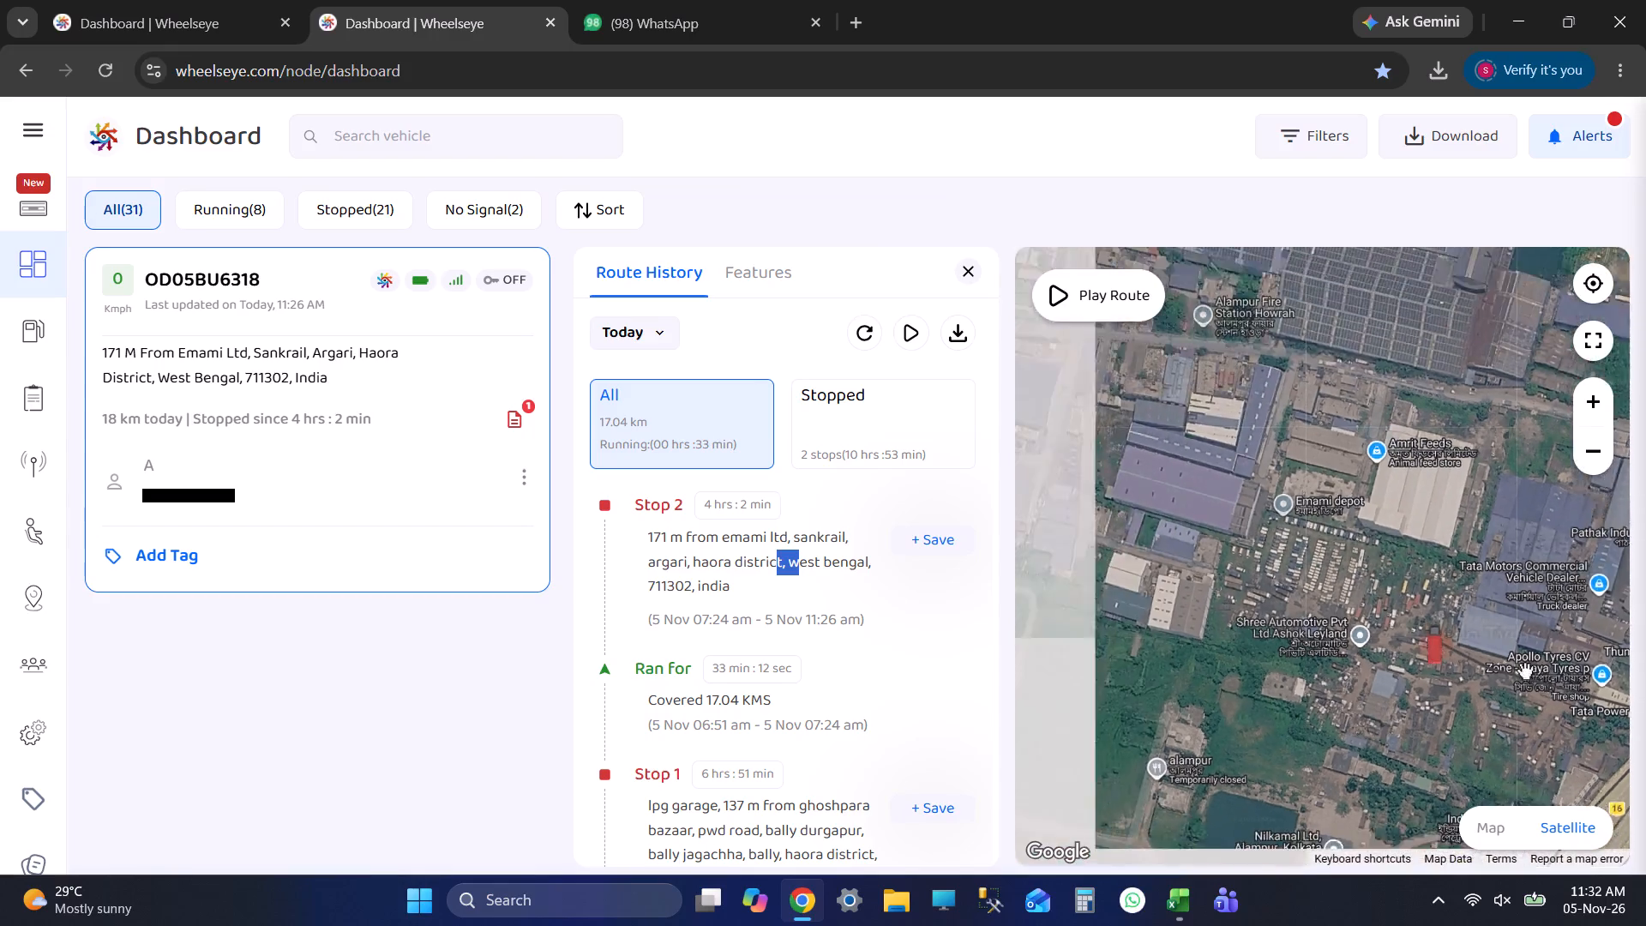
{"action": "left_click_drag", "start_coordinate": [1523, 669], "coordinate": [1315, 620]}
{"action": "scroll", "coordinate": [1288, 599], "scroll_direction": "down", "scroll_amount": 3}
{"action": "left_click_drag", "start_coordinate": [1311, 542], "coordinate": [1351, 634]}
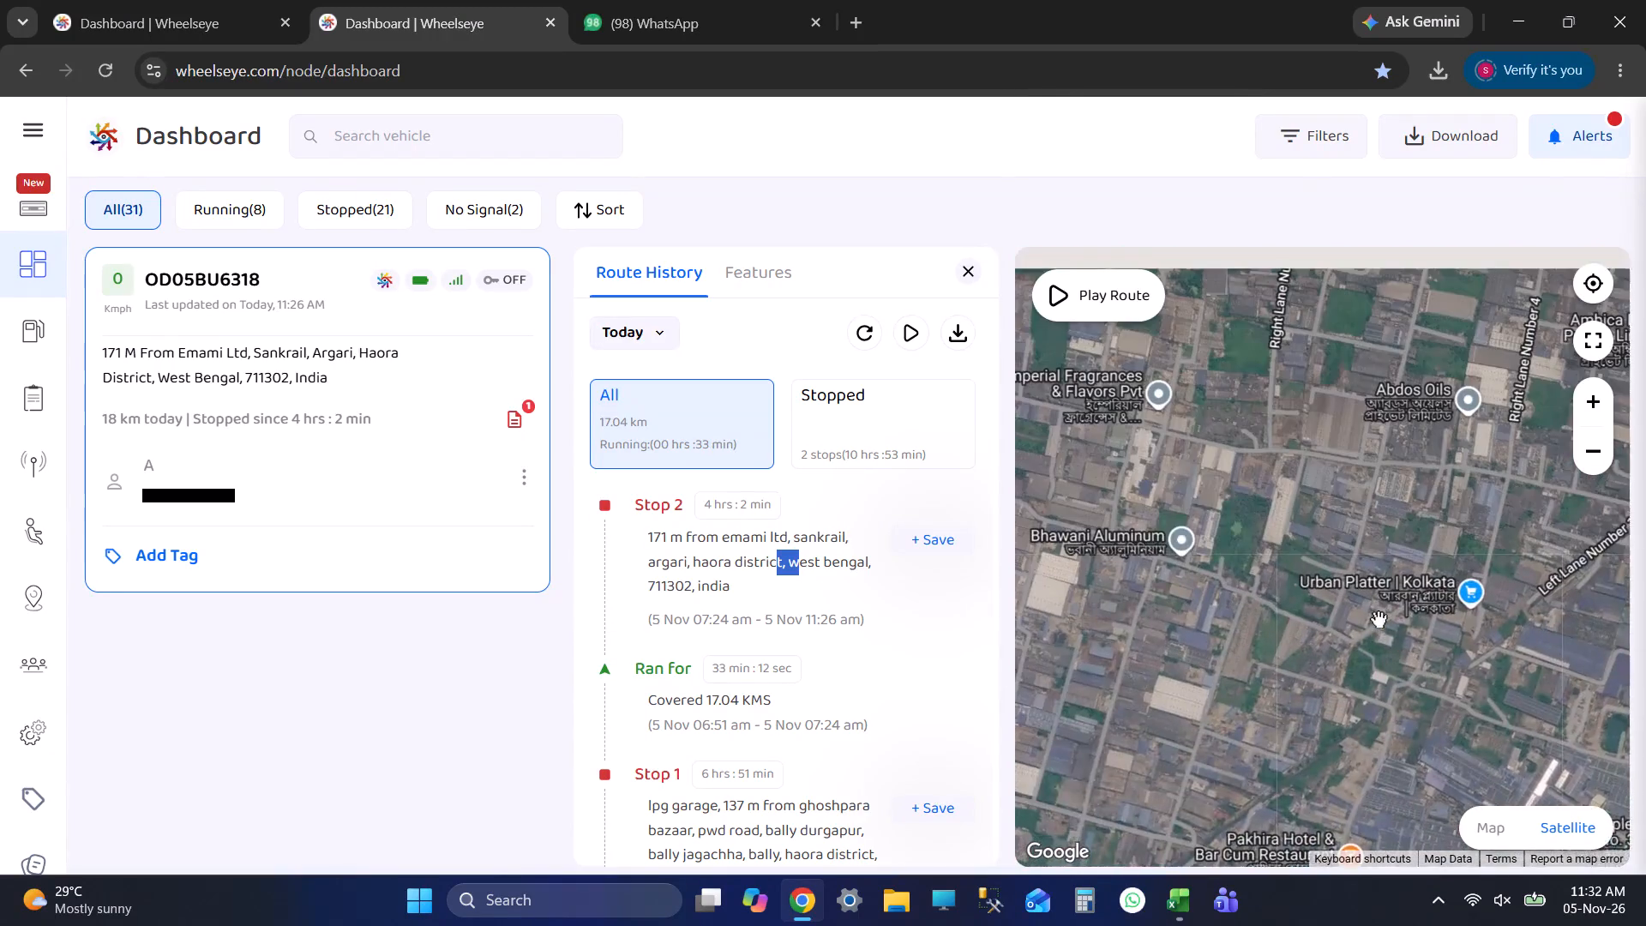
{"action": "left_click_drag", "start_coordinate": [1408, 640], "coordinate": [1299, 463]}
{"action": "scroll", "coordinate": [1301, 484], "scroll_direction": "down", "scroll_amount": 2}
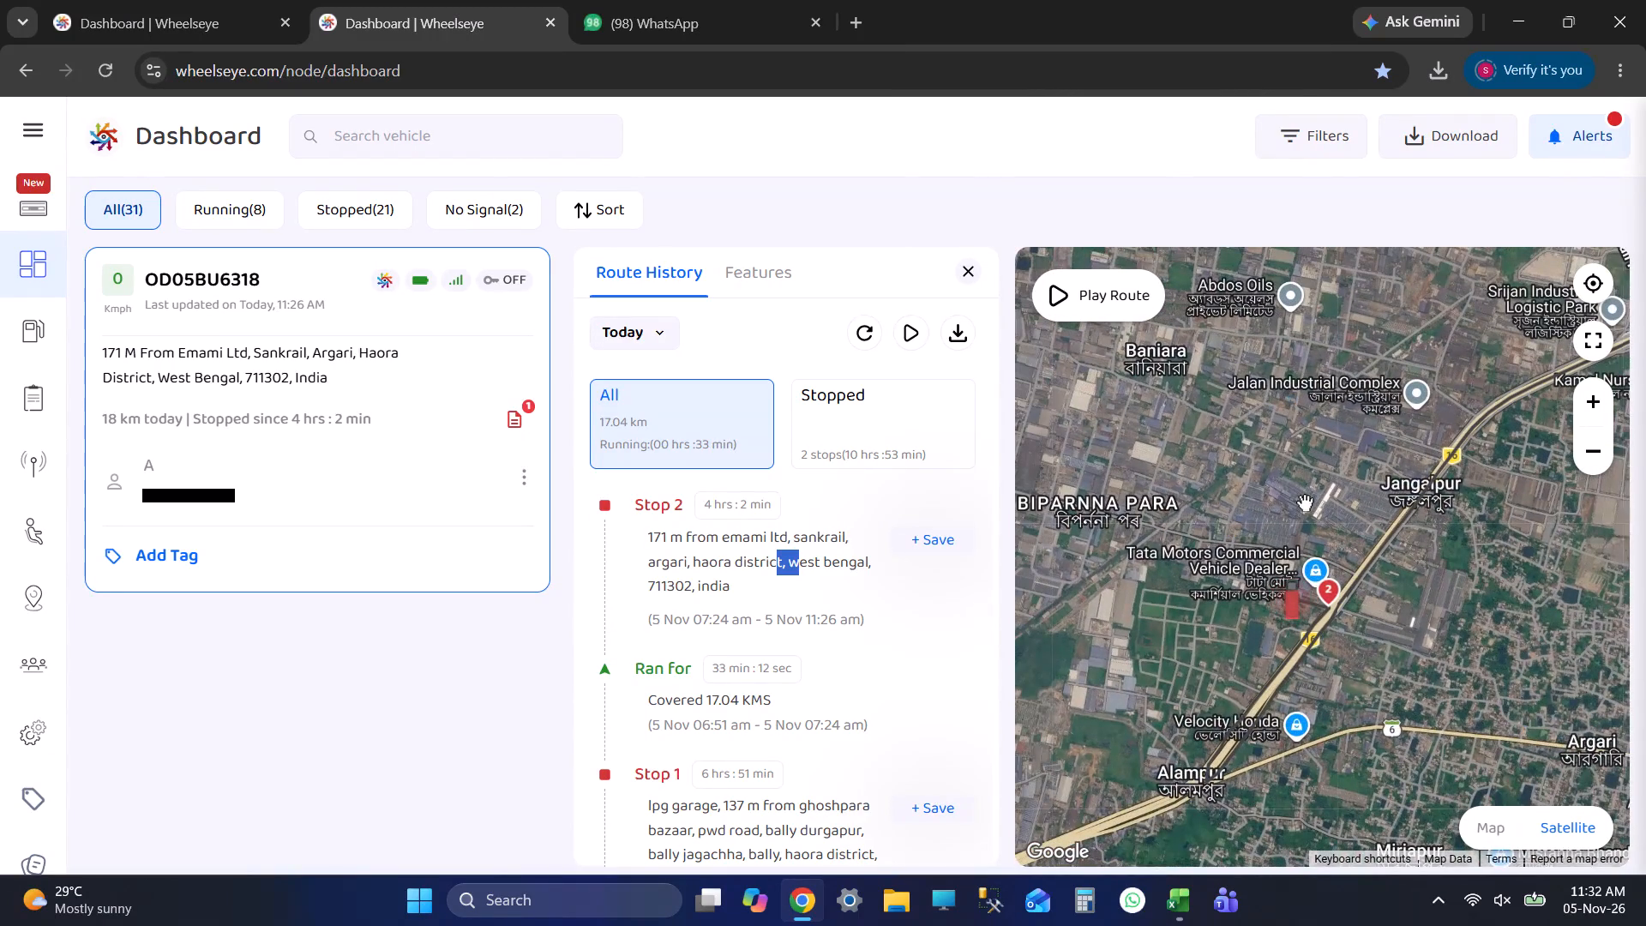
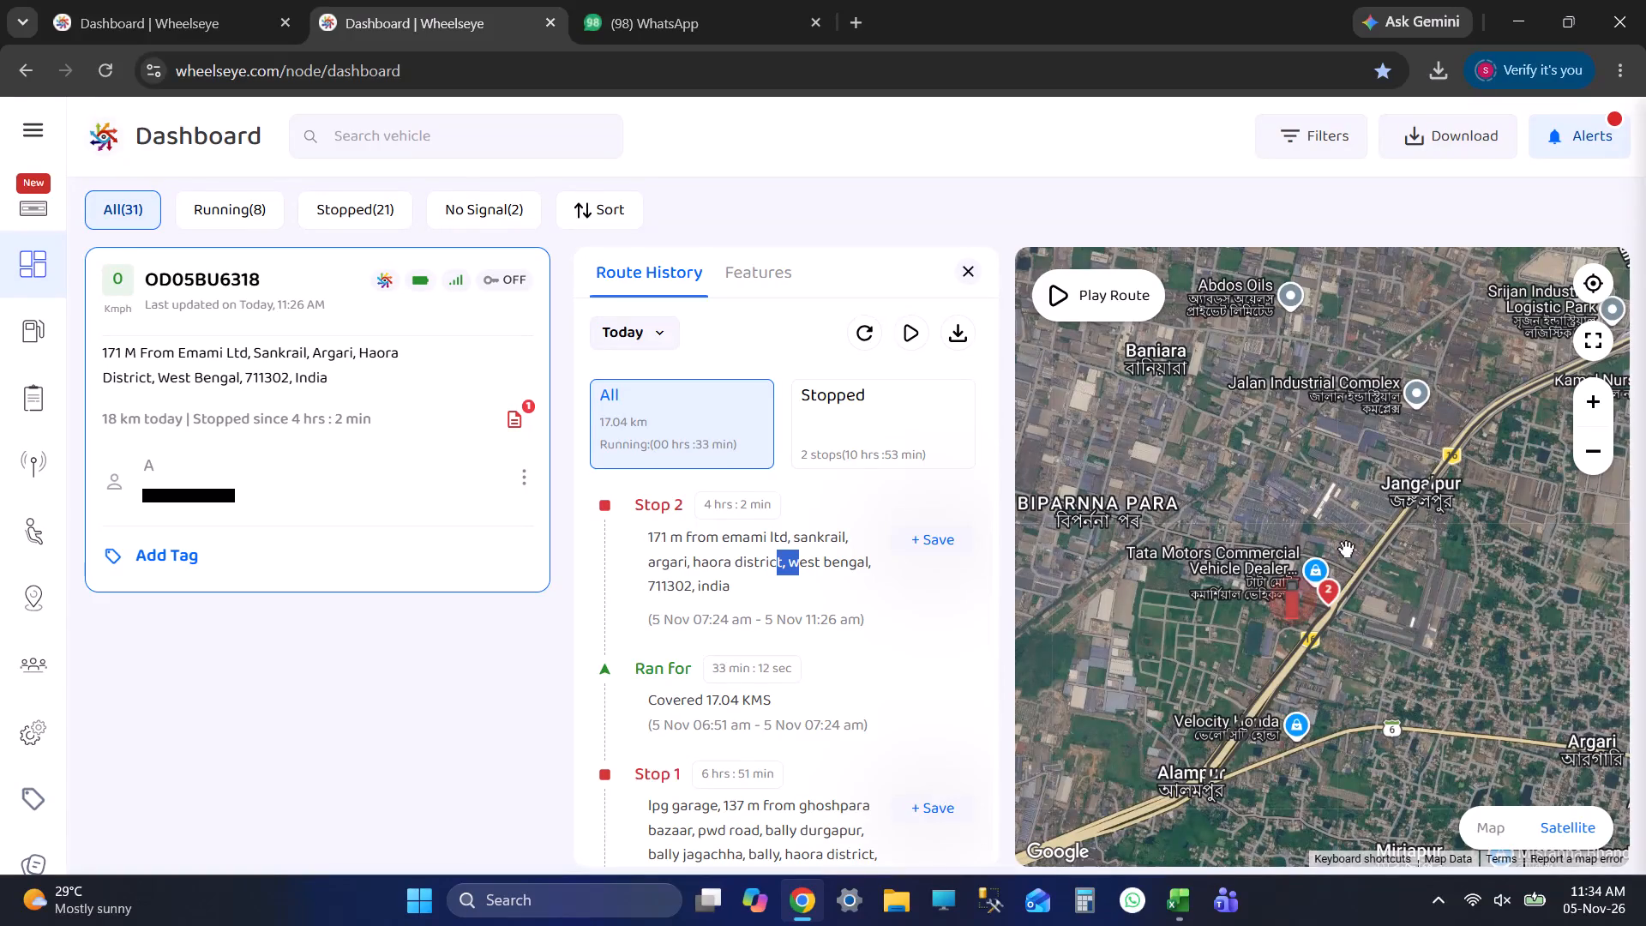
Compare lorry 6318's 04/11/2026 entries in the daily trip workbook with its Wheelseye map and its row in the 05.11.2026 status sheet.
{"action": "key", "text": "alt+Tab"}
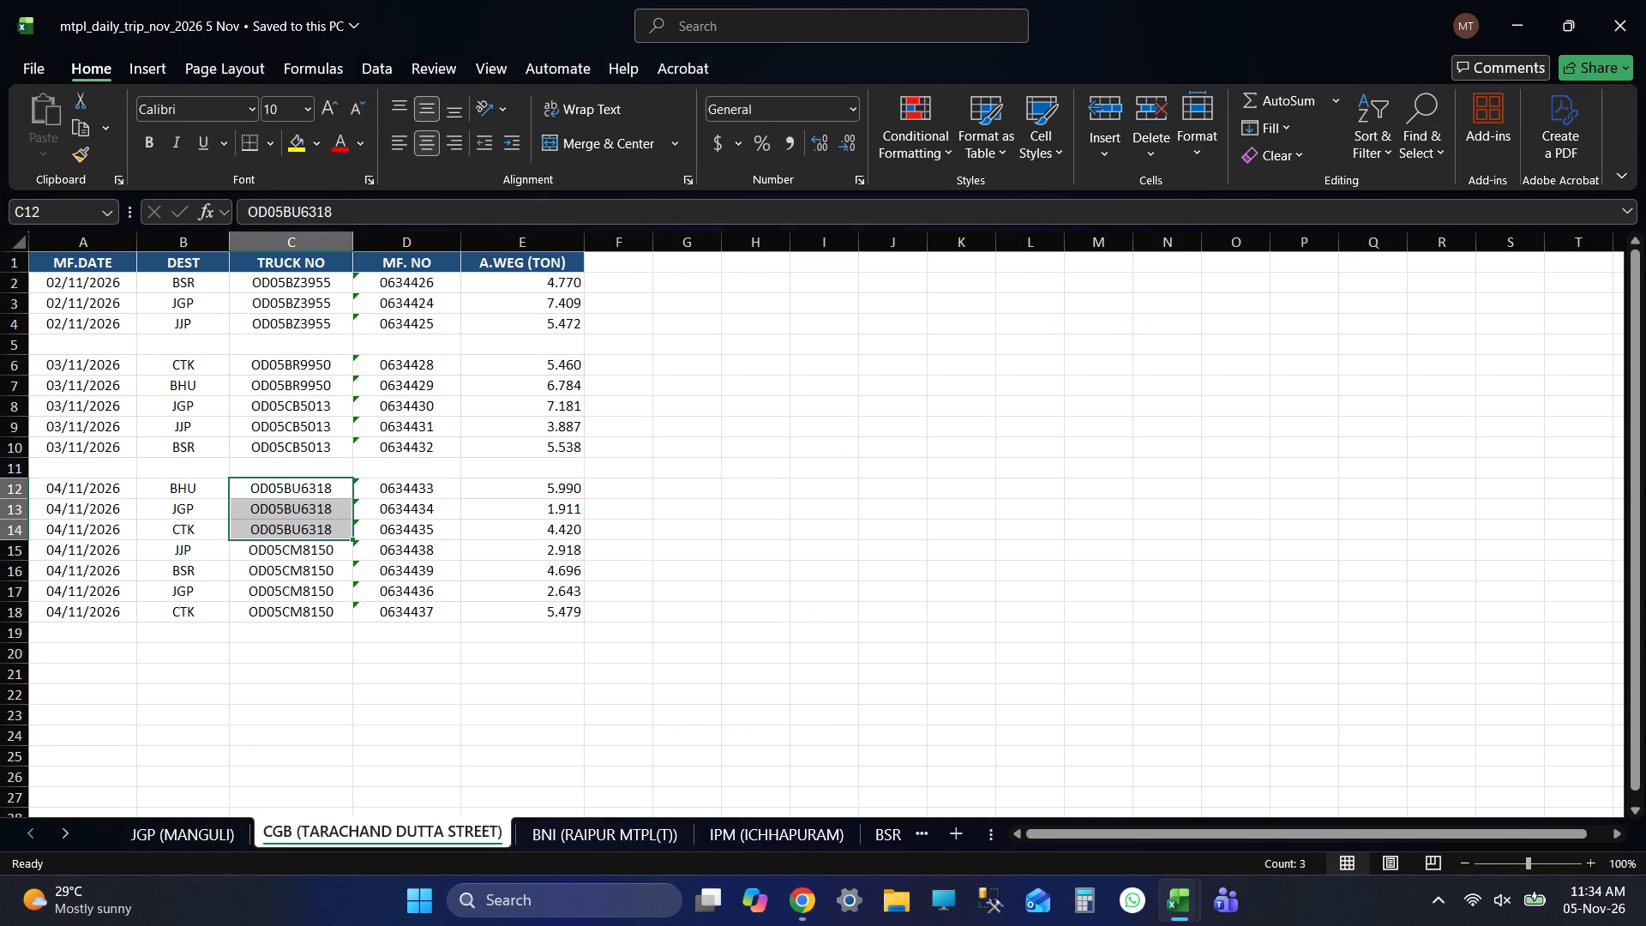
{"action": "key", "text": "alt+Tab"}
{"action": "scroll", "coordinate": [1319, 549], "scroll_direction": "up", "scroll_amount": 3}
{"action": "scroll", "coordinate": [1312, 556], "scroll_direction": "down", "scroll_amount": 5}
{"action": "key", "text": "alt+Tab"}
{"action": "key", "text": "alt+Tab"}
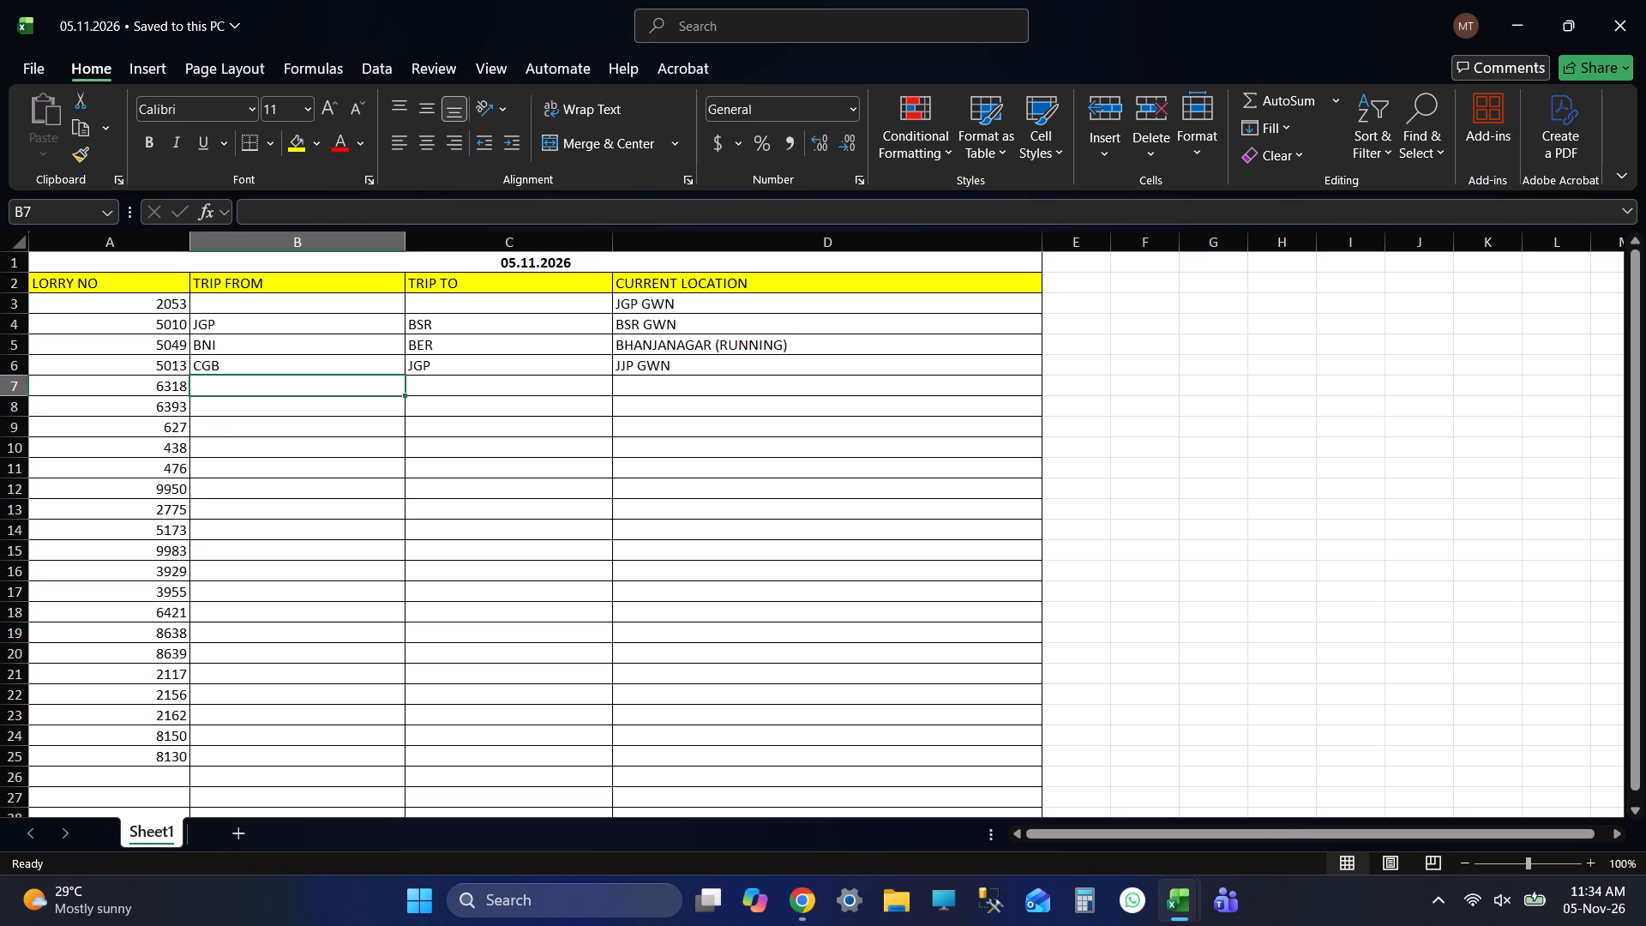
{"action": "key", "text": "alt+Tab"}
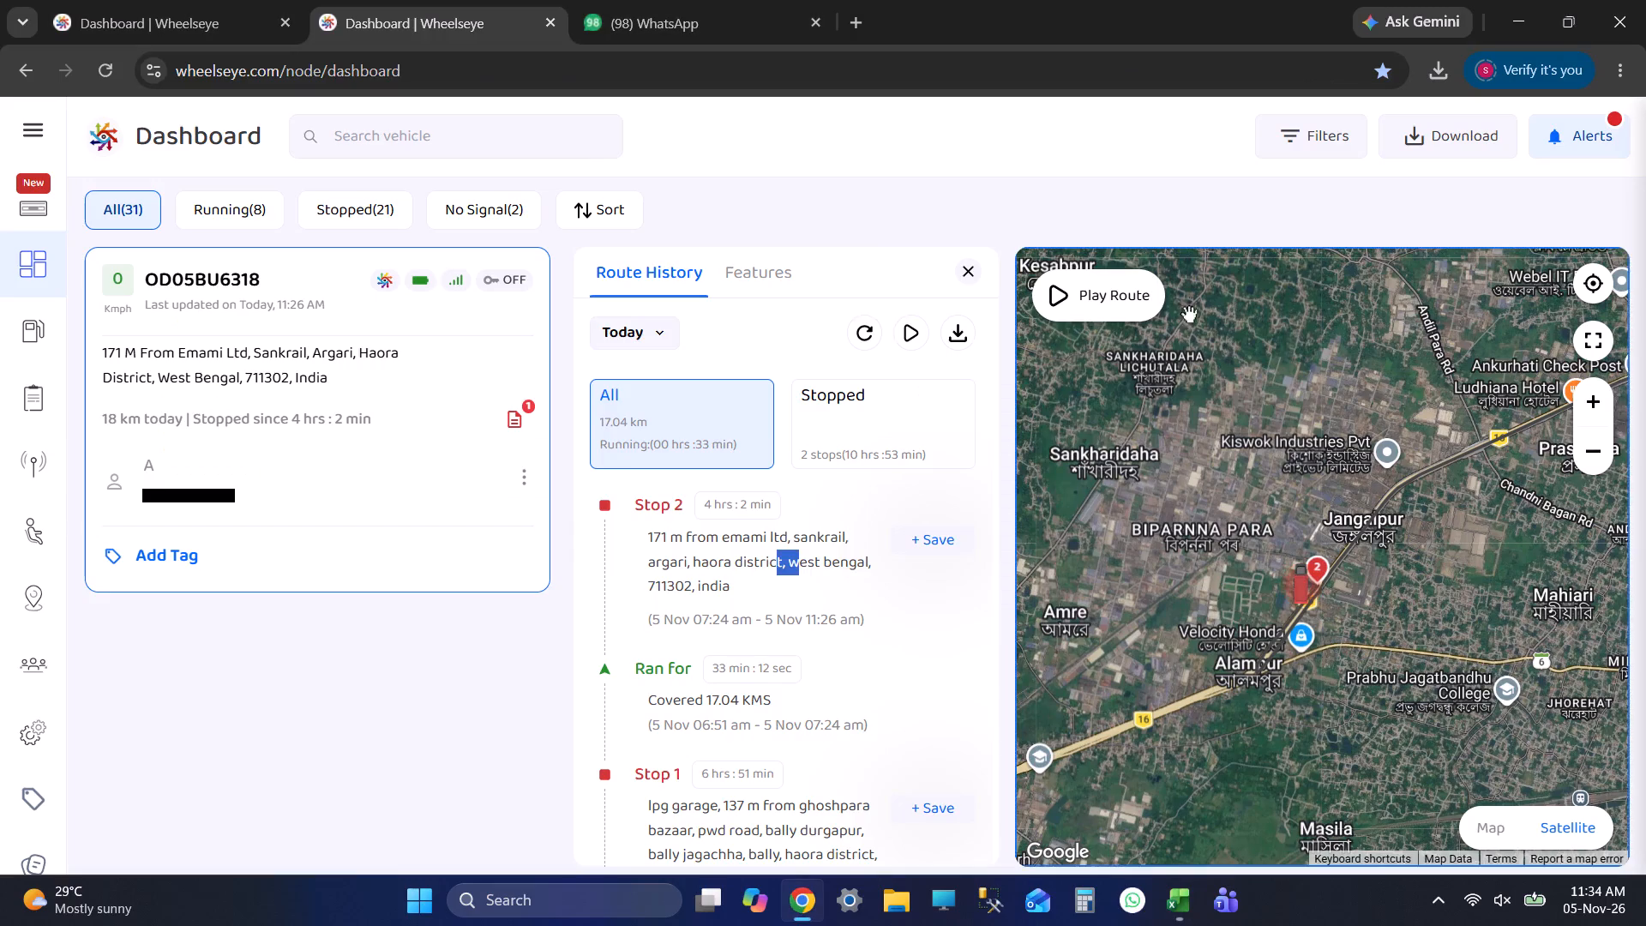
Locate lorry 6318's Stop 2 on the satellite map, close its details popup and examine the wider area towards Domjur and Kolkata.
{"action": "left_click", "coordinate": [739, 580]}
{"action": "scroll", "coordinate": [1328, 557], "scroll_direction": "down", "scroll_amount": 2}
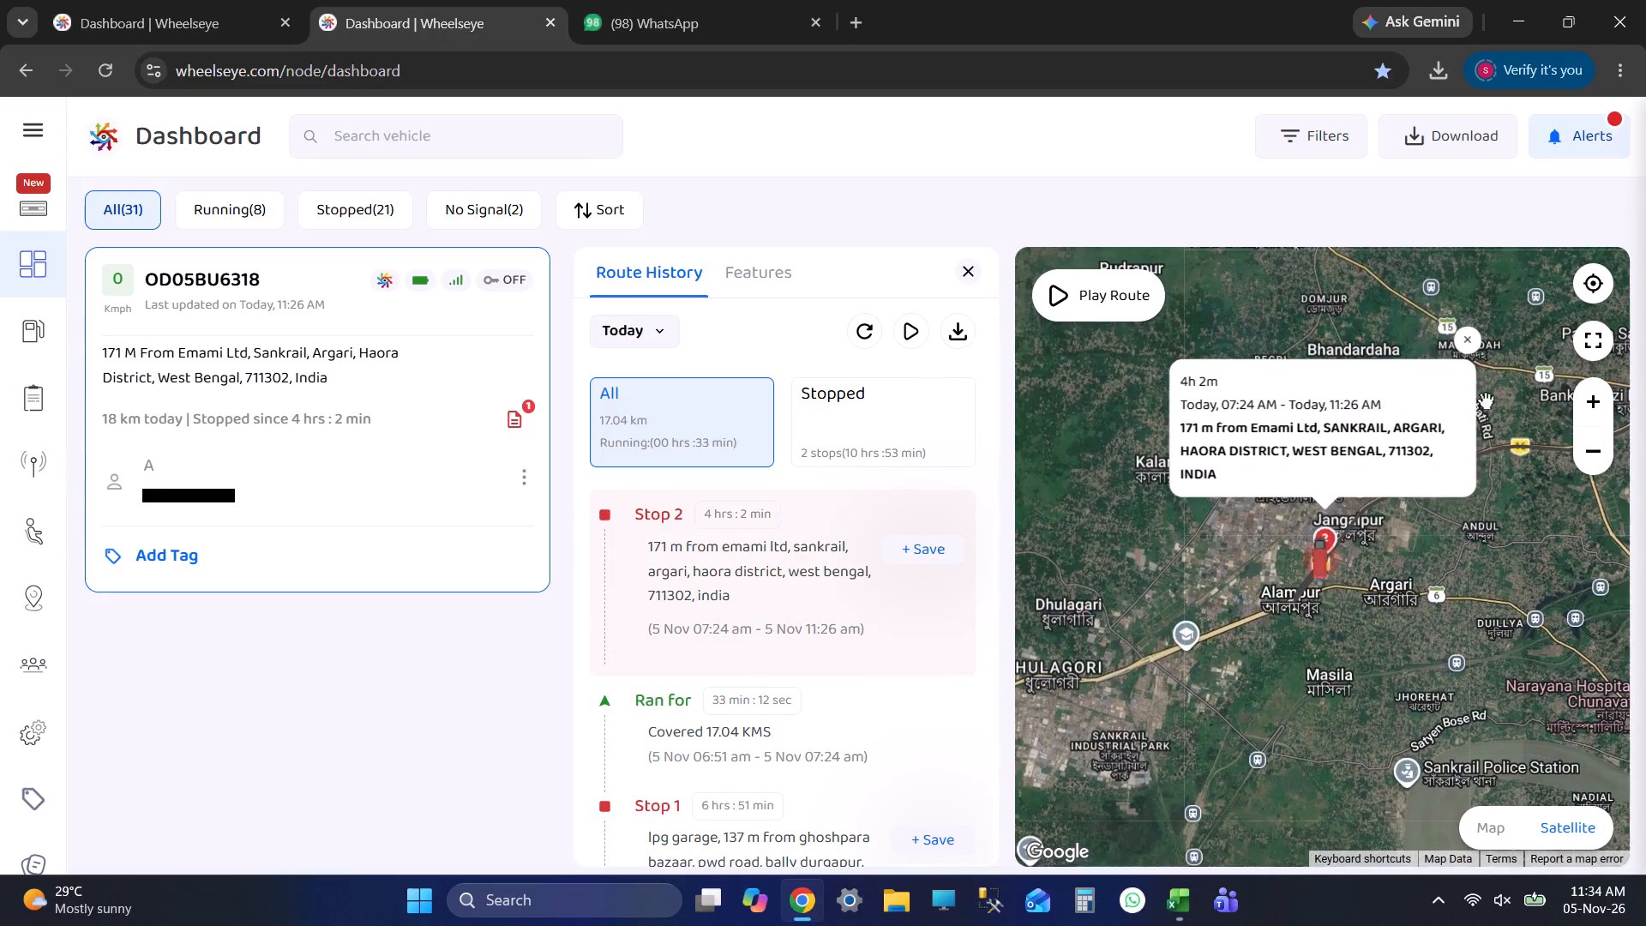
{"action": "left_click", "coordinate": [1468, 347]}
{"action": "scroll", "coordinate": [1394, 568], "scroll_direction": "up", "scroll_amount": 1}
{"action": "scroll", "coordinate": [1392, 569], "scroll_direction": "down", "scroll_amount": 1}
{"action": "left_click_drag", "start_coordinate": [1395, 467], "coordinate": [1321, 490]}
{"action": "scroll", "coordinate": [1321, 490], "scroll_direction": "down", "scroll_amount": 2}
{"action": "scroll", "coordinate": [1315, 492], "scroll_direction": "up", "scroll_amount": 1}
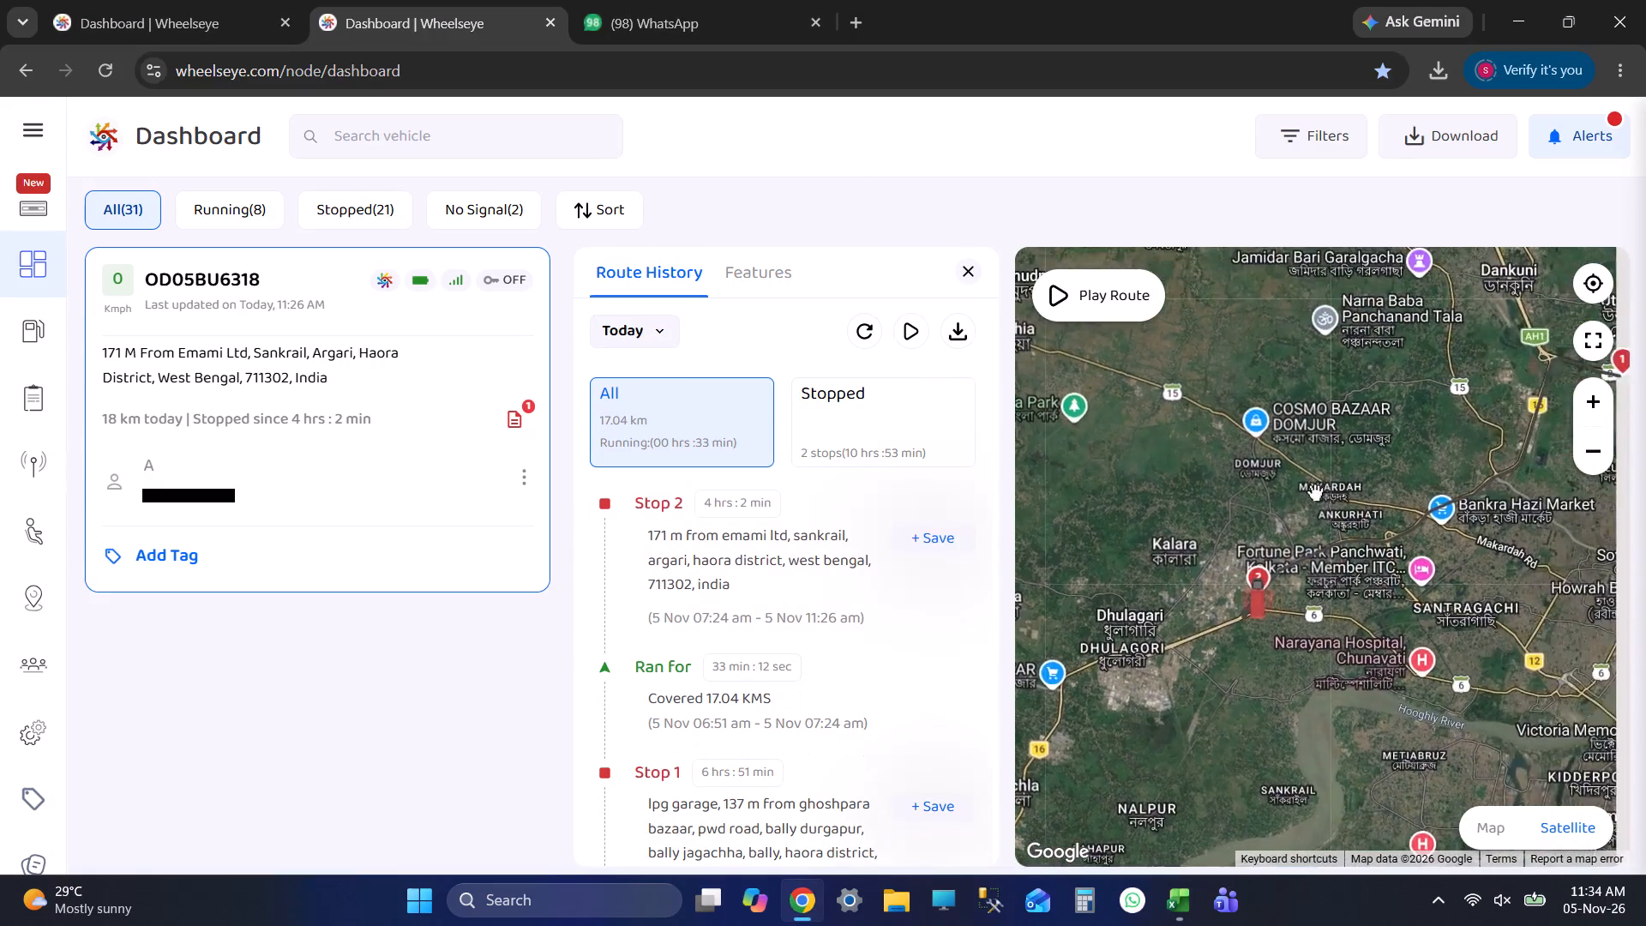
{"action": "scroll", "coordinate": [1361, 501], "scroll_direction": "down", "scroll_amount": 7}
{"action": "scroll", "coordinate": [932, 602], "scroll_direction": "up", "scroll_amount": 1}
{"action": "scroll", "coordinate": [932, 602], "scroll_direction": "down", "scroll_amount": 3}
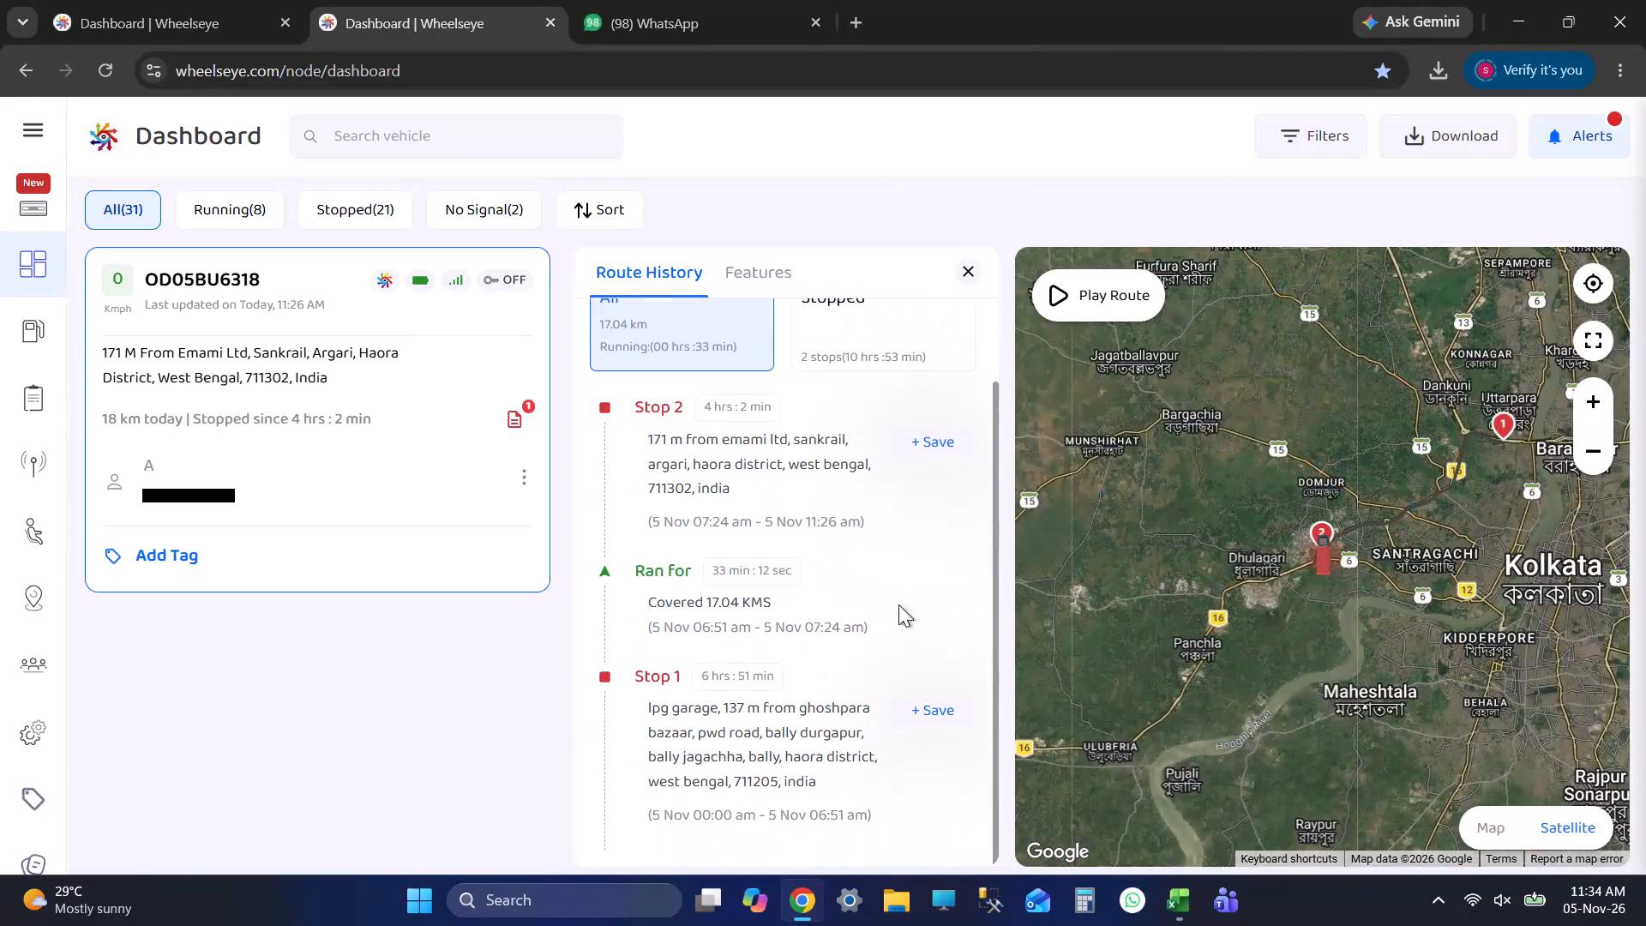
Read through lorry 6318's route history for today, covering Stop 1, the run between stops and Stop 2.
{"action": "scroll", "coordinate": [898, 604], "scroll_direction": "down", "scroll_amount": 2}
{"action": "scroll", "coordinate": [847, 642], "scroll_direction": "up", "scroll_amount": 1}
{"action": "scroll", "coordinate": [847, 642], "scroll_direction": "down", "scroll_amount": 4}
{"action": "scroll", "coordinate": [853, 641], "scroll_direction": "up", "scroll_amount": 2}
{"action": "scroll", "coordinate": [853, 641], "scroll_direction": "down", "scroll_amount": 1}
{"action": "scroll", "coordinate": [853, 641], "scroll_direction": "up", "scroll_amount": 4}
{"action": "scroll", "coordinate": [853, 641], "scroll_direction": "down", "scroll_amount": 1}
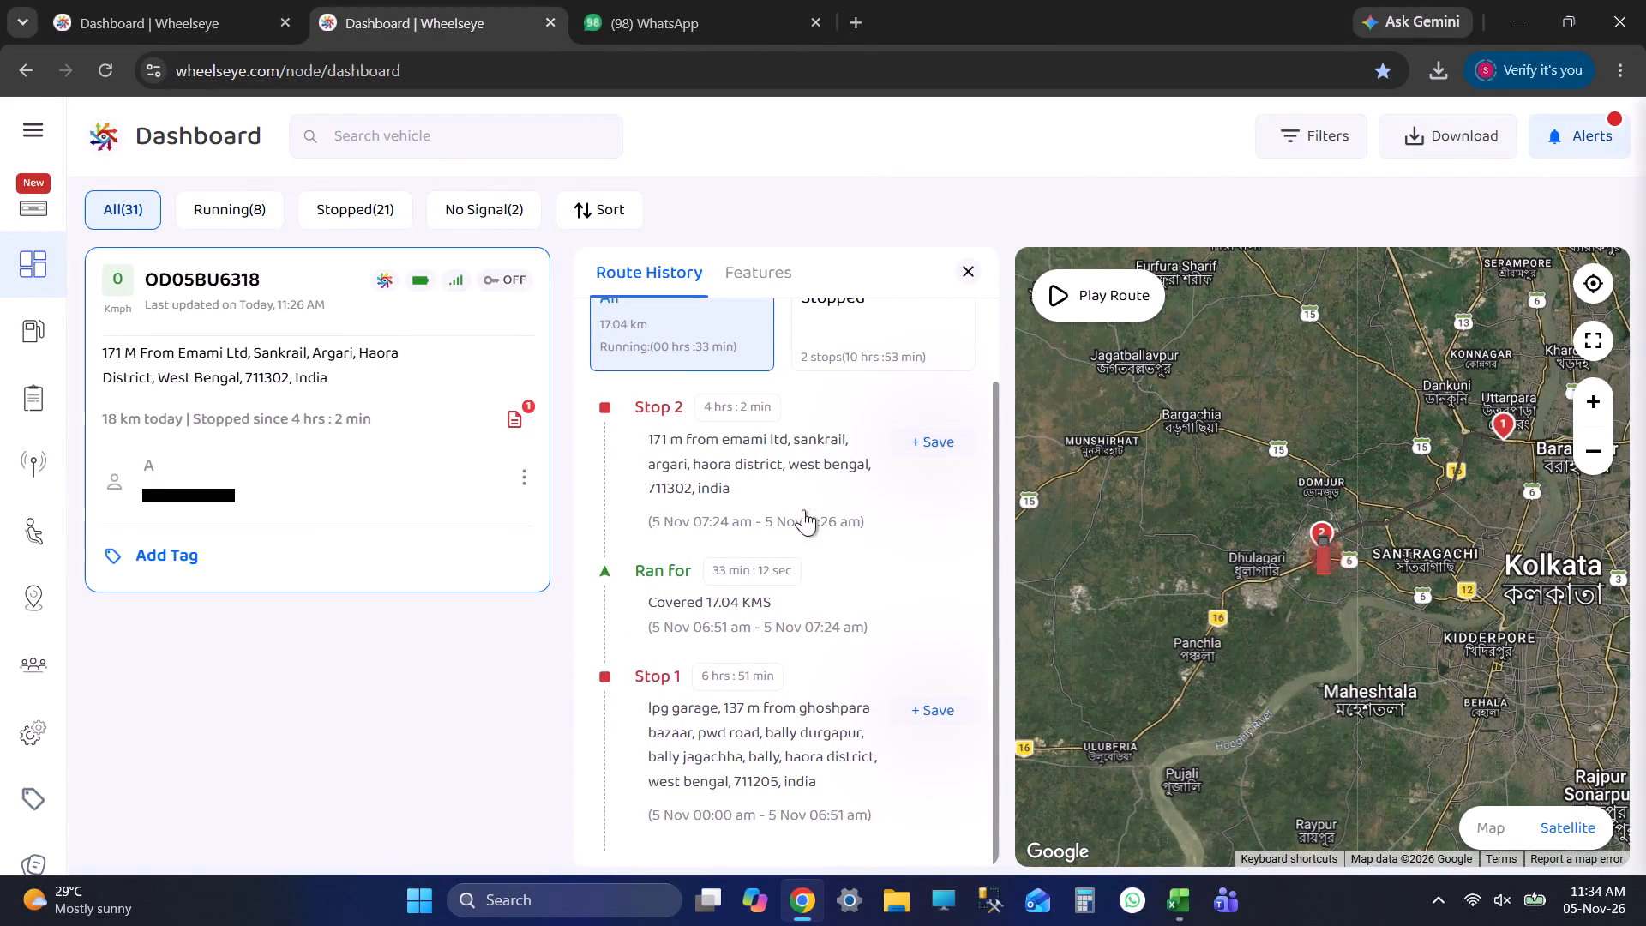
Compare the positions of lorry 6318's Stop 2 and Stop 1 on the satellite map, opening each stop's details.
{"action": "left_click", "coordinate": [803, 509]}
{"action": "scroll", "coordinate": [1334, 594], "scroll_direction": "up", "scroll_amount": 1}
{"action": "scroll", "coordinate": [1331, 594], "scroll_direction": "down", "scroll_amount": 1}
{"action": "scroll", "coordinate": [1326, 594], "scroll_direction": "up", "scroll_amount": 2}
{"action": "left_click_drag", "start_coordinate": [1346, 517], "coordinate": [1192, 562]}
{"action": "scroll", "coordinate": [1191, 587], "scroll_direction": "down", "scroll_amount": 3}
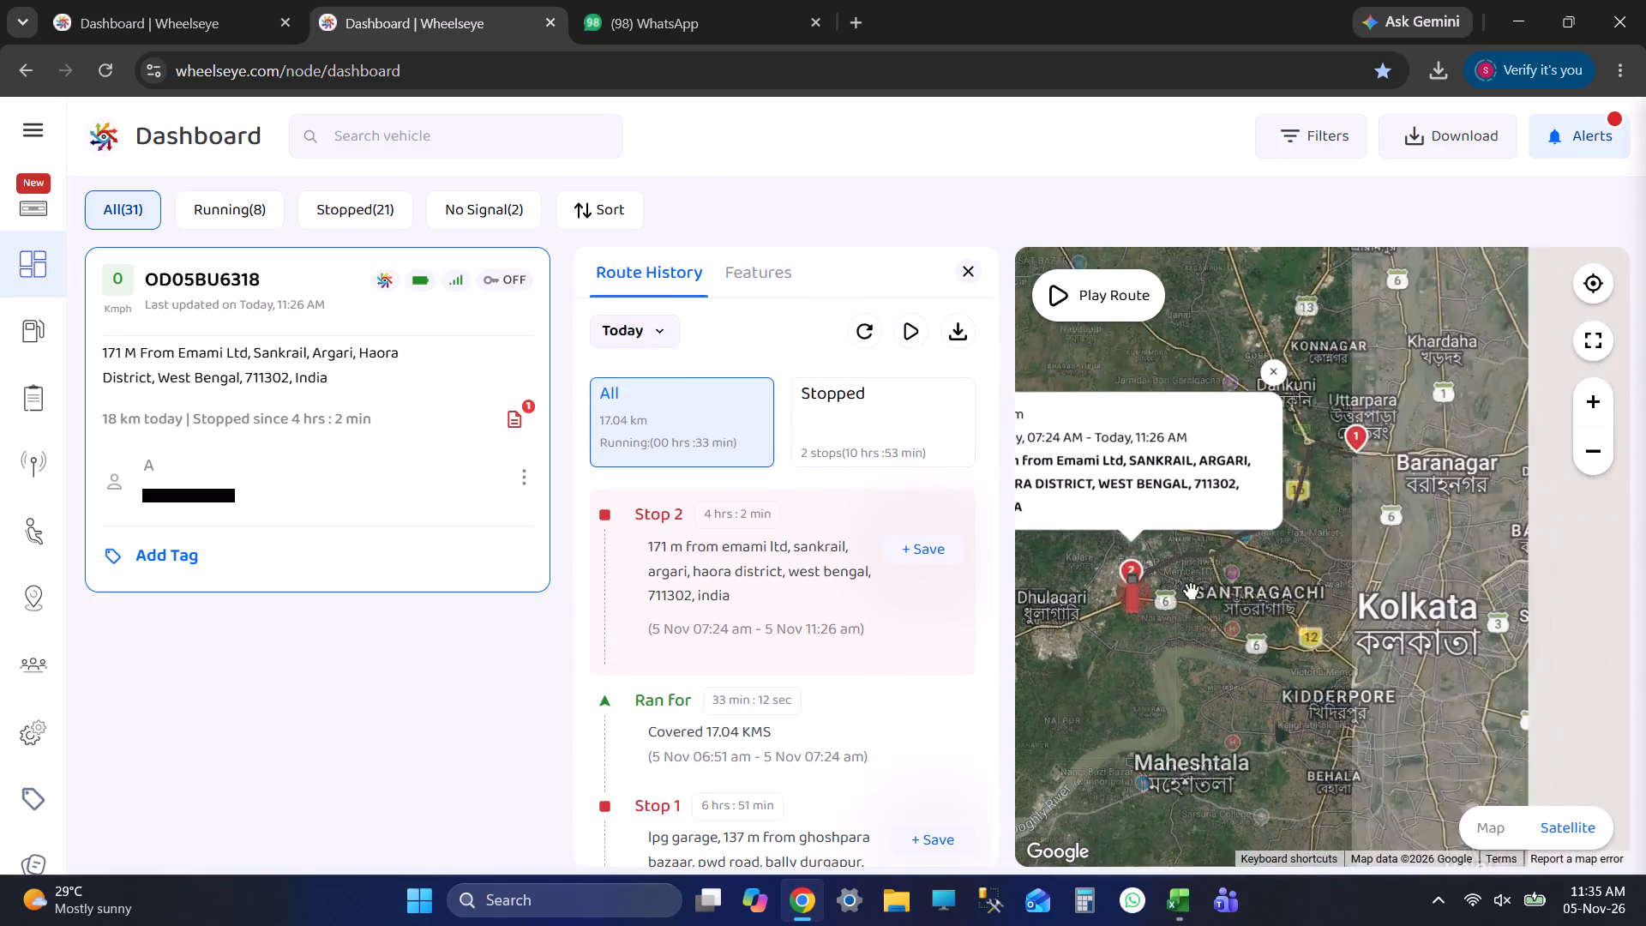
{"action": "scroll", "coordinate": [1373, 423], "scroll_direction": "up", "scroll_amount": 5}
{"action": "left_click", "coordinate": [1257, 550]}
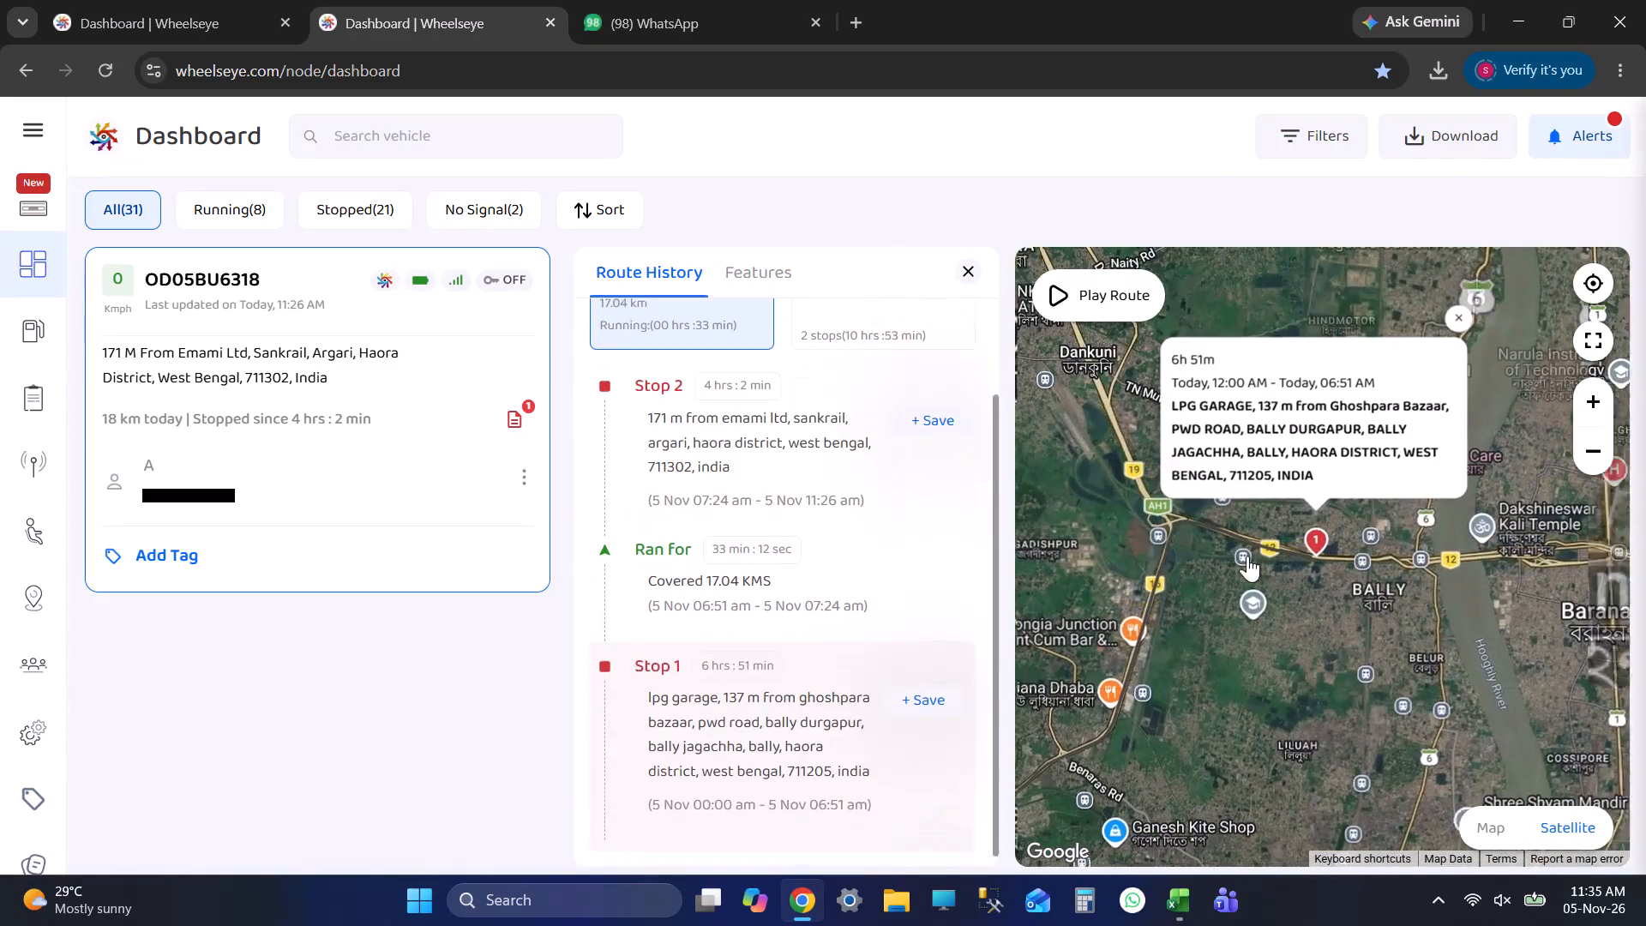
{"action": "scroll", "coordinate": [820, 648], "scroll_direction": "up", "scroll_amount": 3}
Return to lorry 6318's Stop 2 and examine the premises around it in close-up satellite view, checking back against the status sheet.
{"action": "left_click", "coordinate": [815, 612]}
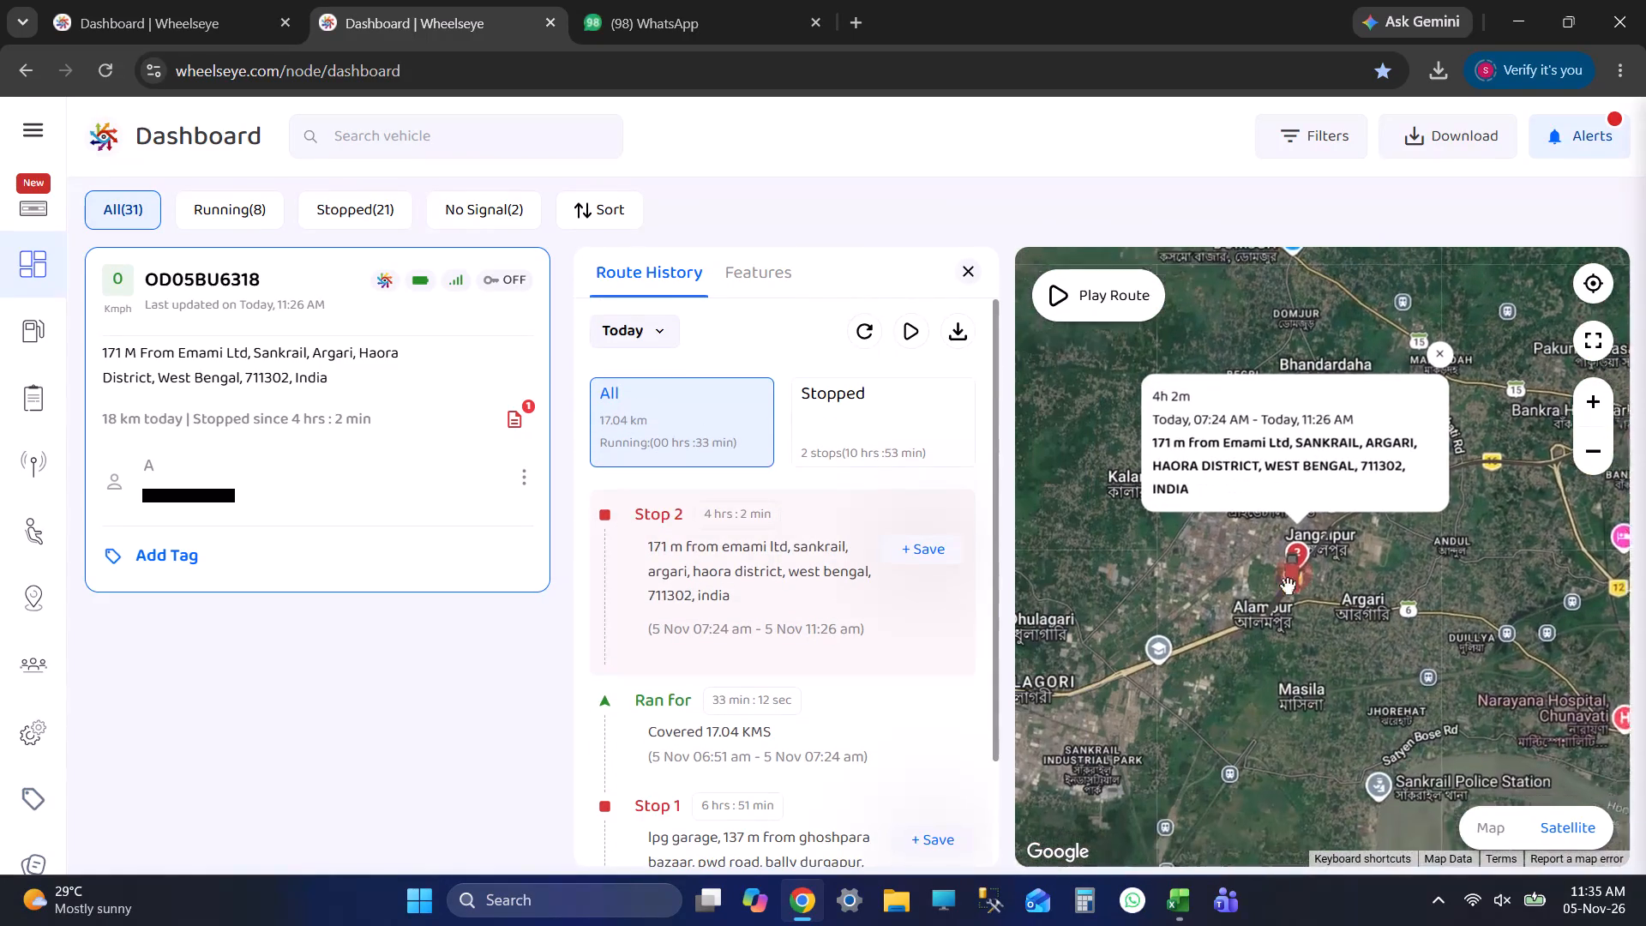
{"action": "scroll", "coordinate": [752, 731], "scroll_direction": "down", "scroll_amount": 3}
{"action": "scroll", "coordinate": [752, 736], "scroll_direction": "up", "scroll_amount": 1}
{"action": "scroll", "coordinate": [752, 736], "scroll_direction": "down", "scroll_amount": 4}
{"action": "scroll", "coordinate": [822, 700], "scroll_direction": "up", "scroll_amount": 2}
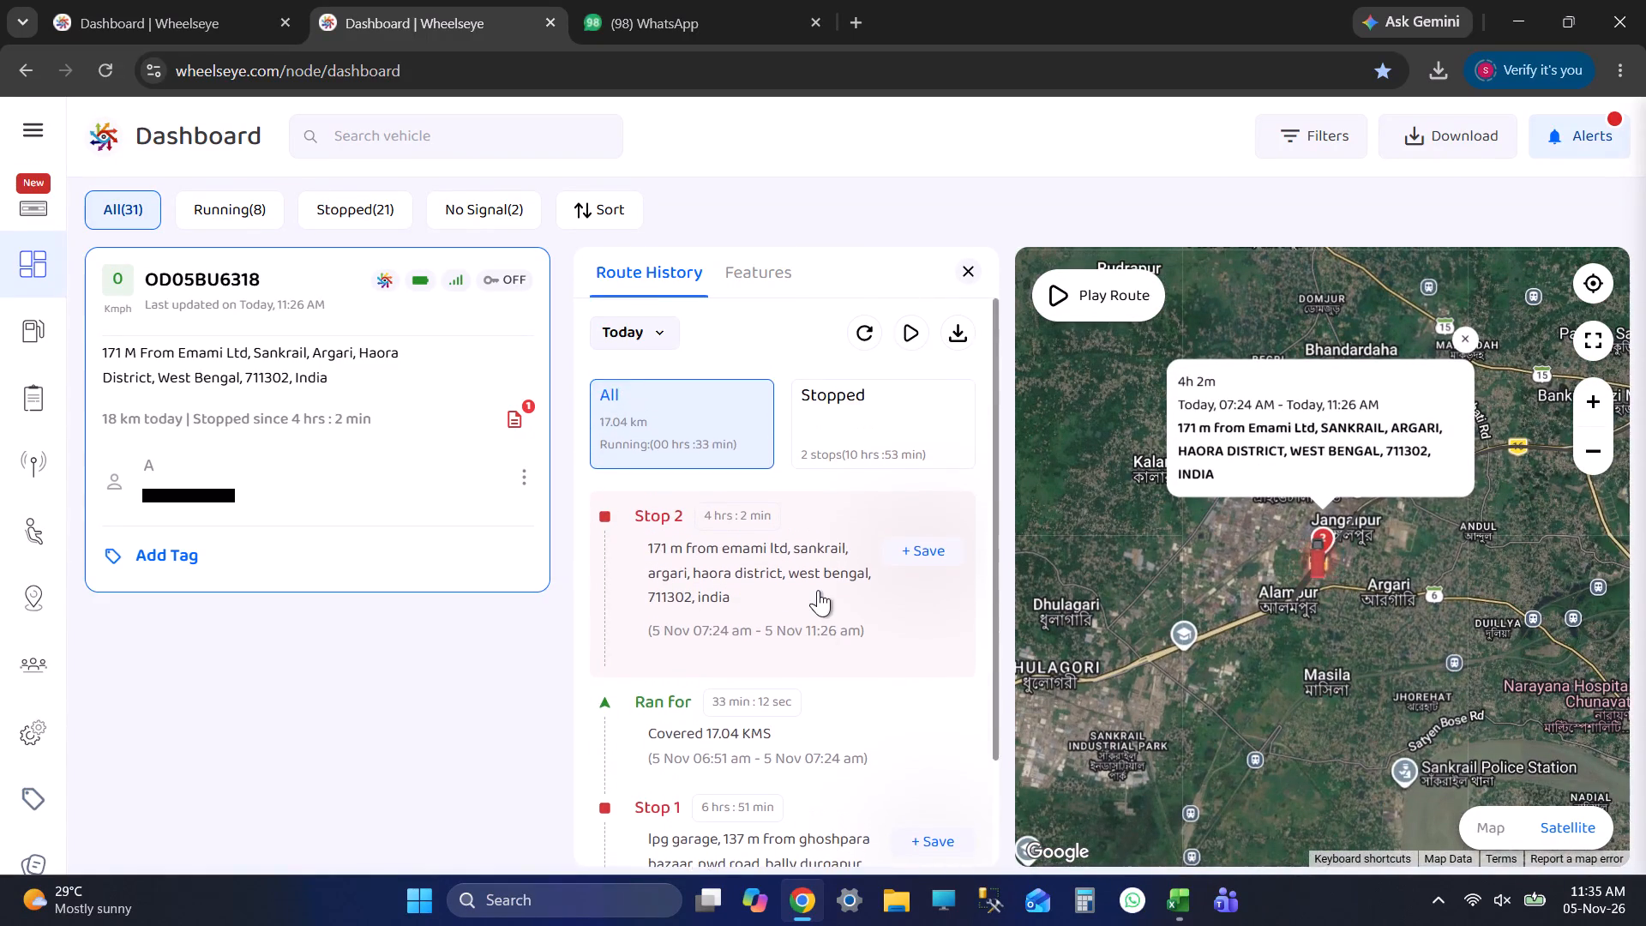
{"action": "left_click", "coordinate": [818, 590]}
{"action": "scroll", "coordinate": [1332, 553], "scroll_direction": "up", "scroll_amount": 3}
{"action": "key", "text": "alt+Tab"}
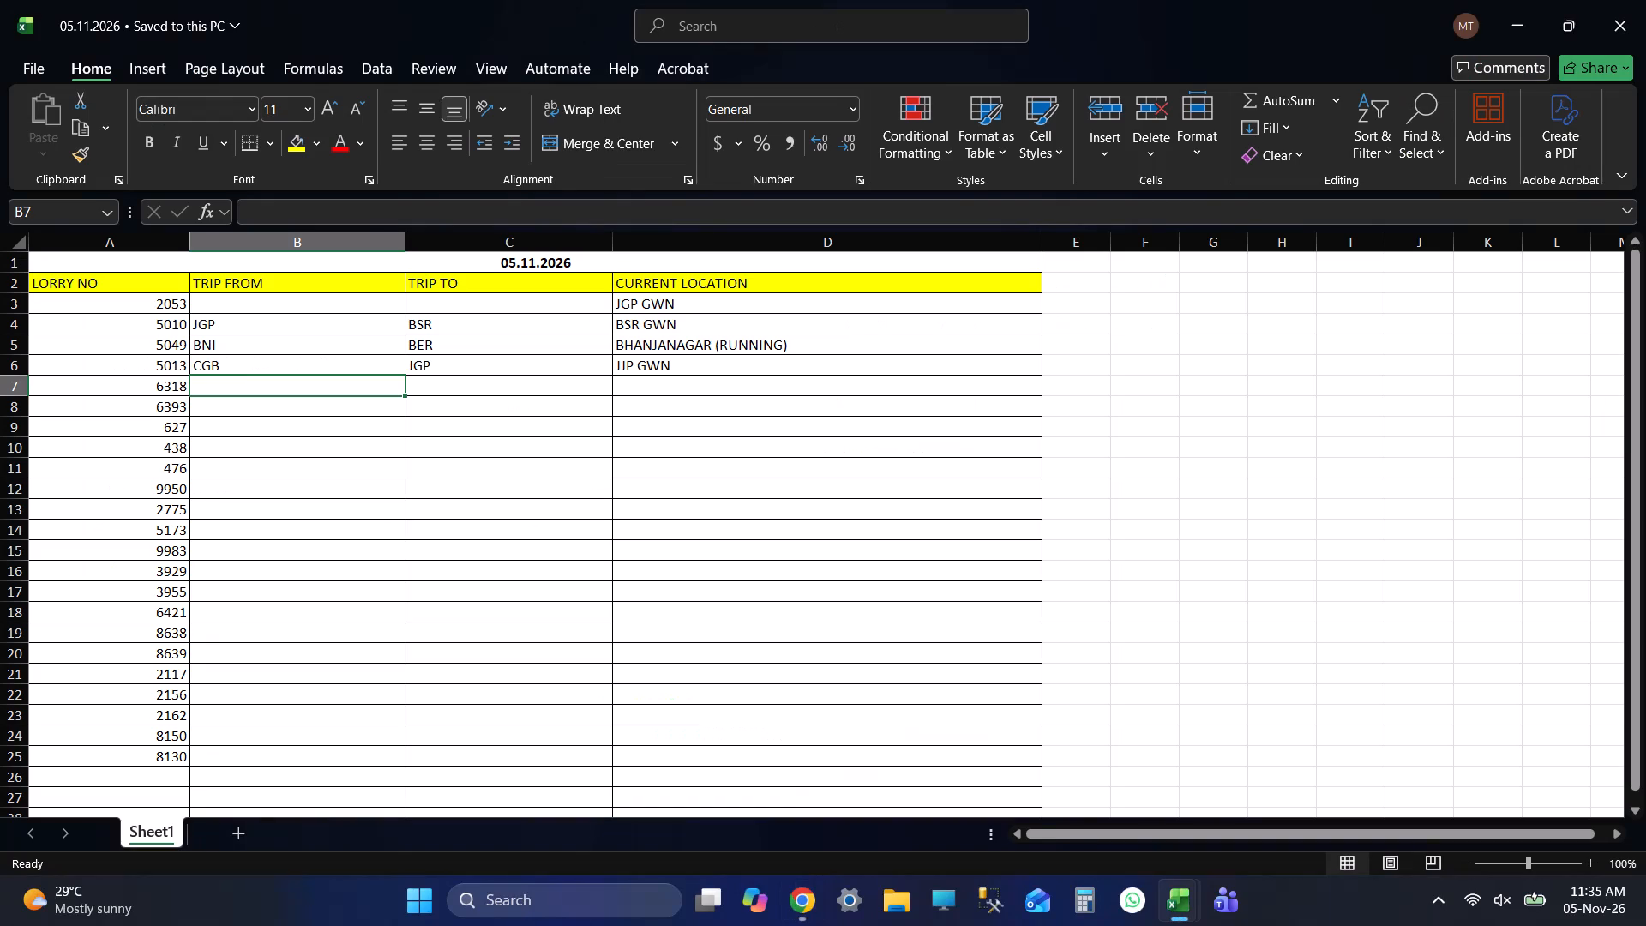
{"action": "key", "text": "alt+Tab"}
{"action": "scroll", "coordinate": [1316, 550], "scroll_direction": "up", "scroll_amount": 3}
{"action": "scroll", "coordinate": [1316, 550], "scroll_direction": "down", "scroll_amount": 1}
{"action": "scroll", "coordinate": [1315, 546], "scroll_direction": "up", "scroll_amount": 2}
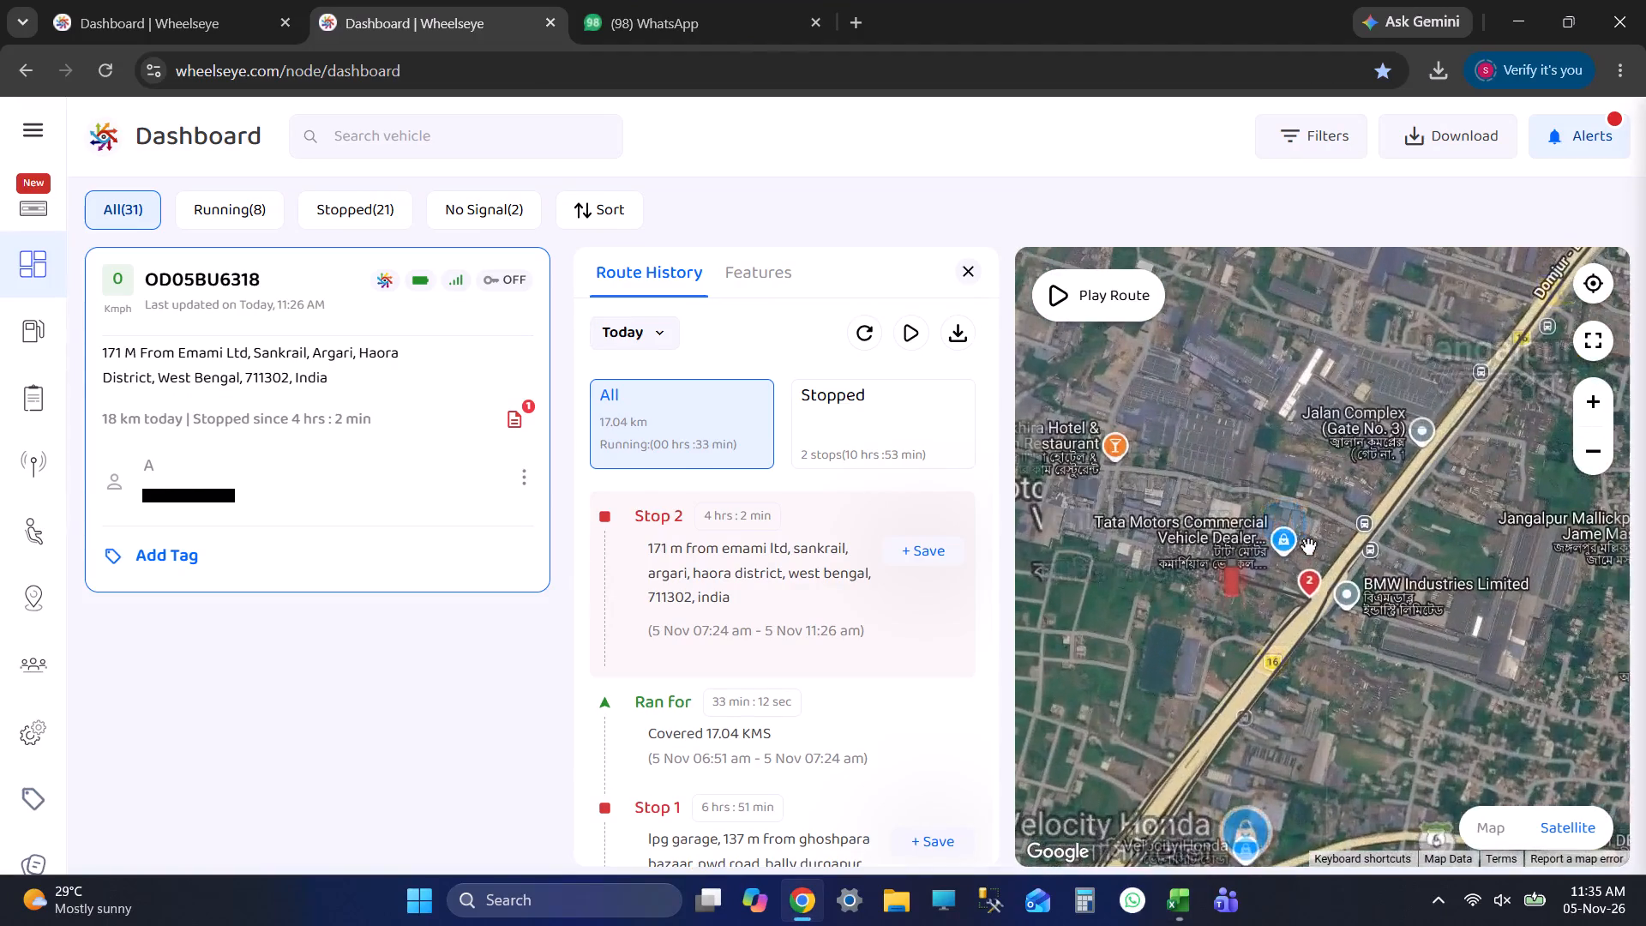
{"action": "key", "text": "alt+Tab"}
{"action": "key", "text": "alt+Tab"}
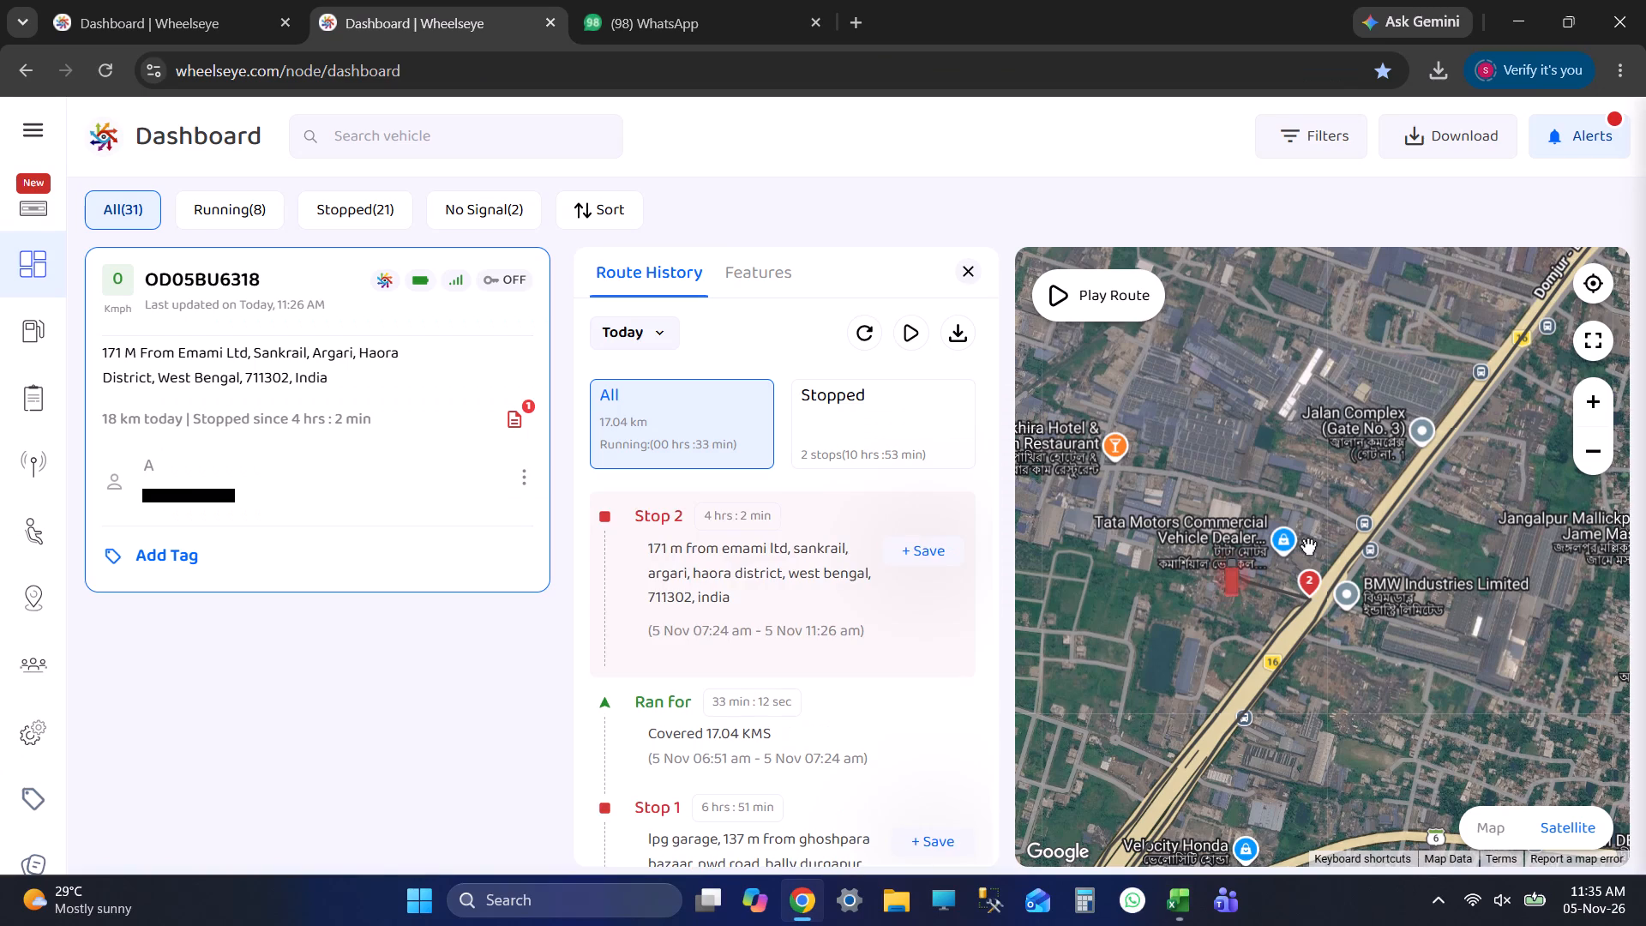
Enter SERVICING (ALAMPUR) as lorry 6318's current location in the 05.11.2026 sheet, checking the nearby premises and place name on the Wheelseye map.
{"action": "key", "text": "alt+Tab"}
{"action": "key", "text": "Tab"}
{"action": "key", "text": "Tab"}
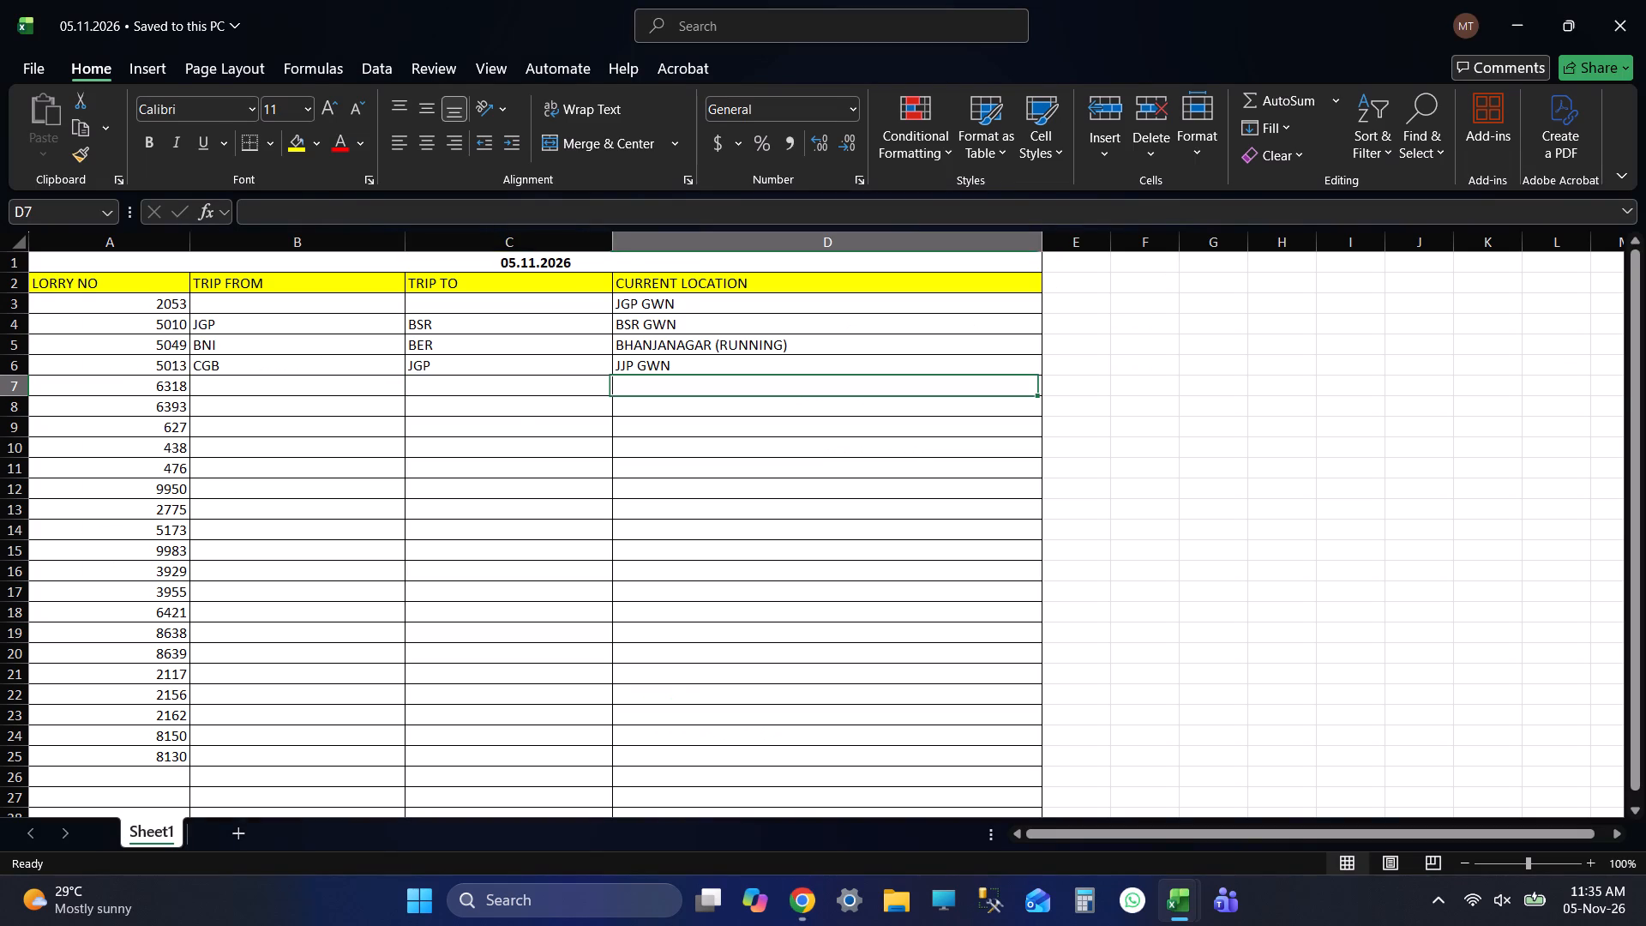
{"action": "key", "text": "alt+Tab"}
{"action": "scroll", "coordinate": [1311, 544], "scroll_direction": "up", "scroll_amount": 1}
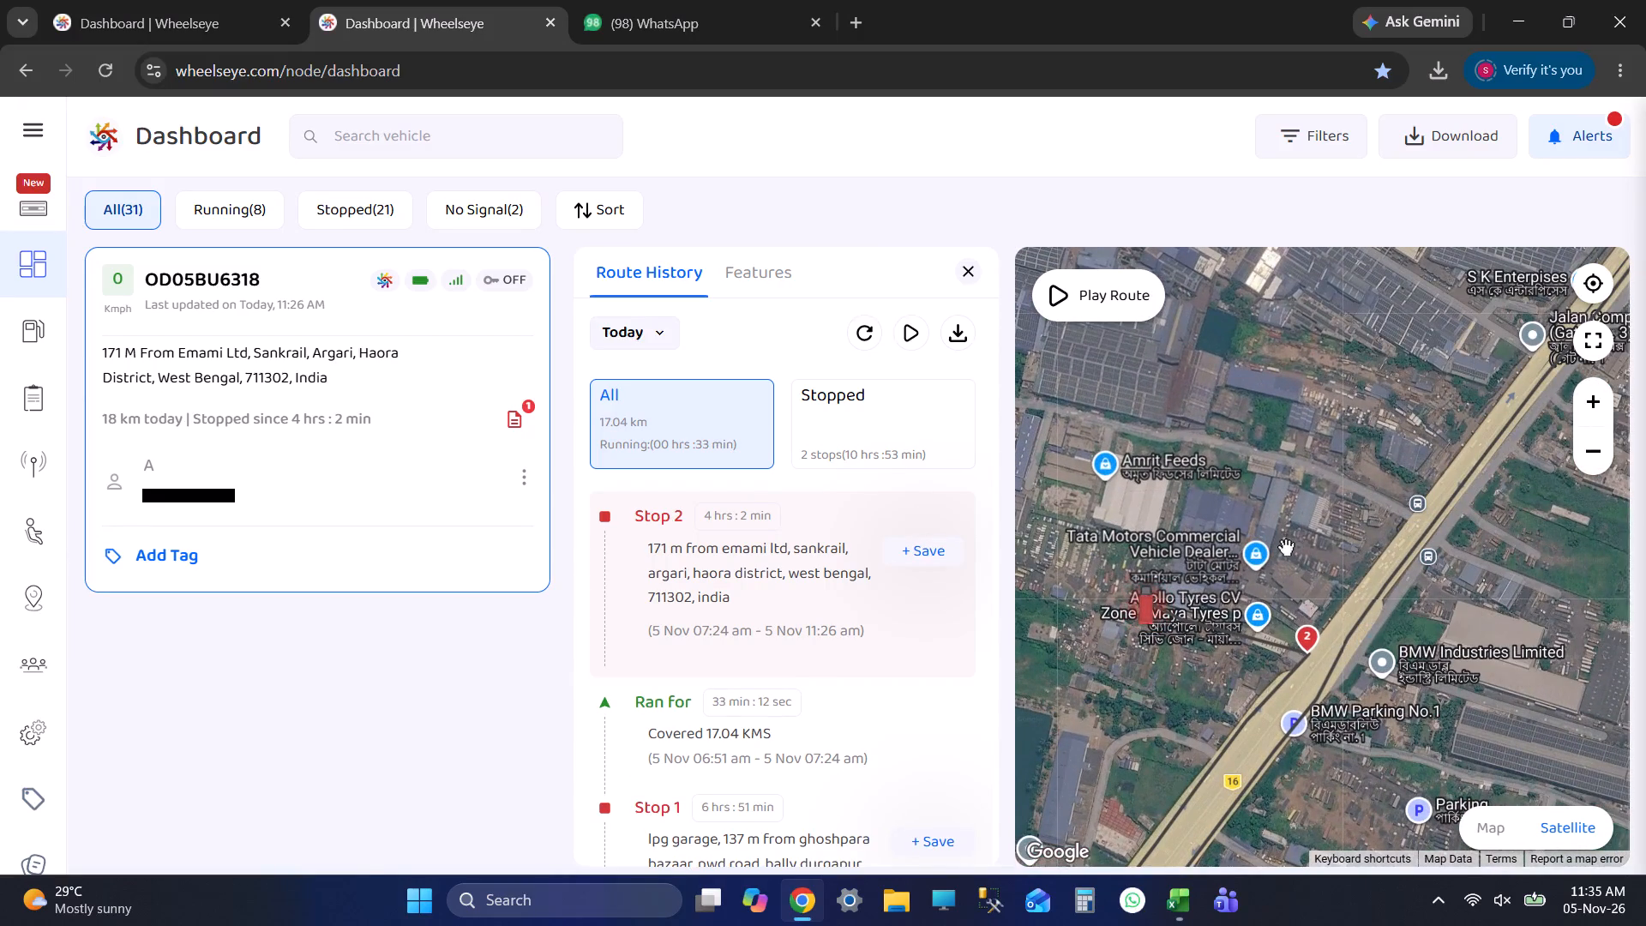
{"action": "scroll", "coordinate": [1279, 552], "scroll_direction": "down", "scroll_amount": 1}
{"action": "scroll", "coordinate": [1279, 552], "scroll_direction": "up", "scroll_amount": 1}
{"action": "scroll", "coordinate": [1279, 552], "scroll_direction": "down", "scroll_amount": 6}
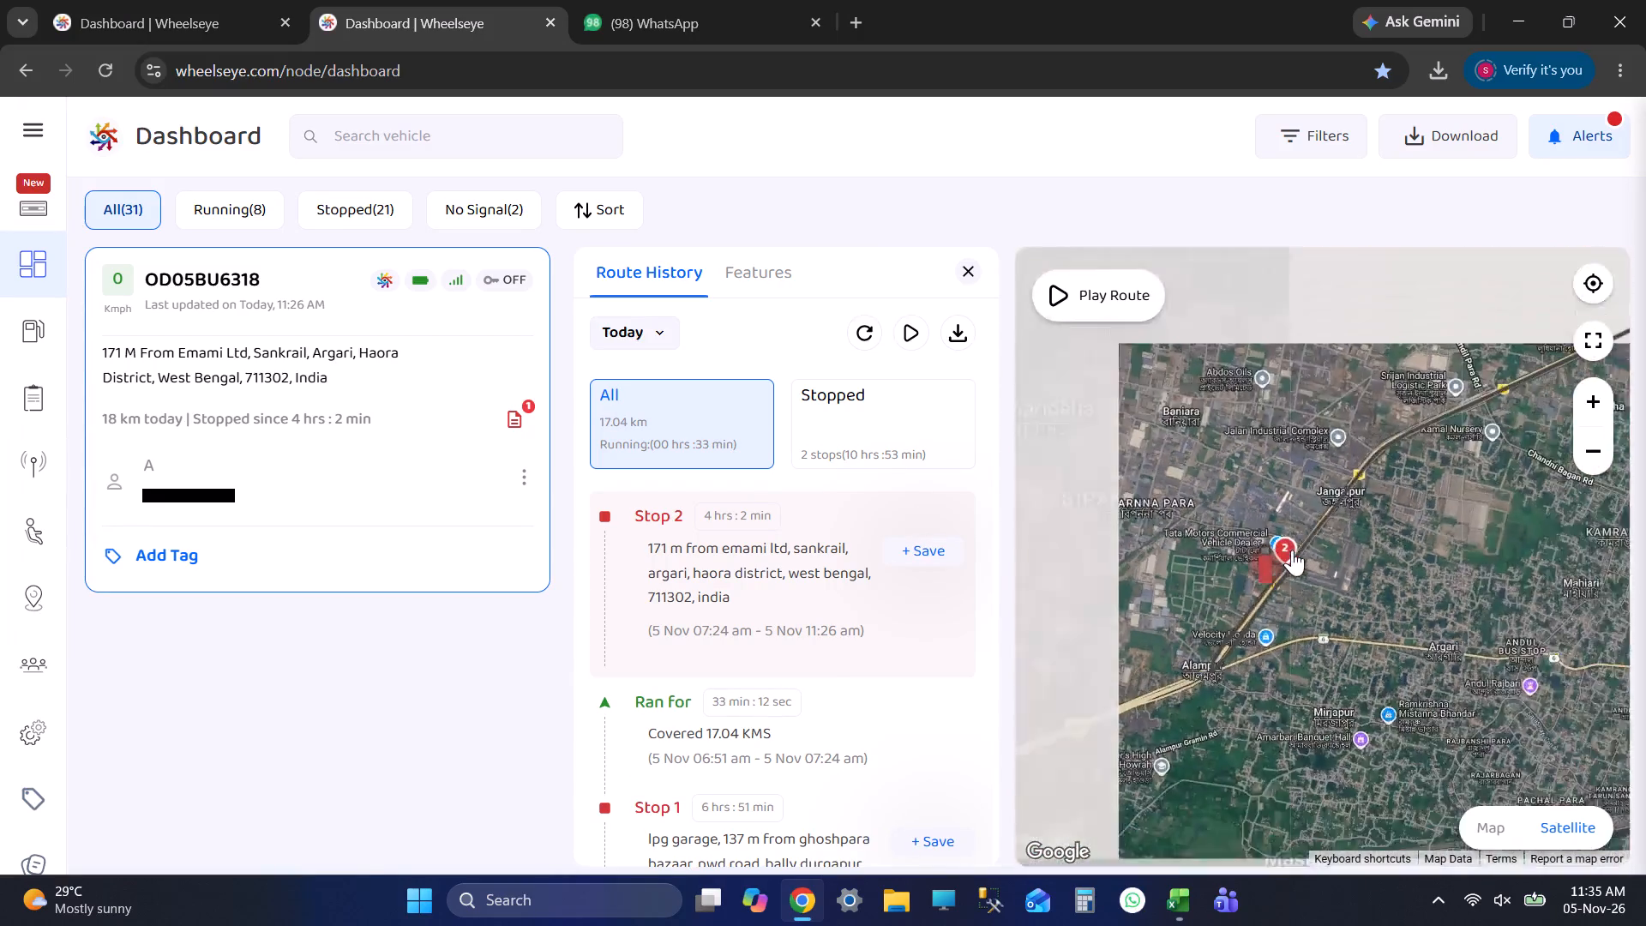
{"action": "key", "text": "alt+Tab"}
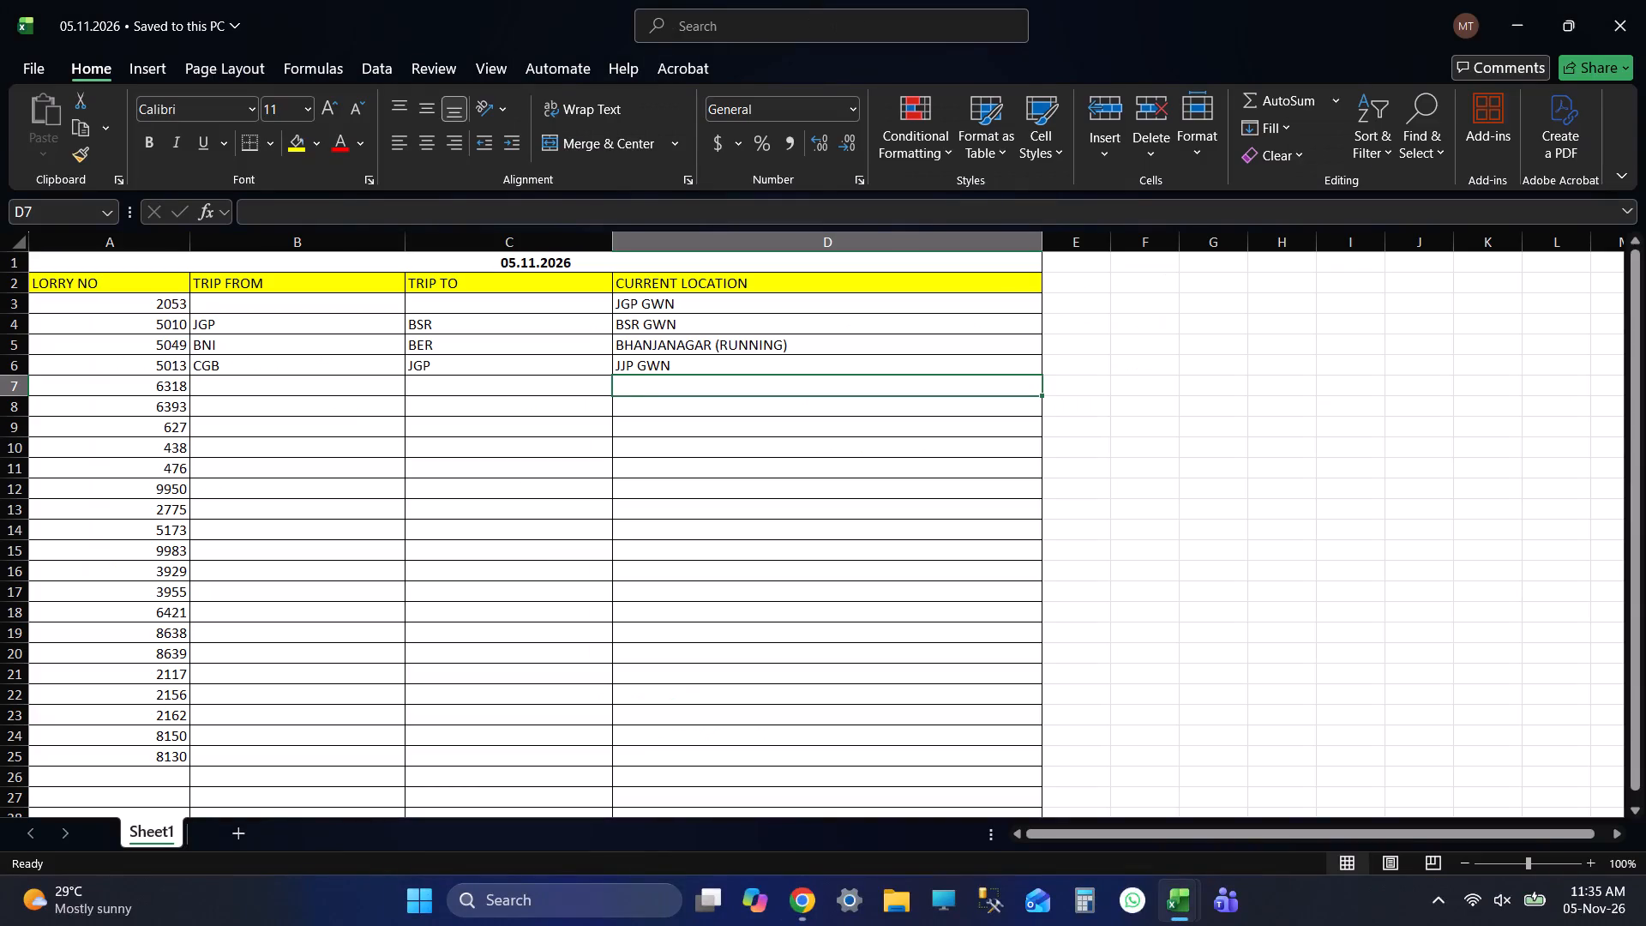
{"action": "type", "text": "SERVICING"}
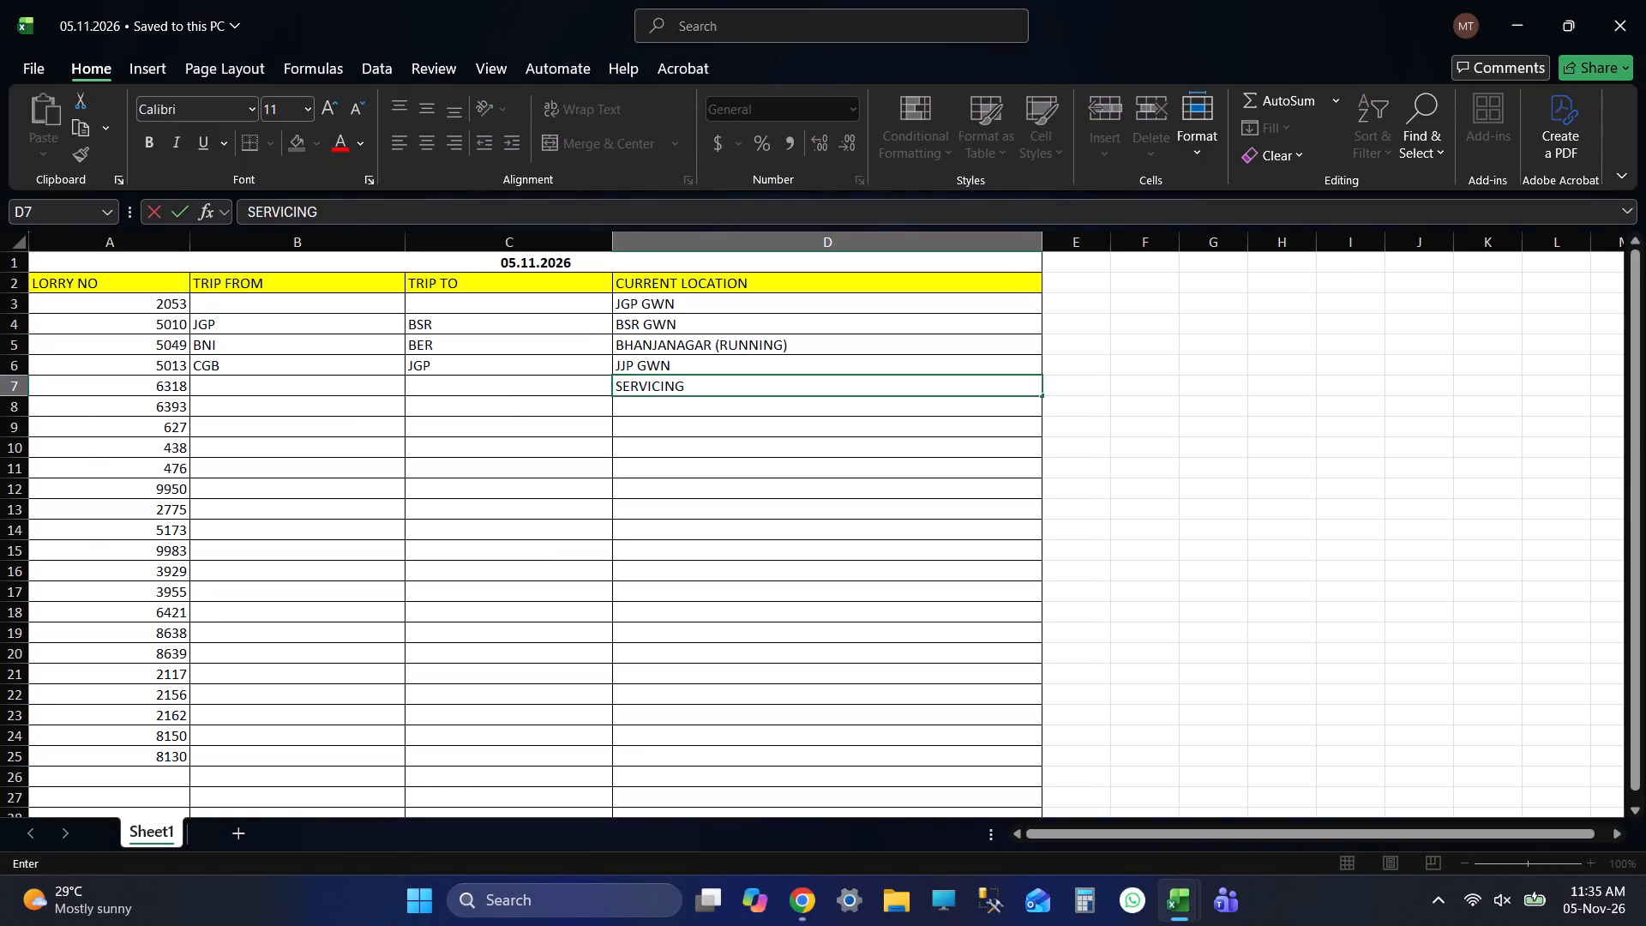
{"action": "key", "text": "space"}
{"action": "type", "text": "(AL"}
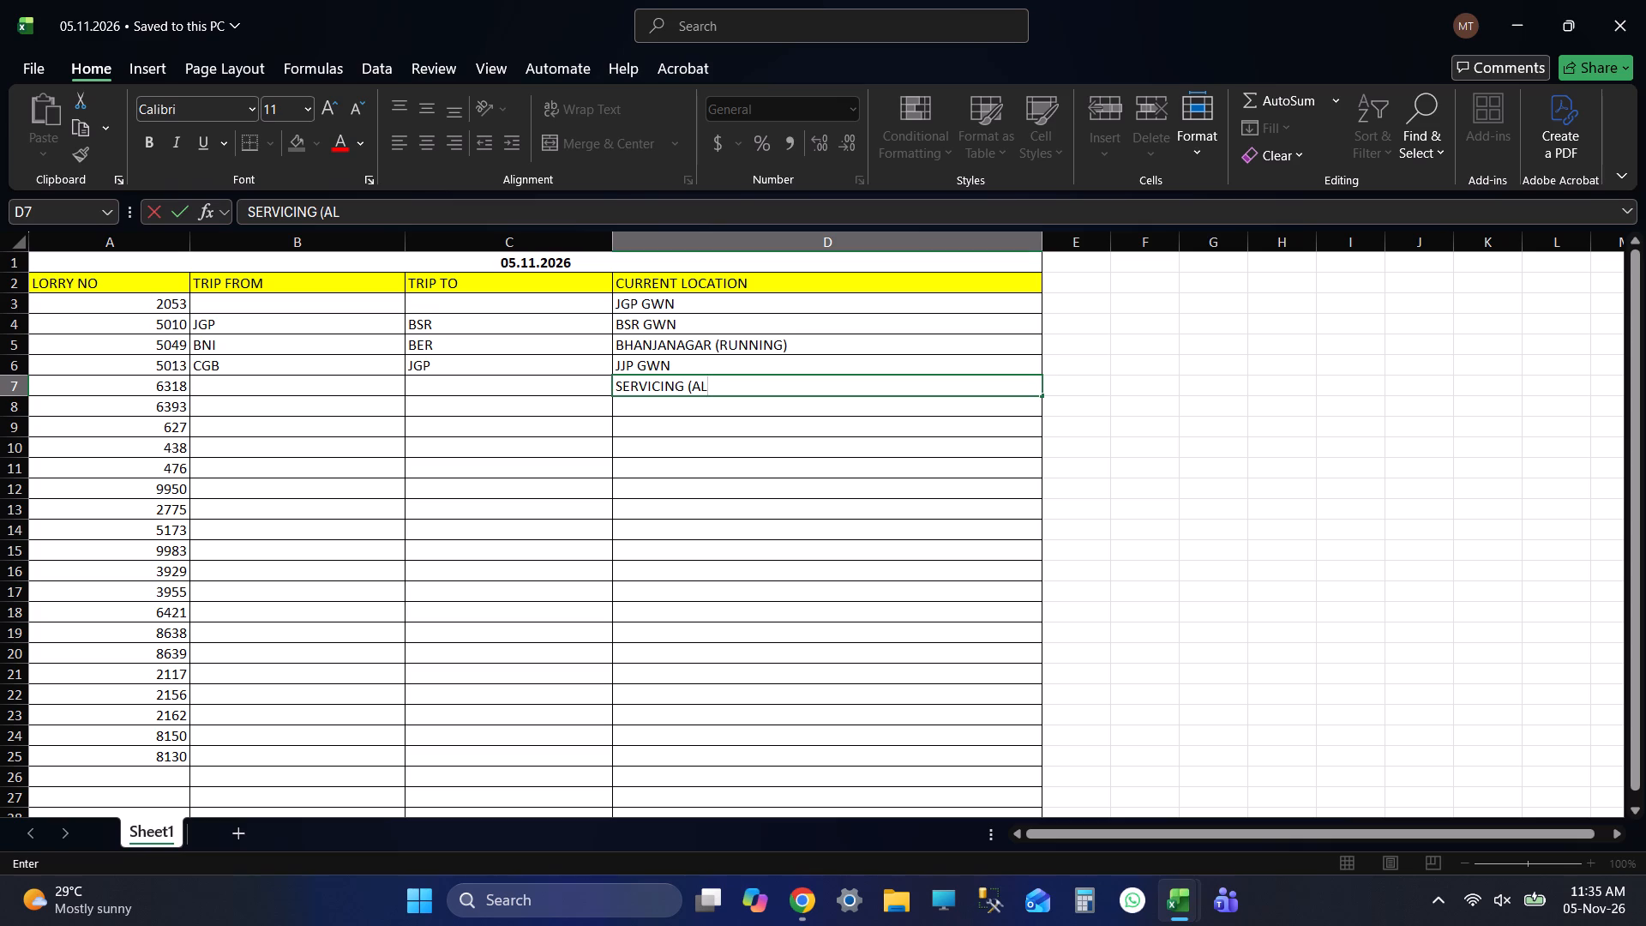
{"action": "type", "text": "AMP"}
{"action": "type", "text": "UR"}
{"action": "key", "text": "alt+Tab"}
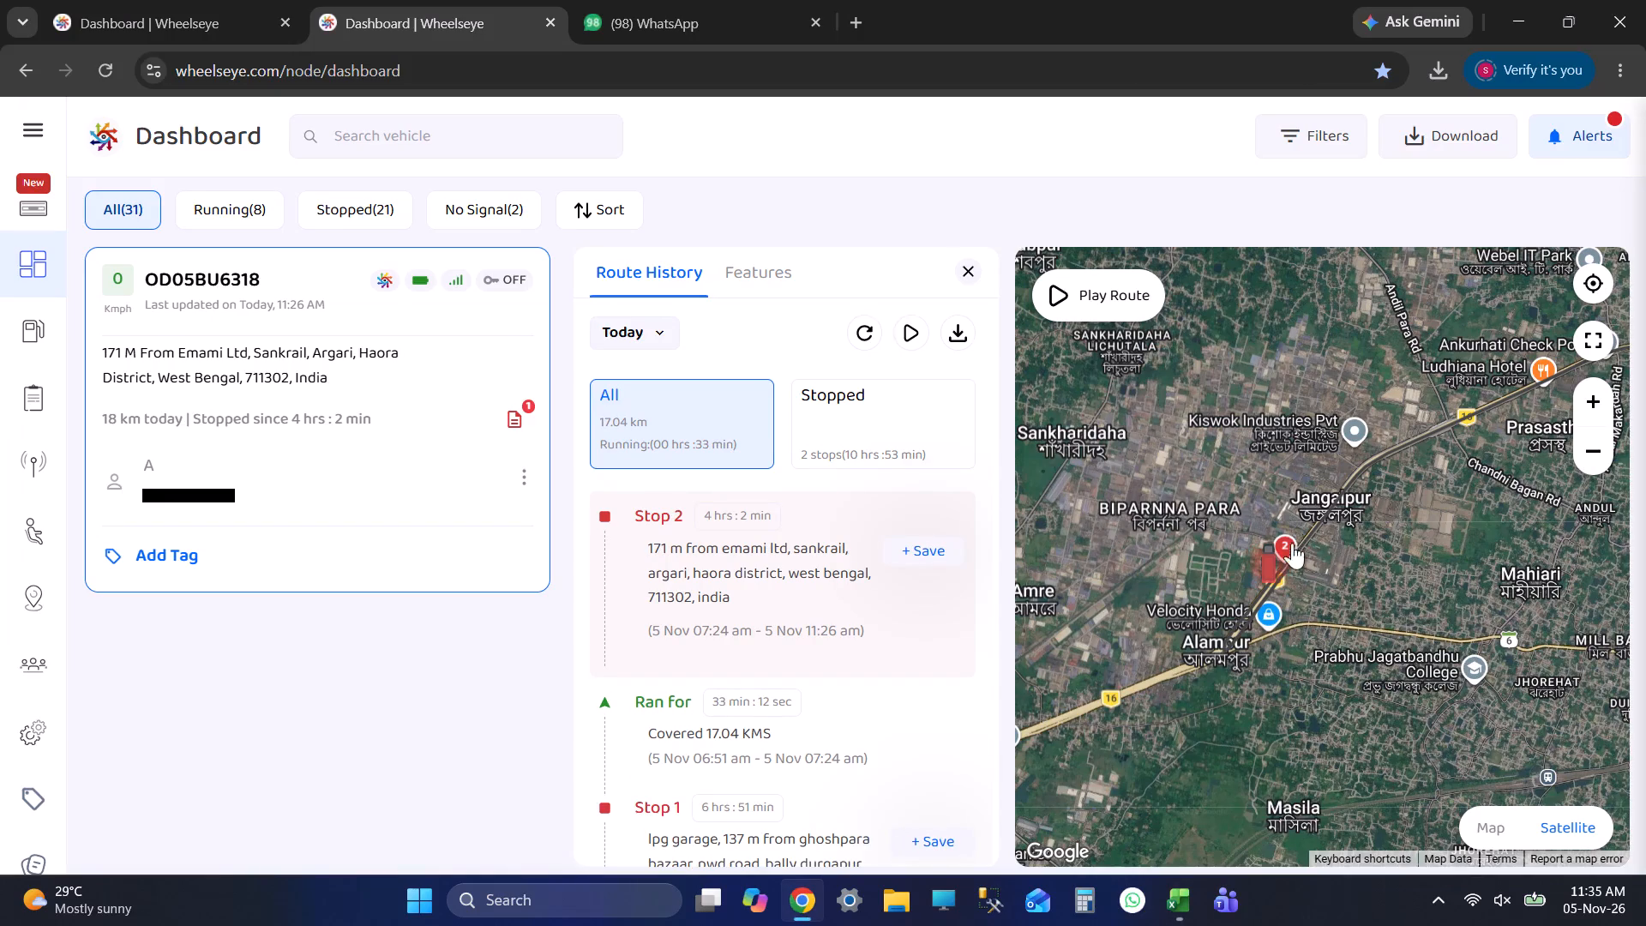
{"action": "scroll", "coordinate": [1300, 522], "scroll_direction": "down", "scroll_amount": 1}
{"action": "scroll", "coordinate": [1300, 522], "scroll_direction": "up", "scroll_amount": 3}
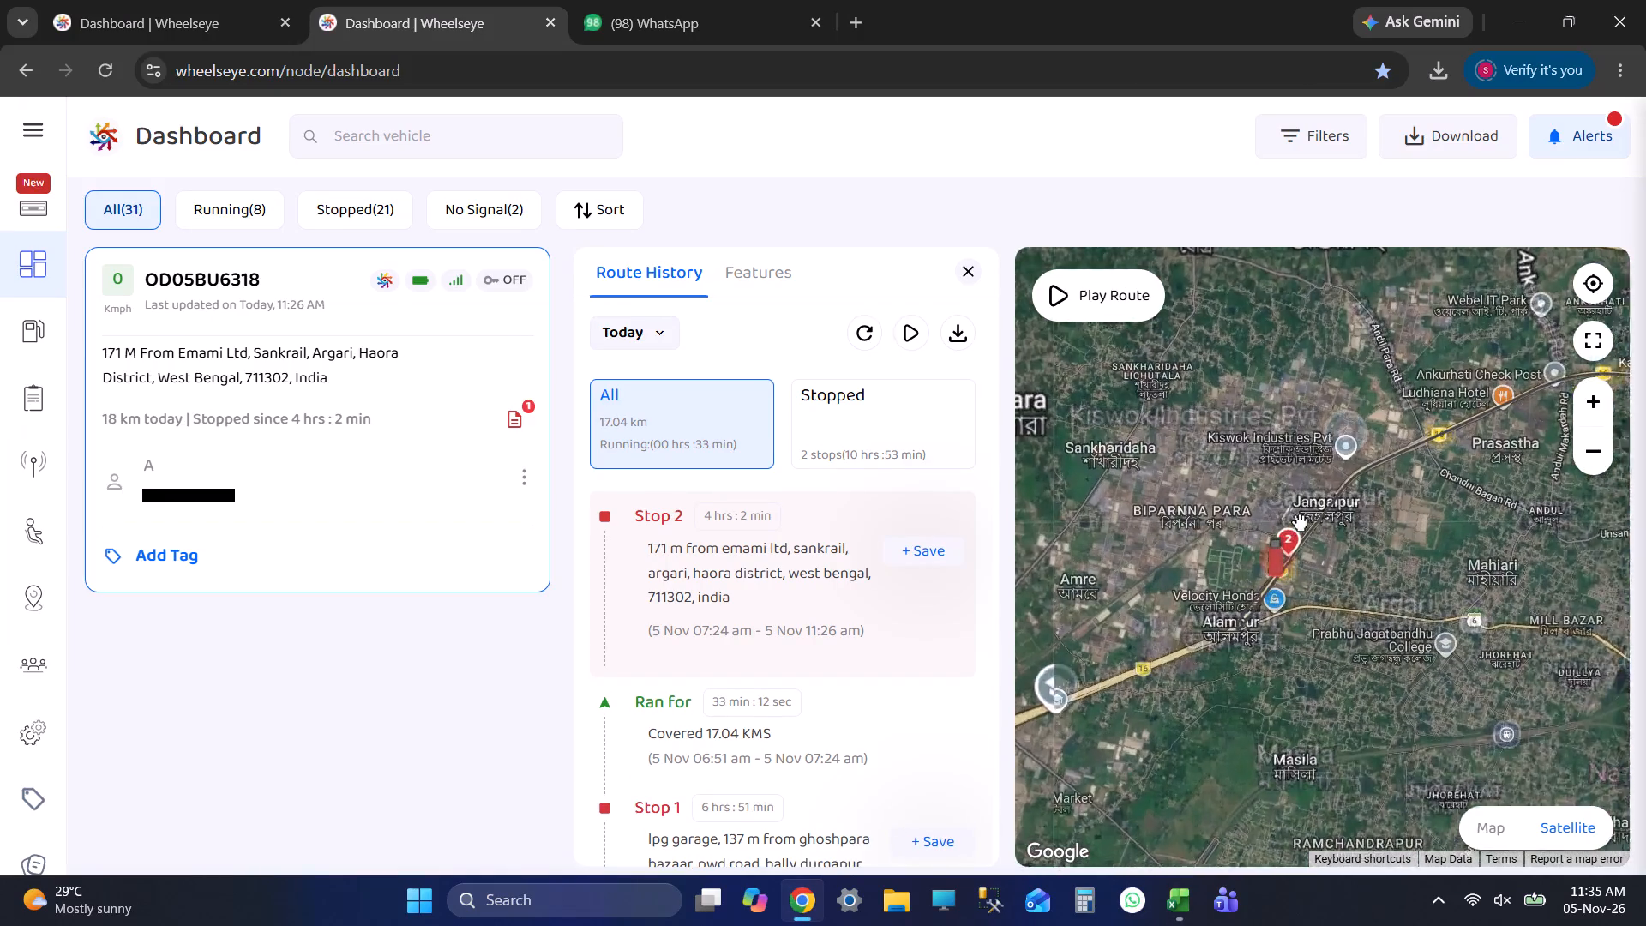
{"action": "scroll", "coordinate": [1300, 522], "scroll_direction": "up", "scroll_amount": 2}
{"action": "key", "text": "alt+Tab"}
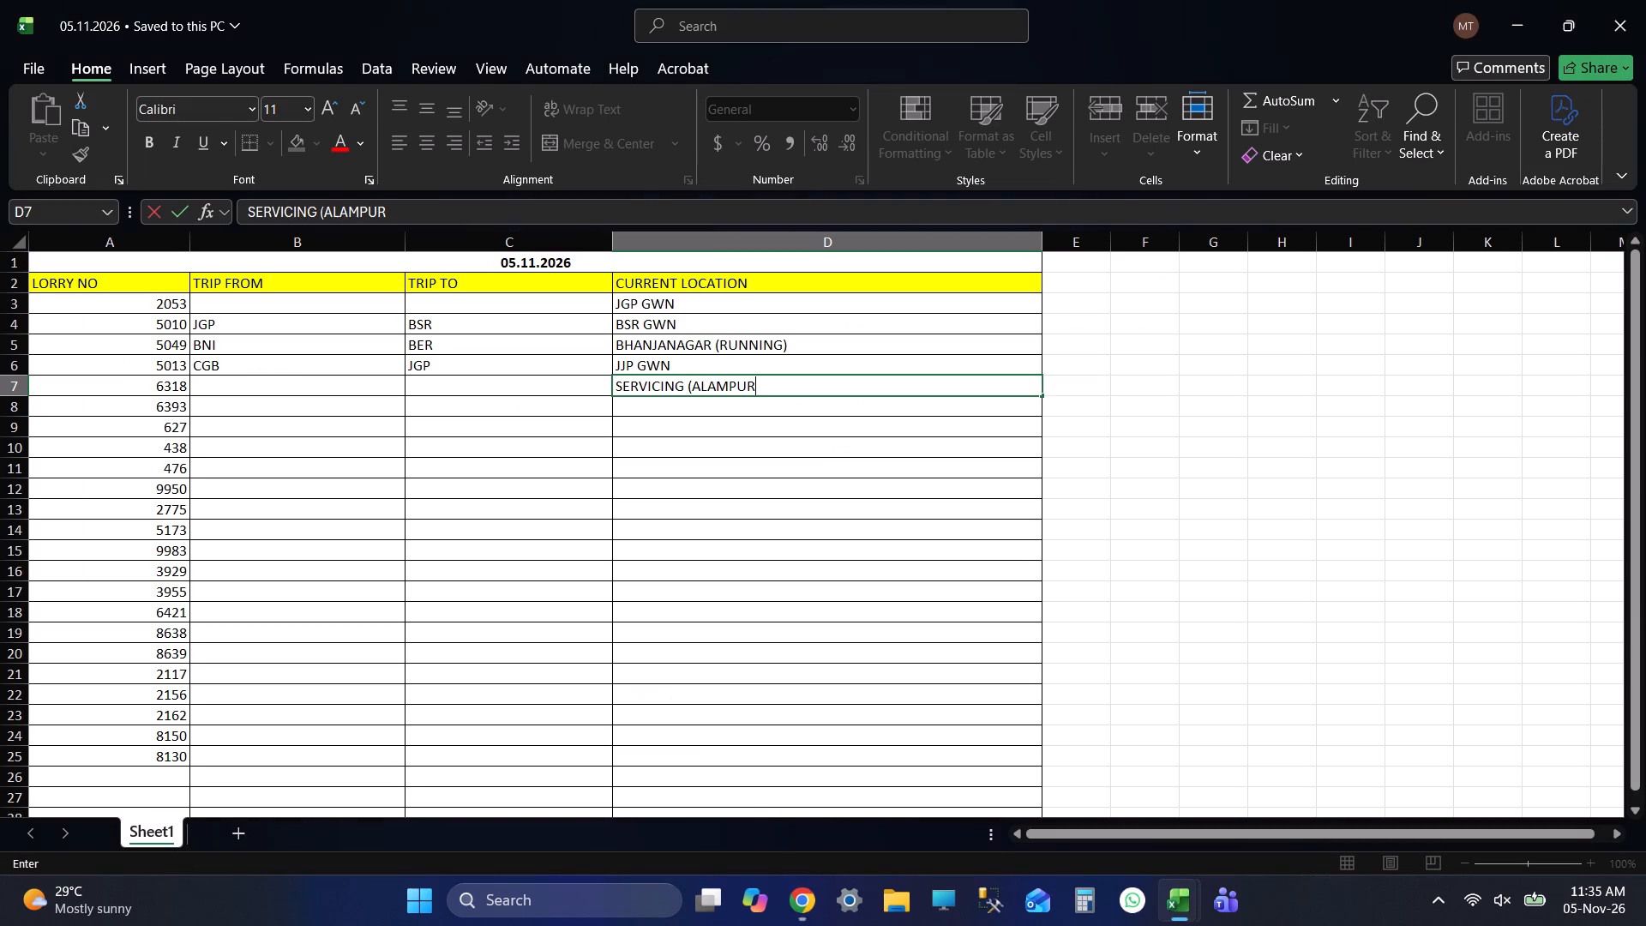
{"action": "key", "text": "alt+Tab"}
{"action": "key", "text": "alt+Tab"}
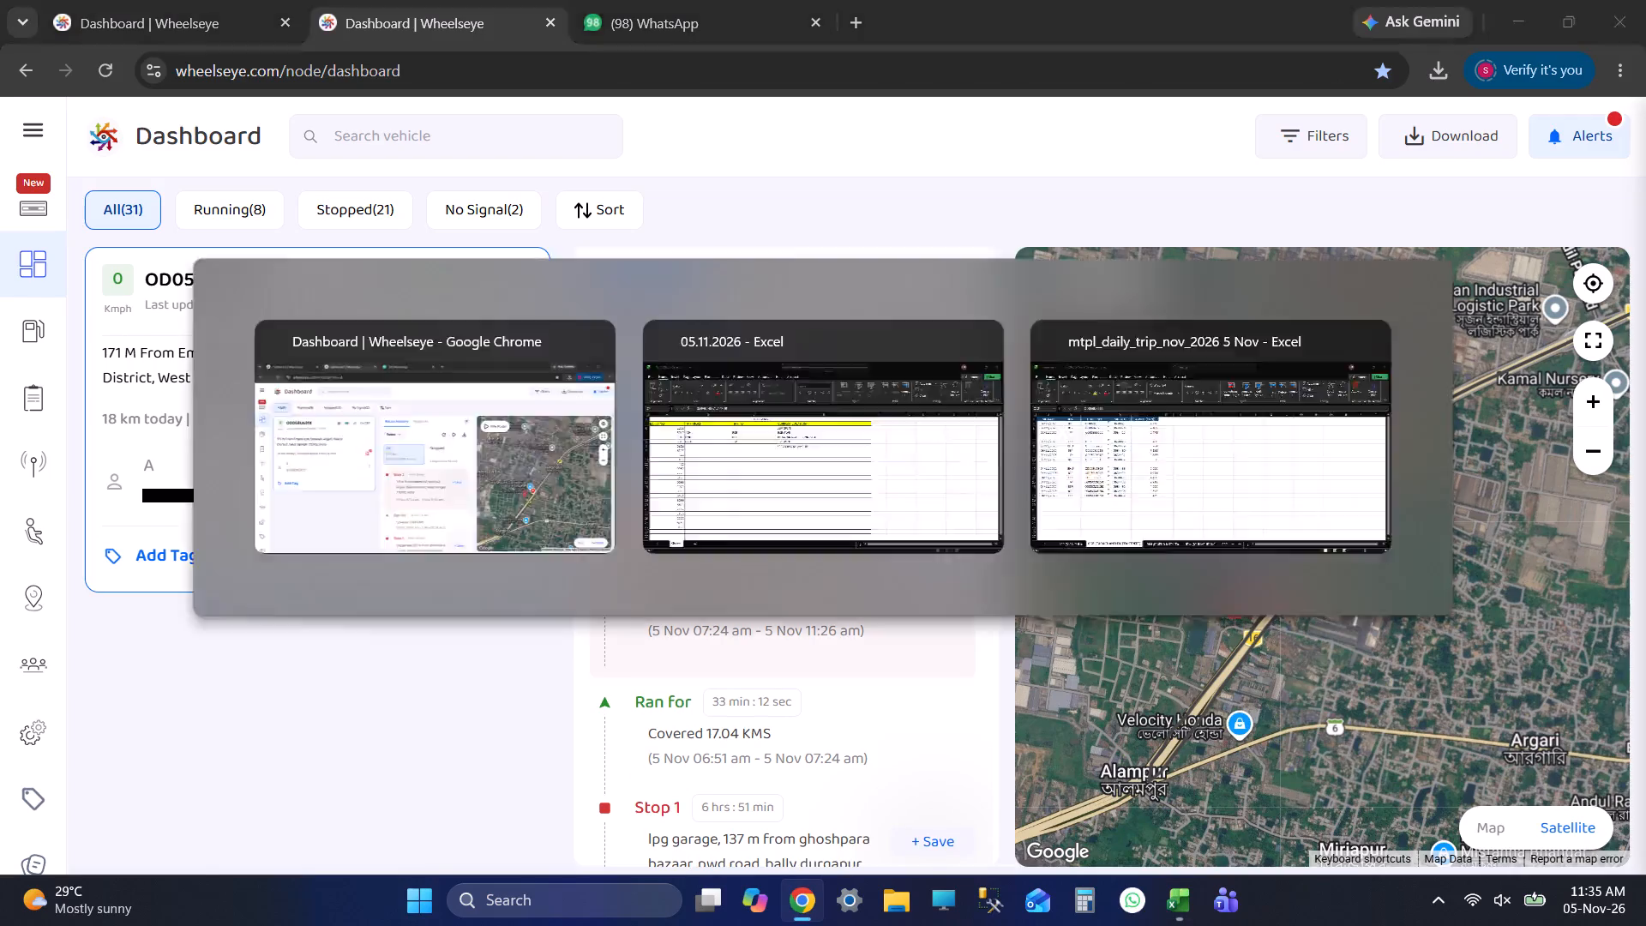
{"action": "key", "text": "shift+parenright"}
{"action": "key", "text": "Return"}
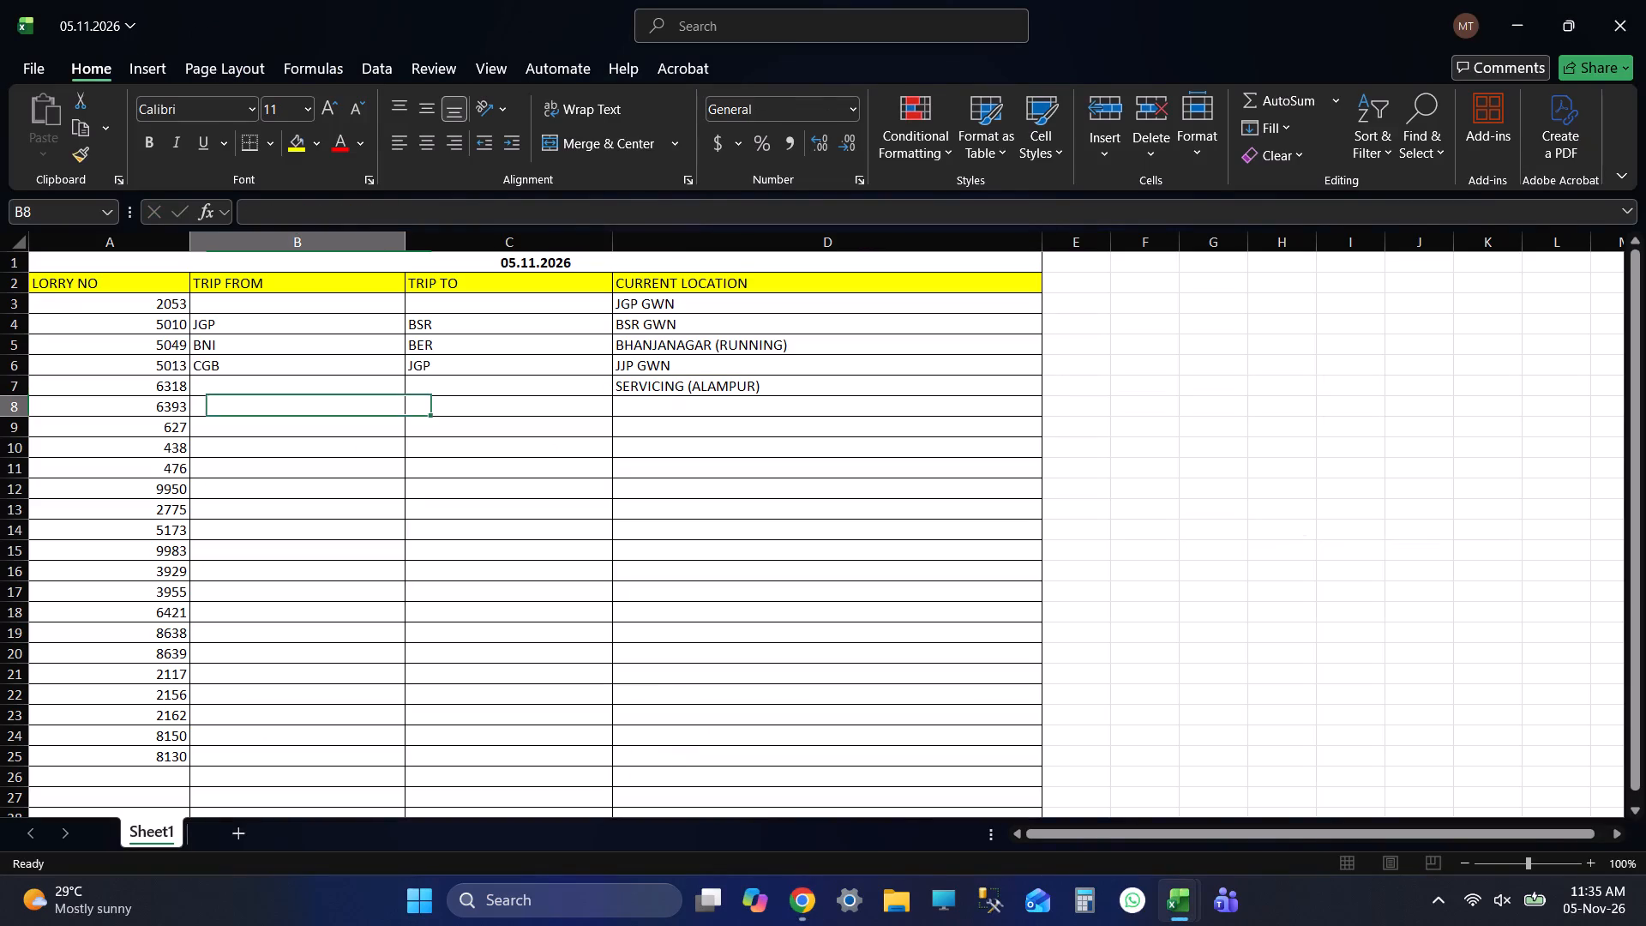
Save the 05.11.2026 lorry status workbook.
{"action": "key", "text": "ctrl+s"}
{"action": "key", "text": "ctrl+s"}
{"action": "key", "text": "ctrl+s"}
{"action": "key", "text": "ctrl+s"}
{"action": "key", "text": "ctrl+s"}
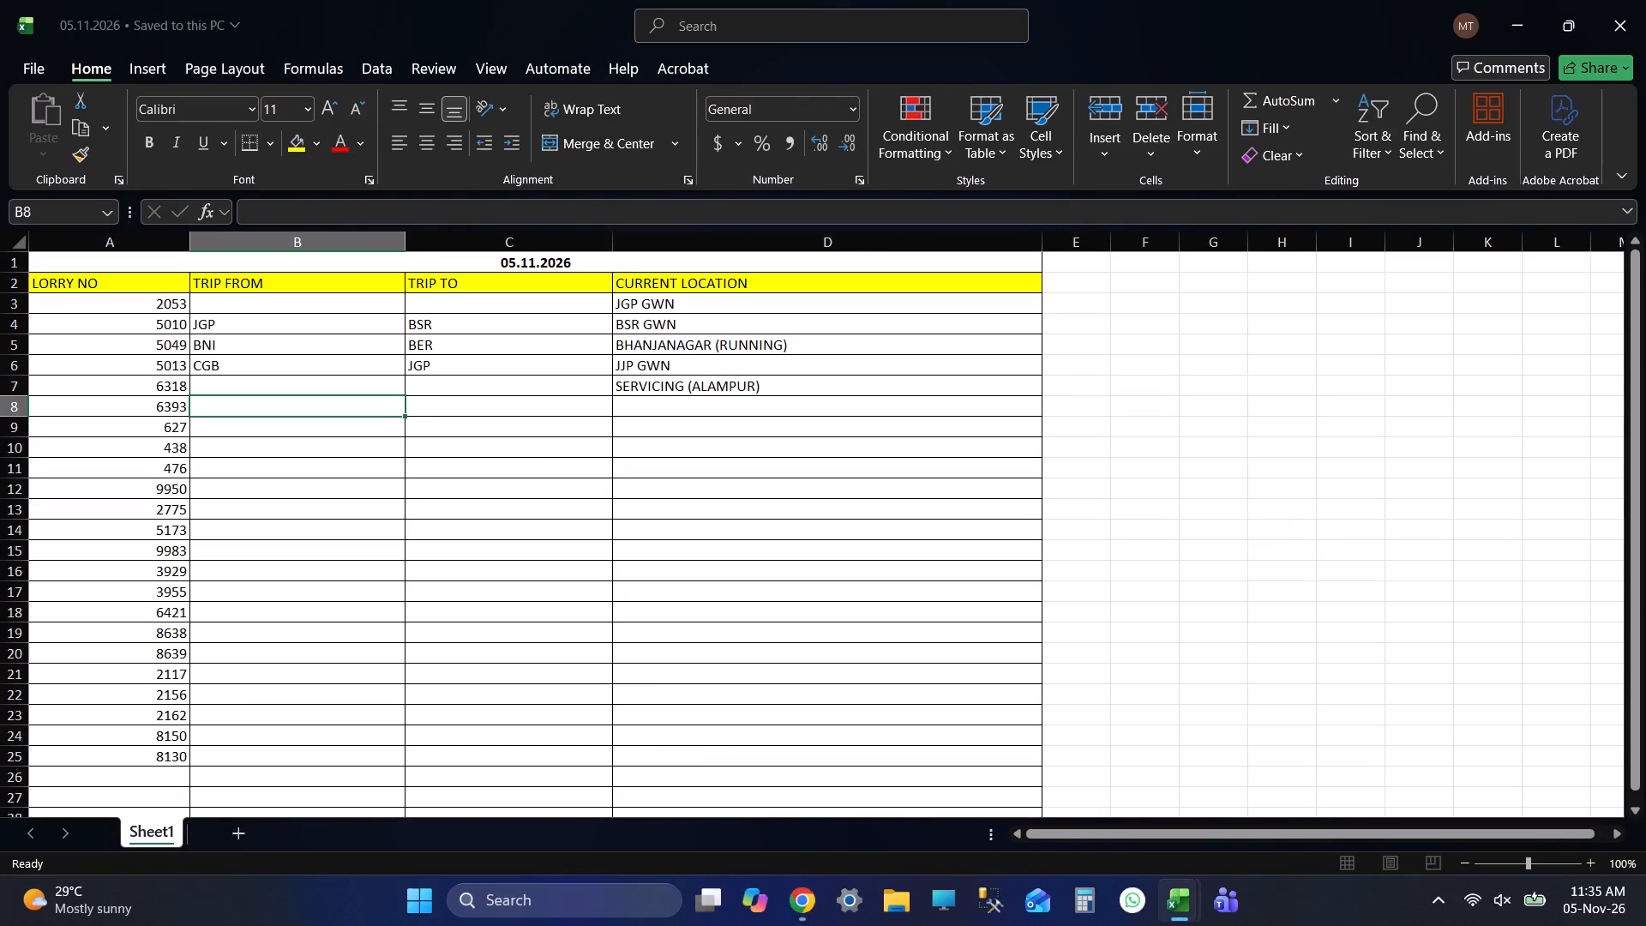
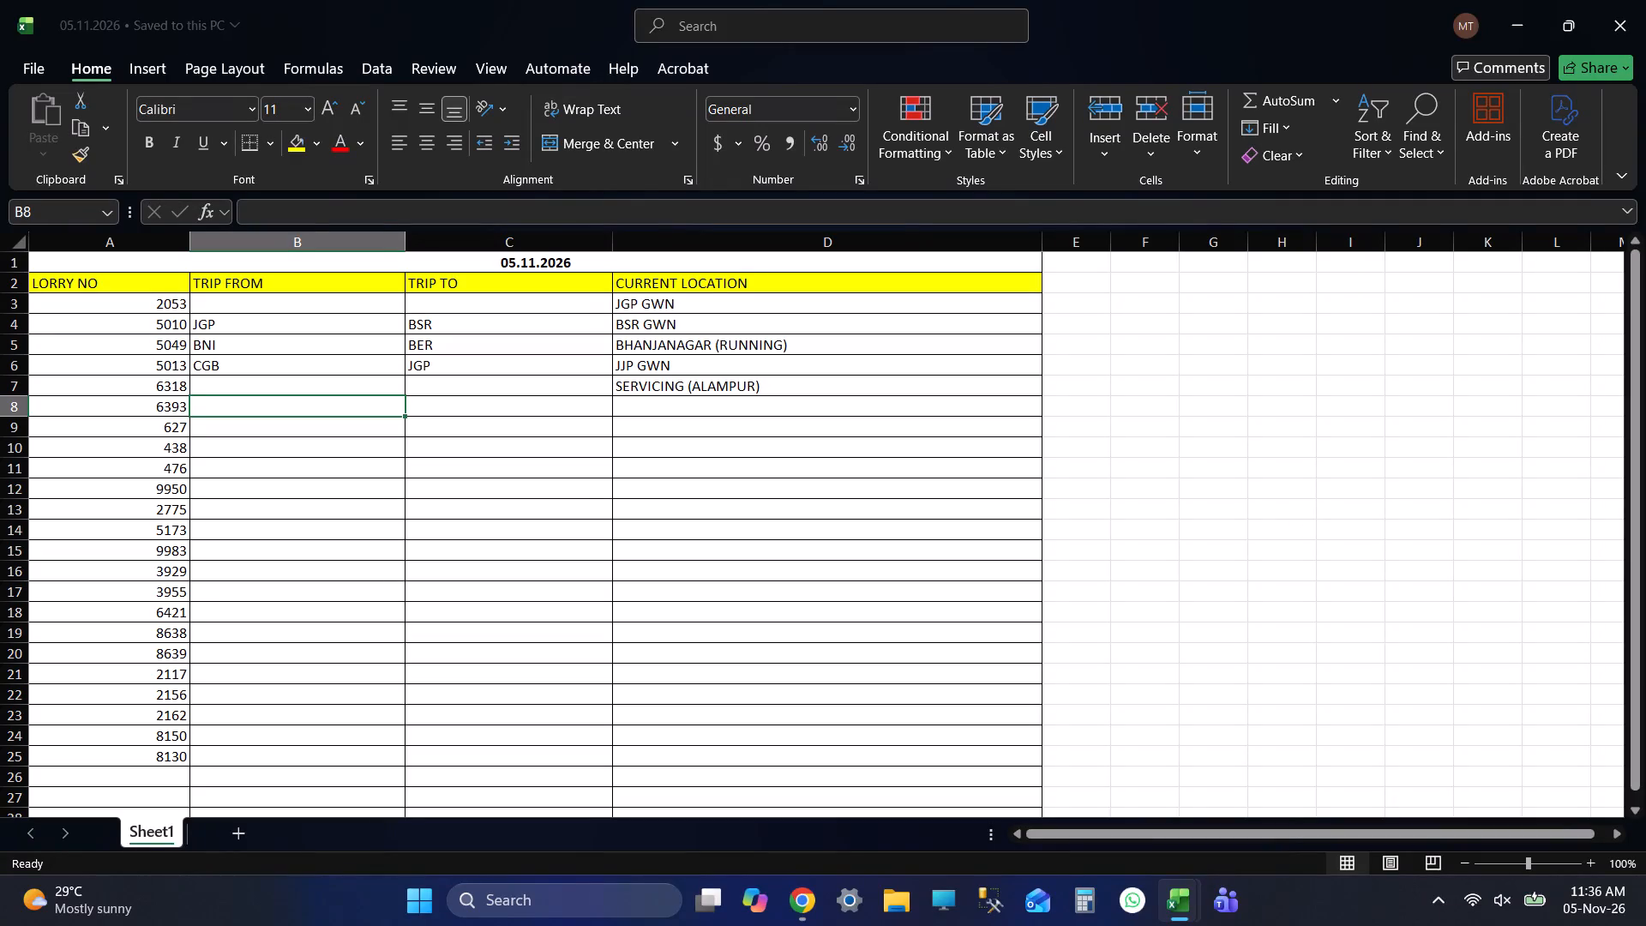
Save the 05.11.2026 lorry status workbook.
{"action": "key", "text": "ctrl+s"}
{"action": "left_click", "coordinate": [716, 388]}
{"action": "key", "text": "ctrl+s"}
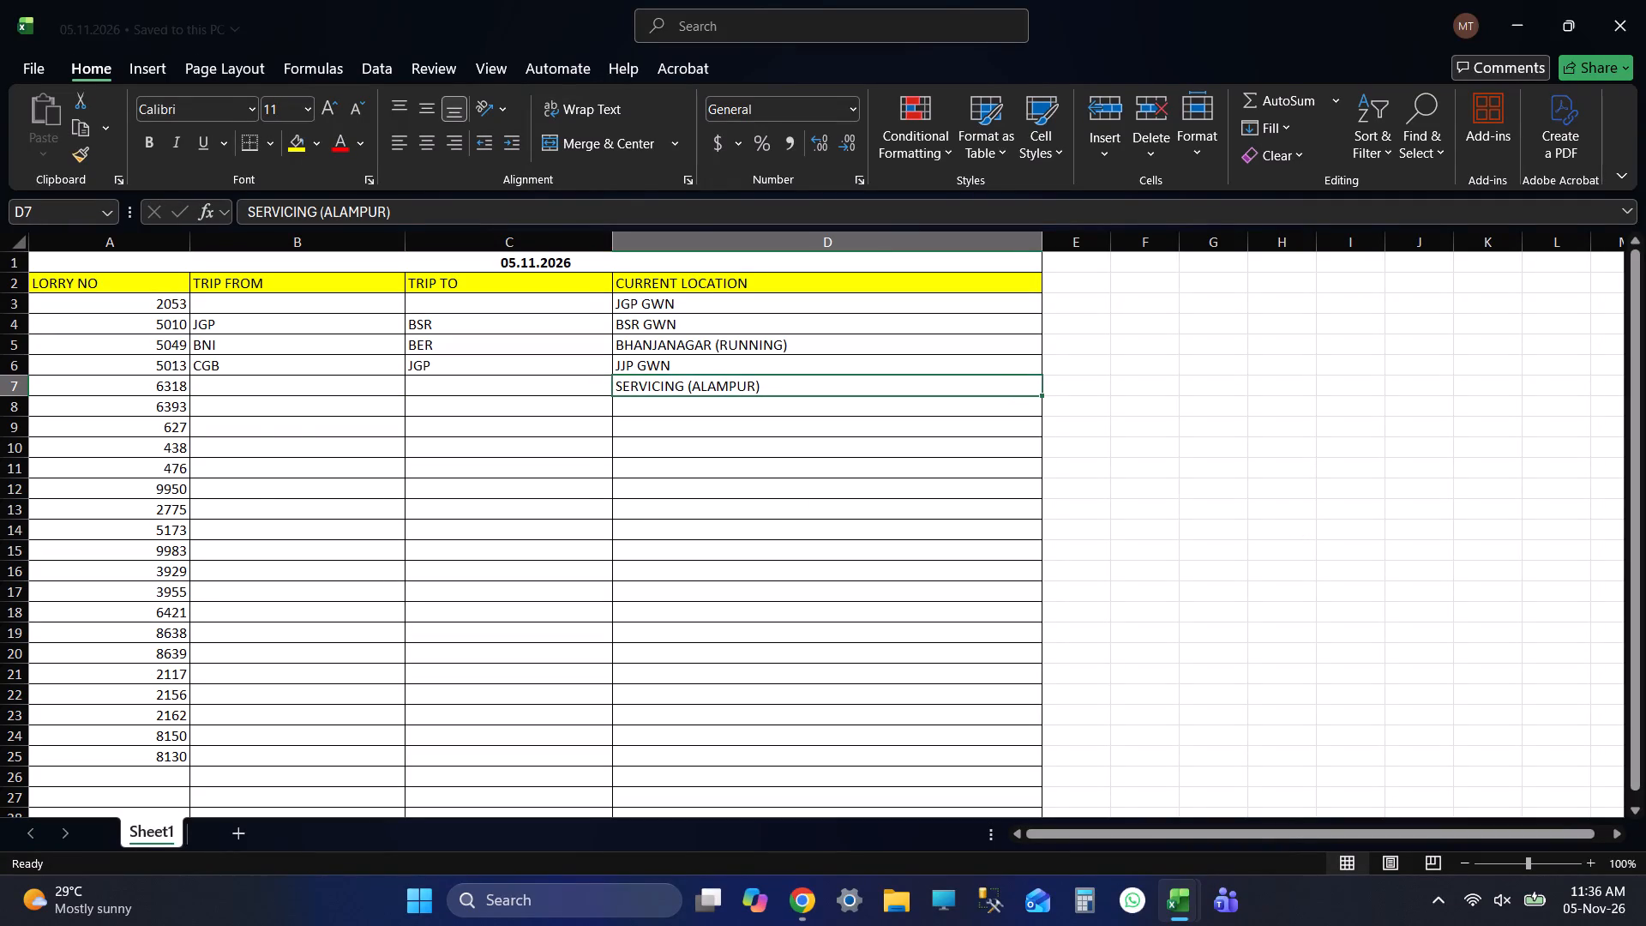
Switch to Wheelseye and re-examine the surroundings of lorry 6318's Stop 2 on the satellite map, checking back against the status sheet.
{"action": "key", "text": "alt+Tab"}
{"action": "key", "text": "alt+Tab"}
{"action": "key", "text": "alt+Tab"}
{"action": "key", "text": "alt+Tab"}
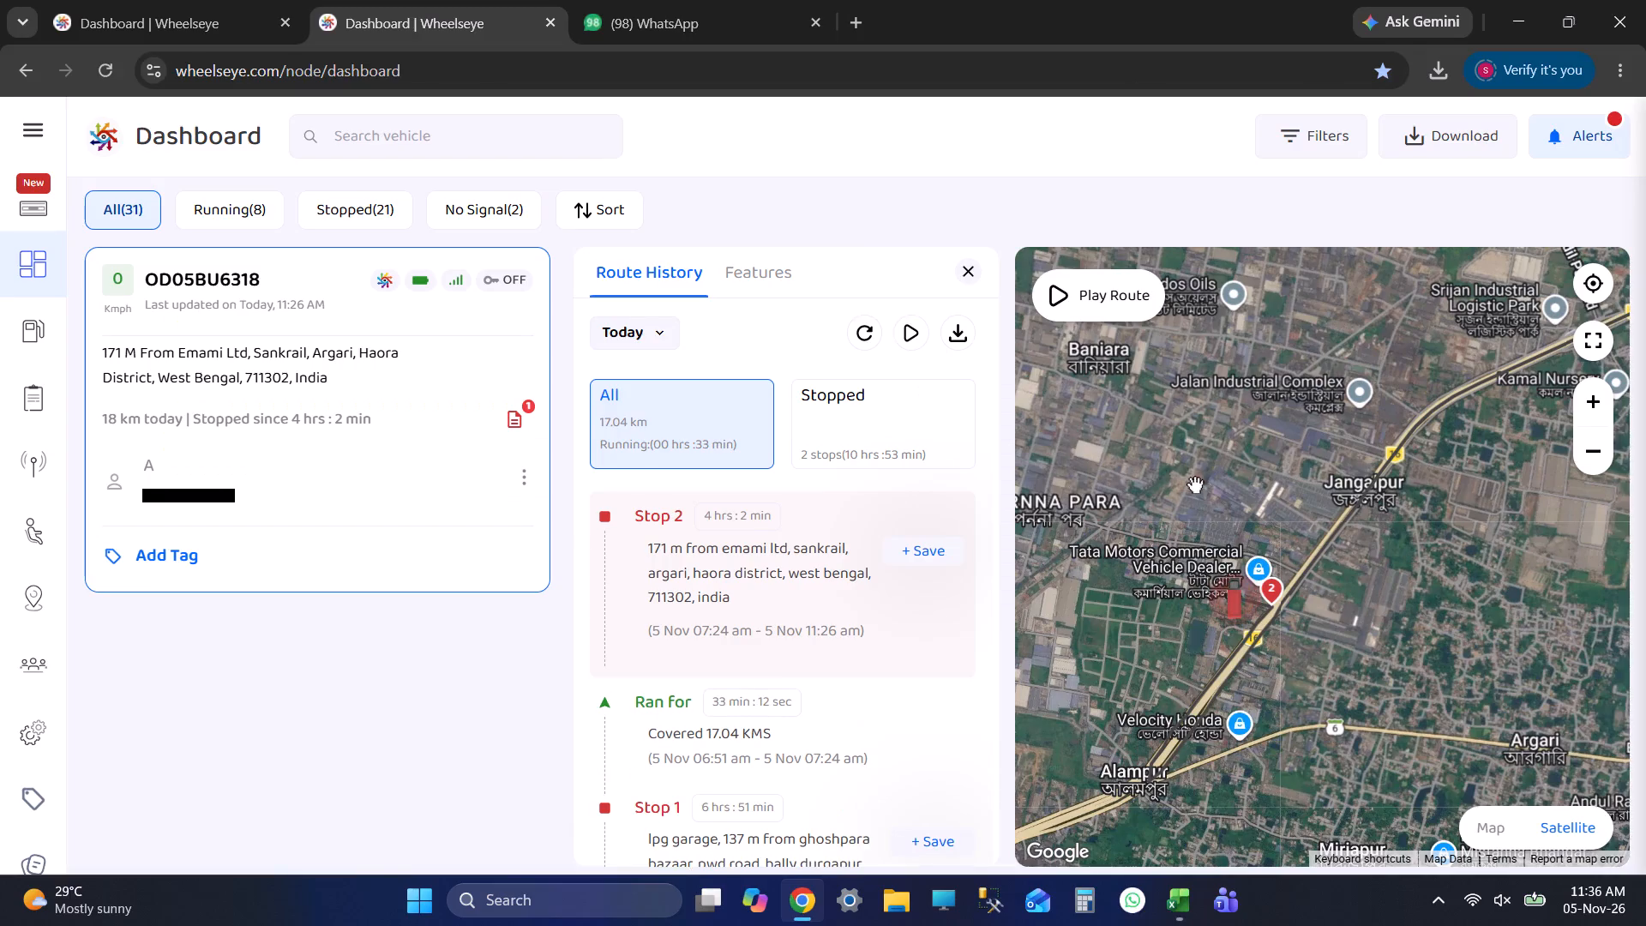
{"action": "scroll", "coordinate": [1235, 539], "scroll_direction": "down", "scroll_amount": 1}
{"action": "scroll", "coordinate": [1239, 539], "scroll_direction": "up", "scroll_amount": 6}
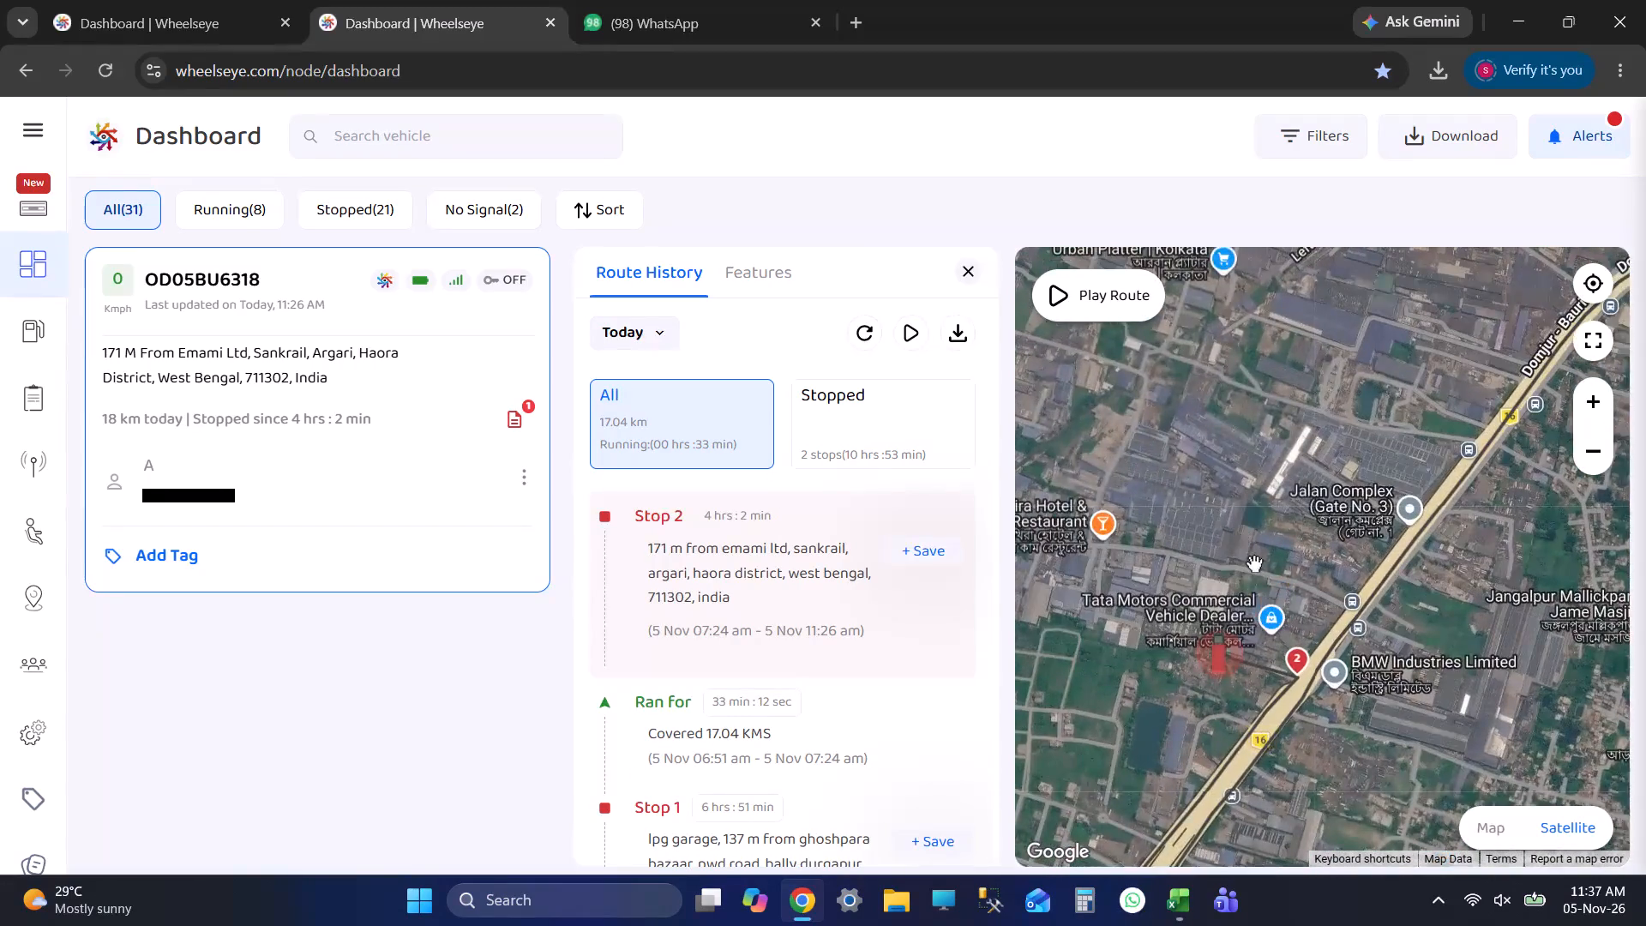
{"action": "scroll", "coordinate": [1254, 563], "scroll_direction": "up", "scroll_amount": 1}
{"action": "scroll", "coordinate": [1254, 563], "scroll_direction": "down", "scroll_amount": 1}
{"action": "scroll", "coordinate": [1254, 563], "scroll_direction": "up", "scroll_amount": 4}
{"action": "left_click_drag", "start_coordinate": [1254, 563], "coordinate": [1321, 391]}
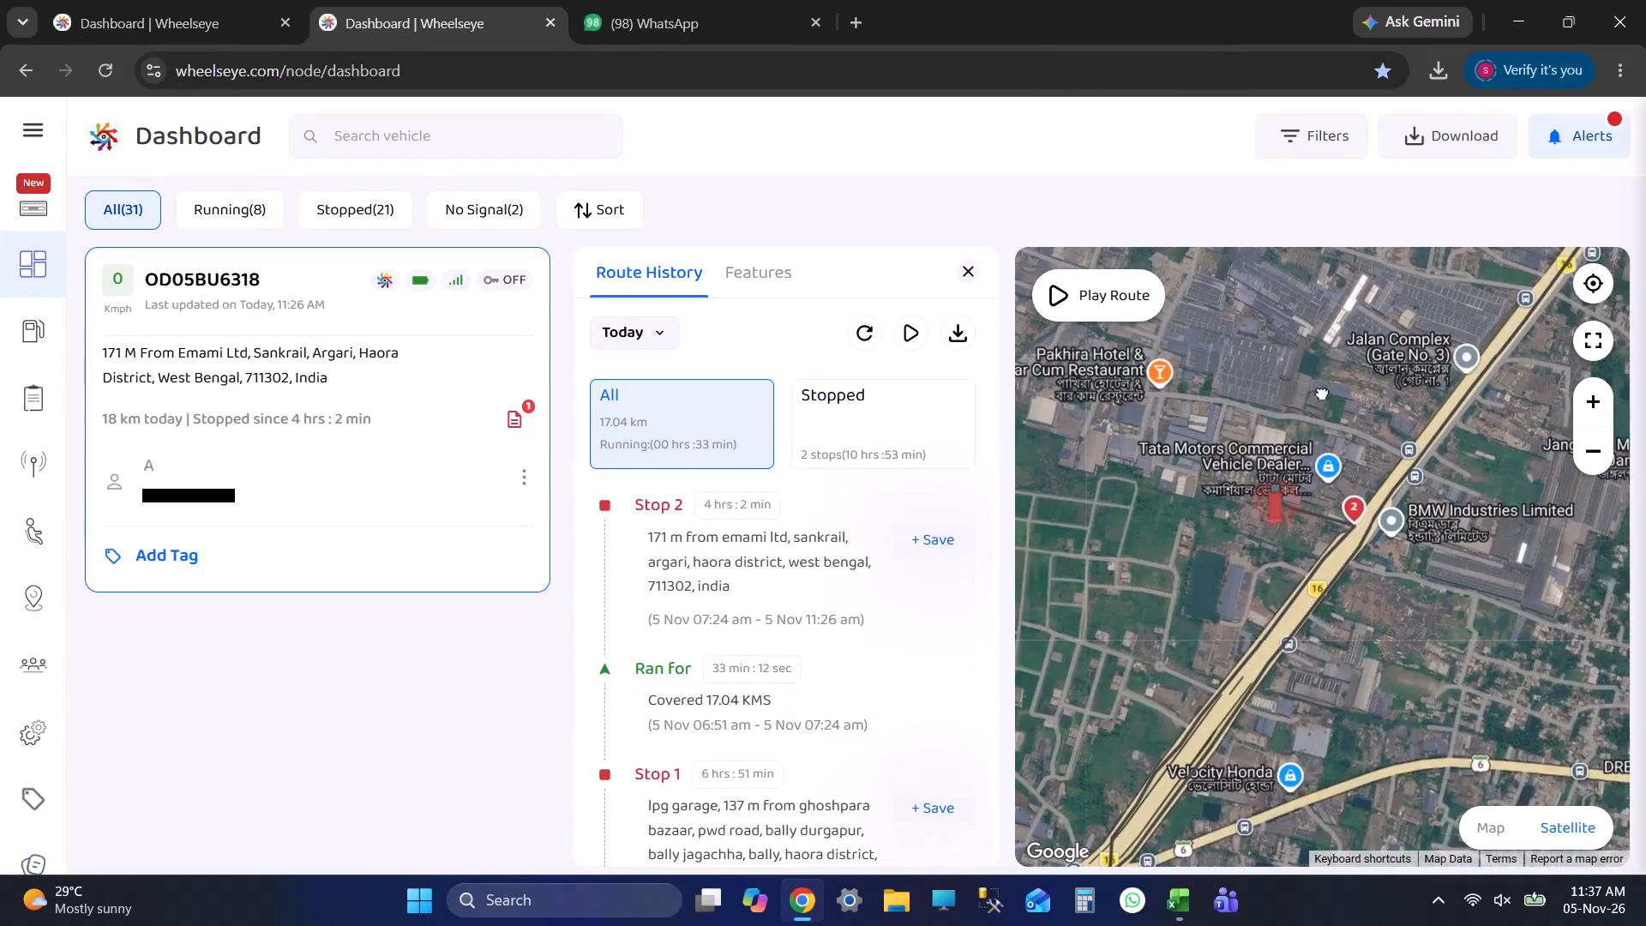
{"action": "left_click_drag", "start_coordinate": [1321, 391], "coordinate": [1338, 398]}
{"action": "scroll", "coordinate": [1291, 532], "scroll_direction": "up", "scroll_amount": 1}
{"action": "scroll", "coordinate": [1291, 532], "scroll_direction": "down", "scroll_amount": 1}
{"action": "scroll", "coordinate": [1291, 532], "scroll_direction": "up", "scroll_amount": 2}
{"action": "left_click_drag", "start_coordinate": [1334, 452], "coordinate": [1249, 502]}
{"action": "scroll", "coordinate": [1252, 502], "scroll_direction": "down", "scroll_amount": 2}
{"action": "scroll", "coordinate": [1252, 502], "scroll_direction": "up", "scroll_amount": 1}
{"action": "scroll", "coordinate": [1252, 502], "scroll_direction": "down", "scroll_amount": 3}
{"action": "scroll", "coordinate": [1252, 502], "scroll_direction": "up", "scroll_amount": 1}
{"action": "scroll", "coordinate": [1252, 502], "scroll_direction": "down", "scroll_amount": 2}
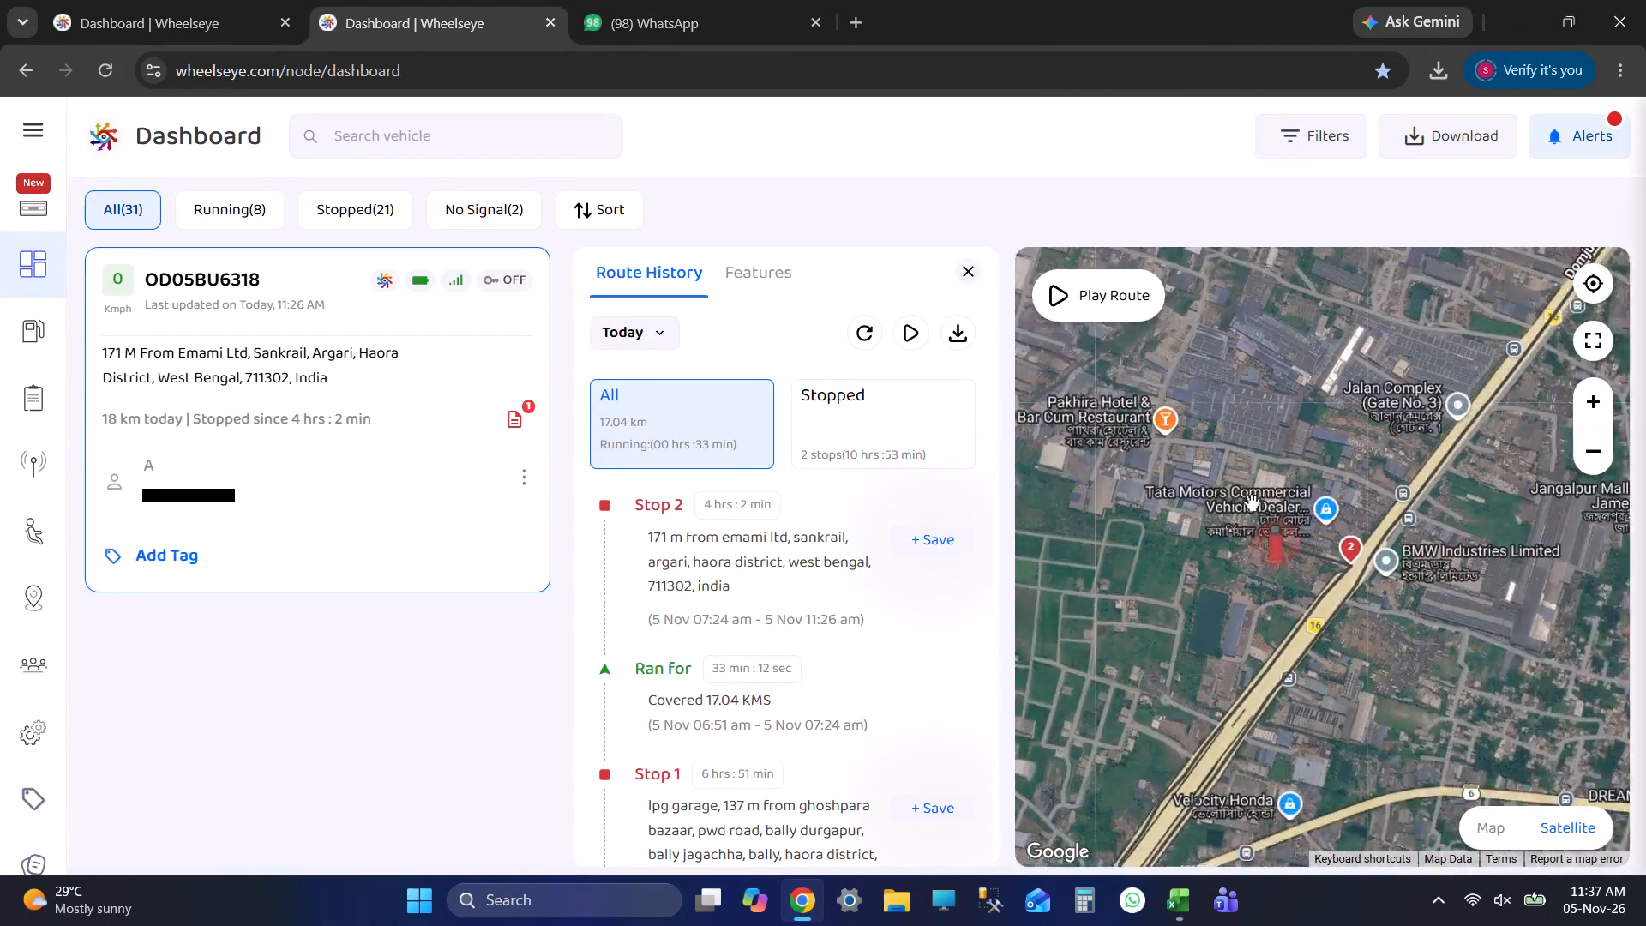
{"action": "left_click_drag", "start_coordinate": [1252, 487], "coordinate": [1293, 653]}
{"action": "key", "text": "alt+Tab"}
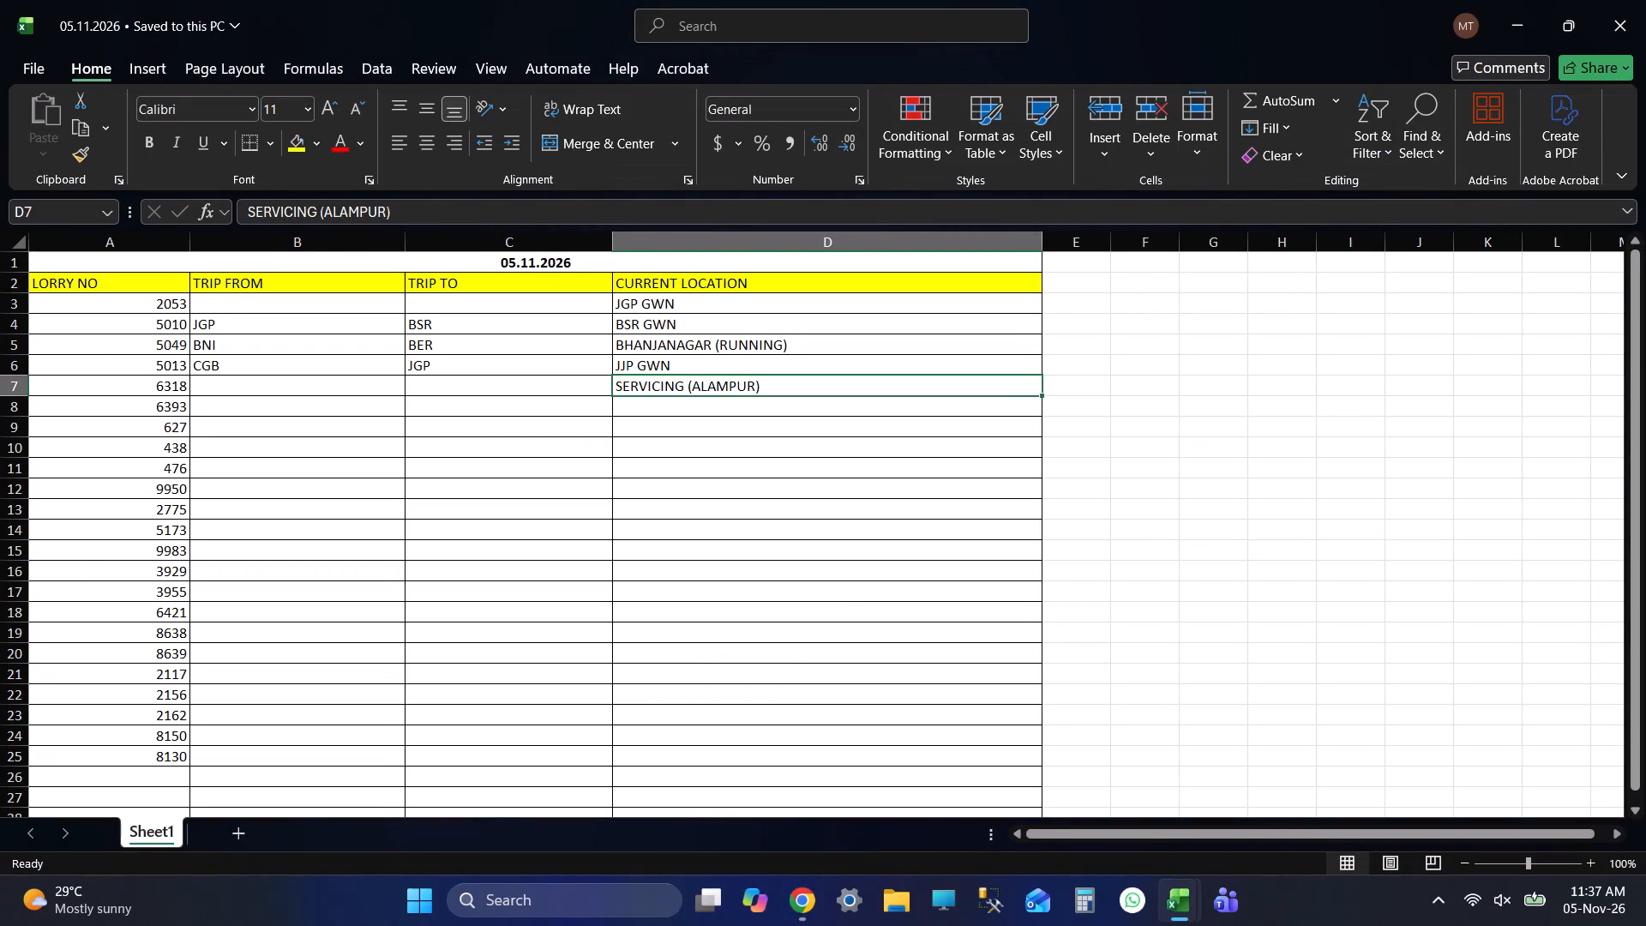
{"action": "key", "text": "alt+Tab"}
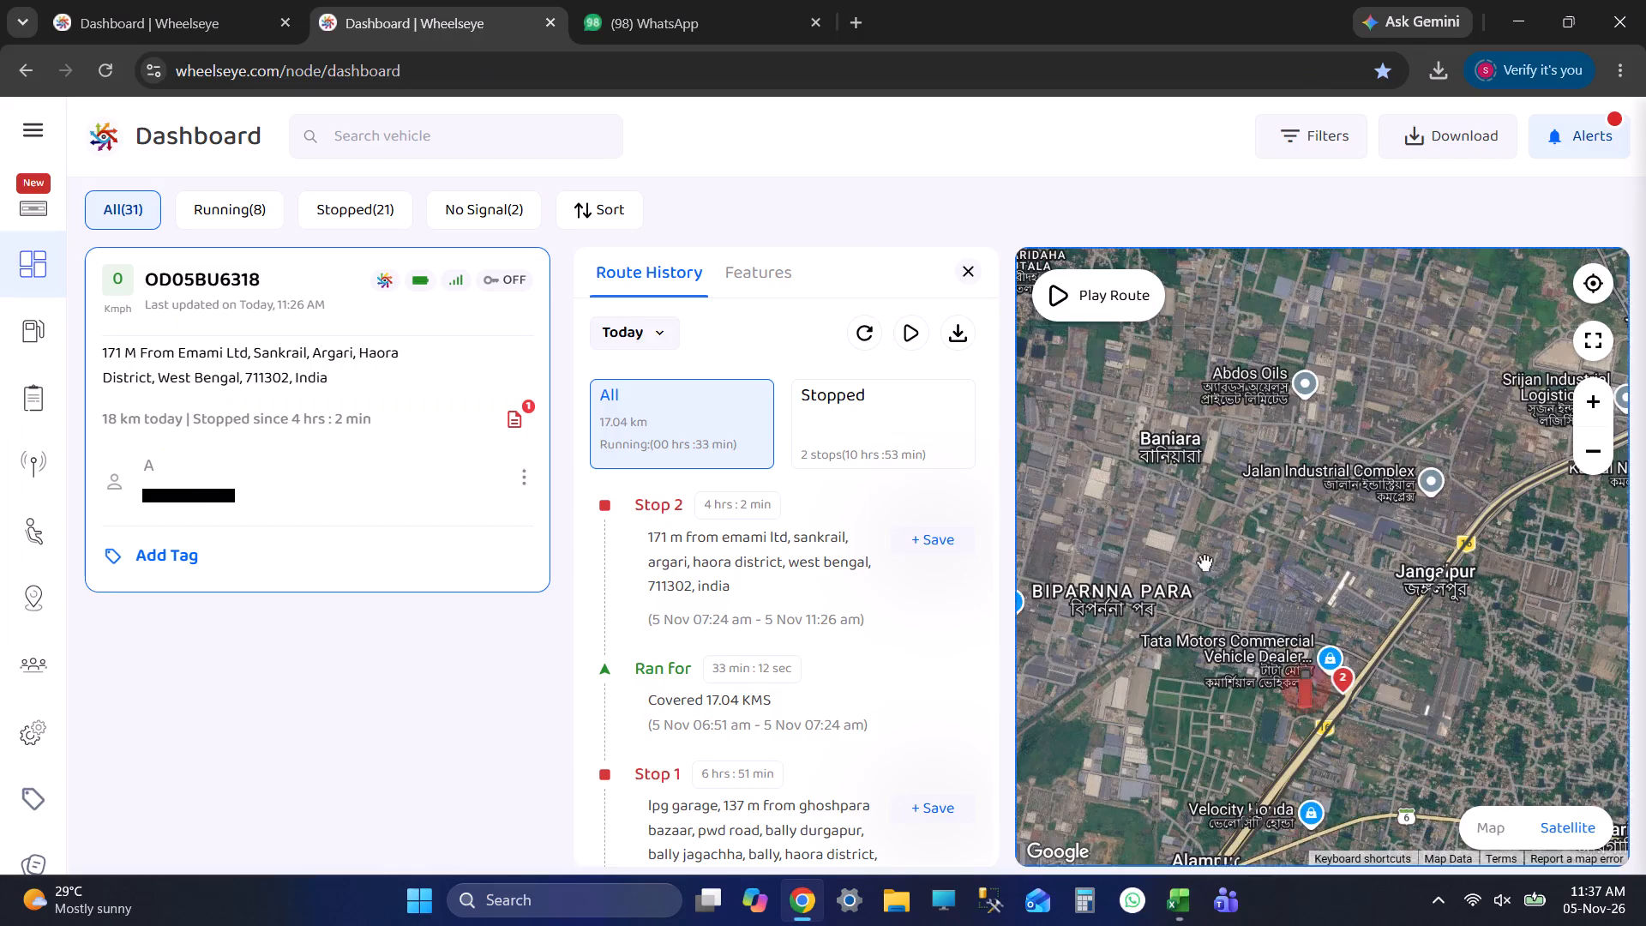
{"action": "scroll", "coordinate": [1290, 635], "scroll_direction": "down", "scroll_amount": 3}
{"action": "scroll", "coordinate": [1349, 658], "scroll_direction": "up", "scroll_amount": 1}
{"action": "scroll", "coordinate": [1349, 658], "scroll_direction": "down", "scroll_amount": 5}
{"action": "scroll", "coordinate": [1349, 658], "scroll_direction": "up", "scroll_amount": 4}
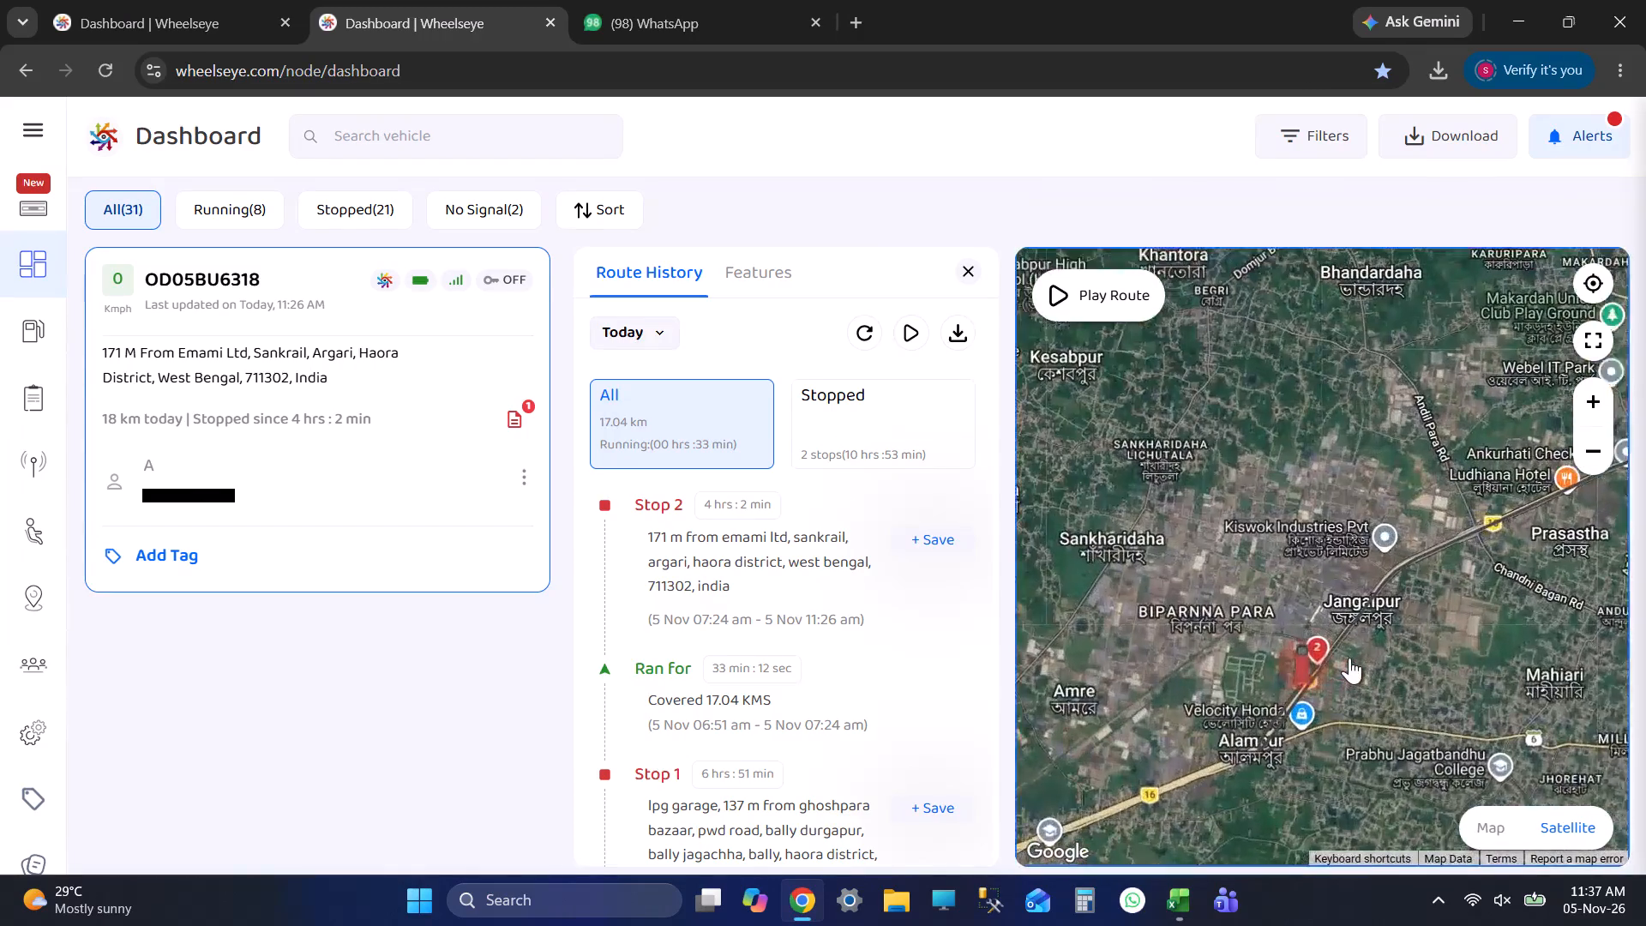
Enter CGB as lorry 6318's trip origin and BHU as its destination, consulting the daily trip workbook's CGB sheet, and save the status sheet.
{"action": "key", "text": "alt+Tab"}
{"action": "key", "text": "Return"}
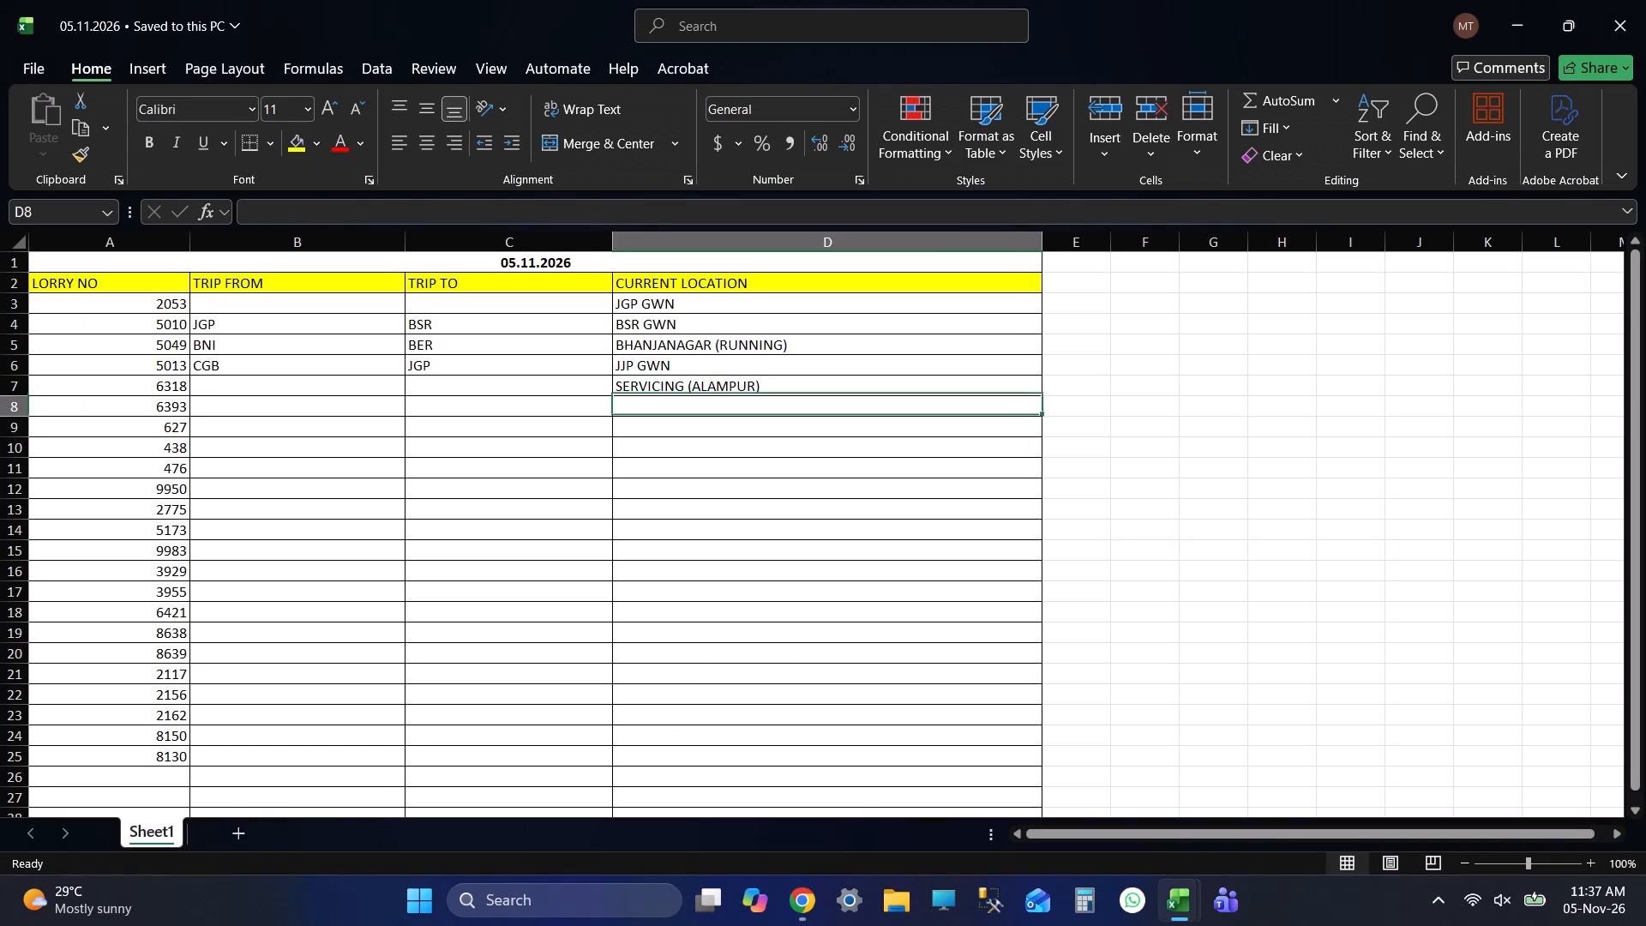
{"action": "key", "text": "ctrl+s"}
{"action": "key", "text": "shift+Tab"}
{"action": "key", "text": "shift+Tab"}
{"action": "key", "text": "shift+Tab"}
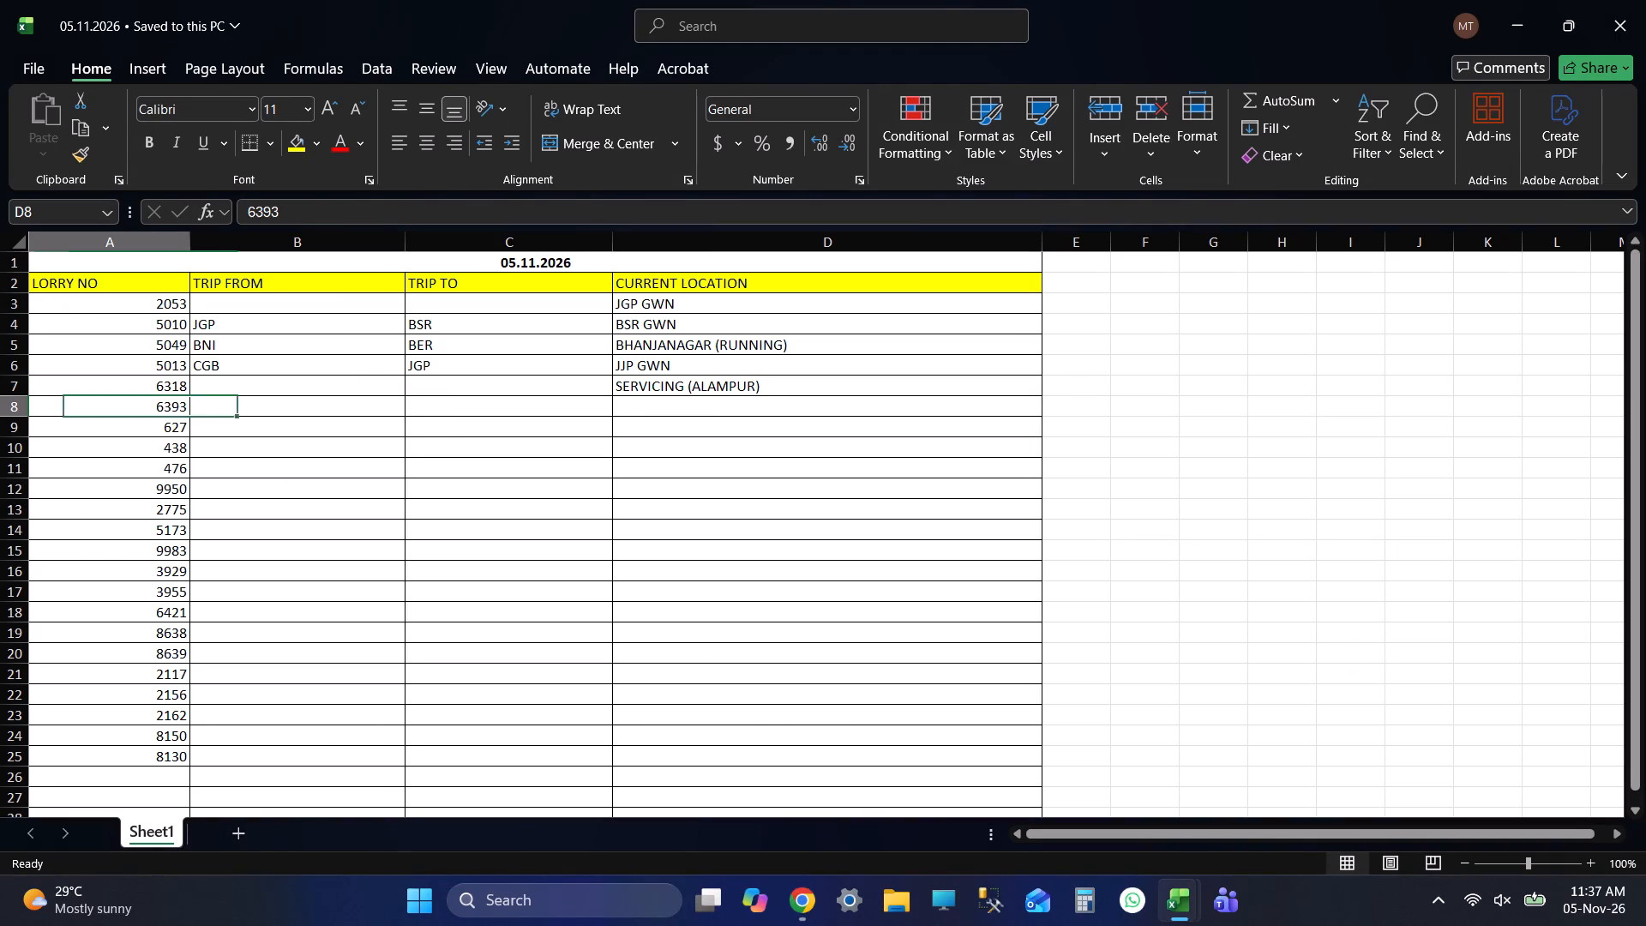
{"action": "left_click", "coordinate": [296, 388]}
{"action": "key", "text": "alt+Tab"}
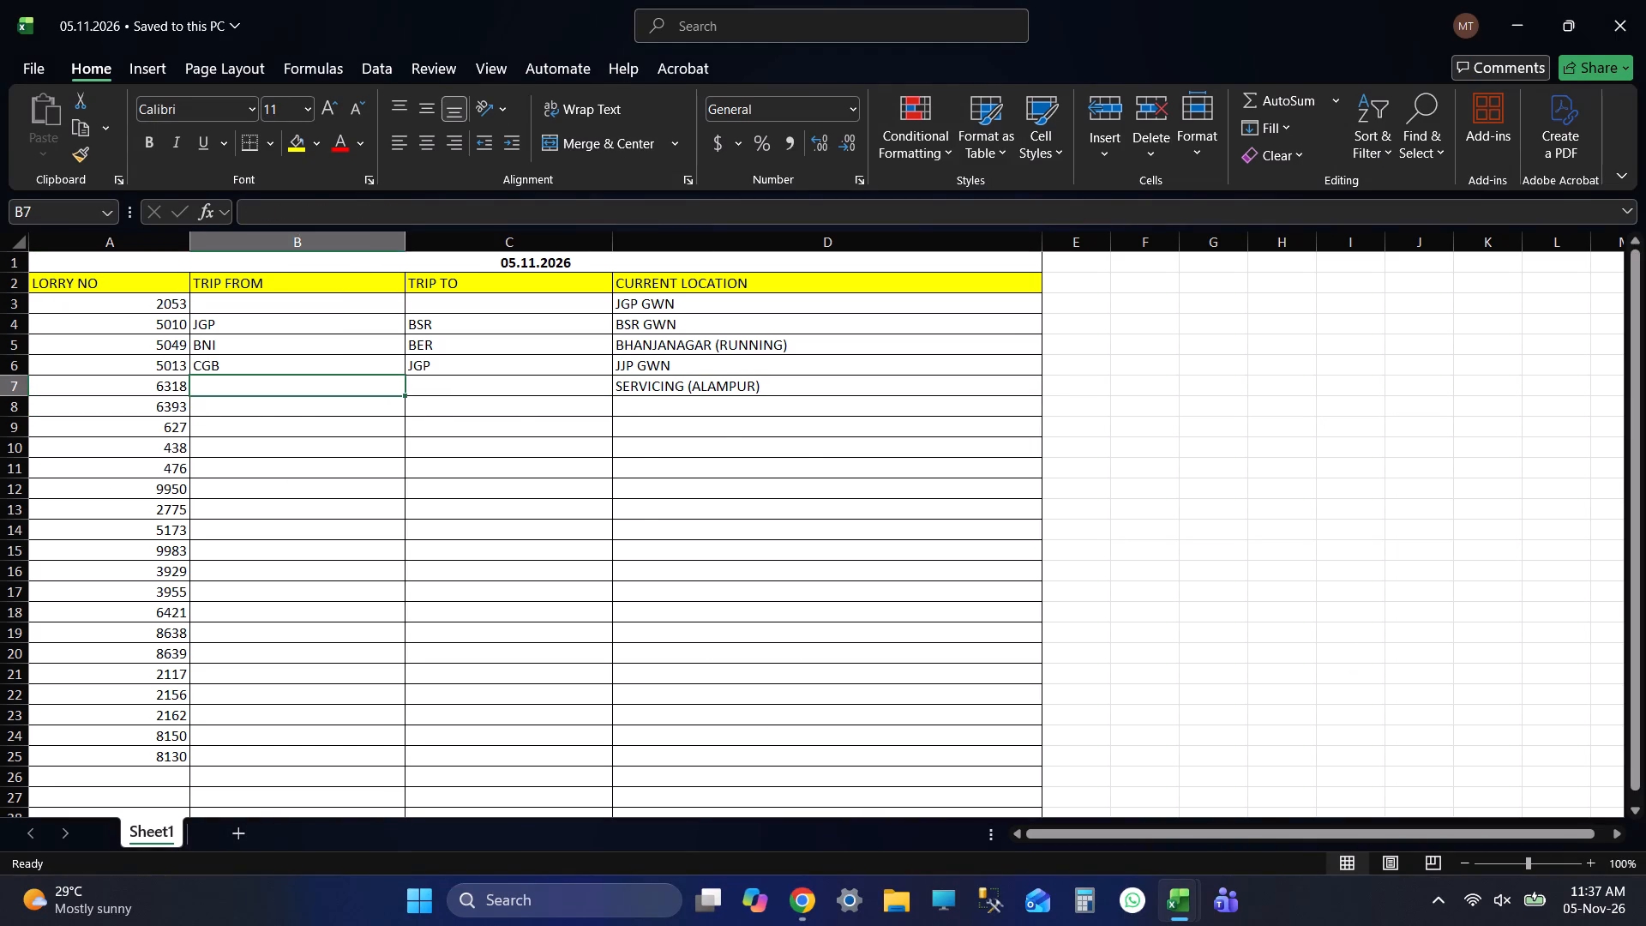
{"action": "key", "text": "alt+Tab"}
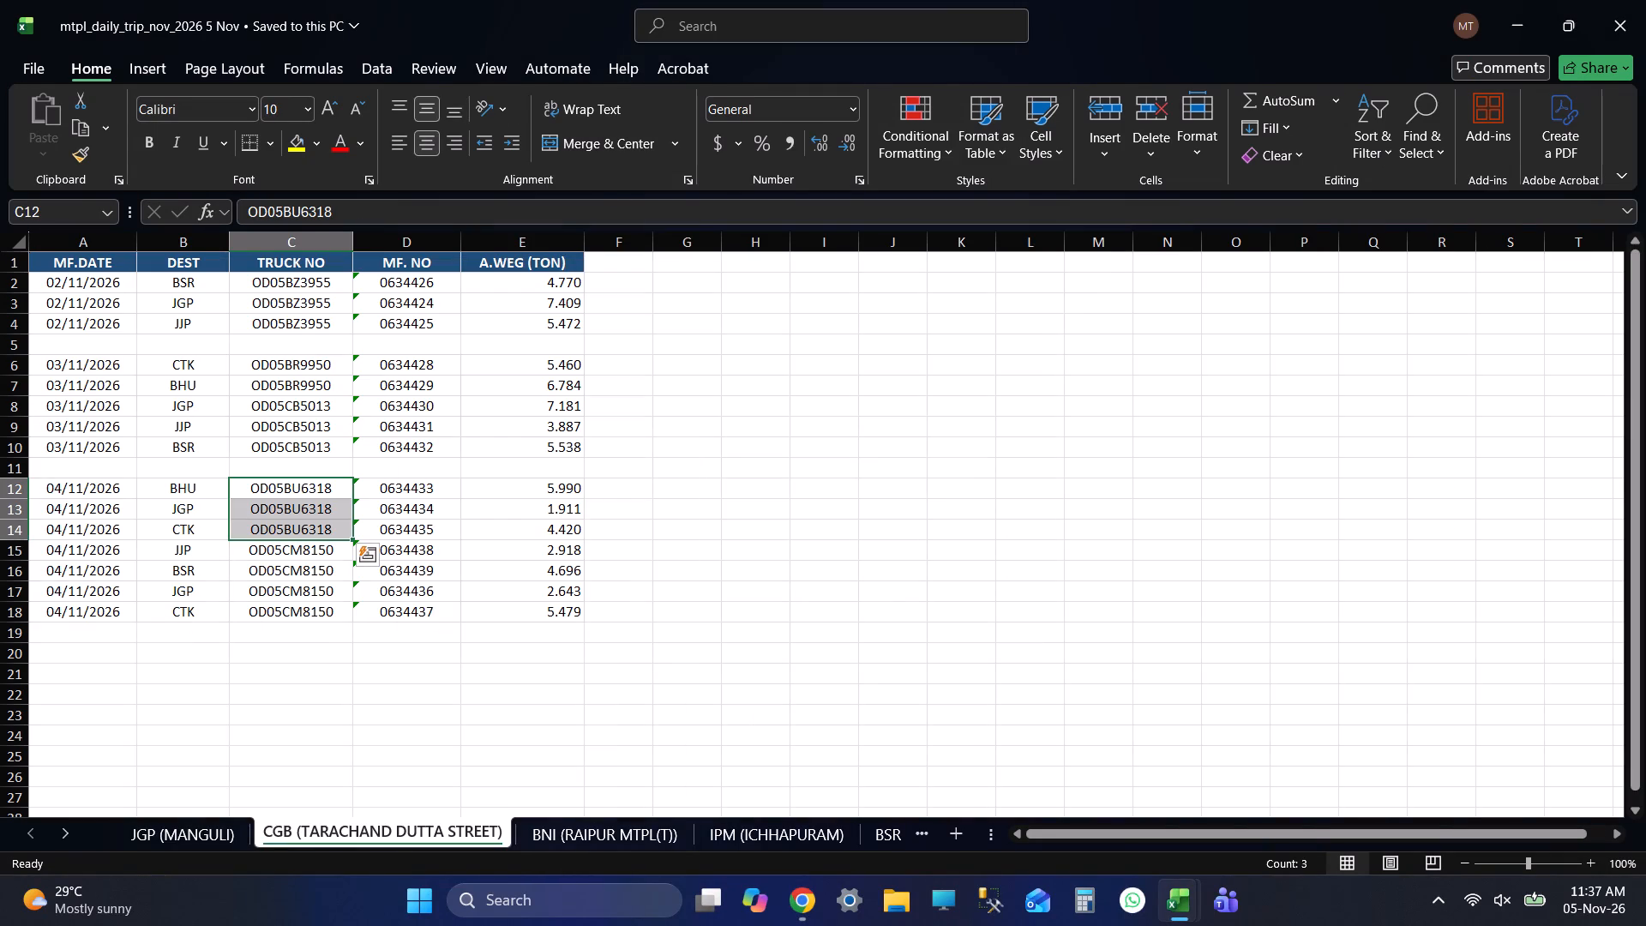
{"action": "key", "text": "alt+Tab"}
{"action": "key", "text": "alt+Tab"}
{"action": "key", "text": "alt+Tab"}
{"action": "type", "text": "CGB"}
{"action": "key", "text": "Tab"}
{"action": "type", "text": "BHU"}
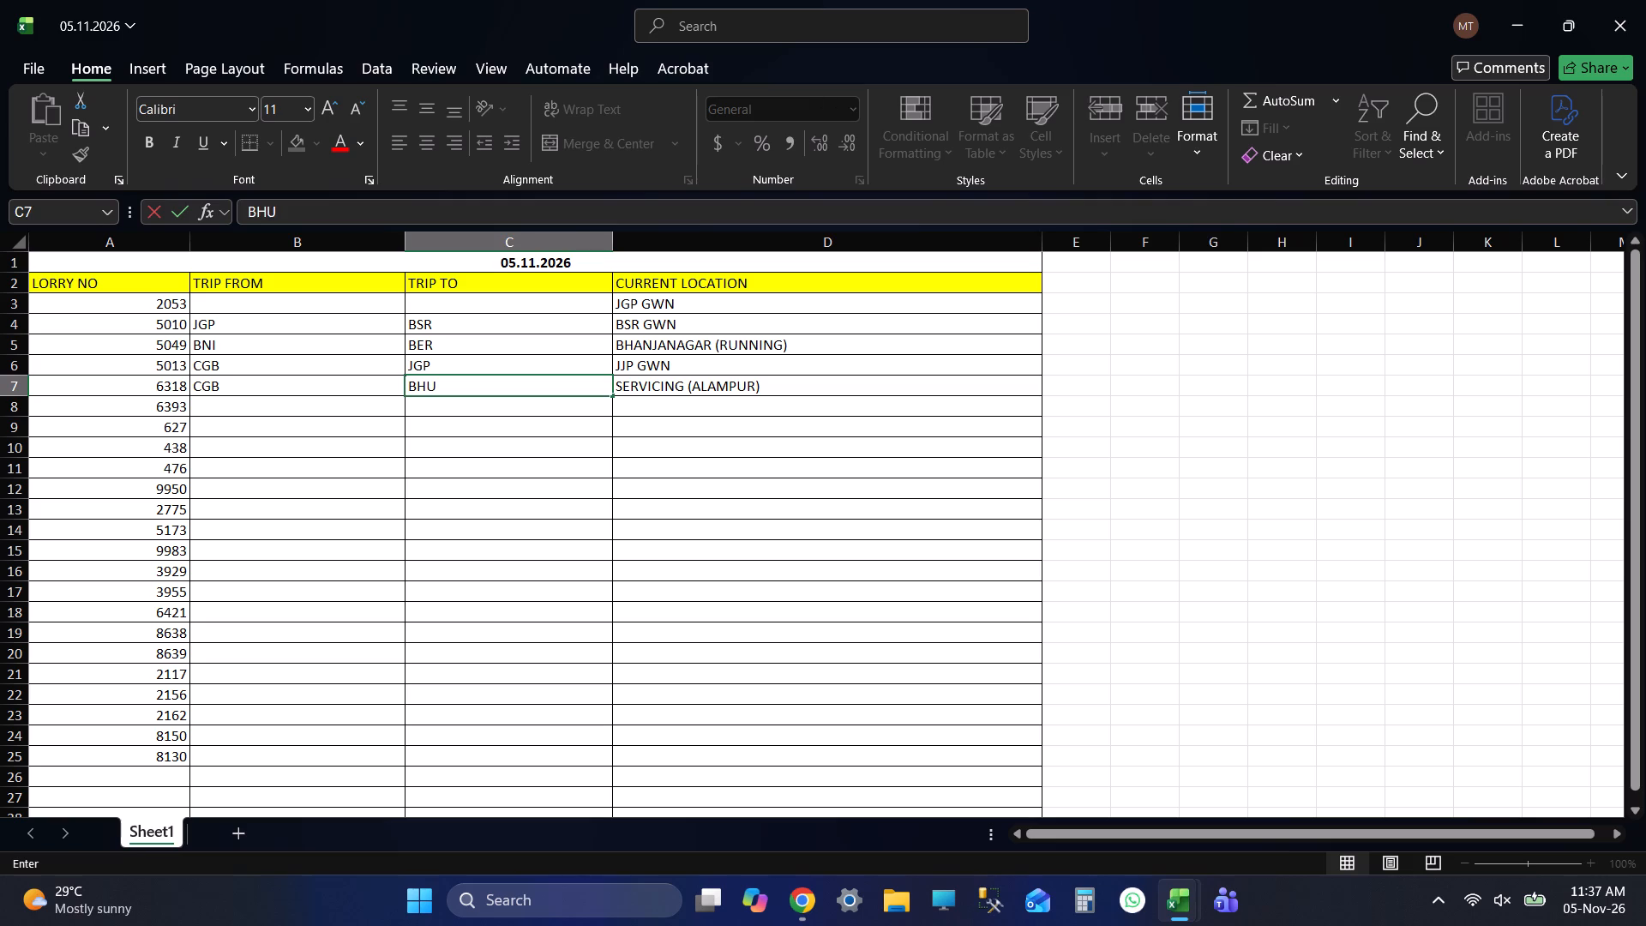
{"action": "key", "text": "Return"}
{"action": "key", "text": "ctrl+s"}
Look up lorry 6393 in Wheelseye and examine the area around its last reported position on the satellite map.
{"action": "key", "text": "Tab"}
{"action": "key", "text": "Tab"}
{"action": "key", "text": "alt+Tab"}
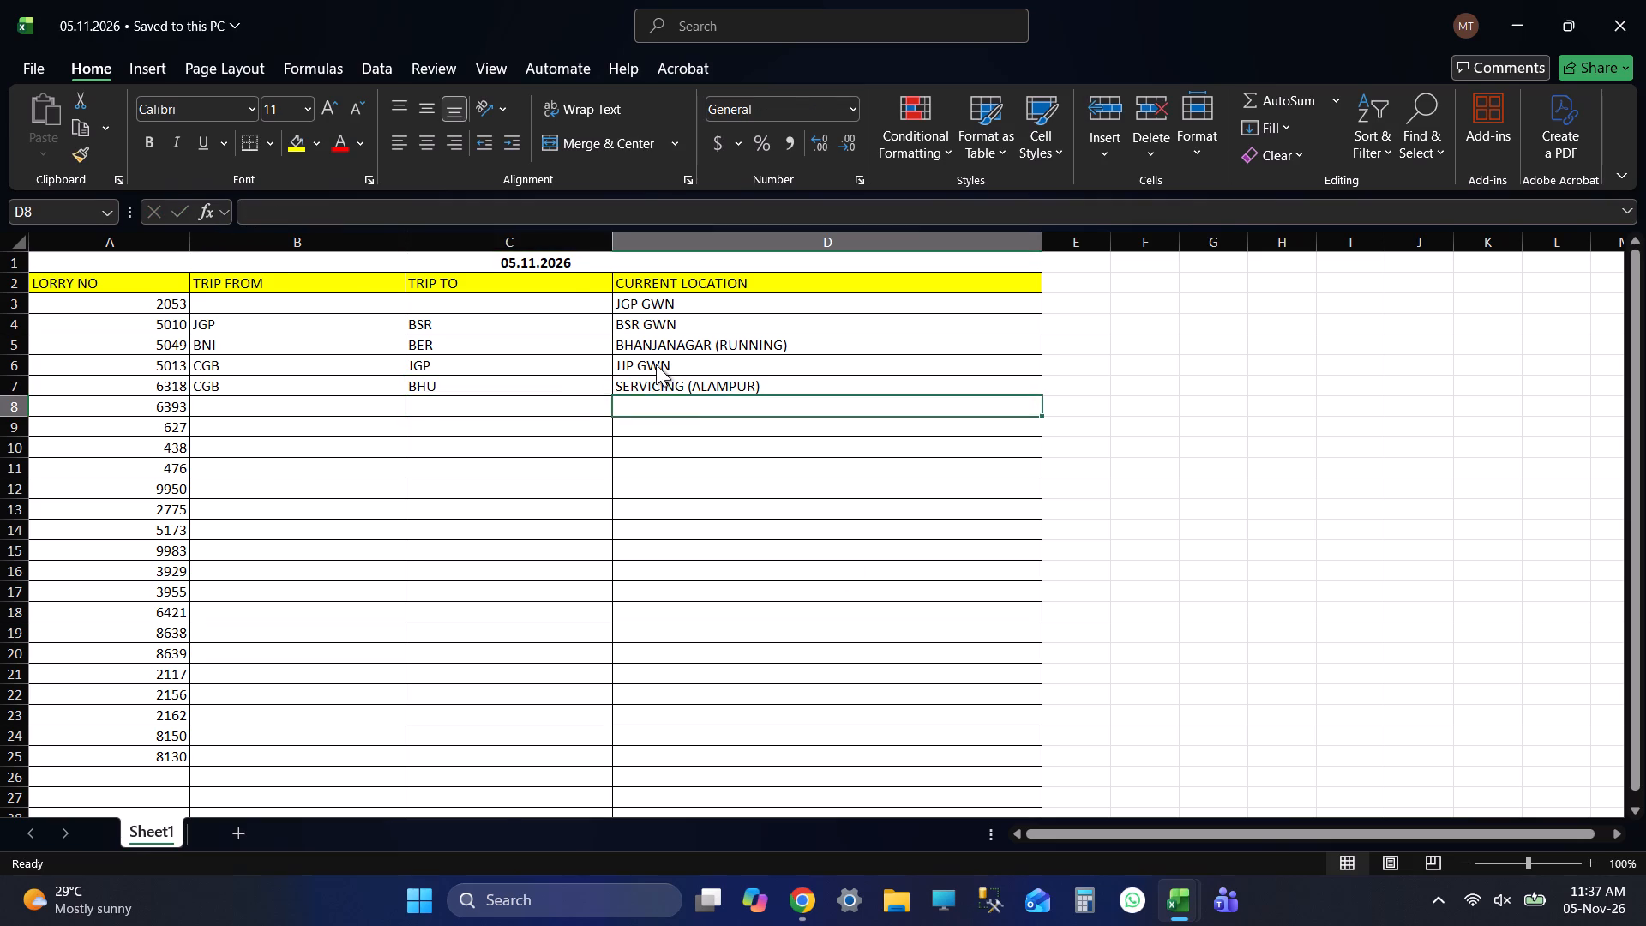
{"action": "key", "text": "alt+Tab"}
{"action": "key", "text": "alt+Tab"}
{"action": "key", "text": "alt+Tab"}
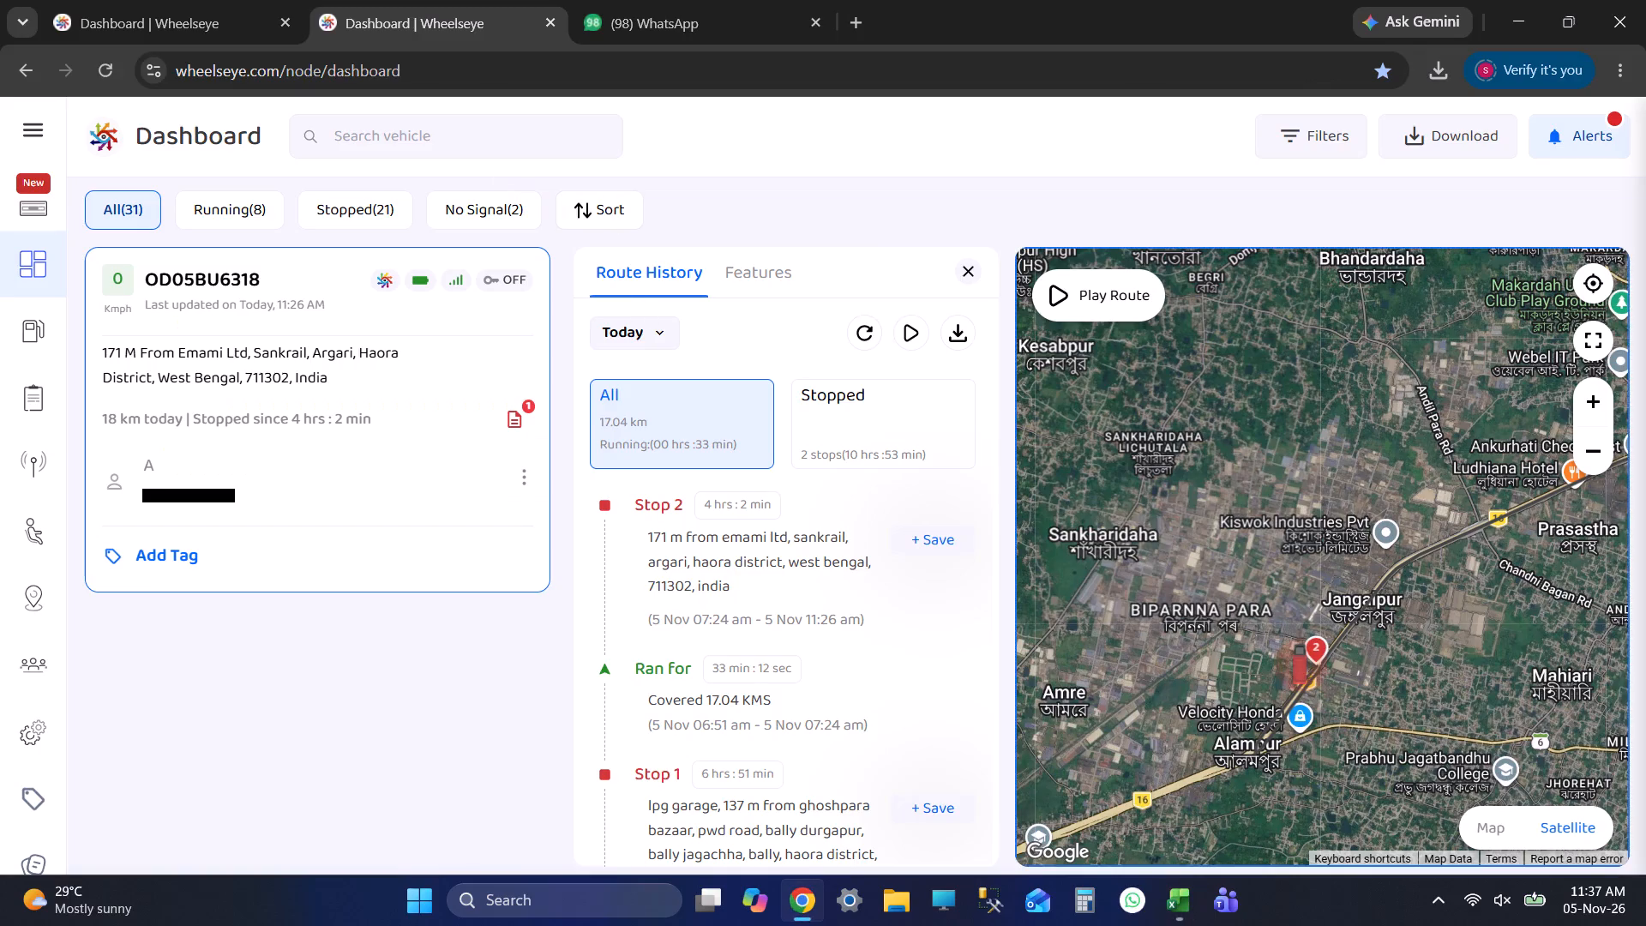
{"action": "left_click", "coordinate": [458, 131]}
{"action": "type", "text": "6393"}
{"action": "key", "text": "Return"}
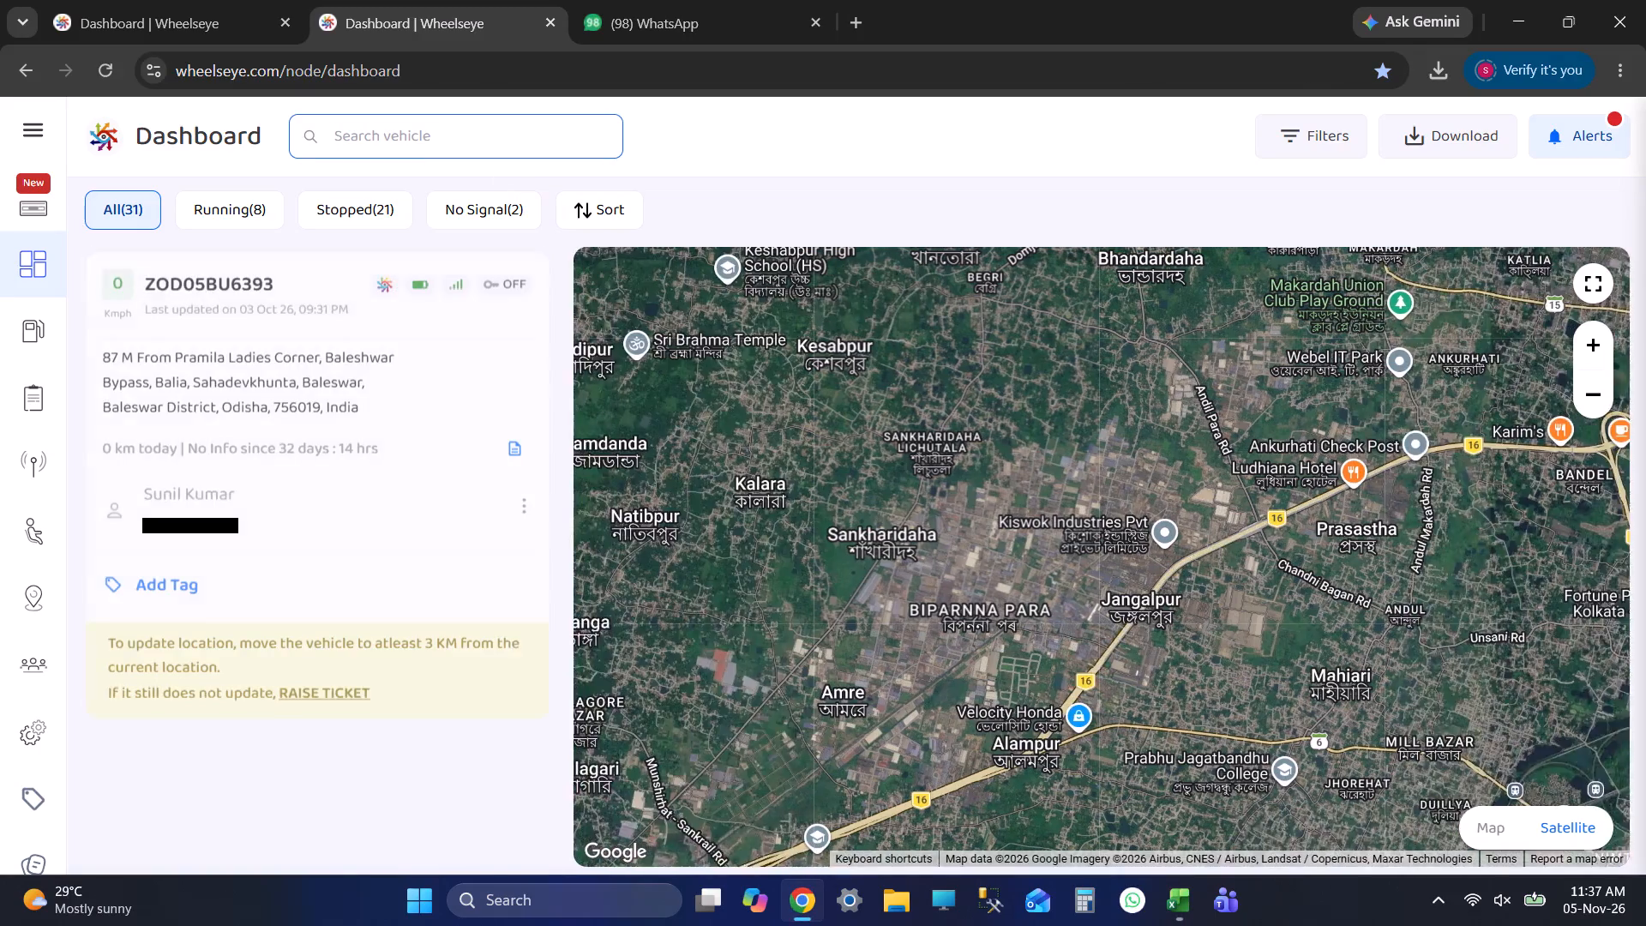
{"action": "left_click", "coordinate": [225, 337]}
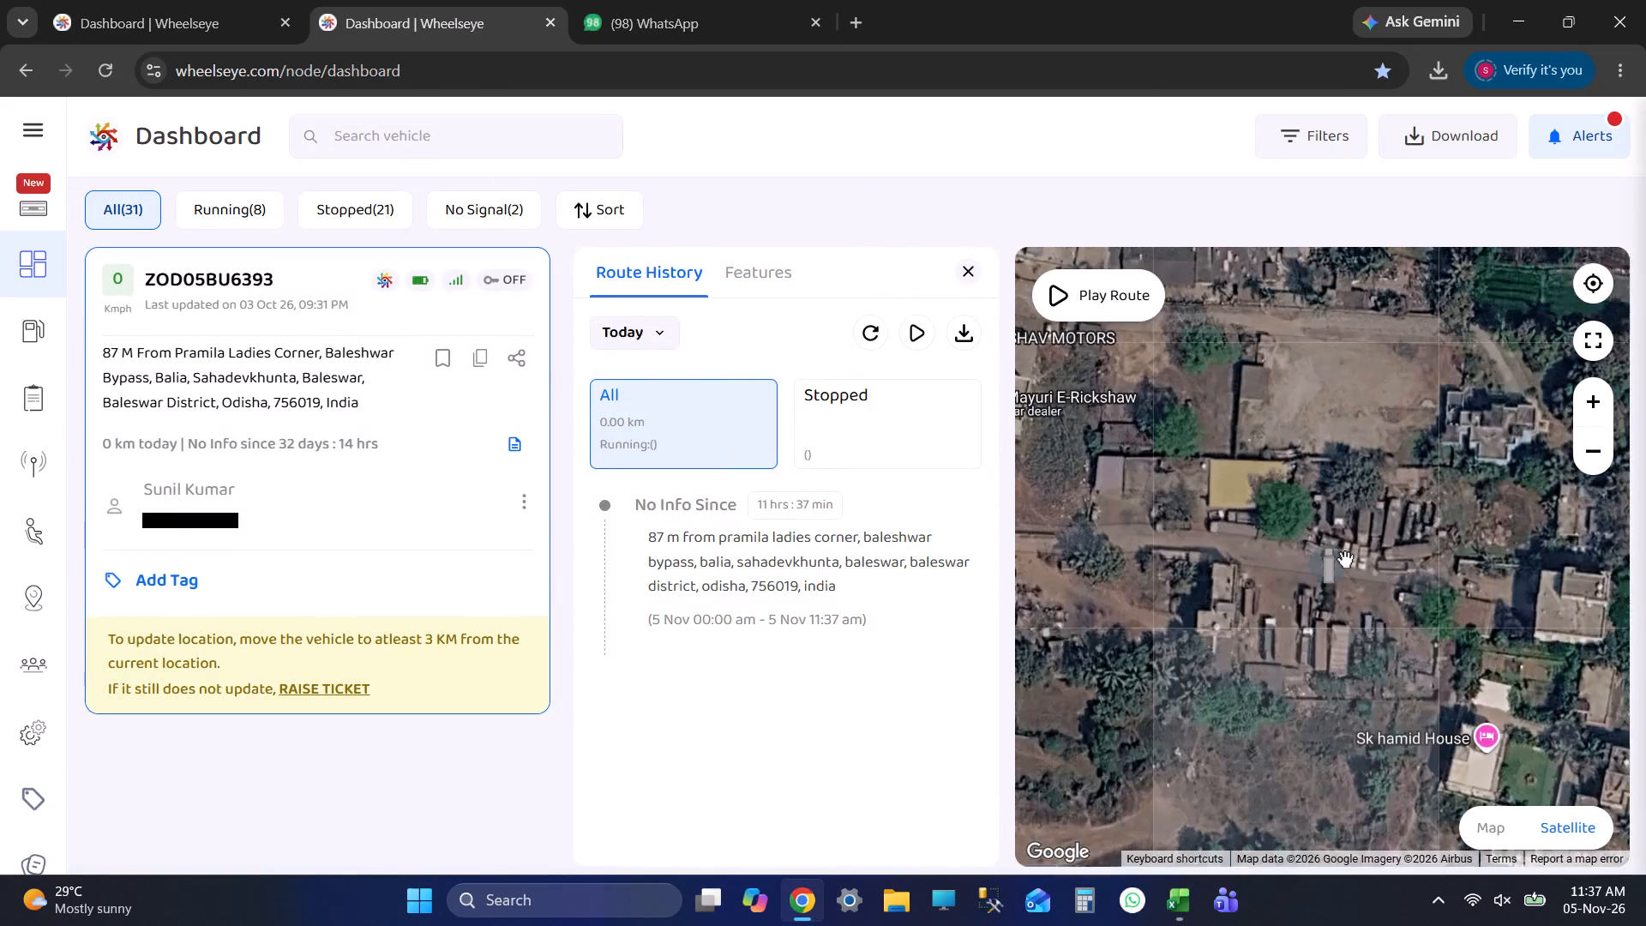
{"action": "scroll", "coordinate": [1345, 559], "scroll_direction": "up", "scroll_amount": 3}
{"action": "scroll", "coordinate": [1345, 559], "scroll_direction": "down", "scroll_amount": 1}
{"action": "scroll", "coordinate": [1345, 559], "scroll_direction": "up", "scroll_amount": 1}
{"action": "scroll", "coordinate": [1345, 559], "scroll_direction": "down", "scroll_amount": 1}
{"action": "scroll", "coordinate": [1345, 559], "scroll_direction": "up", "scroll_amount": 1}
{"action": "scroll", "coordinate": [1345, 559], "scroll_direction": "down", "scroll_amount": 7}
{"action": "scroll", "coordinate": [1345, 559], "scroll_direction": "up", "scroll_amount": 1}
{"action": "scroll", "coordinate": [1345, 559], "scroll_direction": "down", "scroll_amount": 5}
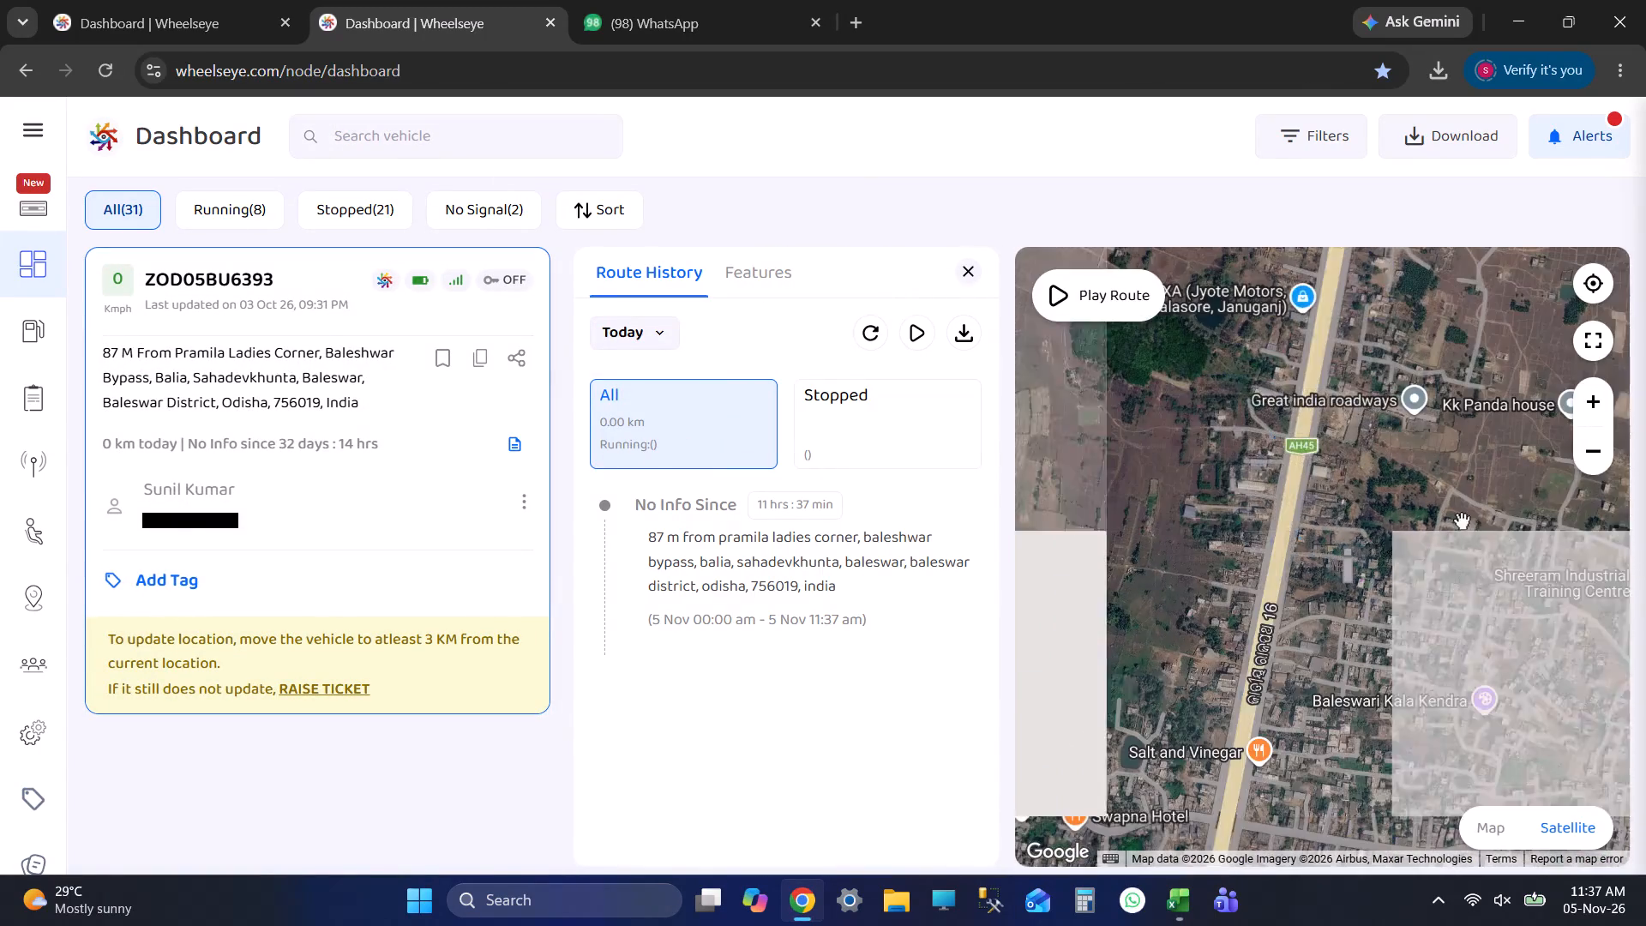
Enter BALASORE (KHARAP GADI) as lorry 6393's current location in the status sheet and save it.
{"action": "key", "text": "alt+Tab"}
{"action": "key", "text": "alt+Tab"}
{"action": "key", "text": "alt+Tab"}
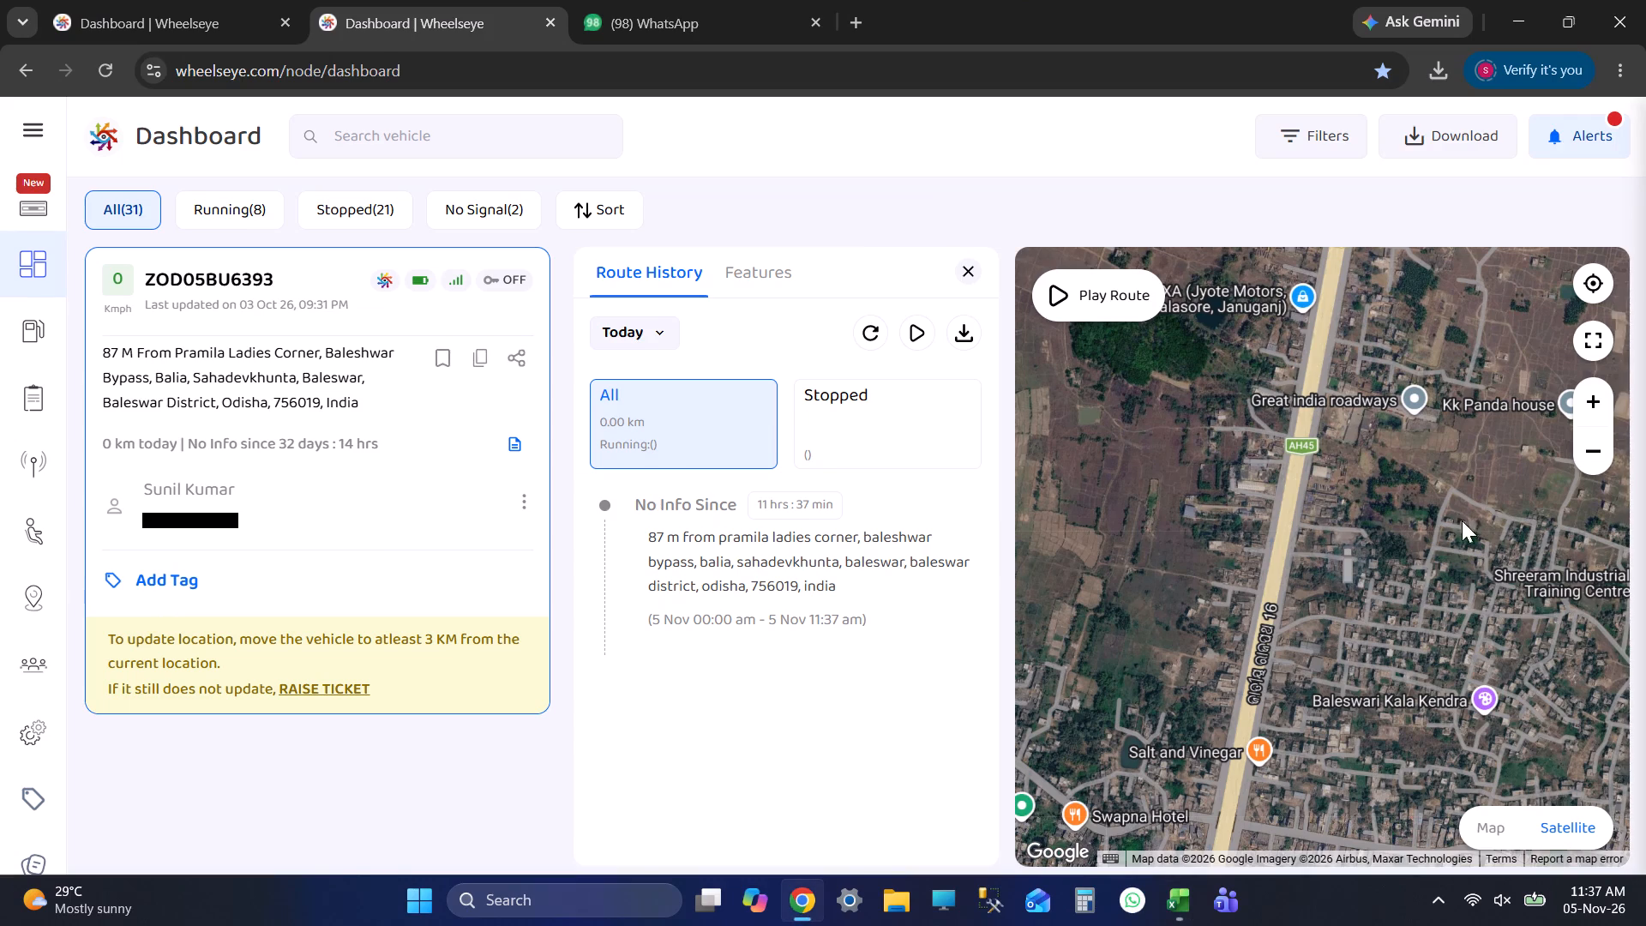
{"action": "type", "text": "BALASORE"}
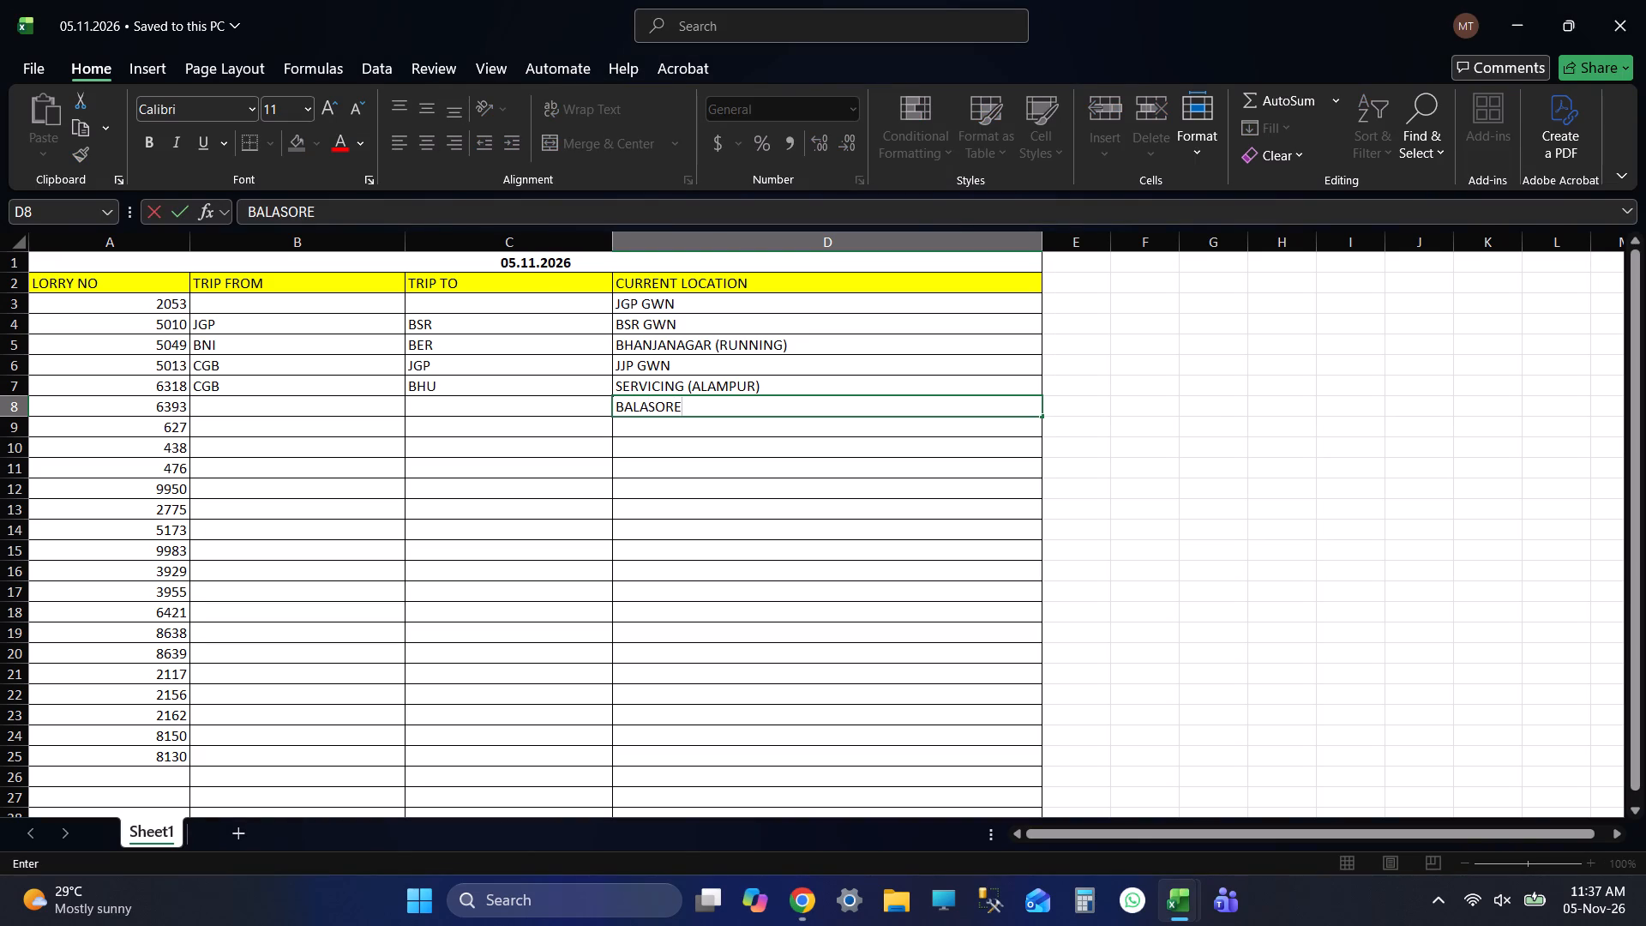
{"action": "key", "text": "space"}
{"action": "type", "text": "(KHARAP GADI)"}
{"action": "key", "text": "Return"}
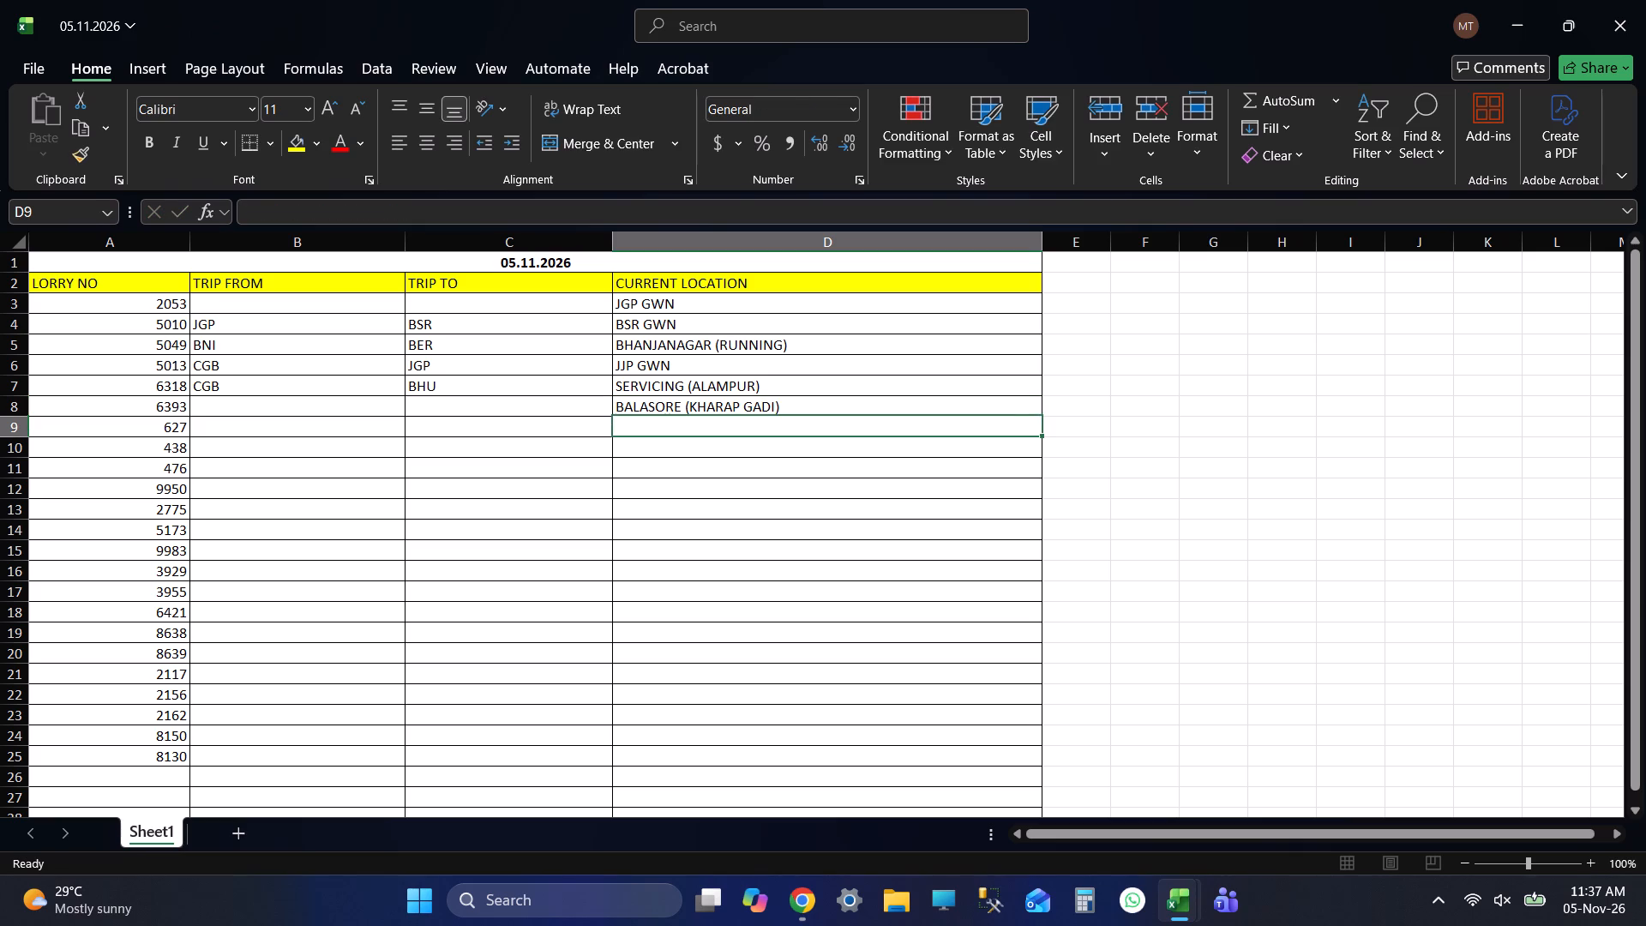
{"action": "key", "text": "ctrl+s"}
Look up lorry 627 in Wheelseye using its number from the sheet and open its Stop 1 details.
{"action": "key", "text": "shift+Tab"}
{"action": "key", "text": "shift+Tab"}
{"action": "key", "text": "shift+Tab"}
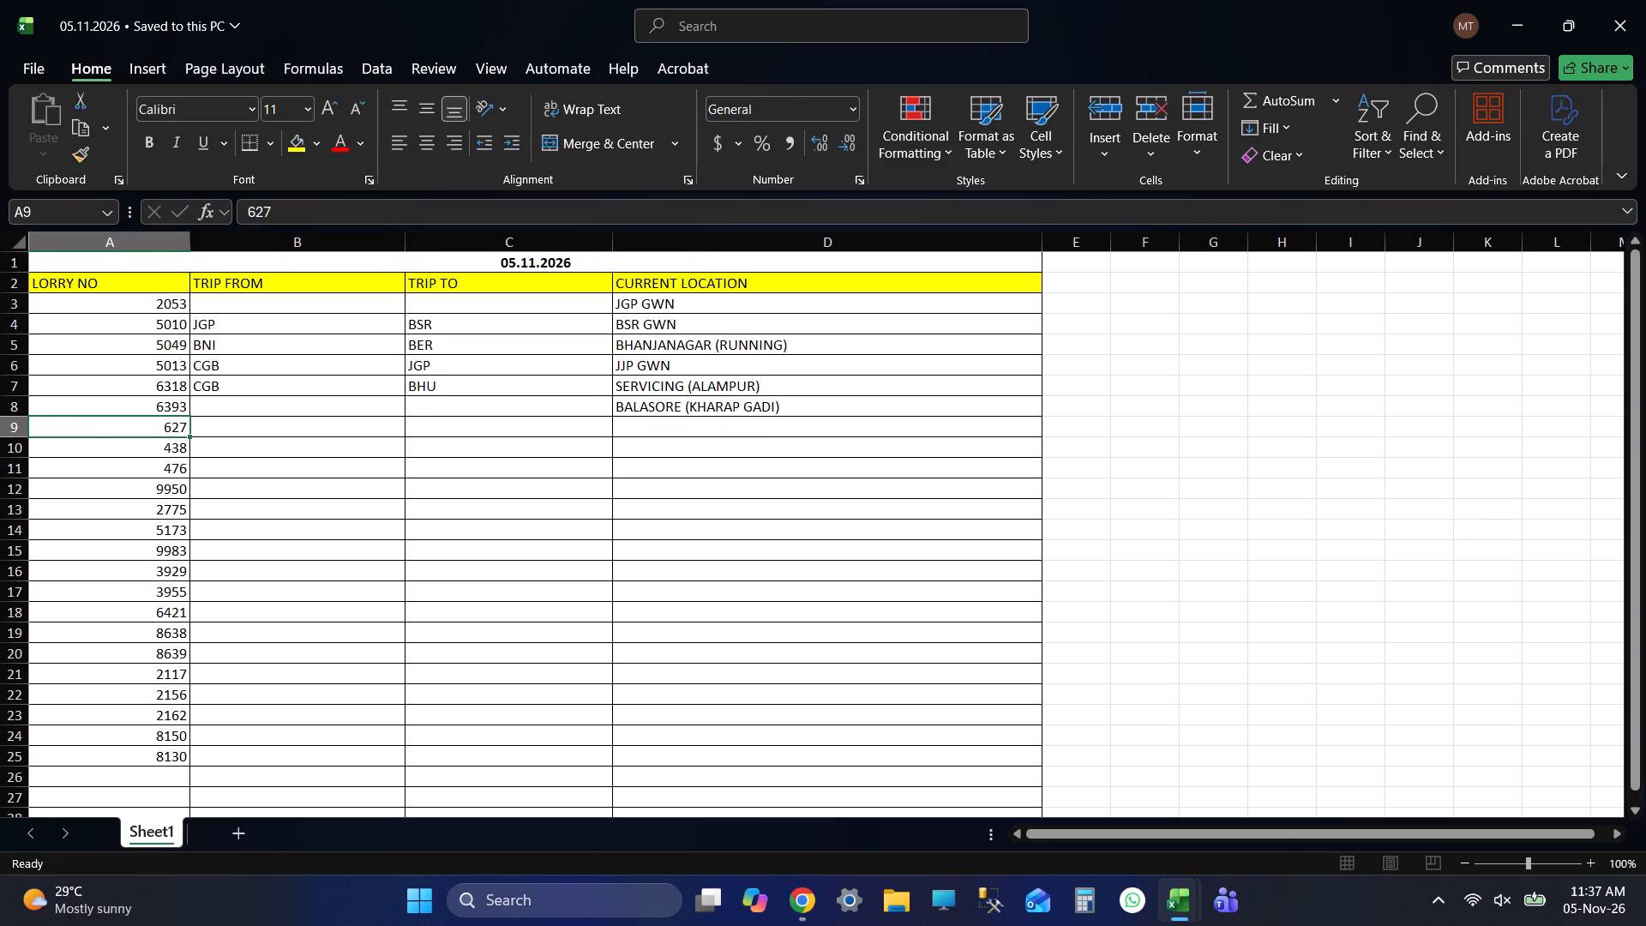
{"action": "key", "text": "ctrl+c"}
{"action": "key", "text": "alt+Tab"}
{"action": "left_click", "coordinate": [502, 125]}
{"action": "key", "text": "ctrl+v"}
{"action": "key", "text": "Return"}
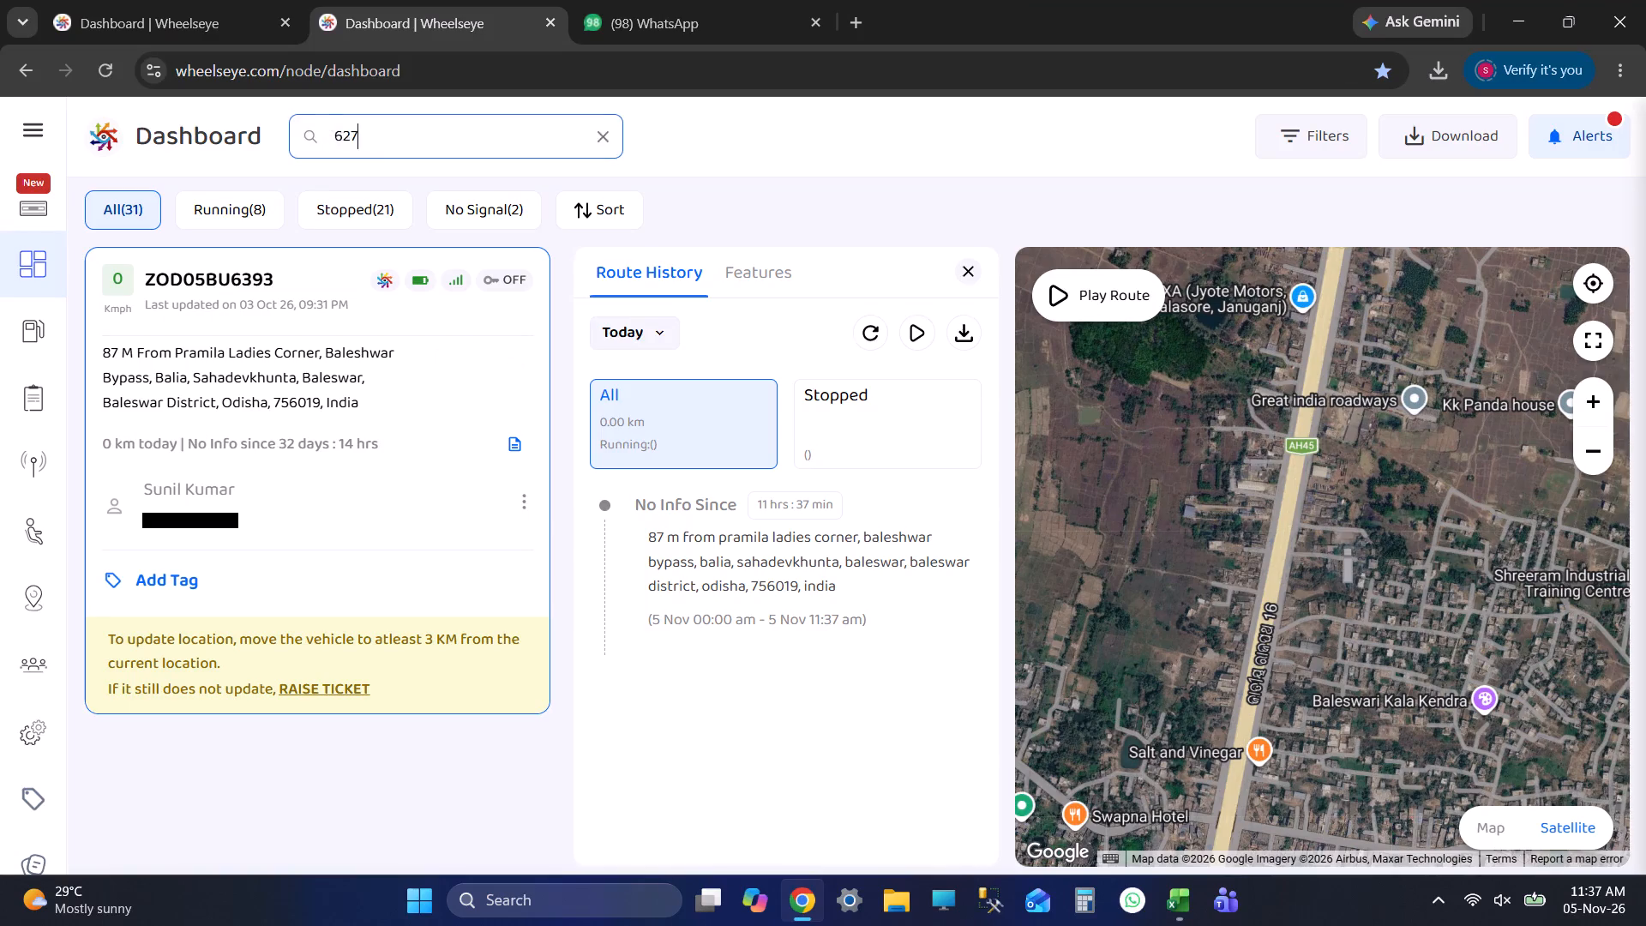
{"action": "left_click", "coordinate": [369, 351]}
{"action": "left_click", "coordinate": [661, 337]}
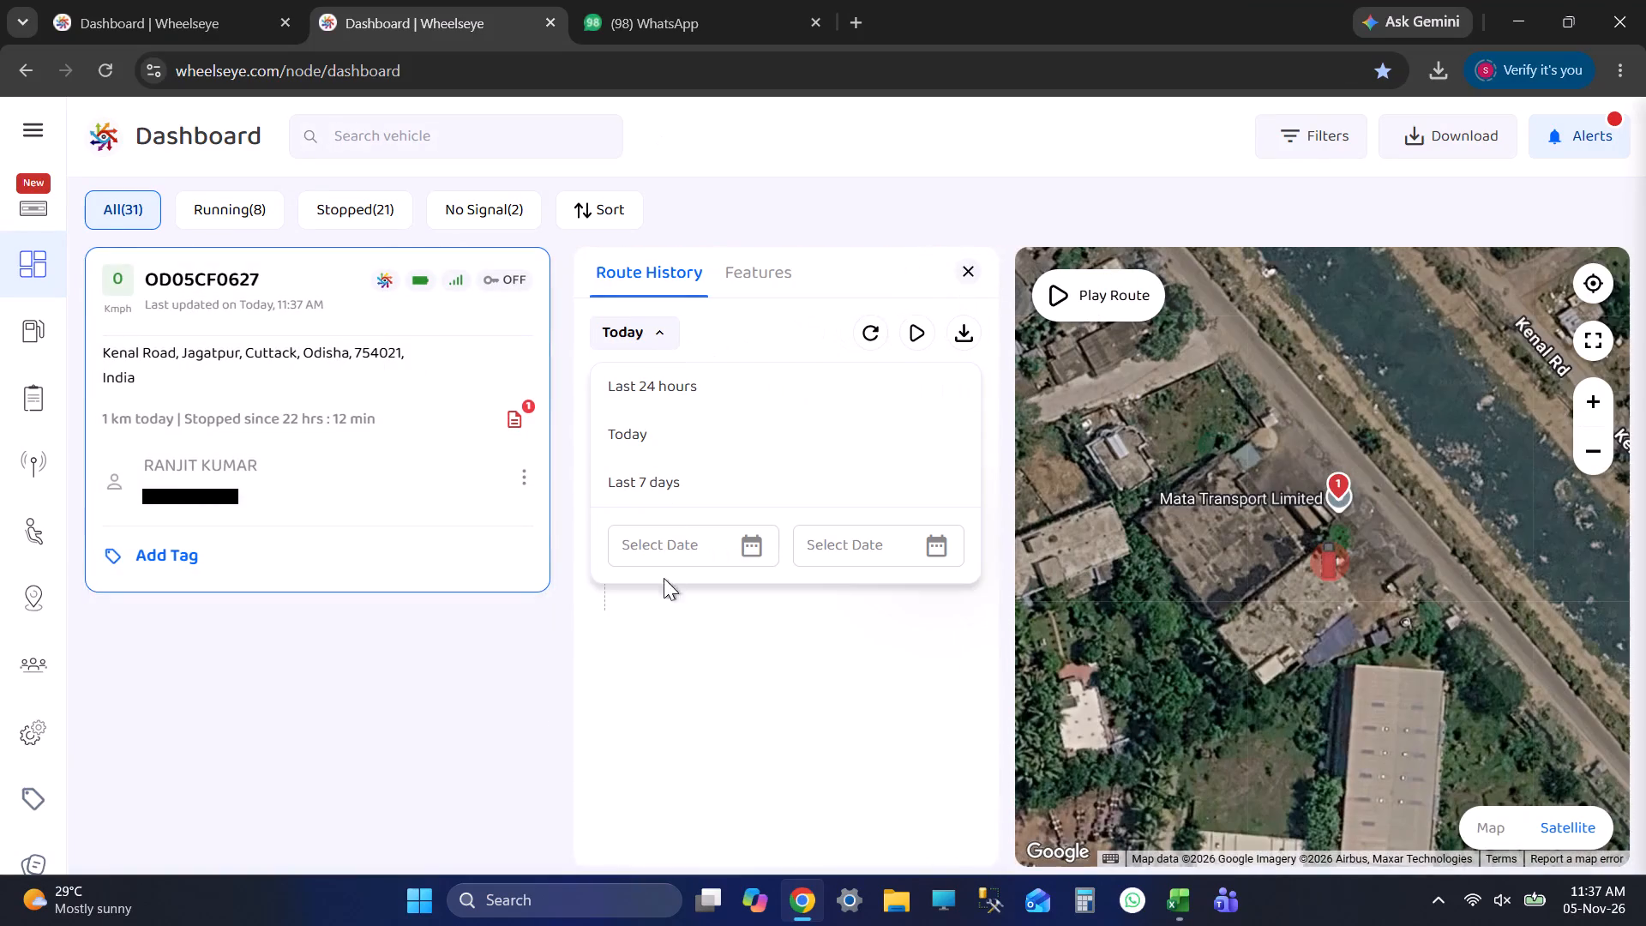
{"action": "left_click", "coordinate": [661, 685]}
{"action": "left_click", "coordinate": [745, 522]}
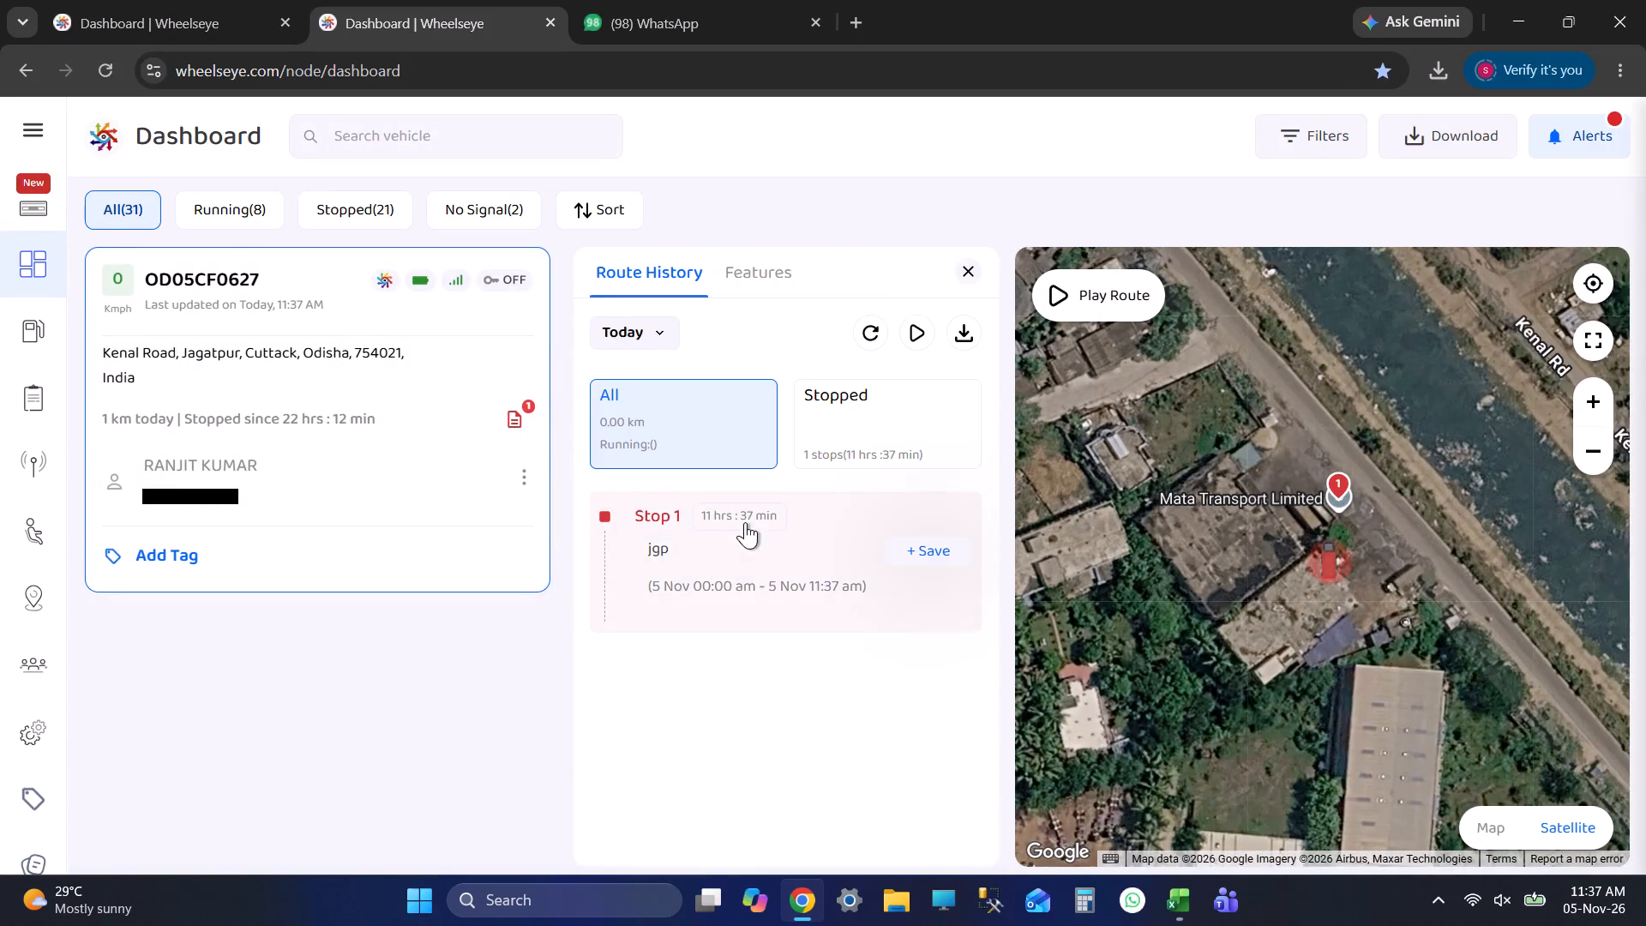
Enter JGP GWN as lorry 627's current location in the status sheet and save it.
{"action": "key", "text": "alt+Tab"}
{"action": "key", "text": "Tab"}
{"action": "key", "text": "Tab"}
{"action": "key", "text": "Tab"}
{"action": "type", "text": "JGP GWN"}
{"action": "key", "text": "Return"}
{"action": "key", "text": "ctrl+s"}
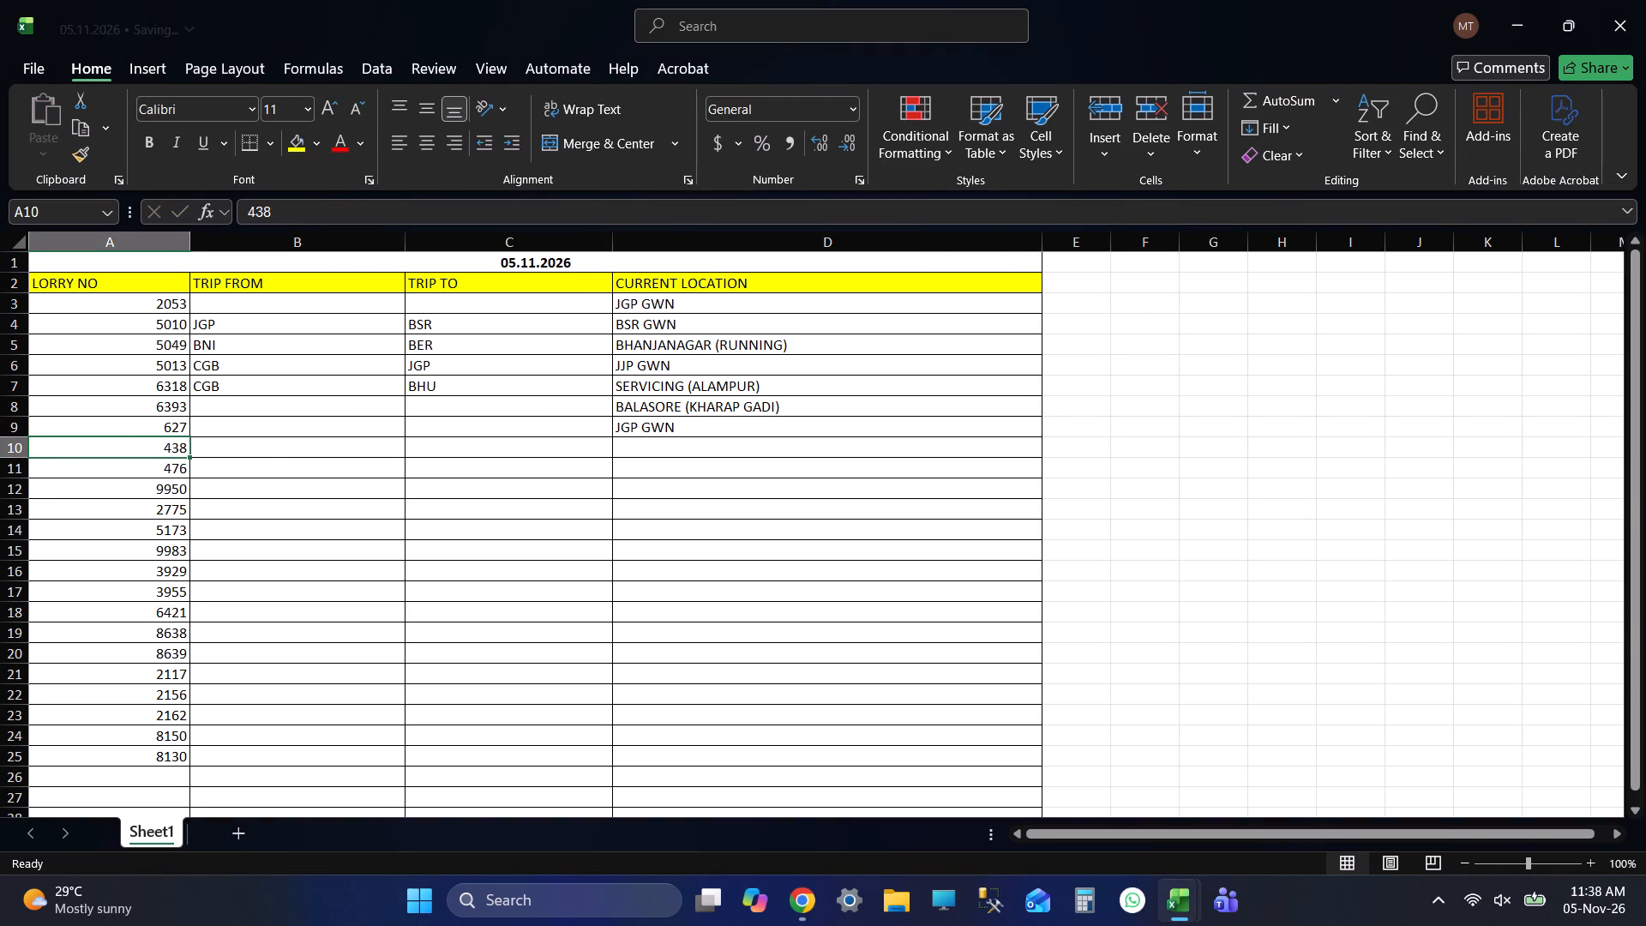
Look up lorry 438 in Wheelseye using its number from the sheet and open its Stop 10 details.
{"action": "key", "text": "ctrl+c"}
{"action": "key", "text": "alt+Tab"}
{"action": "left_click", "coordinate": [424, 129]}
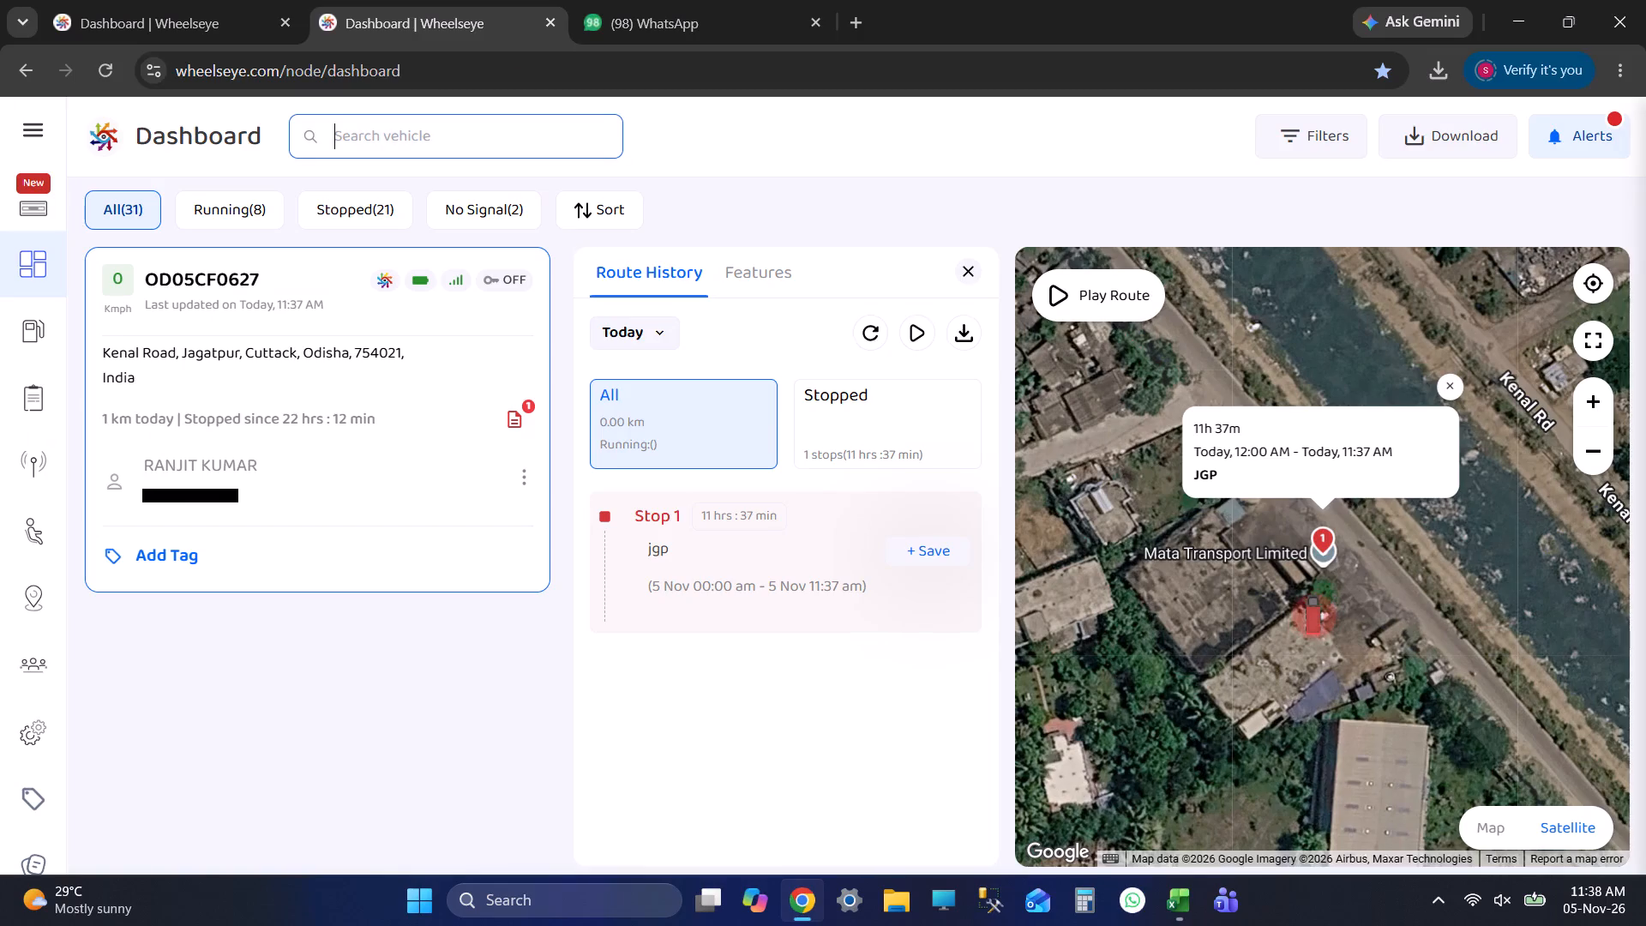
{"action": "key", "text": "ctrl+v"}
{"action": "key", "text": "Return"}
{"action": "left_click", "coordinate": [297, 575]}
{"action": "left_click", "coordinate": [803, 582]}
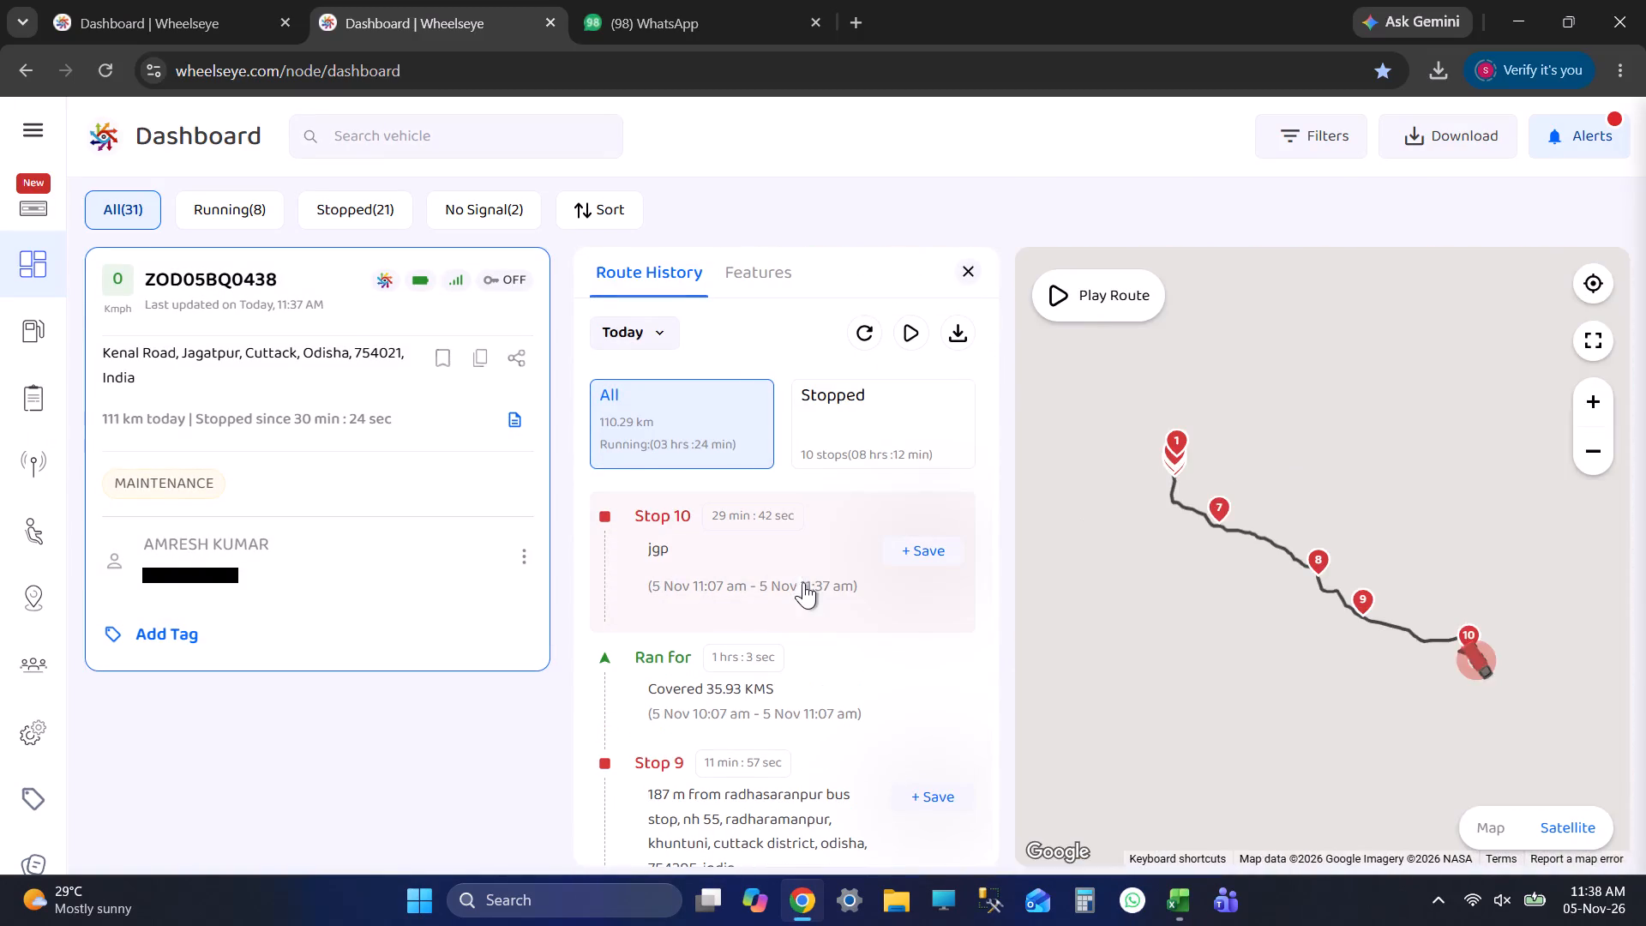
Examine lorry 438's Stop 10 position on the map and review its earlier stops in today's route history.
{"action": "scroll", "coordinate": [1336, 568], "scroll_direction": "up", "scroll_amount": 13}
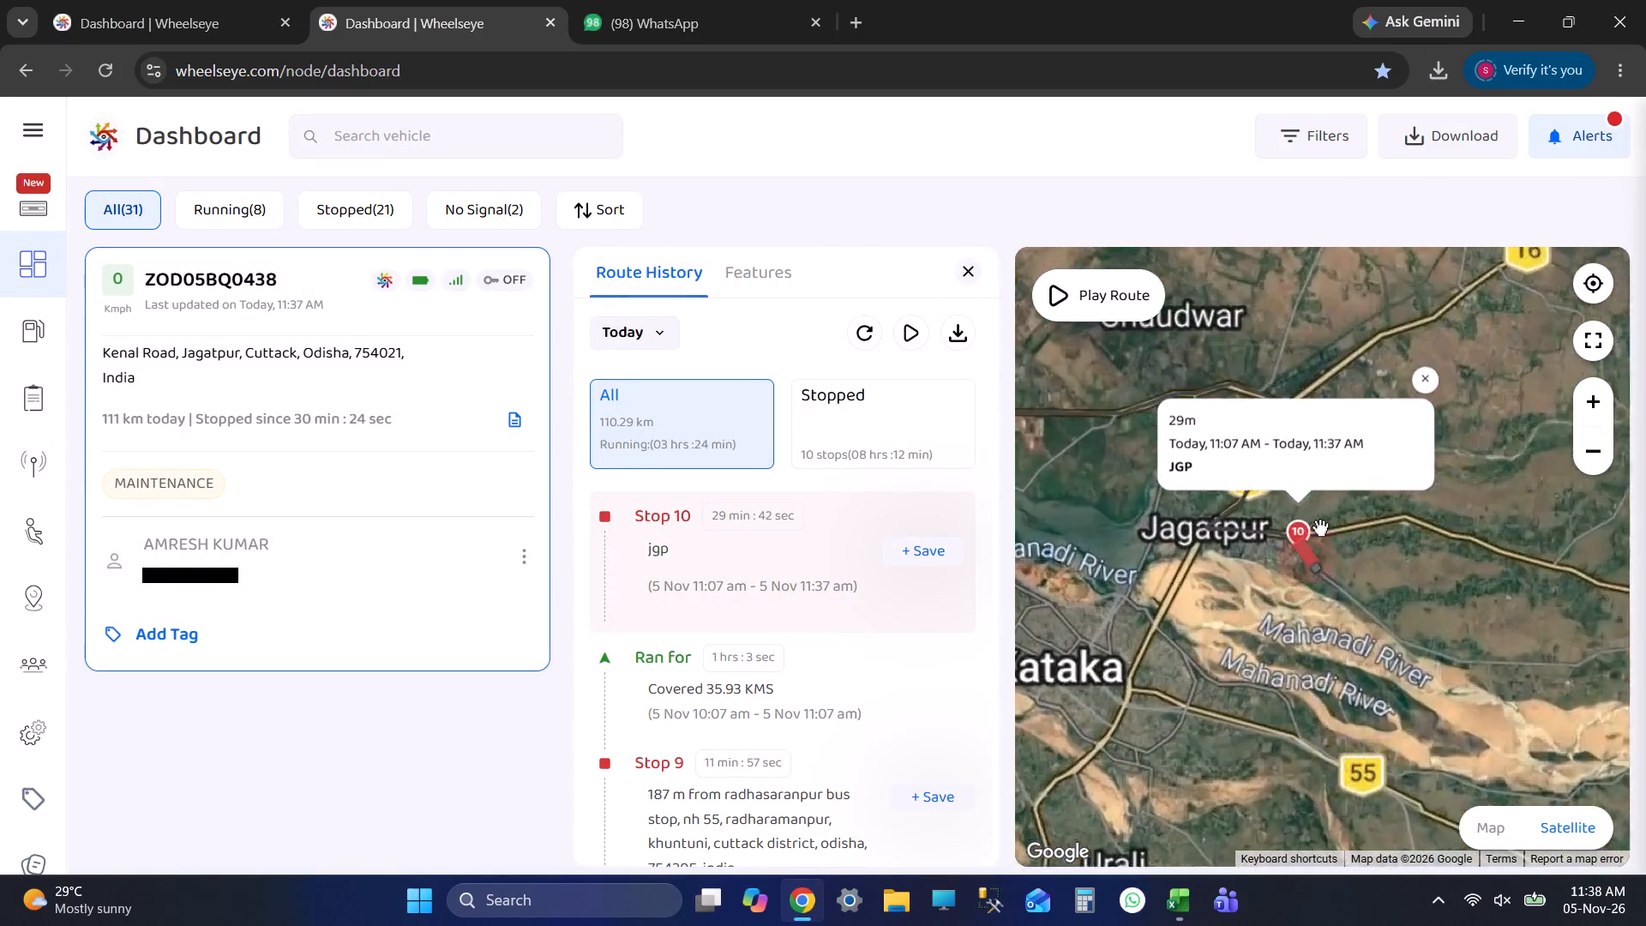
{"action": "scroll", "coordinate": [1310, 569], "scroll_direction": "down", "scroll_amount": 1}
{"action": "scroll", "coordinate": [1308, 576], "scroll_direction": "up", "scroll_amount": 1}
{"action": "scroll", "coordinate": [1308, 578], "scroll_direction": "down", "scroll_amount": 14}
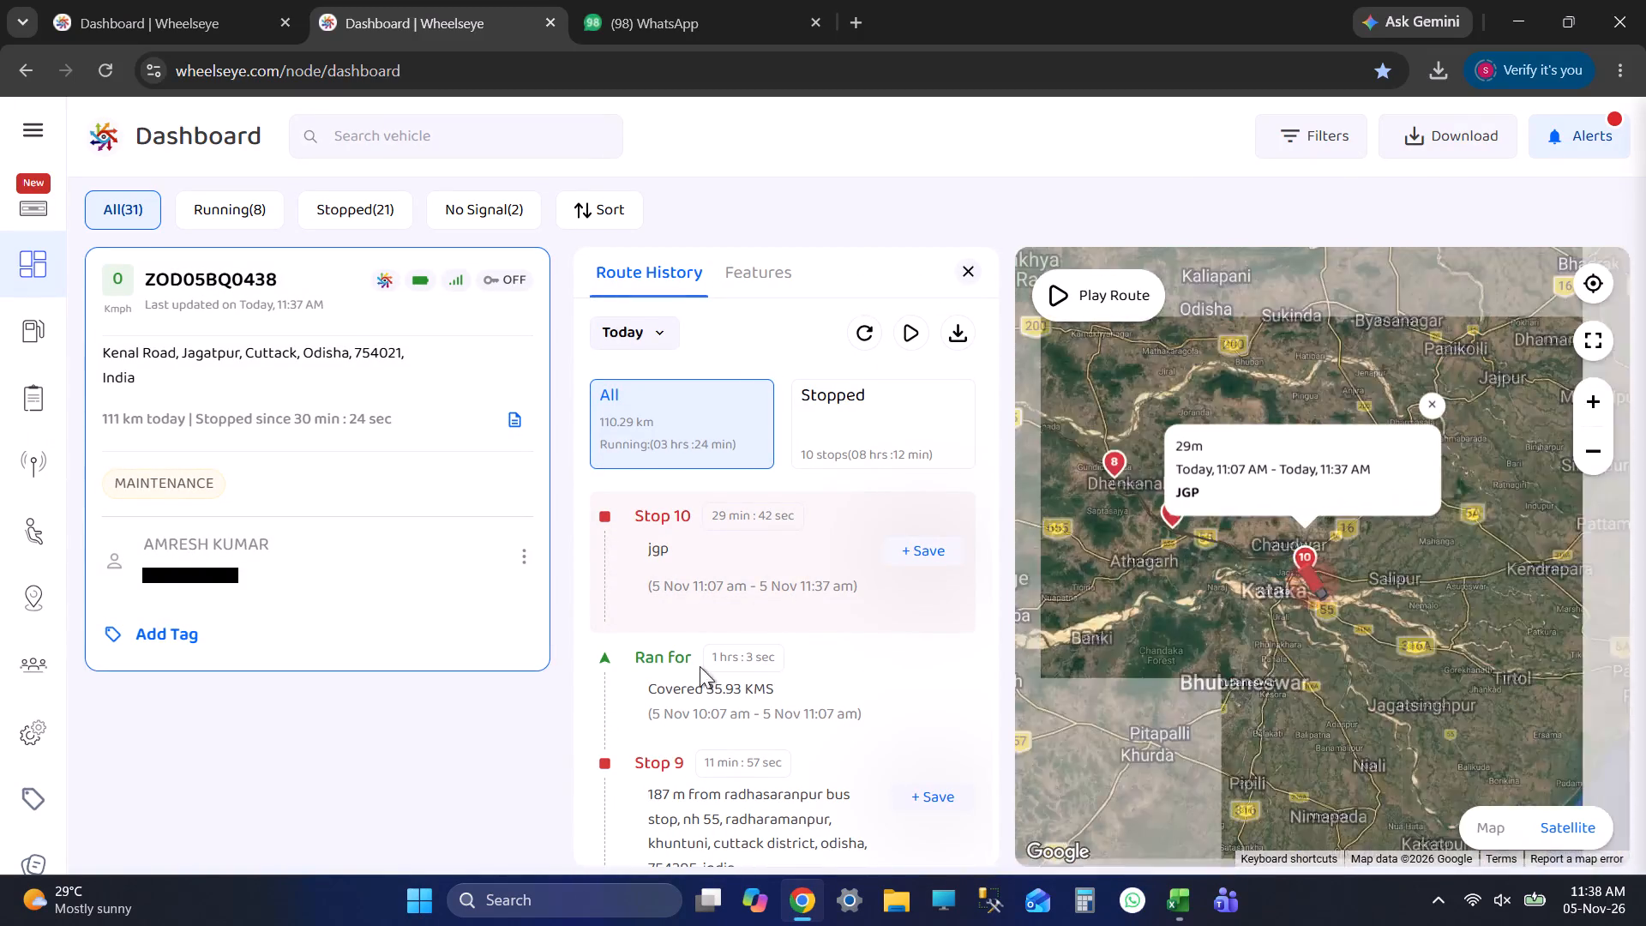
{"action": "scroll", "coordinate": [700, 701], "scroll_direction": "down", "scroll_amount": 1}
{"action": "scroll", "coordinate": [700, 716], "scroll_direction": "up", "scroll_amount": 1}
{"action": "scroll", "coordinate": [700, 716], "scroll_direction": "down", "scroll_amount": 5}
{"action": "left_click", "coordinate": [717, 498]}
{"action": "scroll", "coordinate": [1314, 546], "scroll_direction": "up", "scroll_amount": 1}
{"action": "scroll", "coordinate": [1310, 546], "scroll_direction": "down", "scroll_amount": 1}
{"action": "scroll", "coordinate": [1281, 550], "scroll_direction": "up", "scroll_amount": 8}
{"action": "scroll", "coordinate": [765, 492], "scroll_direction": "down", "scroll_amount": 1}
{"action": "scroll", "coordinate": [765, 492], "scroll_direction": "up", "scroll_amount": 3}
{"action": "left_click", "coordinate": [765, 492]}
Enter JGP GWN as lorry 438's current location in the status sheet.
{"action": "key", "text": "alt+Tab"}
{"action": "key", "text": "Tab"}
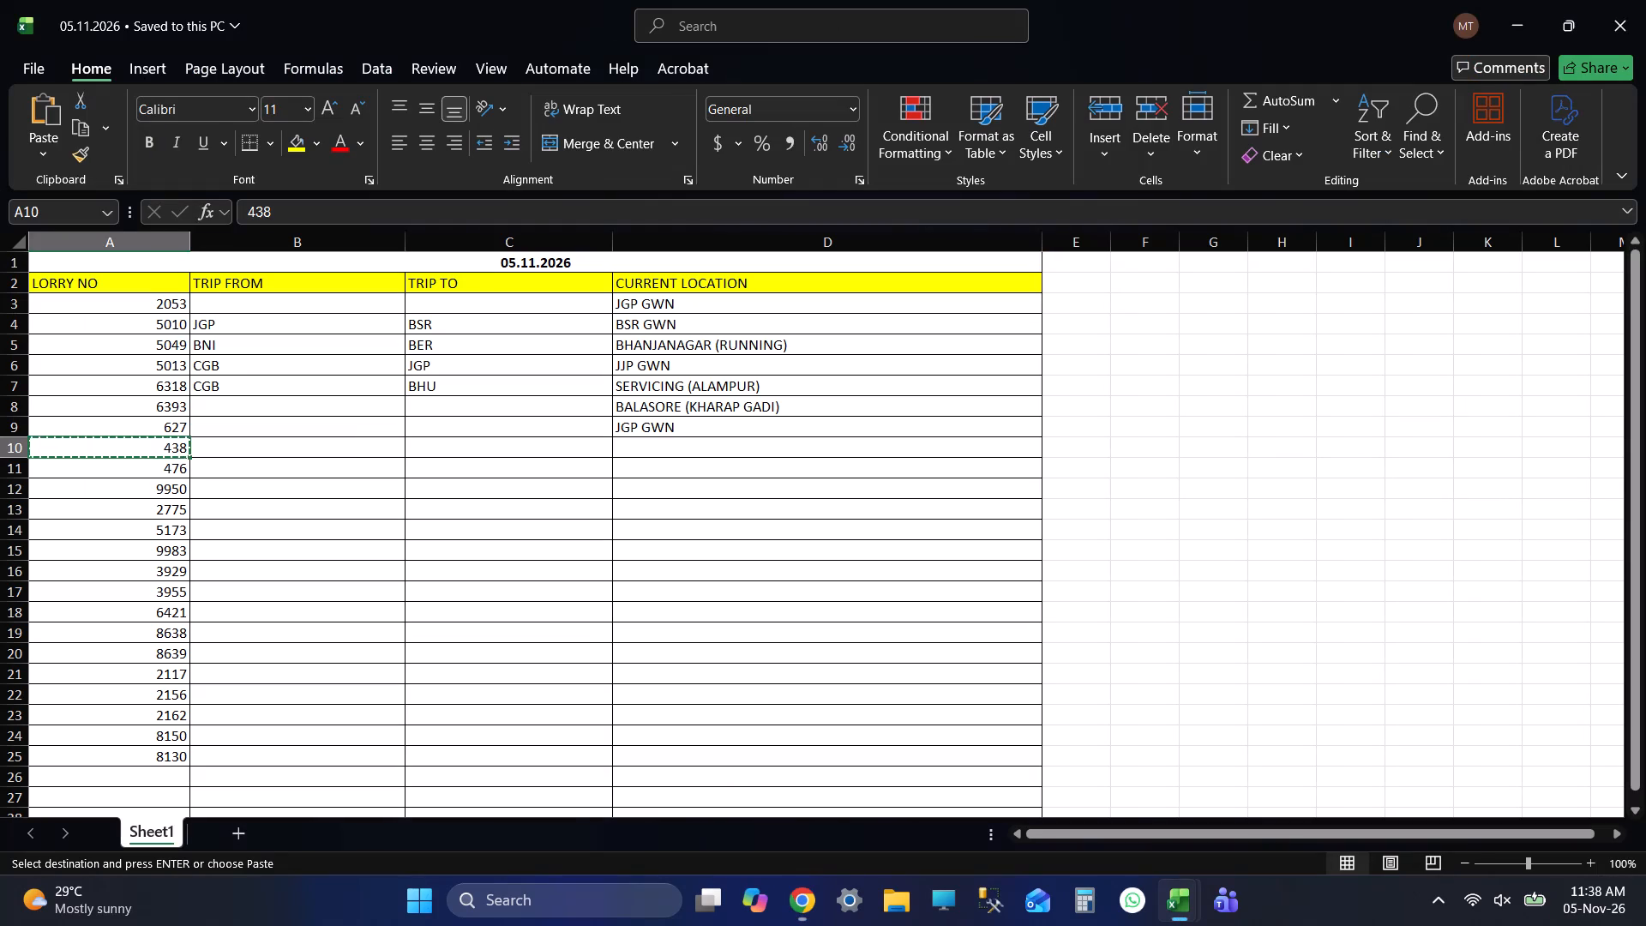
{"action": "key", "text": "Tab"}
{"action": "key", "text": "Tab"}
{"action": "type", "text": "JGP GWN"}
{"action": "key", "text": "Return"}
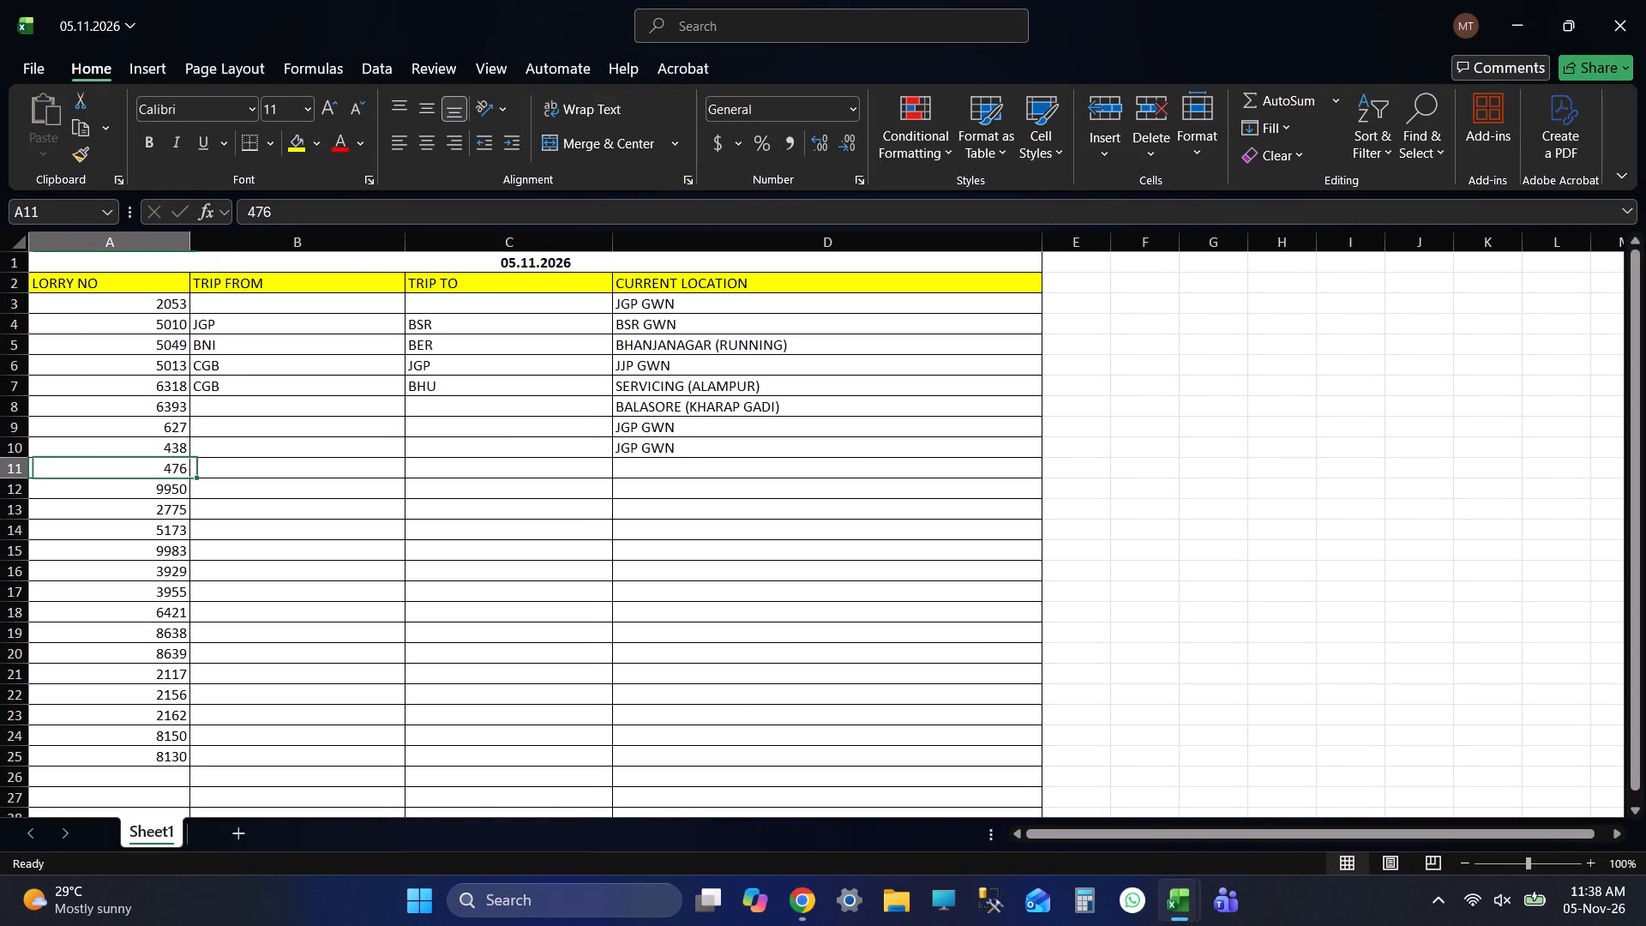
Look up lorry 476 in Wheelseye using its number from the sheet and check its Stop 2 position on the map.
{"action": "key", "text": "ctrl+c"}
{"action": "key", "text": "alt+Tab"}
{"action": "left_click", "coordinate": [460, 140]}
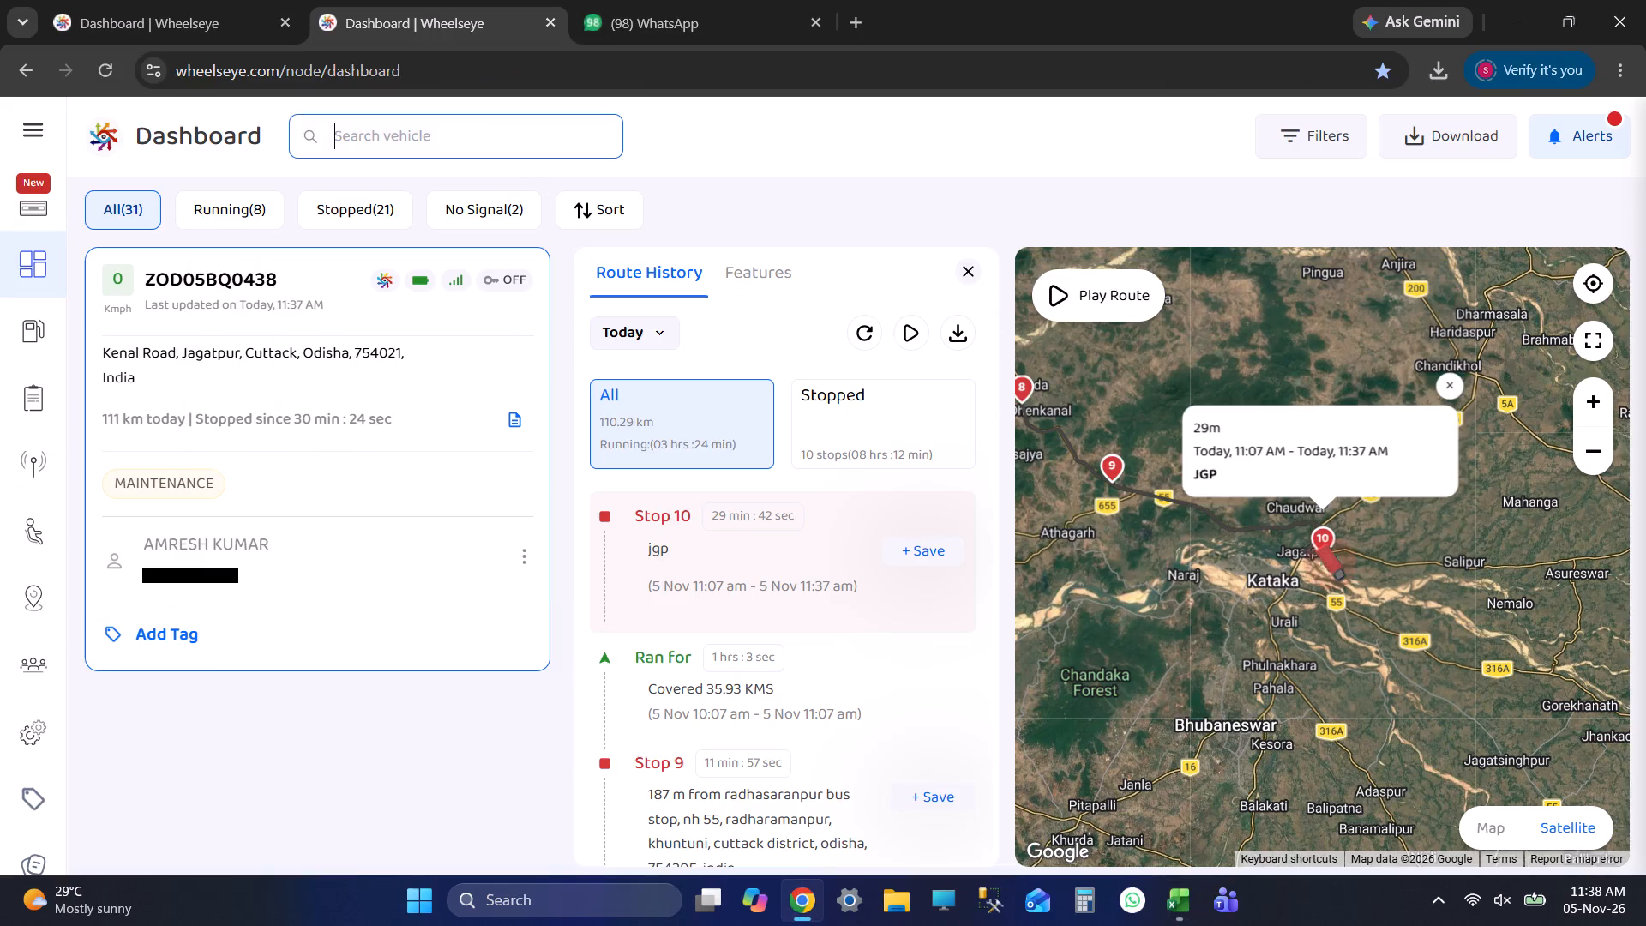
{"action": "key", "text": "ctrl+v"}
{"action": "key", "text": "Return"}
{"action": "left_click", "coordinate": [301, 455]}
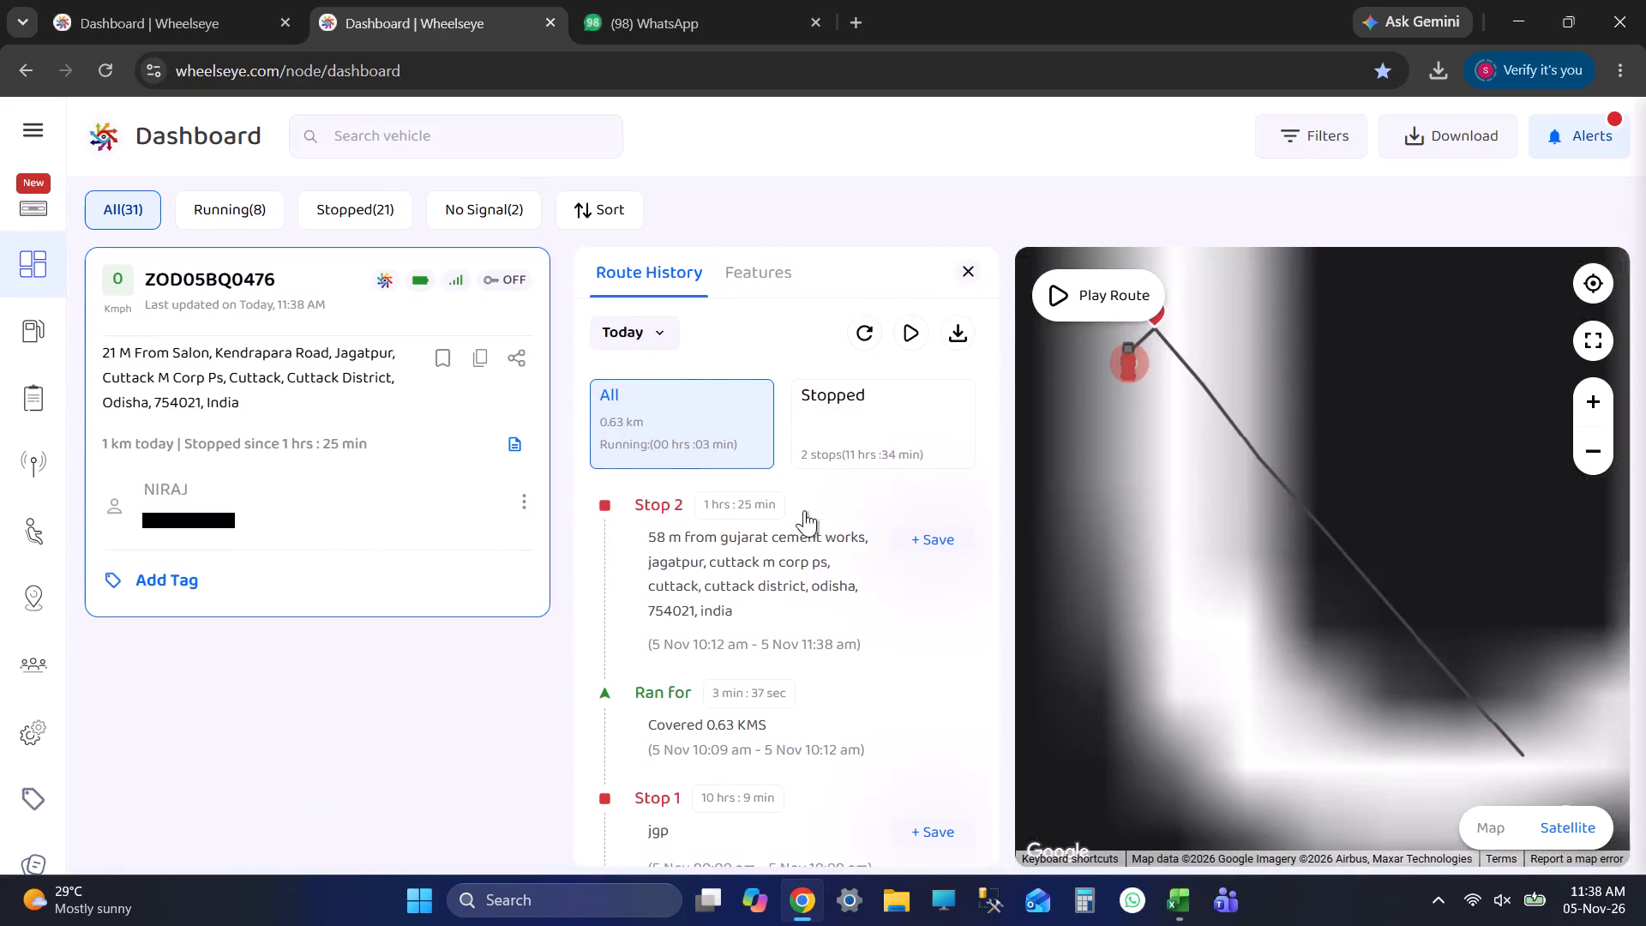
{"action": "scroll", "coordinate": [1116, 526], "scroll_direction": "down", "scroll_amount": 5}
{"action": "left_click_drag", "start_coordinate": [1155, 482], "coordinate": [1217, 563]}
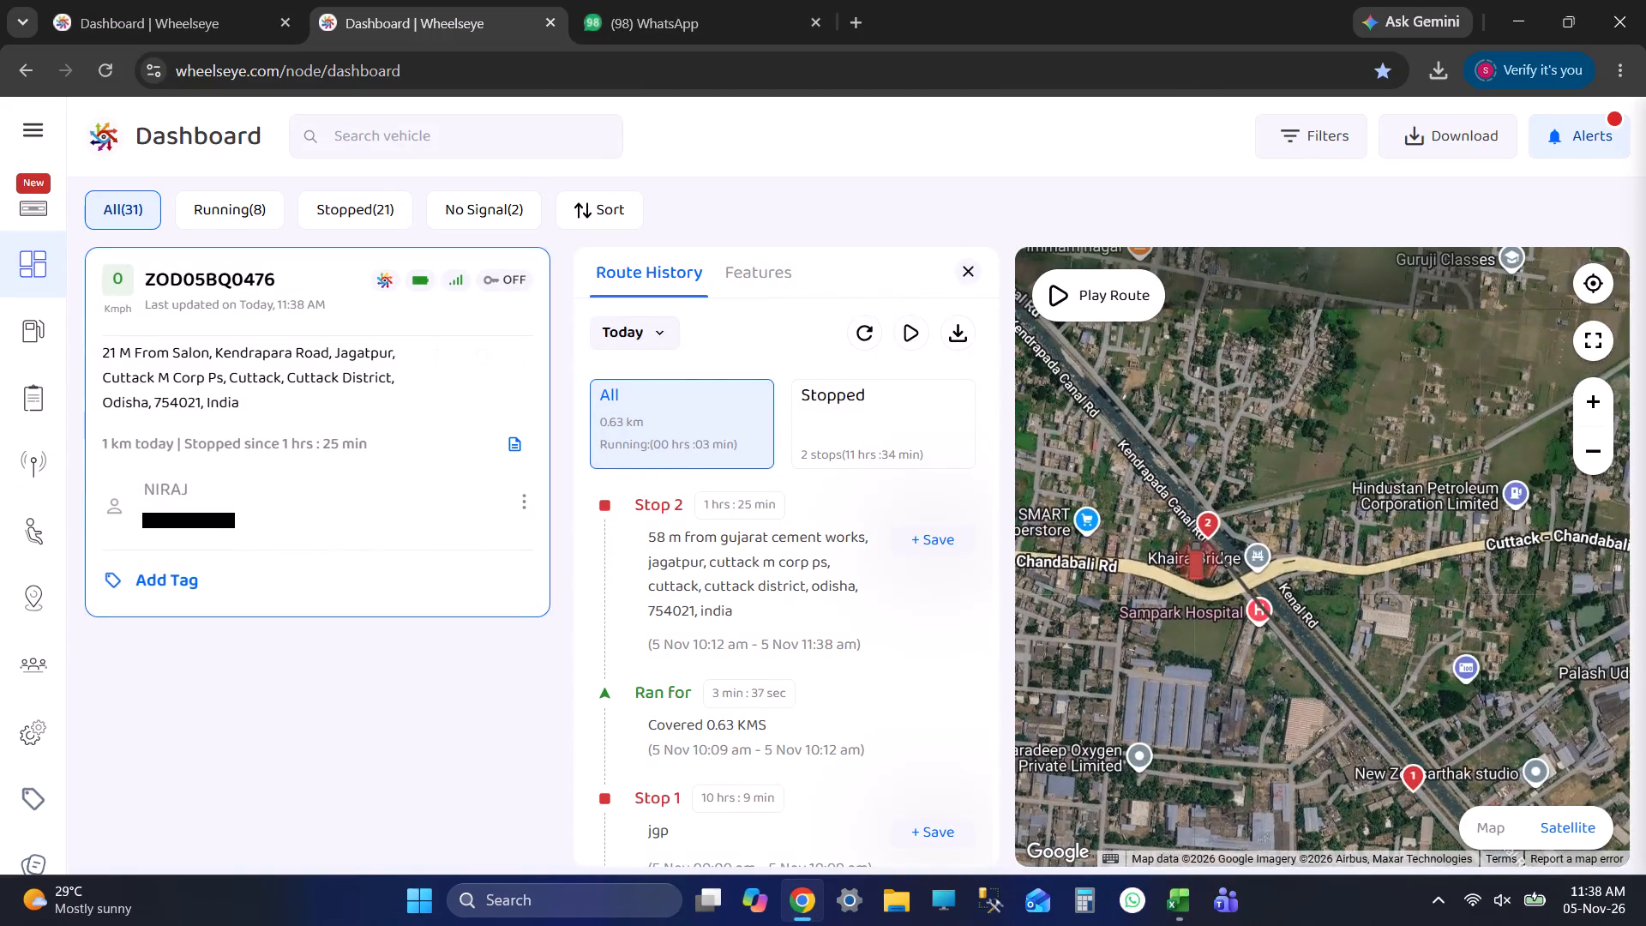
{"action": "scroll", "coordinate": [700, 755], "scroll_direction": "down", "scroll_amount": 2}
{"action": "scroll", "coordinate": [700, 755], "scroll_direction": "up", "scroll_amount": 1}
{"action": "scroll", "coordinate": [700, 755], "scroll_direction": "down", "scroll_amount": 1}
{"action": "left_click", "coordinate": [730, 543]}
In the status sheet, enter SERVICING (JAGATPUR KHAIRA BRIDE in lorry 476's current location cell.
{"action": "key", "text": "alt+Tab"}
{"action": "key", "text": "Tab"}
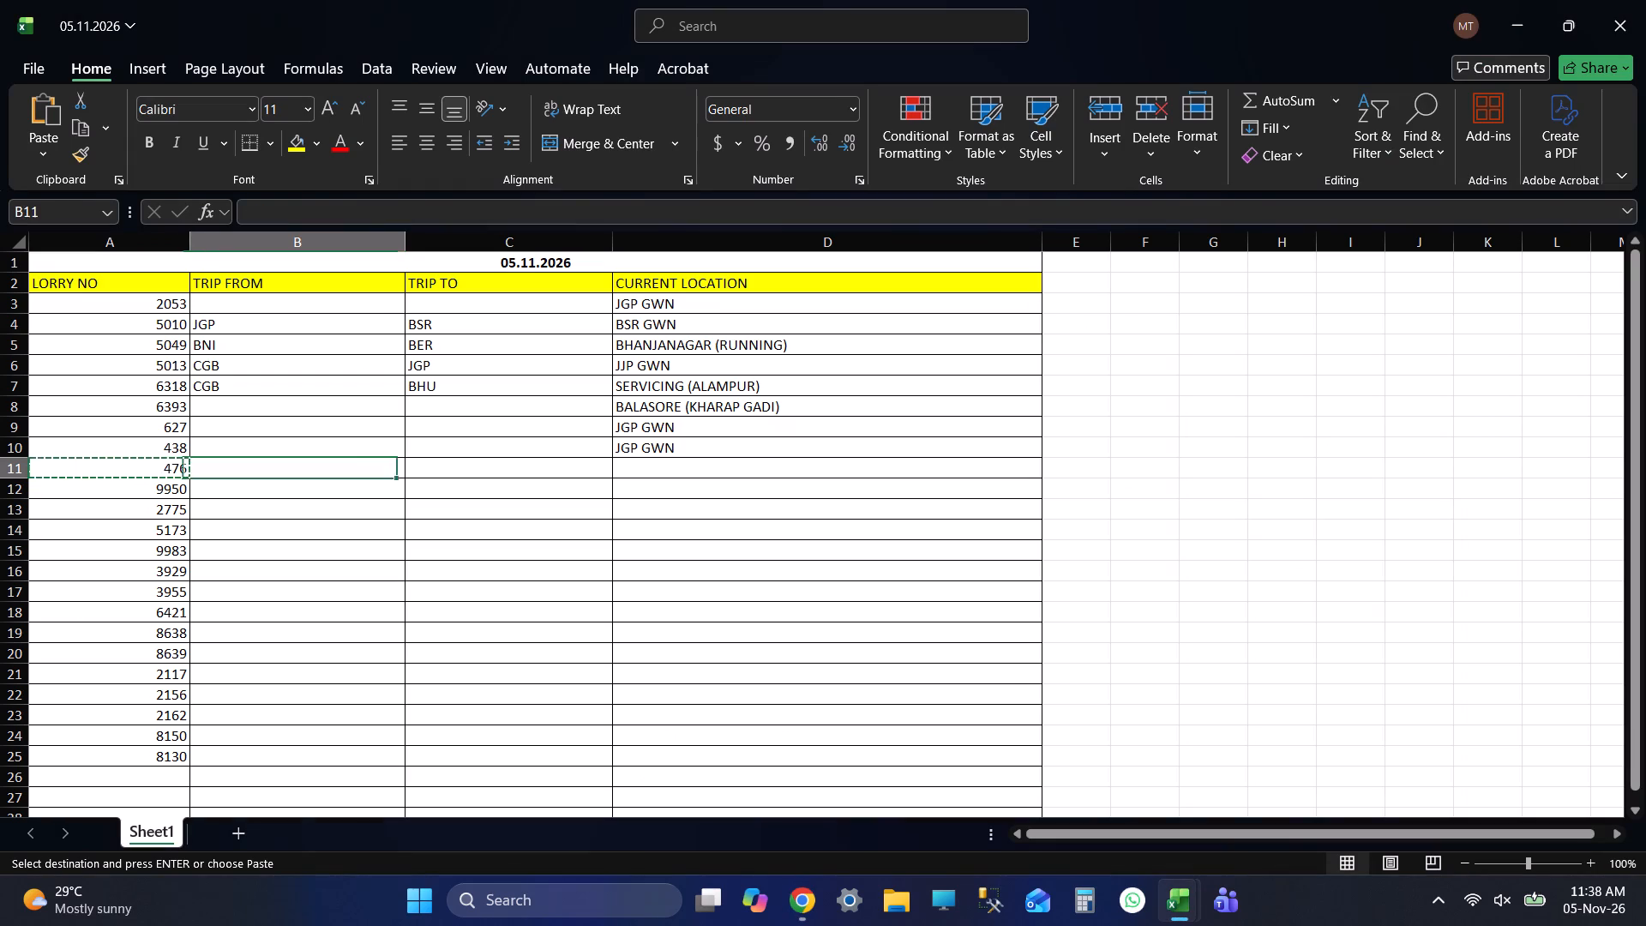
{"action": "key", "text": "Tab"}
{"action": "key", "text": "Tab"}
{"action": "key", "text": "d"}
{"action": "key", "text": "BackSpace"}
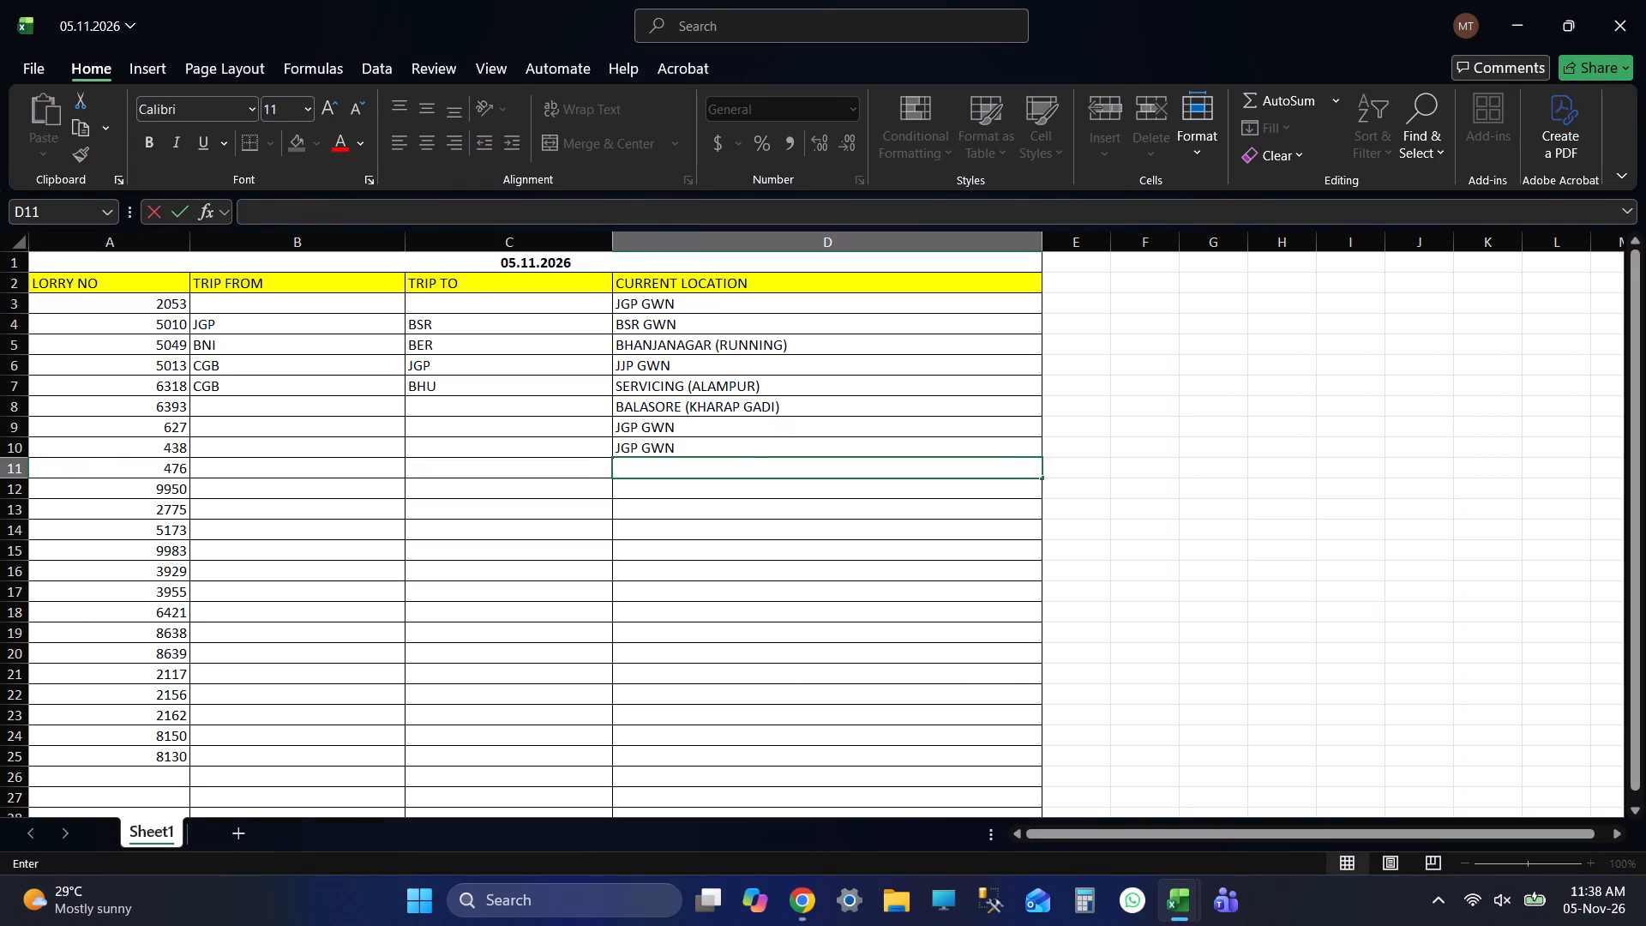
{"action": "type", "text": "SERVICING"}
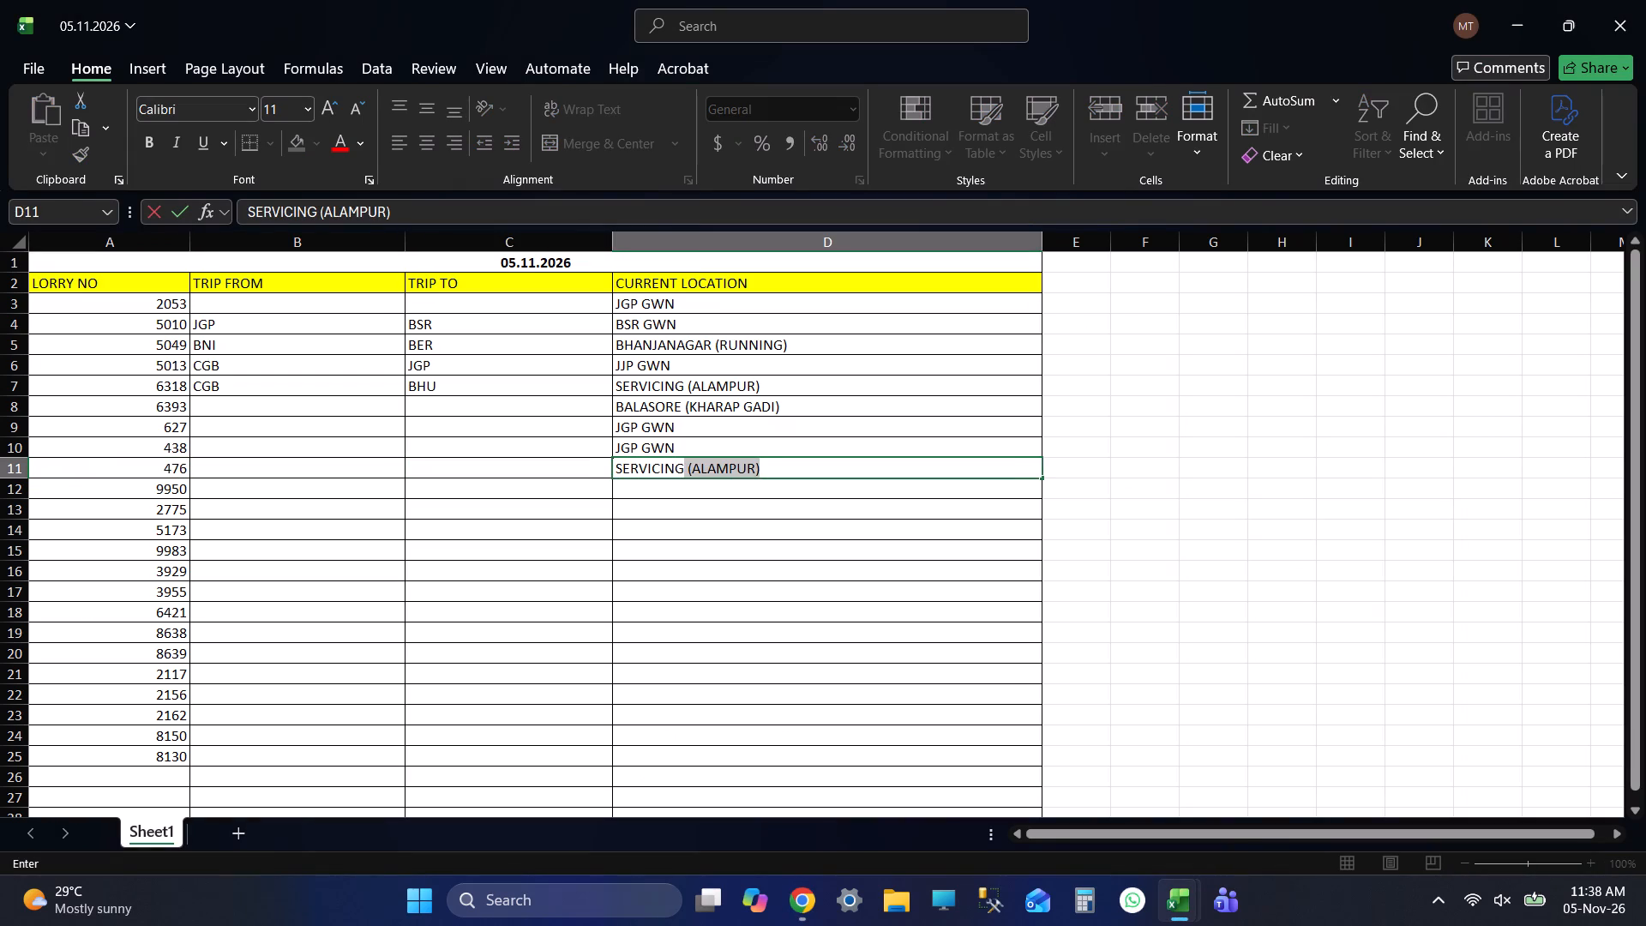
{"action": "key", "text": "space"}
{"action": "key", "text": "shift+parenleft"}
{"action": "type", "text": "JAGAT"}
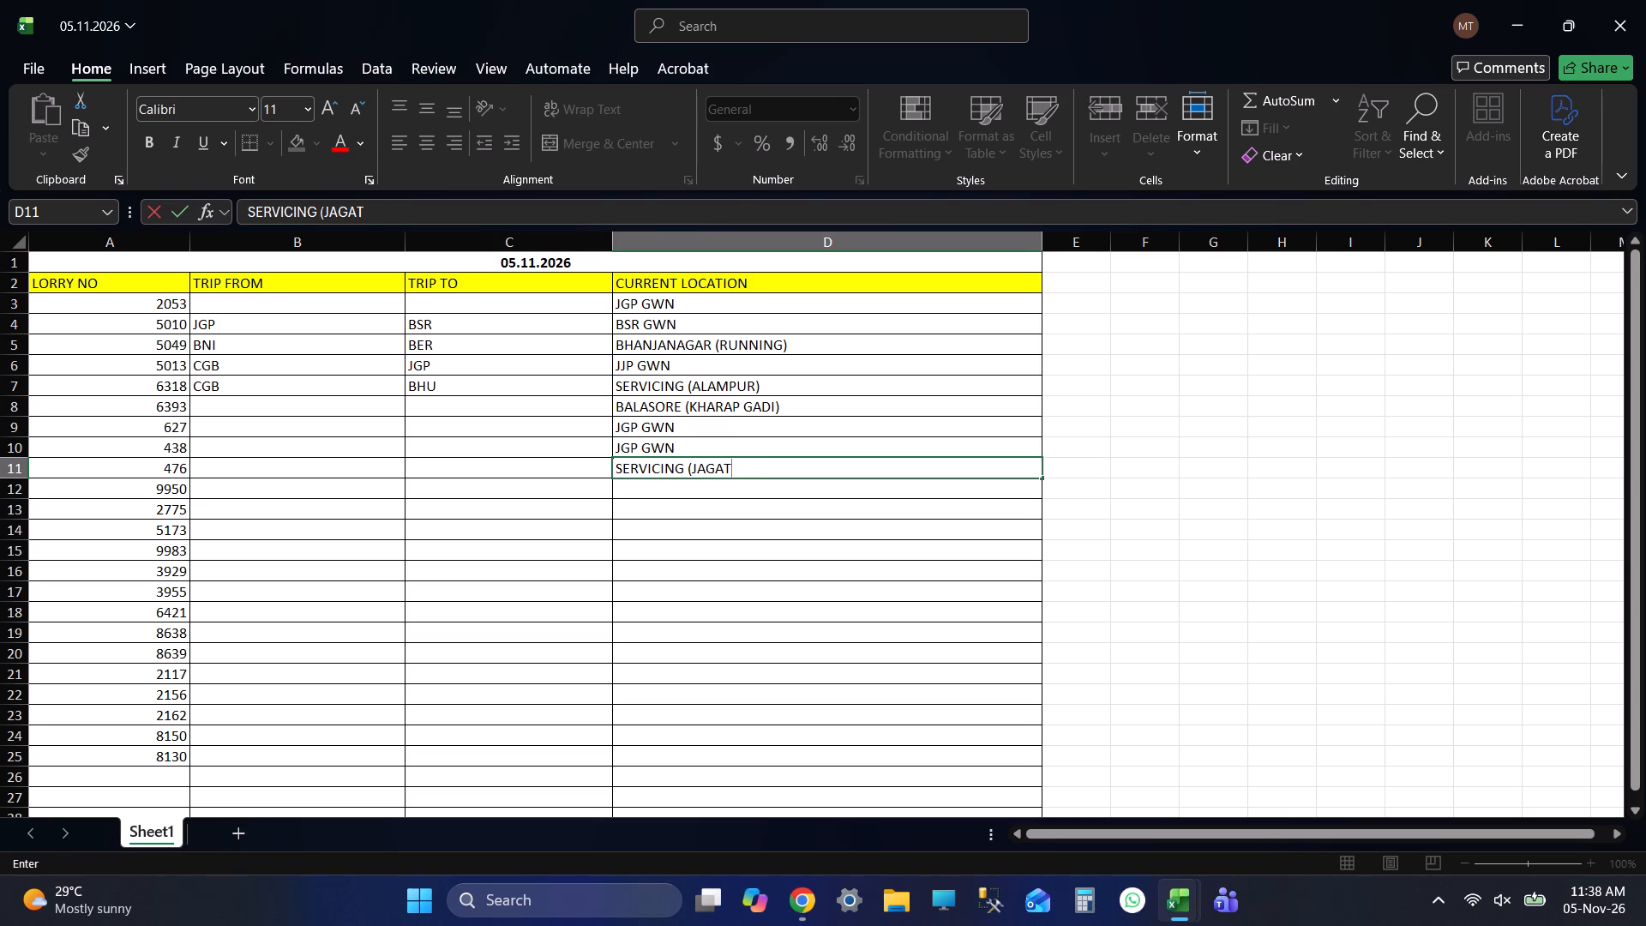
{"action": "type", "text": "PUR KHAIRA BRIDE"}
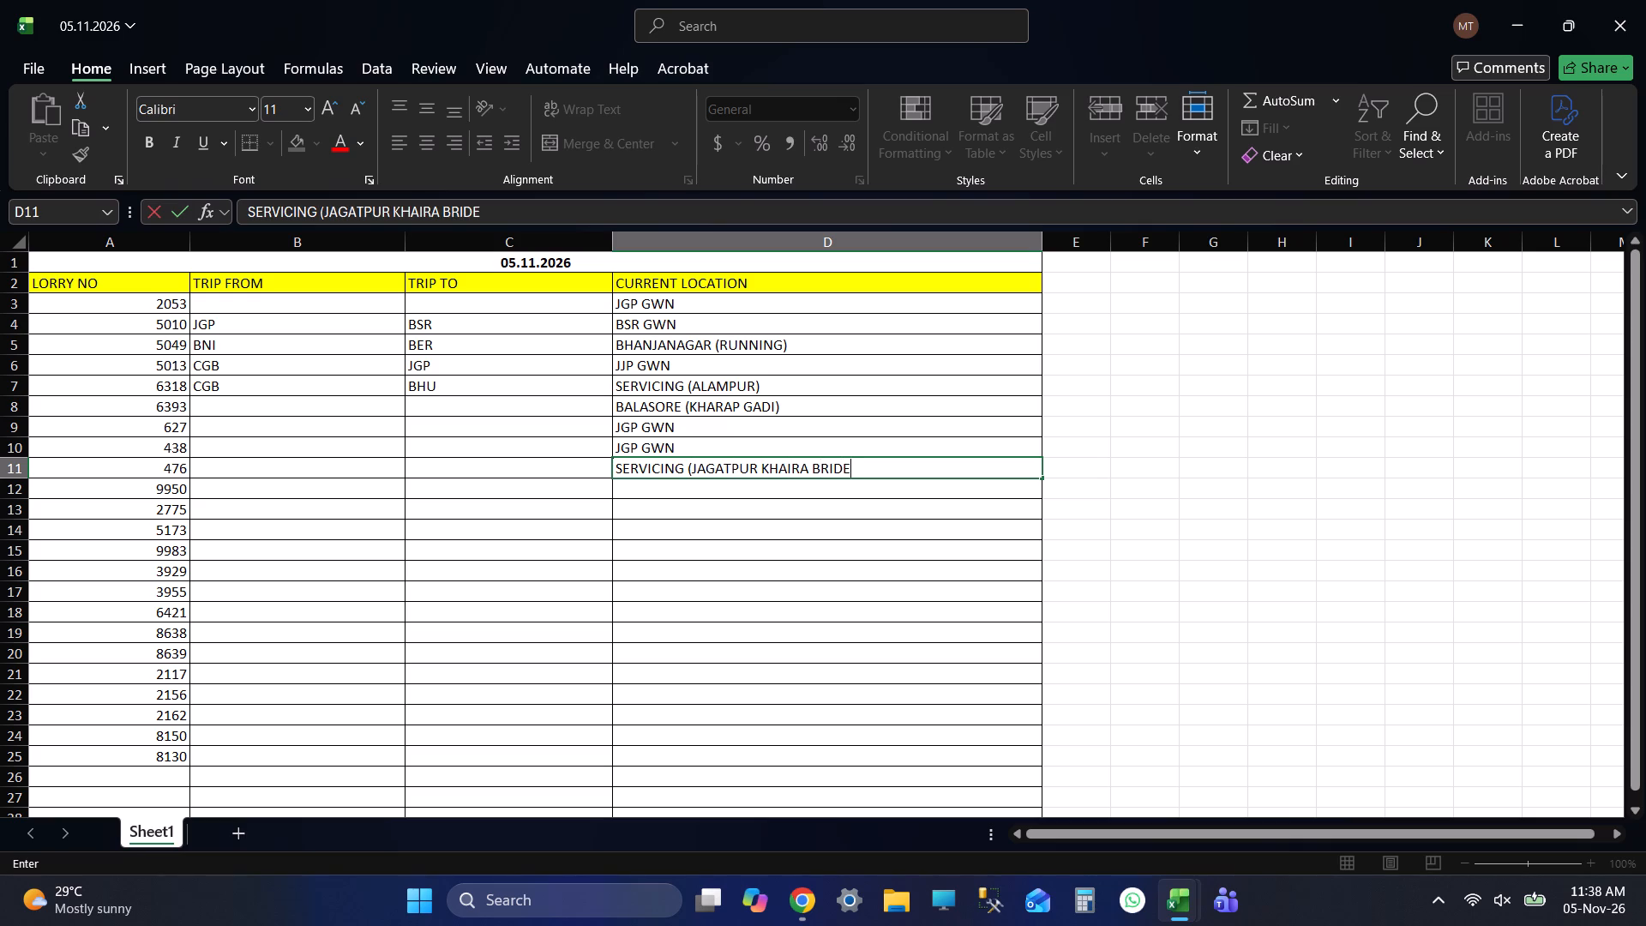
Insert NEAR before JAGATPUR in lorry 476's location, correct the ending to BRIDGE), and save the sheet.
{"action": "left_click", "coordinate": [688, 467]}
{"action": "key", "text": "Right"}
{"action": "key", "text": "space"}
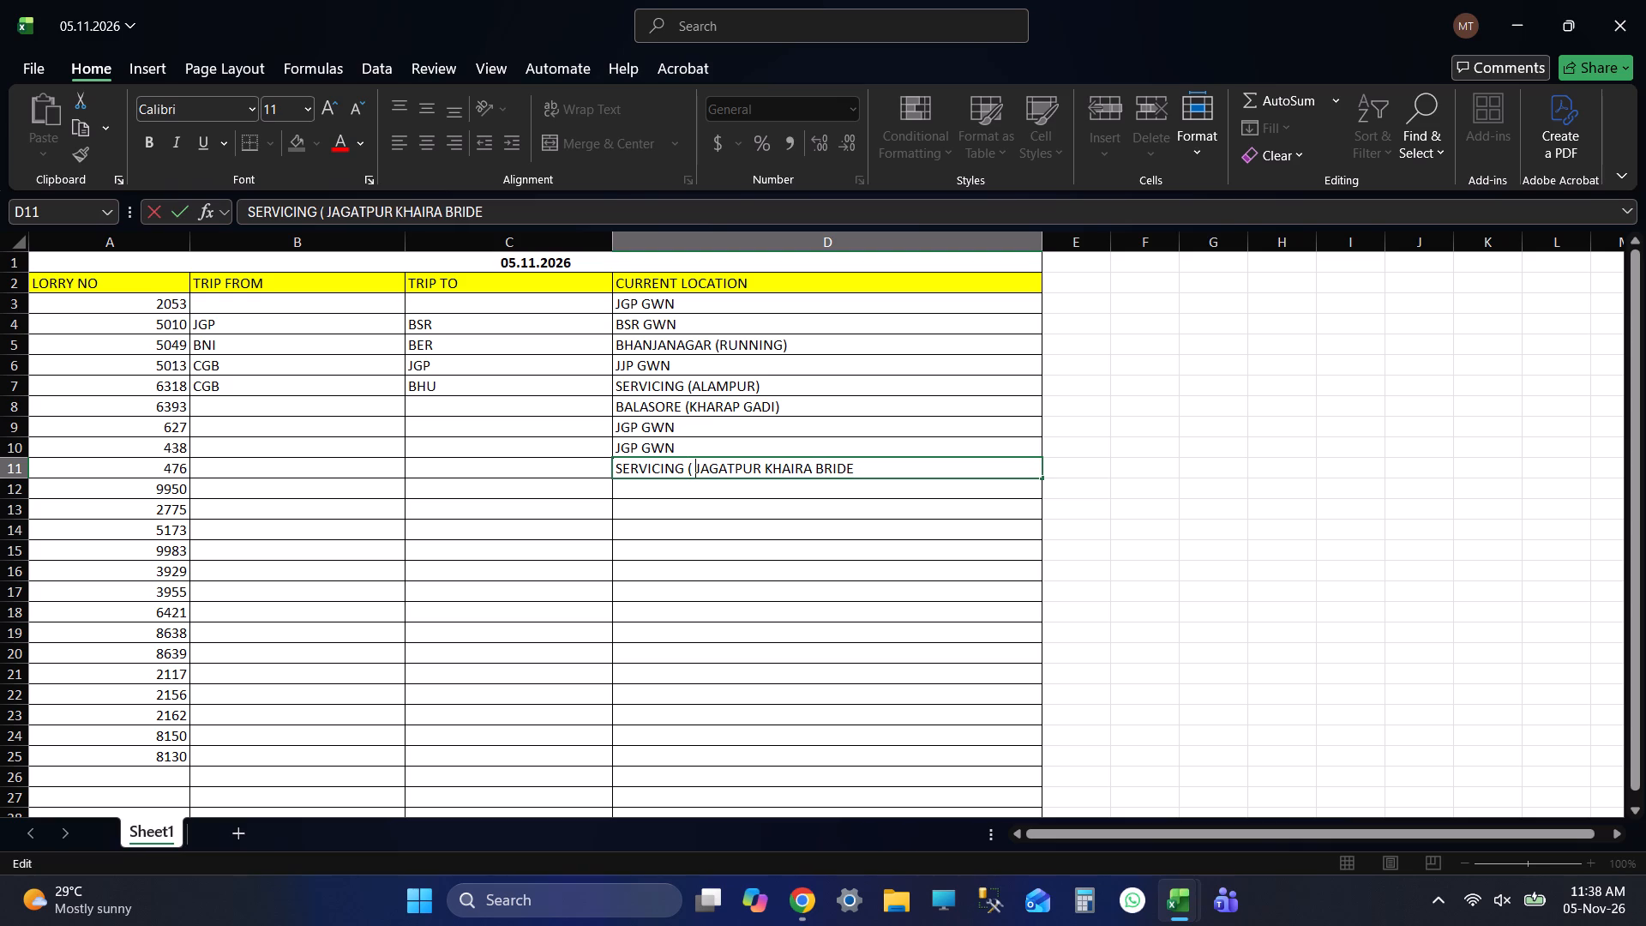
{"action": "type", "text": "NEAR"}
{"action": "key", "text": "space"}
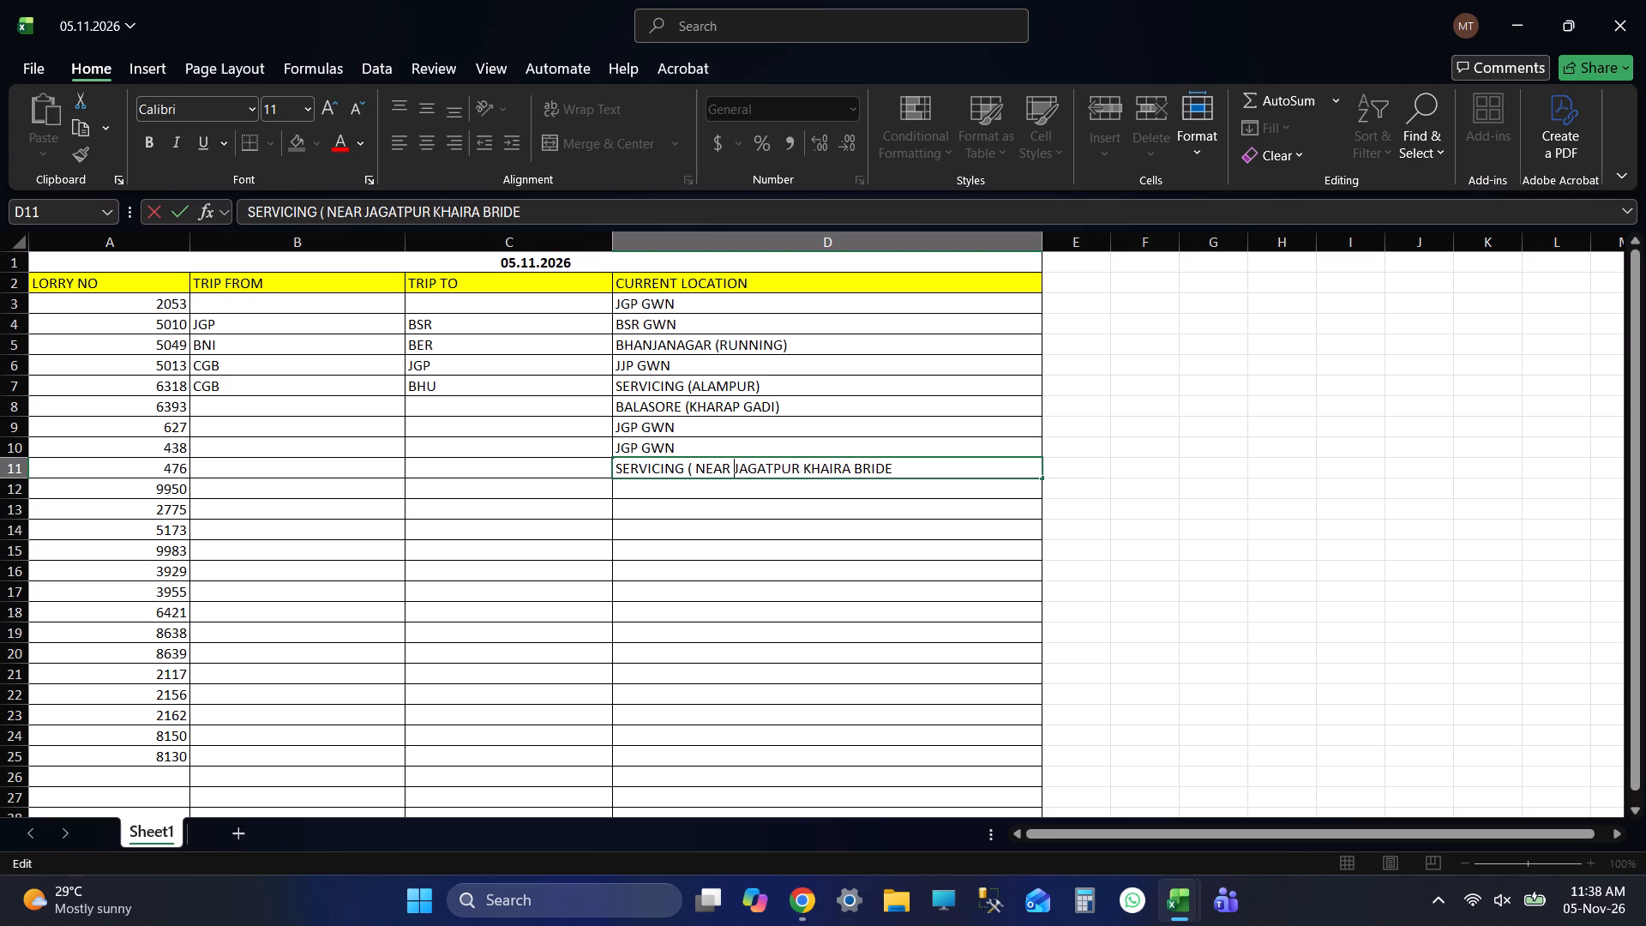
{"action": "scroll", "coordinate": [808, 556], "scroll_direction": "up", "scroll_amount": 1}
{"action": "left_click", "coordinate": [928, 476]}
{"action": "left_click", "coordinate": [911, 467]}
{"action": "key", "text": "BackSpace"}
{"action": "type", "text": "GE)"}
{"action": "key", "text": "Return"}
{"action": "key", "text": "ctrl+s"}
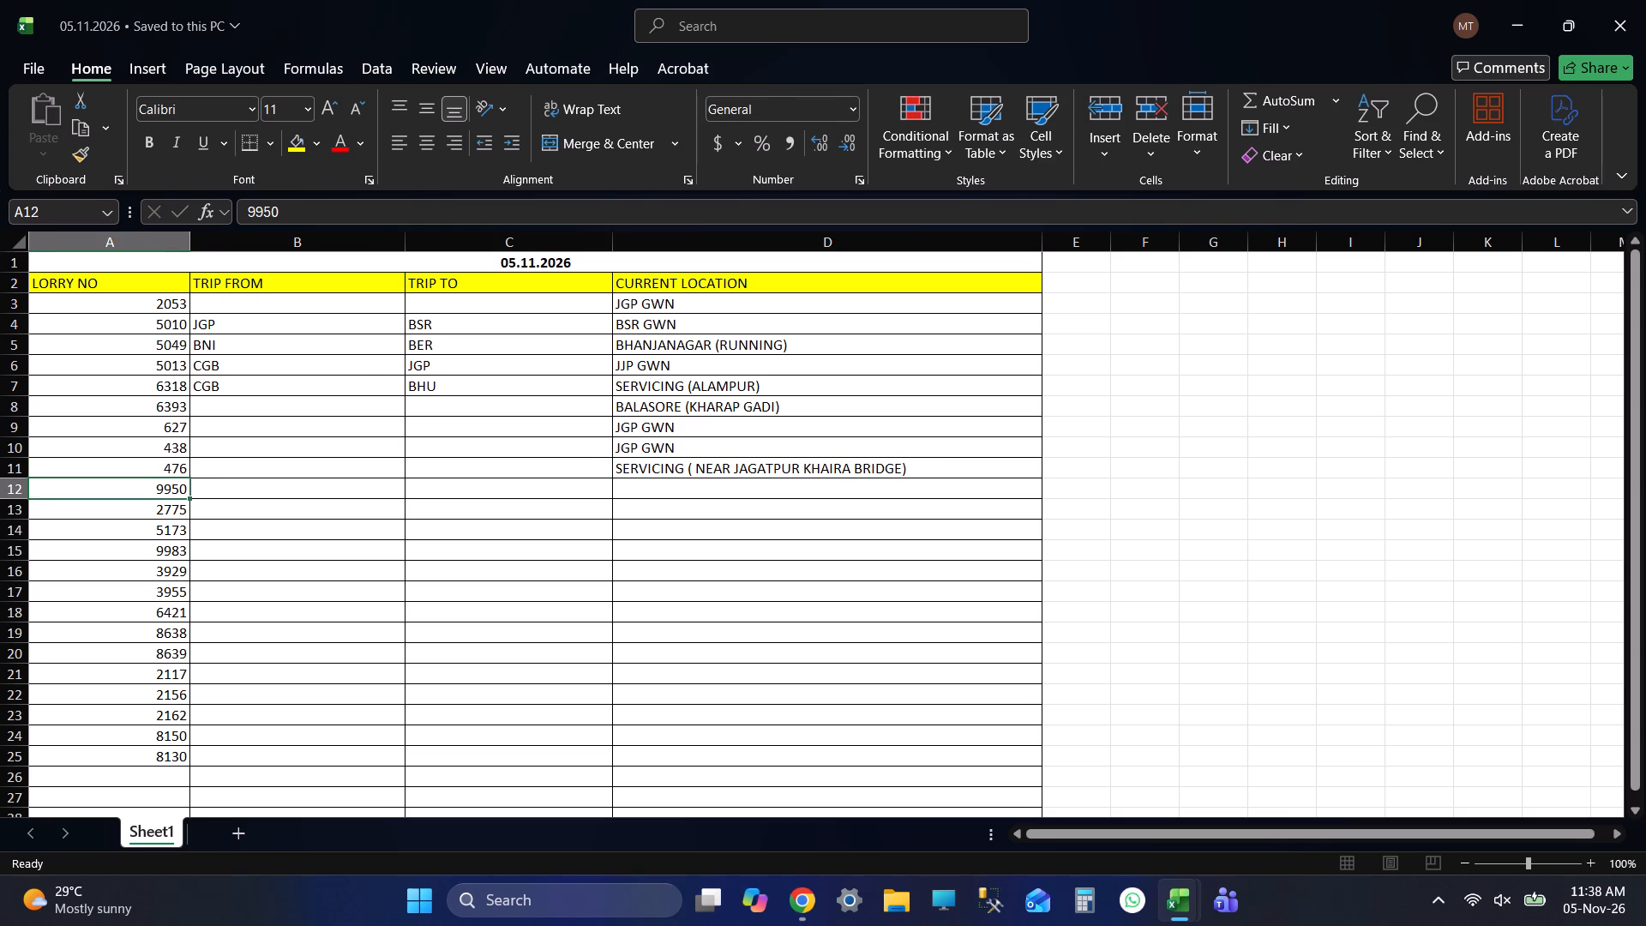
{"action": "left_click", "coordinate": [796, 476]}
{"action": "key", "text": "ctrl+s"}
{"action": "key", "text": "ctrl+s"}
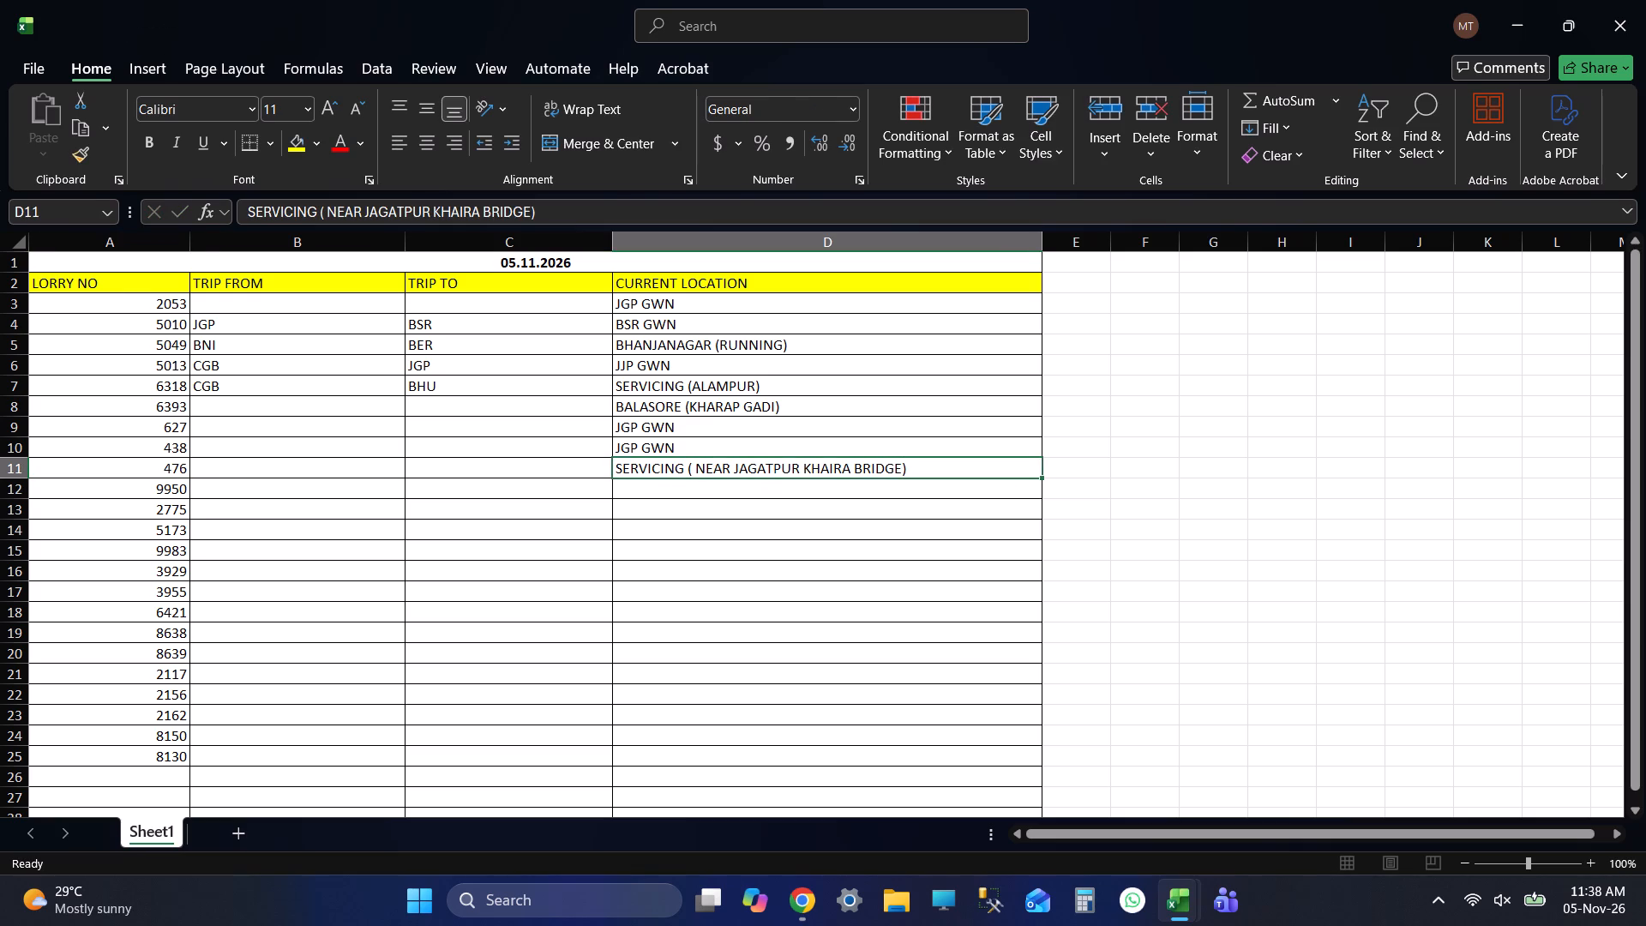
Remove the extra space after the opening bracket in lorry 476's current location and save the sheet.
{"action": "double_click", "coordinate": [694, 466]}
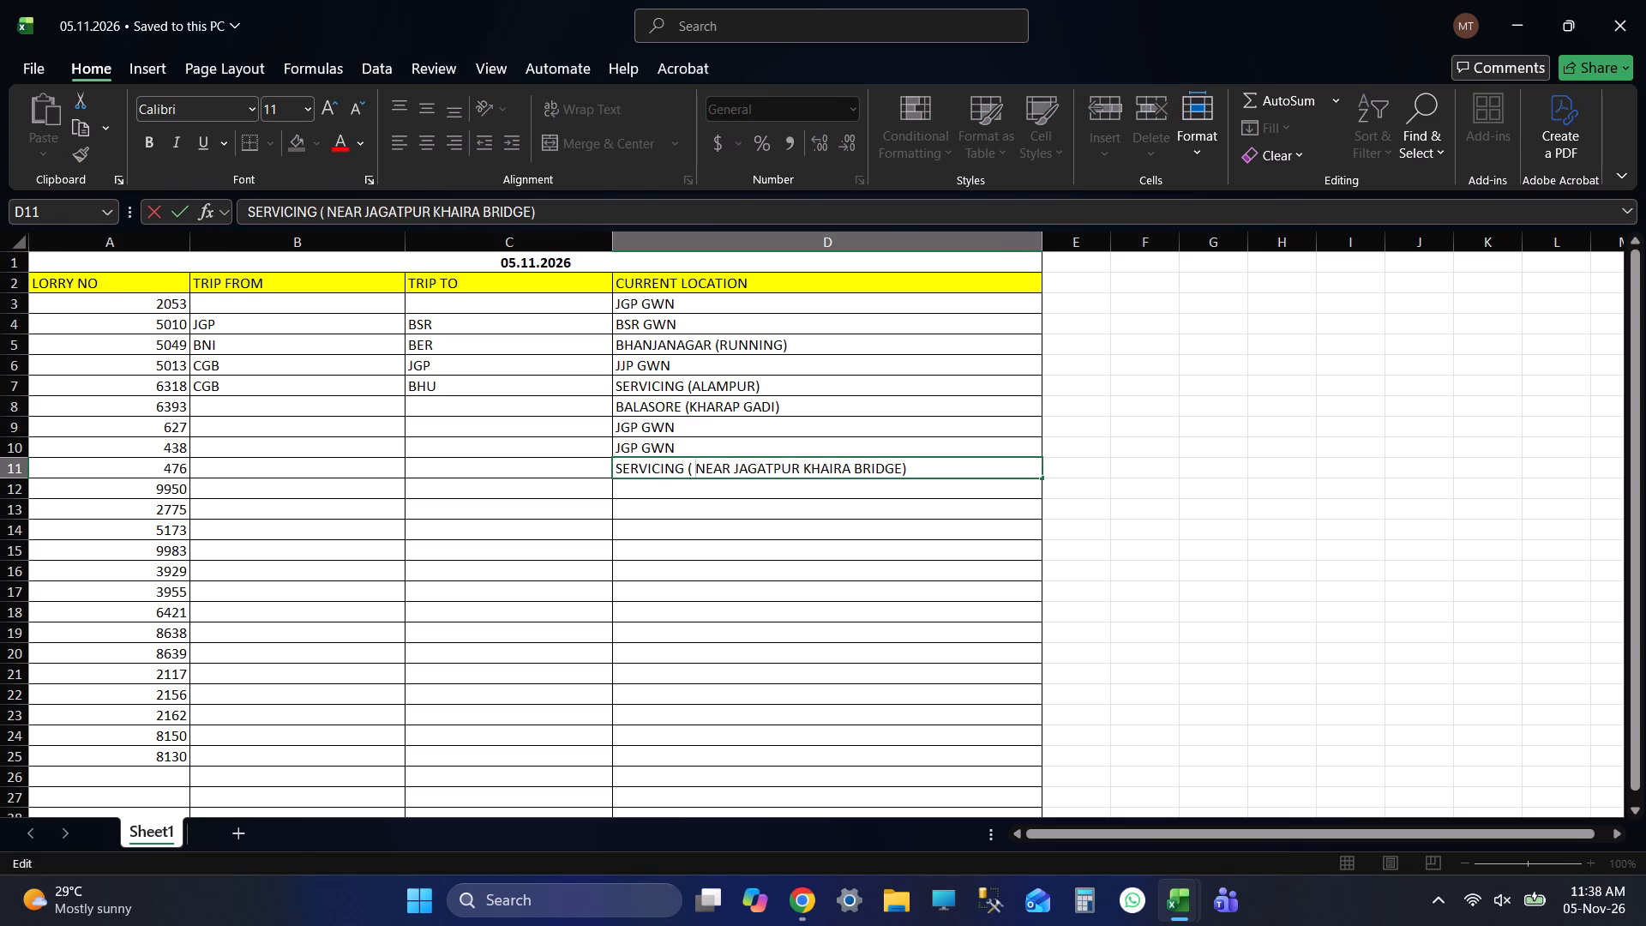
{"action": "key", "text": "BackSpace"}
{"action": "key", "text": "Return"}
{"action": "key", "text": "ctrl+s"}
{"action": "key", "text": "ctrl+s"}
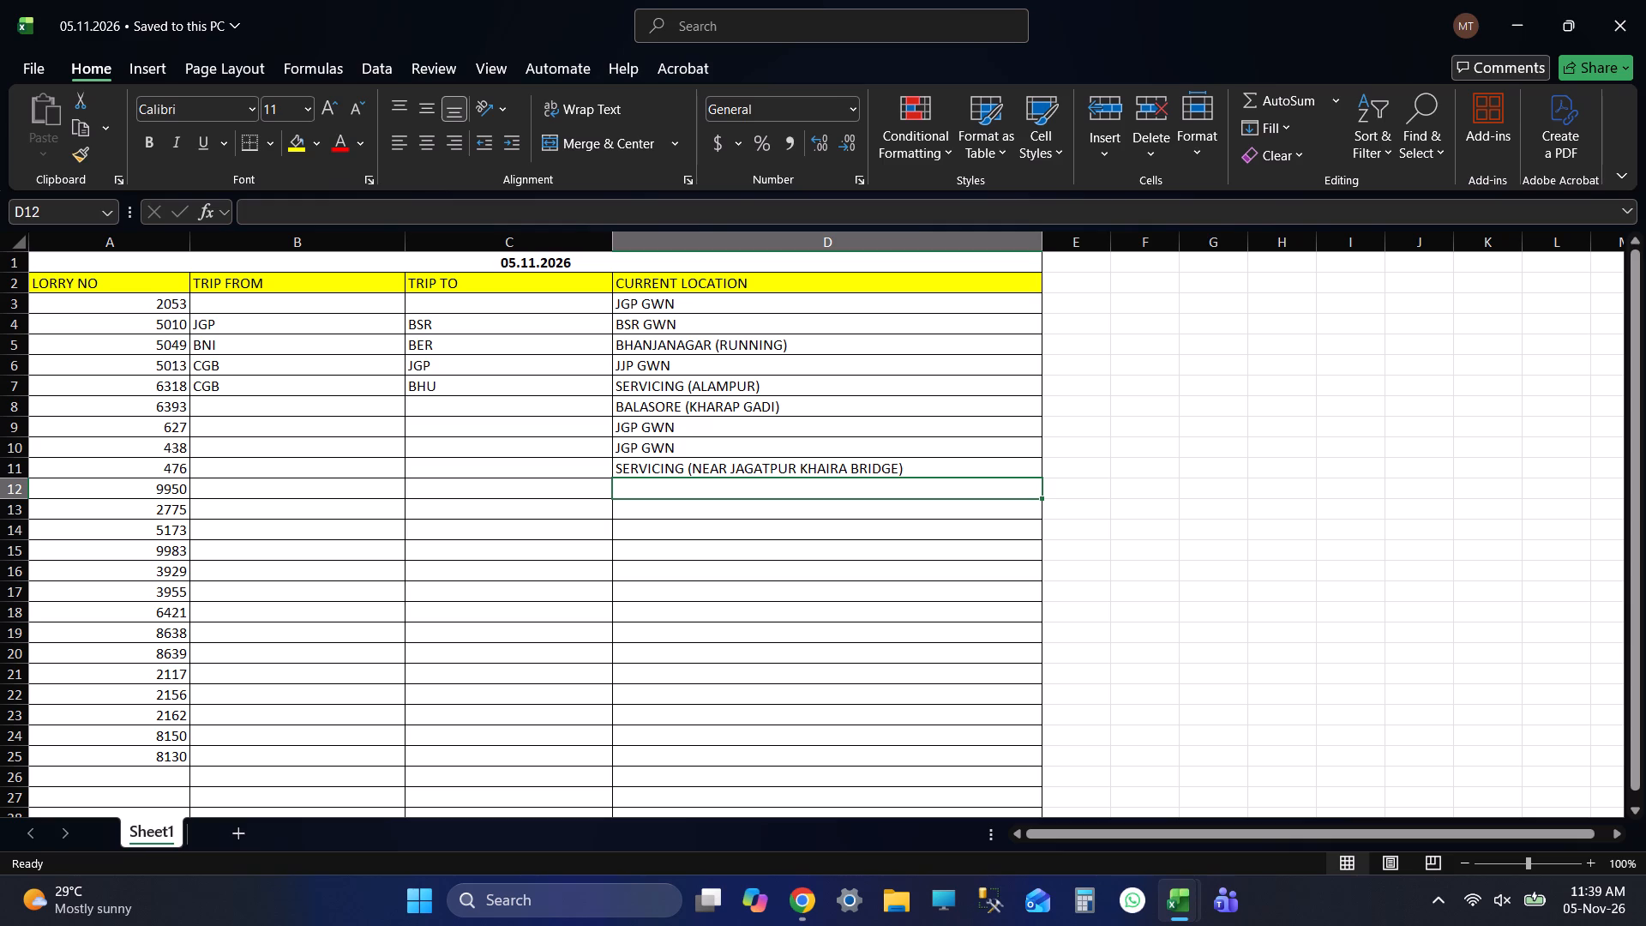
Recheck lorry 476's Stop 2 position and its surroundings on the Wheelseye map against the location in the sheet.
{"action": "key", "text": "alt+Tab"}
{"action": "scroll", "coordinate": [1360, 563], "scroll_direction": "down", "scroll_amount": 3}
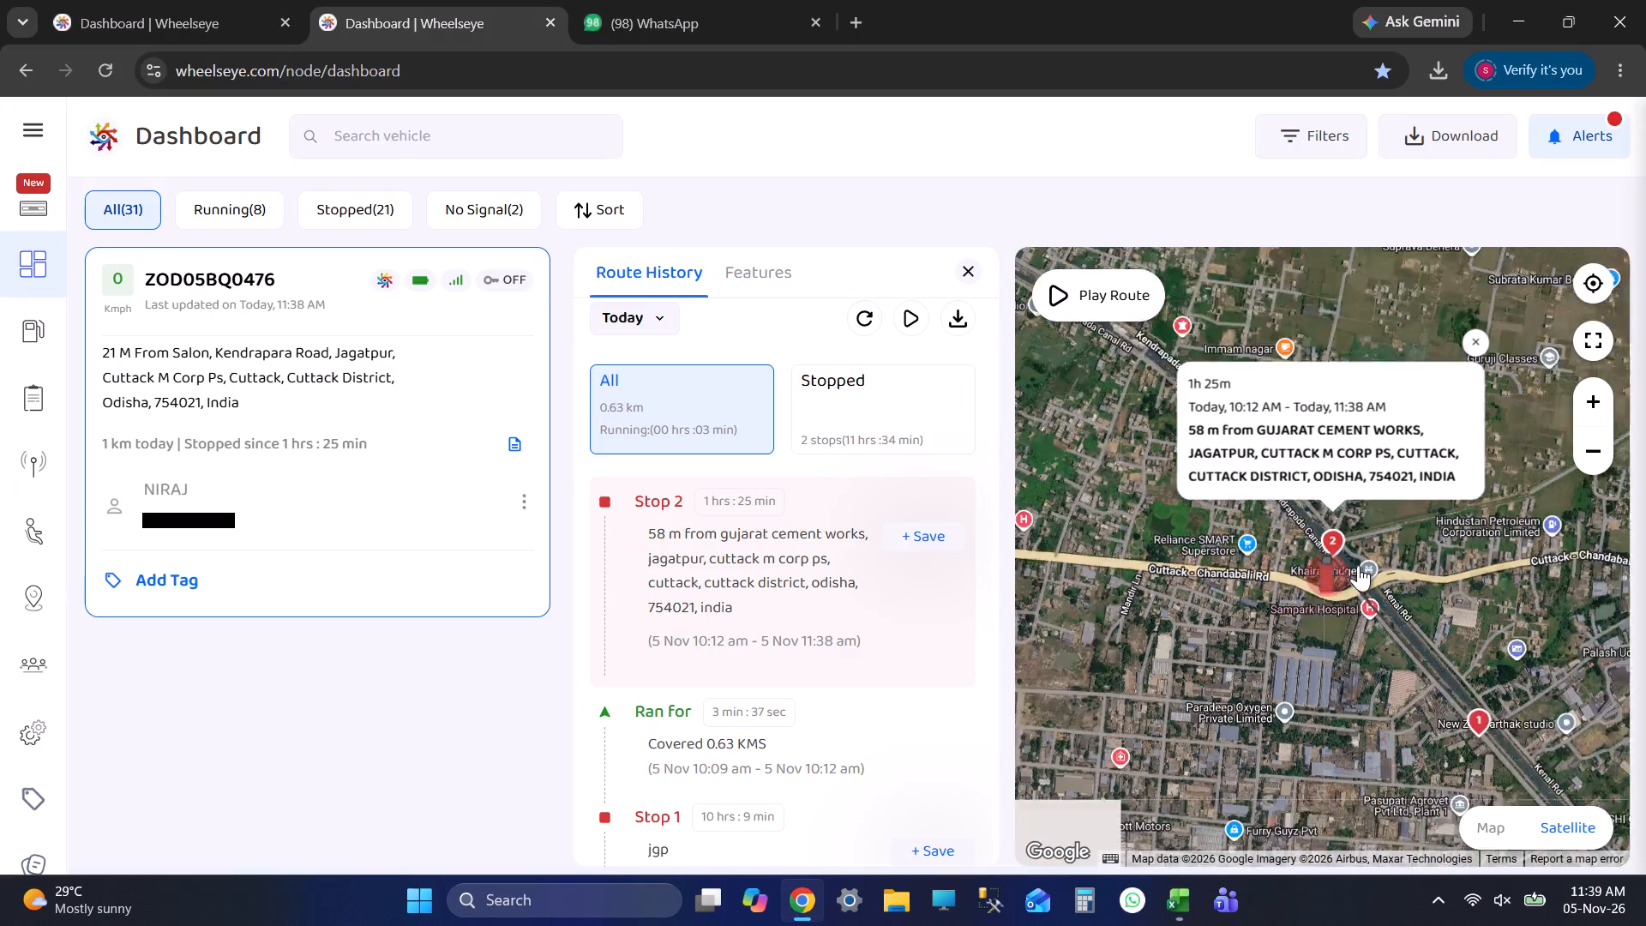
{"action": "key", "text": "alt+Tab"}
{"action": "key", "text": "ctrl+s"}
{"action": "key", "text": "ctrl+s"}
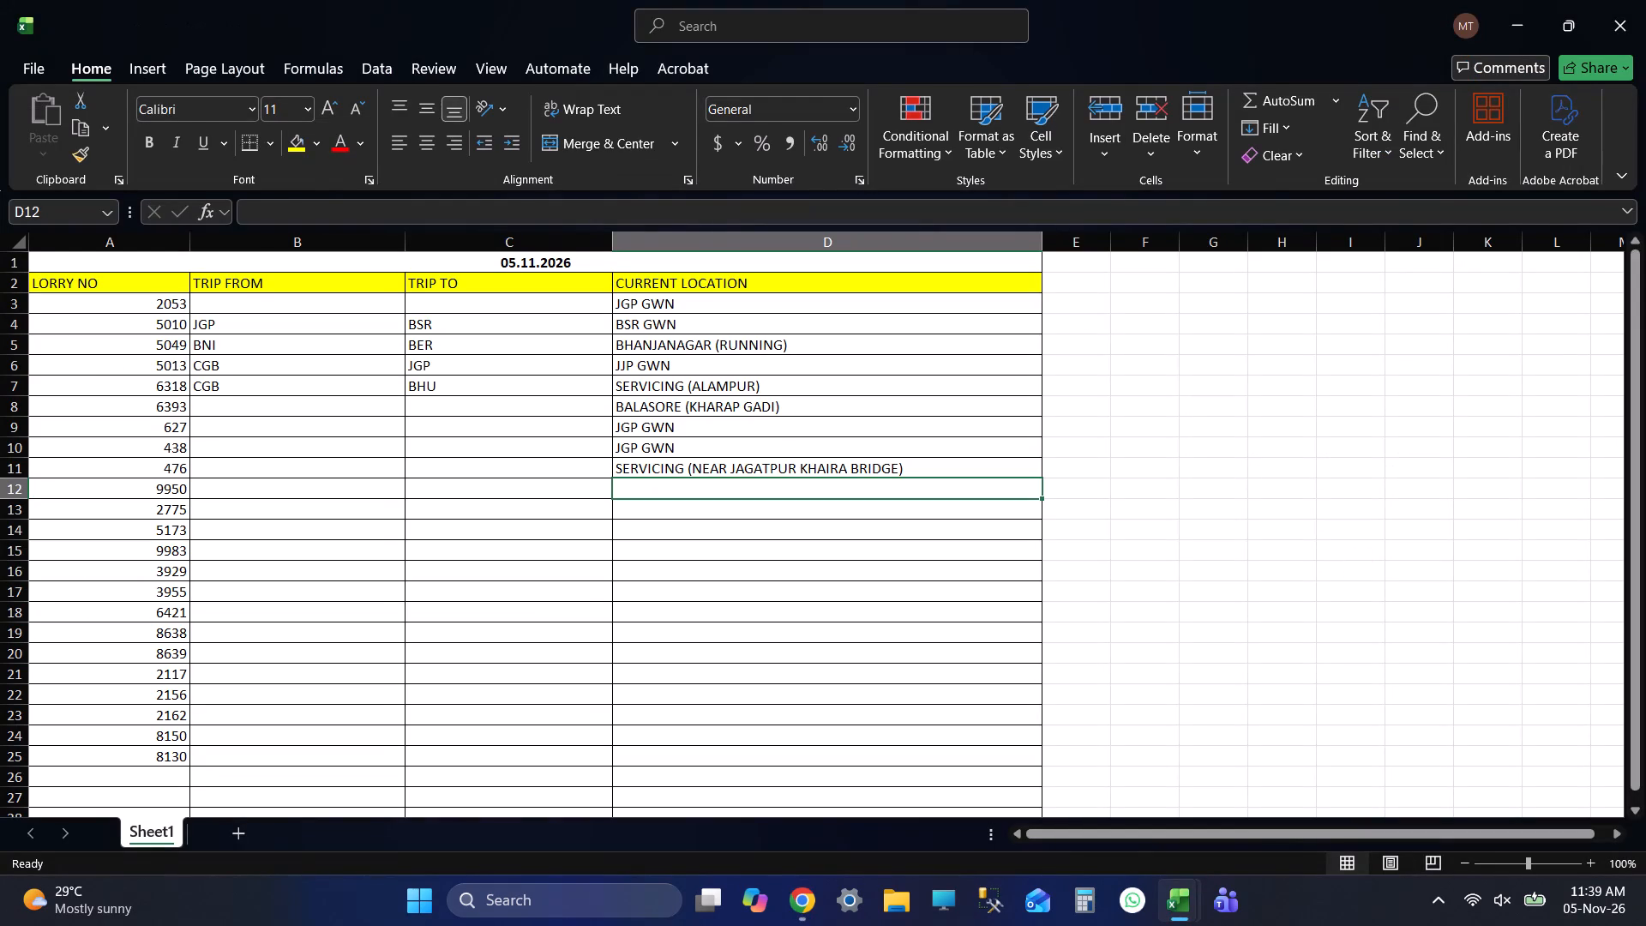
{"action": "left_click_drag", "start_coordinate": [748, 469], "coordinate": [739, 469]}
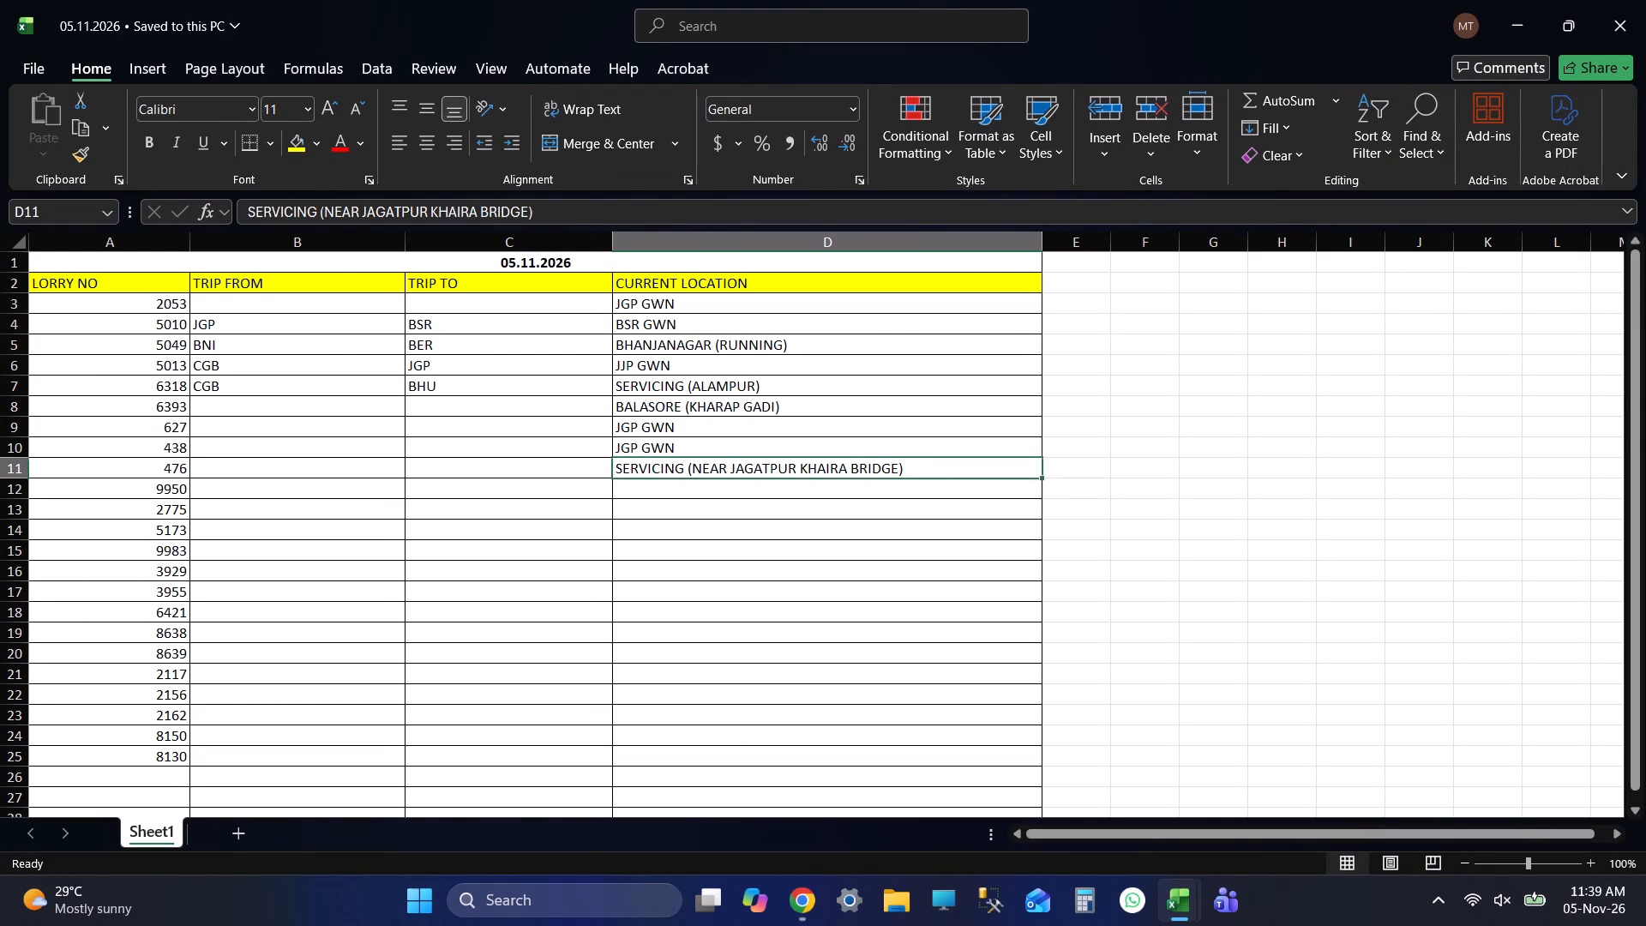
{"action": "key", "text": "alt+Tab"}
{"action": "scroll", "coordinate": [1343, 617], "scroll_direction": "up", "scroll_amount": 1}
{"action": "scroll", "coordinate": [1343, 617], "scroll_direction": "down", "scroll_amount": 1}
{"action": "scroll", "coordinate": [1343, 617], "scroll_direction": "up", "scroll_amount": 1}
{"action": "scroll", "coordinate": [1343, 617], "scroll_direction": "down", "scroll_amount": 1}
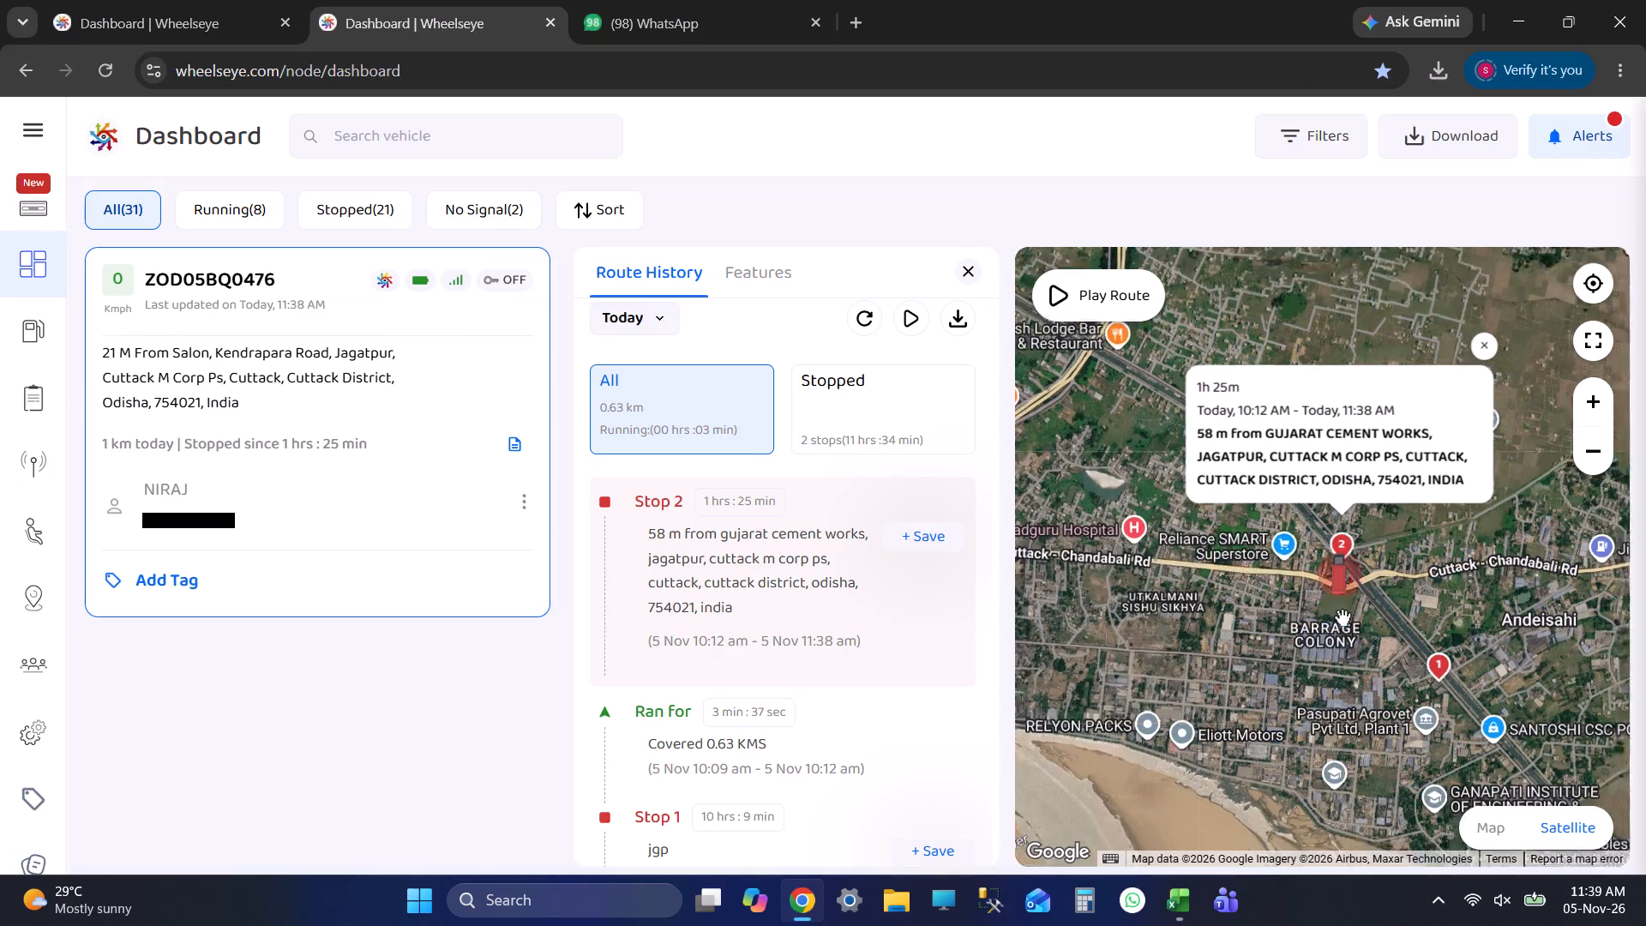
{"action": "left_click", "coordinate": [806, 566]}
{"action": "left_click", "coordinate": [806, 566]}
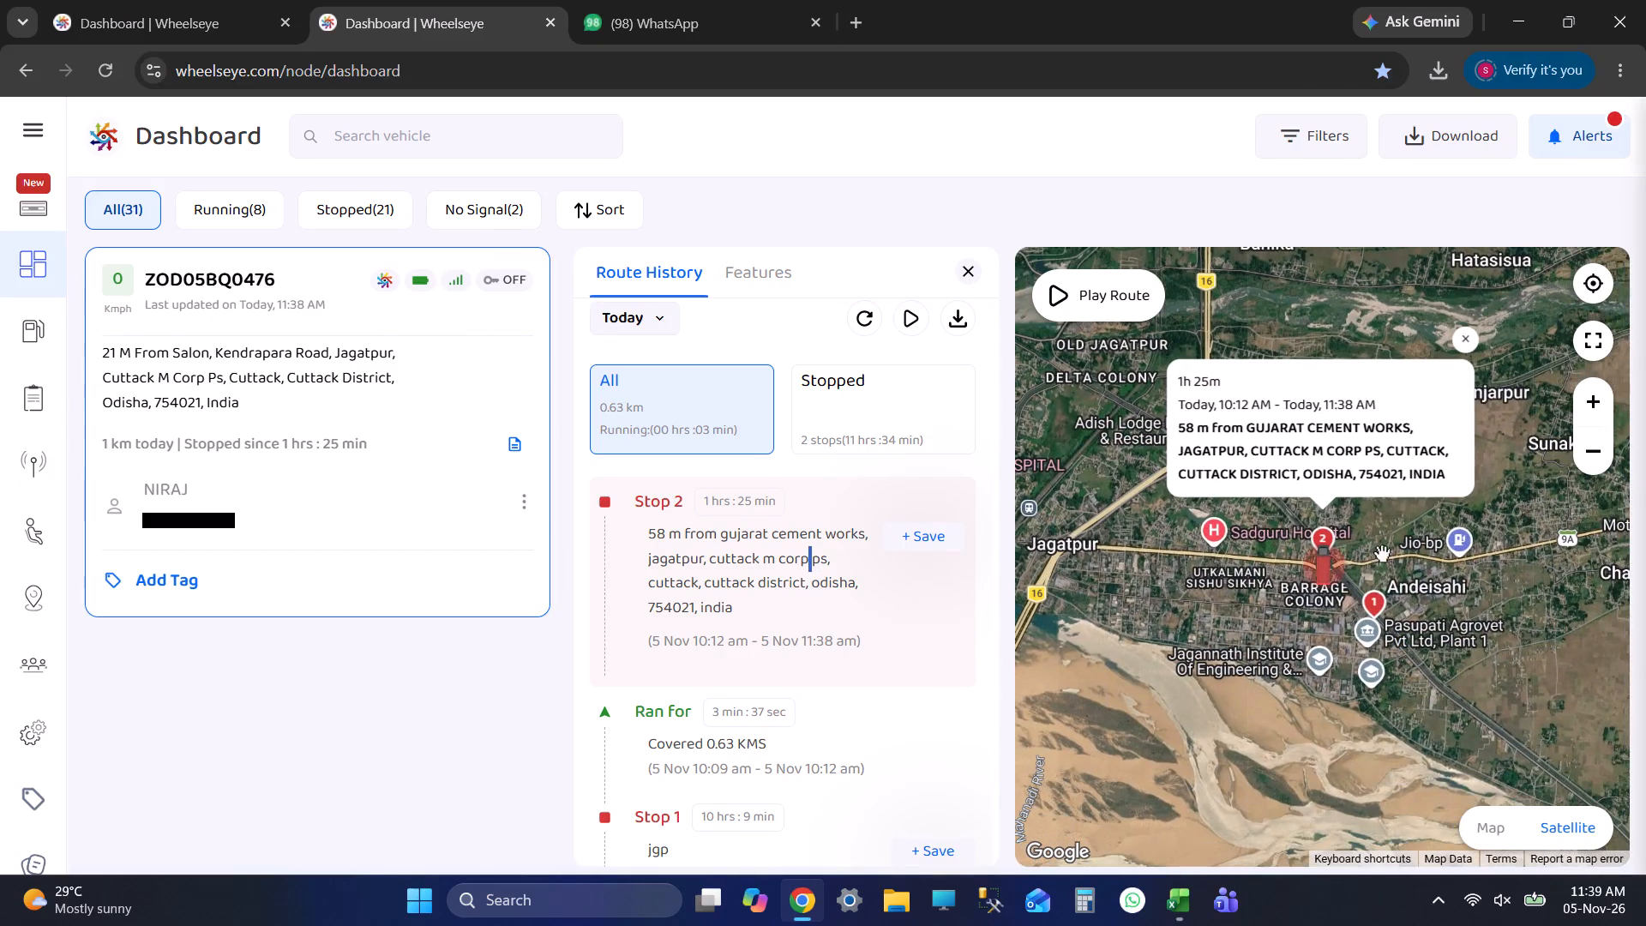
{"action": "scroll", "coordinate": [1318, 552], "scroll_direction": "up", "scroll_amount": 1}
{"action": "scroll", "coordinate": [1318, 552], "scroll_direction": "down", "scroll_amount": 1}
{"action": "scroll", "coordinate": [1318, 552], "scroll_direction": "up", "scroll_amount": 1}
{"action": "scroll", "coordinate": [1318, 552], "scroll_direction": "down", "scroll_amount": 1}
{"action": "scroll", "coordinate": [1318, 552], "scroll_direction": "up", "scroll_amount": 1}
{"action": "scroll", "coordinate": [1315, 554], "scroll_direction": "down", "scroll_amount": 1}
{"action": "scroll", "coordinate": [1315, 554], "scroll_direction": "up", "scroll_amount": 4}
{"action": "key", "text": "alt+Tab"}
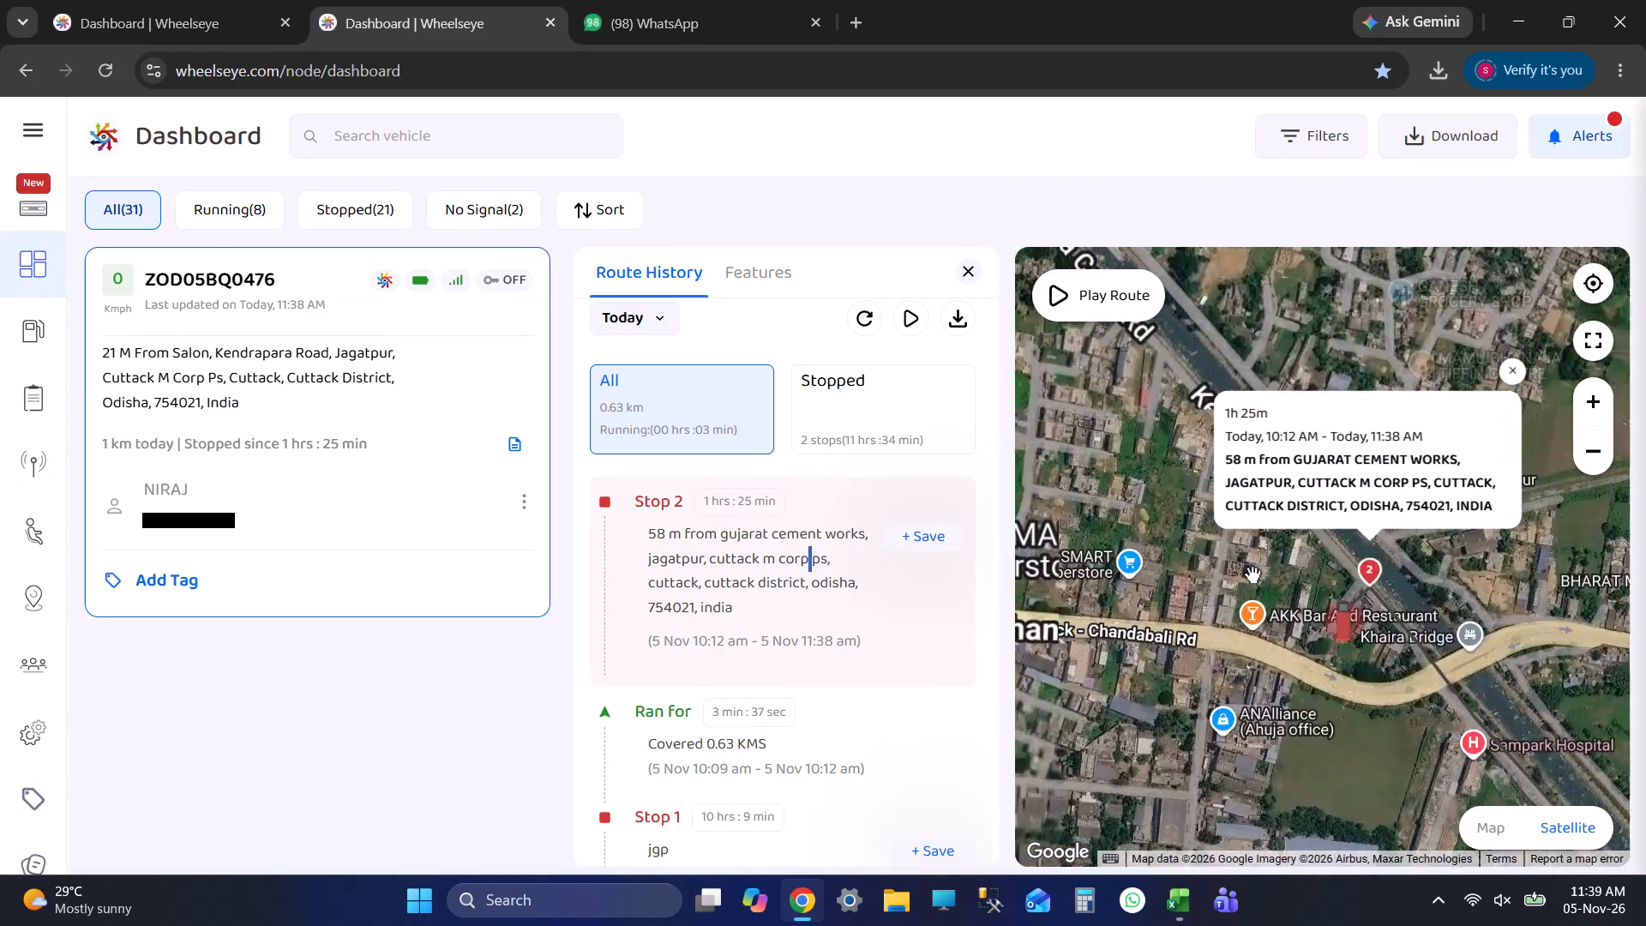
{"action": "key", "text": "Return"}
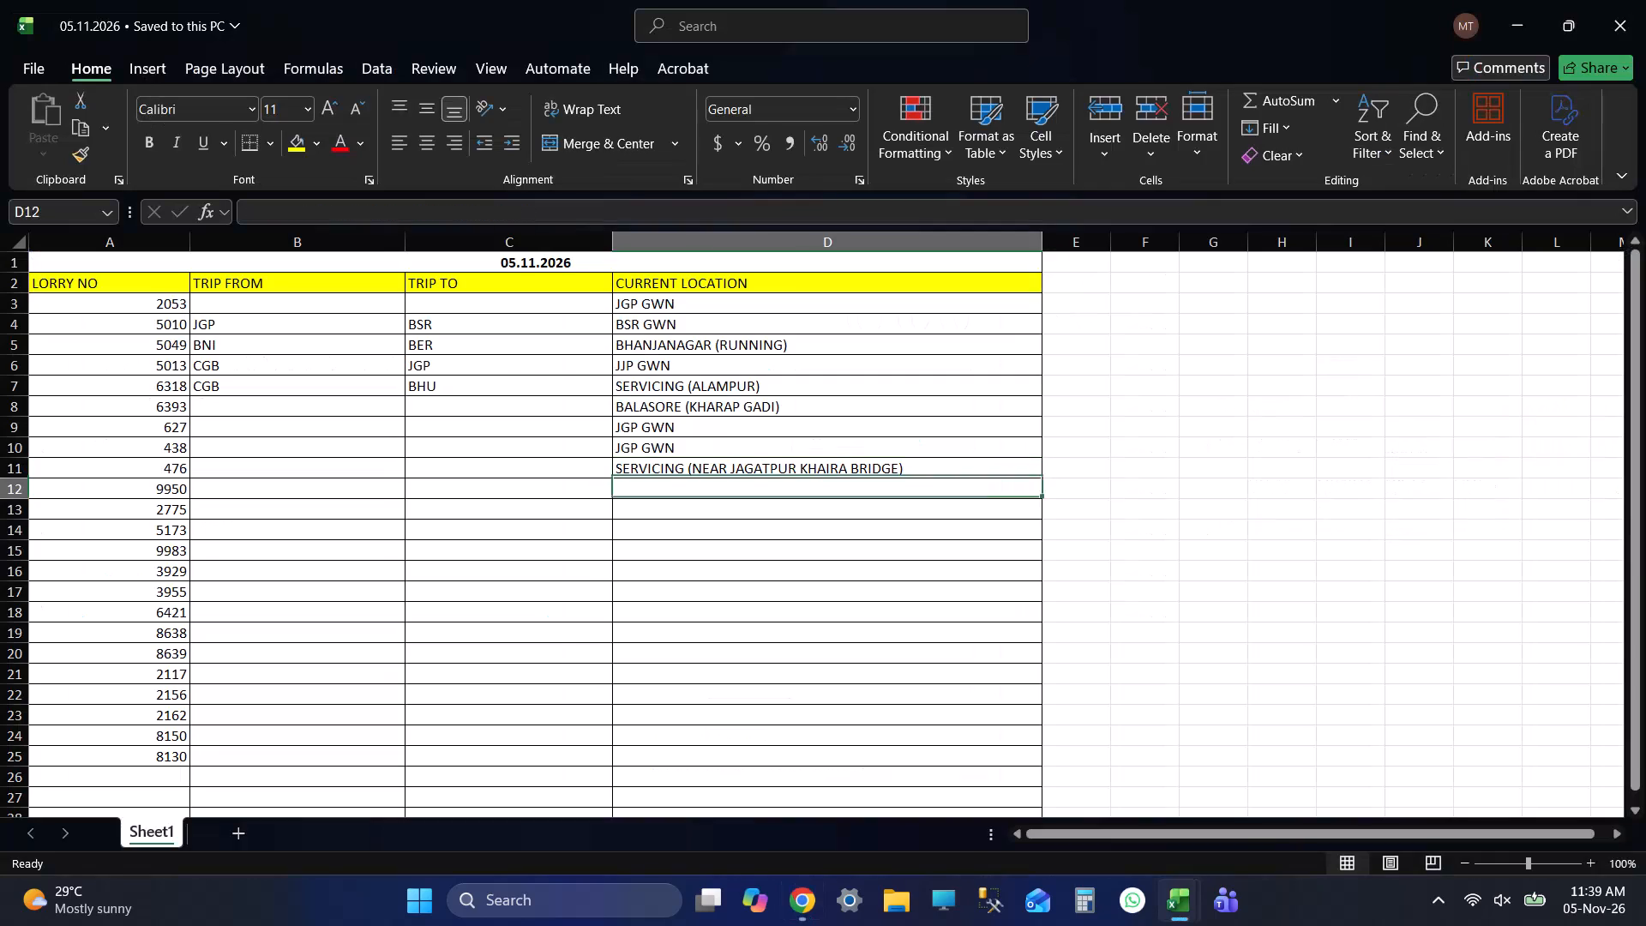
{"action": "key", "text": "ctrl+s"}
Look up lorry 9950 in Wheelseye using its number from the sheet and open its route history.
{"action": "key", "text": "shift+Tab"}
{"action": "key", "text": "shift+Tab"}
{"action": "key", "text": "shift+Tab"}
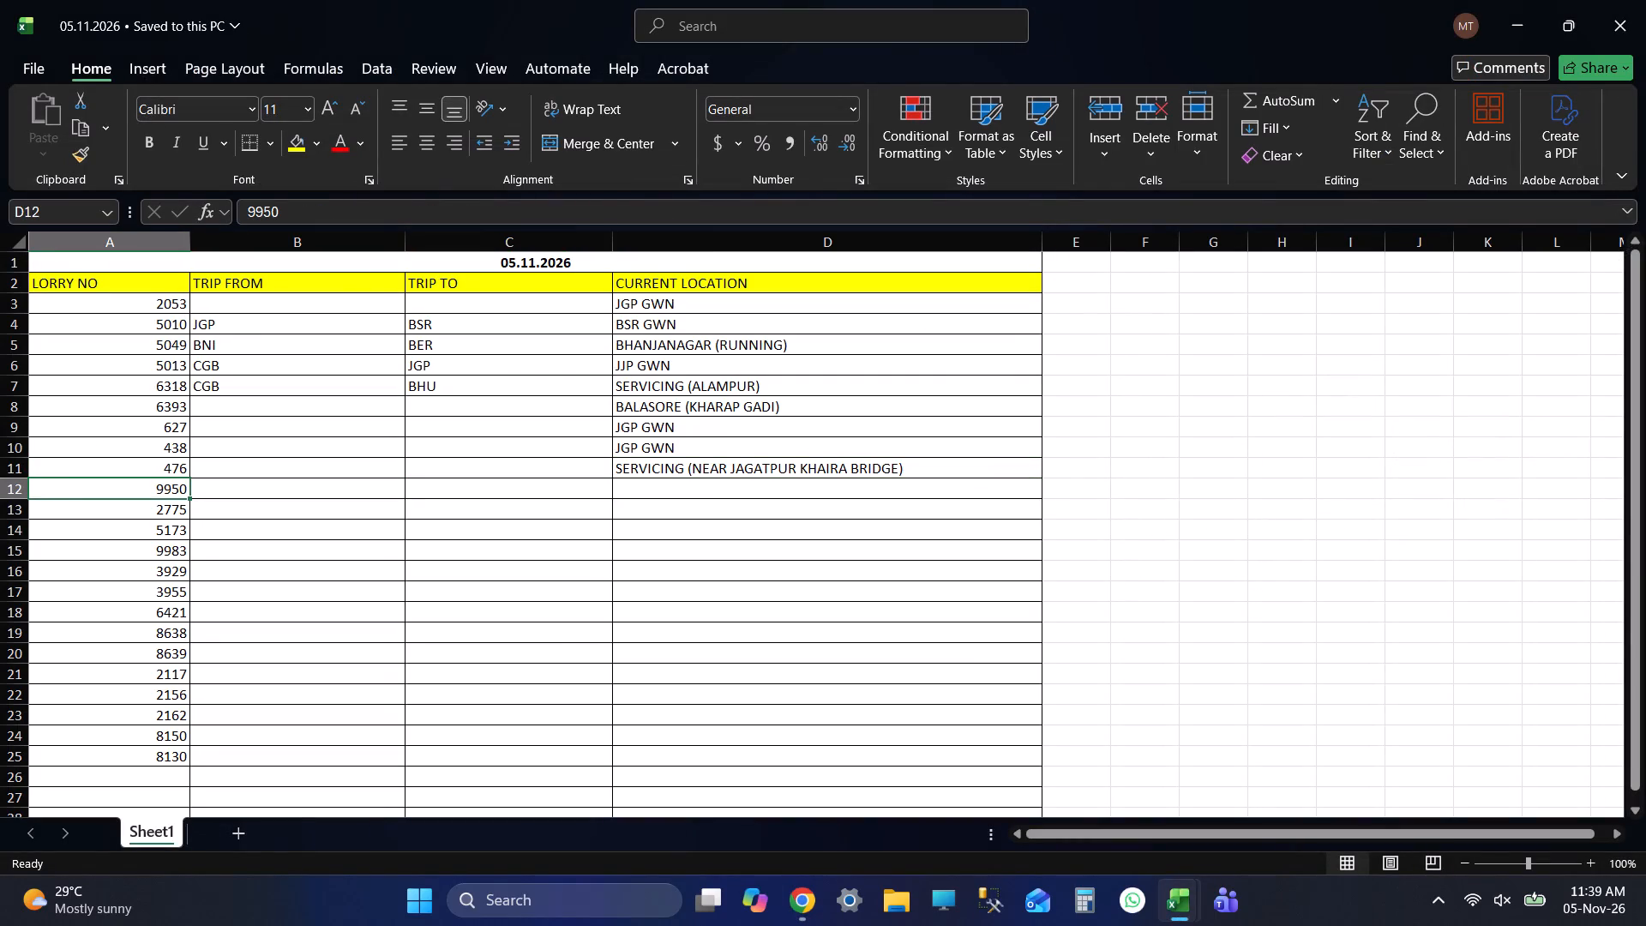
{"action": "key", "text": "ctrl+c"}
{"action": "key", "text": "alt+Tab"}
{"action": "left_click", "coordinate": [484, 111]}
{"action": "left_click", "coordinate": [479, 141]}
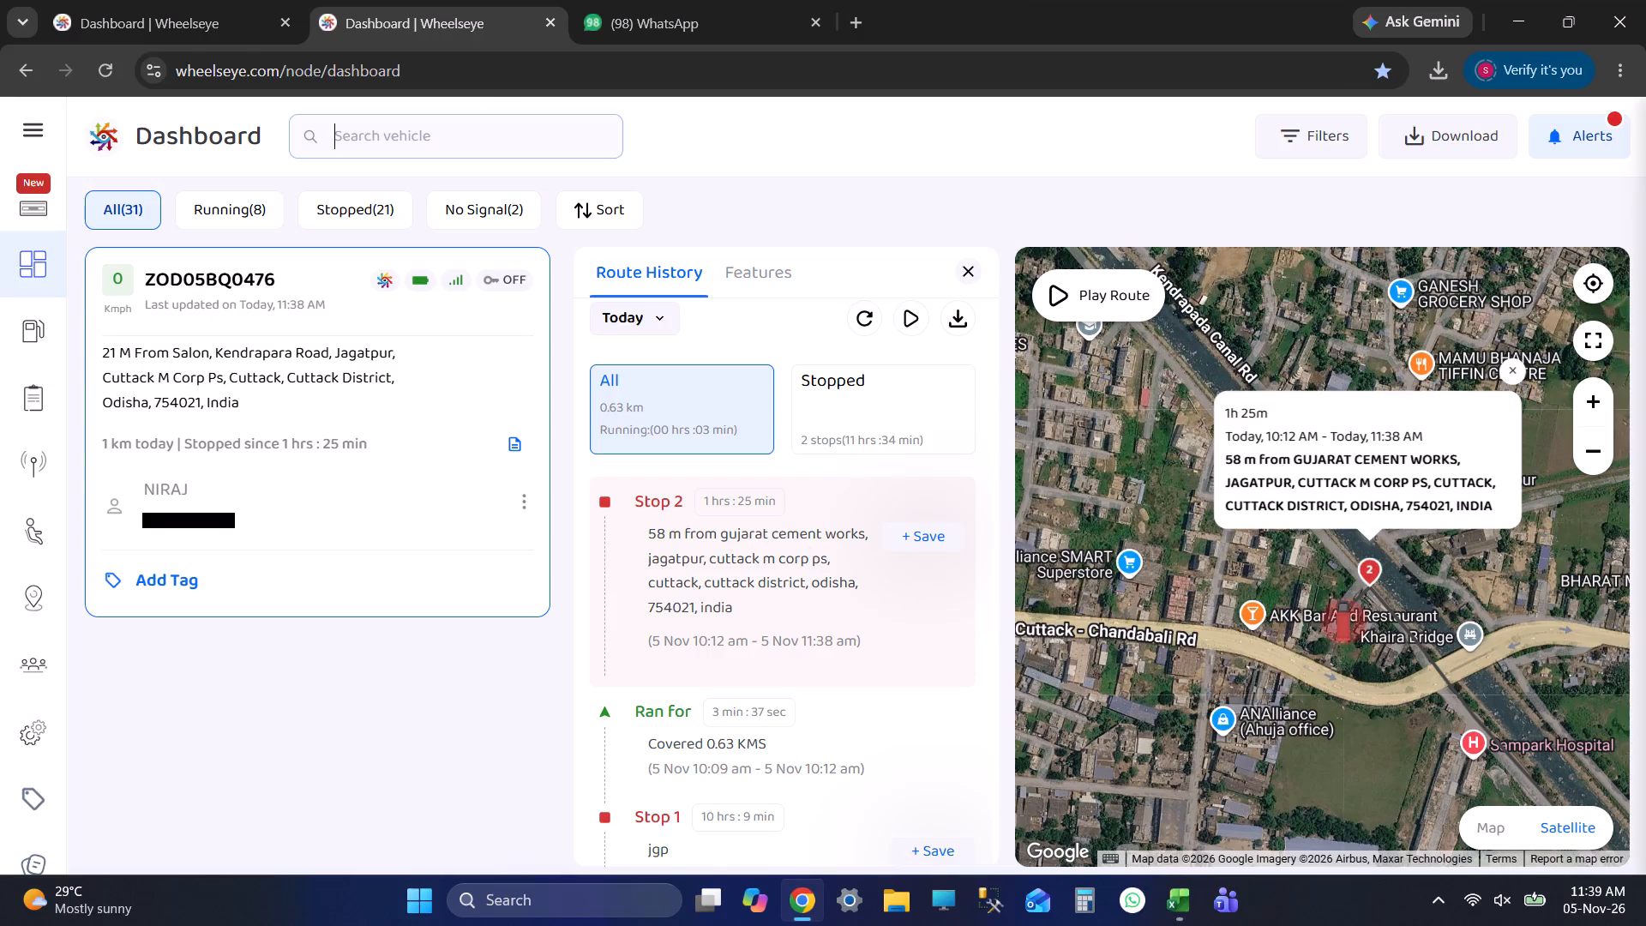
{"action": "key", "text": "ctrl+v"}
{"action": "key", "text": "Return"}
{"action": "left_click", "coordinate": [228, 444]}
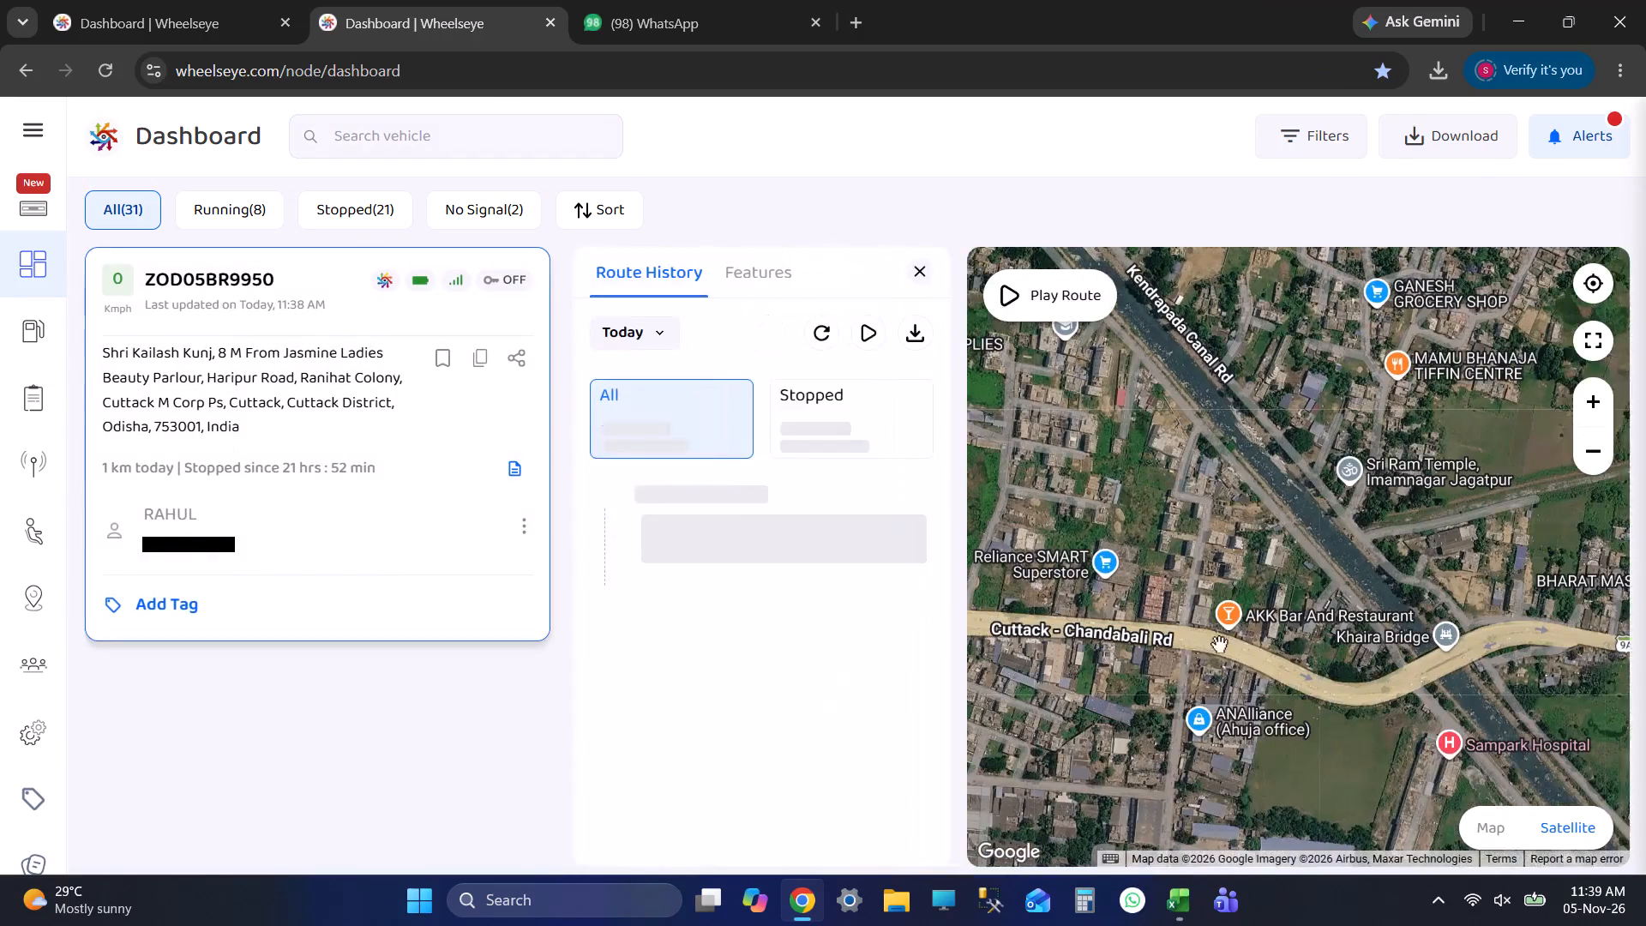
Examine lorry 9950's current position and the surrounding area on the map.
{"action": "scroll", "coordinate": [1392, 568], "scroll_direction": "down", "scroll_amount": 2}
{"action": "scroll", "coordinate": [1391, 571], "scroll_direction": "up", "scroll_amount": 1}
{"action": "scroll", "coordinate": [1391, 571], "scroll_direction": "down", "scroll_amount": 7}
{"action": "scroll", "coordinate": [1391, 571], "scroll_direction": "up", "scroll_amount": 1}
{"action": "scroll", "coordinate": [1391, 571], "scroll_direction": "down", "scroll_amount": 1}
{"action": "scroll", "coordinate": [1391, 571], "scroll_direction": "up", "scroll_amount": 1}
{"action": "scroll", "coordinate": [1391, 571], "scroll_direction": "down", "scroll_amount": 2}
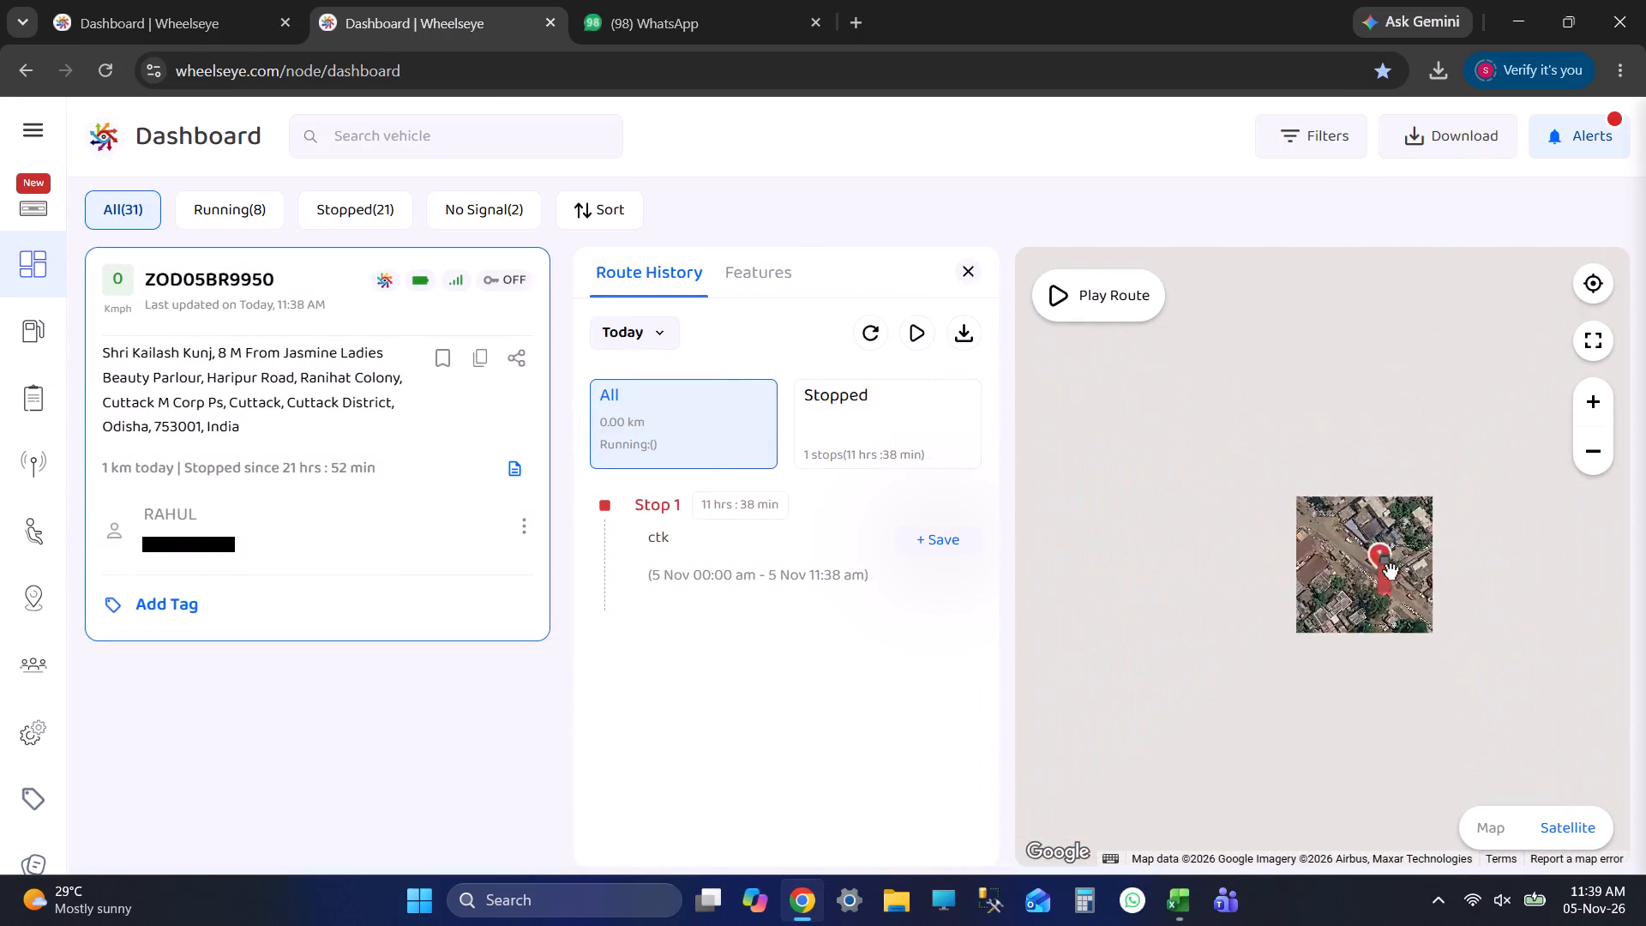
{"action": "scroll", "coordinate": [1391, 571], "scroll_direction": "down", "scroll_amount": 1}
{"action": "scroll", "coordinate": [1391, 571], "scroll_direction": "up", "scroll_amount": 1}
{"action": "scroll", "coordinate": [1391, 571], "scroll_direction": "down", "scroll_amount": 3}
{"action": "scroll", "coordinate": [1433, 600], "scroll_direction": "up", "scroll_amount": 1}
{"action": "scroll", "coordinate": [1433, 600], "scroll_direction": "down", "scroll_amount": 9}
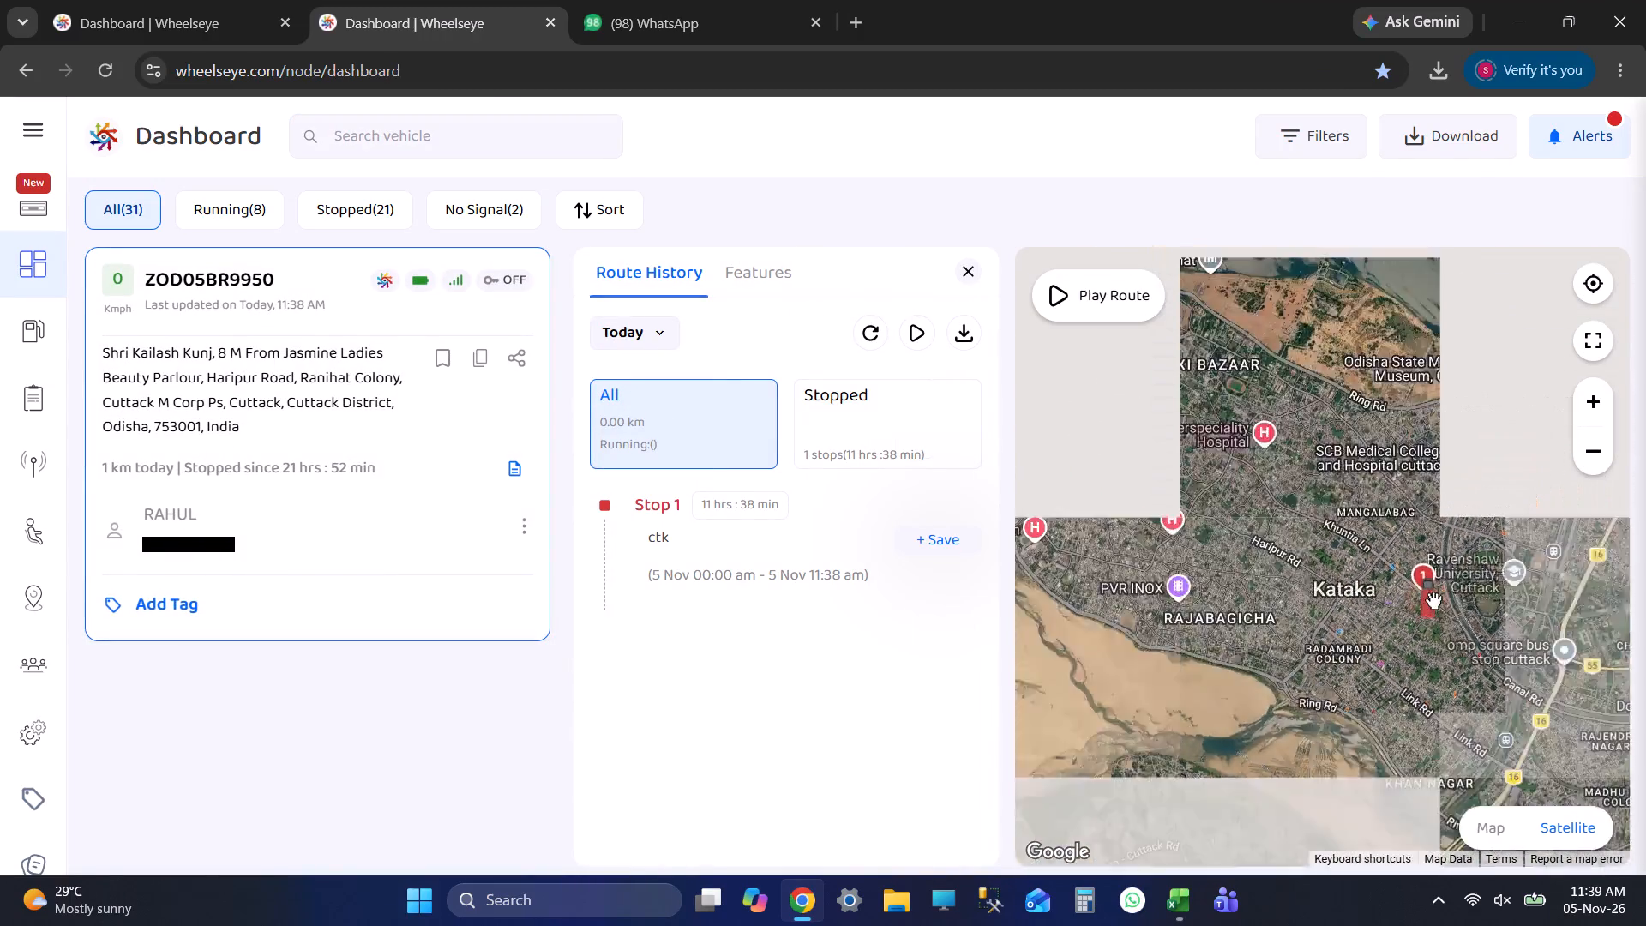
{"action": "scroll", "coordinate": [1433, 600], "scroll_direction": "up", "scroll_amount": 1}
{"action": "scroll", "coordinate": [1433, 600], "scroll_direction": "down", "scroll_amount": 2}
Enter CTK GWN as lorry 9950's current location in the status sheet and save it.
{"action": "key", "text": "alt+Tab"}
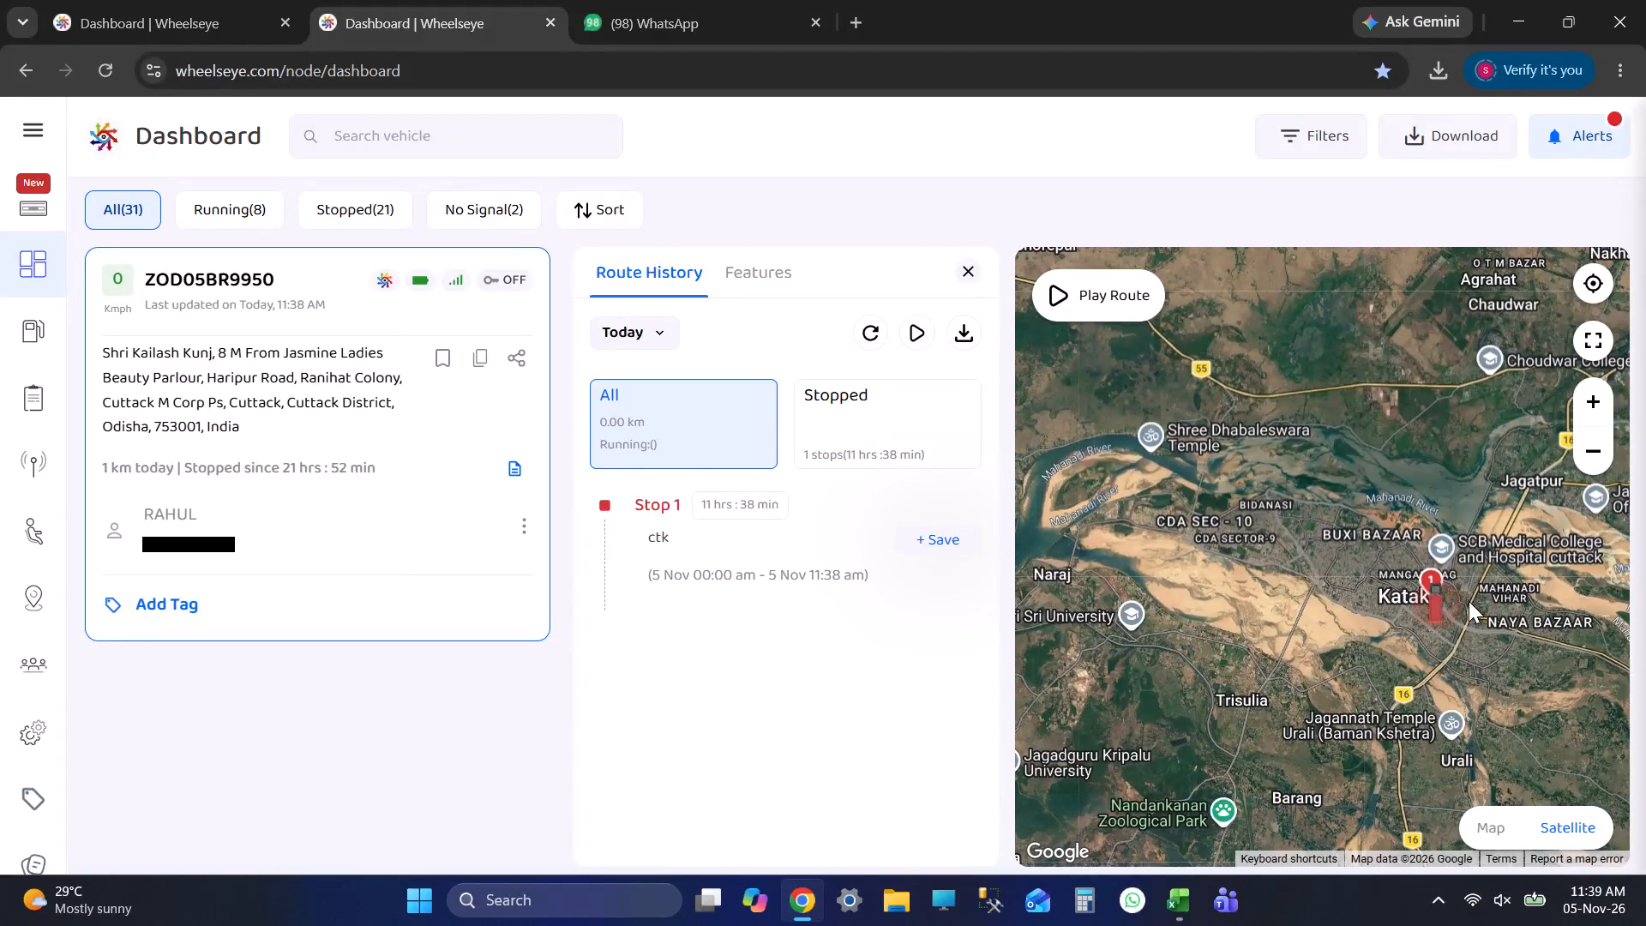
{"action": "key", "text": "Tab"}
{"action": "key", "text": "Tab"}
{"action": "key", "text": "Tab"}
{"action": "type", "text": "CTK GWN"}
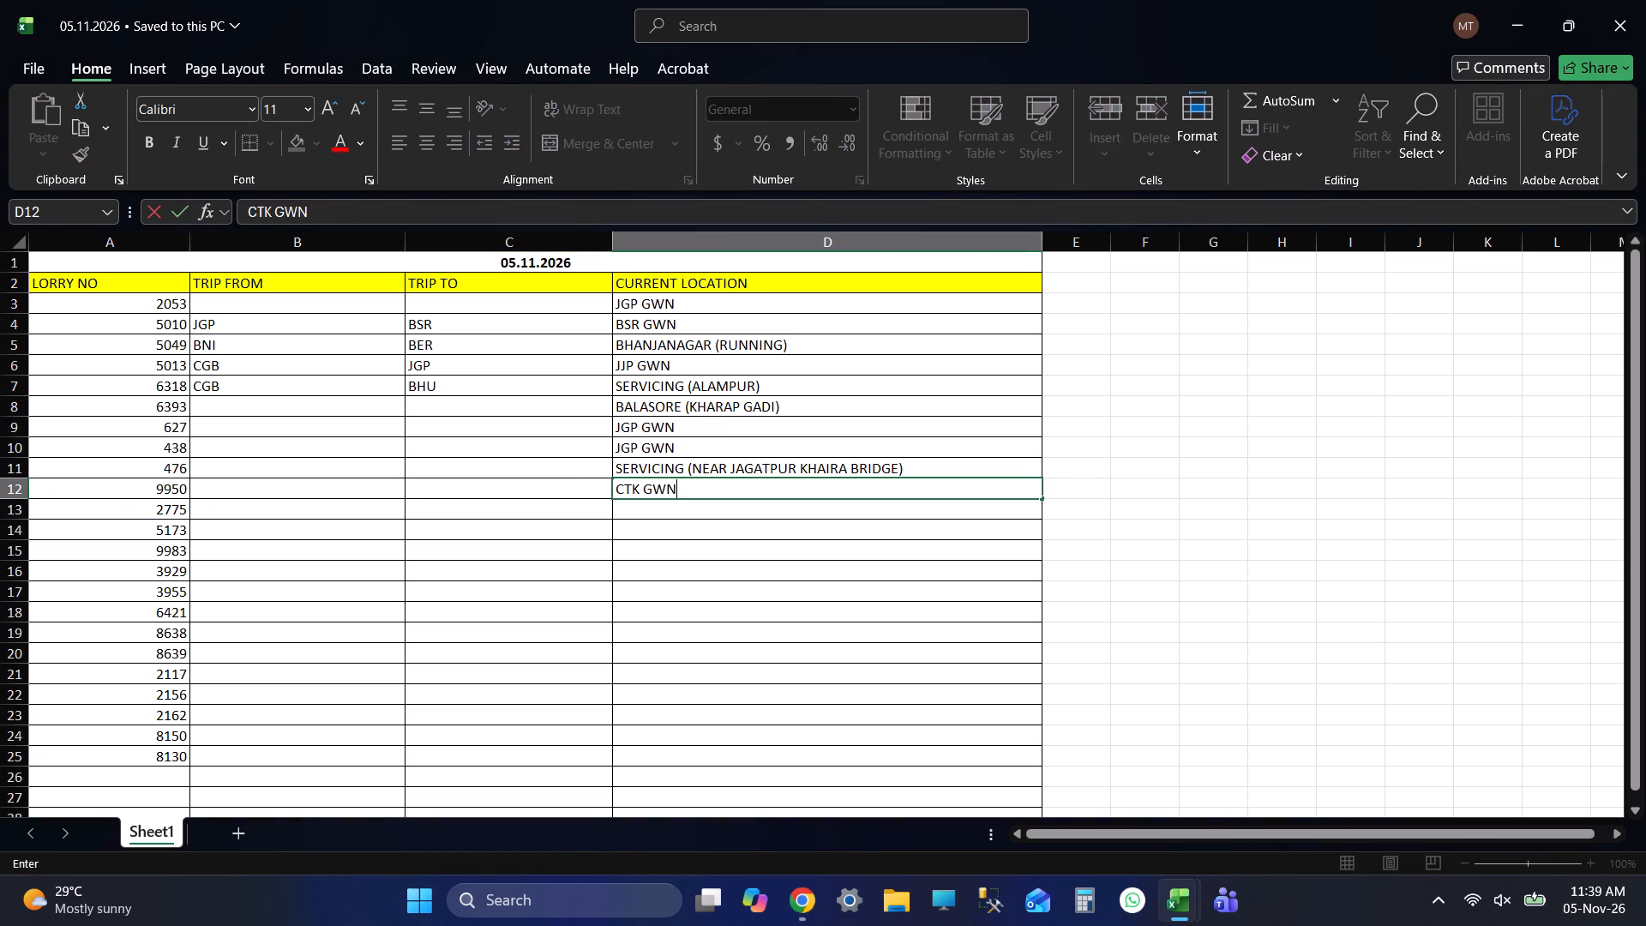
{"action": "key", "text": "Return"}
{"action": "key", "text": "ctrl+s"}
{"action": "key", "text": "ctrl+s"}
{"action": "key", "text": "ctrl+s"}
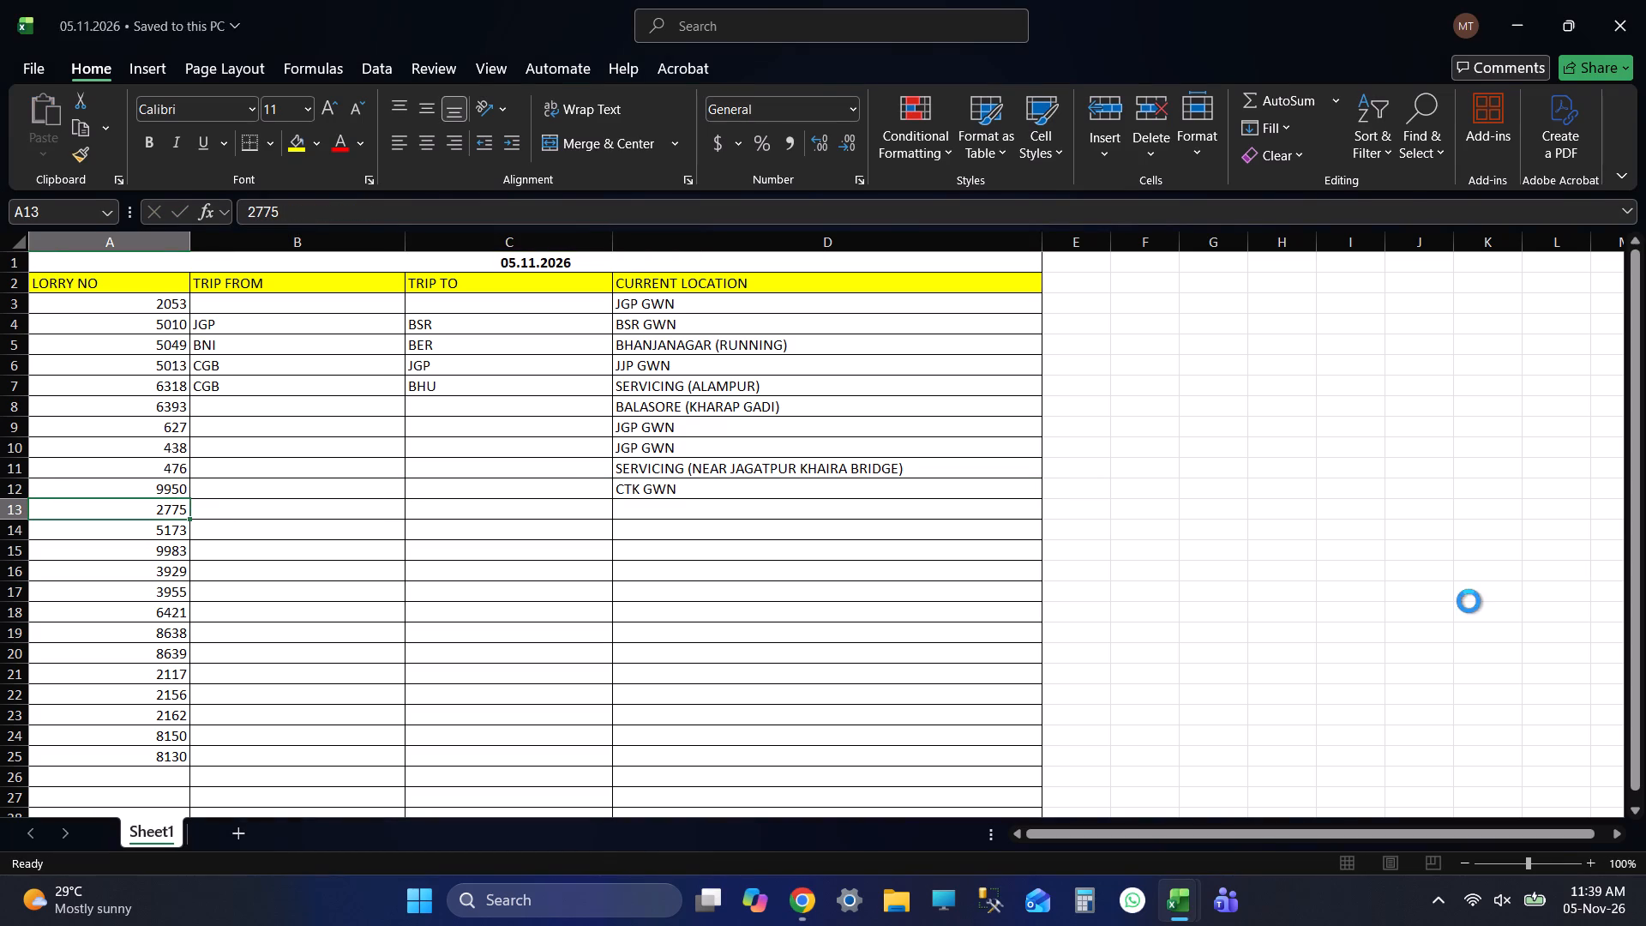
{"action": "key", "text": "ctrl+s"}
{"action": "key", "text": "ctrl+s"}
Open lorry 9950's Stop 1 details in Wheelseye, recheck its map position, and return to the status sheet.
{"action": "key", "text": "alt+Tab"}
{"action": "left_click", "coordinate": [778, 502]}
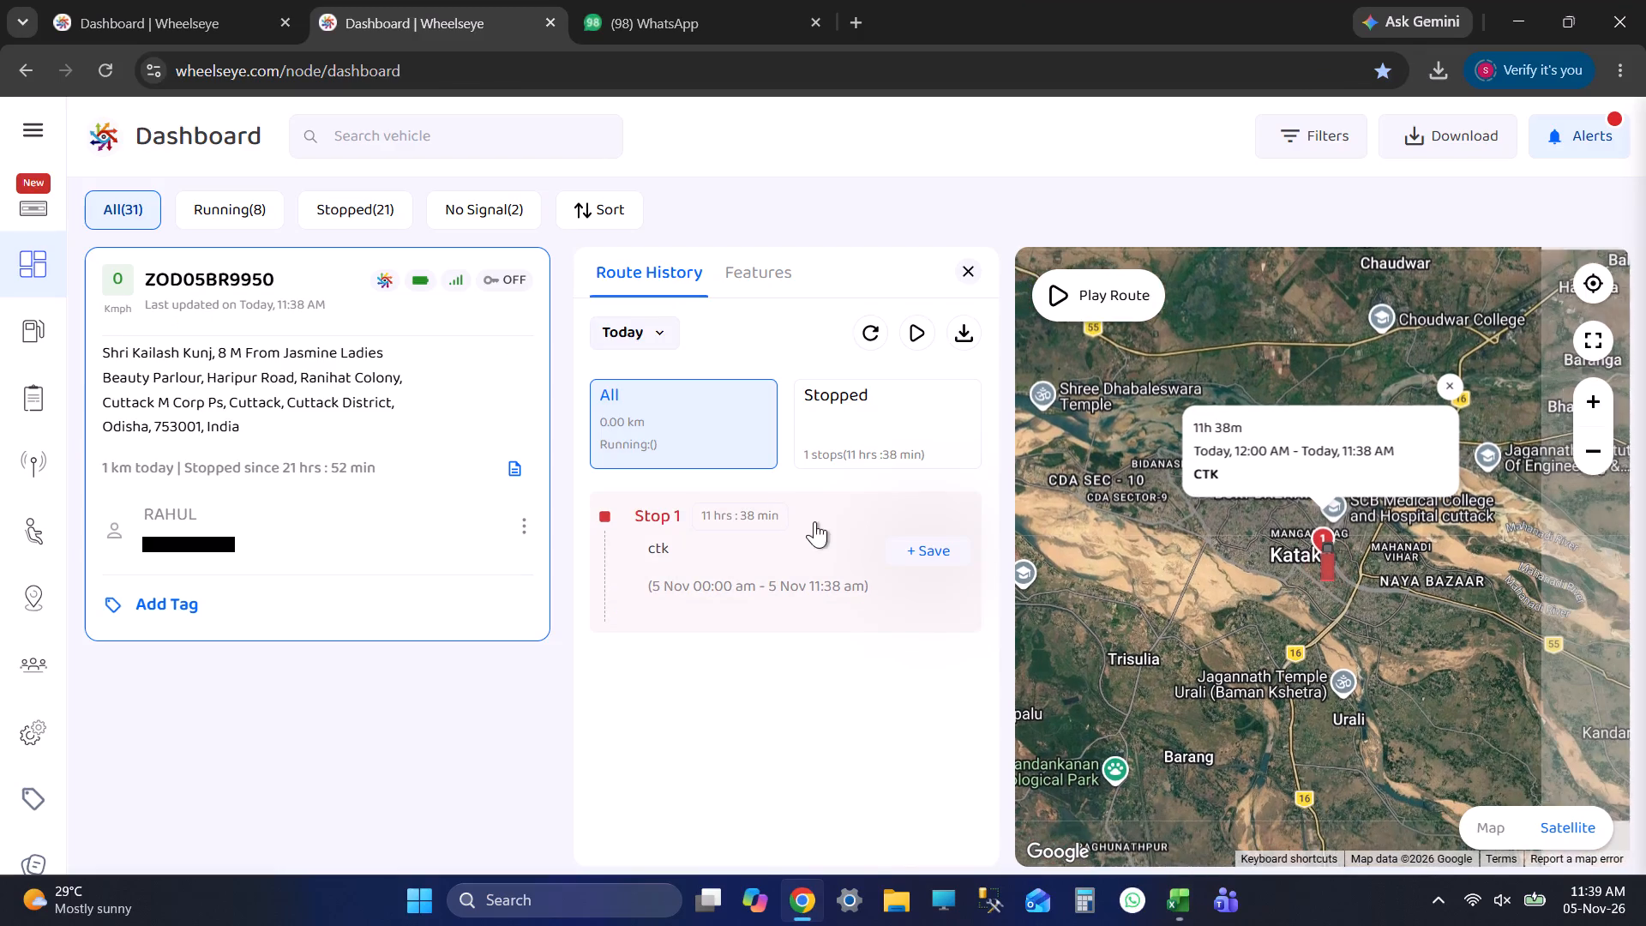
{"action": "scroll", "coordinate": [1376, 591], "scroll_direction": "down", "scroll_amount": 1}
{"action": "scroll", "coordinate": [1365, 591], "scroll_direction": "up", "scroll_amount": 4}
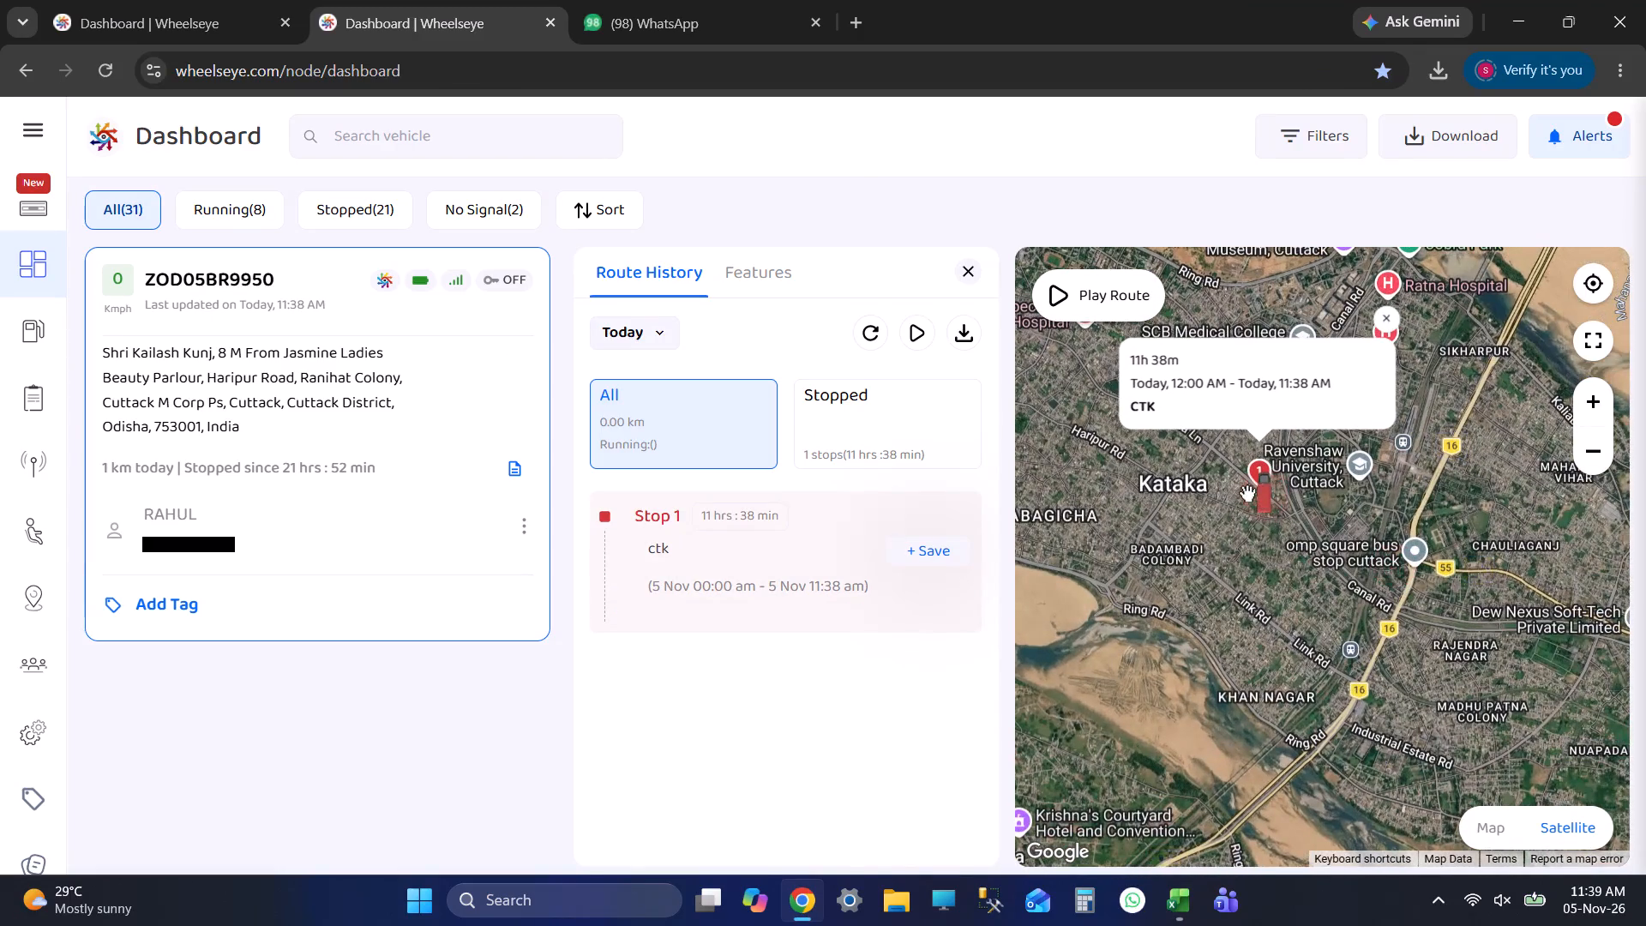
{"action": "key", "text": "alt+Tab"}
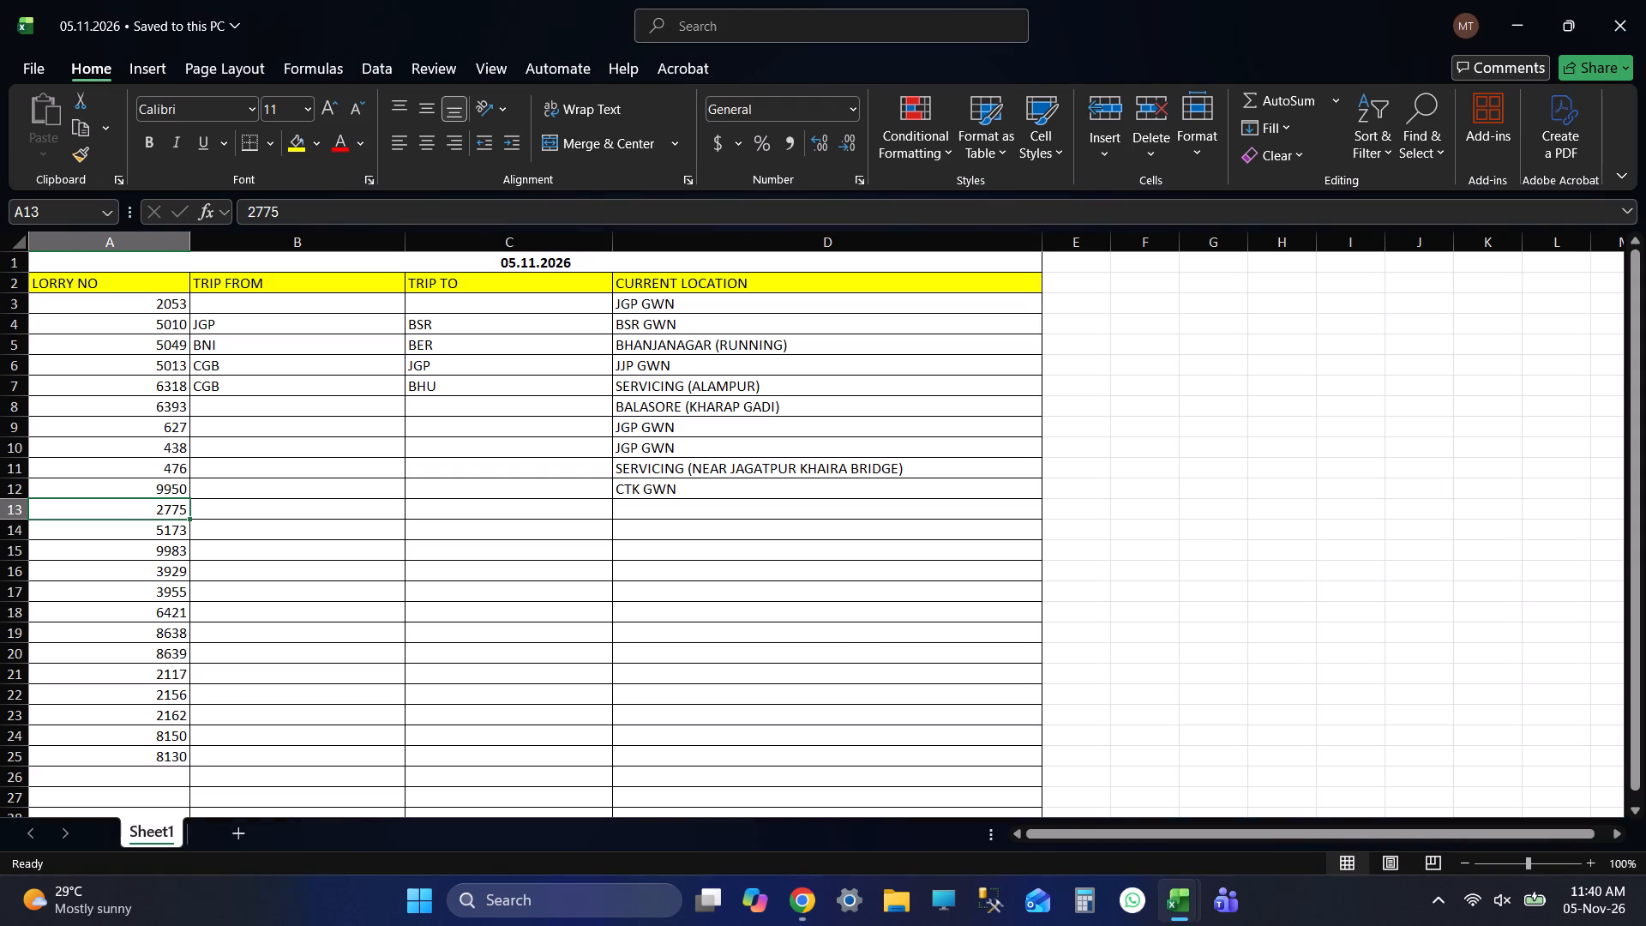
Switch to Wheelseye and set lorry 9950's route history to the last 7 days.
{"action": "left_click", "coordinate": [744, 485]}
{"action": "key", "text": "alt+Tab"}
{"action": "left_click", "coordinate": [649, 331]}
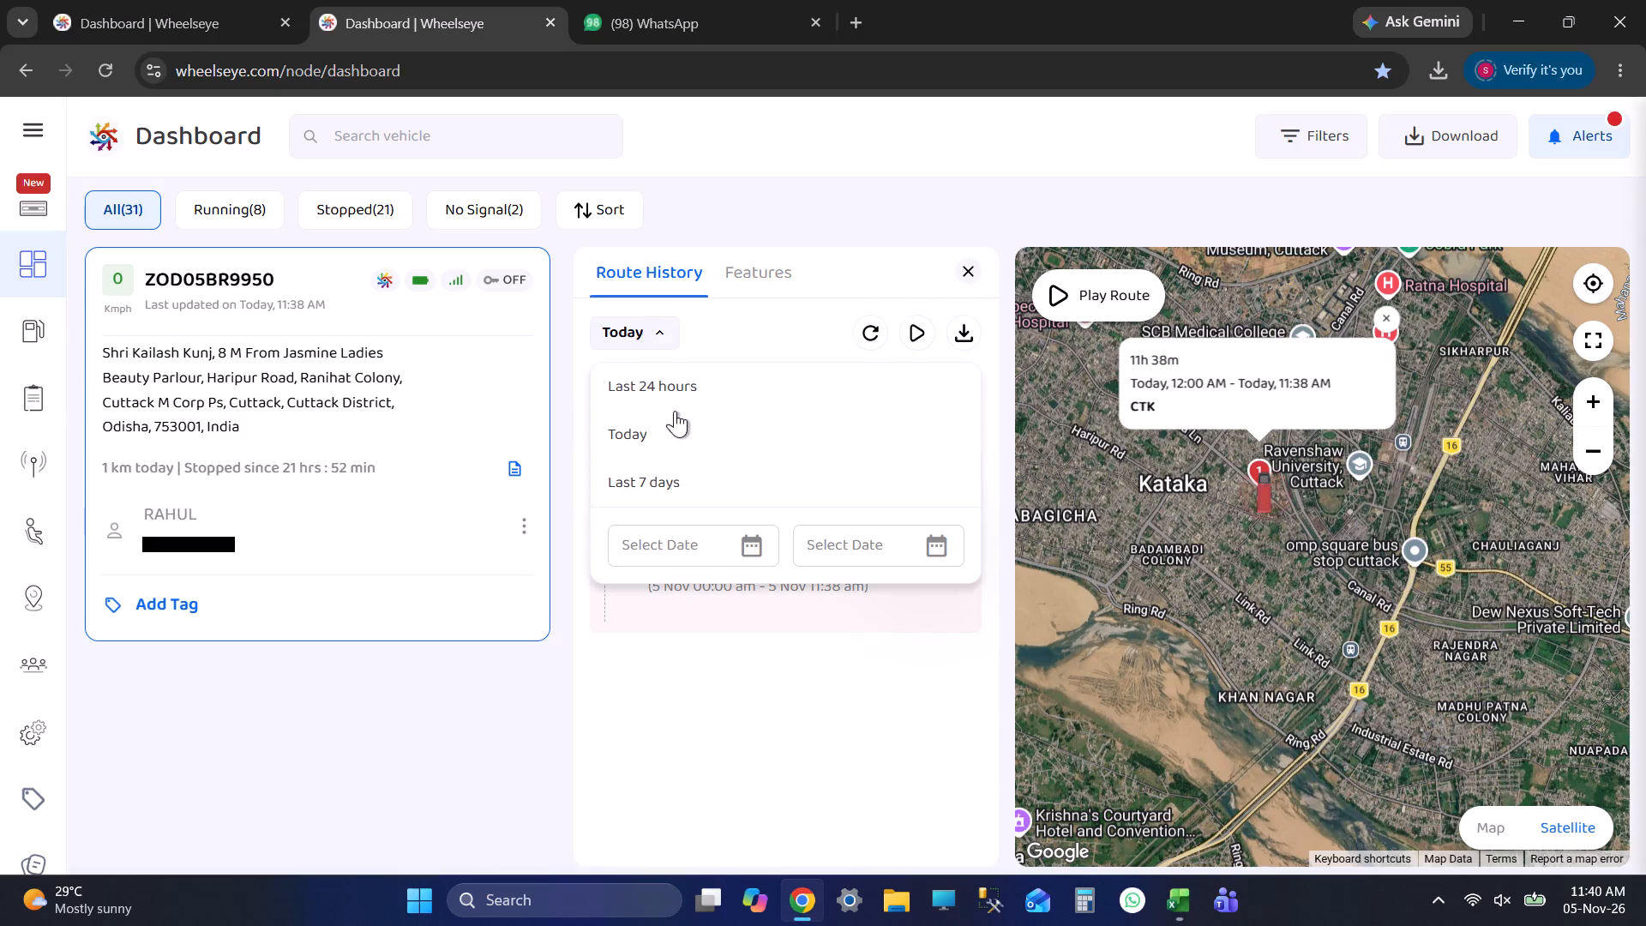
{"action": "left_click", "coordinate": [674, 478]}
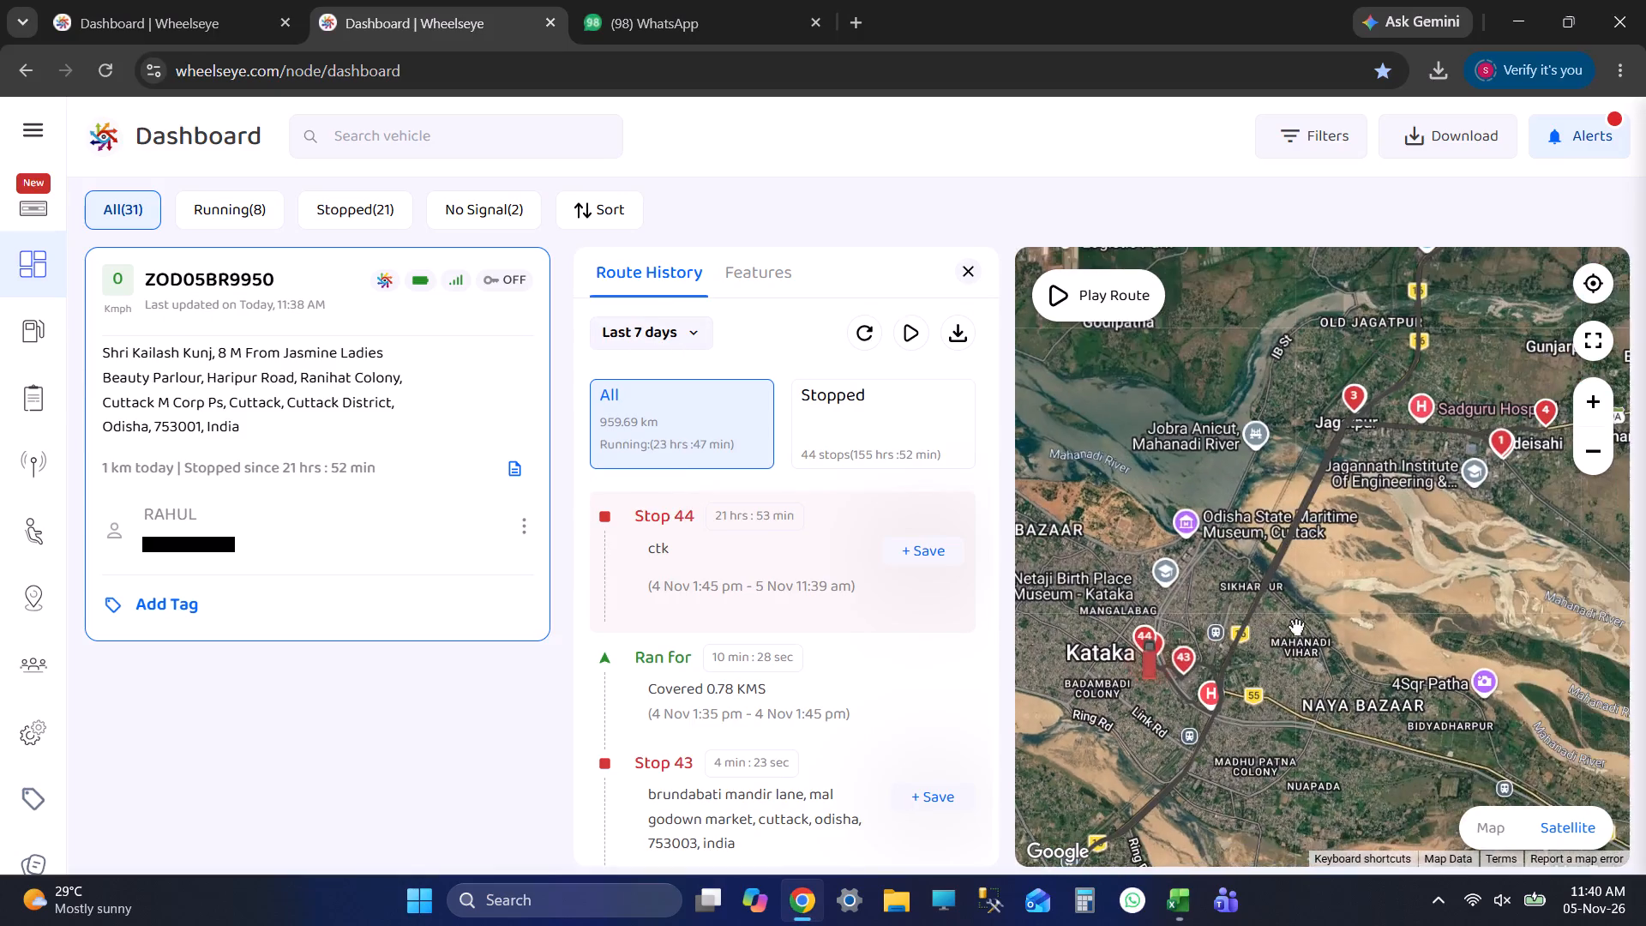
Examine lorry 9950's Stops 42 and 41 in the route history and on the map.
{"action": "scroll", "coordinate": [1296, 627], "scroll_direction": "down", "scroll_amount": 4}
{"action": "scroll", "coordinate": [755, 612], "scroll_direction": "down", "scroll_amount": 3}
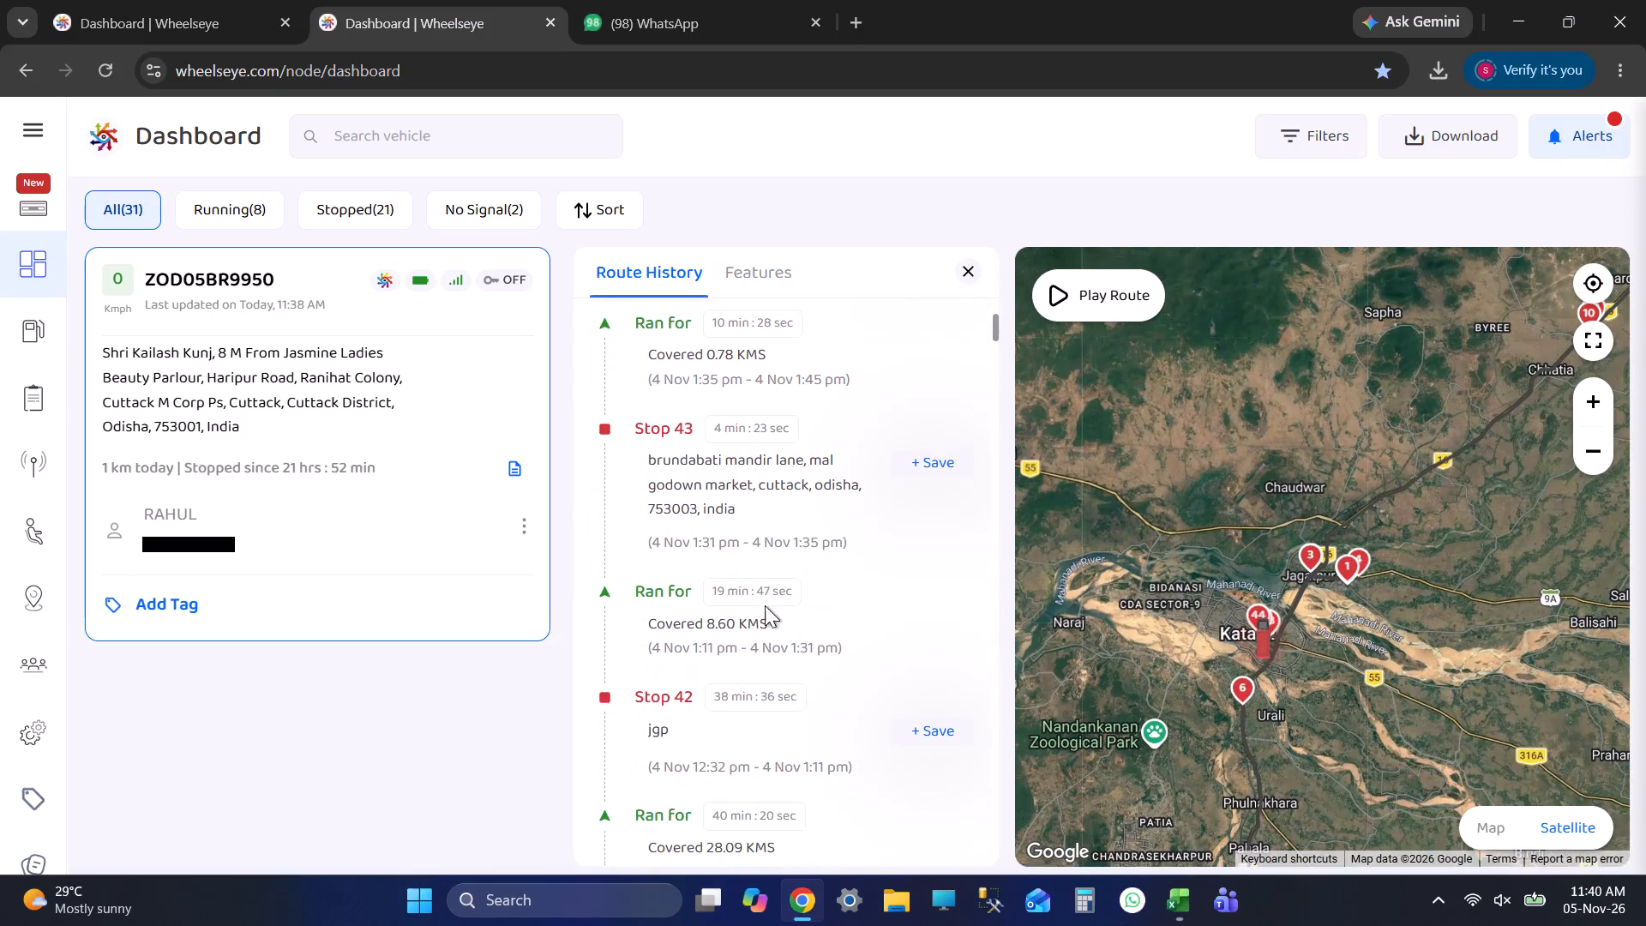
{"action": "scroll", "coordinate": [766, 604], "scroll_direction": "down", "scroll_amount": 2}
{"action": "left_click", "coordinate": [782, 535]}
{"action": "scroll", "coordinate": [793, 569], "scroll_direction": "up", "scroll_amount": 4}
{"action": "scroll", "coordinate": [793, 569], "scroll_direction": "down", "scroll_amount": 2}
{"action": "scroll", "coordinate": [793, 569], "scroll_direction": "up", "scroll_amount": 1}
{"action": "scroll", "coordinate": [793, 569], "scroll_direction": "down", "scroll_amount": 1}
{"action": "scroll", "coordinate": [817, 564], "scroll_direction": "up", "scroll_amount": 1}
{"action": "scroll", "coordinate": [817, 564], "scroll_direction": "down", "scroll_amount": 1}
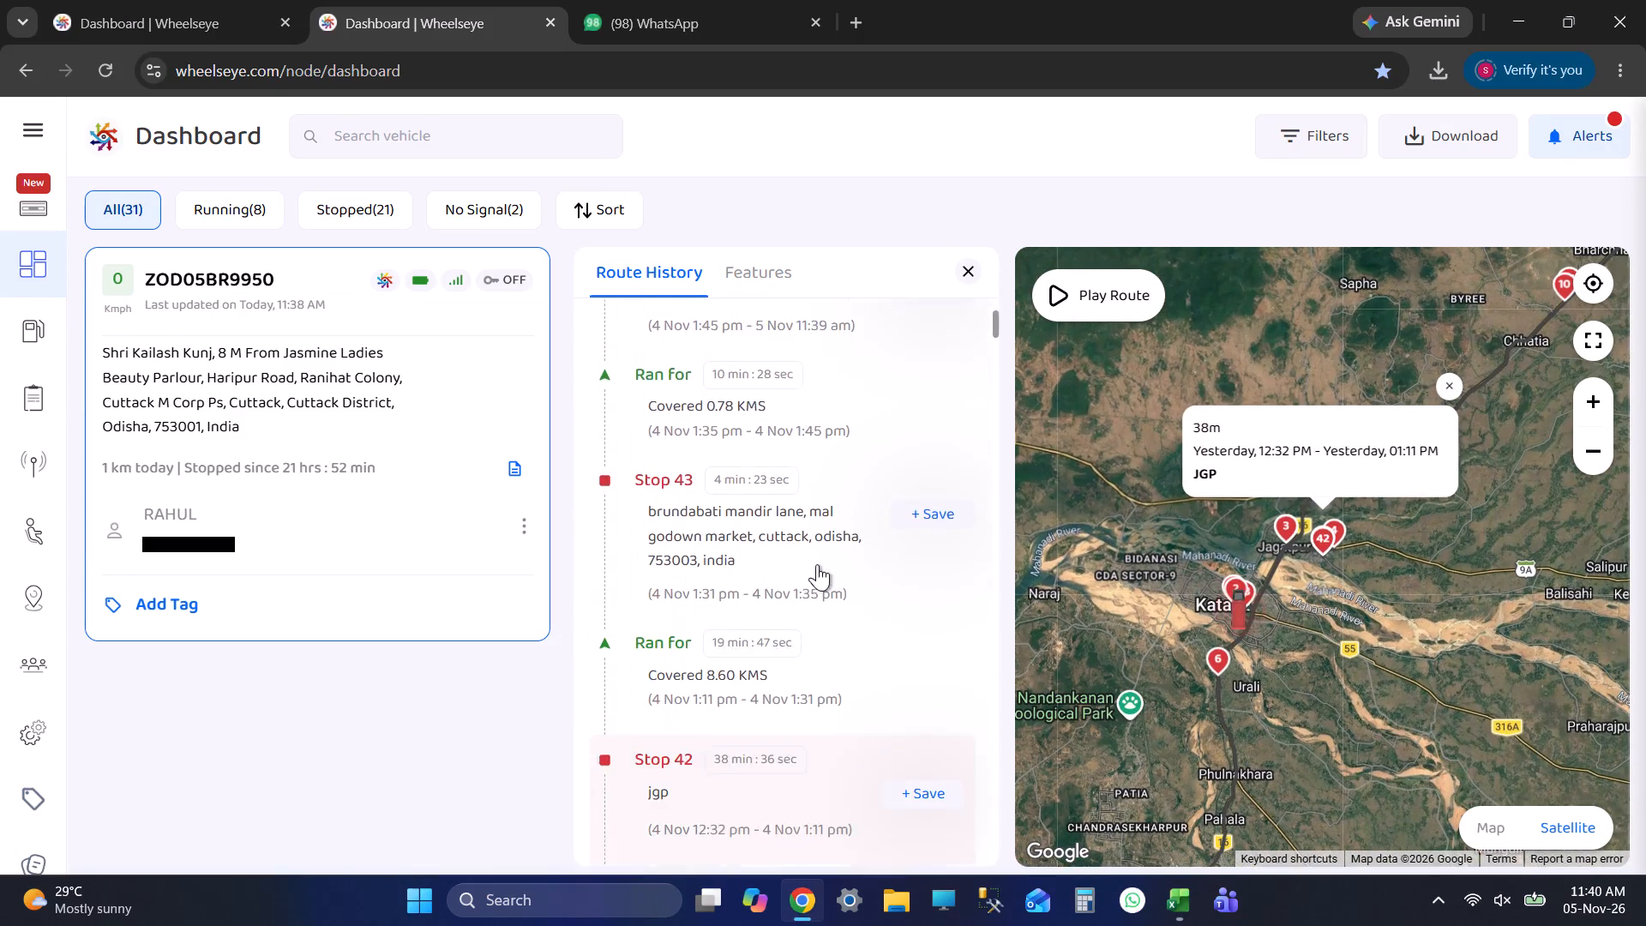
{"action": "scroll", "coordinate": [817, 564], "scroll_direction": "down", "scroll_amount": 5}
{"action": "left_click", "coordinate": [794, 502]}
{"action": "scroll", "coordinate": [816, 571], "scroll_direction": "down", "scroll_amount": 5}
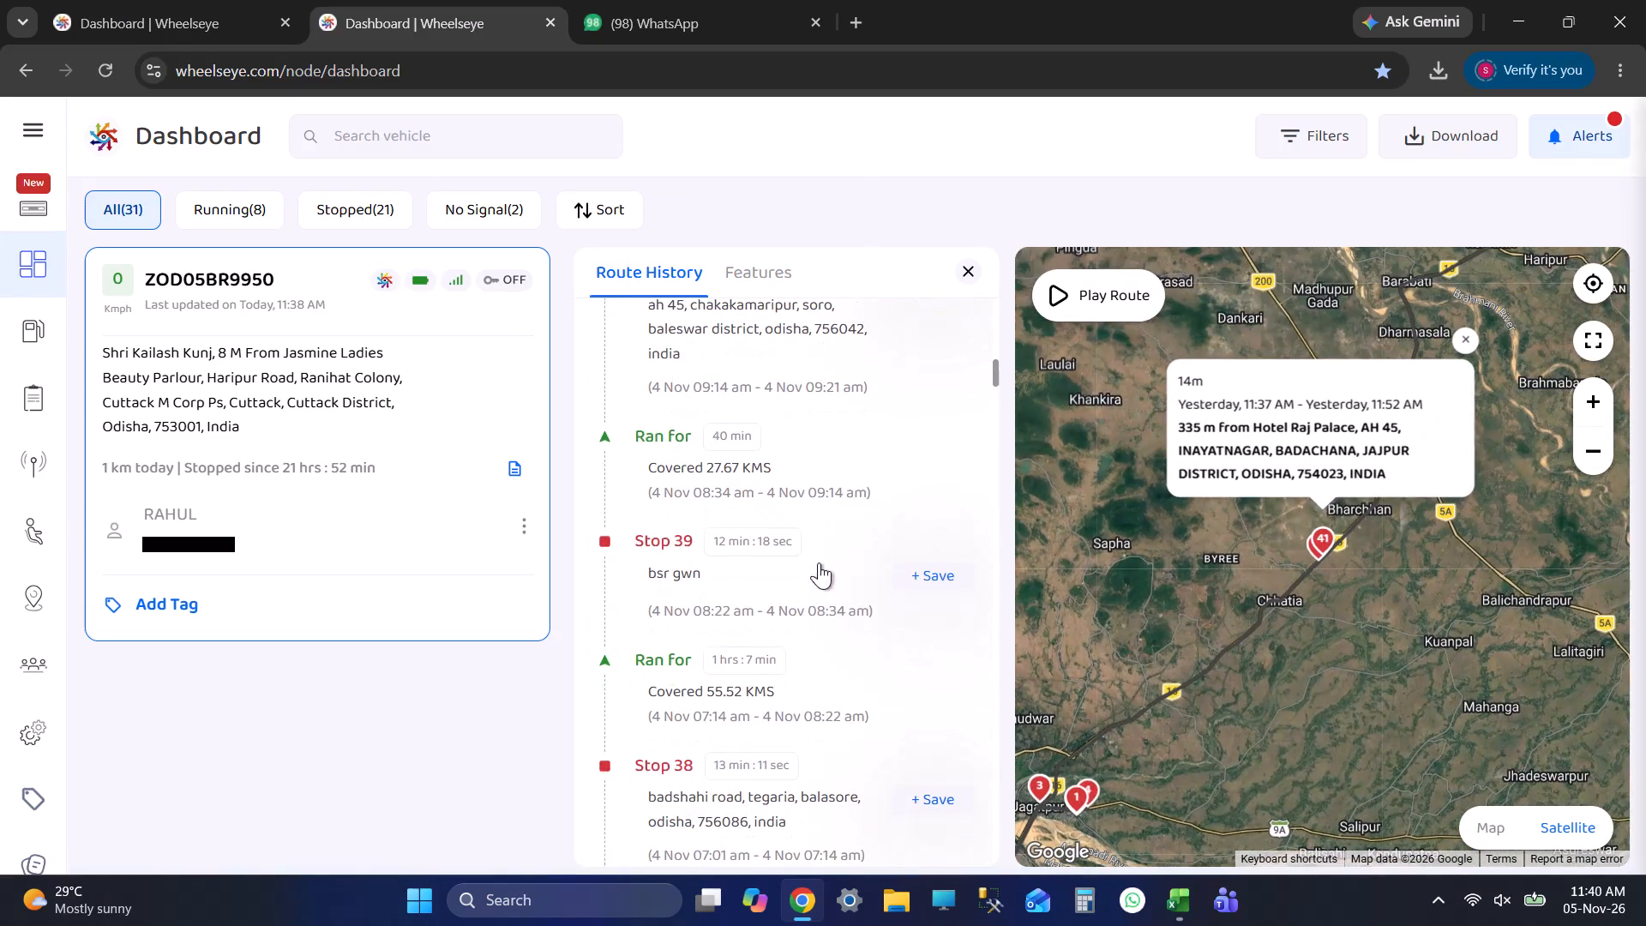
Examine lorry 9950's Stop 39 on the map and go back to its latest stop, Stop 44.
{"action": "left_click", "coordinate": [768, 580]}
{"action": "scroll", "coordinate": [768, 580], "scroll_direction": "up", "scroll_amount": 1}
{"action": "scroll", "coordinate": [768, 580], "scroll_direction": "down", "scroll_amount": 1}
{"action": "scroll", "coordinate": [768, 580], "scroll_direction": "up", "scroll_amount": 10}
{"action": "scroll", "coordinate": [768, 580], "scroll_direction": "down", "scroll_amount": 1}
{"action": "scroll", "coordinate": [768, 580], "scroll_direction": "up", "scroll_amount": 1}
{"action": "scroll", "coordinate": [768, 580], "scroll_direction": "down", "scroll_amount": 1}
{"action": "scroll", "coordinate": [768, 580], "scroll_direction": "up", "scroll_amount": 1}
{"action": "scroll", "coordinate": [768, 580], "scroll_direction": "down", "scroll_amount": 1}
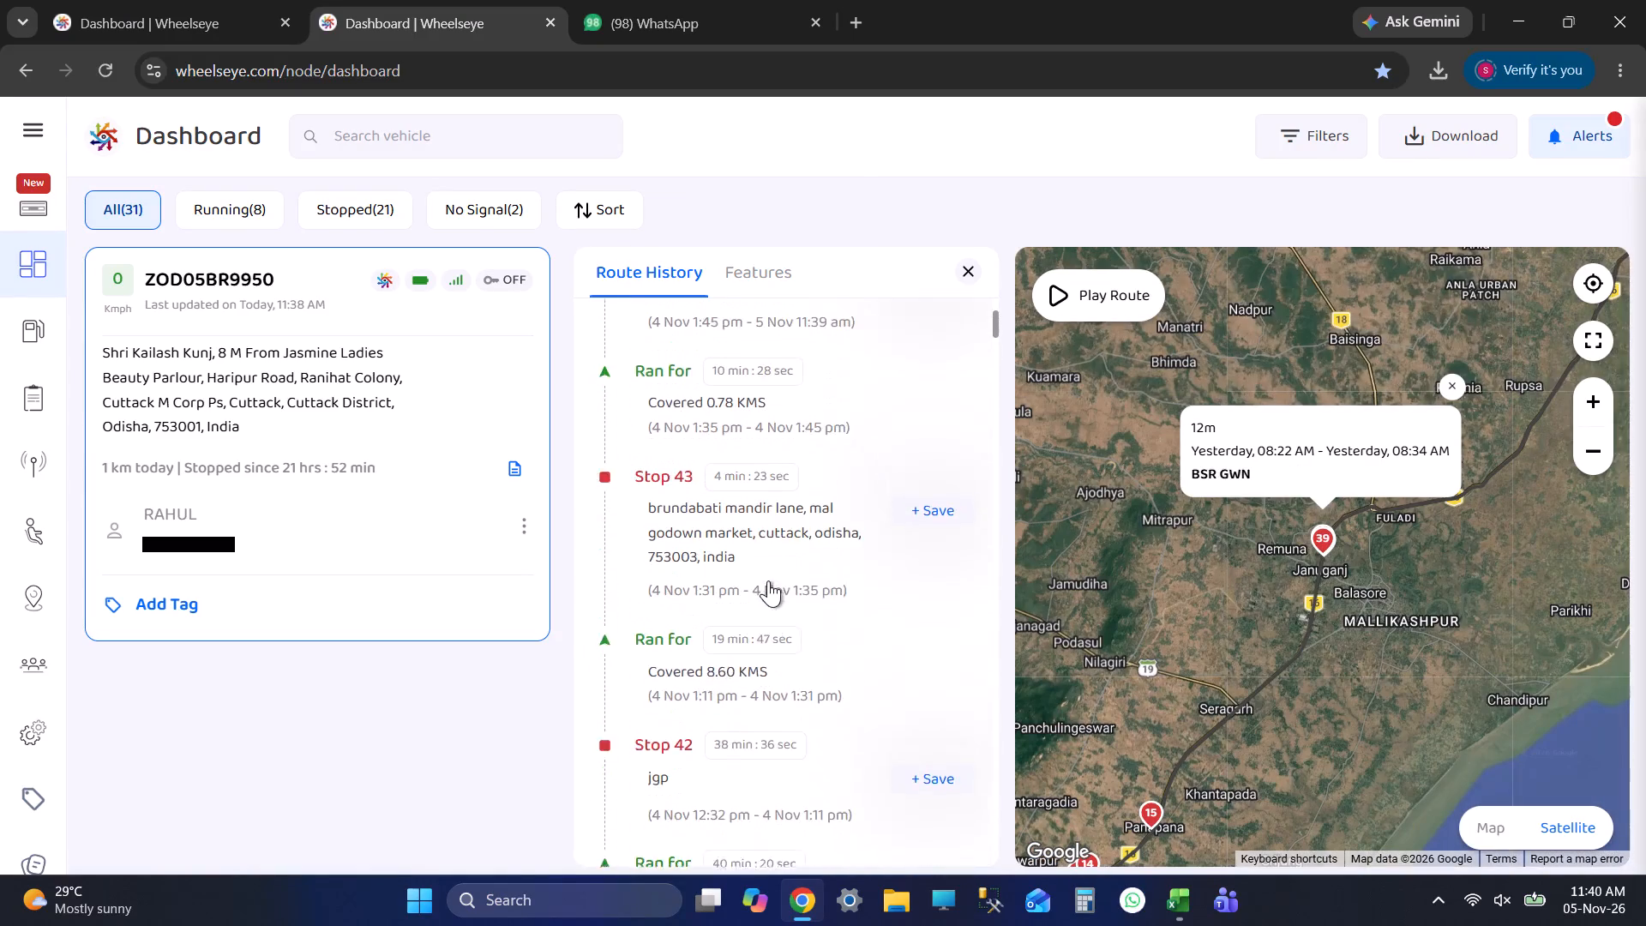
{"action": "scroll", "coordinate": [768, 580], "scroll_direction": "up", "scroll_amount": 6}
{"action": "left_click", "coordinate": [754, 549]}
Save the status sheet and check lorry 9950's 03/11/2026 entries on the trip workbook's CGB sheet.
{"action": "key", "text": "alt+Tab"}
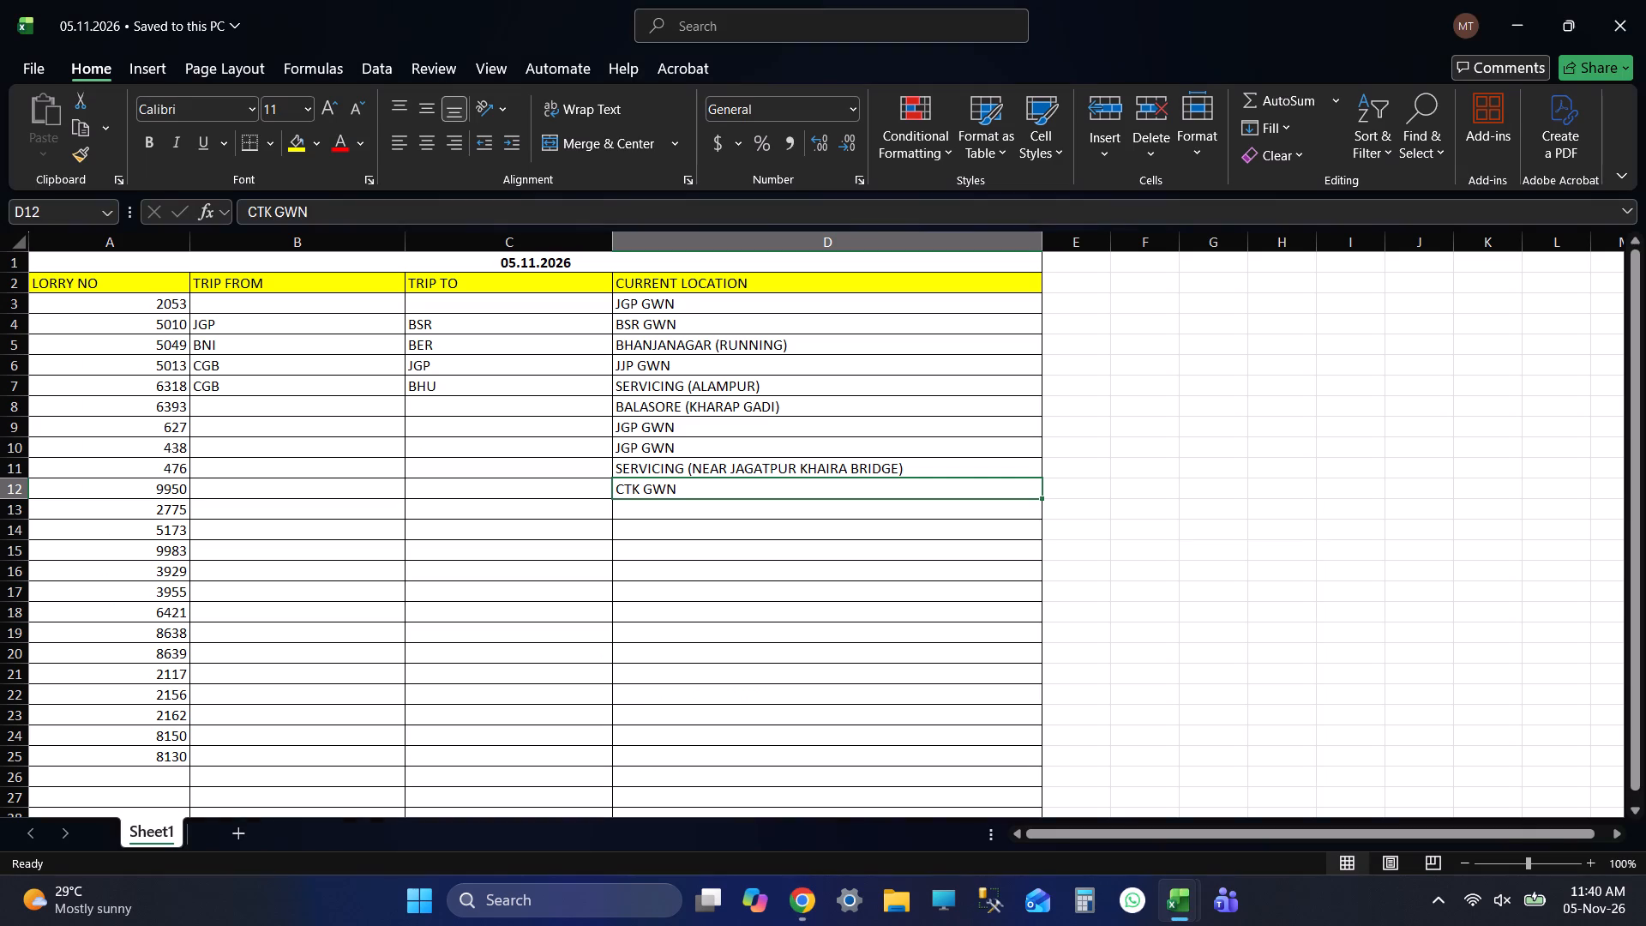
{"action": "key", "text": "ctrl+s"}
{"action": "key", "text": "ctrl+s"}
{"action": "key", "text": "alt+Tab"}
{"action": "key", "text": "alt+Tab"}
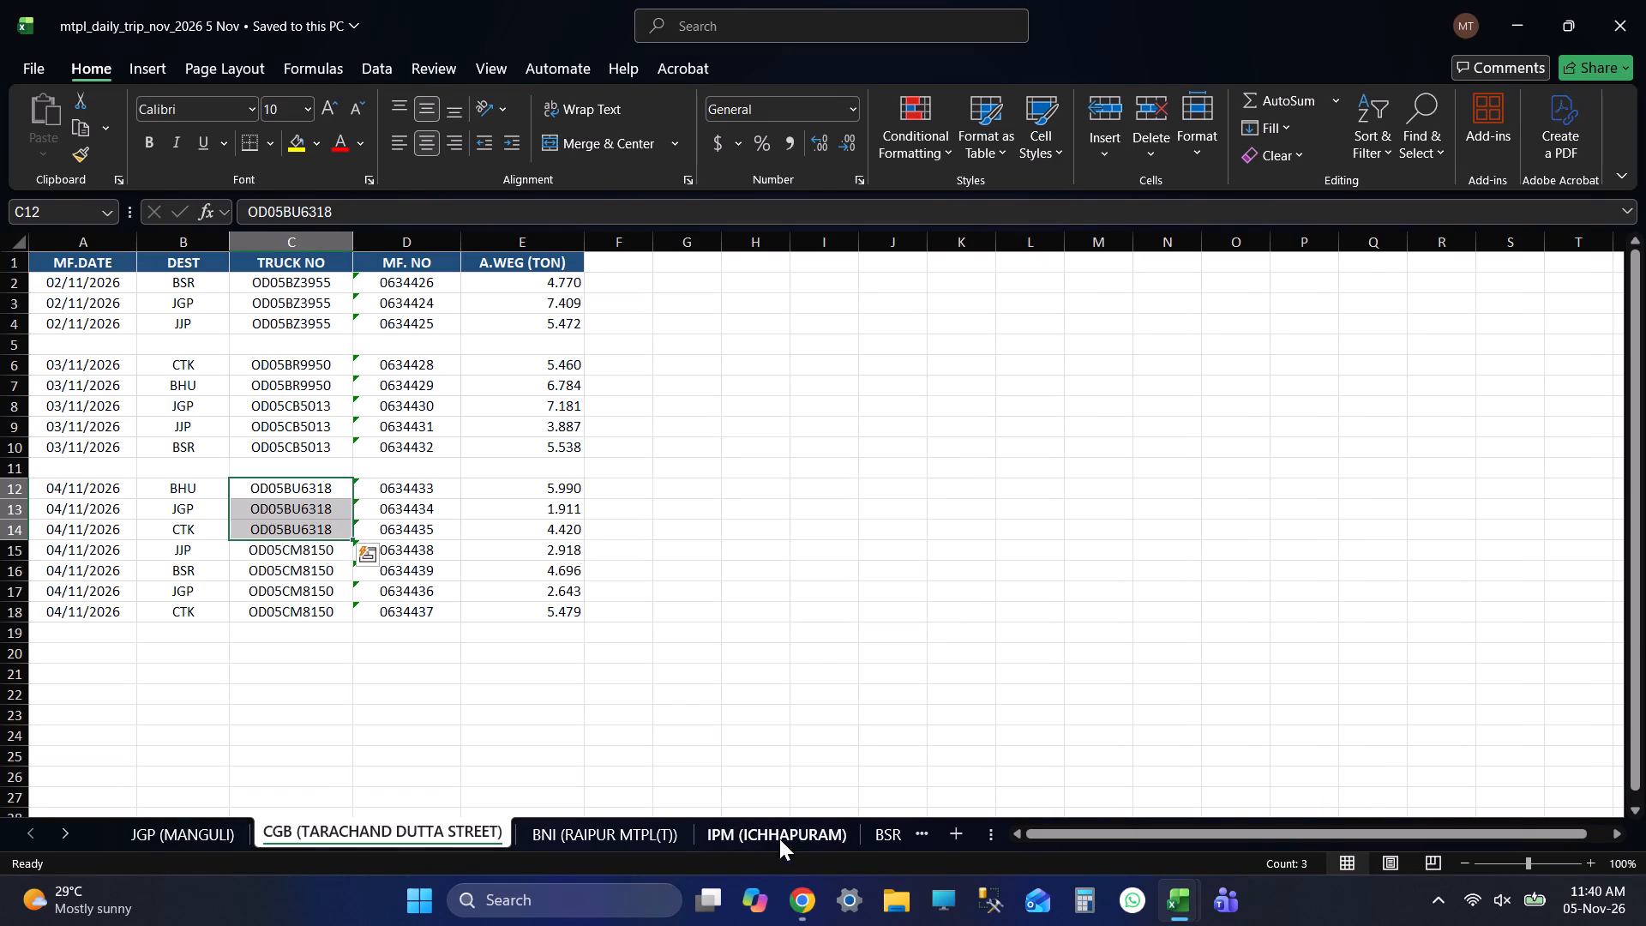
{"action": "key", "text": "alt+Tab"}
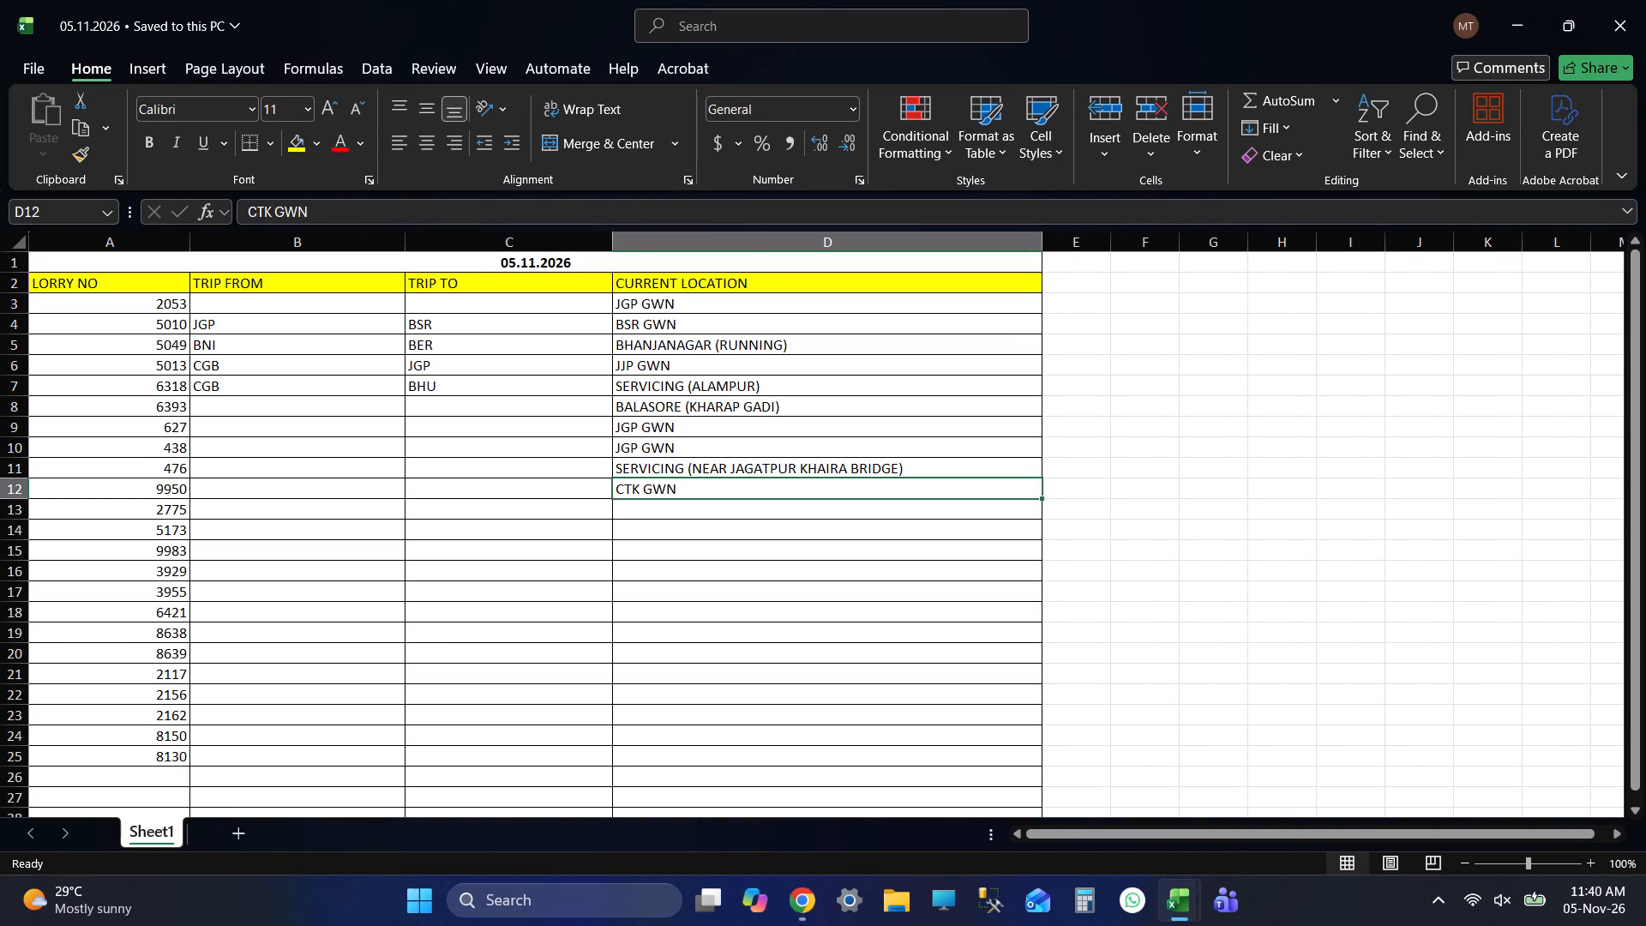
{"action": "key", "text": "alt+Tab"}
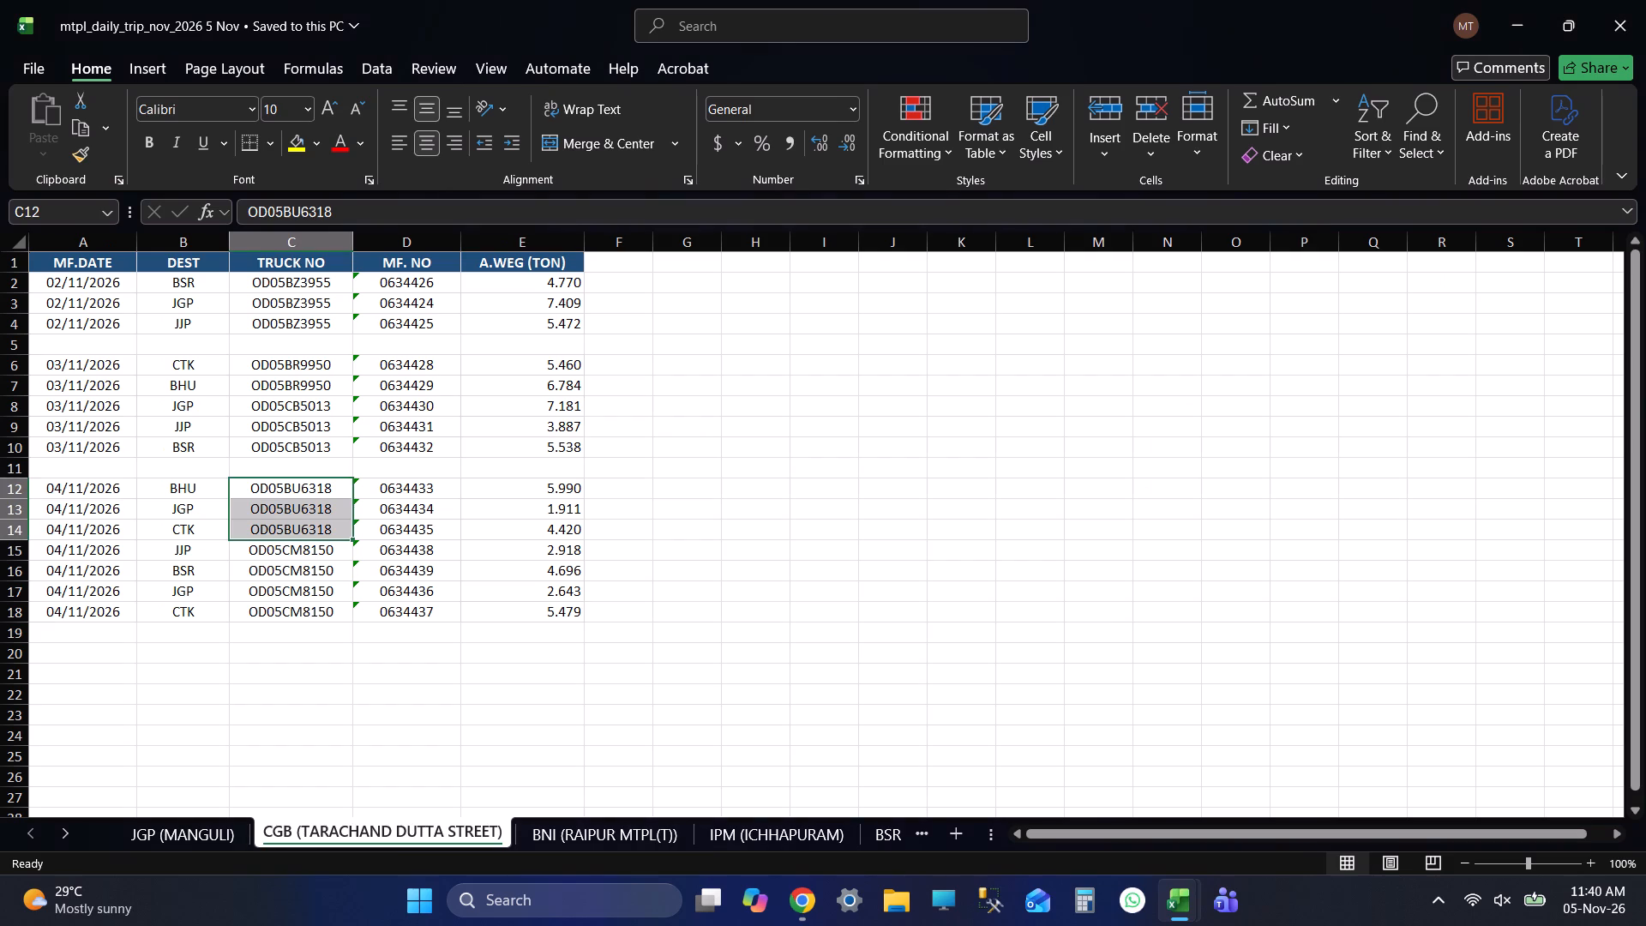
{"action": "left_click_drag", "start_coordinate": [276, 364], "coordinate": [354, 394]}
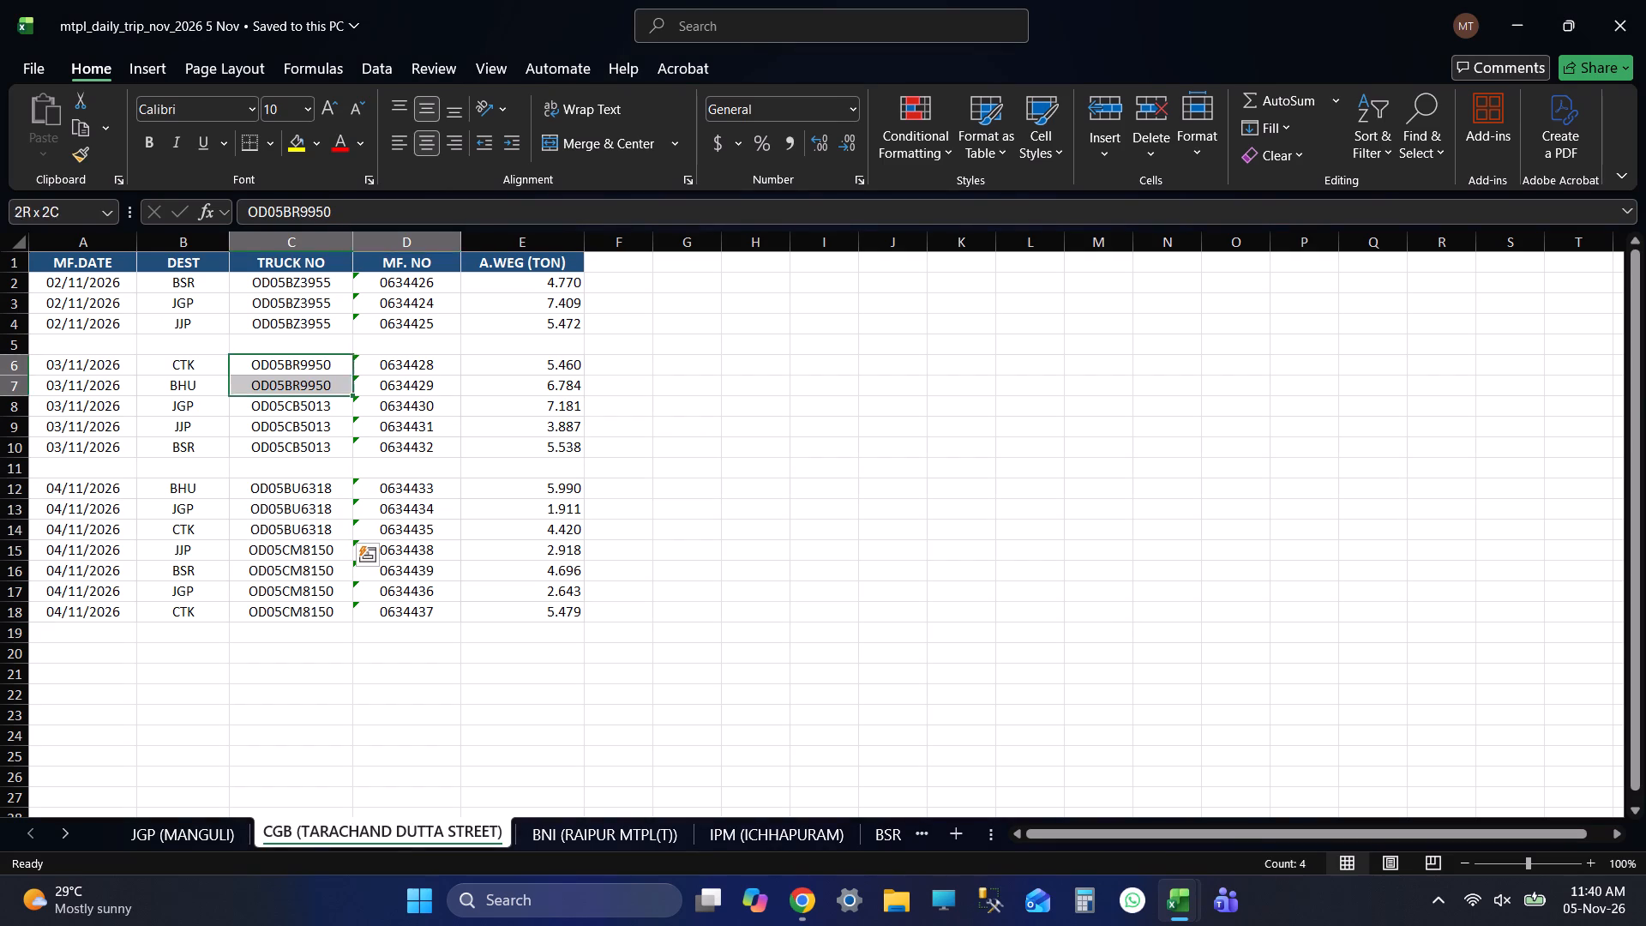
{"action": "left_click_drag", "start_coordinate": [354, 394], "coordinate": [504, 386]}
{"action": "key", "text": "alt+Tab"}
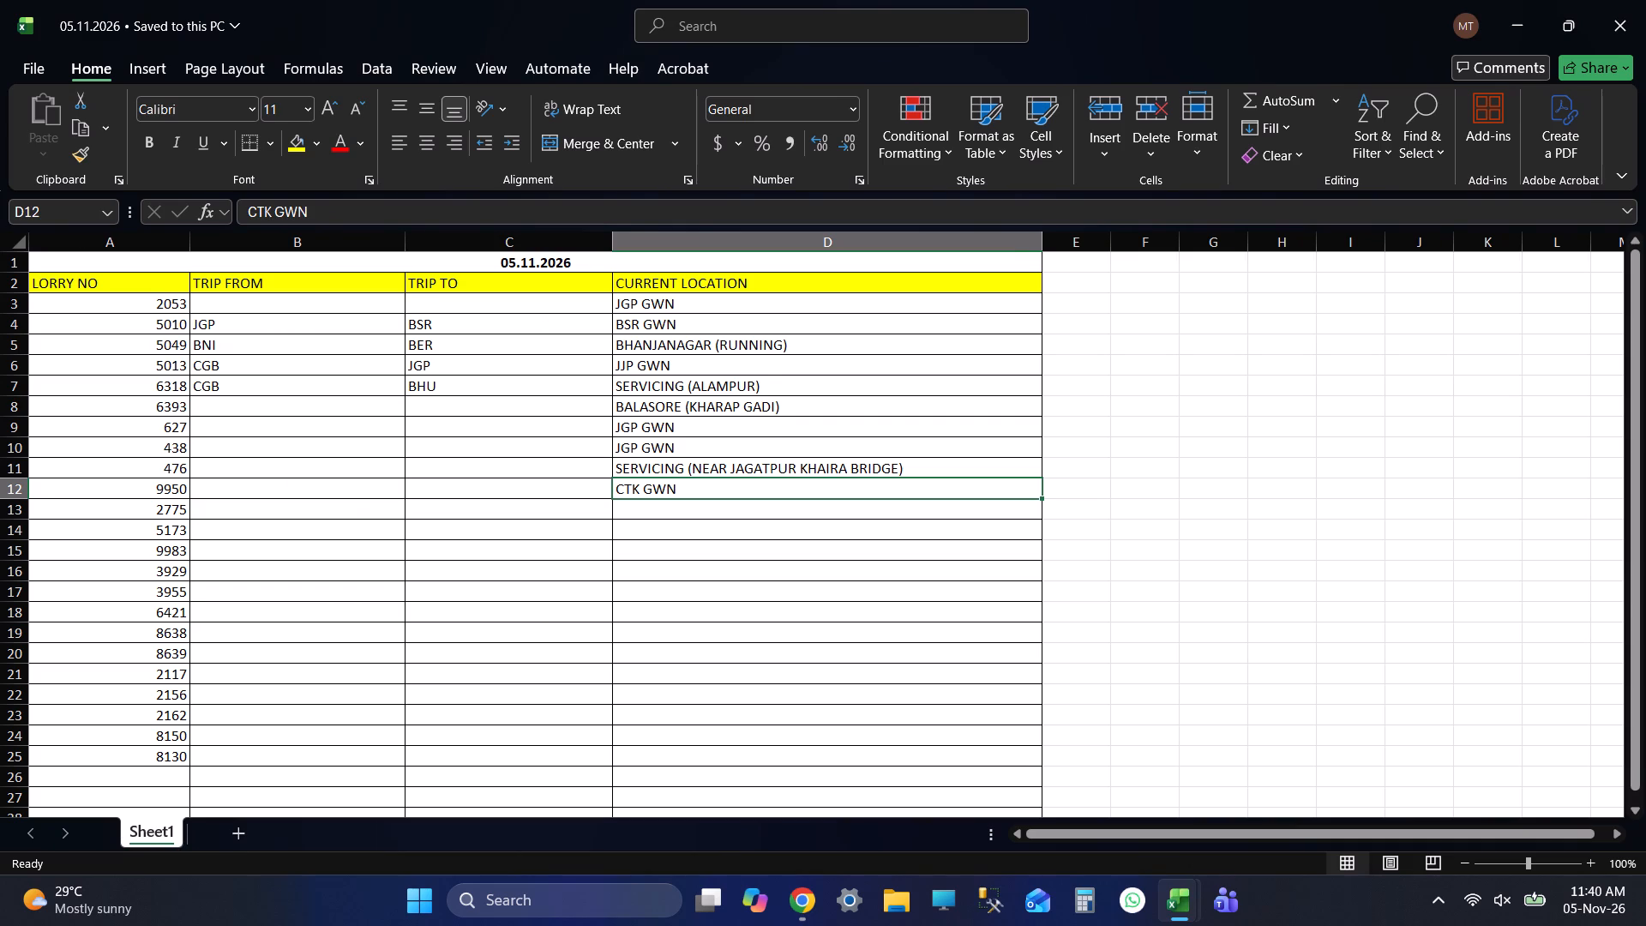
Save the 05.11.2026 status sheet again with lorry 9950's current location cell selected.
{"action": "key", "text": "Return"}
{"action": "key", "text": "ctrl+s"}
{"action": "key", "text": "ctrl+s"}
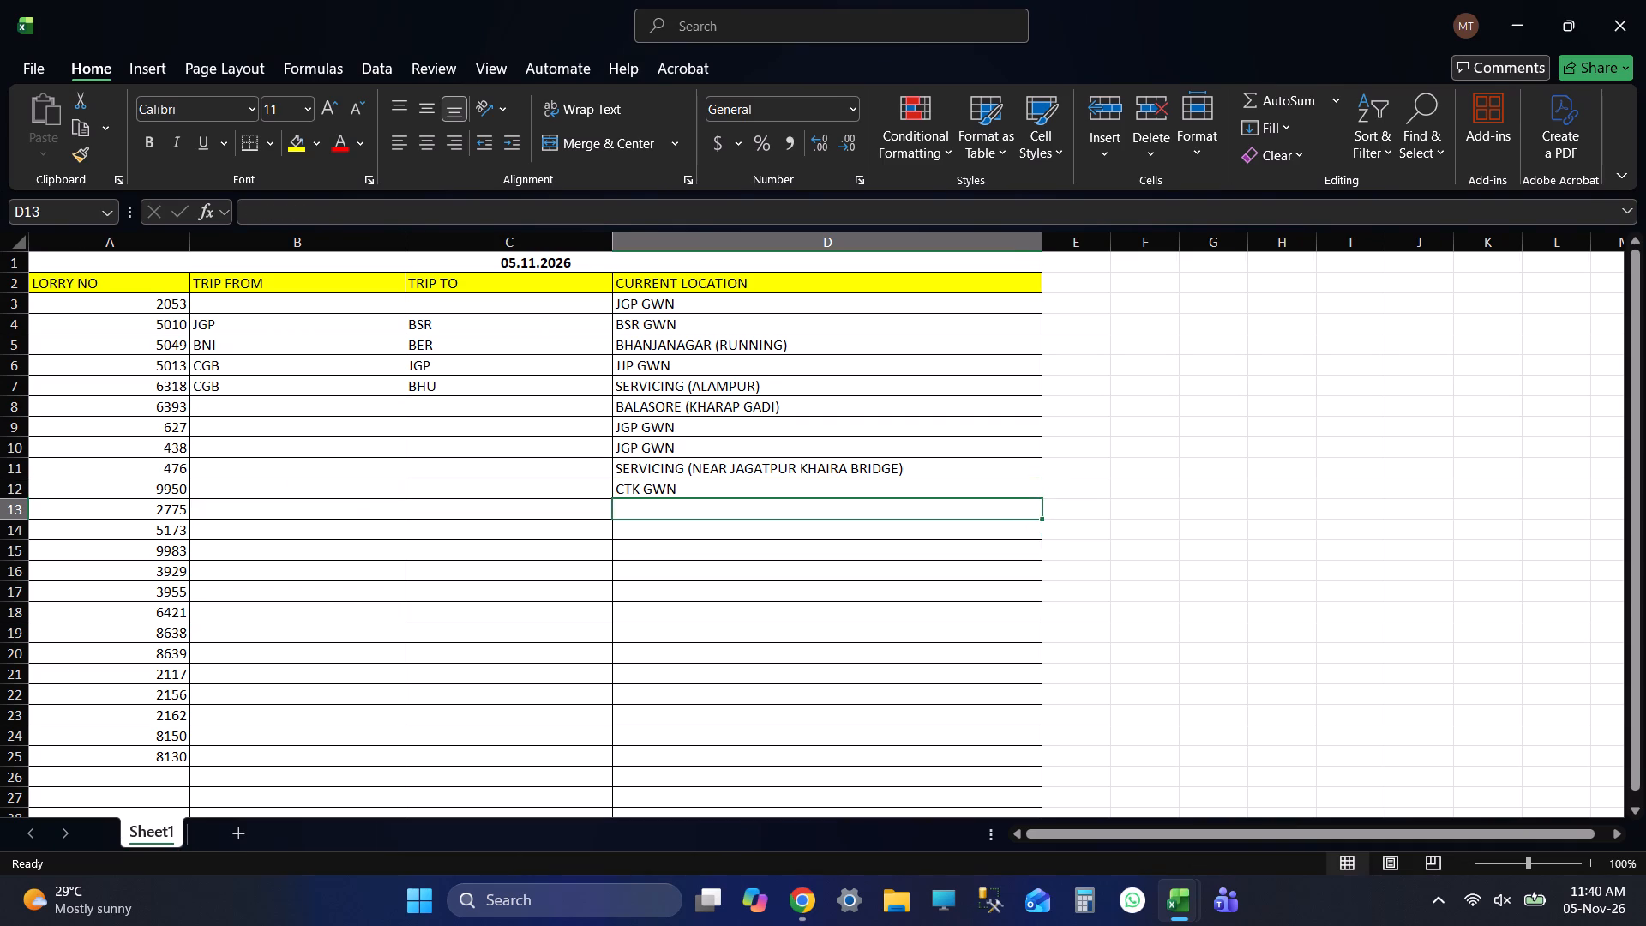
{"action": "key", "text": "Up"}
{"action": "key", "text": "ctrl+s"}
{"action": "key", "text": "ctrl+s"}
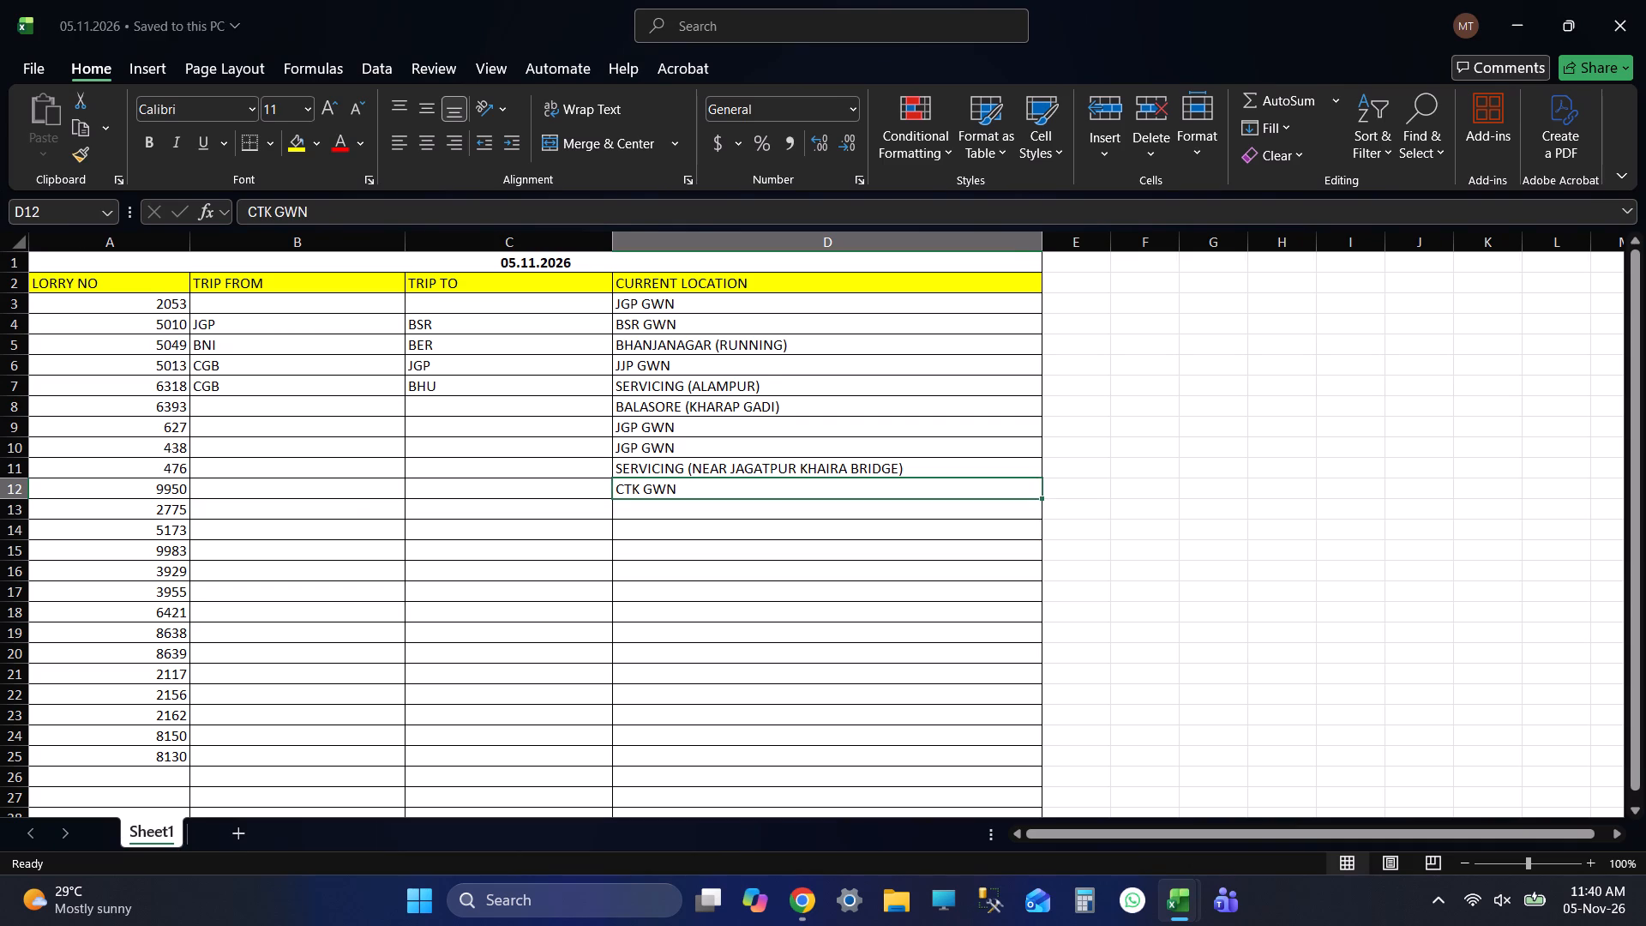
{"action": "key", "text": "ctrl+s"}
{"action": "key", "text": "ctrl+s"}
{"action": "key", "text": "ctrl+s"}
{"action": "key", "text": "ctrl+s"}
{"action": "key", "text": "ctrl+s"}
{"action": "key", "text": "alt+Tab"}
{"action": "key", "text": "alt+Tab"}
{"action": "key", "text": "alt+Tab"}
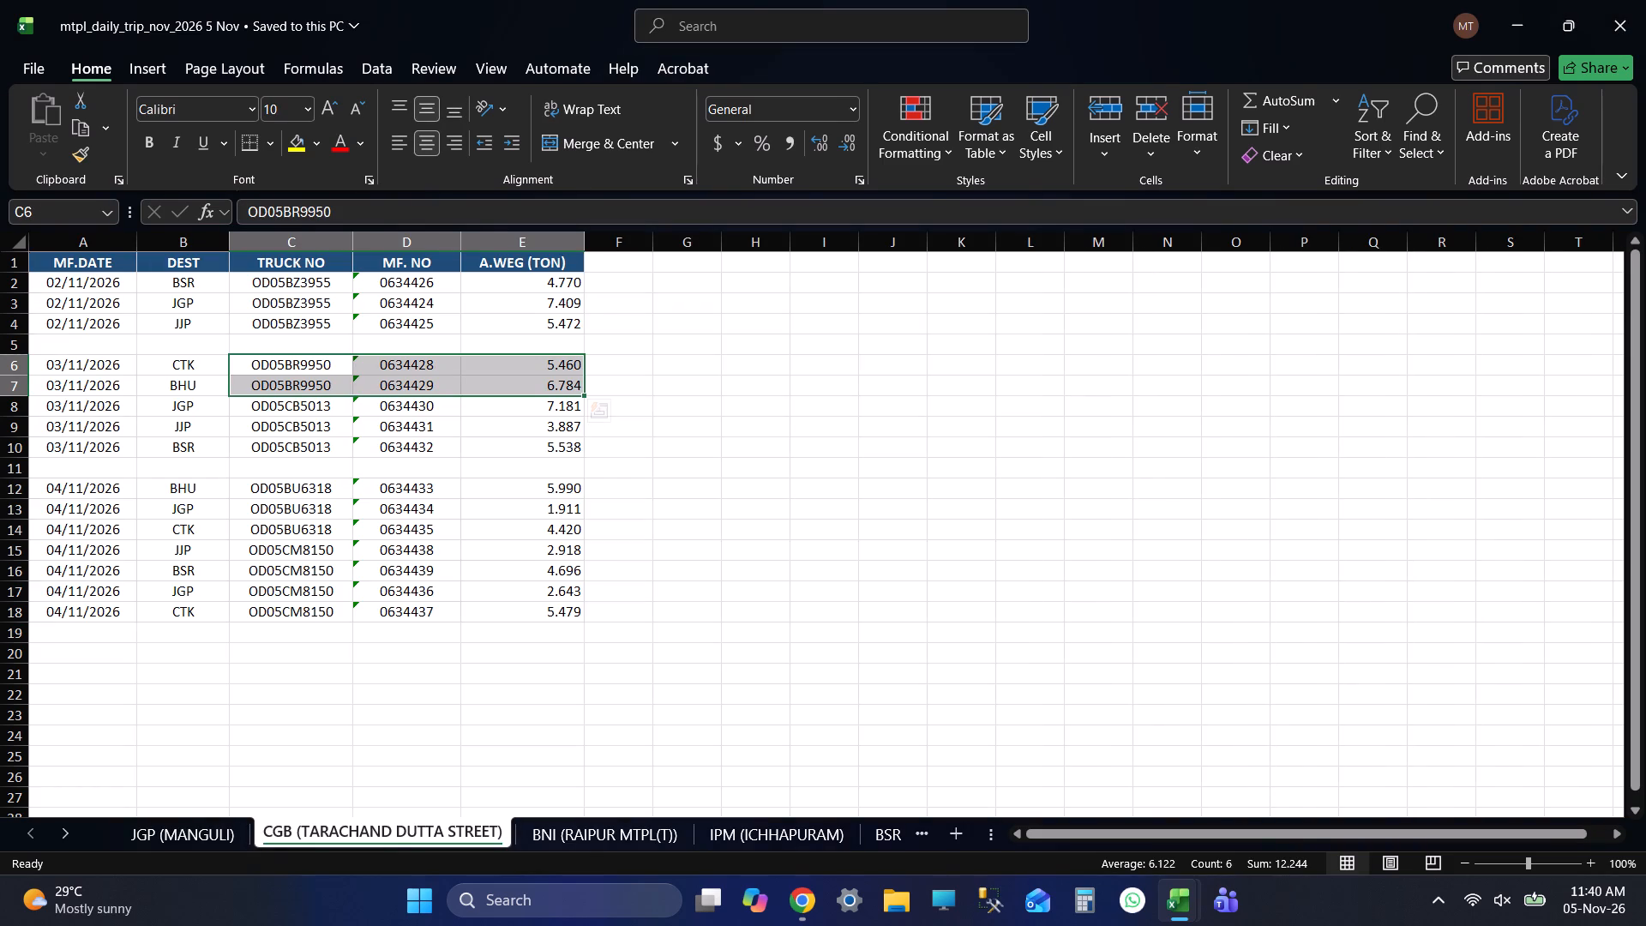
{"action": "key", "text": "alt+Tab"}
{"action": "key", "text": "alt+Tab"}
{"action": "key", "text": "alt+Tab"}
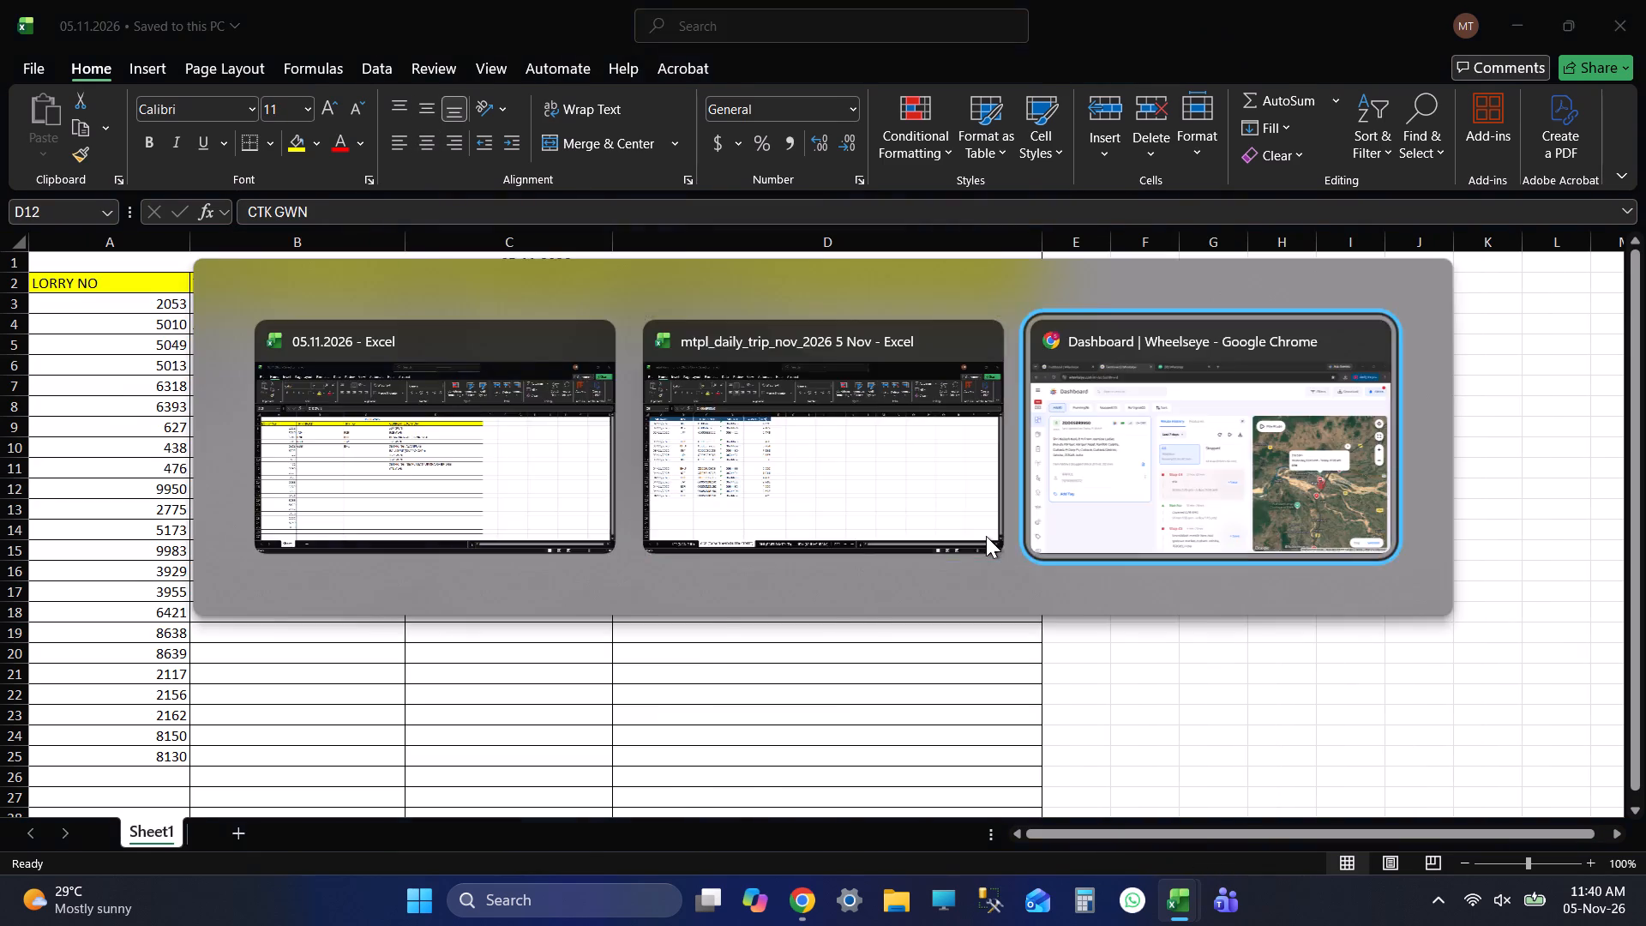
{"action": "scroll", "coordinate": [1385, 664], "scroll_direction": "down", "scroll_amount": 4}
{"action": "scroll", "coordinate": [823, 687], "scroll_direction": "up", "scroll_amount": 1}
{"action": "scroll", "coordinate": [821, 687], "scroll_direction": "down", "scroll_amount": 3}
{"action": "left_click", "coordinate": [835, 627]}
{"action": "scroll", "coordinate": [820, 635], "scroll_direction": "down", "scroll_amount": 2}
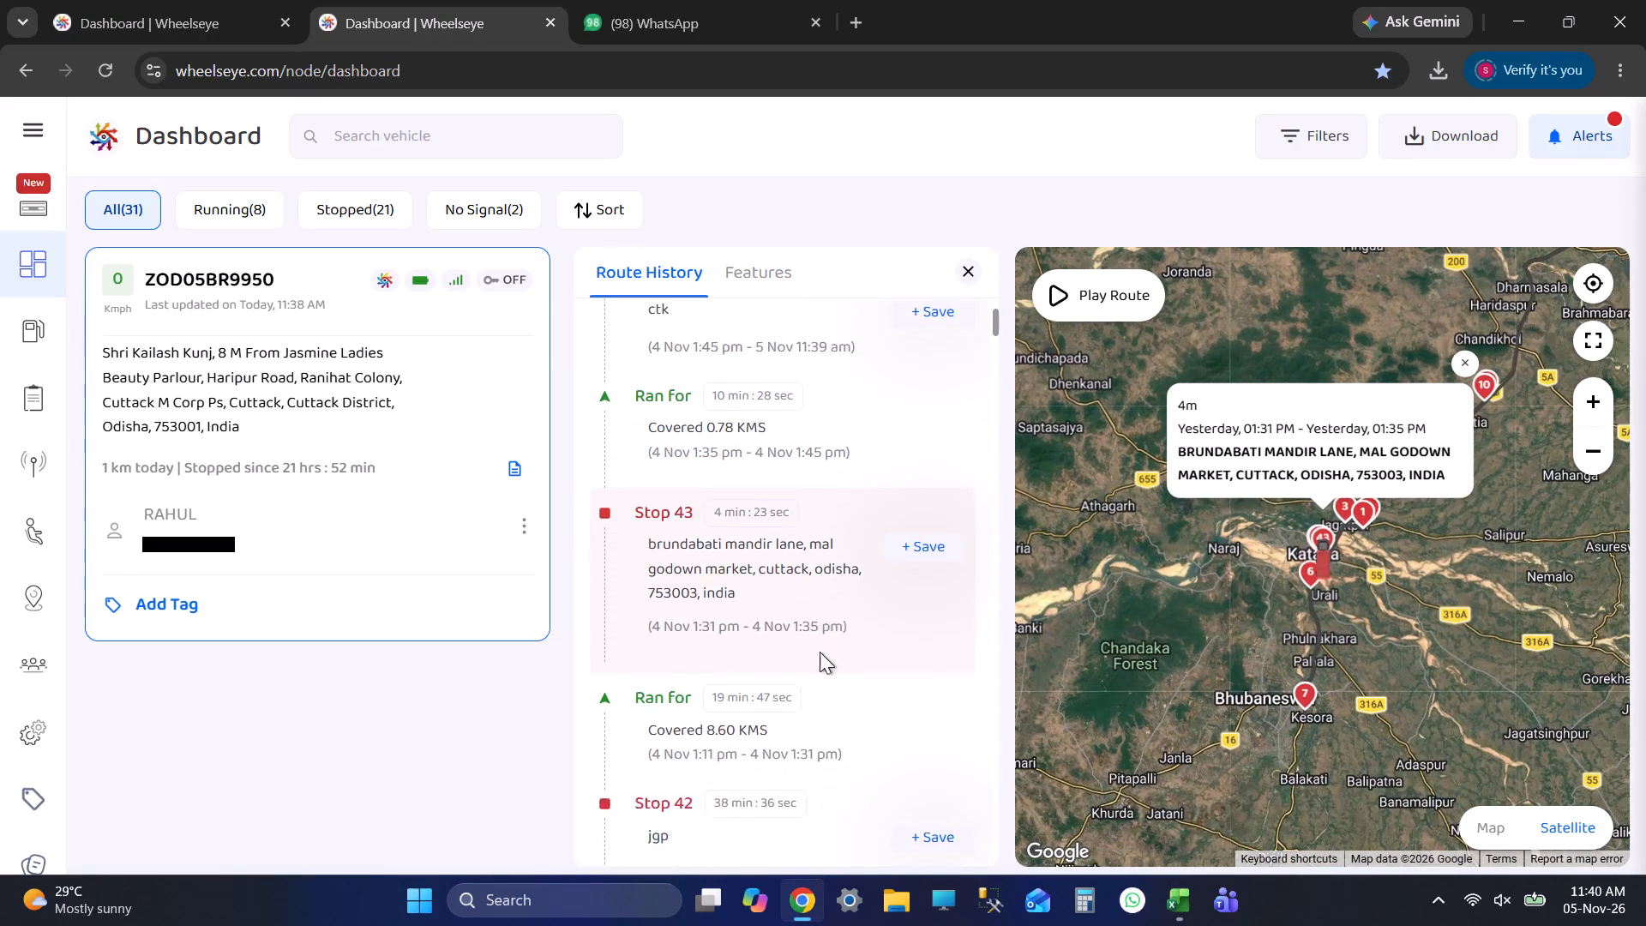
{"action": "scroll", "coordinate": [820, 652], "scroll_direction": "down", "scroll_amount": 1}
{"action": "left_click", "coordinate": [790, 496]}
{"action": "scroll", "coordinate": [828, 616], "scroll_direction": "down", "scroll_amount": 3}
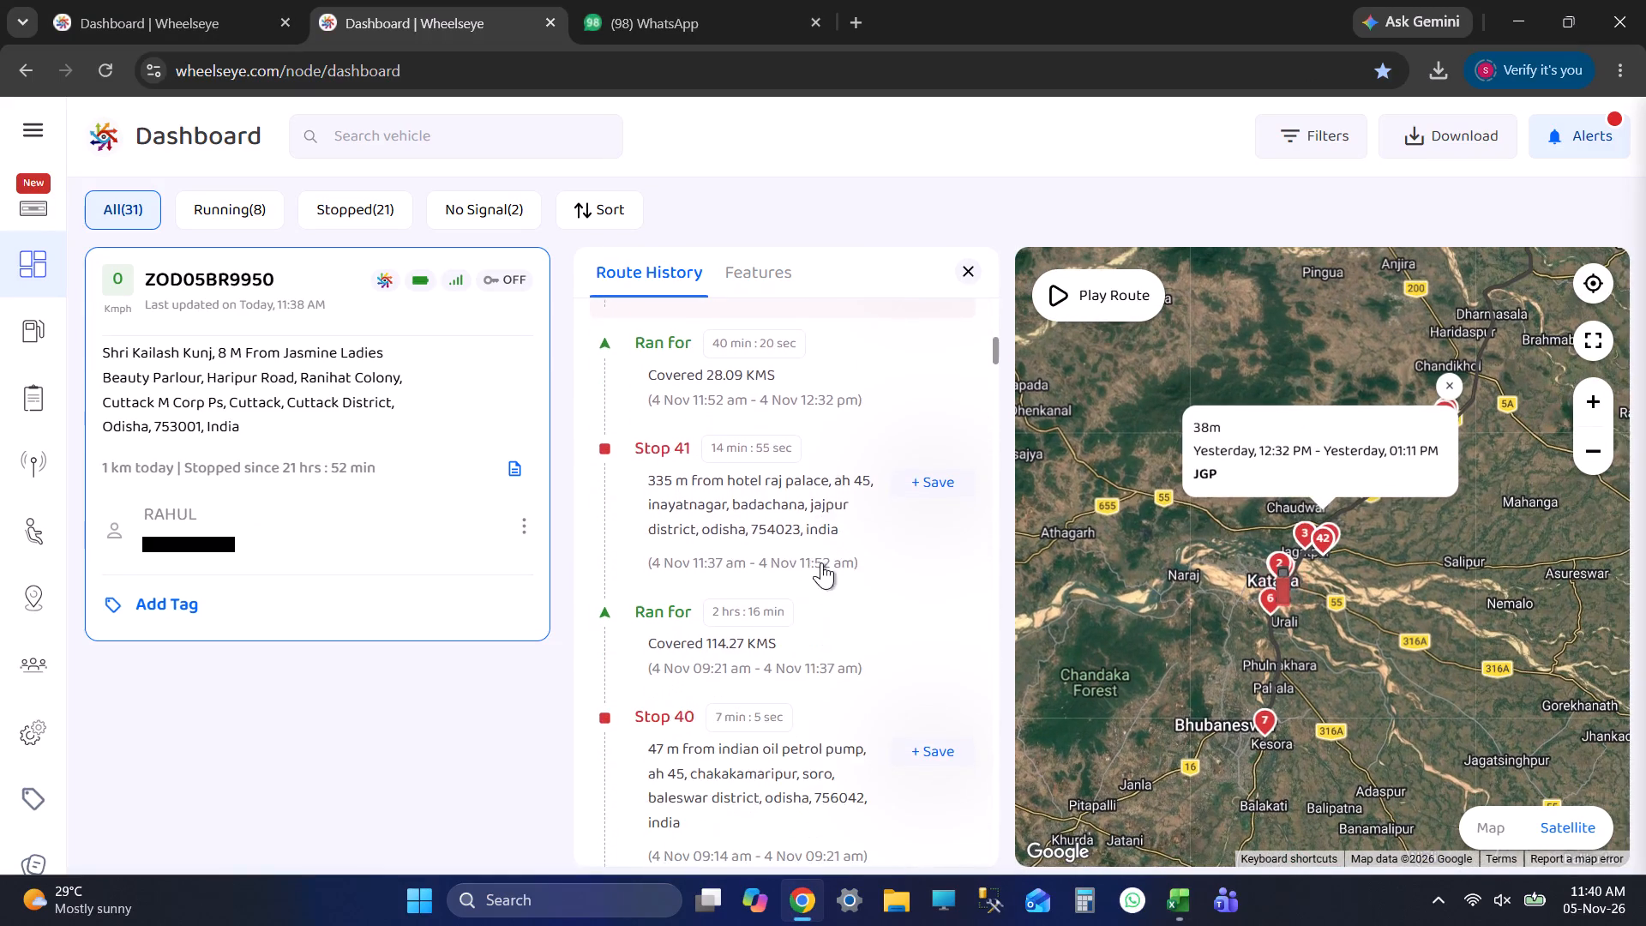
Examine lorry 9950's Stops 41 and 40 in the route history and on the map.
{"action": "scroll", "coordinate": [815, 530], "scroll_direction": "up", "scroll_amount": 3}
{"action": "scroll", "coordinate": [815, 608], "scroll_direction": "down", "scroll_amount": 1}
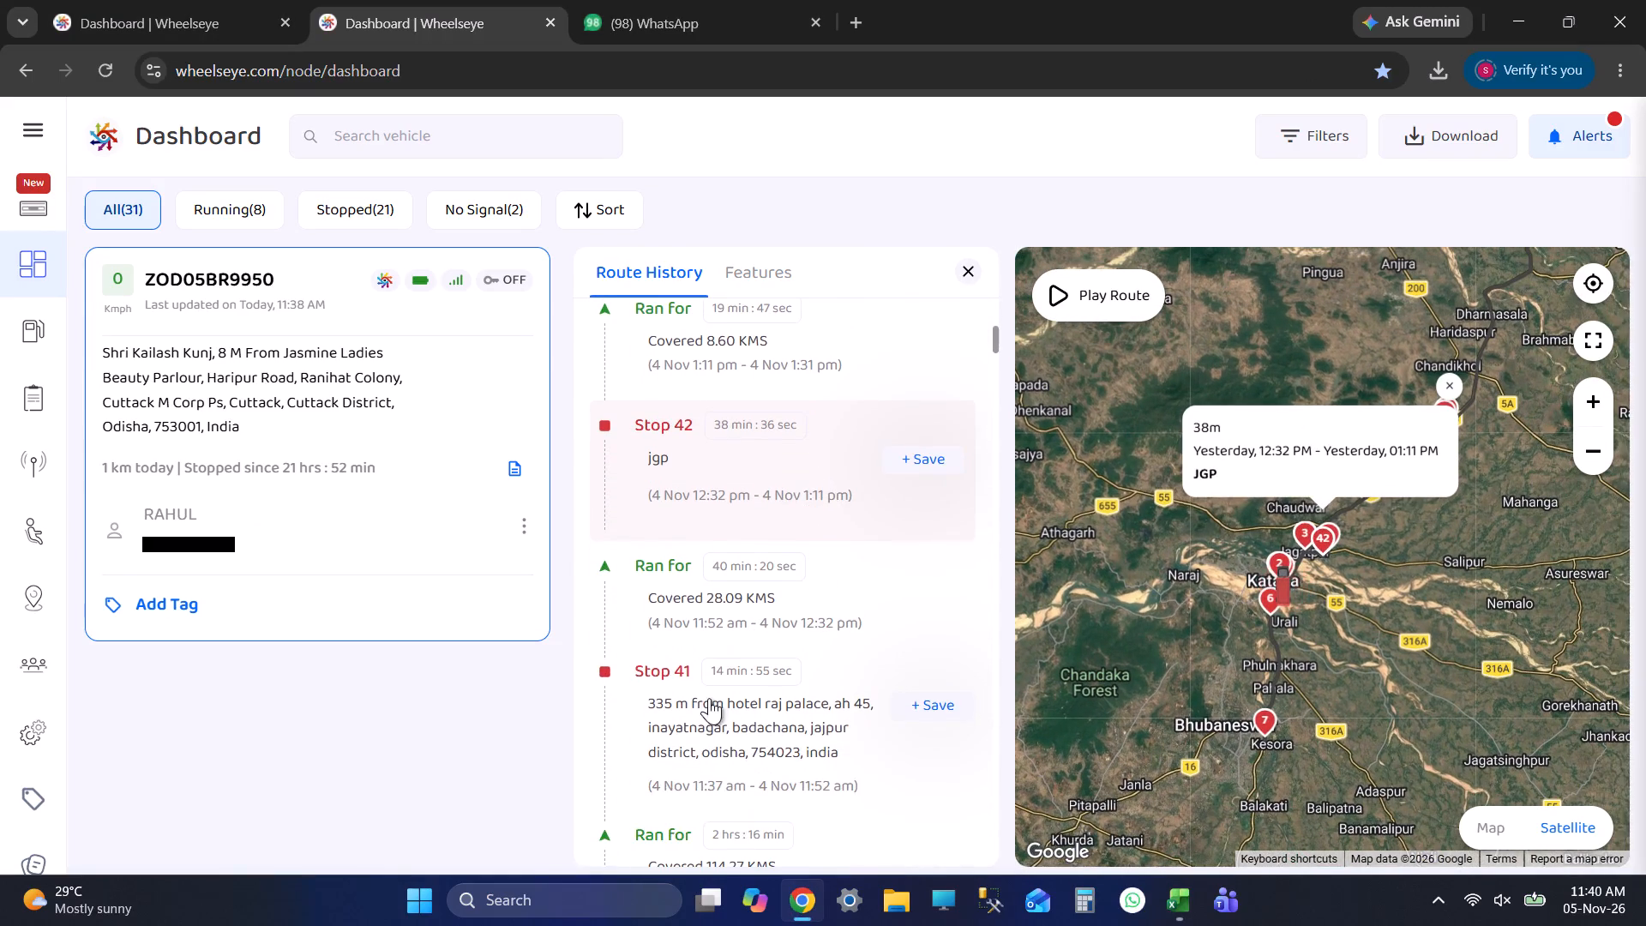
{"action": "left_click", "coordinate": [732, 675]}
{"action": "scroll", "coordinate": [1214, 648], "scroll_direction": "down", "scroll_amount": 2}
{"action": "scroll", "coordinate": [1212, 653], "scroll_direction": "up", "scroll_amount": 1}
{"action": "scroll", "coordinate": [1212, 655], "scroll_direction": "down", "scroll_amount": 3}
{"action": "scroll", "coordinate": [876, 698], "scroll_direction": "down", "scroll_amount": 2}
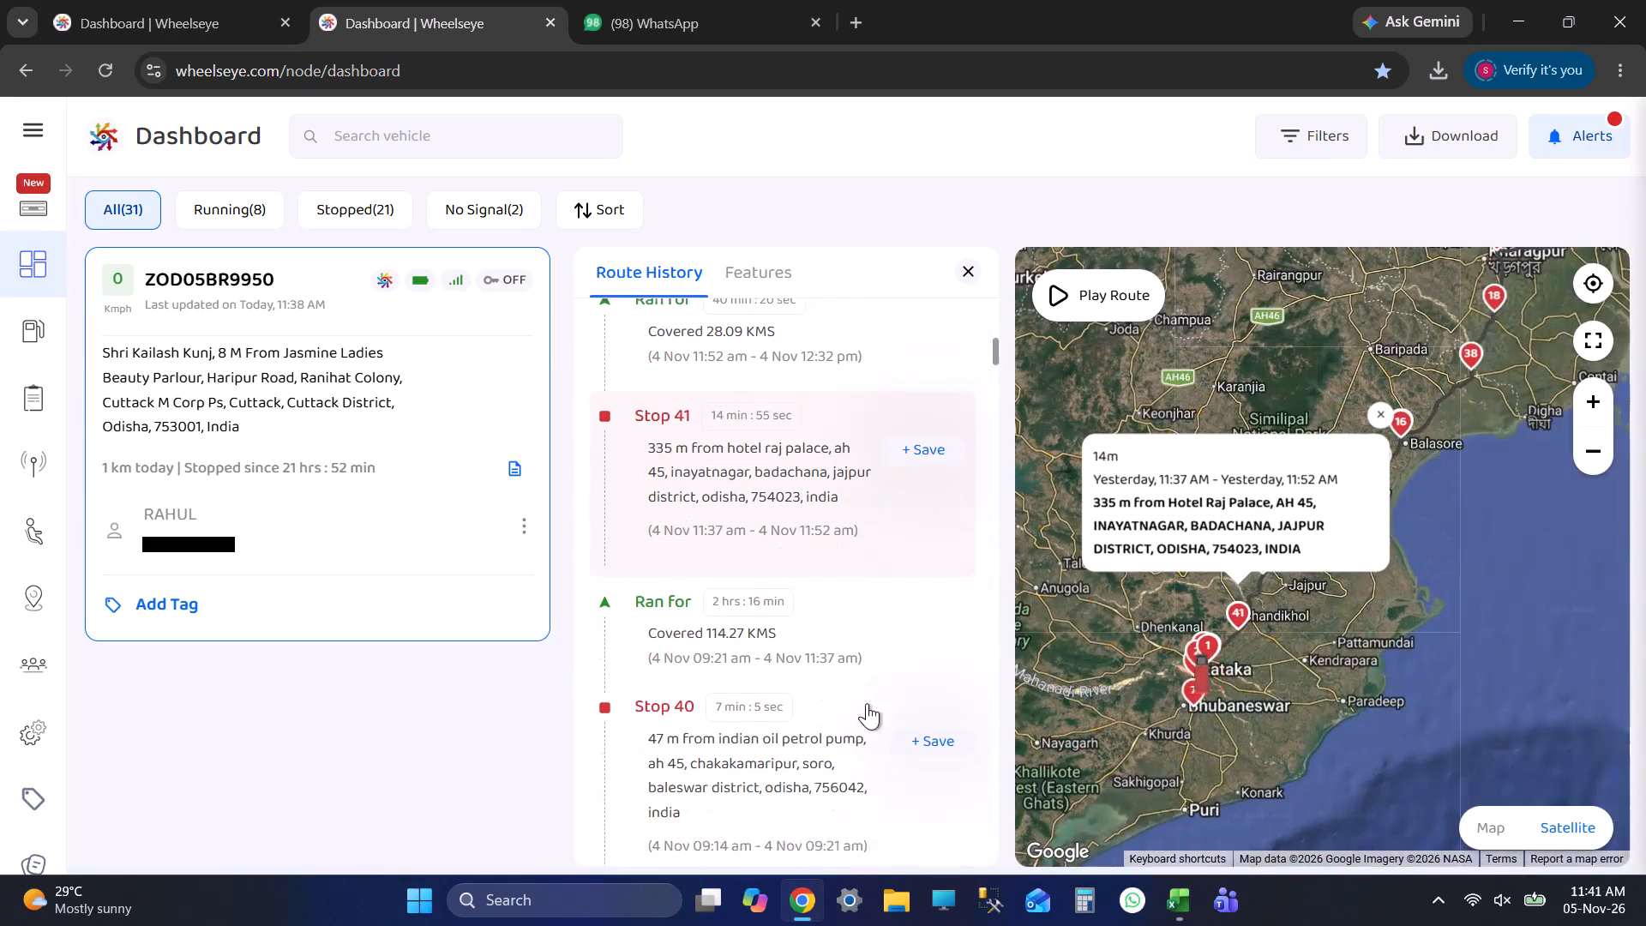
{"action": "left_click", "coordinate": [801, 598]}
{"action": "scroll", "coordinate": [801, 598], "scroll_direction": "down", "scroll_amount": 3}
Examine lorry 9950's Stop 39 at BSR GWN closely on the map and return to the status sheet.
{"action": "left_click", "coordinate": [773, 503]}
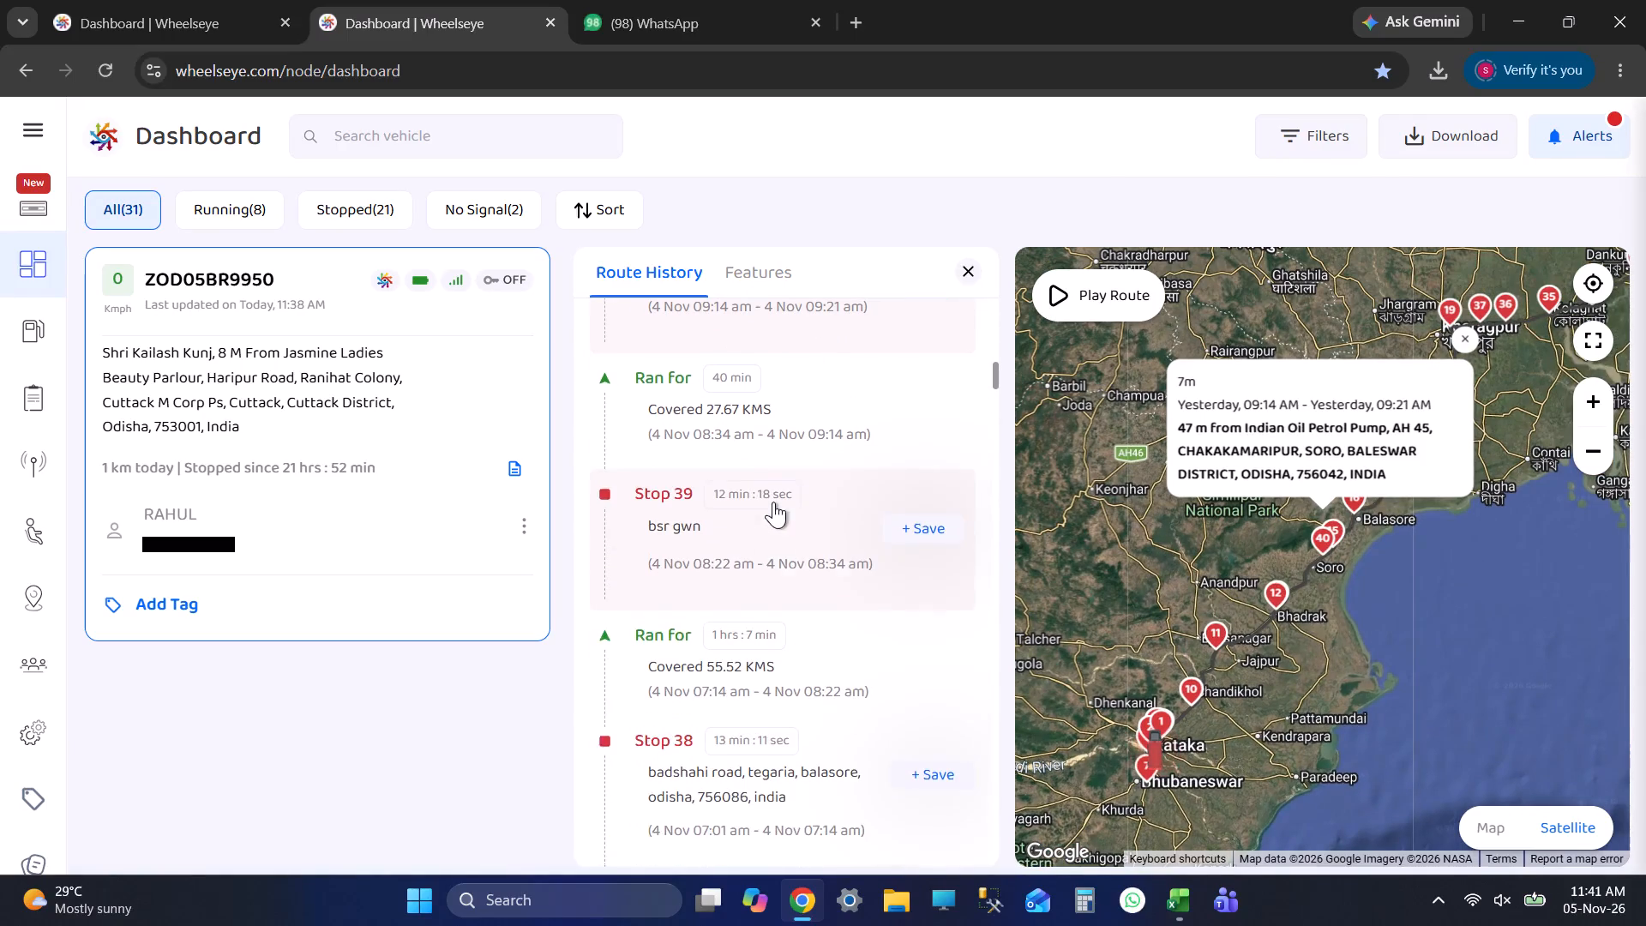
{"action": "scroll", "coordinate": [1338, 531], "scroll_direction": "down", "scroll_amount": 1}
{"action": "scroll", "coordinate": [1338, 531], "scroll_direction": "up", "scroll_amount": 5}
{"action": "scroll", "coordinate": [1336, 543], "scroll_direction": "down", "scroll_amount": 1}
{"action": "scroll", "coordinate": [1326, 556], "scroll_direction": "up", "scroll_amount": 5}
{"action": "scroll", "coordinate": [1302, 581], "scroll_direction": "down", "scroll_amount": 1}
{"action": "scroll", "coordinate": [1302, 581], "scroll_direction": "up", "scroll_amount": 3}
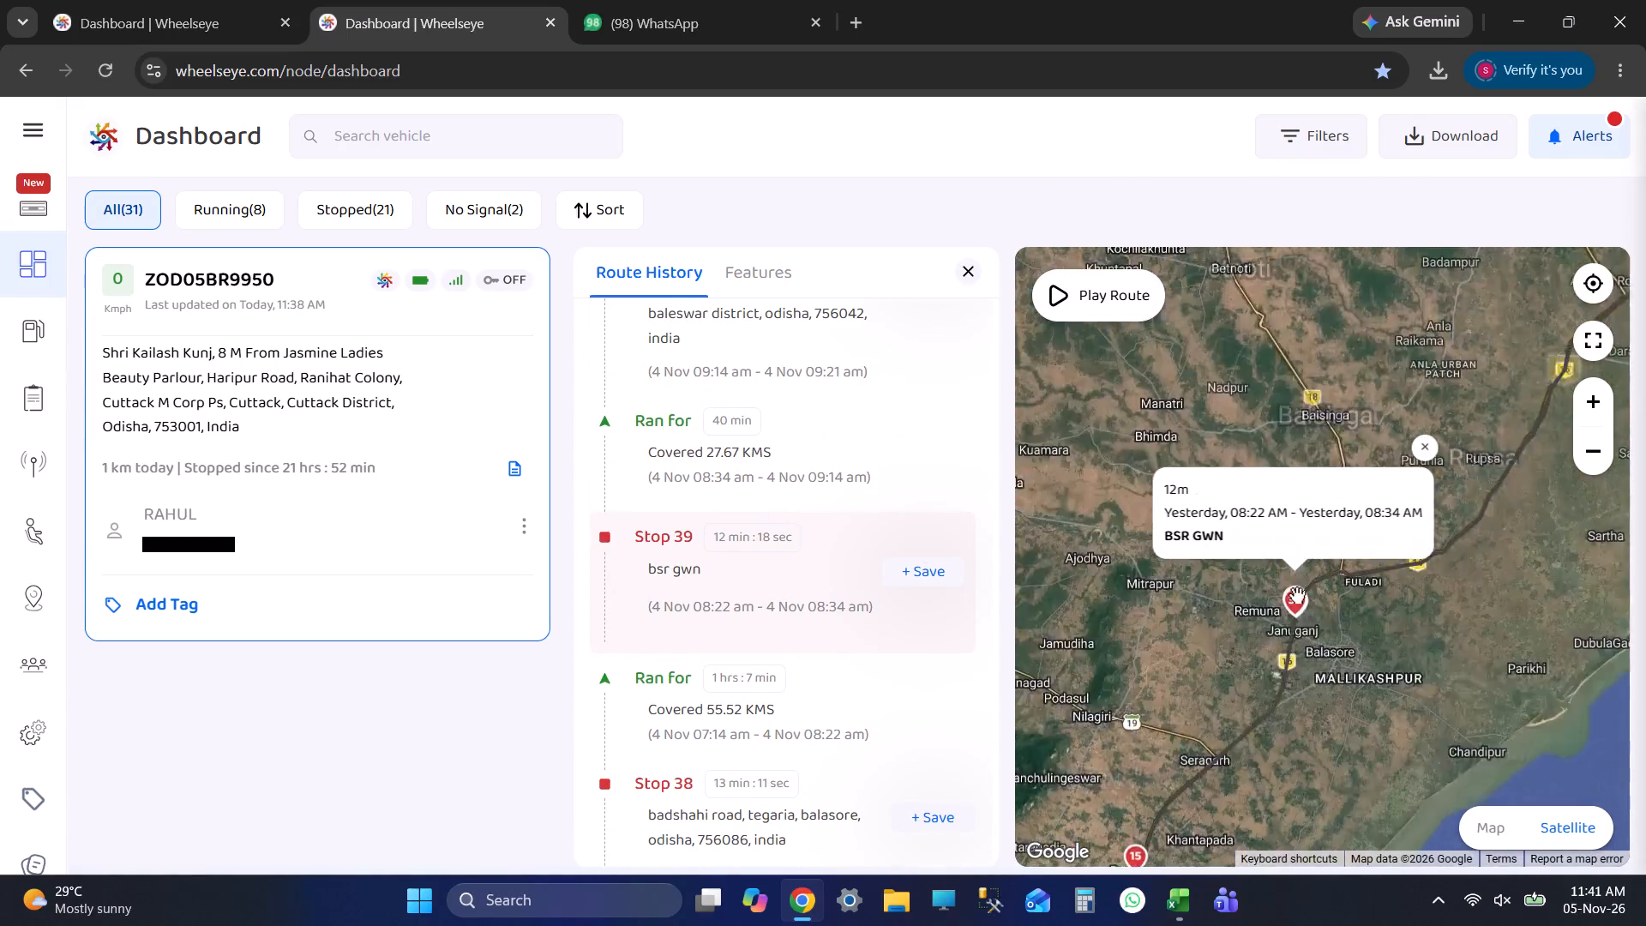
{"action": "scroll", "coordinate": [1301, 652], "scroll_direction": "down", "scroll_amount": 1}
{"action": "scroll", "coordinate": [1301, 652], "scroll_direction": "up", "scroll_amount": 9}
{"action": "scroll", "coordinate": [1278, 658], "scroll_direction": "down", "scroll_amount": 1}
{"action": "scroll", "coordinate": [1268, 681], "scroll_direction": "up", "scroll_amount": 4}
{"action": "scroll", "coordinate": [1276, 658], "scroll_direction": "down", "scroll_amount": 1}
{"action": "scroll", "coordinate": [1276, 658], "scroll_direction": "up", "scroll_amount": 1}
{"action": "scroll", "coordinate": [1276, 658], "scroll_direction": "down", "scroll_amount": 1}
{"action": "scroll", "coordinate": [1276, 658], "scroll_direction": "up", "scroll_amount": 3}
{"action": "scroll", "coordinate": [1287, 658], "scroll_direction": "down", "scroll_amount": 2}
{"action": "scroll", "coordinate": [1287, 658], "scroll_direction": "up", "scroll_amount": 2}
{"action": "scroll", "coordinate": [1287, 658], "scroll_direction": "down", "scroll_amount": 1}
{"action": "scroll", "coordinate": [1287, 658], "scroll_direction": "up", "scroll_amount": 5}
{"action": "scroll", "coordinate": [1338, 693], "scroll_direction": "down", "scroll_amount": 15}
{"action": "key", "text": "alt+Tab"}
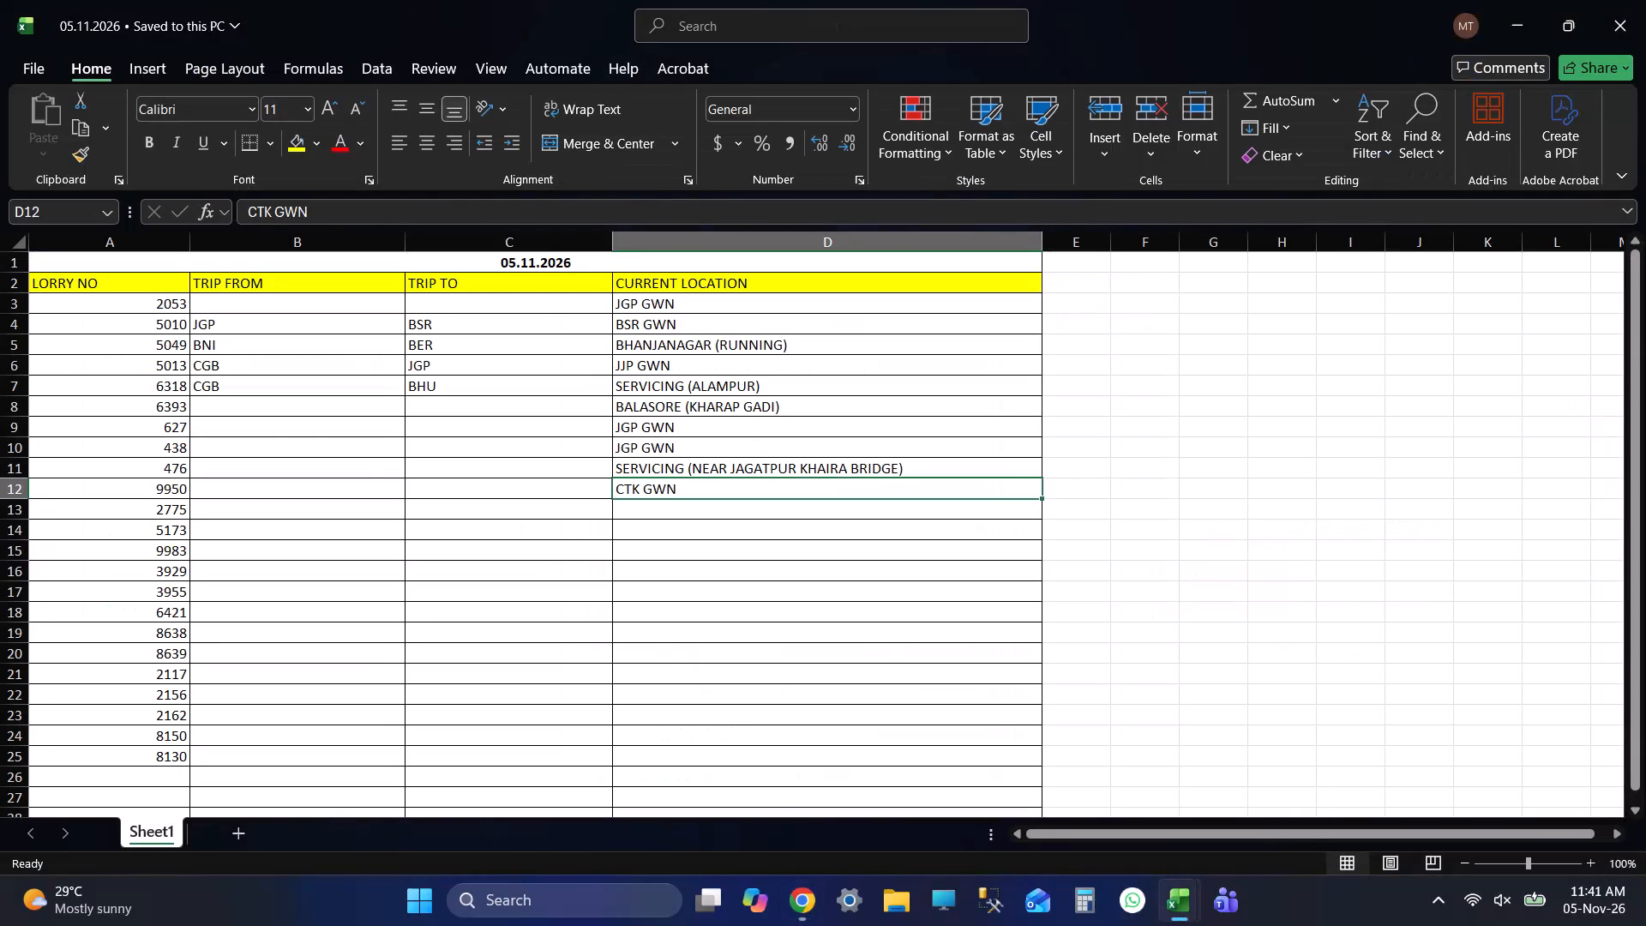
Compare the status sheet with lorry 9950's entries on the trip workbook's CGB sheet and return to Wheelseye.
{"action": "key", "text": "alt+Tab"}
{"action": "key", "text": "alt+Tab"}
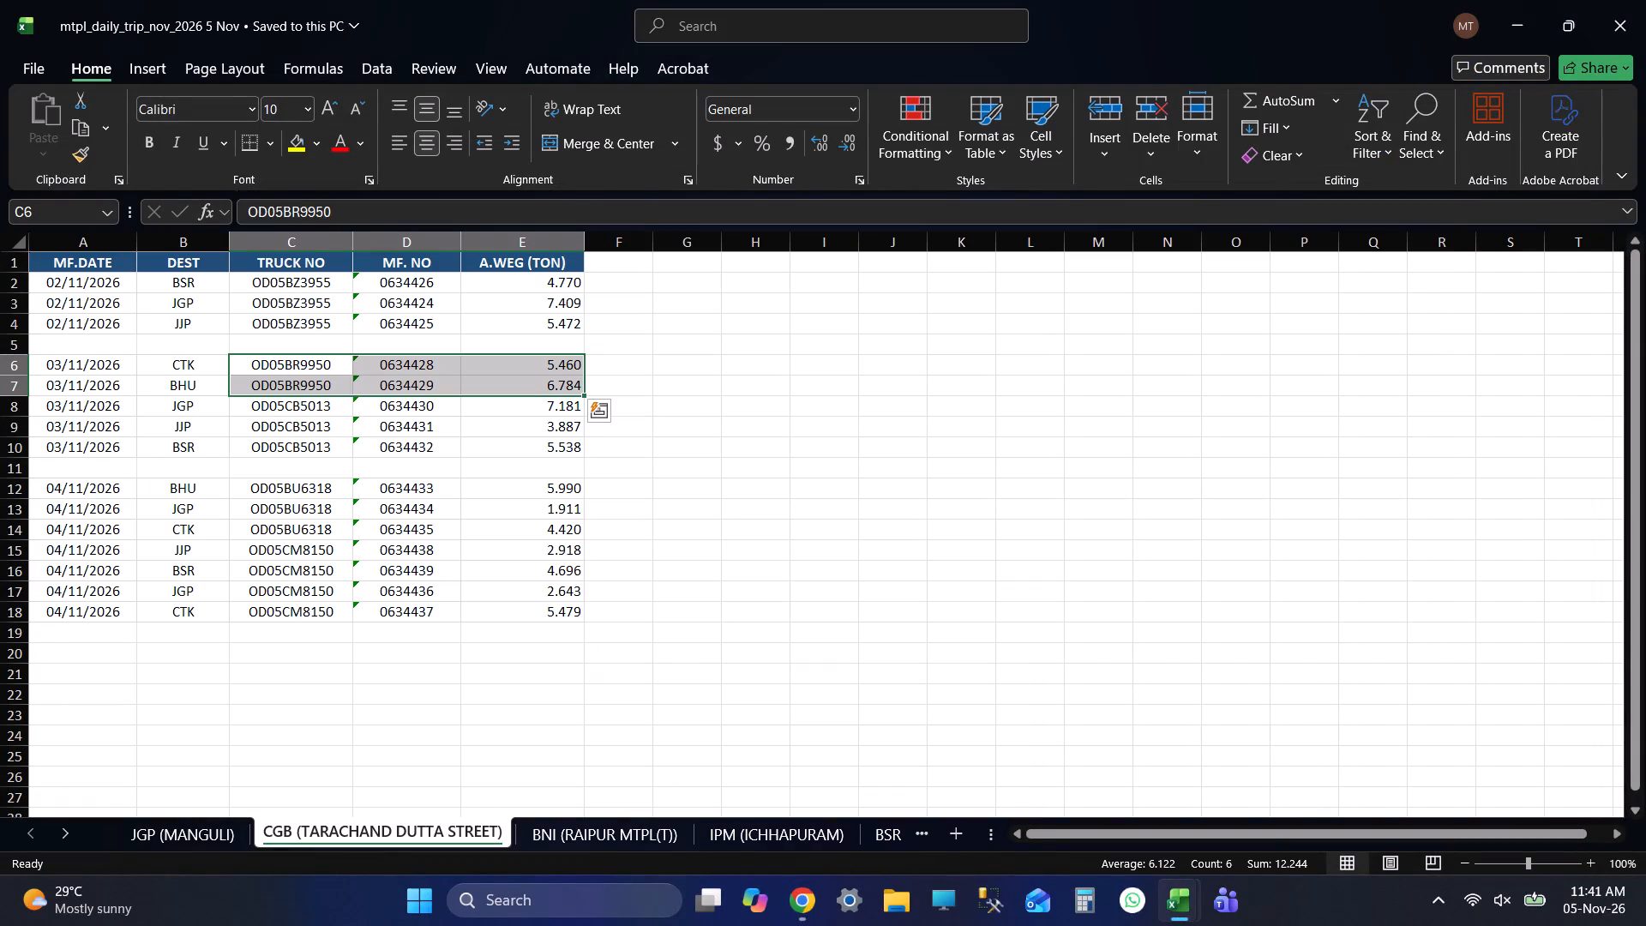
{"action": "key", "text": "alt+Tab"}
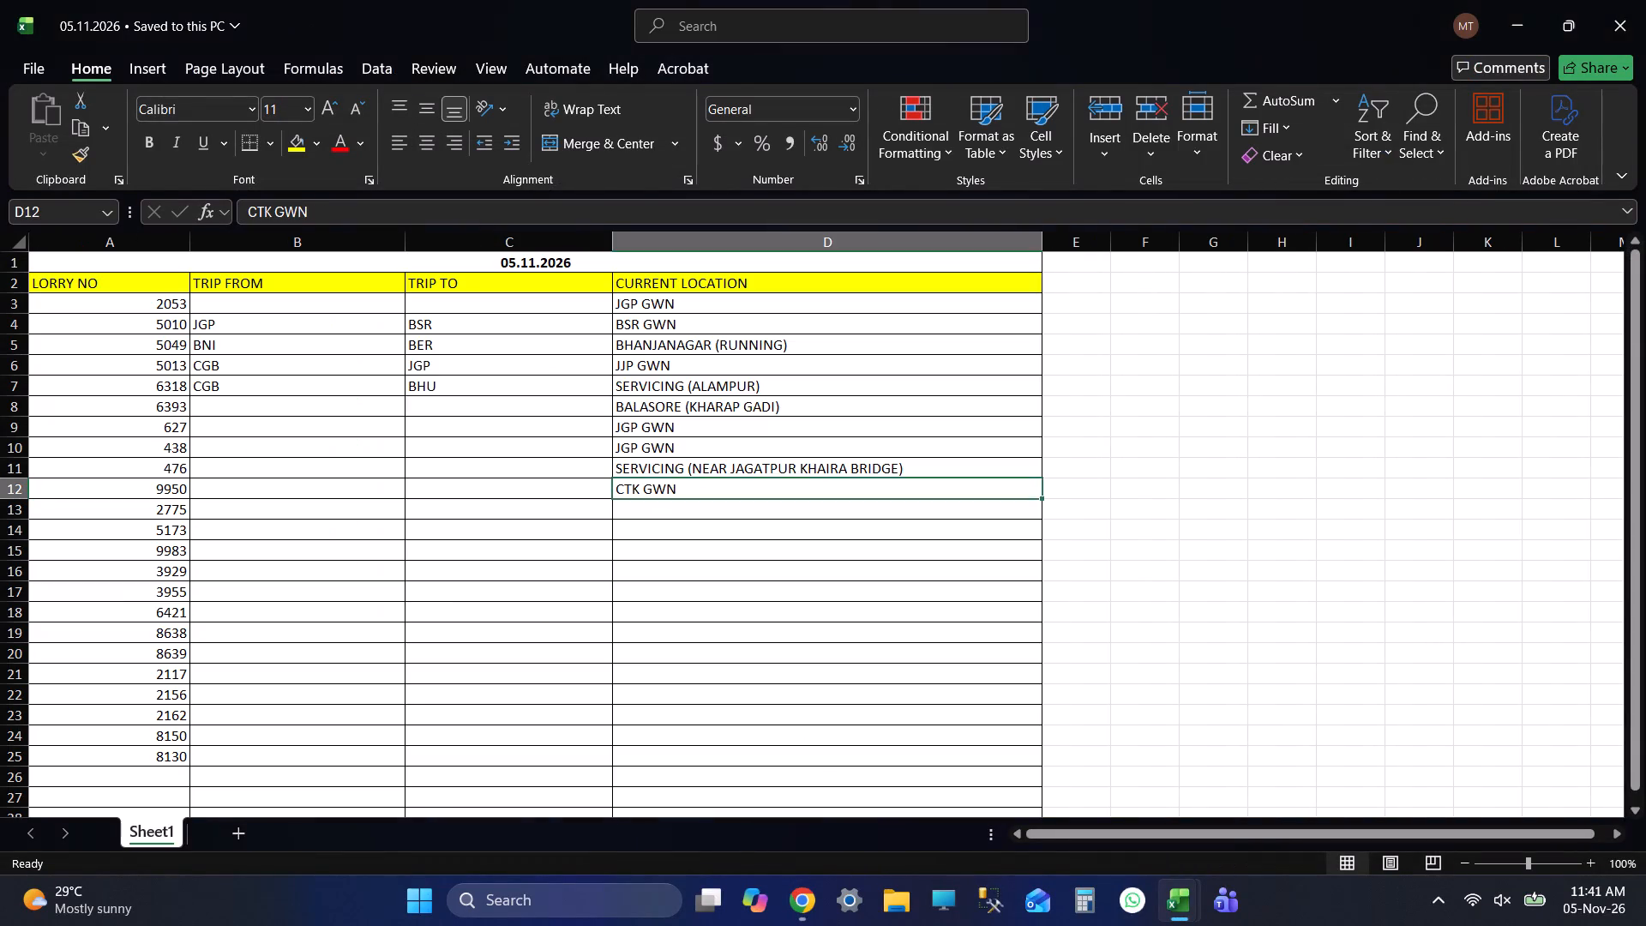
{"action": "key", "text": "alt+Tab"}
{"action": "key", "text": "alt+Tab"}
Review Stop 39's surroundings, then trace lorry 9950's trip back through Stops 38, 37, 36 and 35.
{"action": "scroll", "coordinate": [836, 690], "scroll_direction": "up", "scroll_amount": 1}
{"action": "scroll", "coordinate": [836, 692], "scroll_direction": "down", "scroll_amount": 3}
{"action": "scroll", "coordinate": [773, 711], "scroll_direction": "up", "scroll_amount": 1}
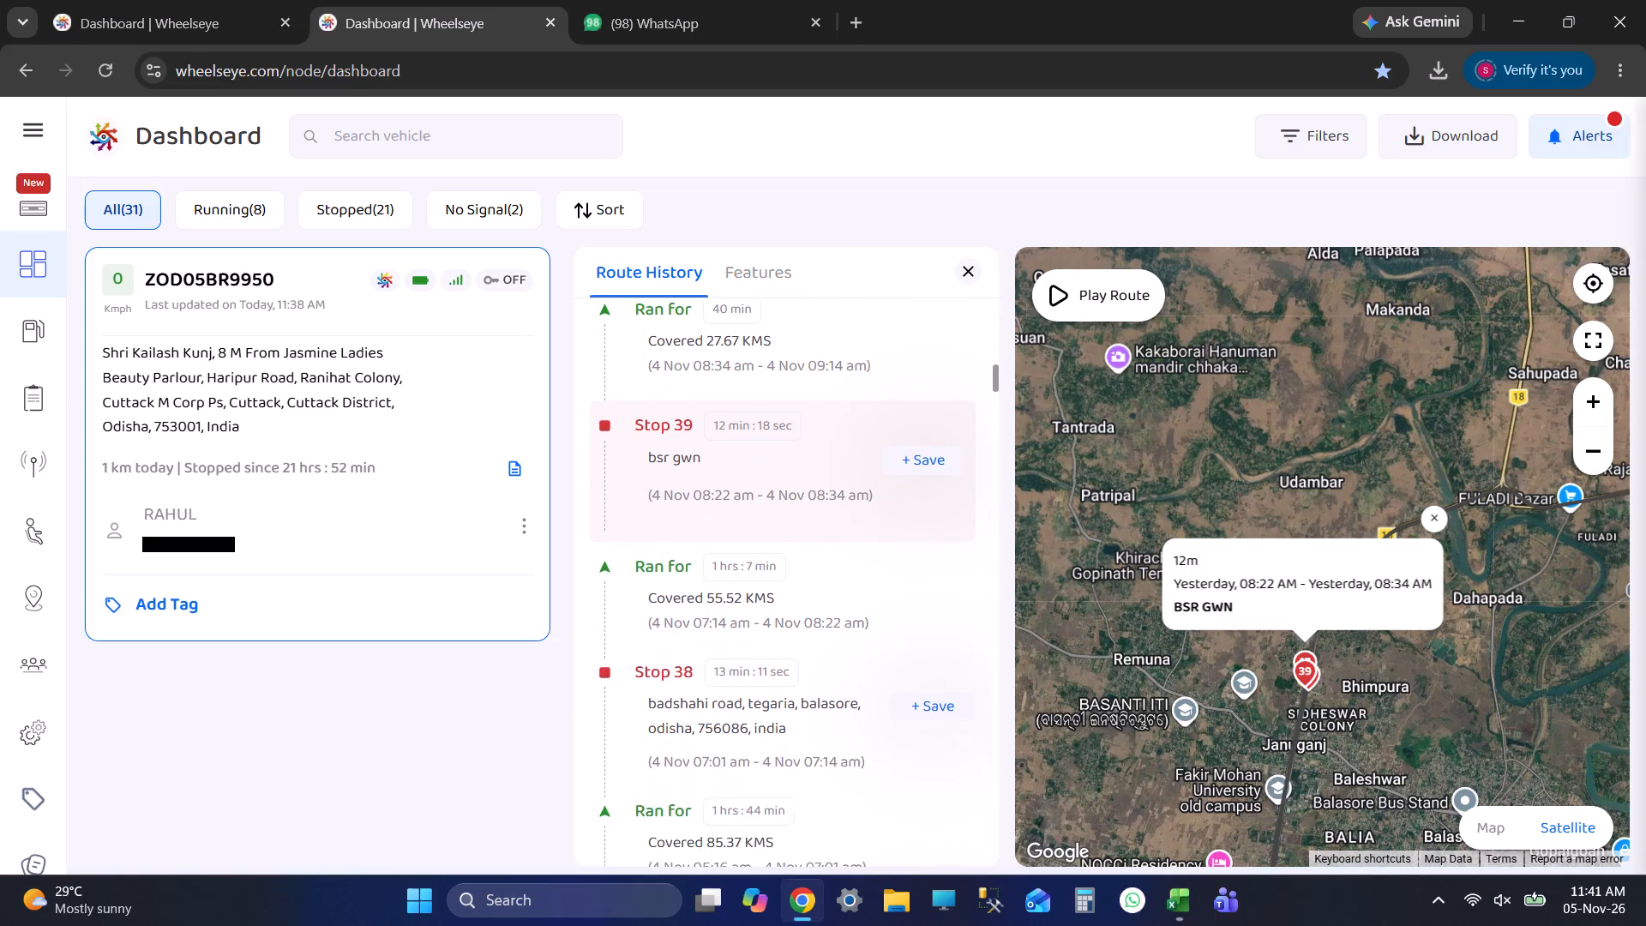
{"action": "left_click", "coordinate": [780, 643]}
{"action": "left_click", "coordinate": [773, 711]}
{"action": "scroll", "coordinate": [806, 670], "scroll_direction": "down", "scroll_amount": 3}
{"action": "left_click", "coordinate": [742, 522]}
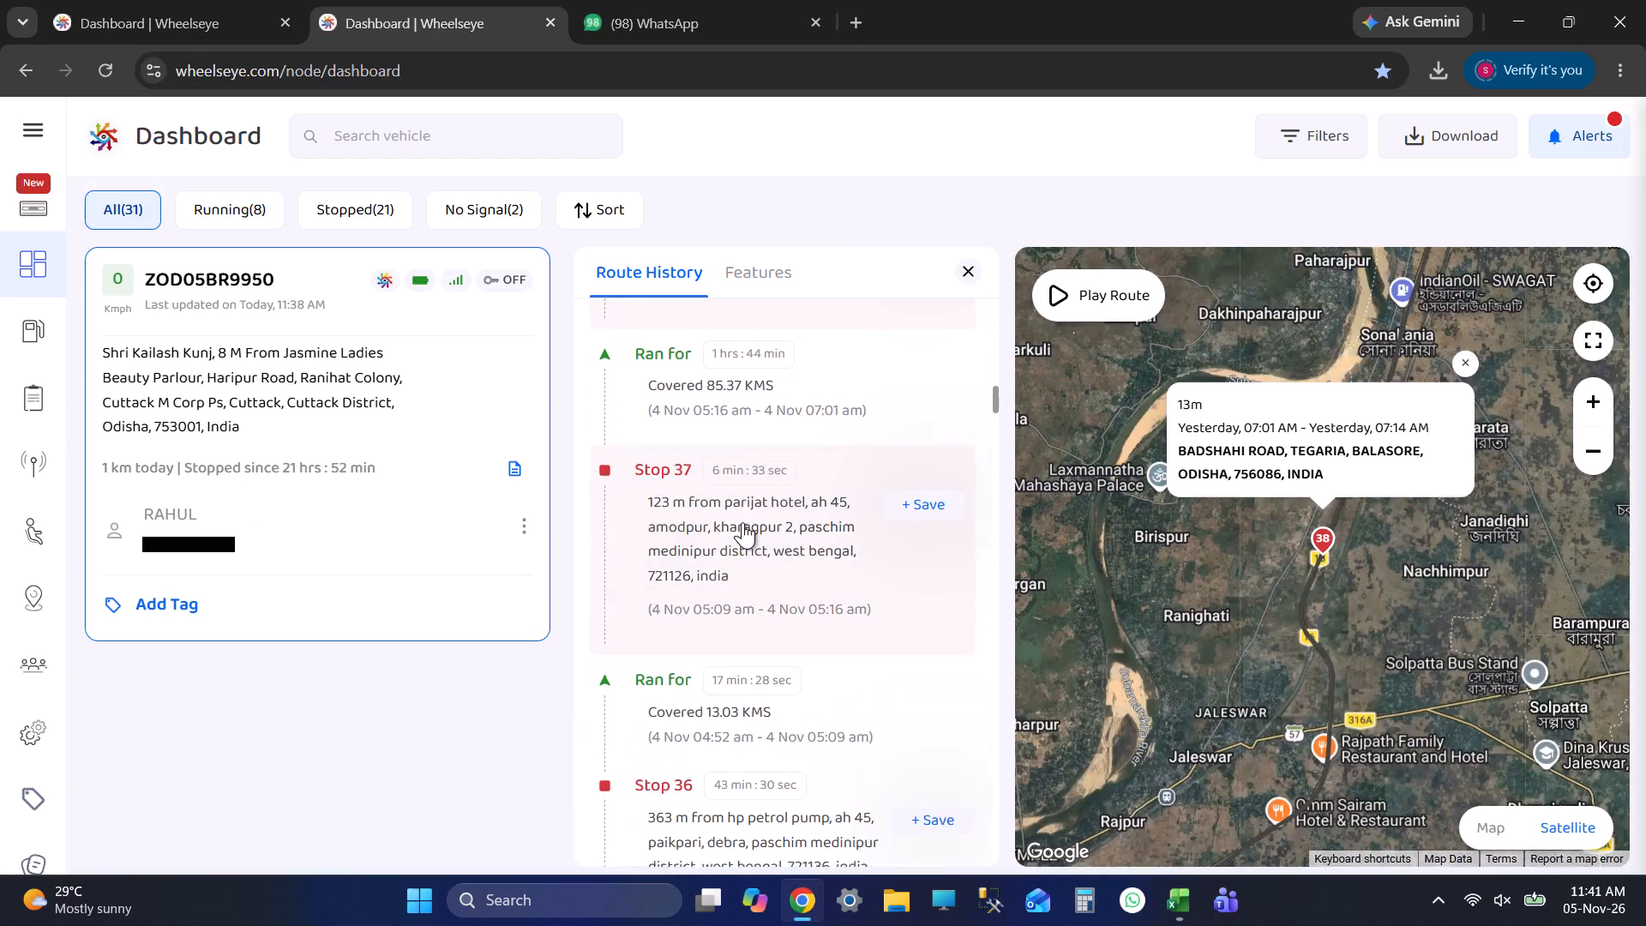
{"action": "scroll", "coordinate": [793, 597], "scroll_direction": "down", "scroll_amount": 3}
{"action": "left_click", "coordinate": [786, 527]}
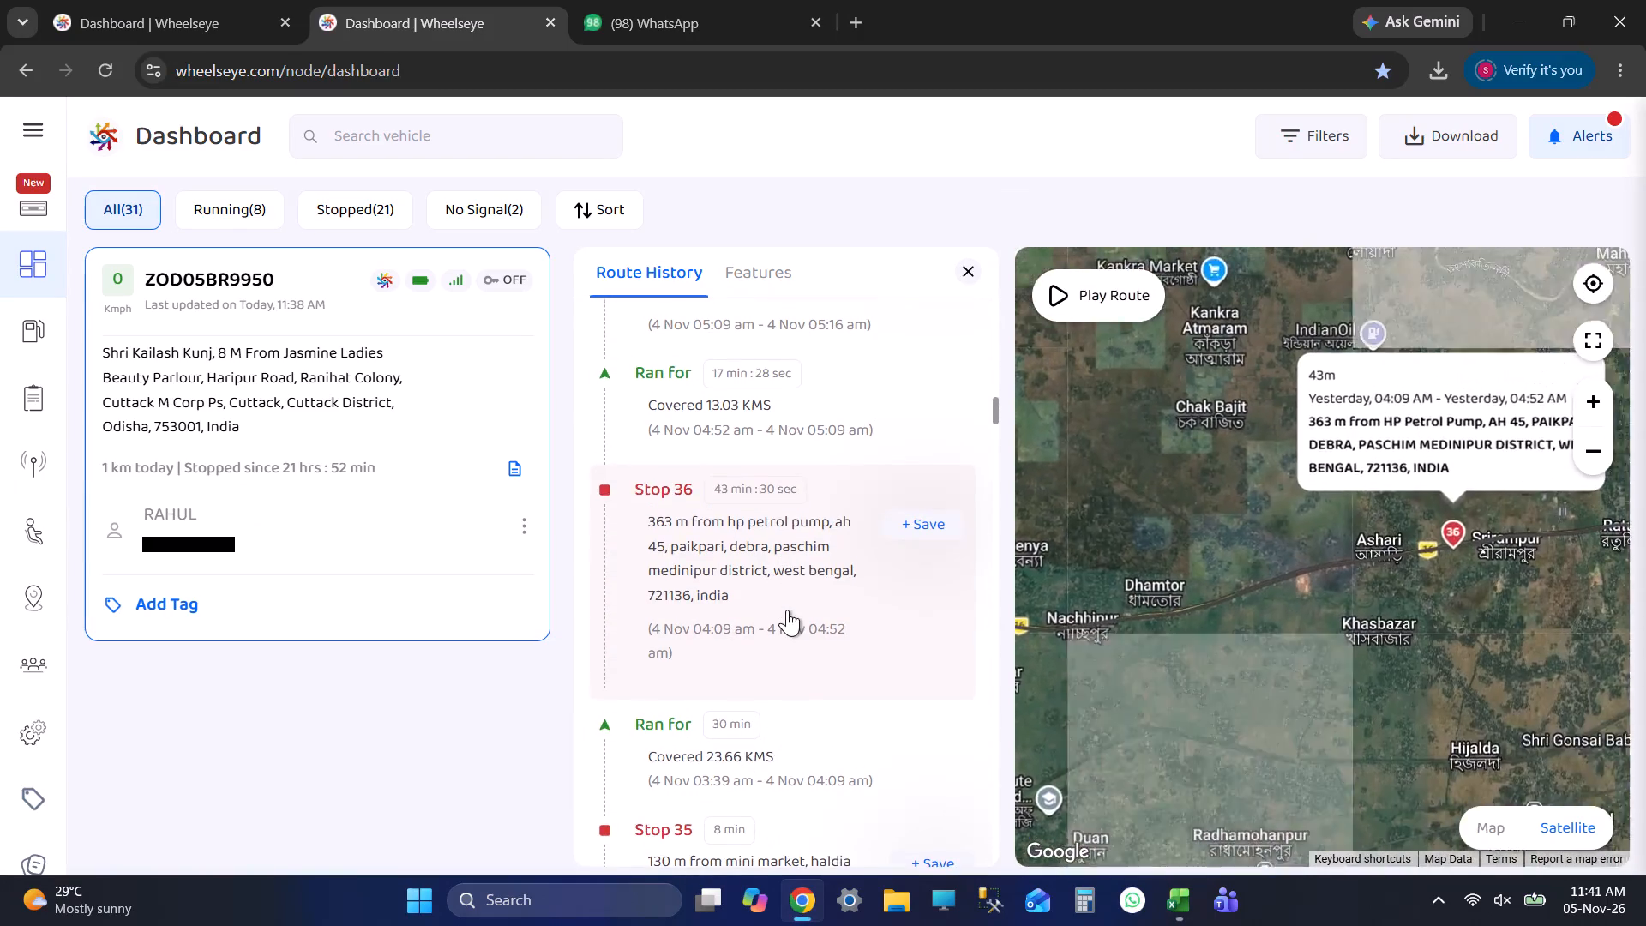
{"action": "scroll", "coordinate": [787, 610], "scroll_direction": "down", "scroll_amount": 2}
{"action": "left_click", "coordinate": [772, 664]}
{"action": "scroll", "coordinate": [772, 664], "scroll_direction": "down", "scroll_amount": 3}
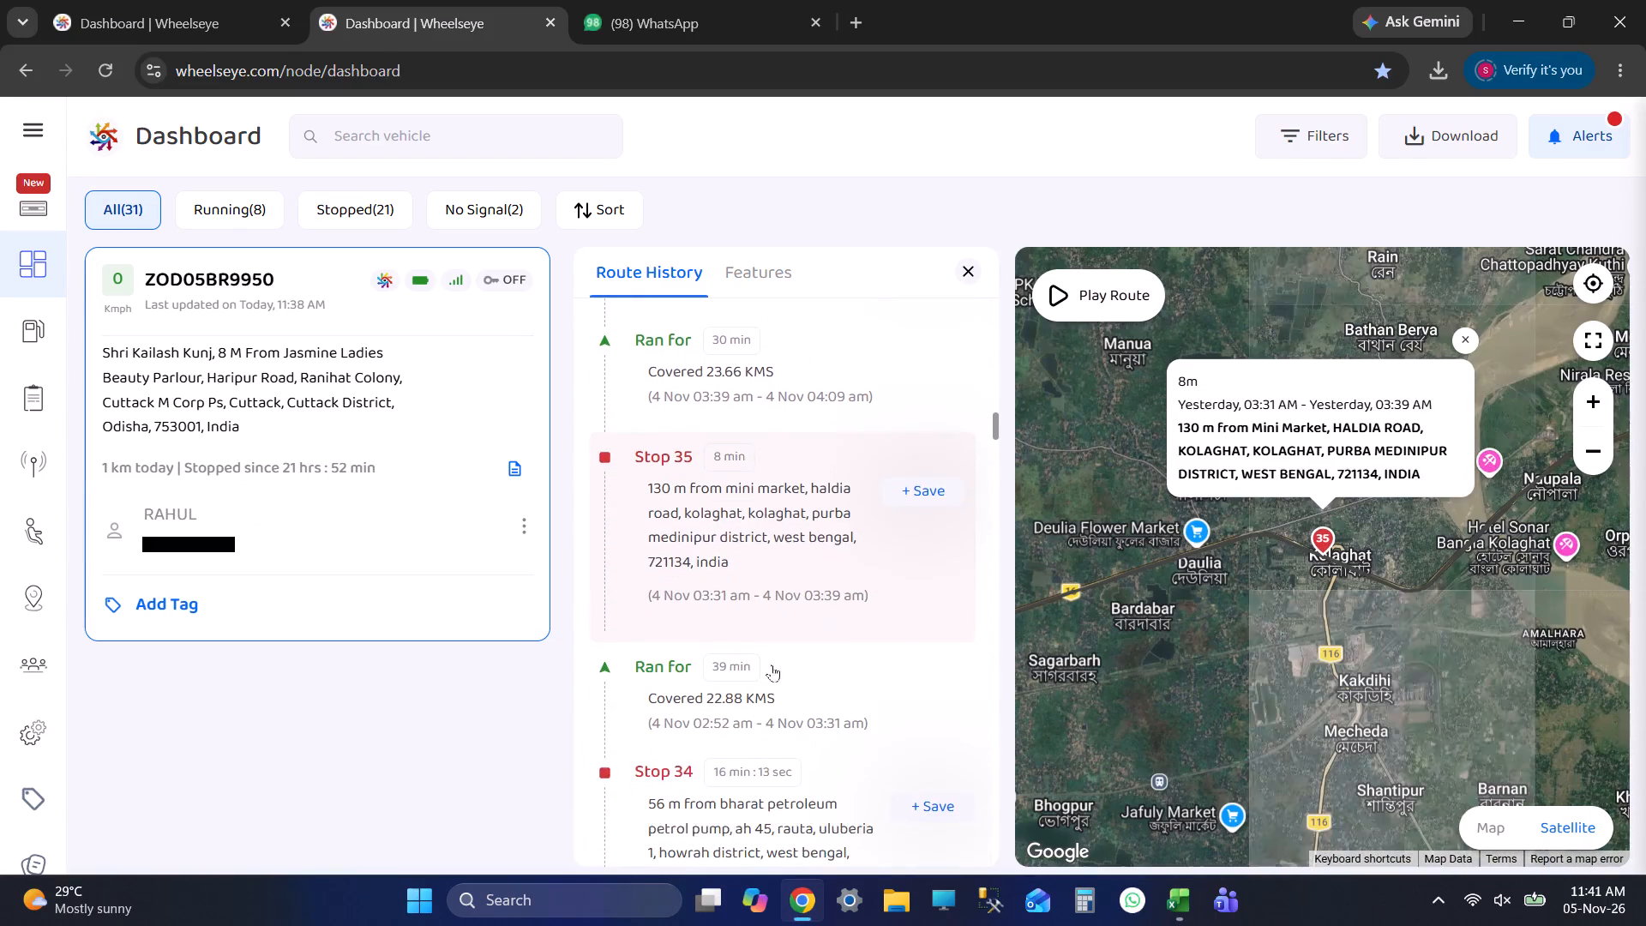
Trace lorry 9950's trip further back through Stops 34 and 33 to Stop 31 at CGB.
{"action": "left_click", "coordinate": [768, 556]}
{"action": "scroll", "coordinate": [764, 556], "scroll_direction": "up", "scroll_amount": 1}
{"action": "scroll", "coordinate": [764, 556], "scroll_direction": "down", "scroll_amount": 5}
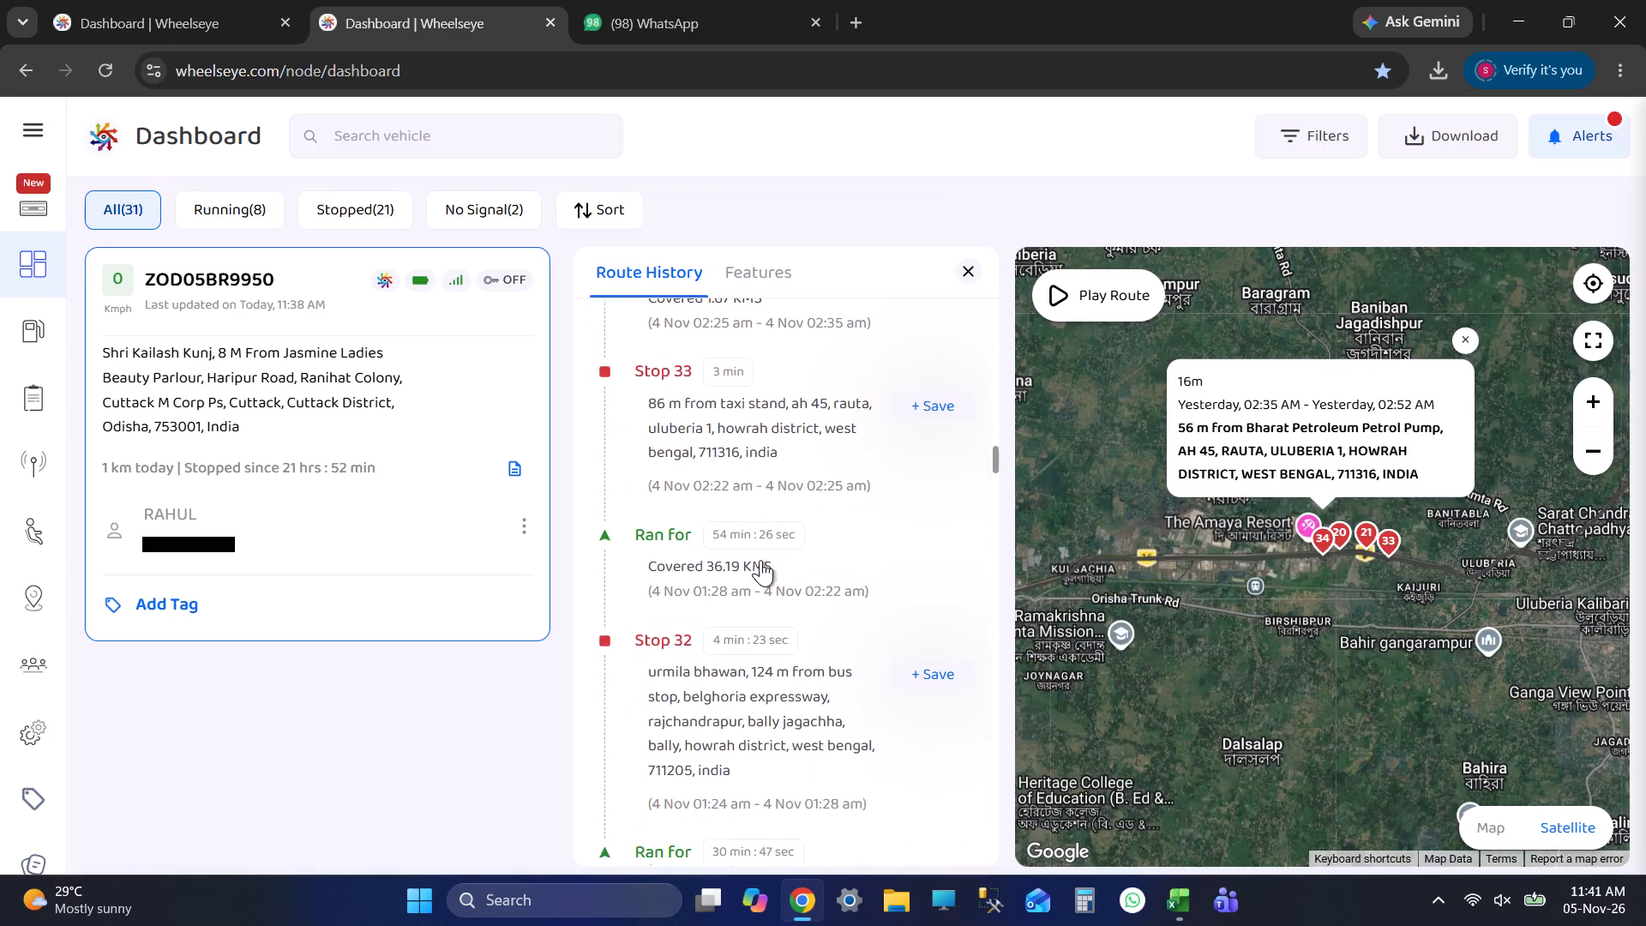
{"action": "left_click", "coordinate": [766, 519]}
{"action": "scroll", "coordinate": [774, 565], "scroll_direction": "down", "scroll_amount": 4}
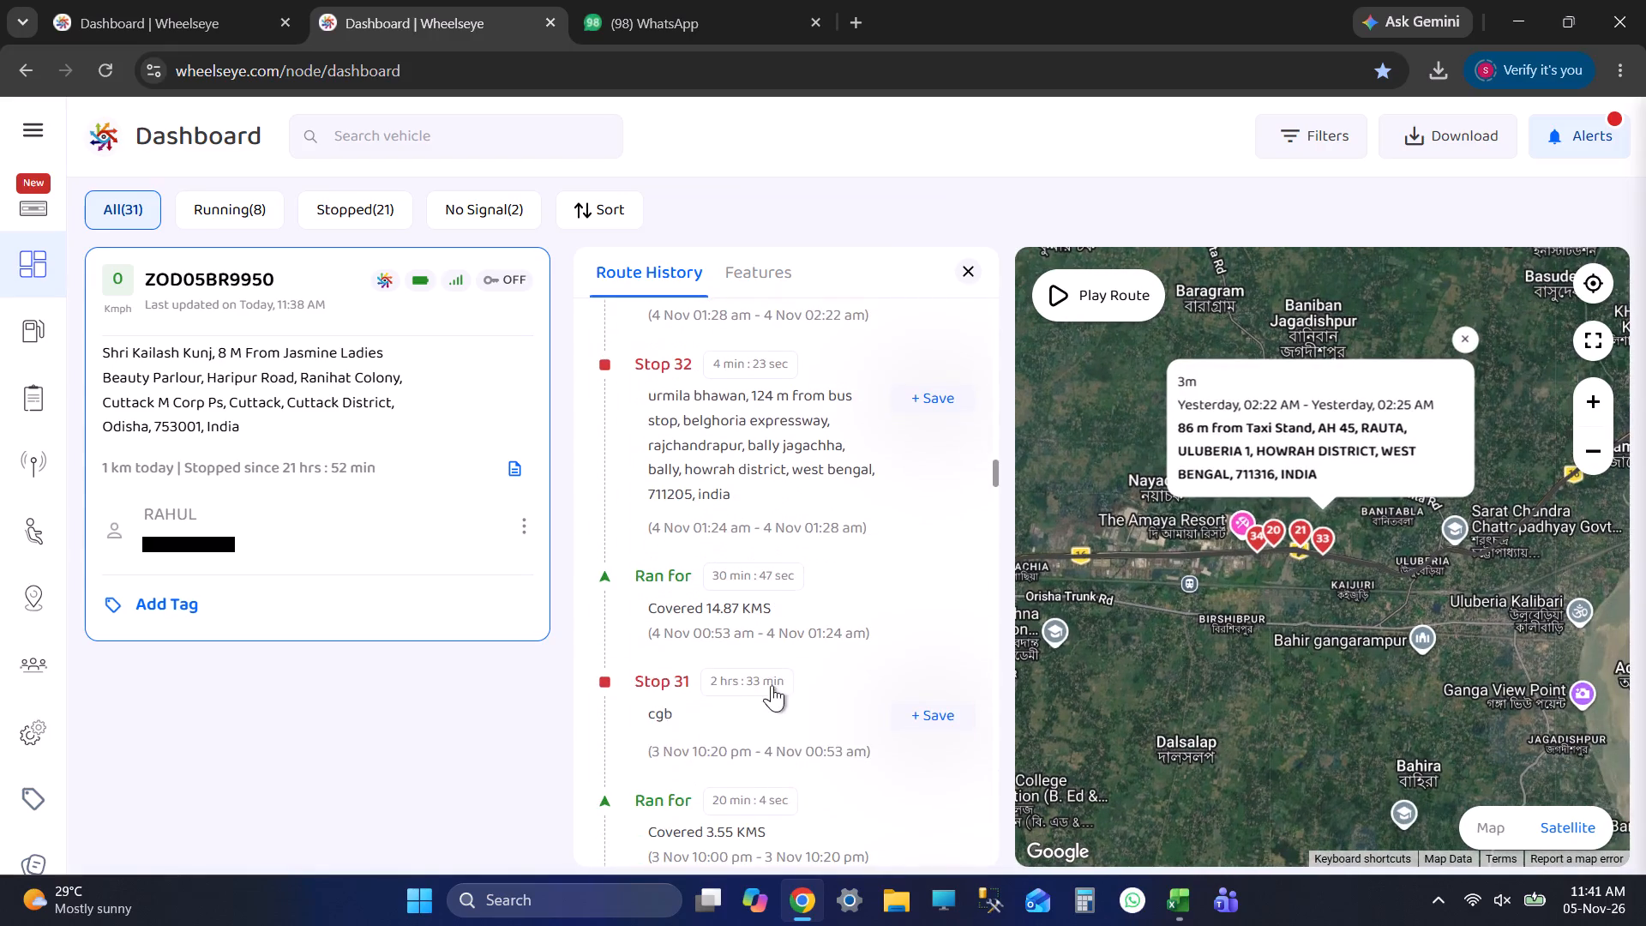
{"action": "left_click", "coordinate": [772, 685]}
{"action": "scroll", "coordinate": [816, 636], "scroll_direction": "up", "scroll_amount": 11}
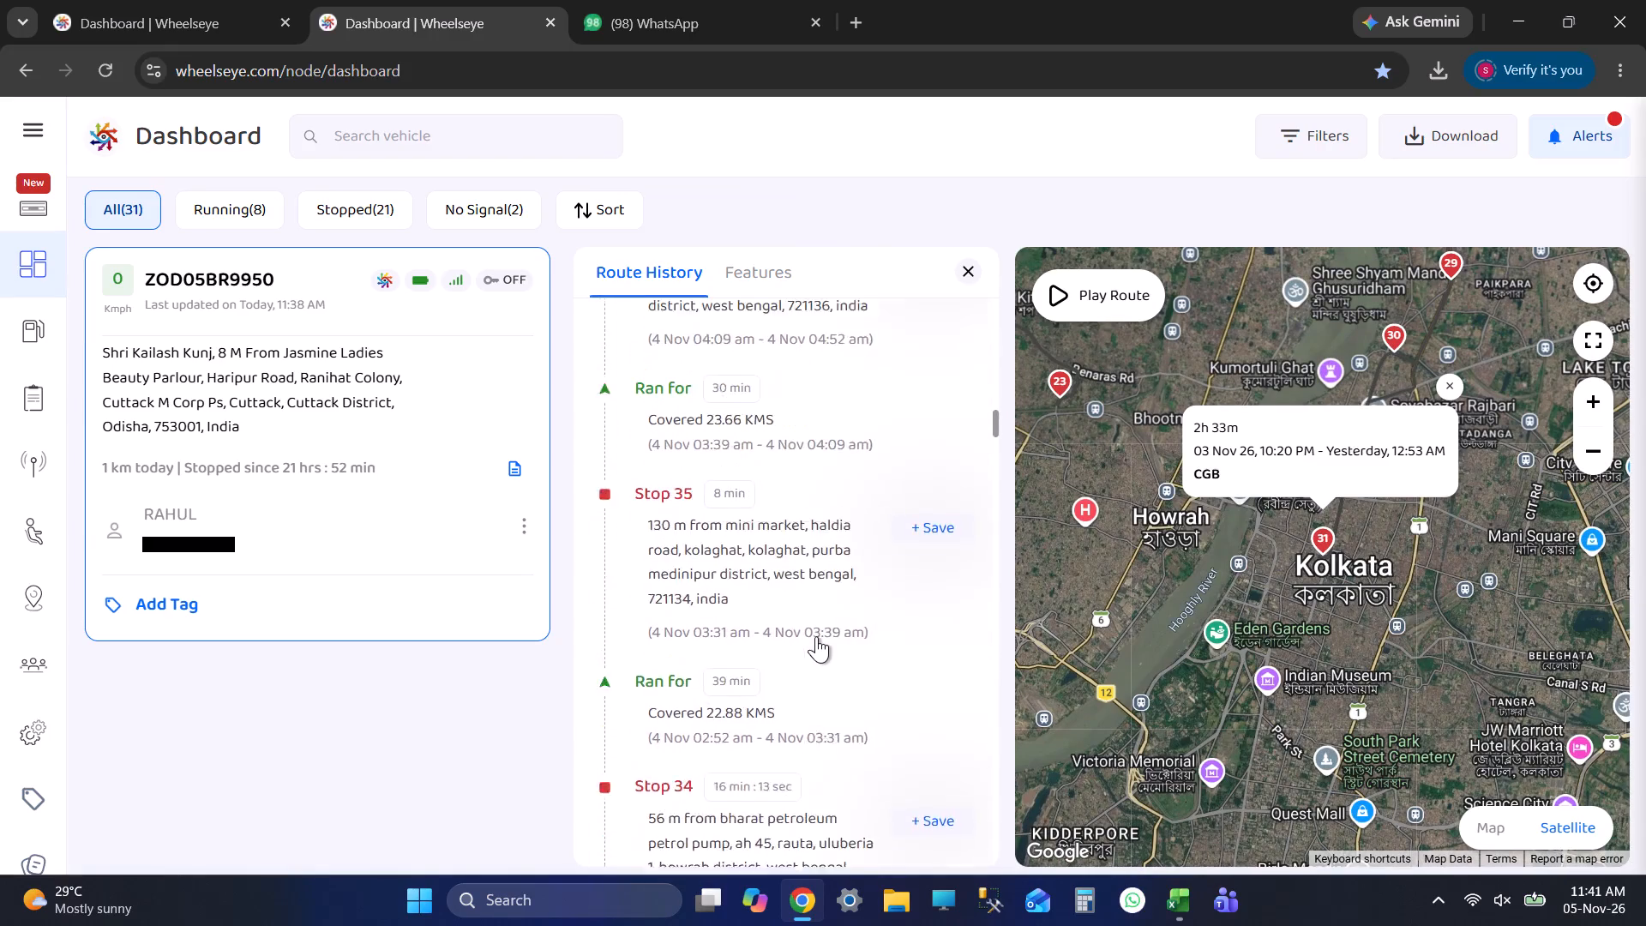
Review lorry 9950's route history back up to its most recent stops and return to the status sheet.
{"action": "scroll", "coordinate": [816, 636], "scroll_direction": "up", "scroll_amount": 10}
{"action": "scroll", "coordinate": [816, 636], "scroll_direction": "down", "scroll_amount": 1}
{"action": "scroll", "coordinate": [816, 636], "scroll_direction": "up", "scroll_amount": 10}
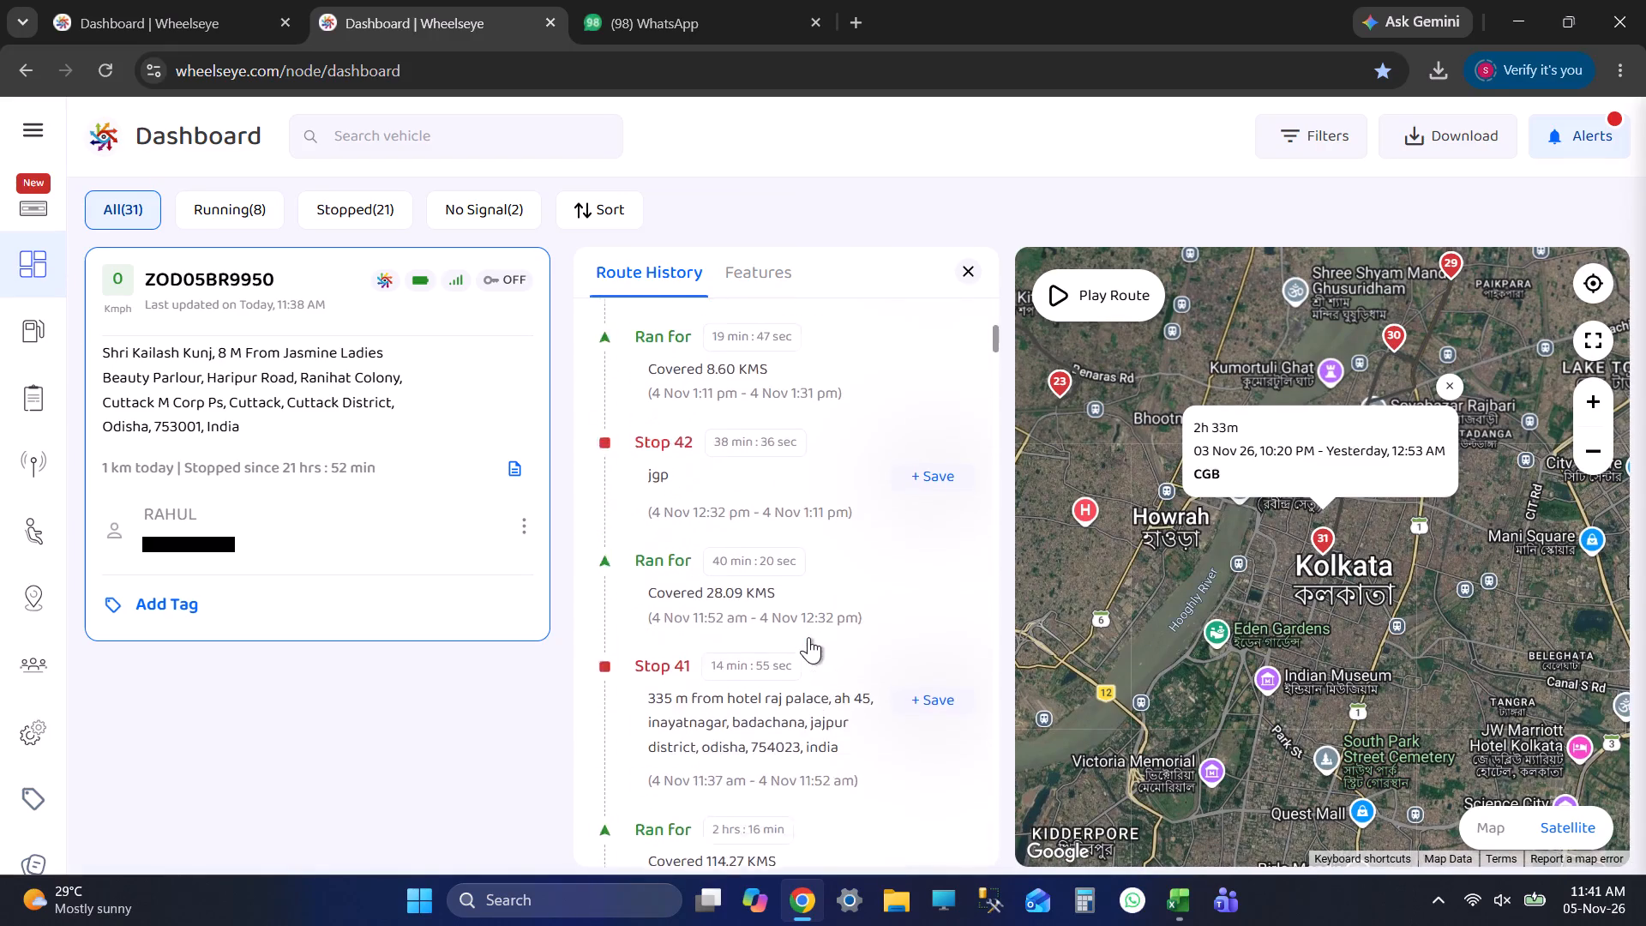
{"action": "scroll", "coordinate": [808, 637], "scroll_direction": "up", "scroll_amount": 2}
{"action": "left_click", "coordinate": [803, 596]}
{"action": "key", "text": "alt+Tab"}
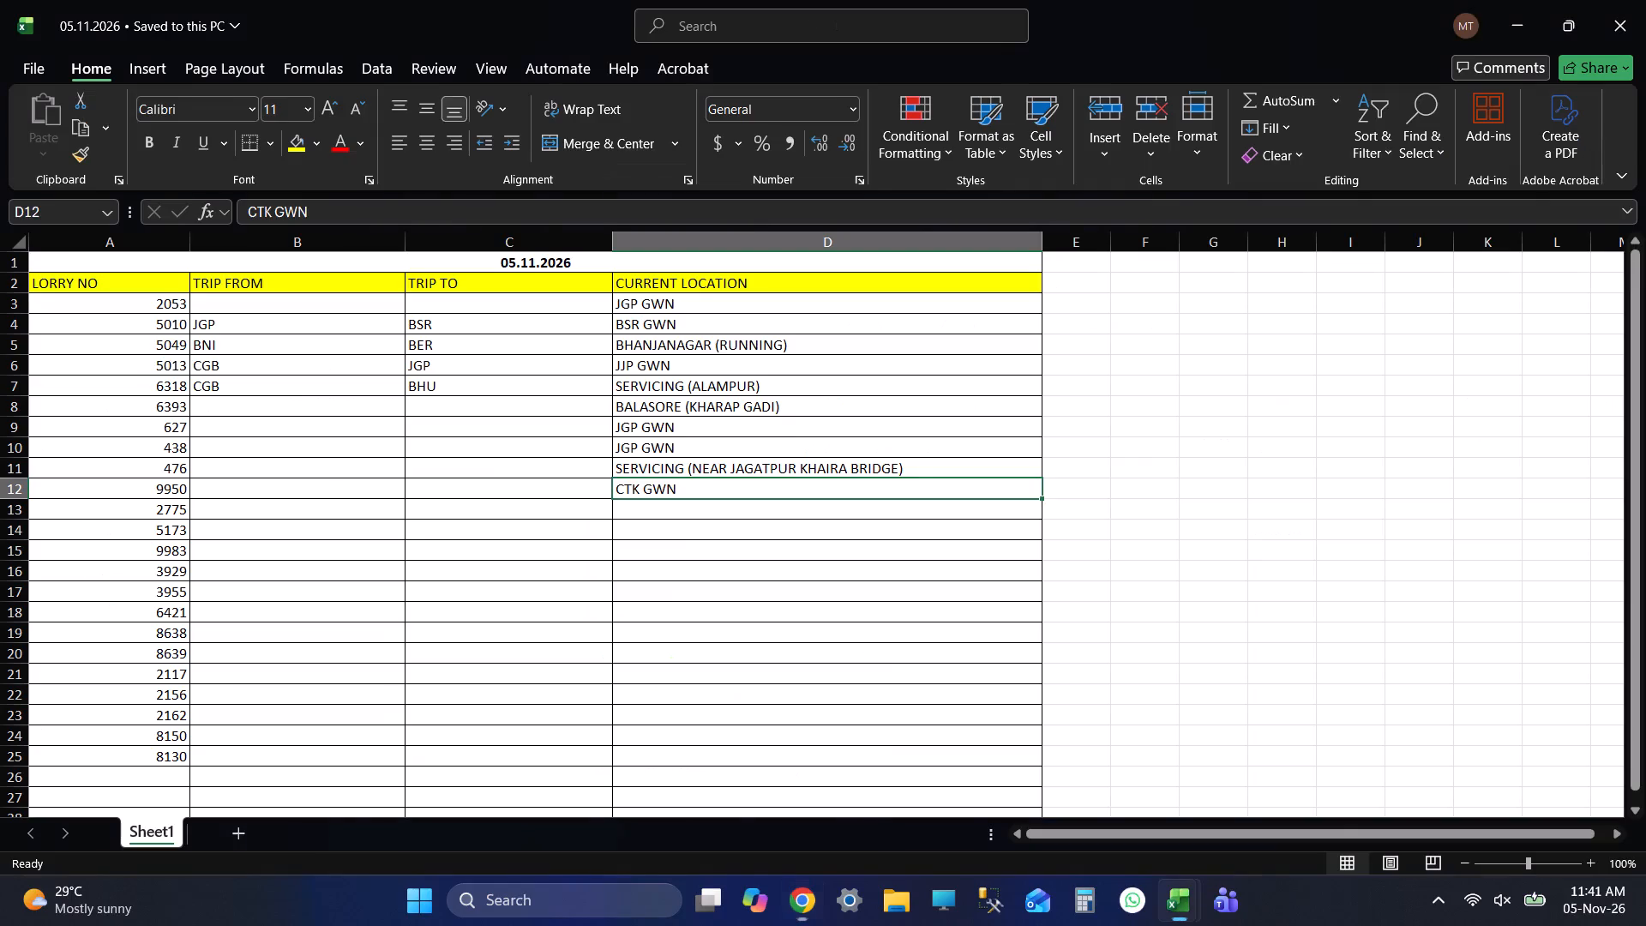
Enter CGB as lorry 9950's trip origin in the status sheet and save the workbook.
{"action": "key", "text": "shift+Tab"}
{"action": "key", "text": "shift+Tab"}
{"action": "key", "text": "alt+Tab"}
{"action": "key", "text": "alt+Tab"}
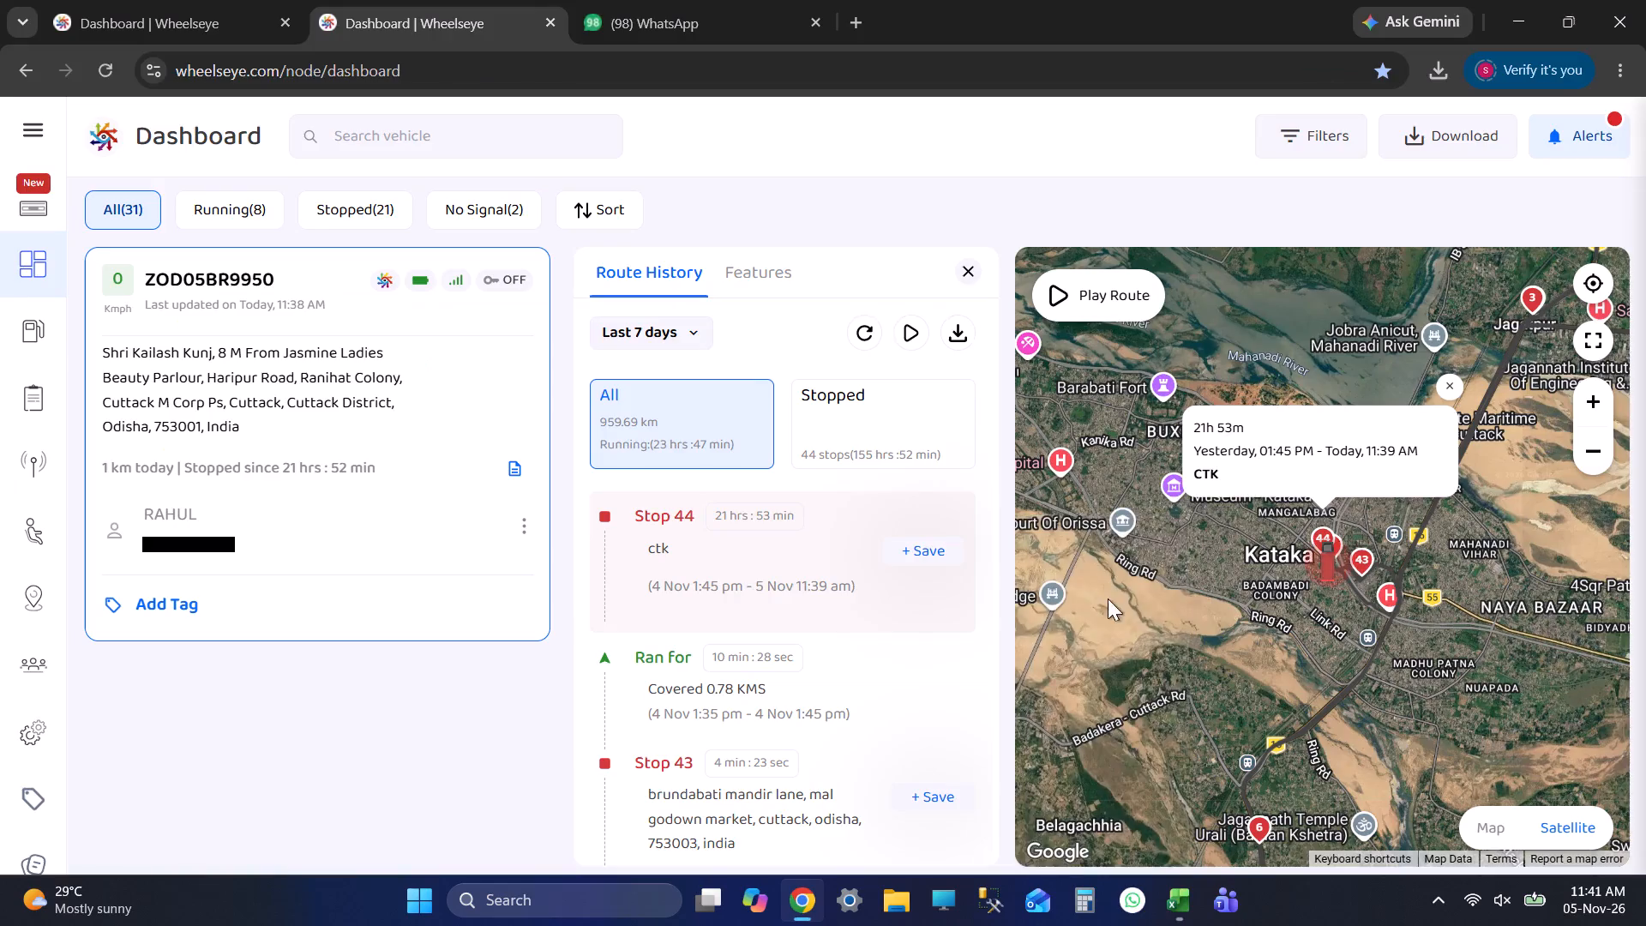
{"action": "type", "text": "CGB"}
{"action": "key", "text": "Tab"}
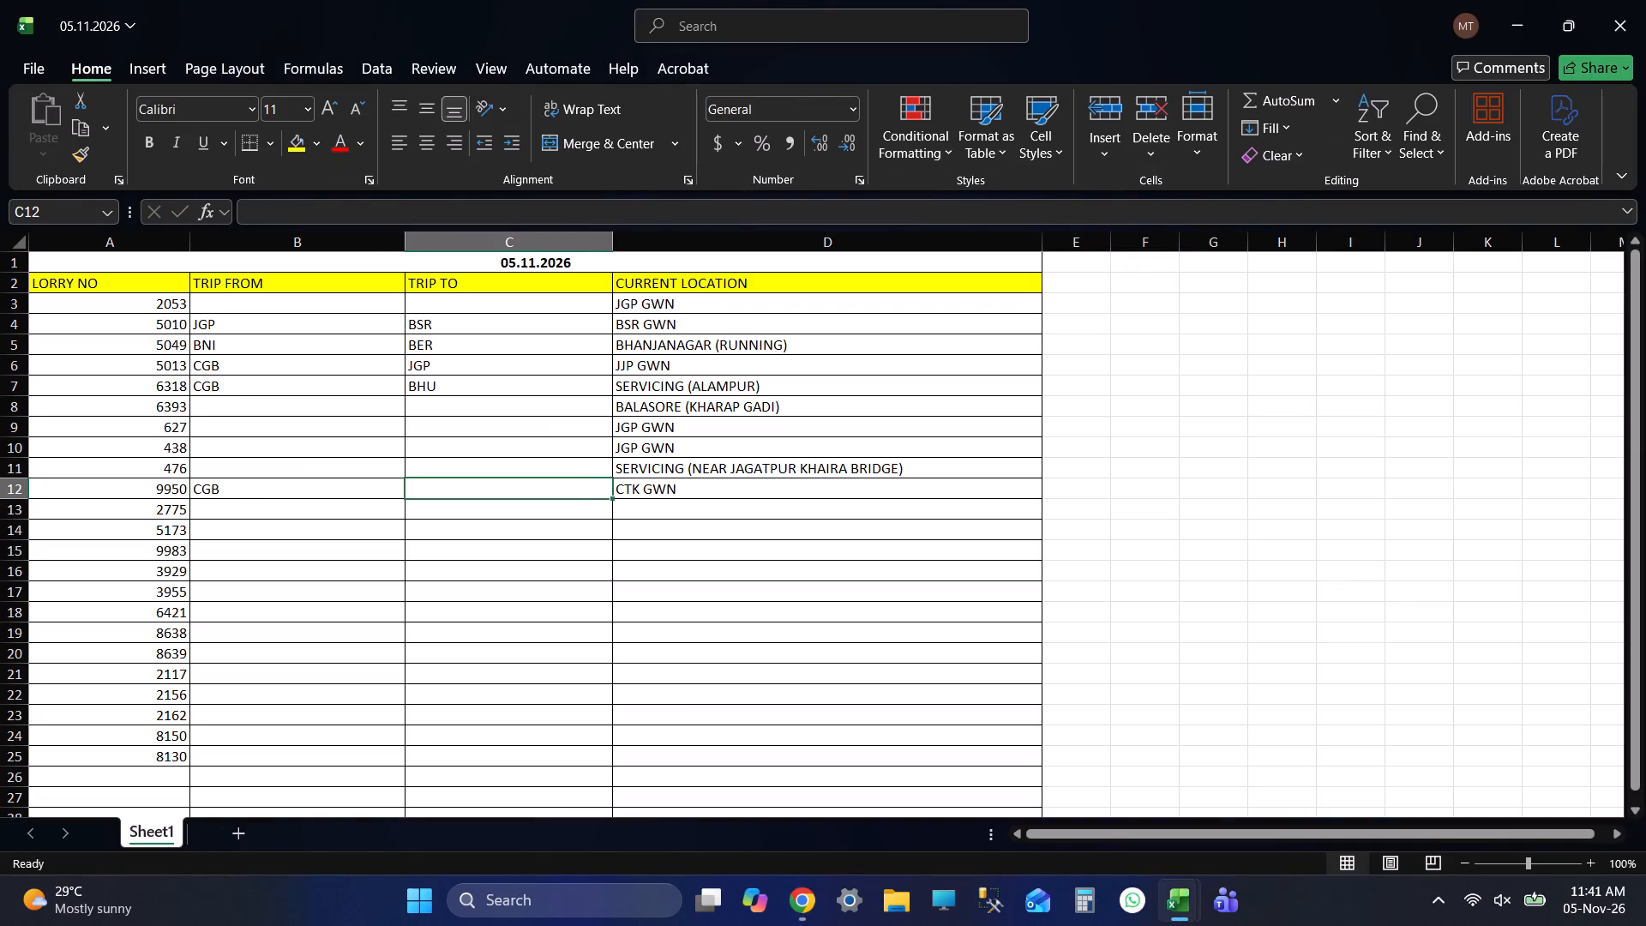
{"action": "key", "text": "ctrl+s"}
Check lorry 9950's entries on the trip workbook's CGB sheet, enter BHU as its trip destination in the status sheet, and save.
{"action": "key", "text": "alt+Tab"}
{"action": "key", "text": "alt+Tab"}
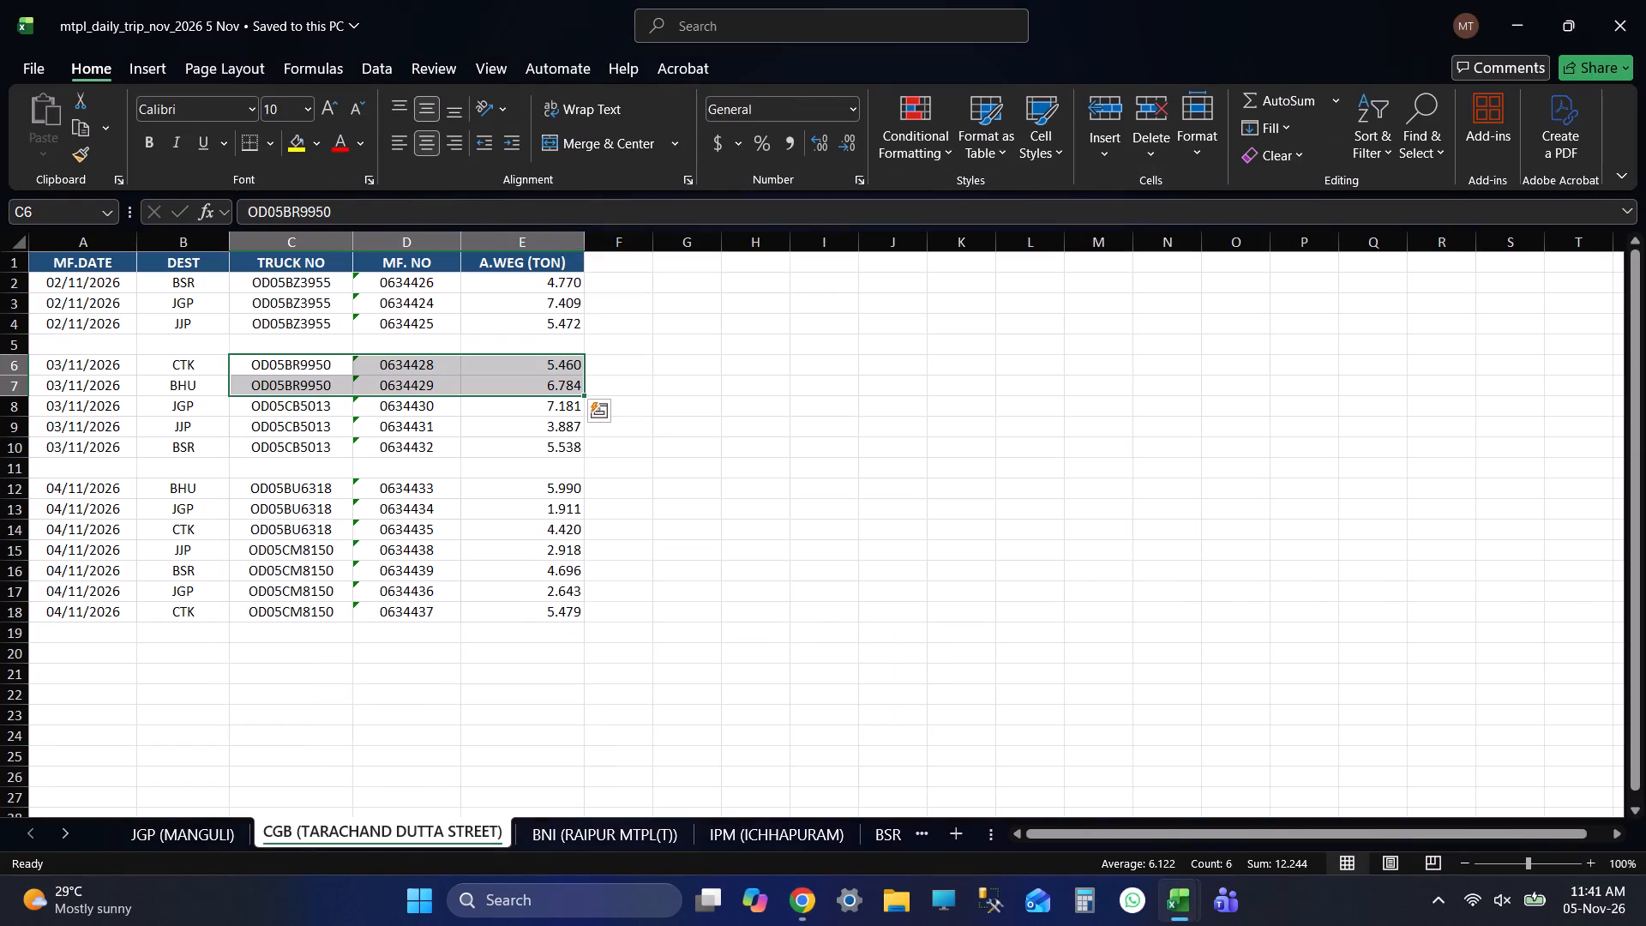
{"action": "key", "text": "alt+Tab"}
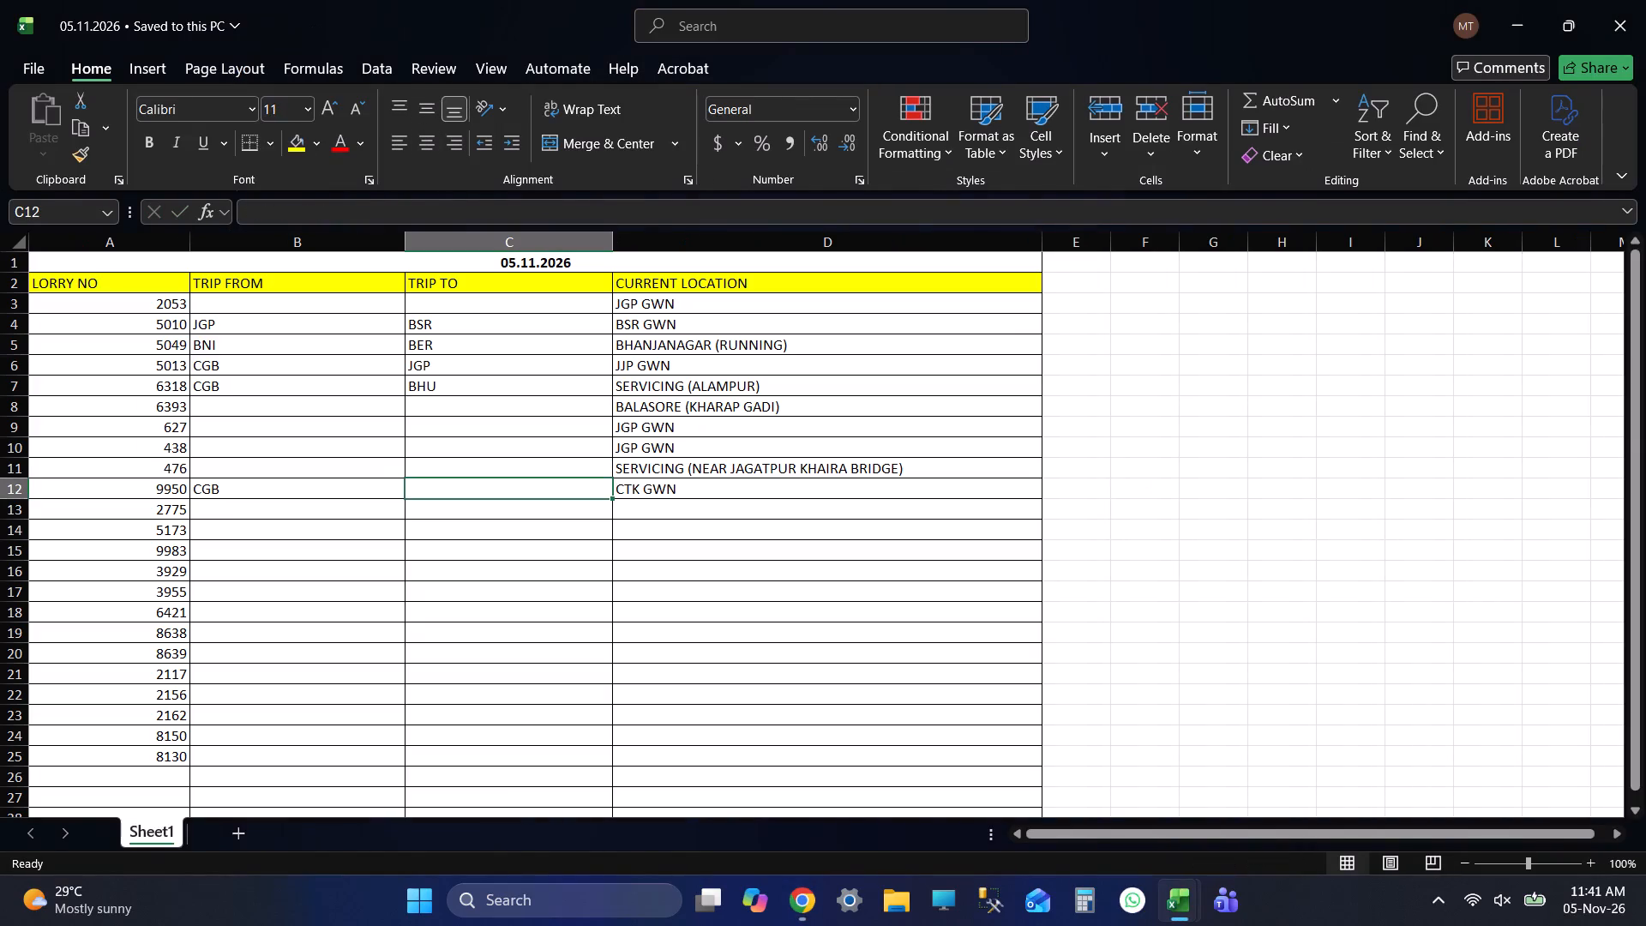
{"action": "key", "text": "alt+Tab"}
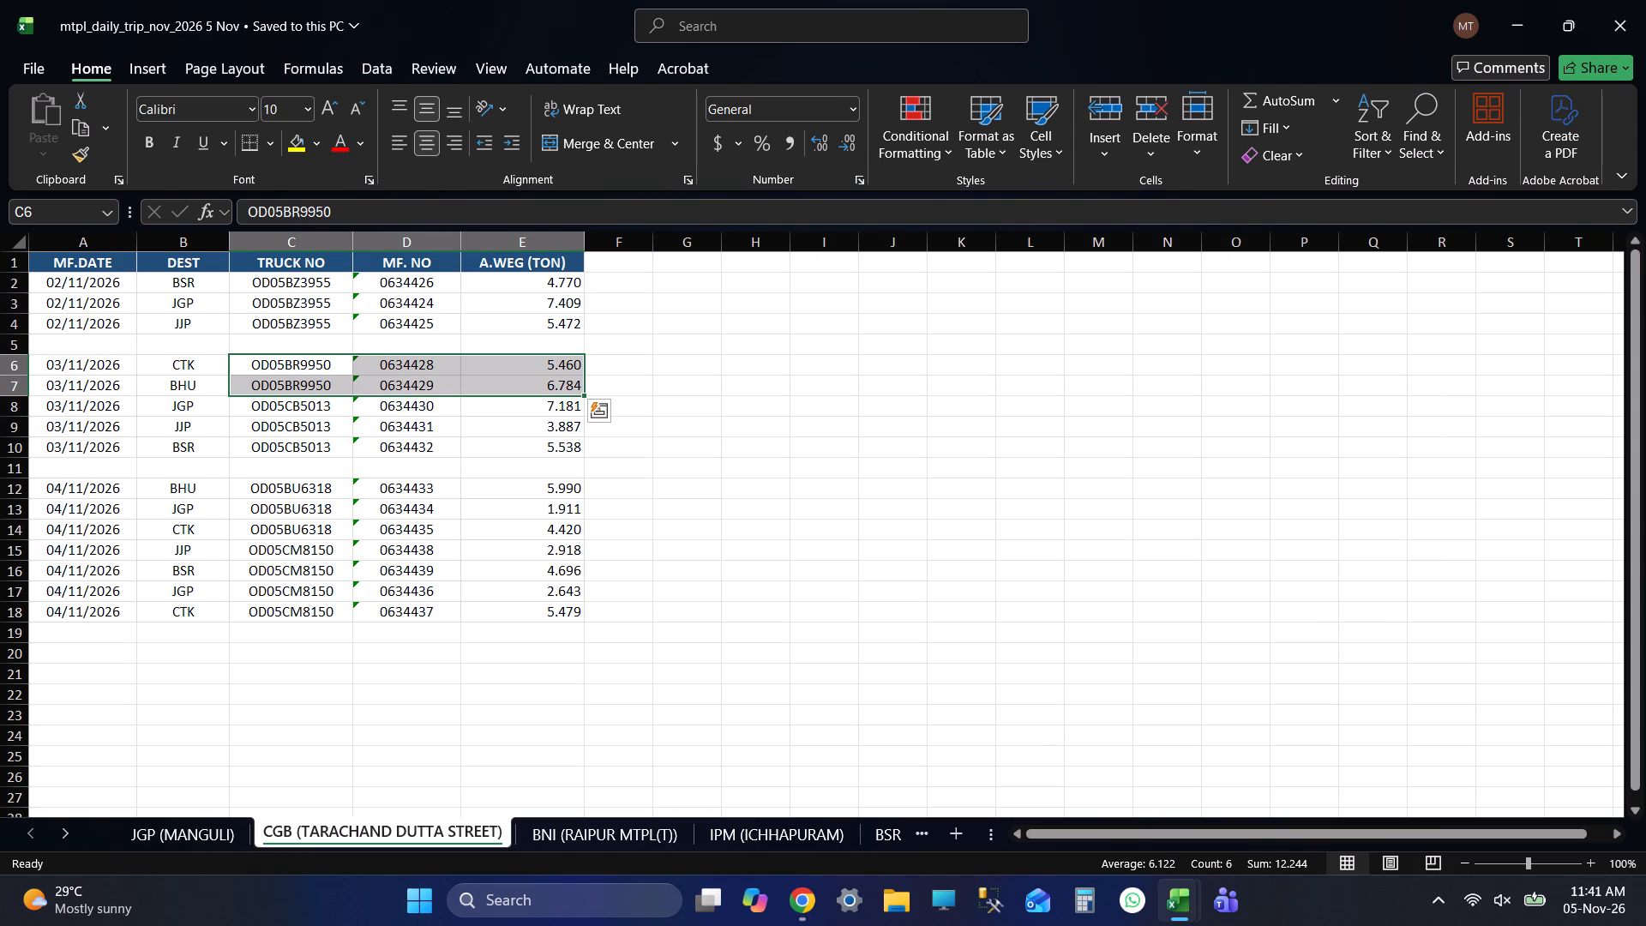
{"action": "key", "text": "alt+Tab"}
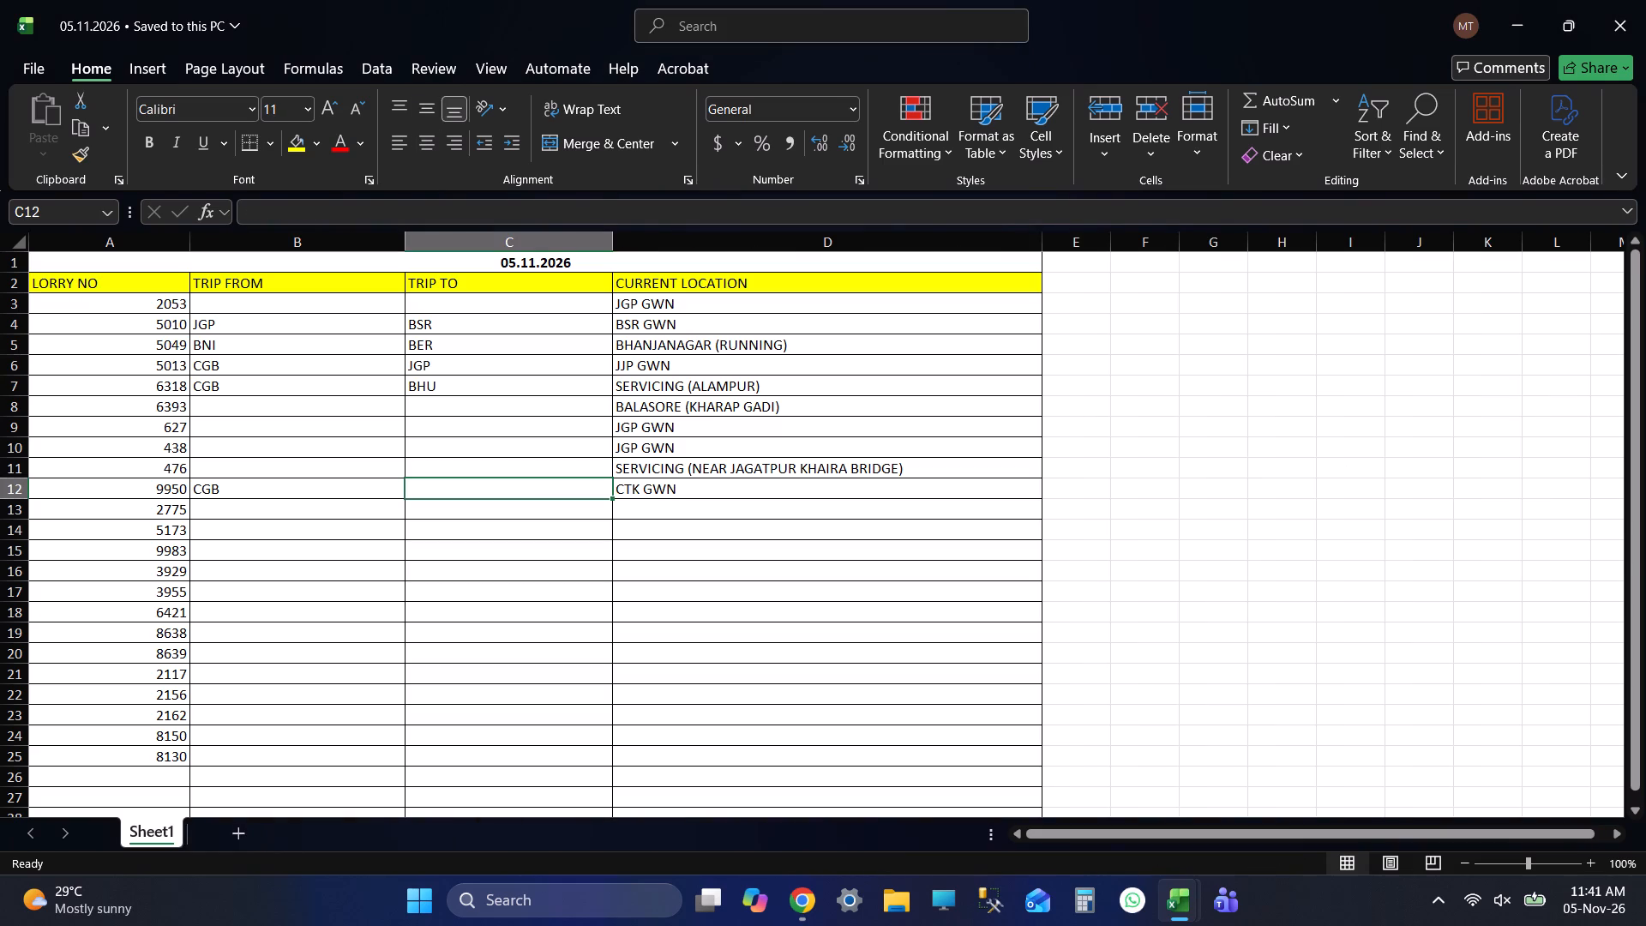
{"action": "type", "text": "BHU"}
{"action": "key", "text": "Return"}
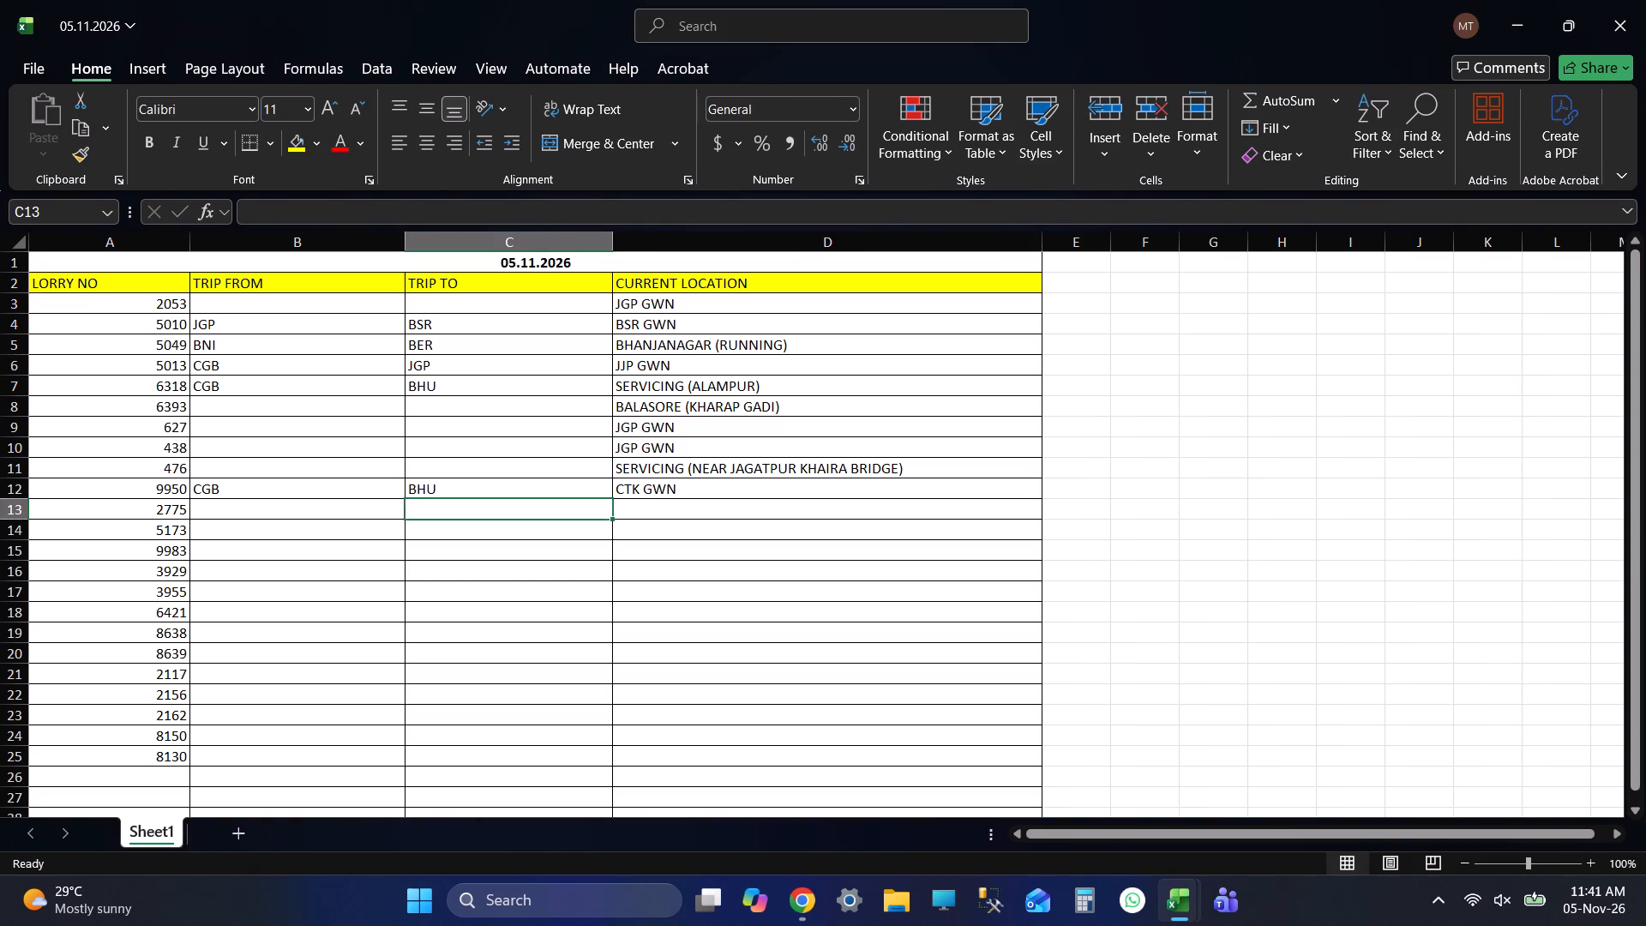
{"action": "key", "text": "ctrl+s"}
{"action": "key", "text": "ctrl+s"}
Copy lorry number 2775 from the status sheet, search for it in Wheelseye and open its route history.
{"action": "key", "text": "shift+Tab"}
{"action": "key", "text": "shift+Tab"}
{"action": "key", "text": "Tab"}
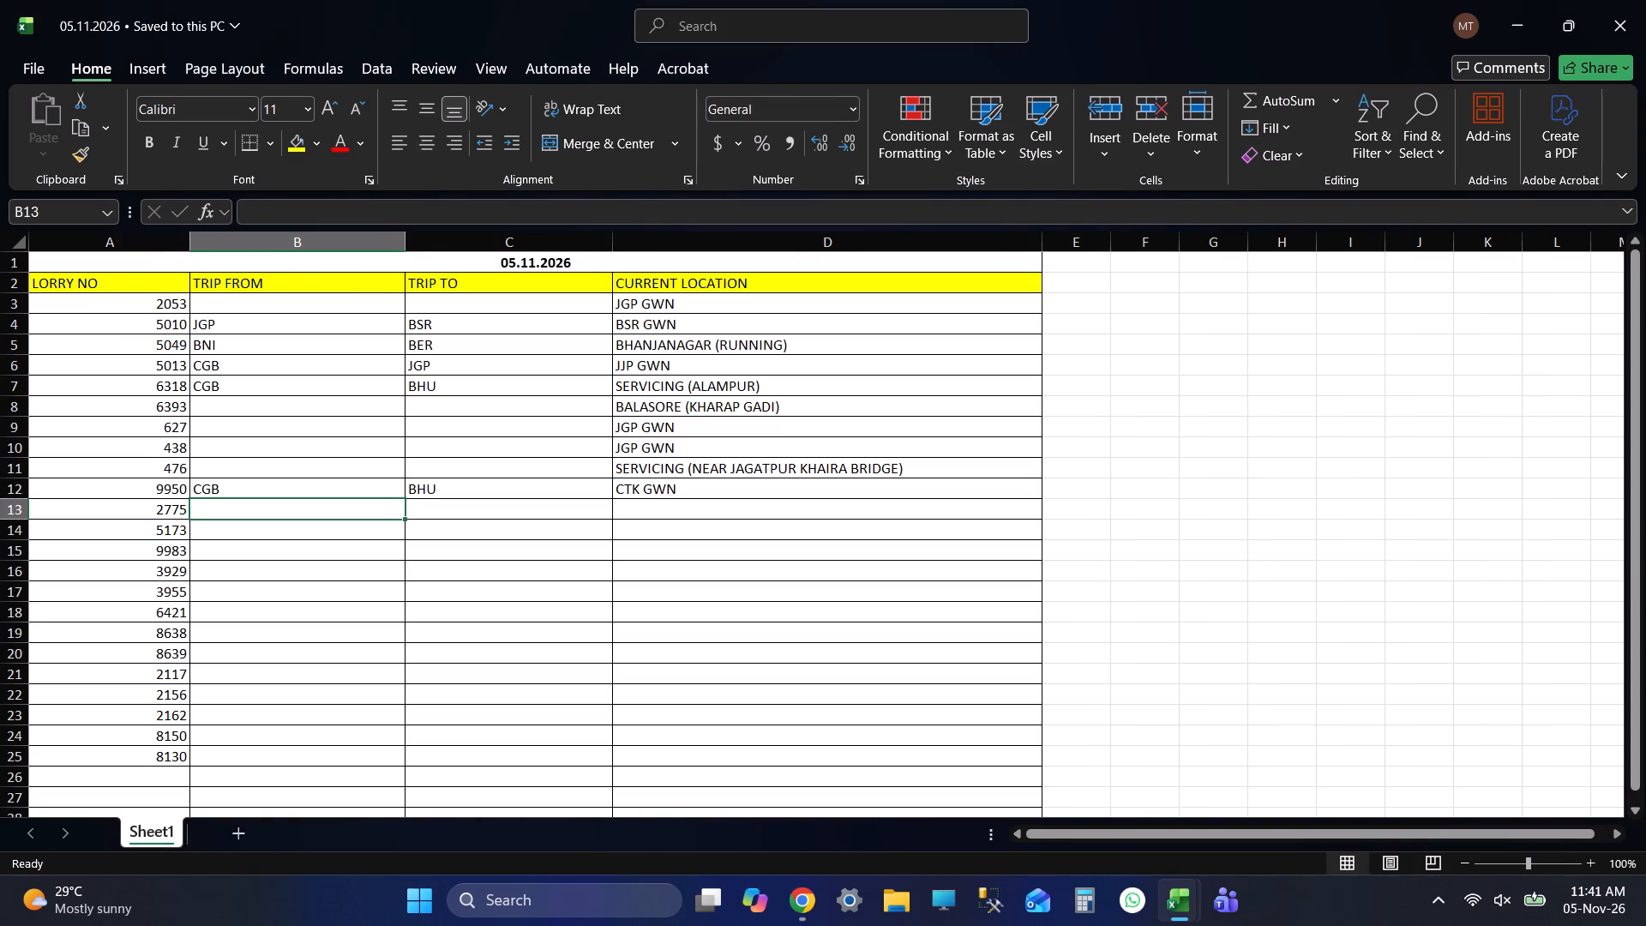
{"action": "key", "text": "shift+Tab"}
{"action": "key", "text": "ctrl+c"}
{"action": "key", "text": "alt+Tab"}
{"action": "key", "text": "alt+Tab"}
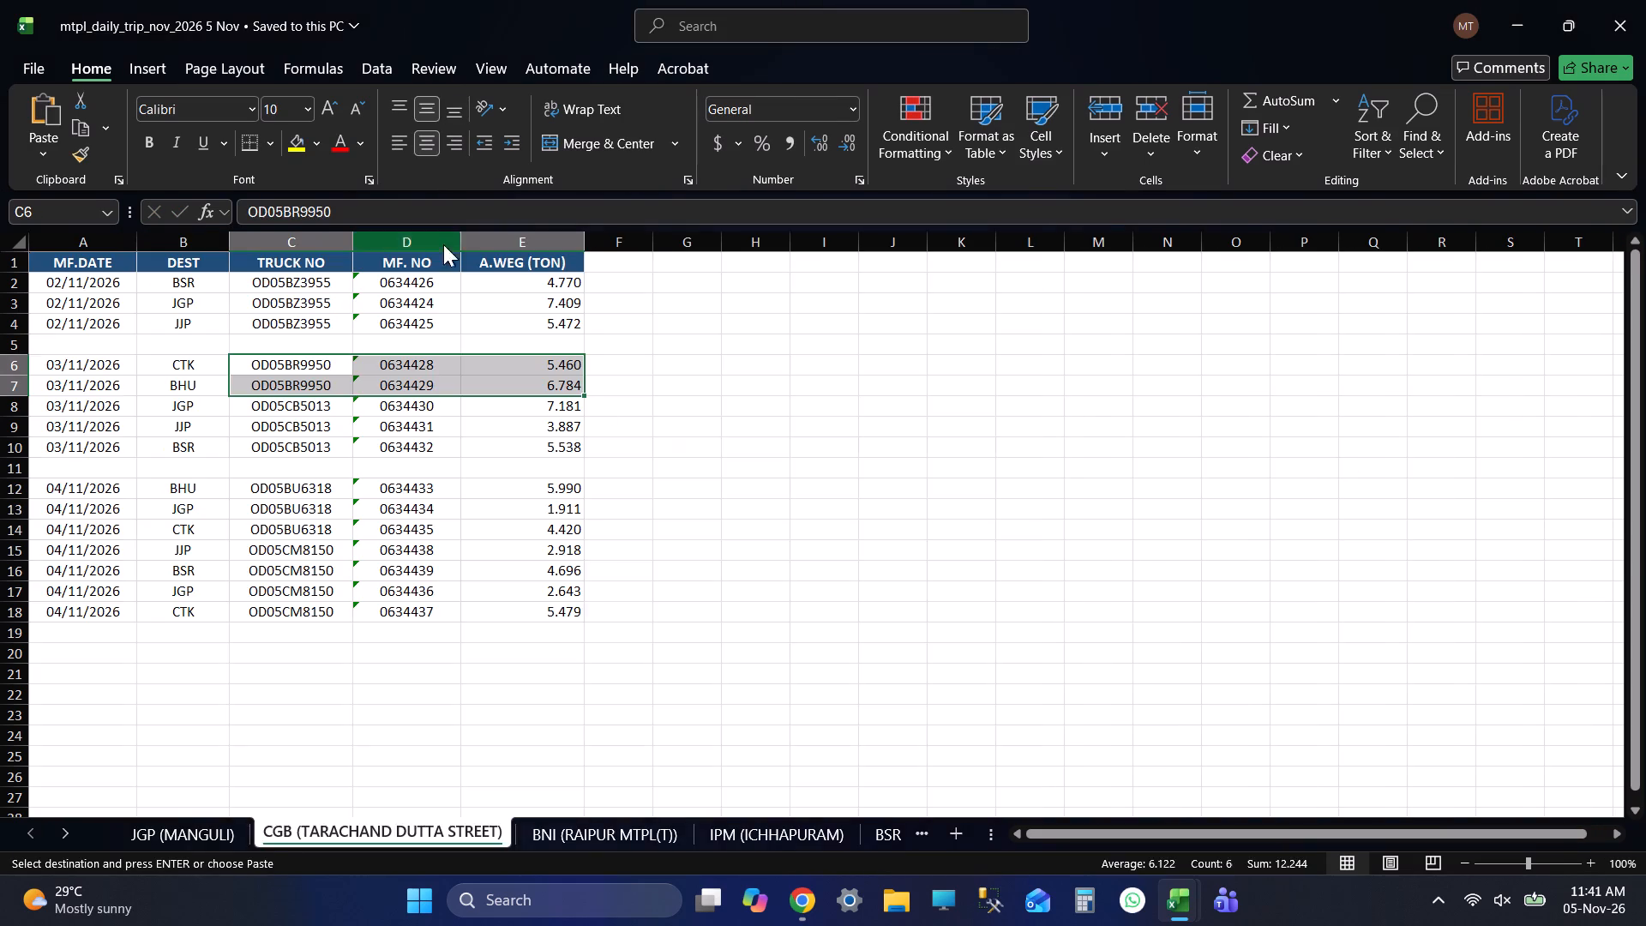
{"action": "key", "text": "alt+Tab"}
{"action": "key", "text": "alt+Tab"}
{"action": "left_click", "coordinate": [484, 129]}
{"action": "key", "text": "ctrl+v"}
{"action": "key", "text": "Return"}
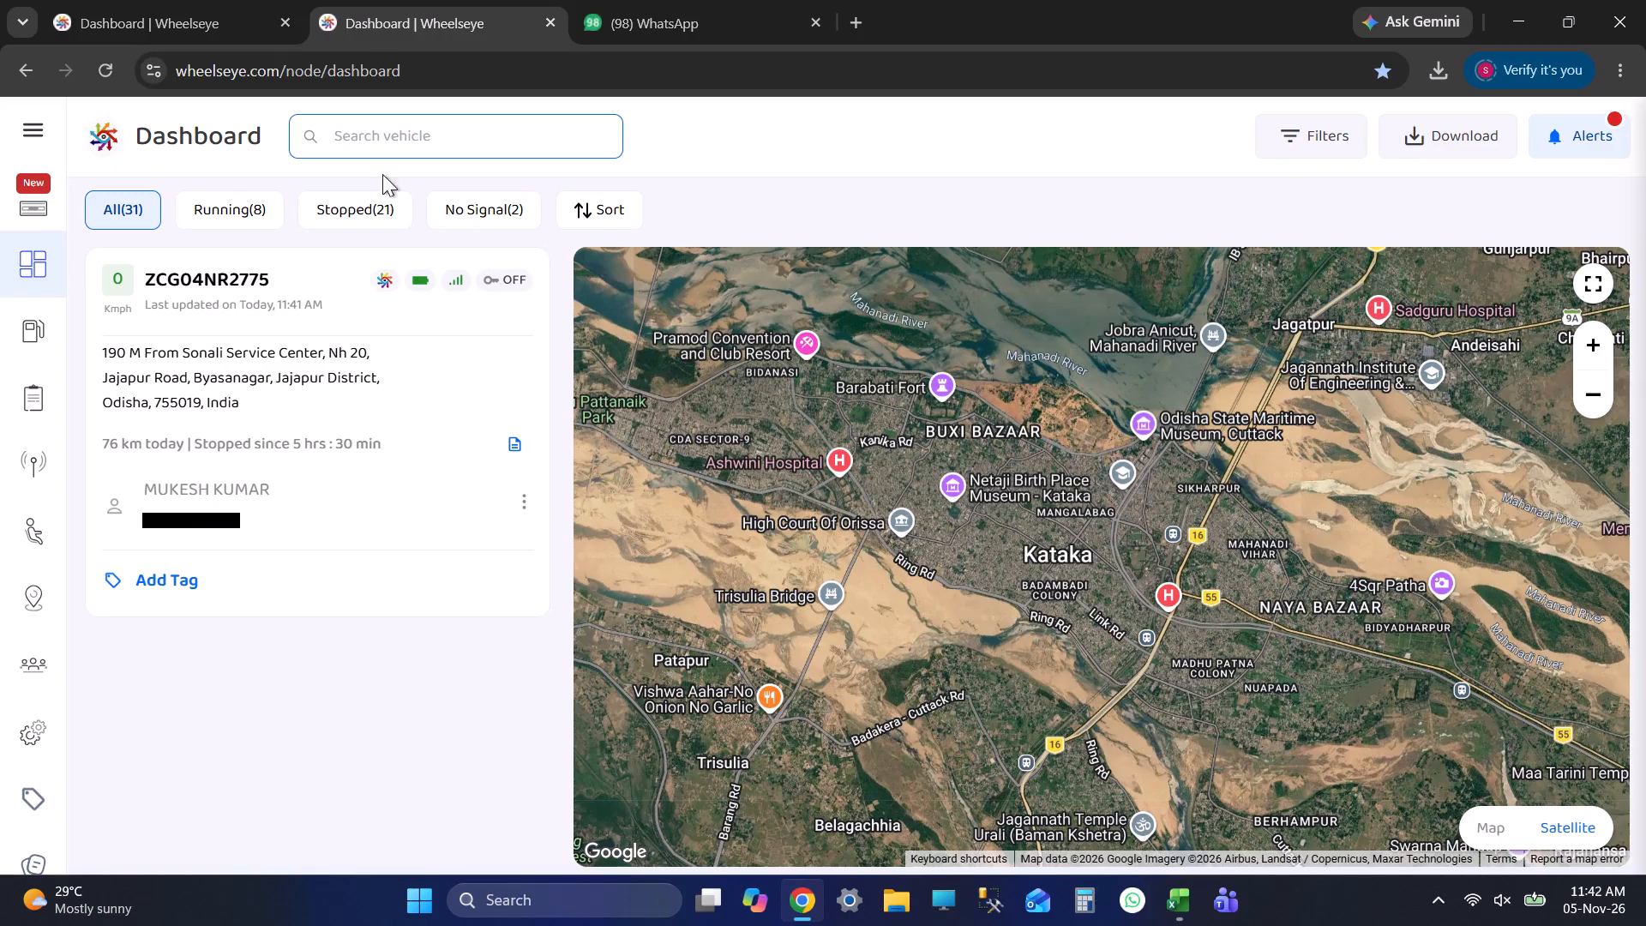
{"action": "left_click", "coordinate": [254, 394]}
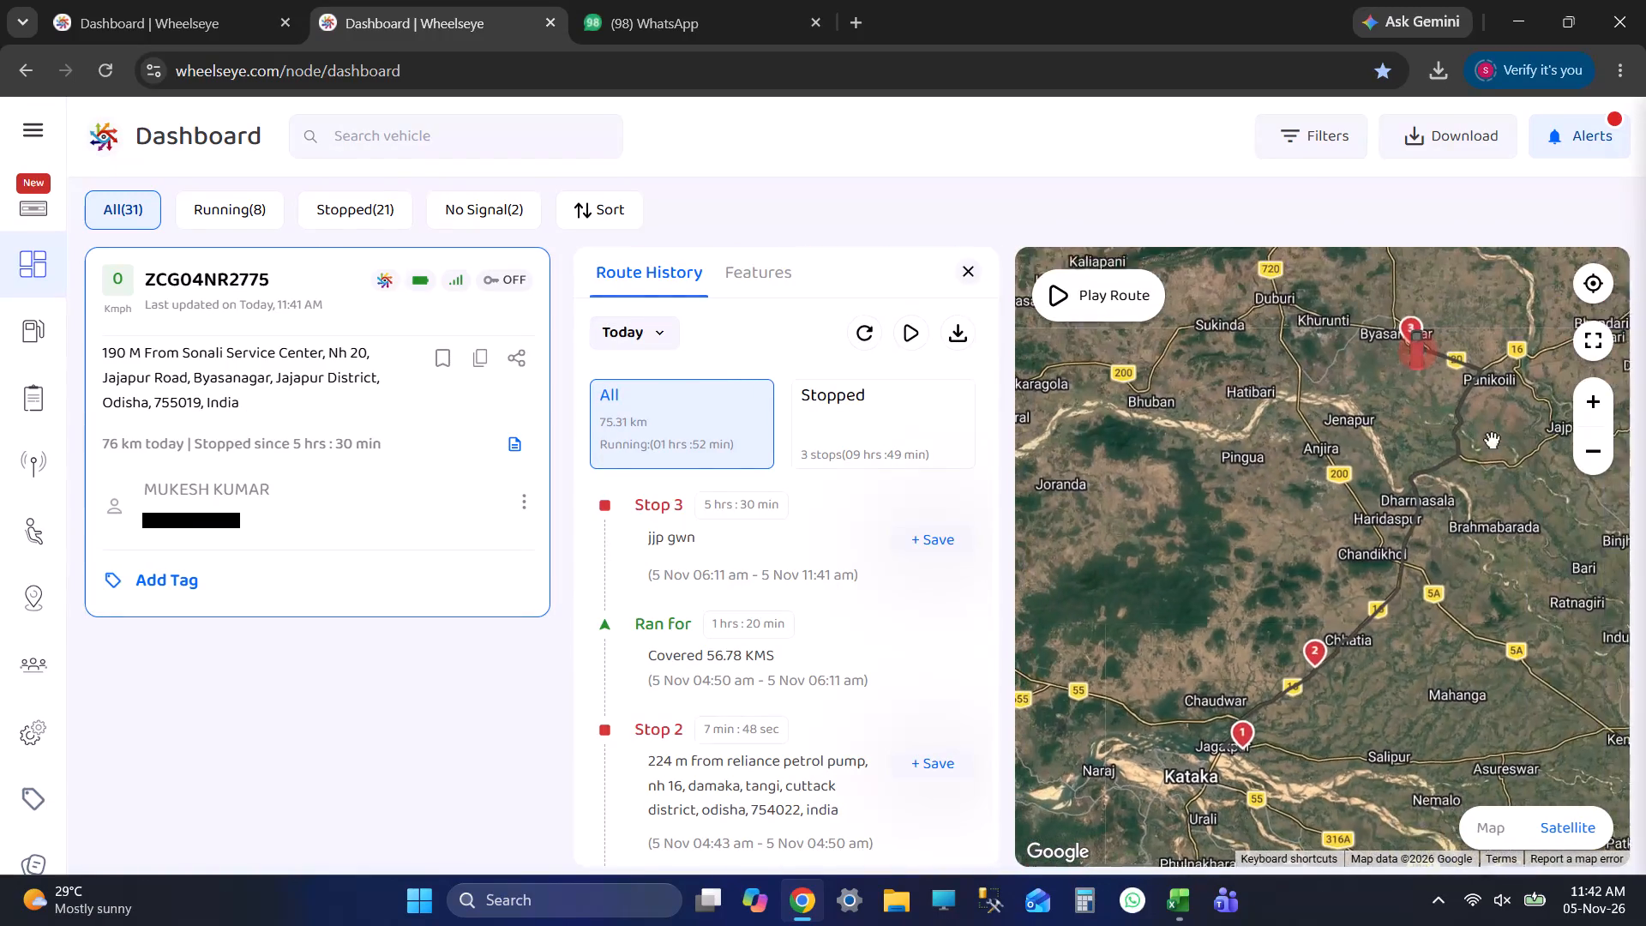
Review lorry 2775's route history for today, checking its stops back to Stop 1 on the map.
{"action": "key", "text": "alt+Tab"}
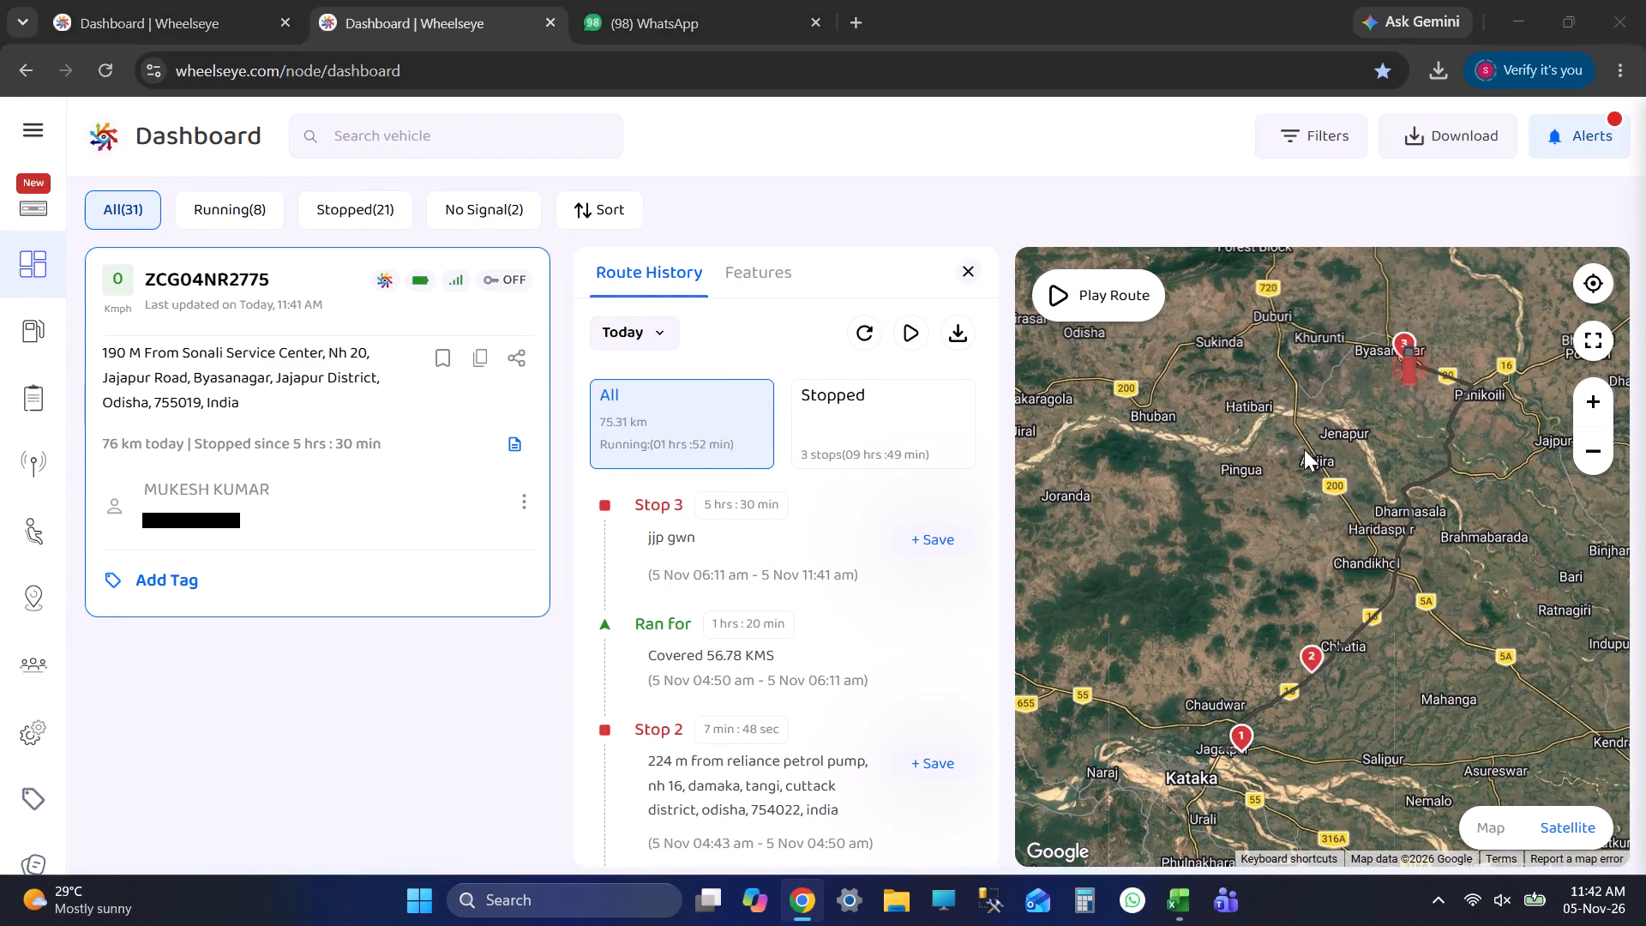
{"action": "key", "text": "alt+Tab"}
{"action": "scroll", "coordinate": [1294, 604], "scroll_direction": "down", "scroll_amount": 4}
{"action": "scroll", "coordinate": [640, 708], "scroll_direction": "down", "scroll_amount": 2}
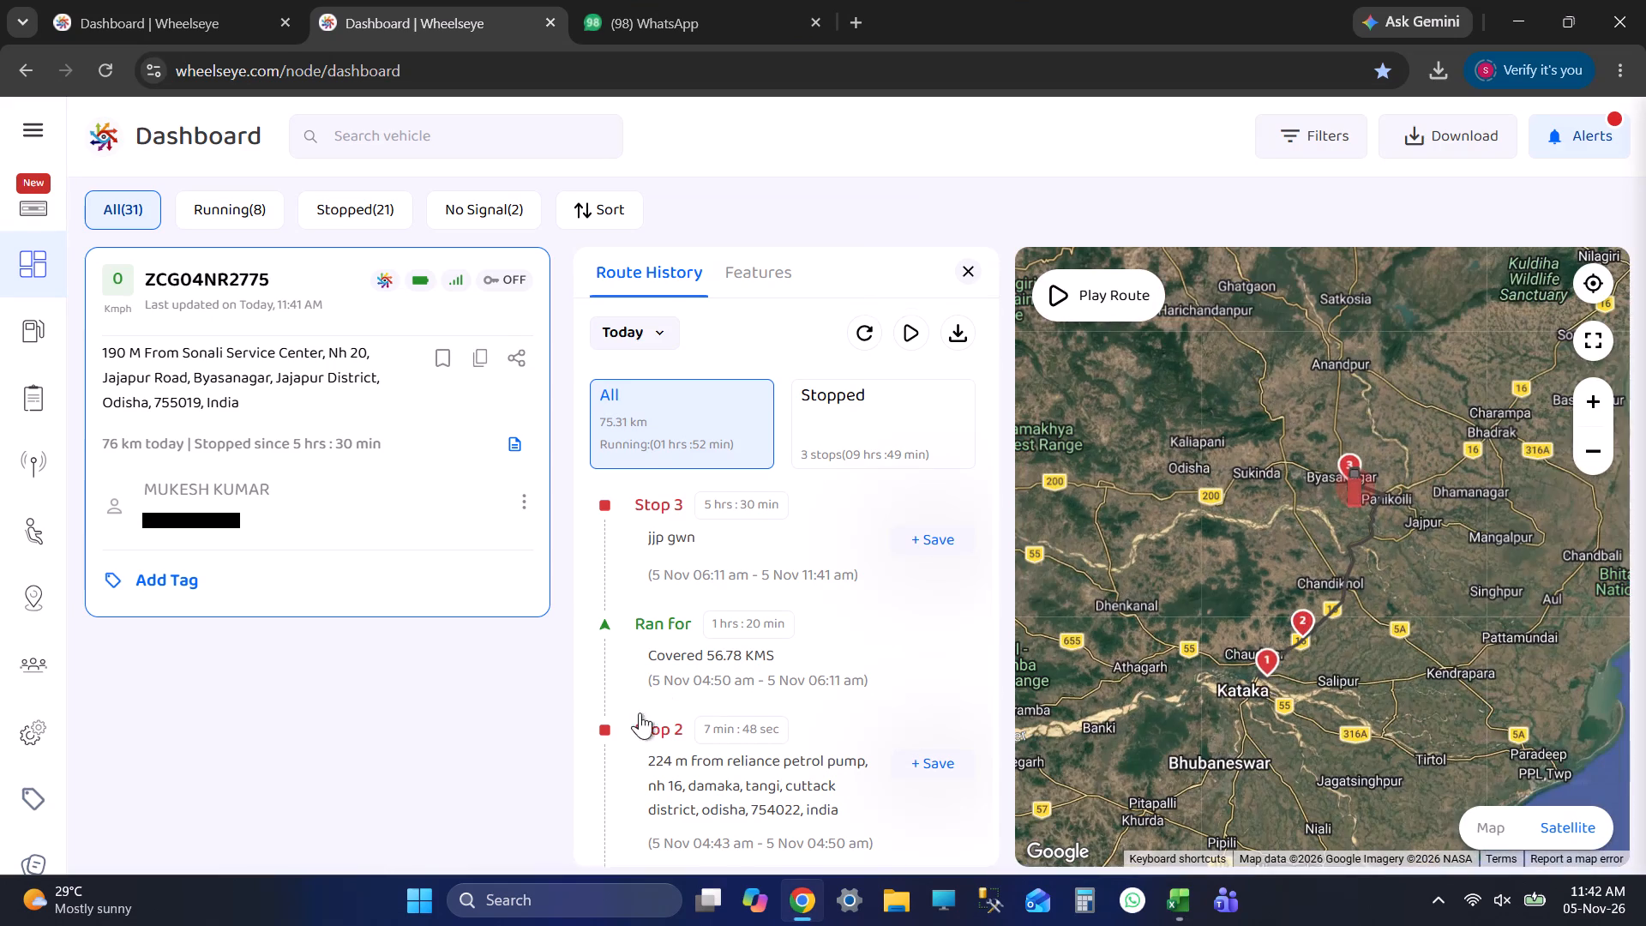
{"action": "scroll", "coordinate": [640, 713], "scroll_direction": "down", "scroll_amount": 4}
{"action": "scroll", "coordinate": [700, 688], "scroll_direction": "up", "scroll_amount": 1}
{"action": "scroll", "coordinate": [700, 688], "scroll_direction": "down", "scroll_amount": 2}
{"action": "left_click", "coordinate": [774, 839]}
{"action": "scroll", "coordinate": [796, 720], "scroll_direction": "down", "scroll_amount": 4}
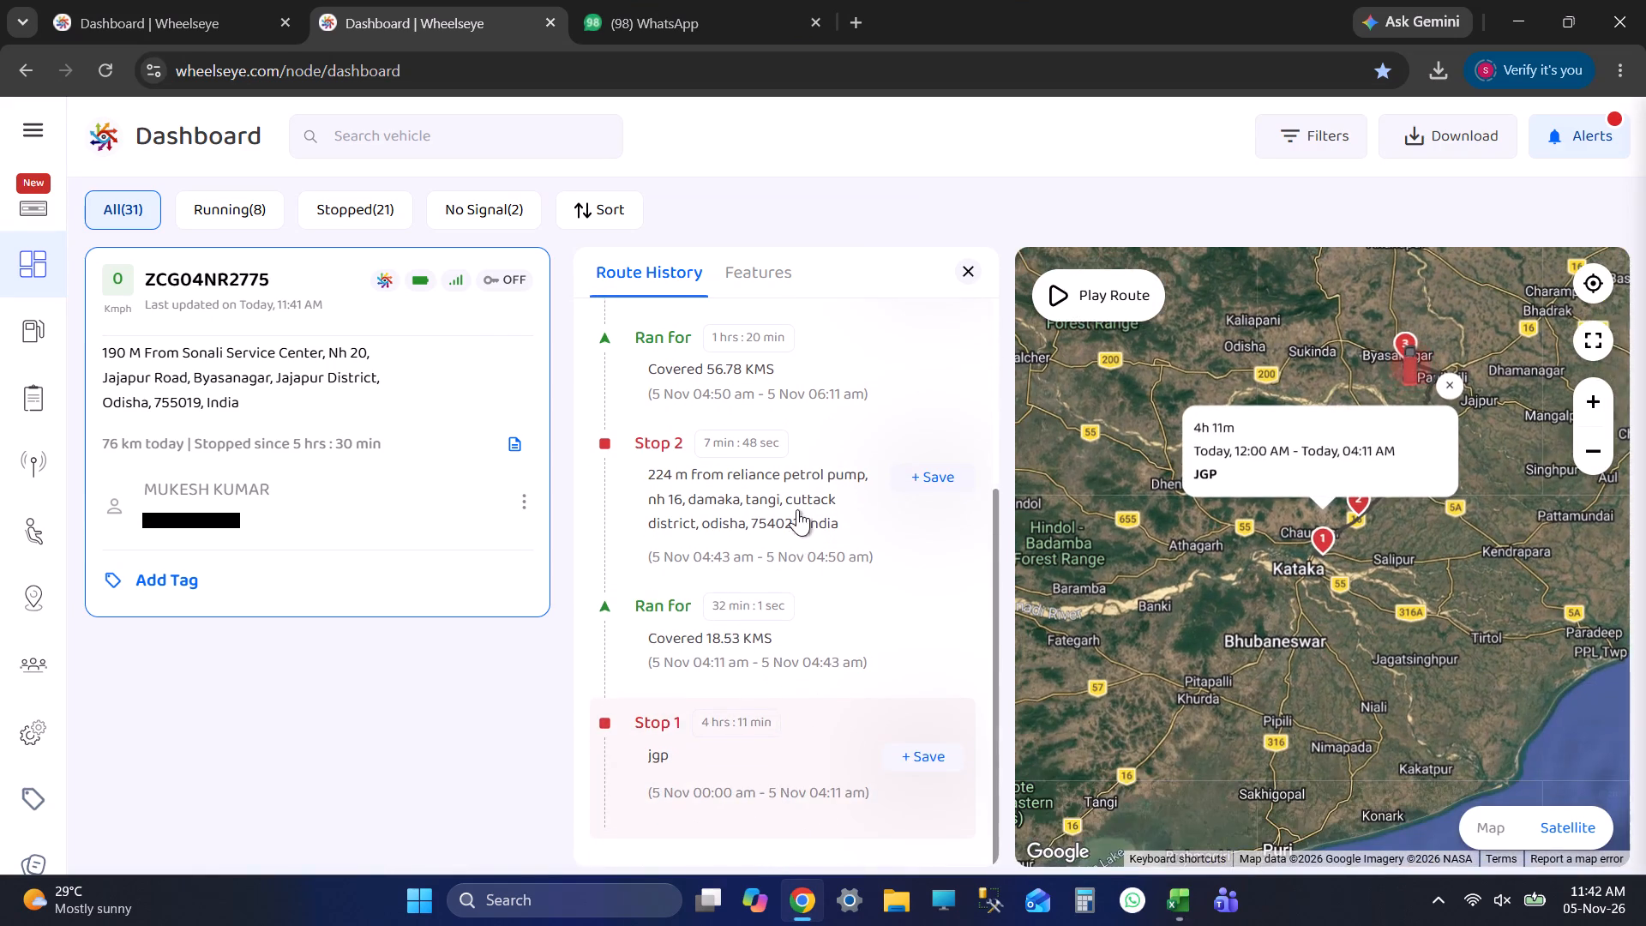
{"action": "left_click", "coordinate": [797, 509]}
{"action": "scroll", "coordinate": [803, 532], "scroll_direction": "up", "scroll_amount": 3}
{"action": "left_click", "coordinate": [805, 491]}
{"action": "scroll", "coordinate": [889, 571], "scroll_direction": "down", "scroll_amount": 4}
{"action": "scroll", "coordinate": [887, 578], "scroll_direction": "up", "scroll_amount": 1}
{"action": "scroll", "coordinate": [887, 578], "scroll_direction": "down", "scroll_amount": 3}
{"action": "left_click", "coordinate": [836, 738]}
Find lorry 2775's 04/11/2026 entry on the trip workbook's JGP (MANGULI) sheet and return to the status sheet.
{"action": "key", "text": "alt+Tab"}
{"action": "key", "text": "alt+Tab"}
{"action": "key", "text": "alt+Tab"}
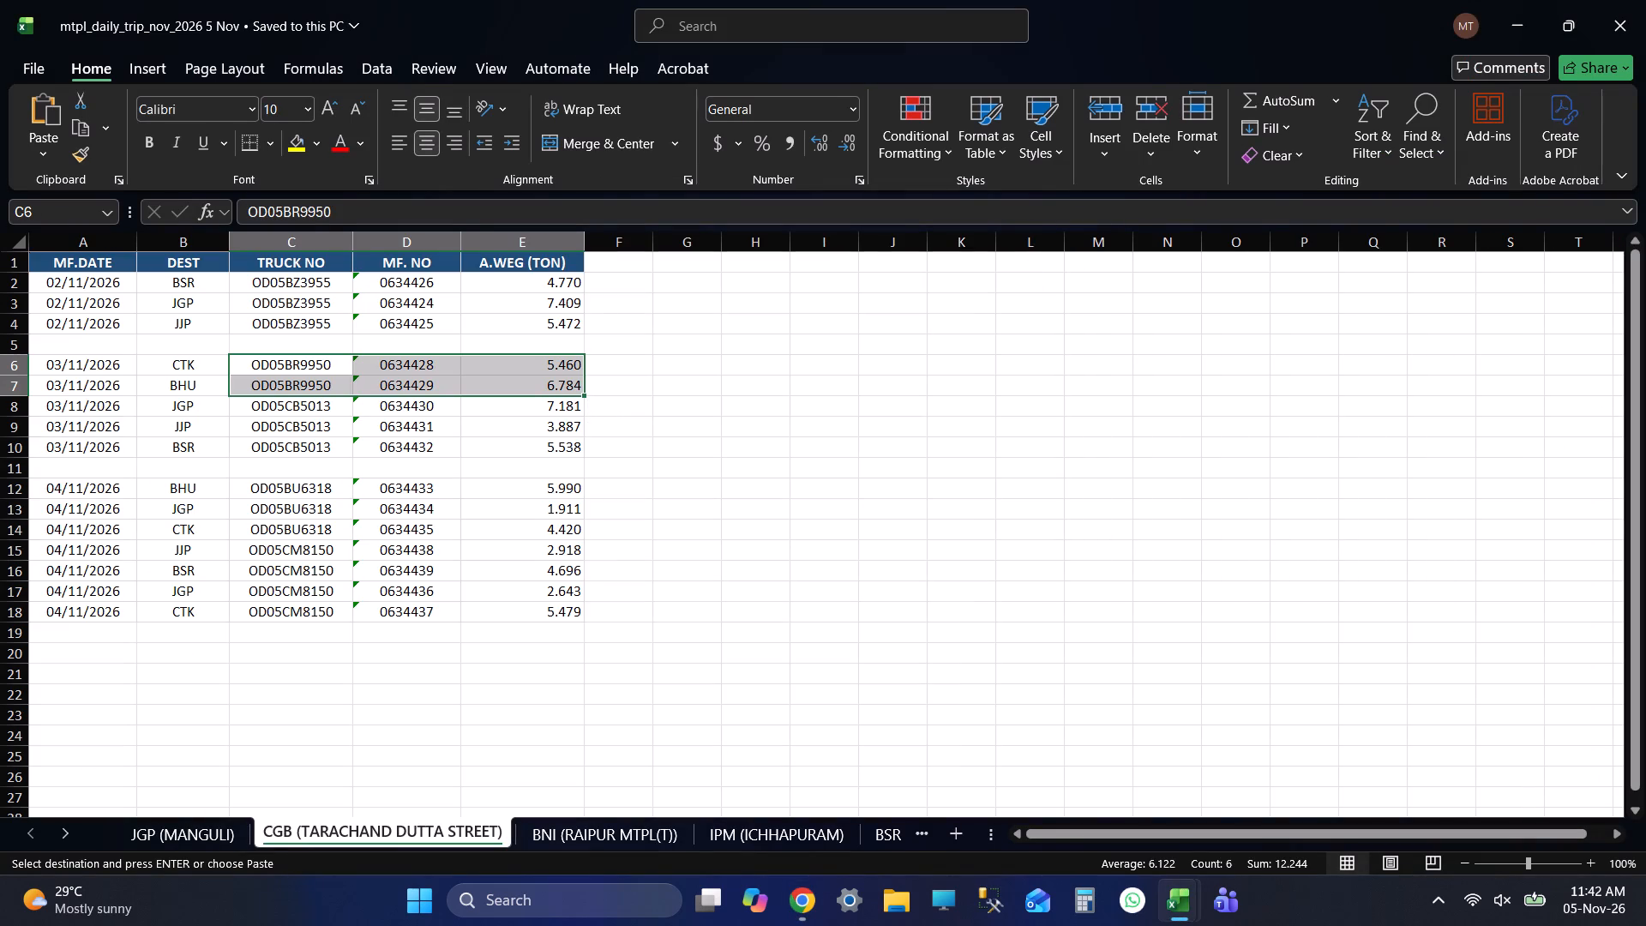
{"action": "left_click", "coordinate": [177, 849]}
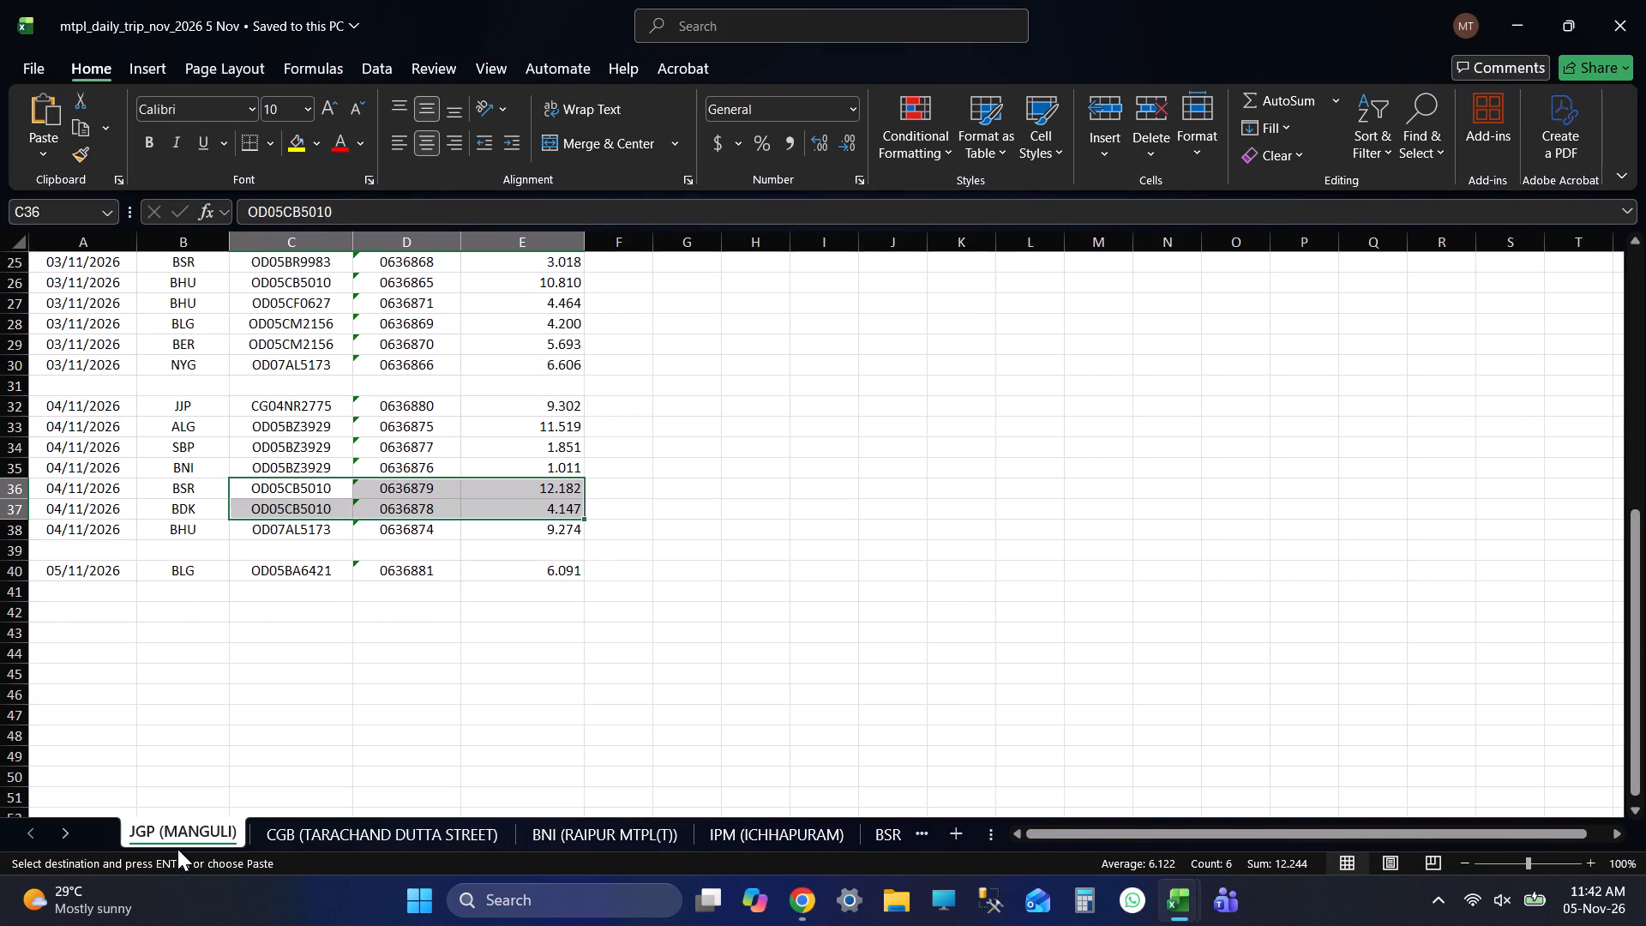
{"action": "left_click", "coordinate": [281, 405]}
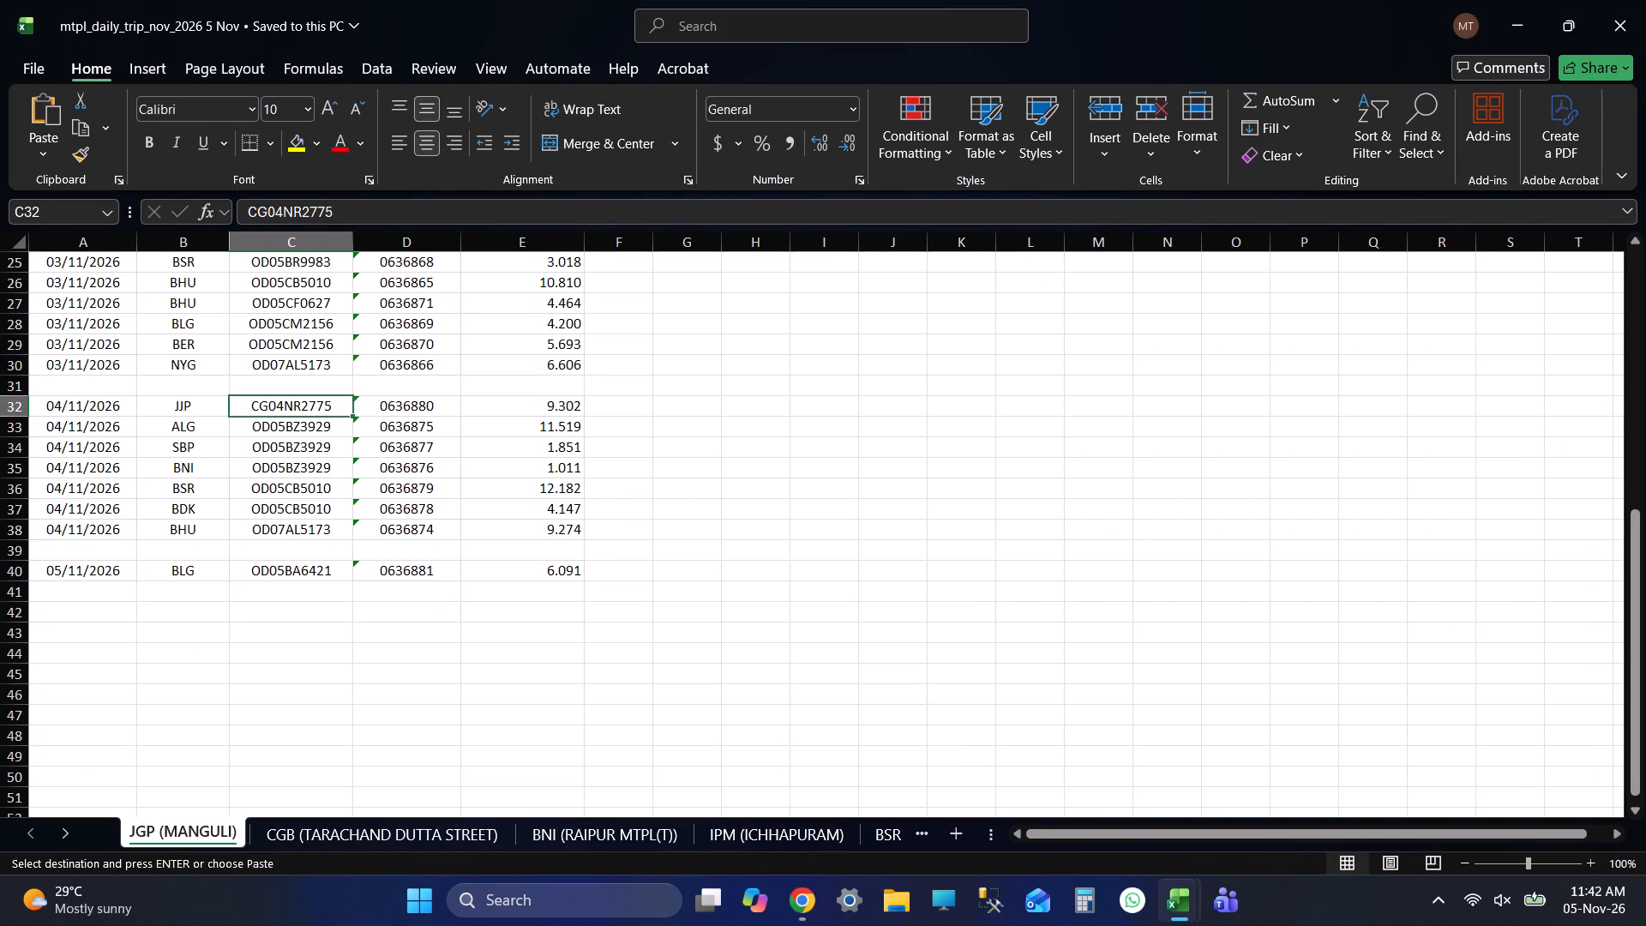
{"action": "key", "text": "alt+Tab"}
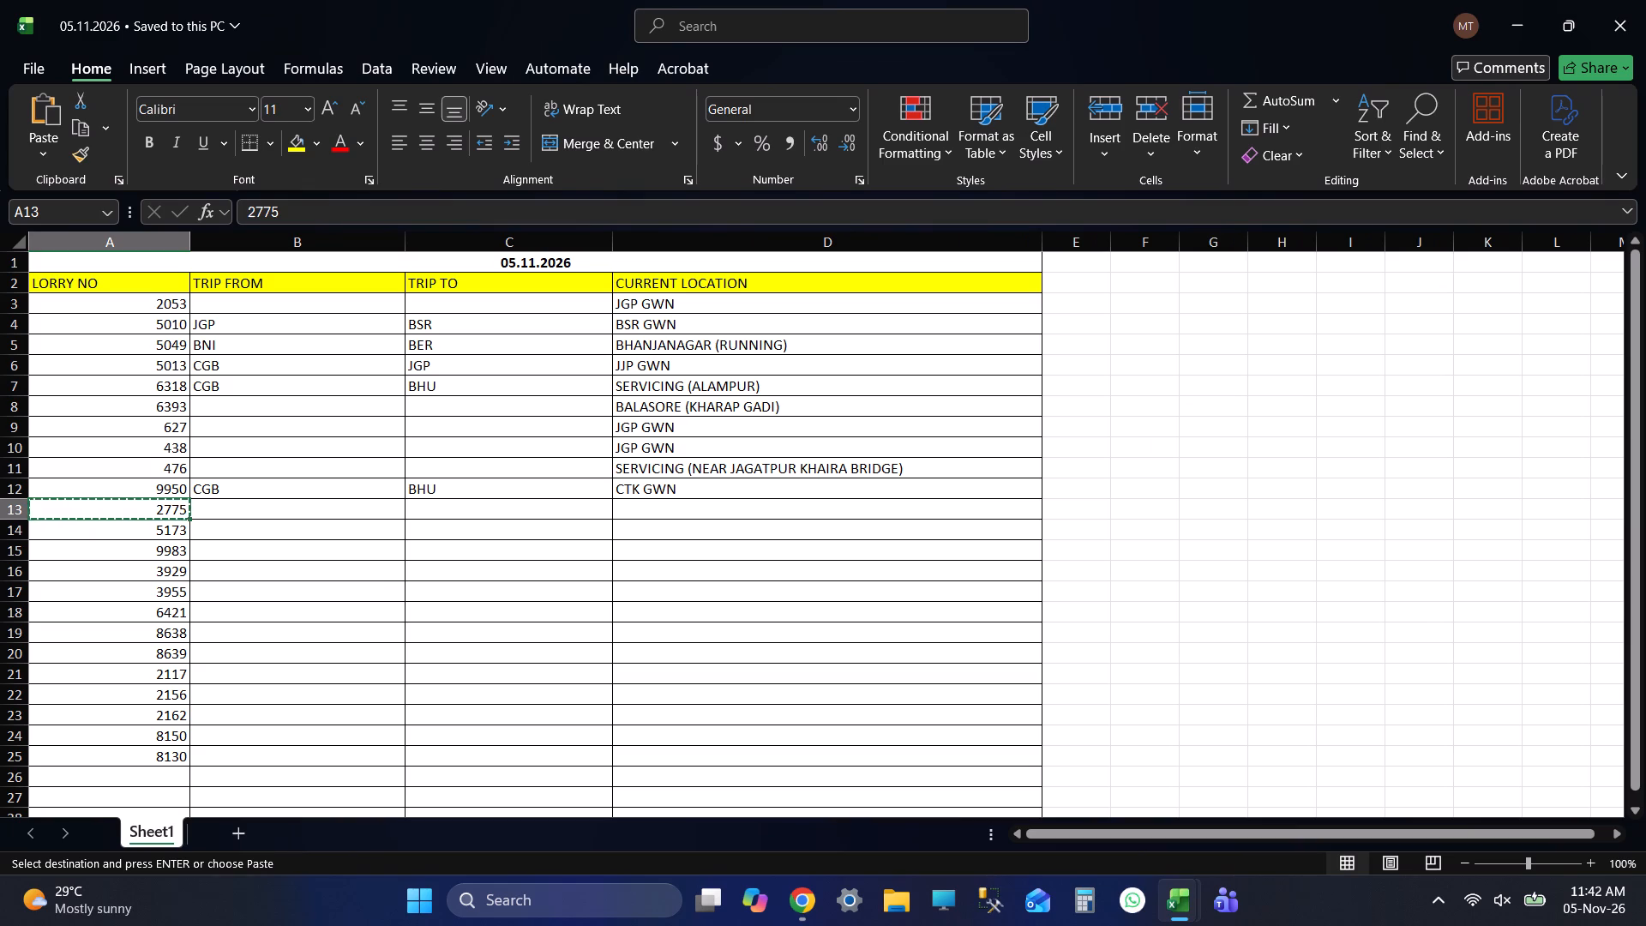
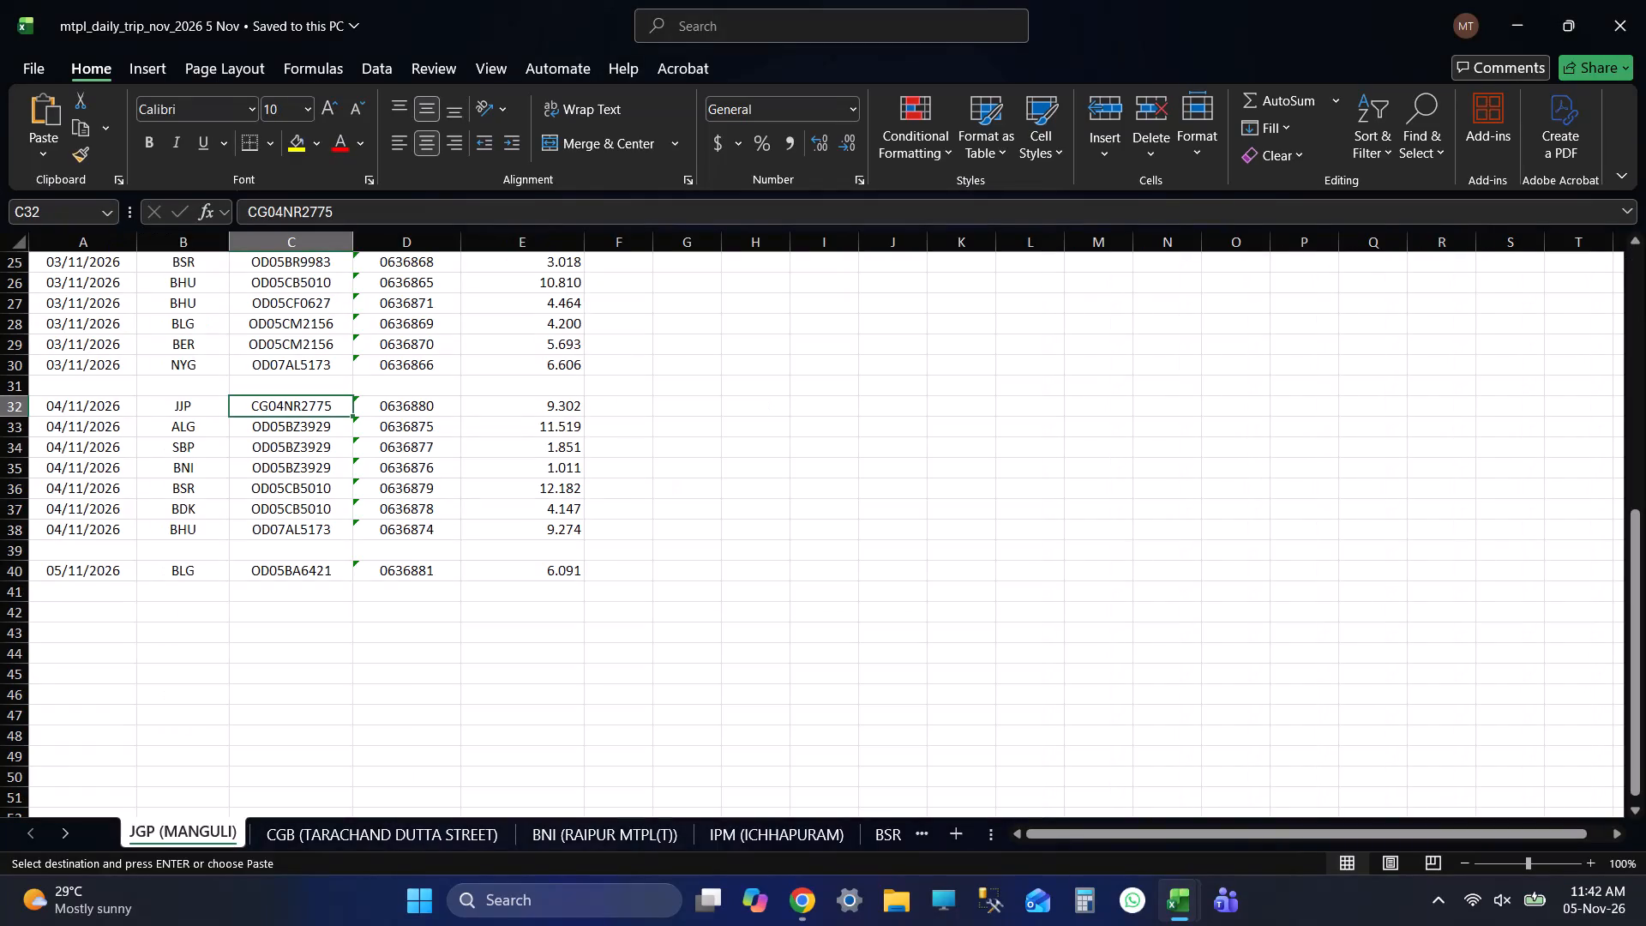
Enter JGP as lorry 2775's trip origin and JJP as its trip destination in the status sheet, and save.
{"action": "key", "text": "alt+Tab"}
{"action": "key", "text": "alt+Tab"}
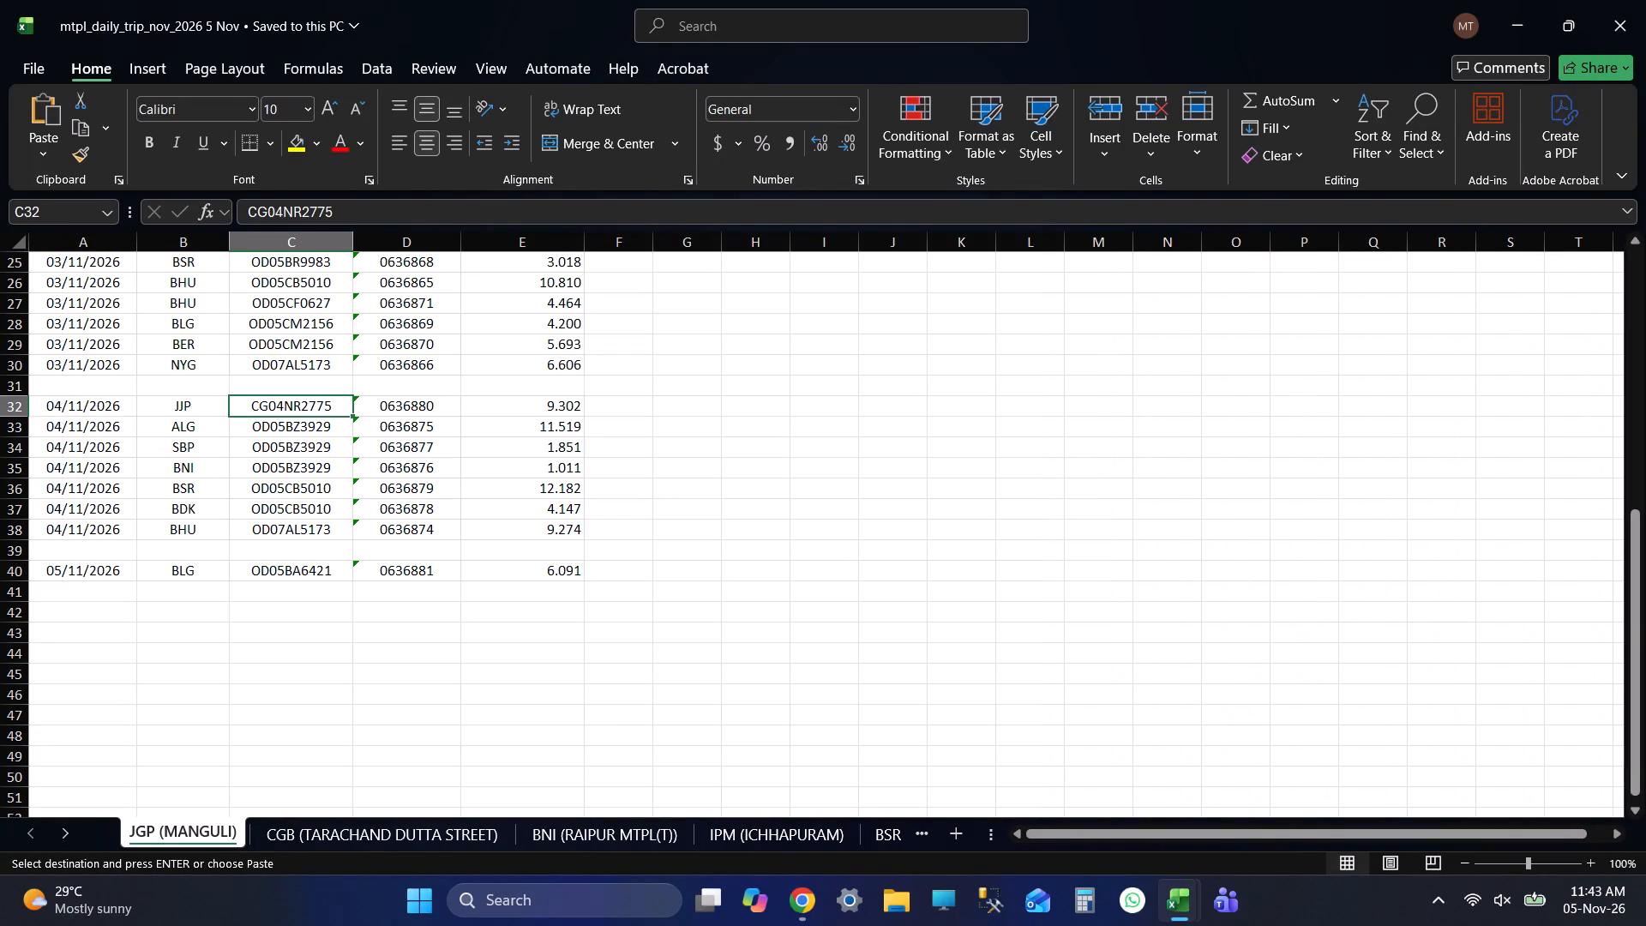
{"action": "key", "text": "alt+Tab"}
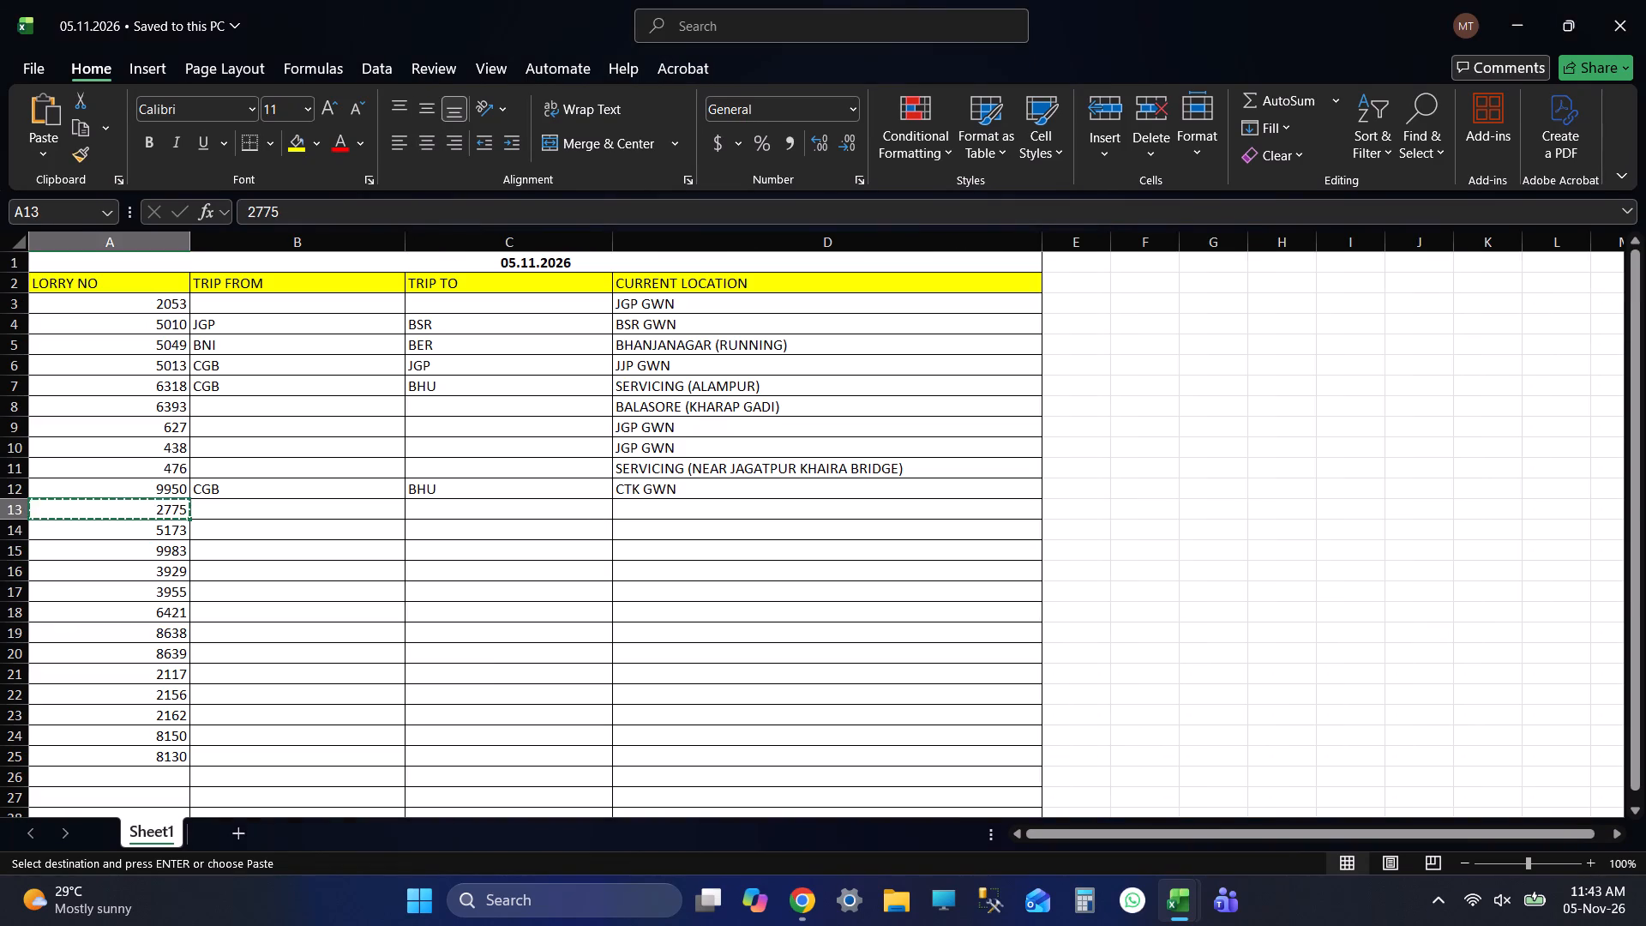
{"action": "key", "text": "alt+Tab"}
{"action": "key", "text": "alt+Tab"}
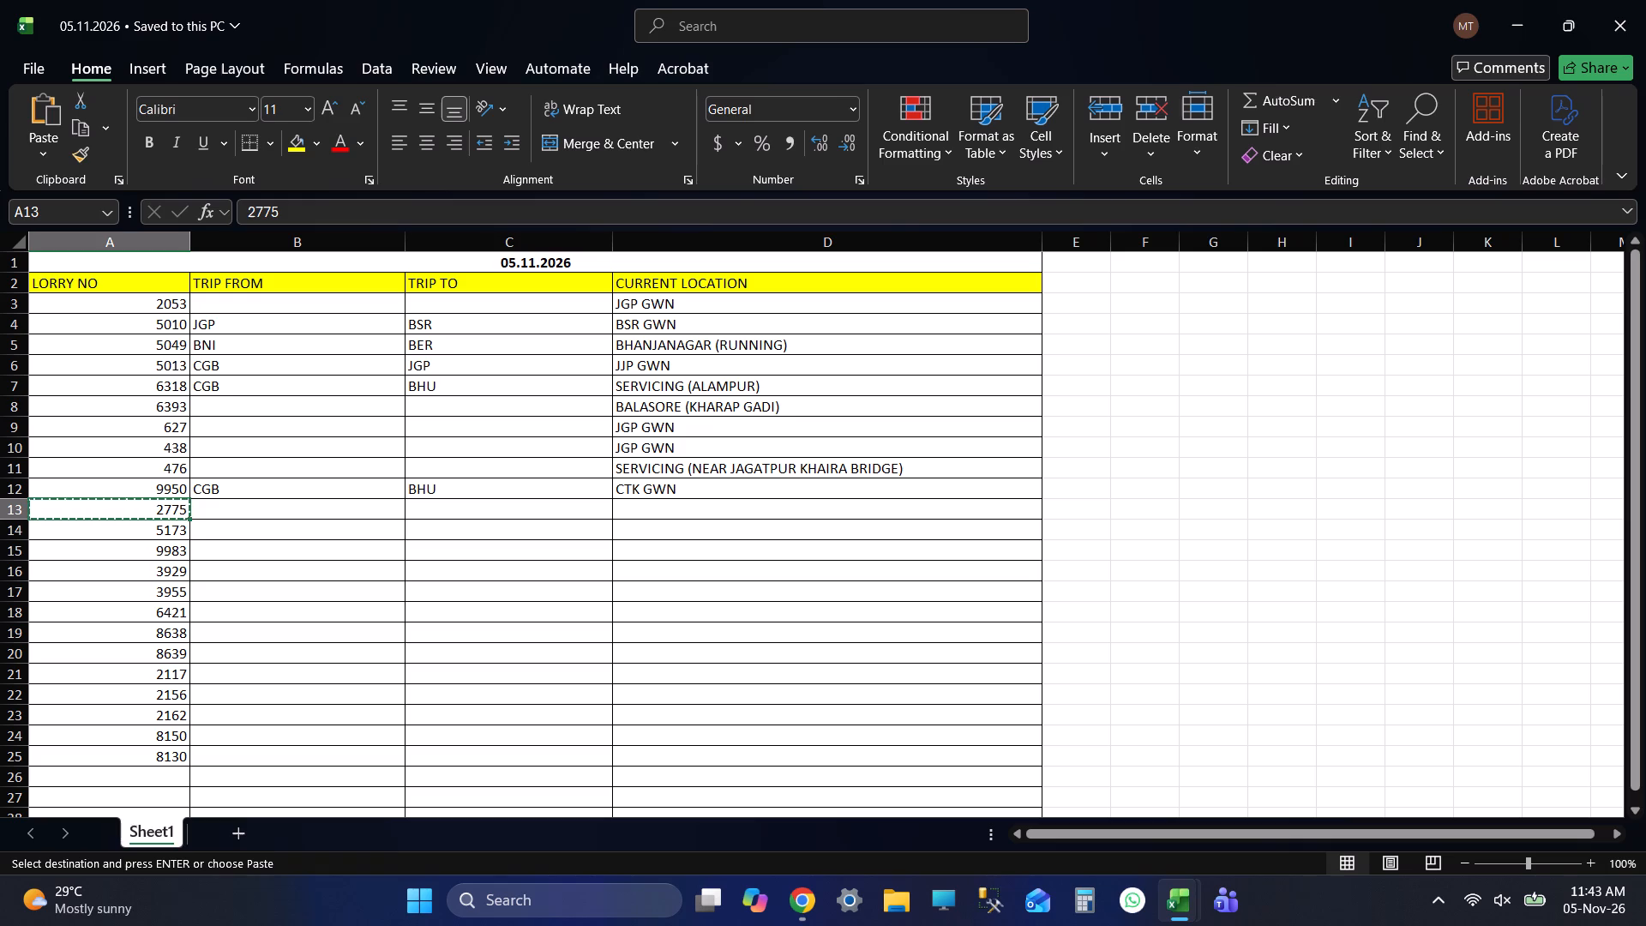
{"action": "key", "text": "Tab"}
{"action": "key", "text": "alt+Tab"}
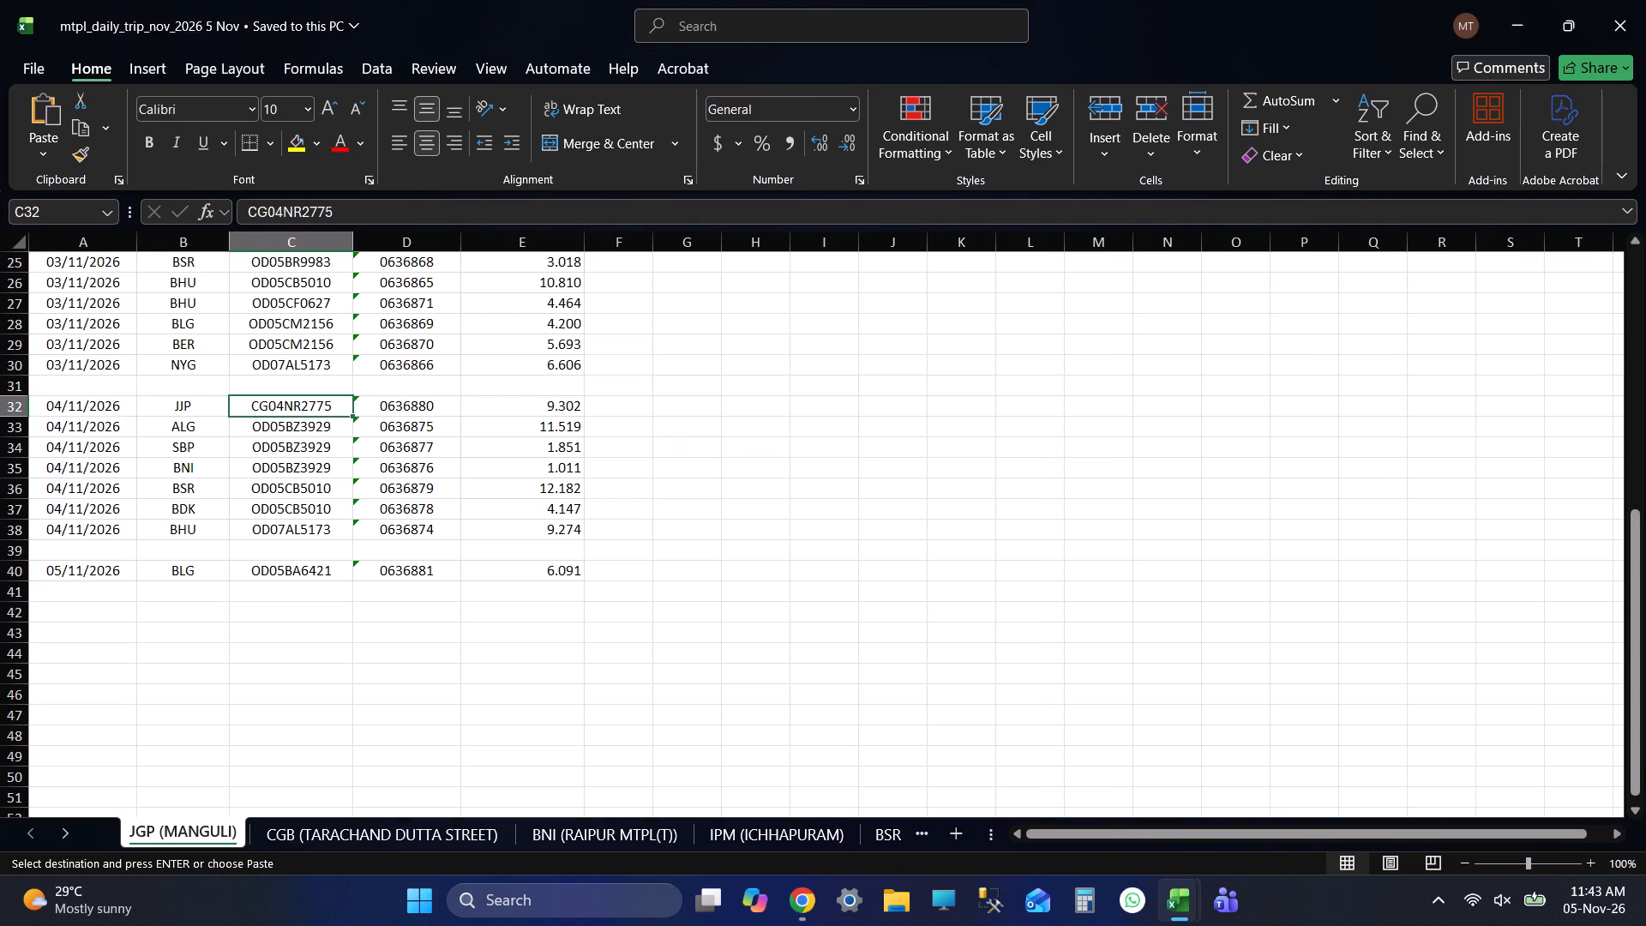
{"action": "key", "text": "alt+Tab"}
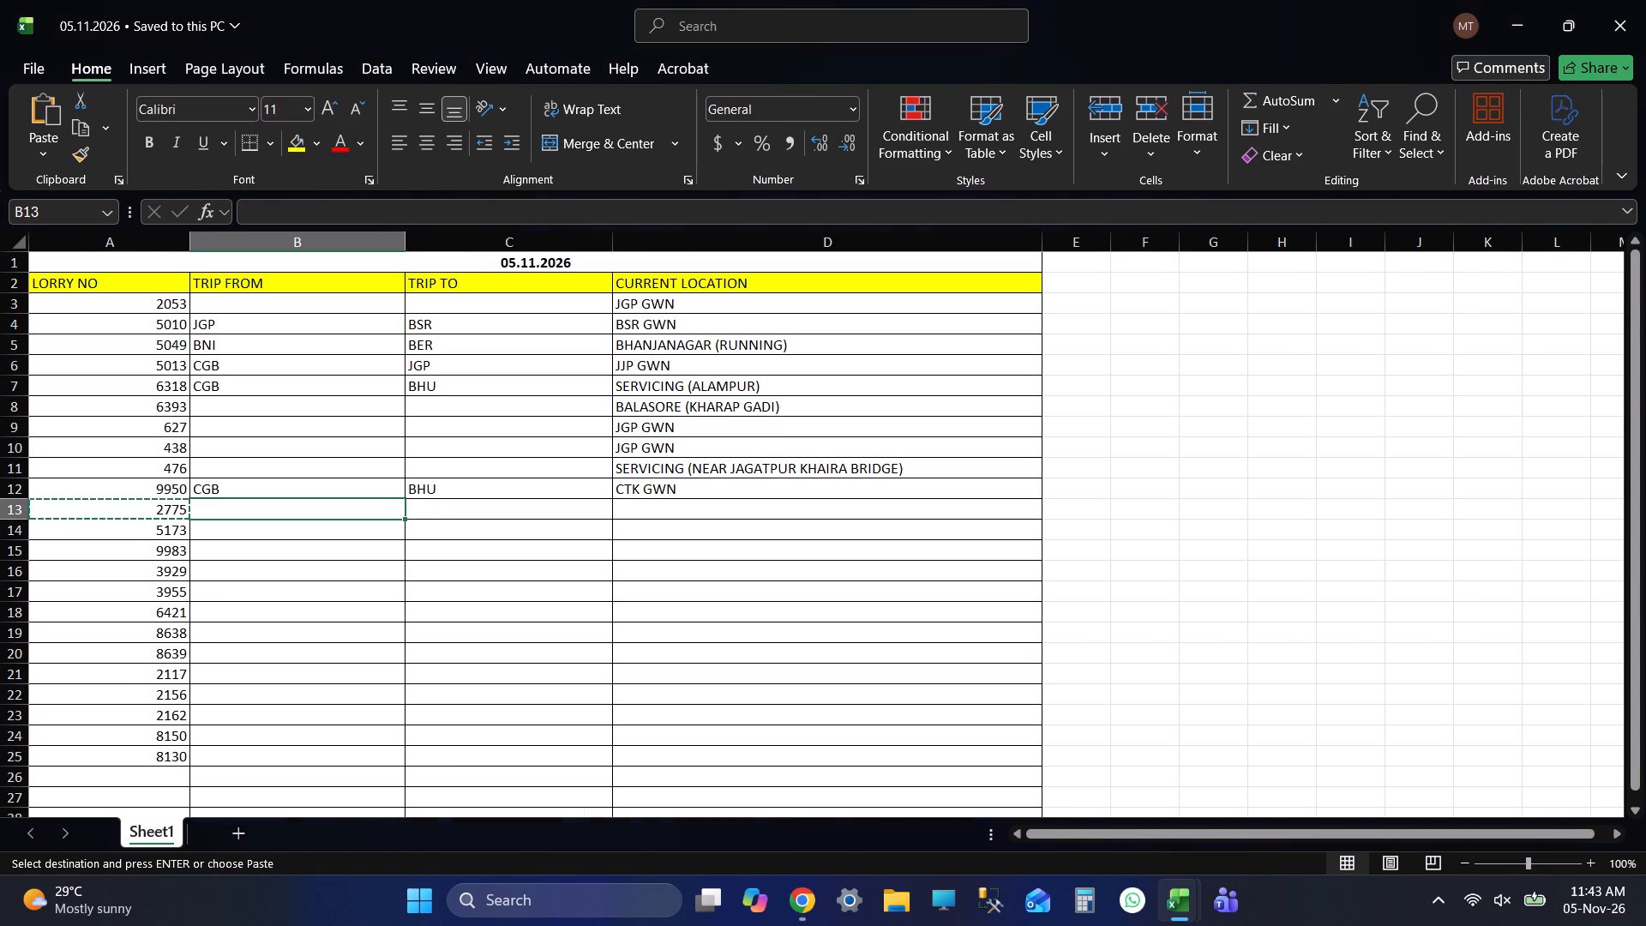
{"action": "key", "text": "alt+Tab"}
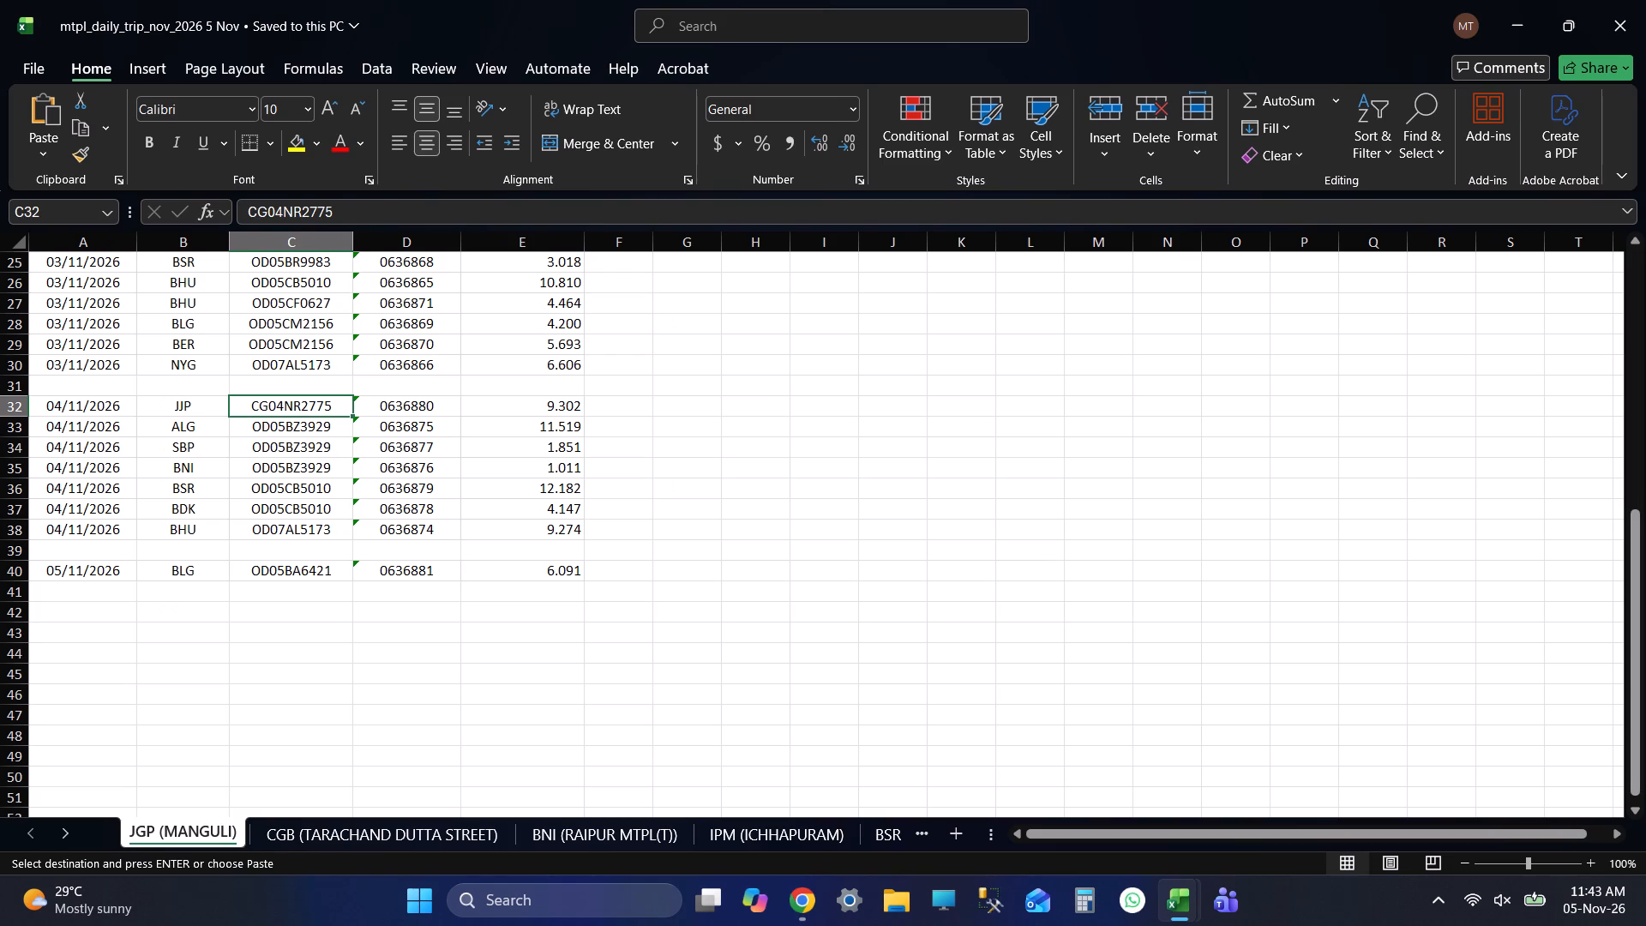
{"action": "key", "text": "alt+Tab"}
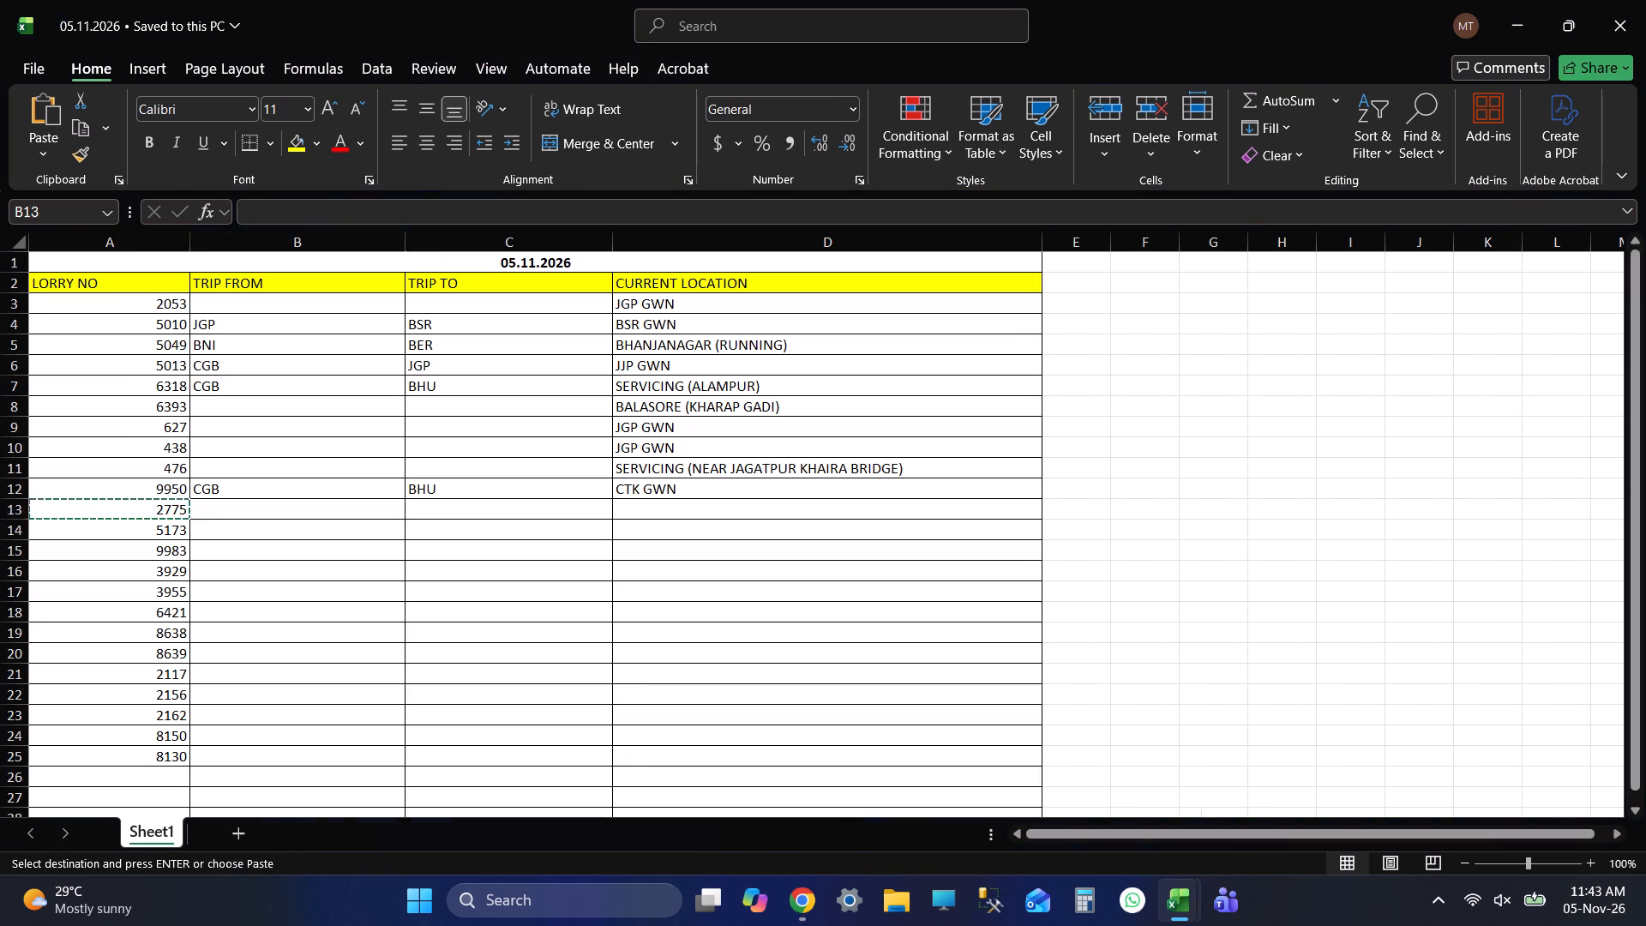
{"action": "type", "text": "JGP"}
{"action": "key", "text": "Tab"}
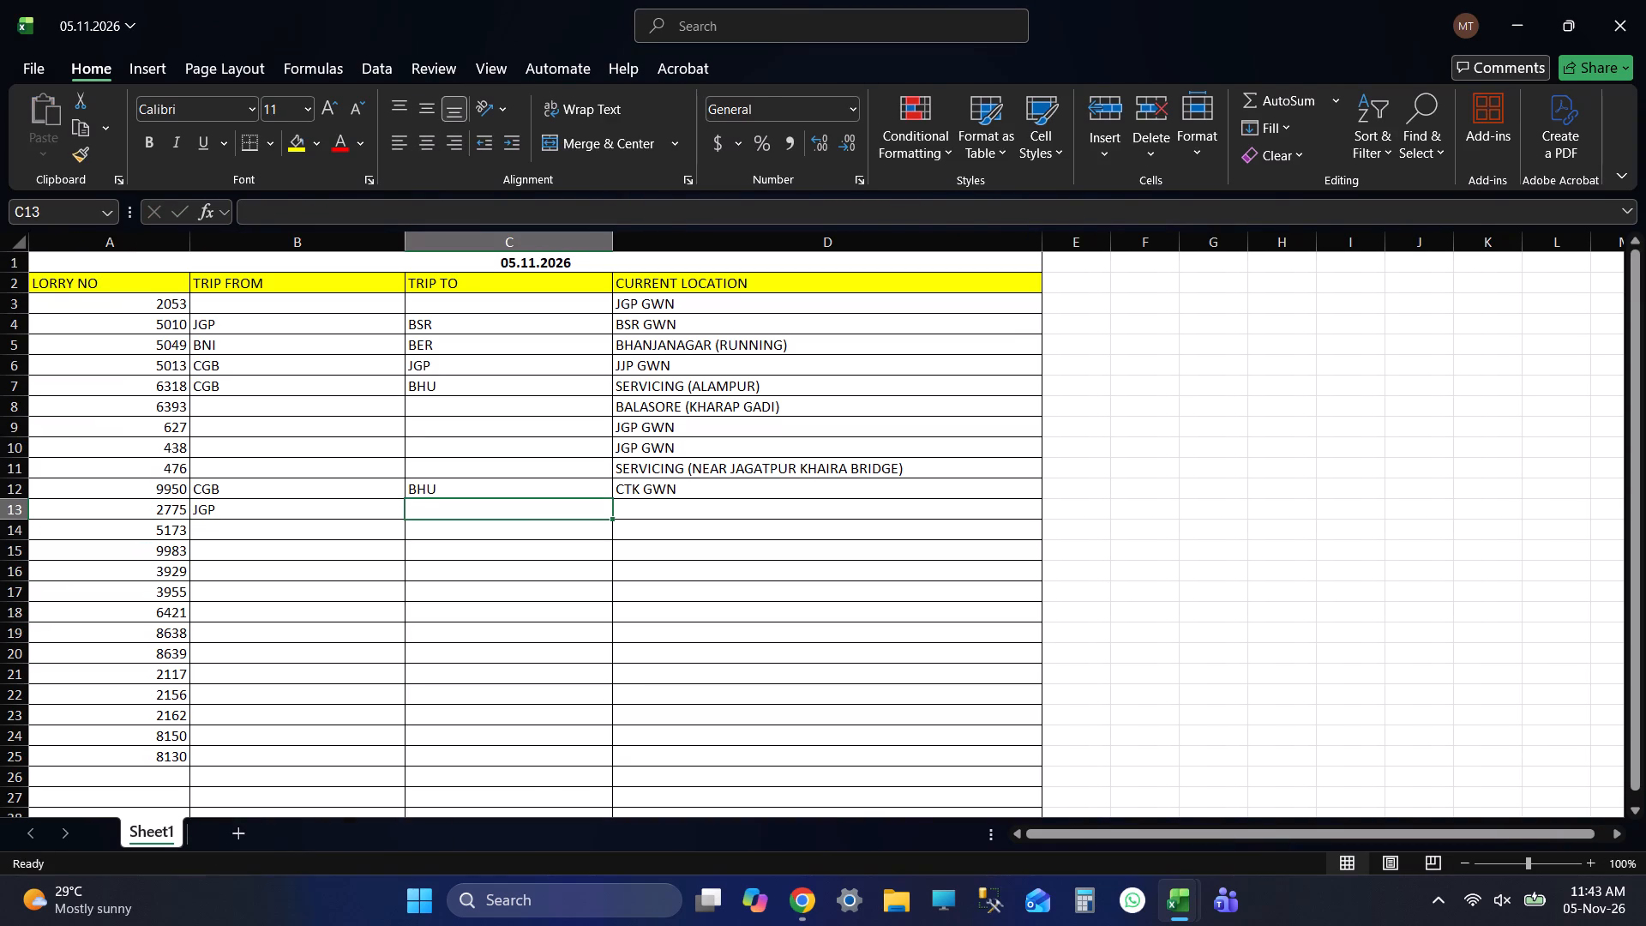
{"action": "type", "text": "JJP"}
{"action": "key", "text": "Tab"}
{"action": "key", "text": "ctrl+s"}
{"action": "key", "text": "ctrl+s"}
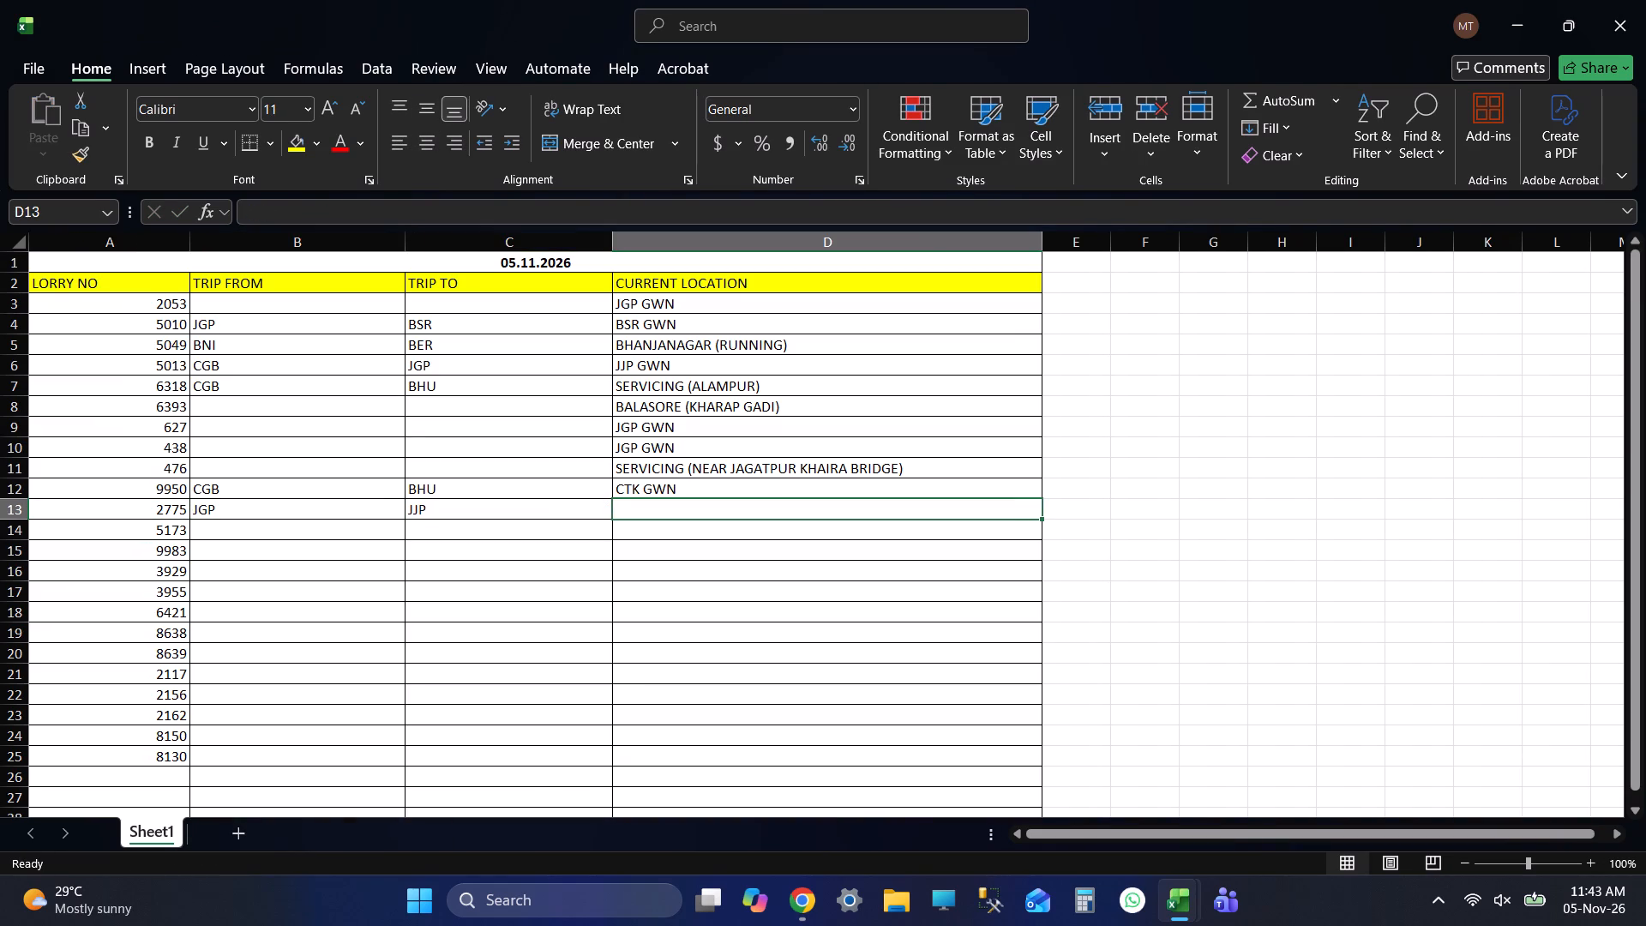
{"action": "key", "text": "ctrl+s"}
Switch to Wheelseye, search for lorry 2775 again and open its route history to check its current location.
{"action": "key", "text": "alt+Tab"}
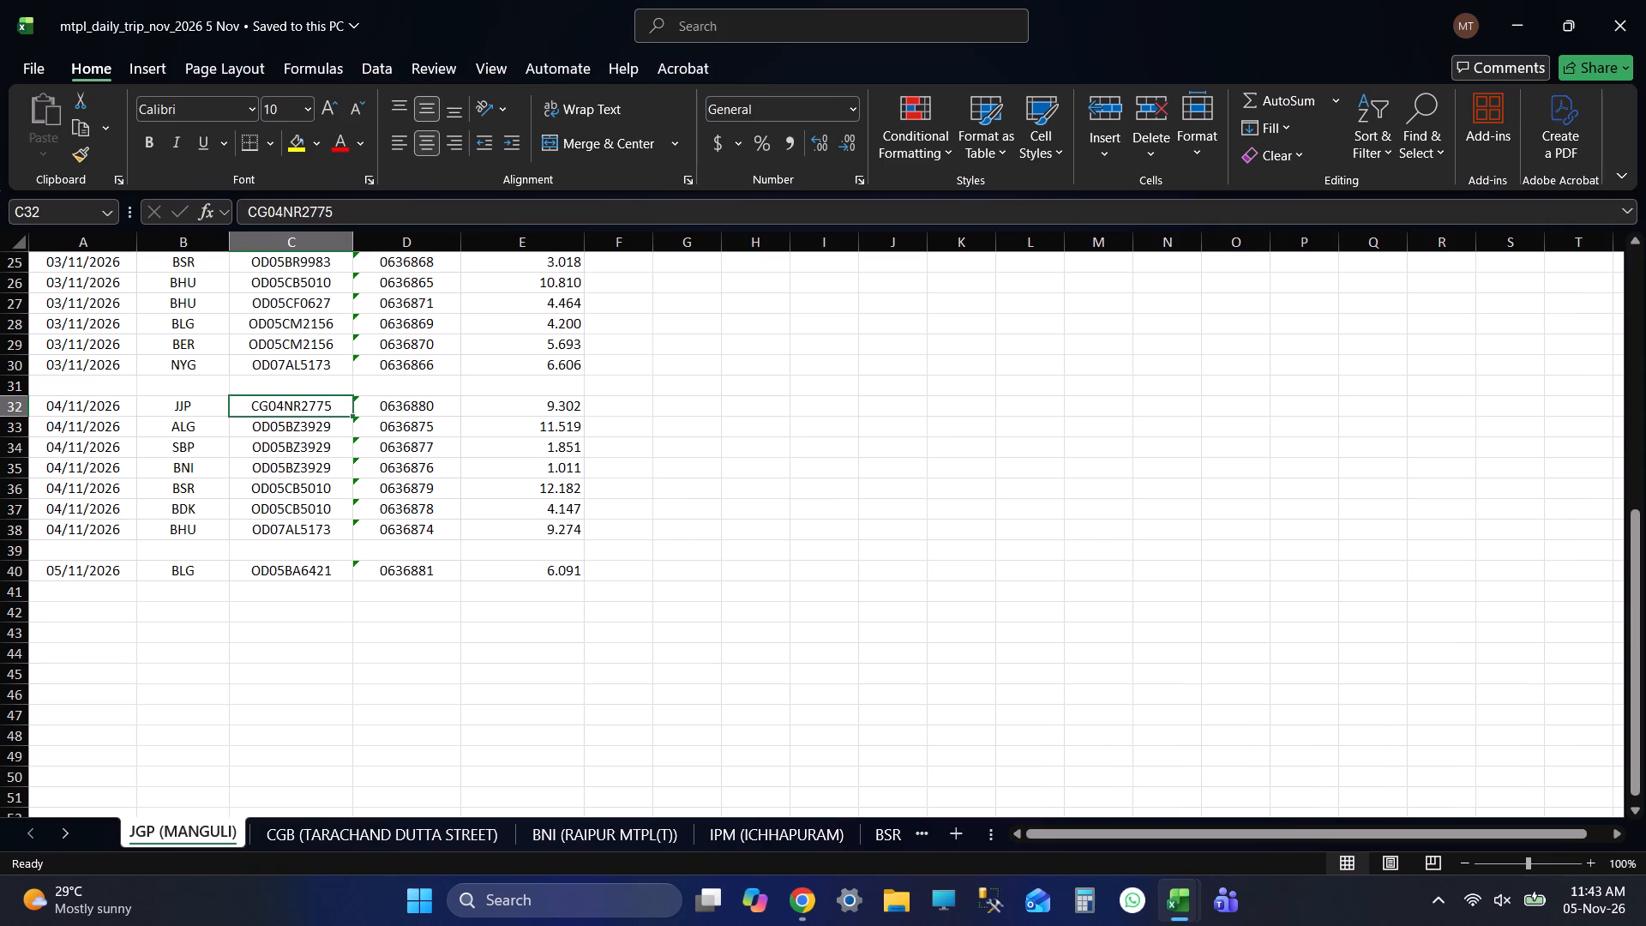
{"action": "key", "text": "alt+Tab"}
{"action": "key", "text": "alt+Tab"}
{"action": "key", "text": "alt+Tab"}
{"action": "key", "text": "alt+Tab"}
{"action": "key", "text": "alt+Tab"}
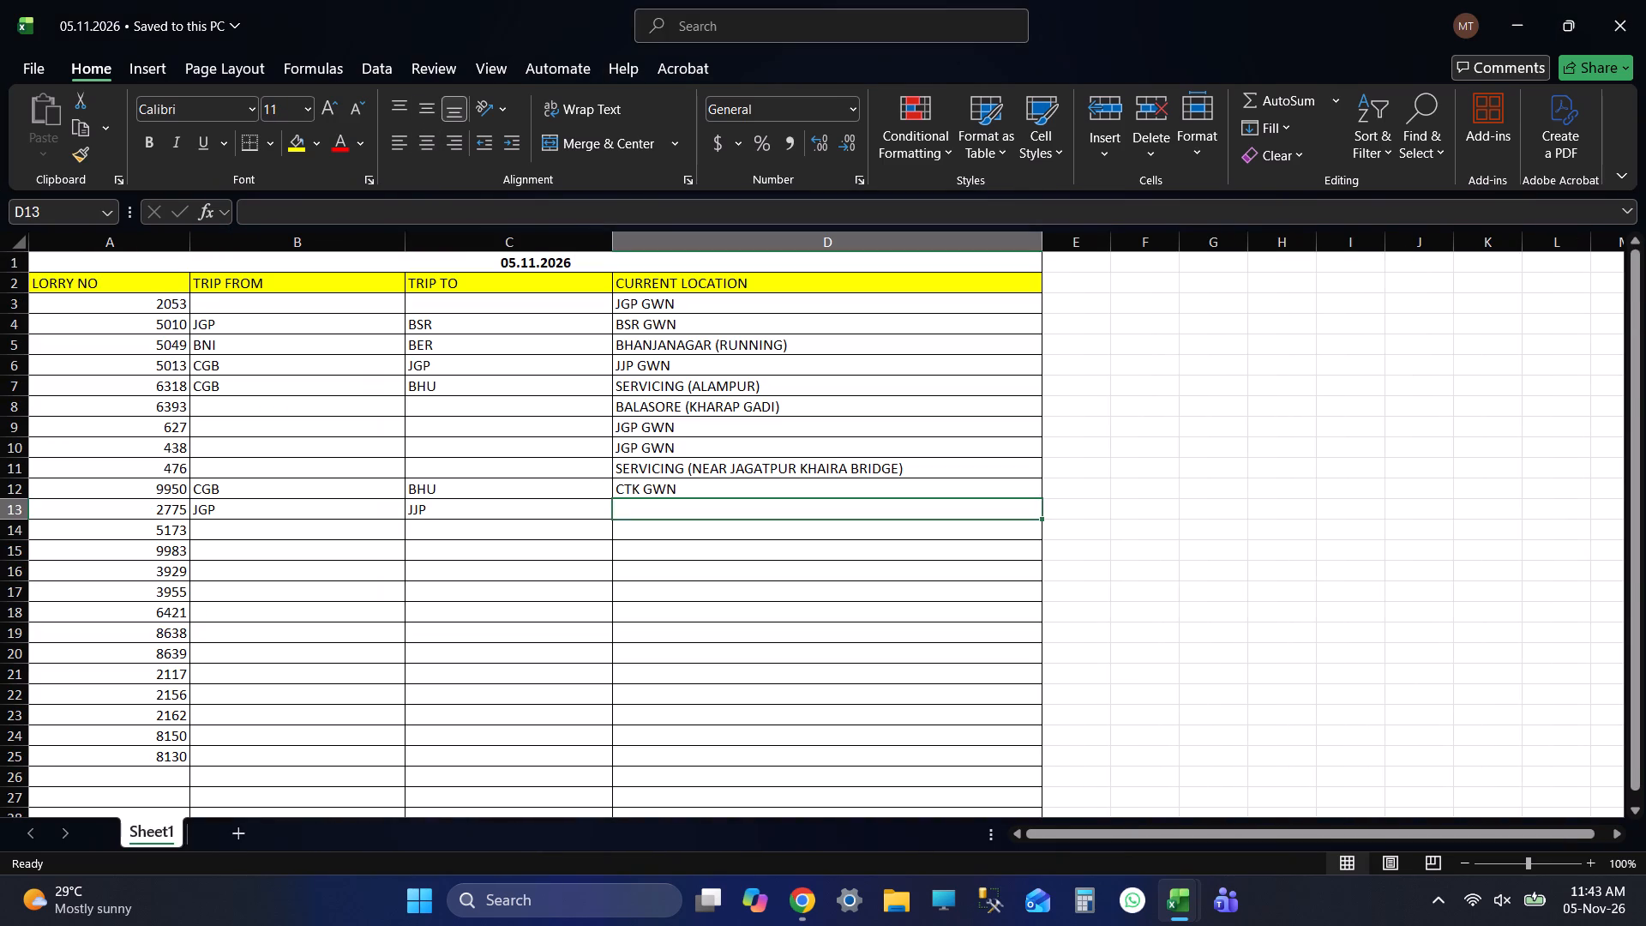
{"action": "key", "text": "alt+Tab"}
{"action": "key", "text": "alt+Tab"}
{"action": "key", "text": "alt+Tab"}
{"action": "key", "text": "alt+Tab"}
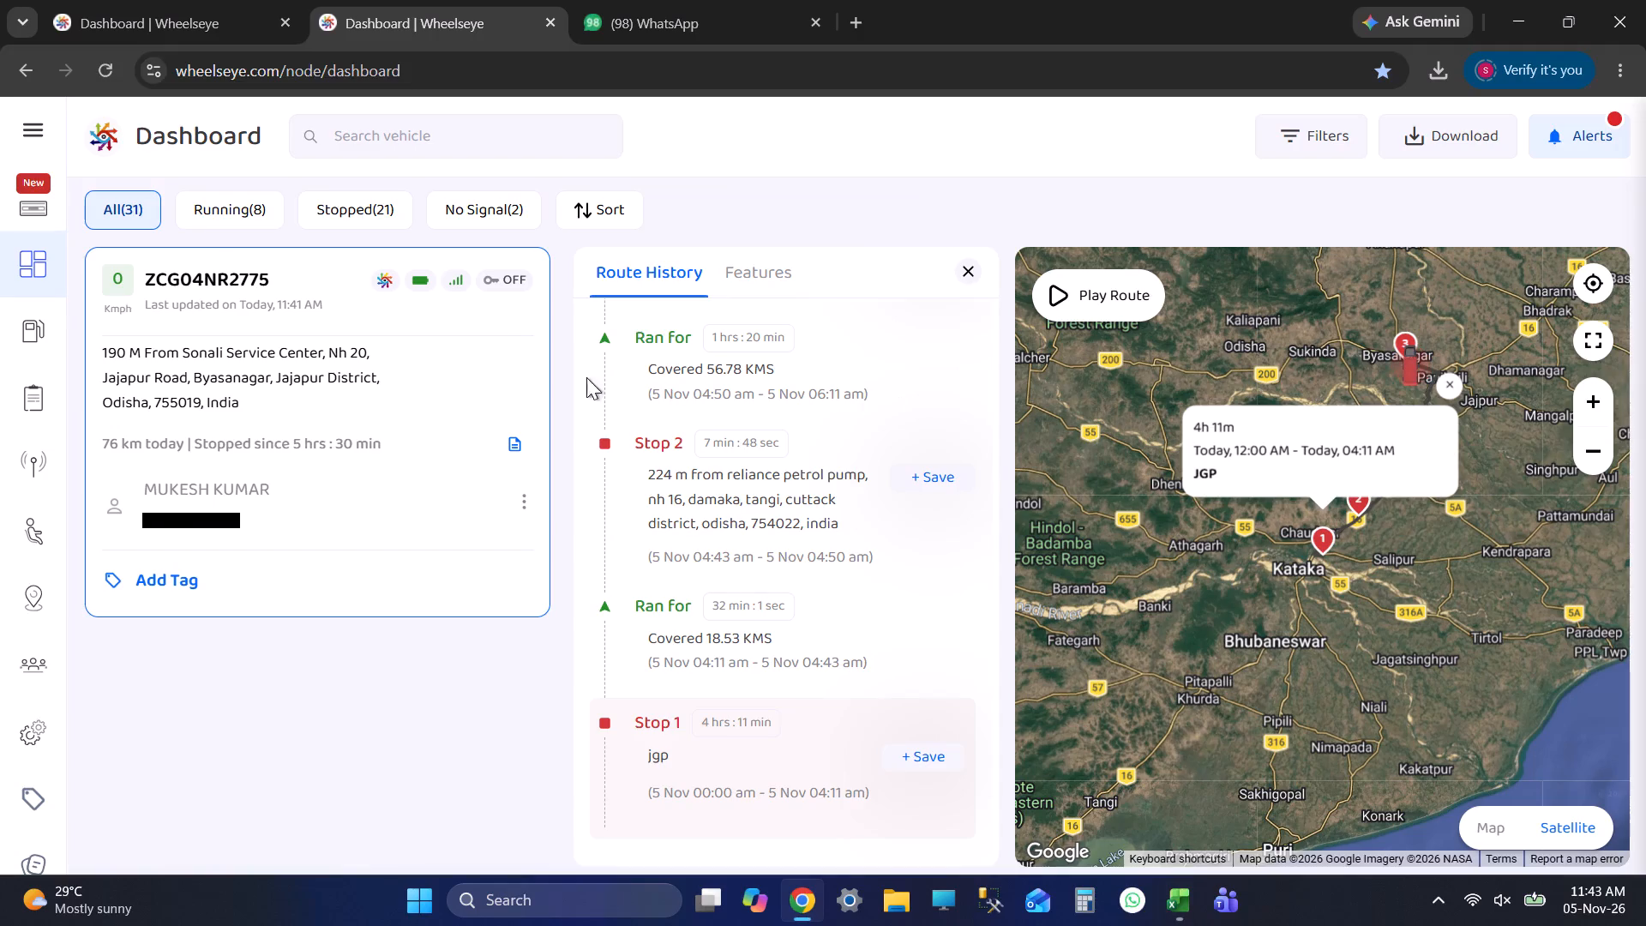
{"action": "left_click", "coordinate": [396, 122]}
{"action": "type", "text": "2775"}
{"action": "key", "text": "Return"}
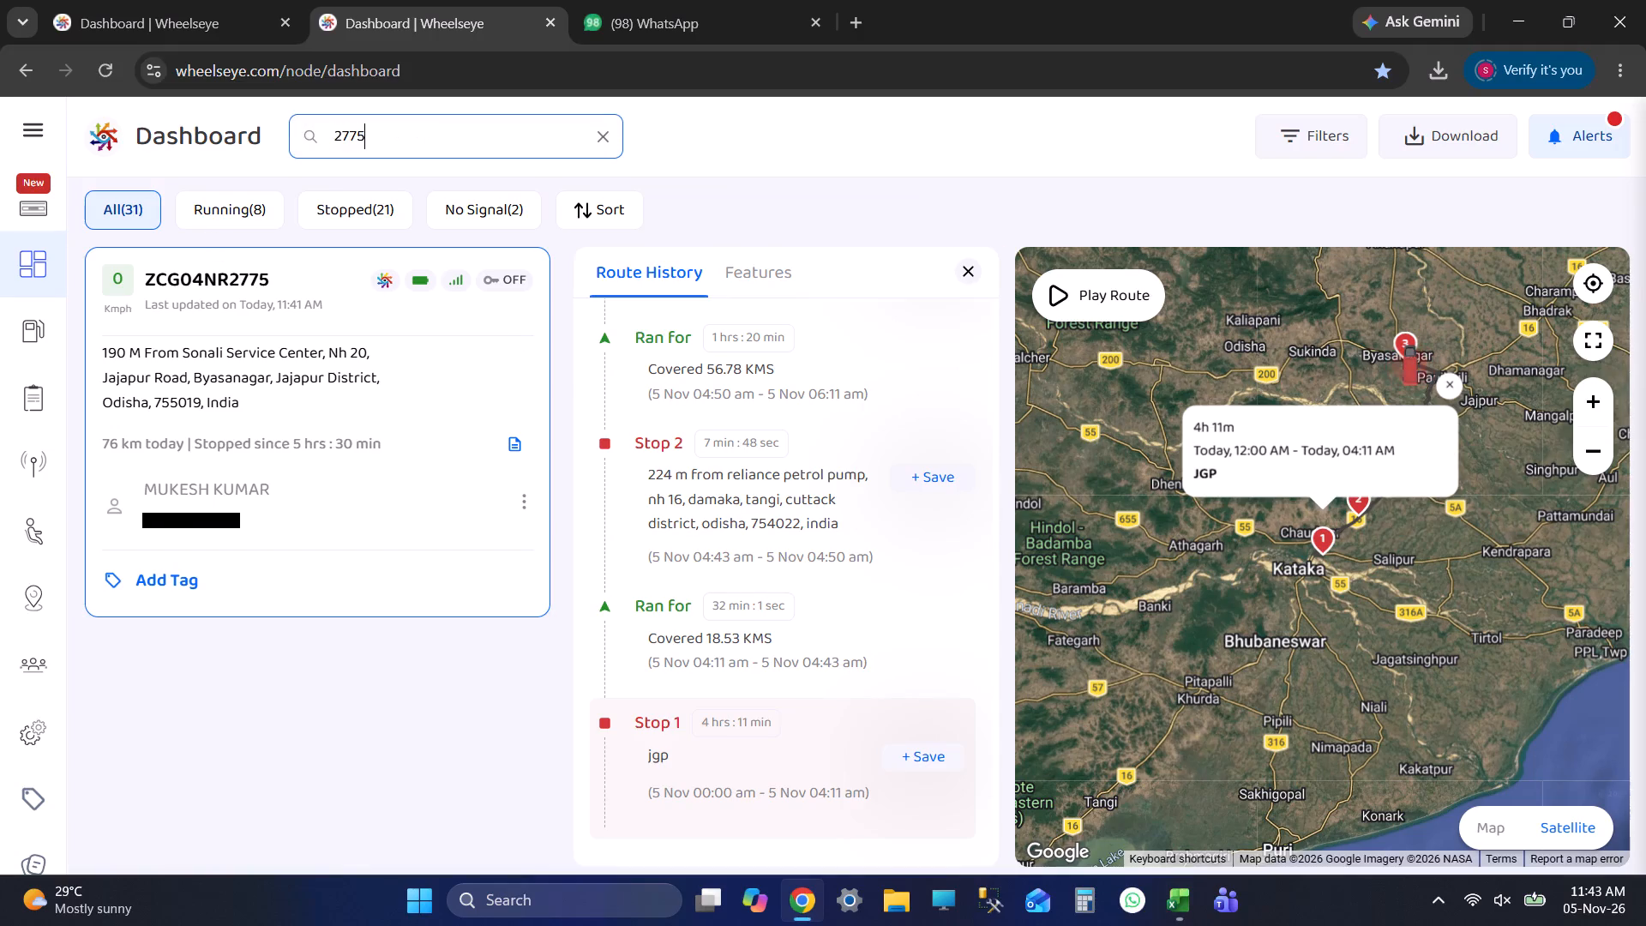
{"action": "left_click", "coordinate": [309, 404]}
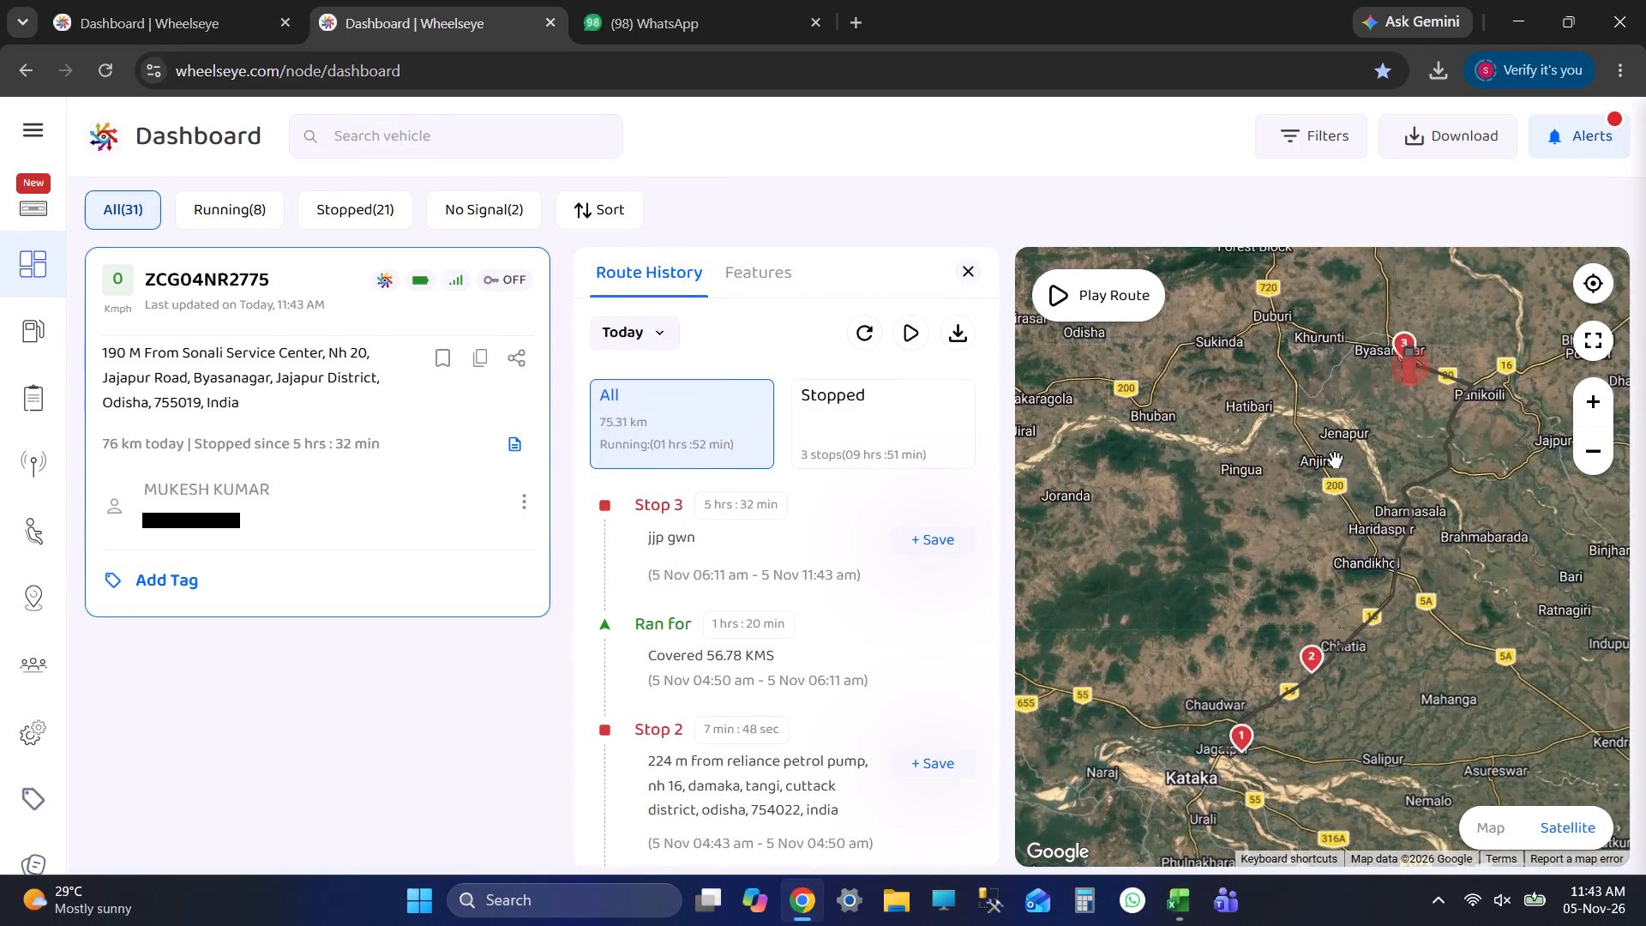
Enter JJP GWN as lorry 2775's current location in the status sheet and save.
{"action": "key", "text": "alt+Tab"}
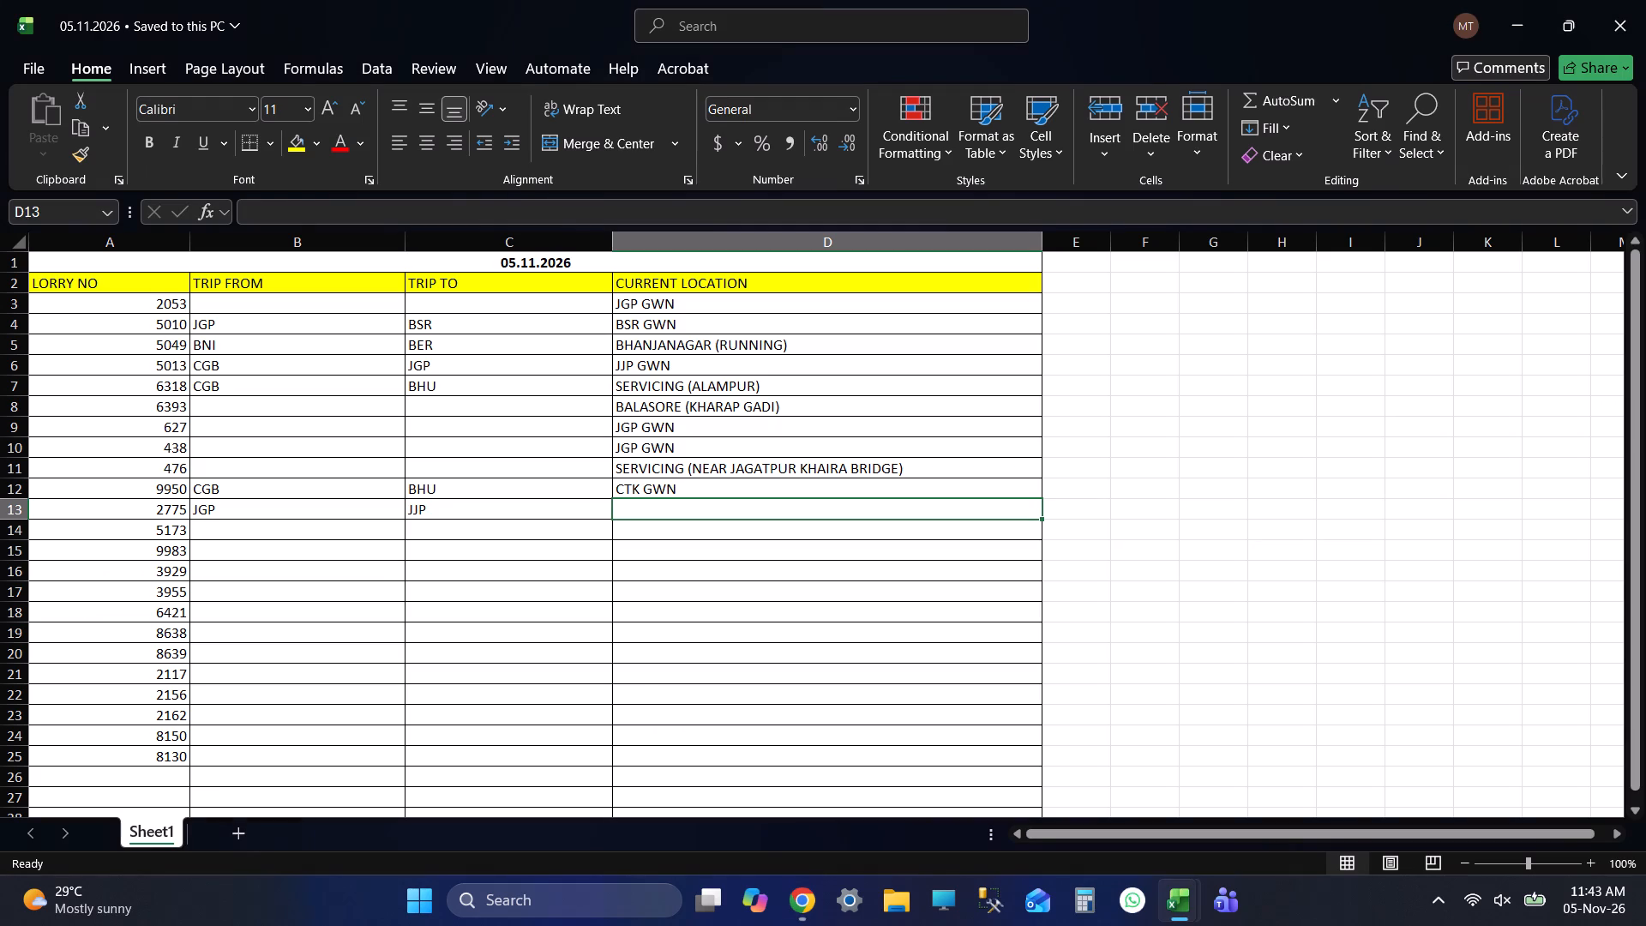
{"action": "type", "text": "JJP GWN"}
{"action": "key", "text": "Return"}
{"action": "key", "text": "ctrl+s"}
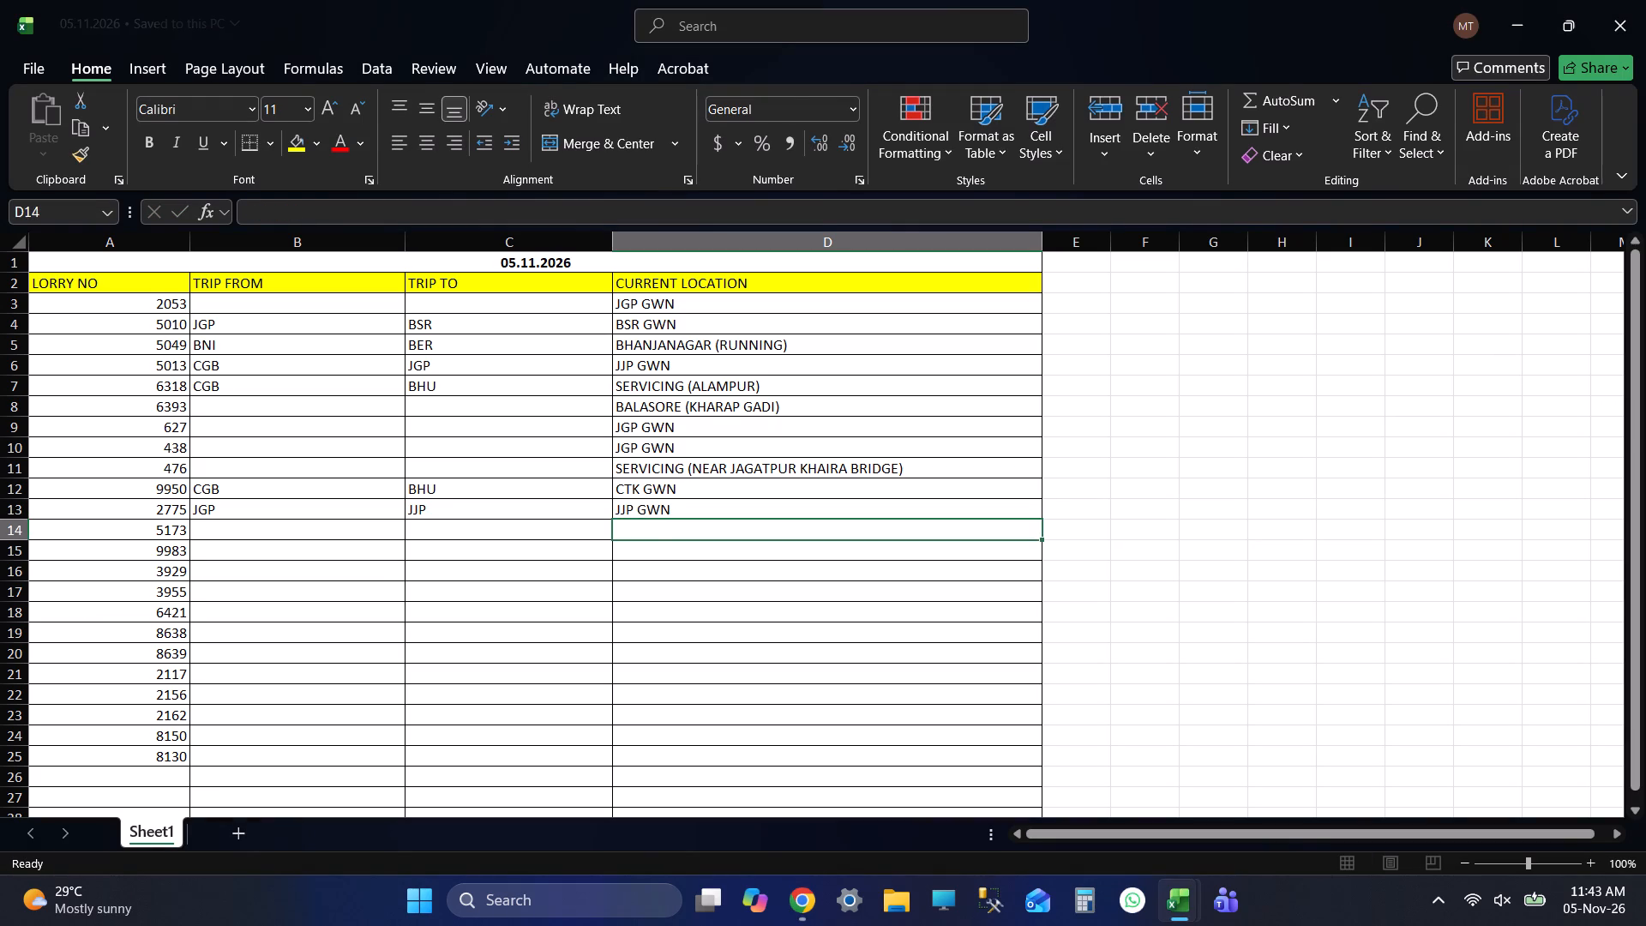
Copy lorry number 5173 from the status sheet, search for it in Wheelseye and open its route history.
{"action": "key", "text": "shift+Tab"}
{"action": "key", "text": "shift+Tab"}
{"action": "key", "text": "shift+Tab"}
{"action": "key", "text": "ctrl+c"}
{"action": "key", "text": "alt+Tab"}
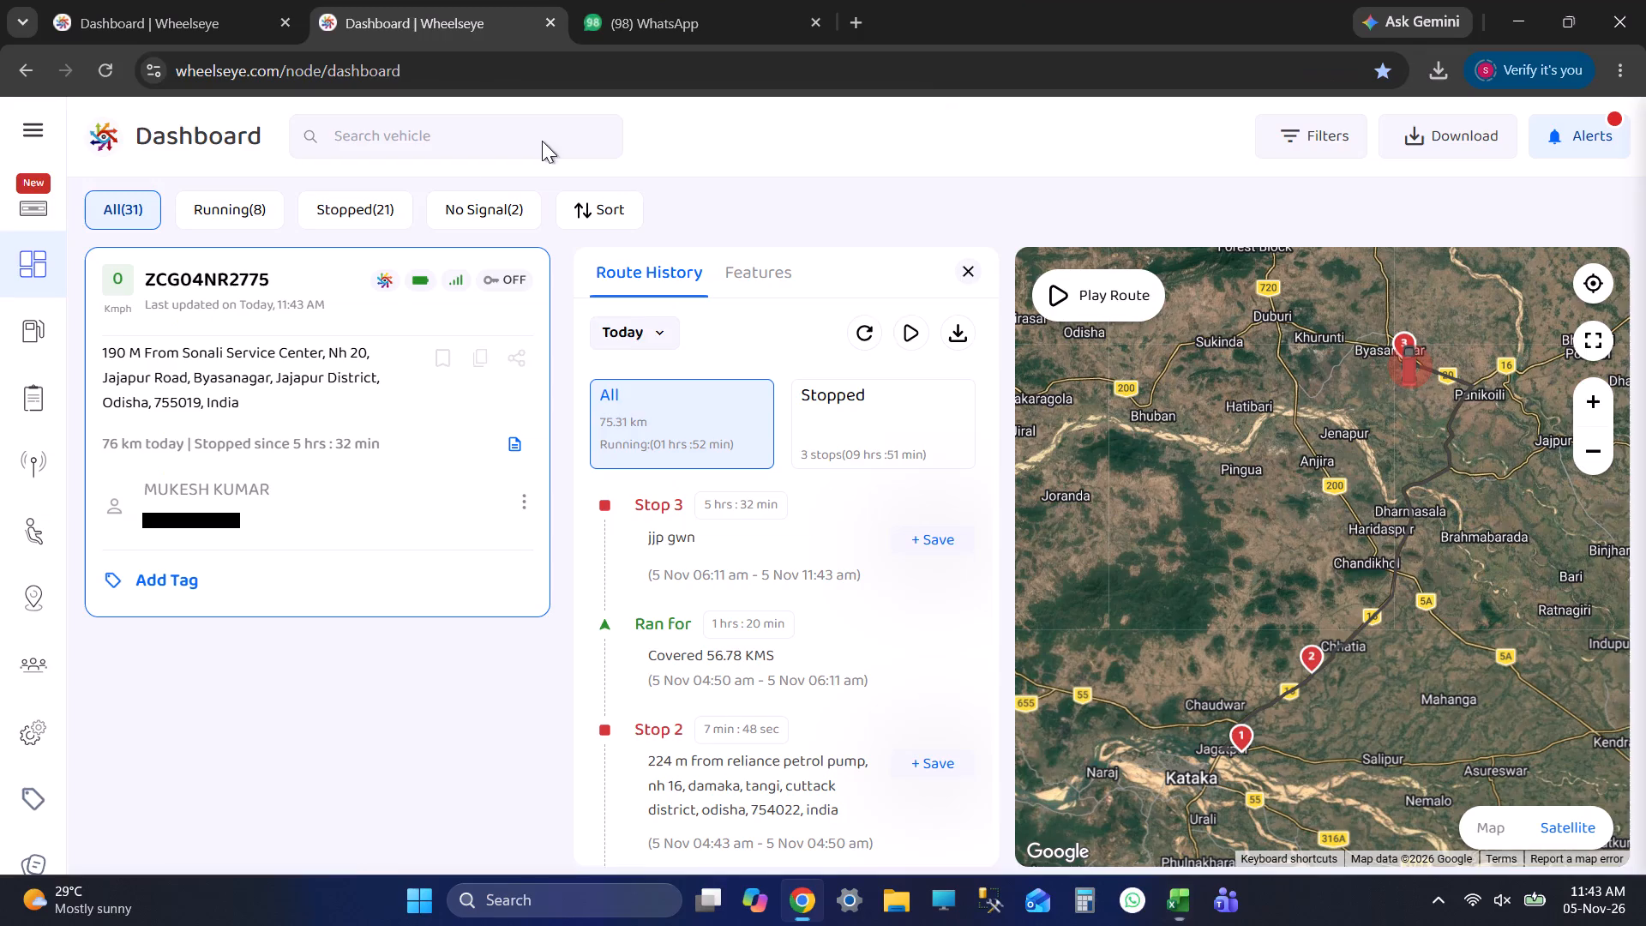
{"action": "left_click", "coordinate": [411, 132]}
{"action": "key", "text": "ctrl+v"}
{"action": "key", "text": "Return"}
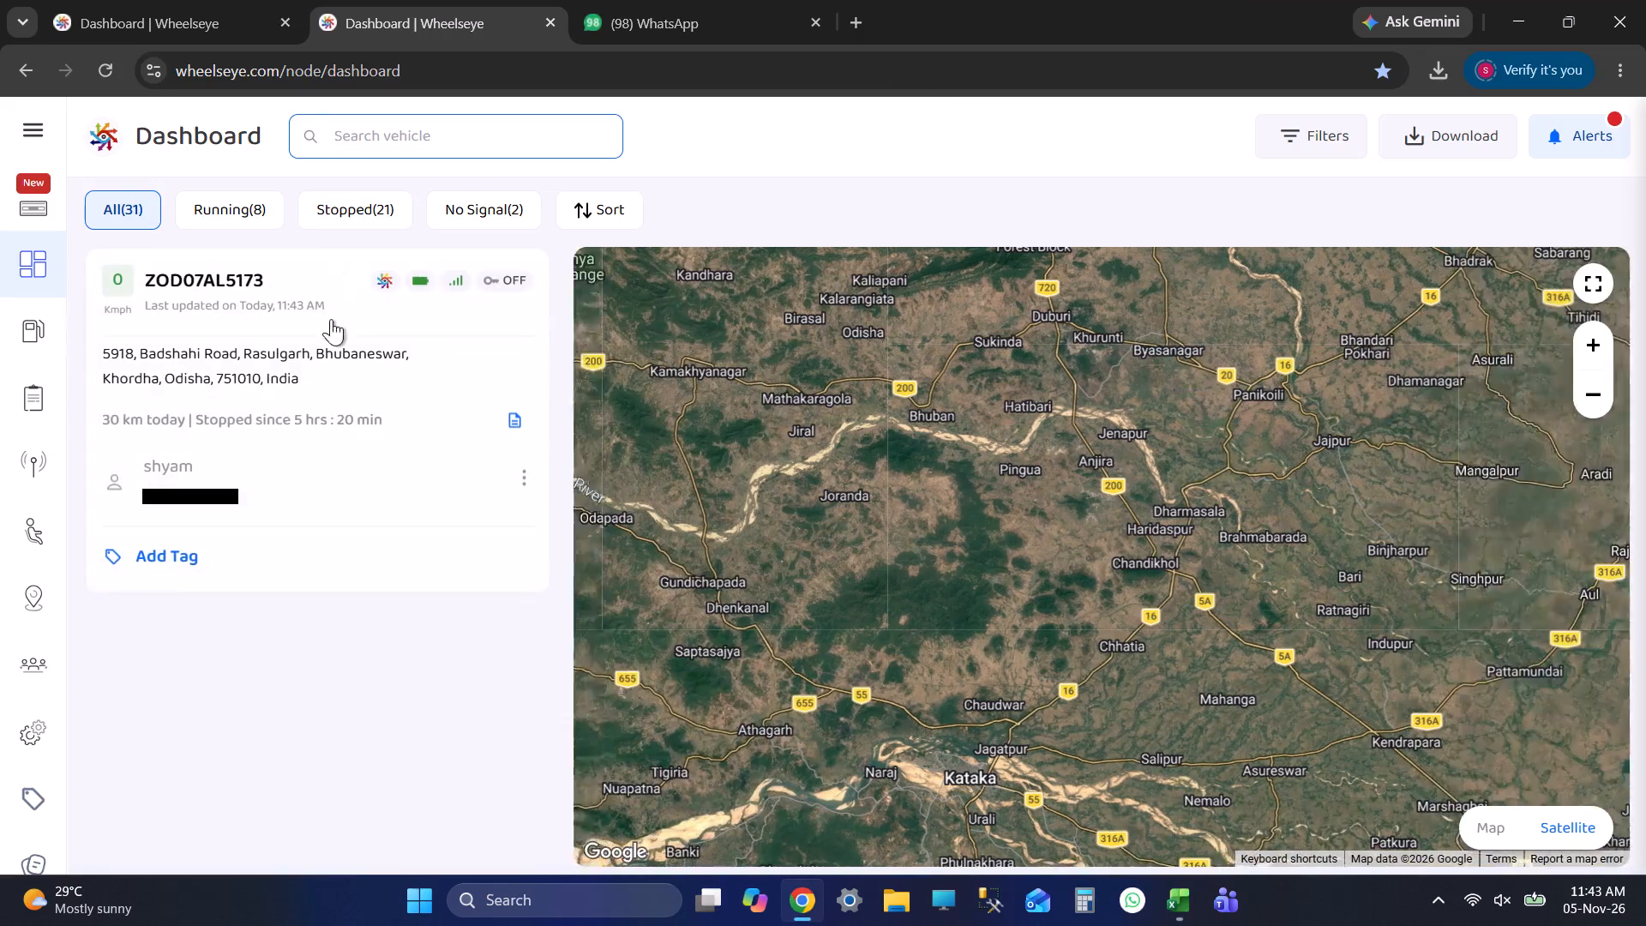
{"action": "left_click", "coordinate": [310, 399]}
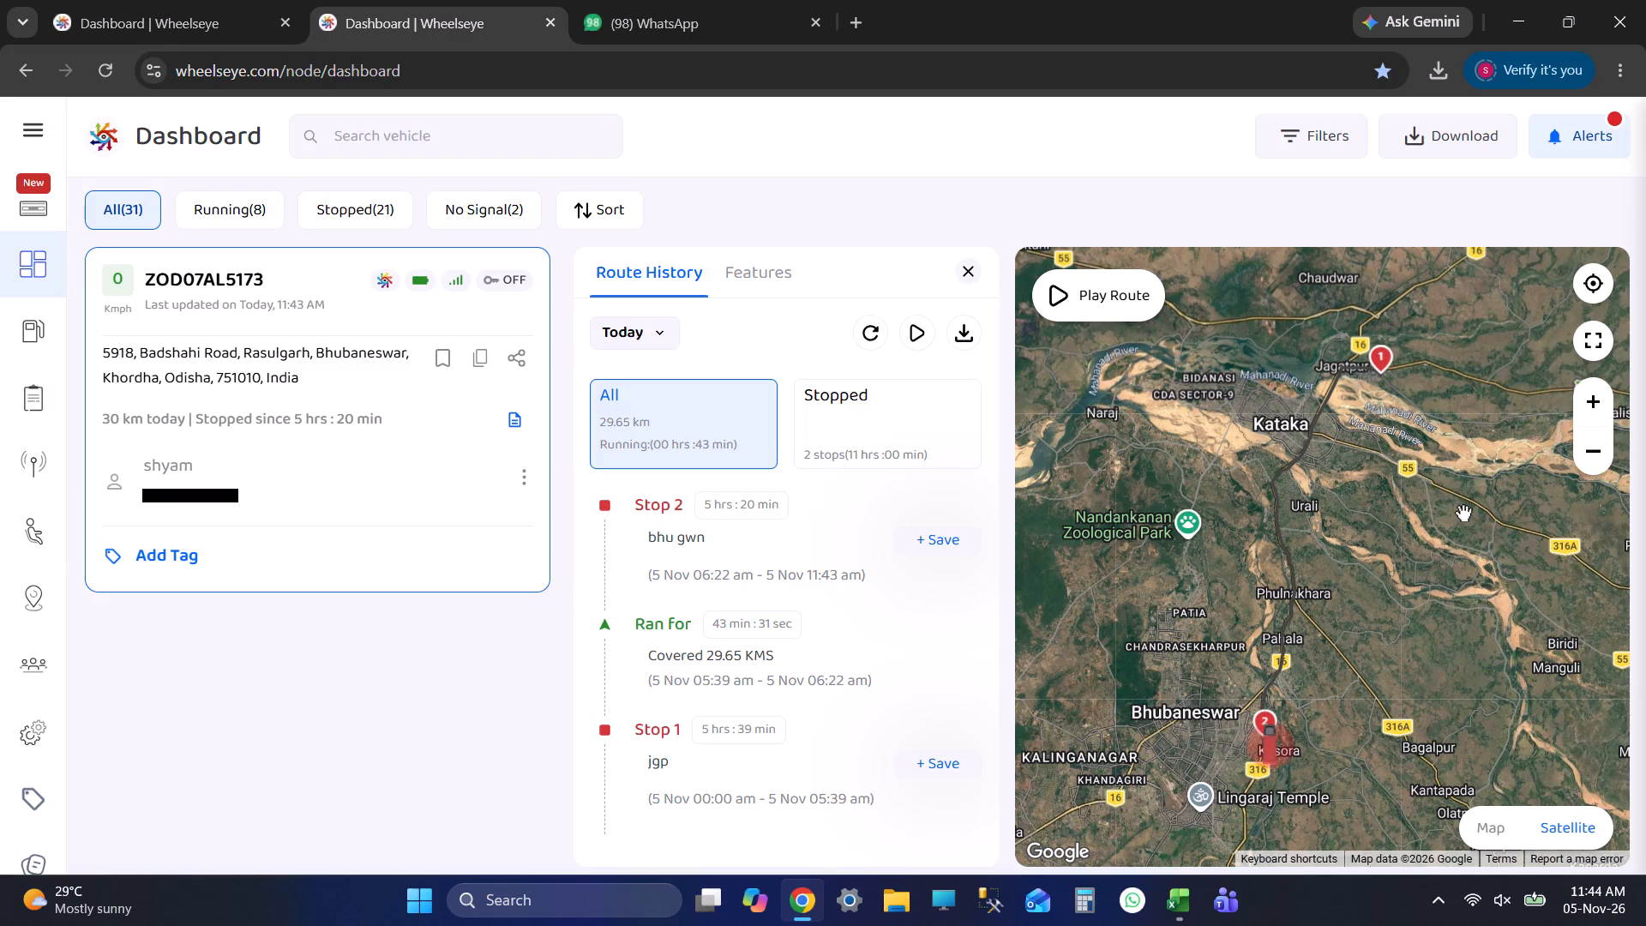
Review lorry 5173's route history for today, checking Stop 1 and Stop 2 on the map.
{"action": "scroll", "coordinate": [799, 613], "scroll_direction": "down", "scroll_amount": 4}
{"action": "left_click", "coordinate": [768, 784]}
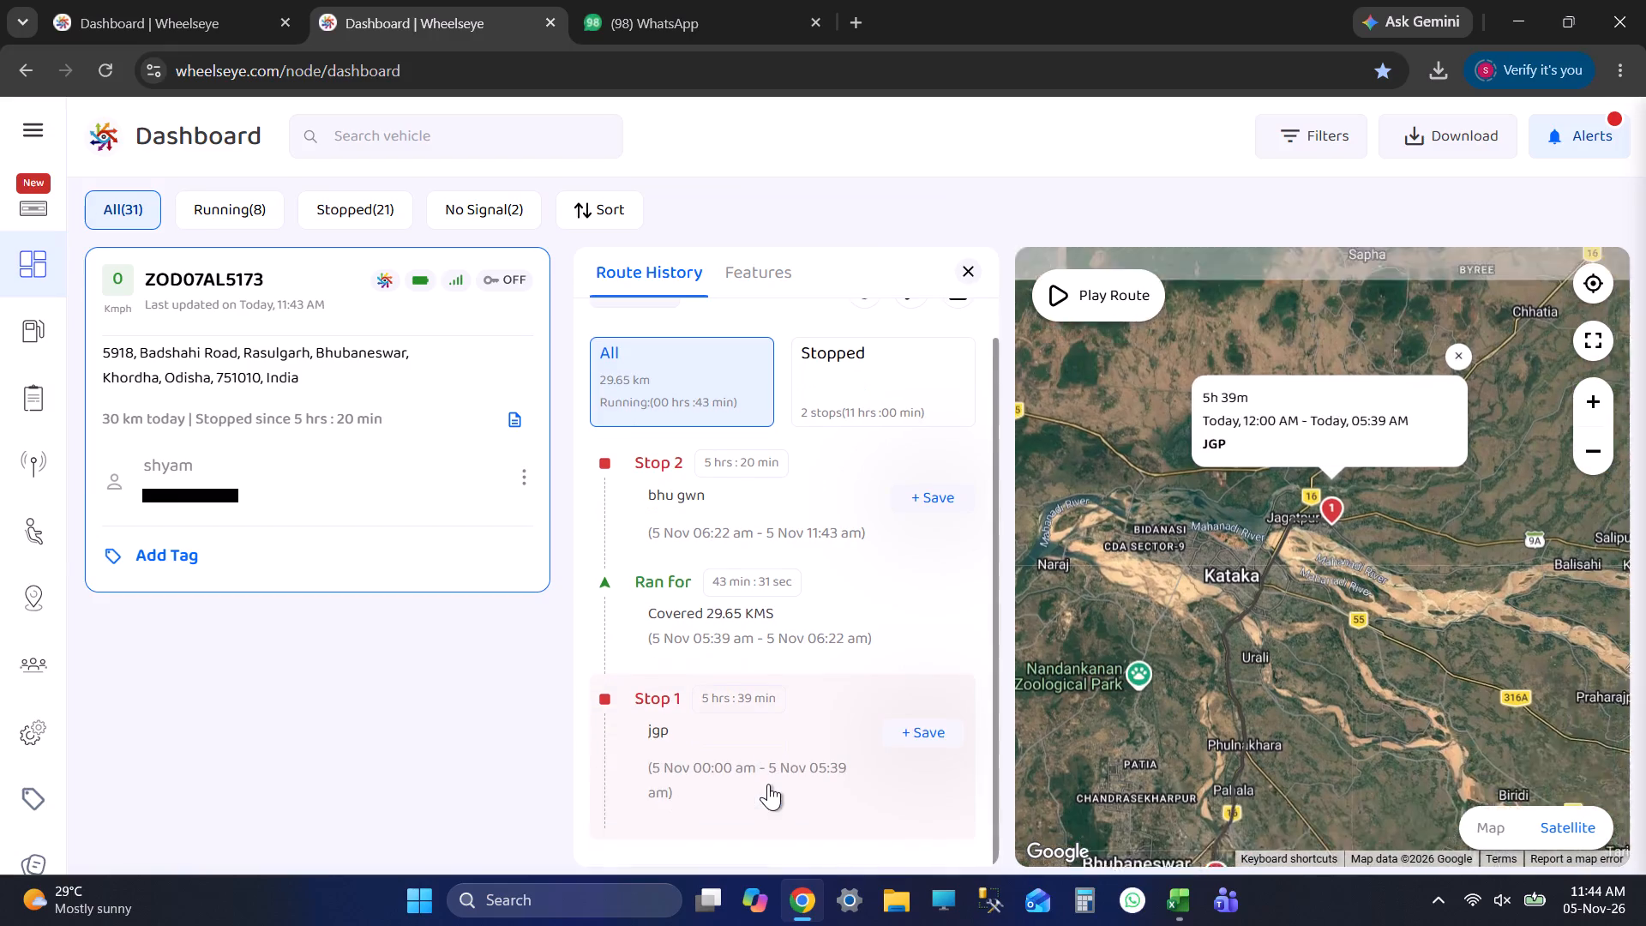
{"action": "scroll", "coordinate": [768, 784], "scroll_direction": "up", "scroll_amount": 1}
{"action": "scroll", "coordinate": [768, 784], "scroll_direction": "down", "scroll_amount": 3}
{"action": "left_click", "coordinate": [790, 493]}
{"action": "scroll", "coordinate": [783, 687], "scroll_direction": "up", "scroll_amount": 1}
{"action": "scroll", "coordinate": [781, 692], "scroll_direction": "down", "scroll_amount": 3}
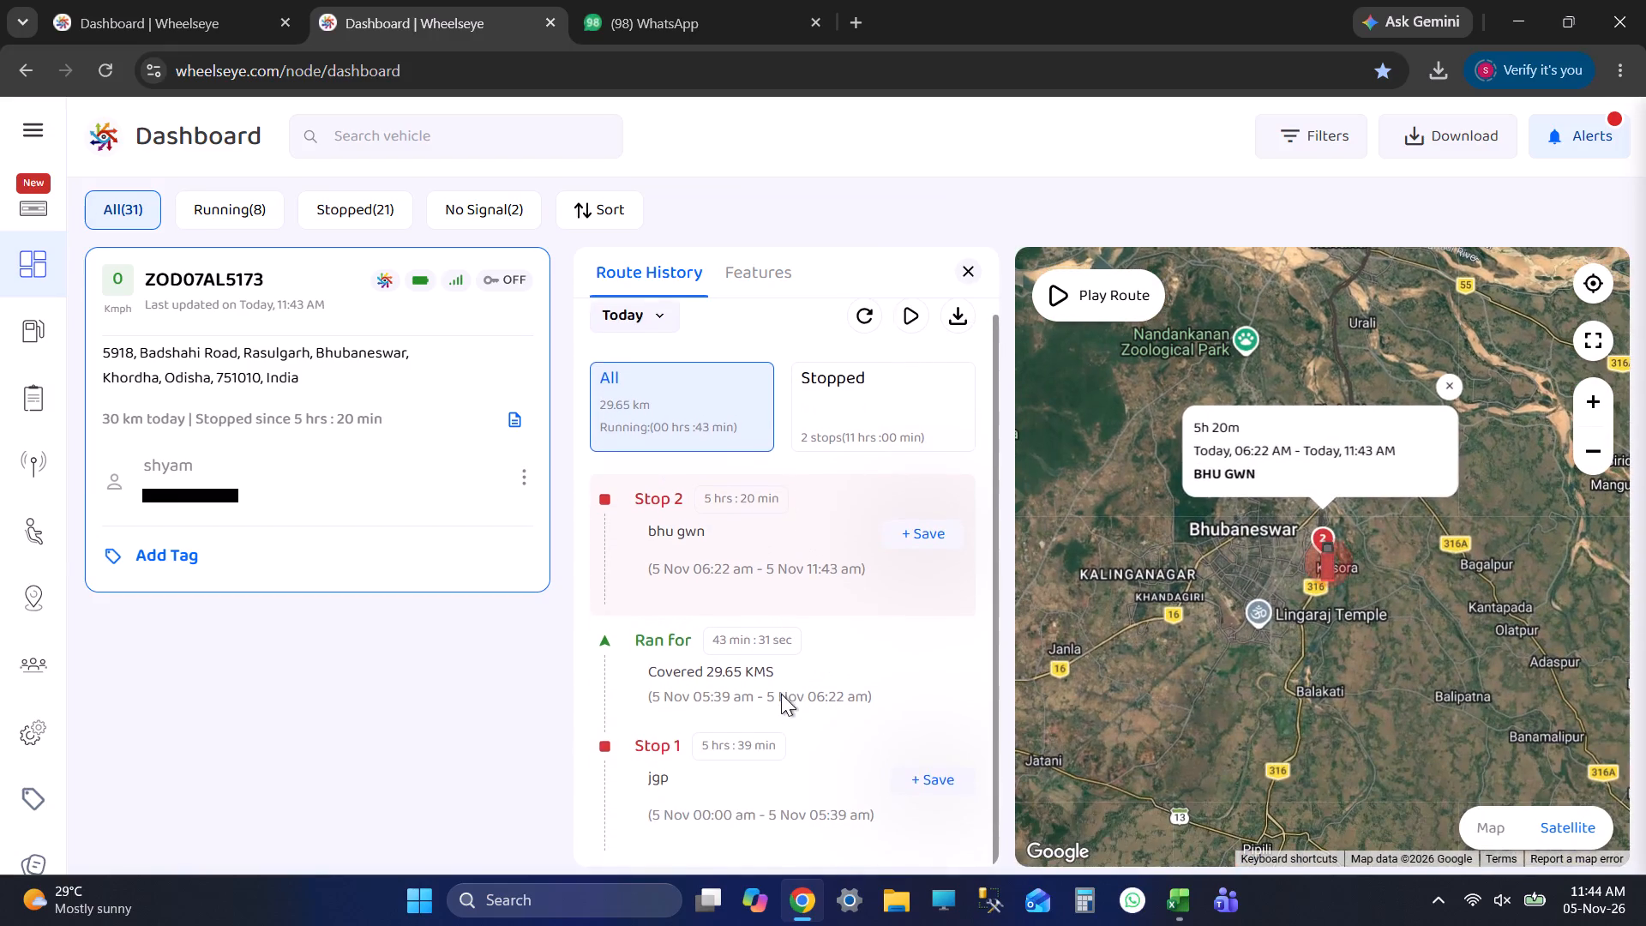
{"action": "scroll", "coordinate": [781, 694], "scroll_direction": "down", "scroll_amount": 2}
{"action": "scroll", "coordinate": [781, 694], "scroll_direction": "up", "scroll_amount": 1}
{"action": "scroll", "coordinate": [781, 694], "scroll_direction": "down", "scroll_amount": 2}
{"action": "left_click", "coordinate": [762, 808]}
{"action": "scroll", "coordinate": [760, 614], "scroll_direction": "down", "scroll_amount": 3}
{"action": "scroll", "coordinate": [760, 614], "scroll_direction": "up", "scroll_amount": 1}
{"action": "scroll", "coordinate": [760, 614], "scroll_direction": "down", "scroll_amount": 5}
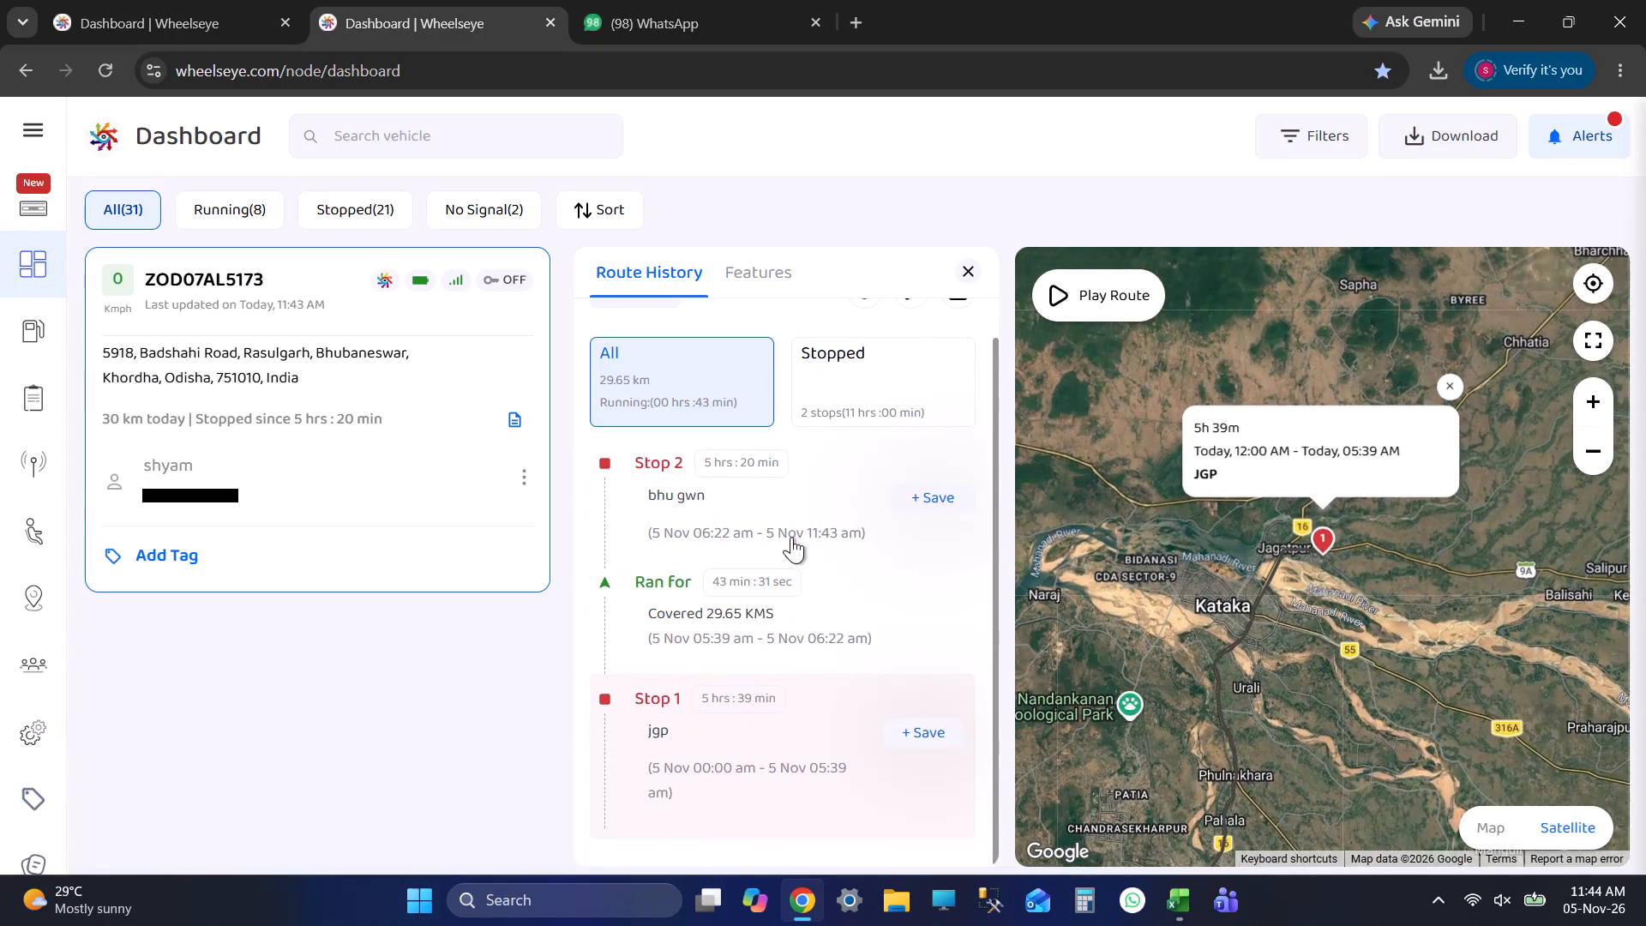
{"action": "left_click", "coordinate": [791, 537]}
{"action": "key", "text": "alt+Tab"}
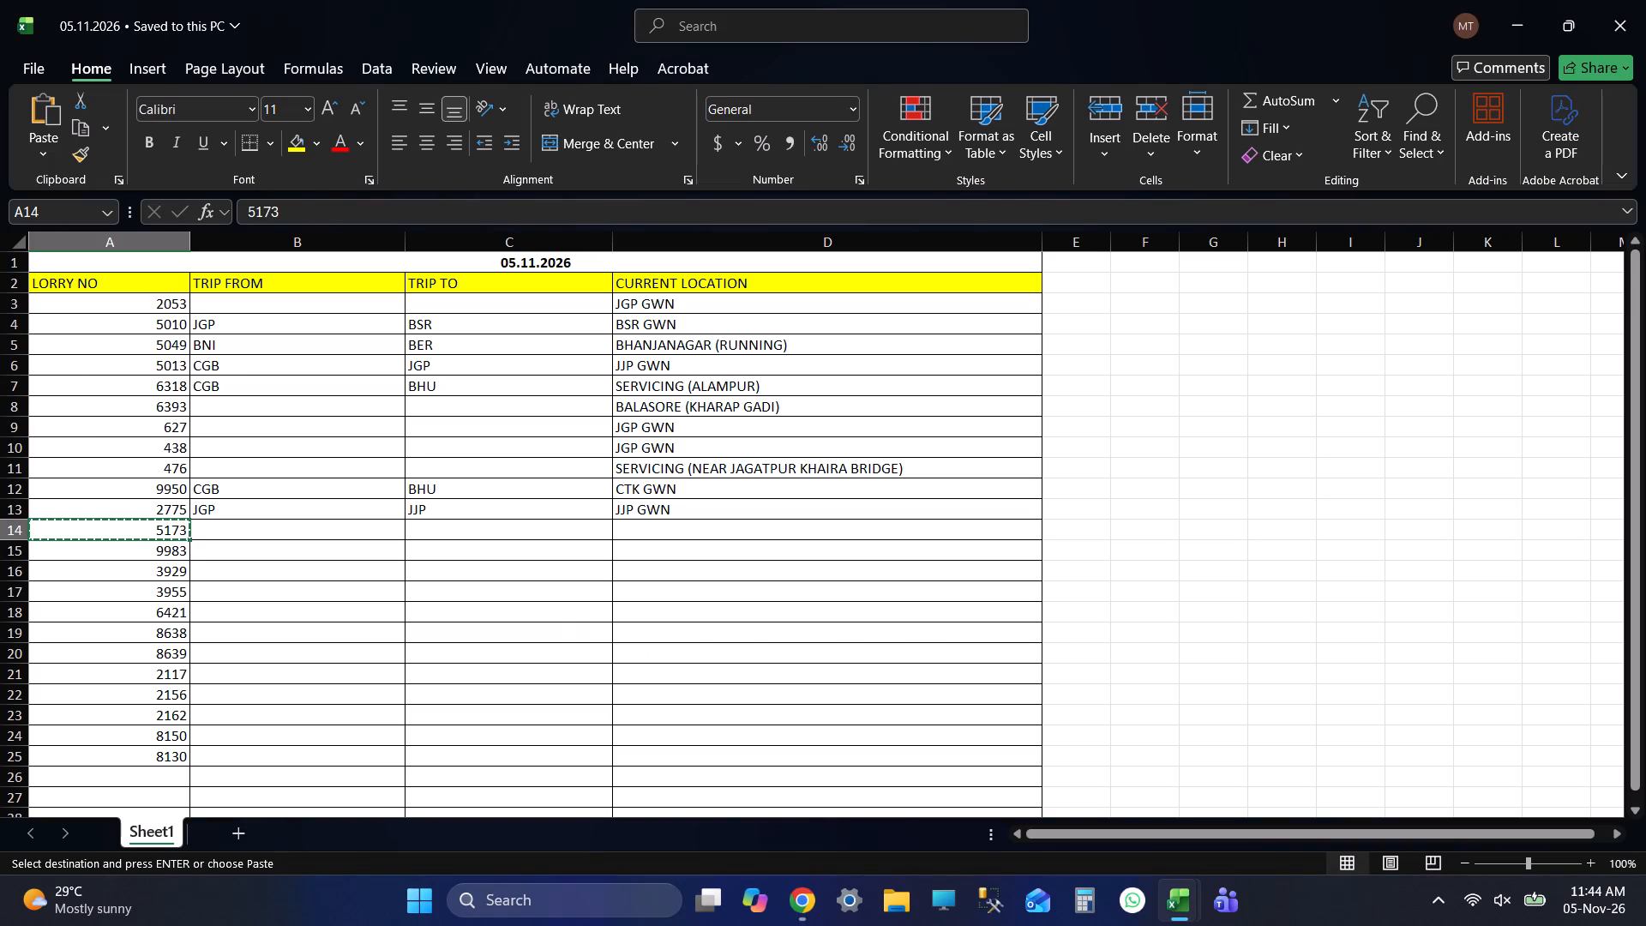
{"action": "key", "text": "Tab"}
{"action": "key", "text": "alt+Tab"}
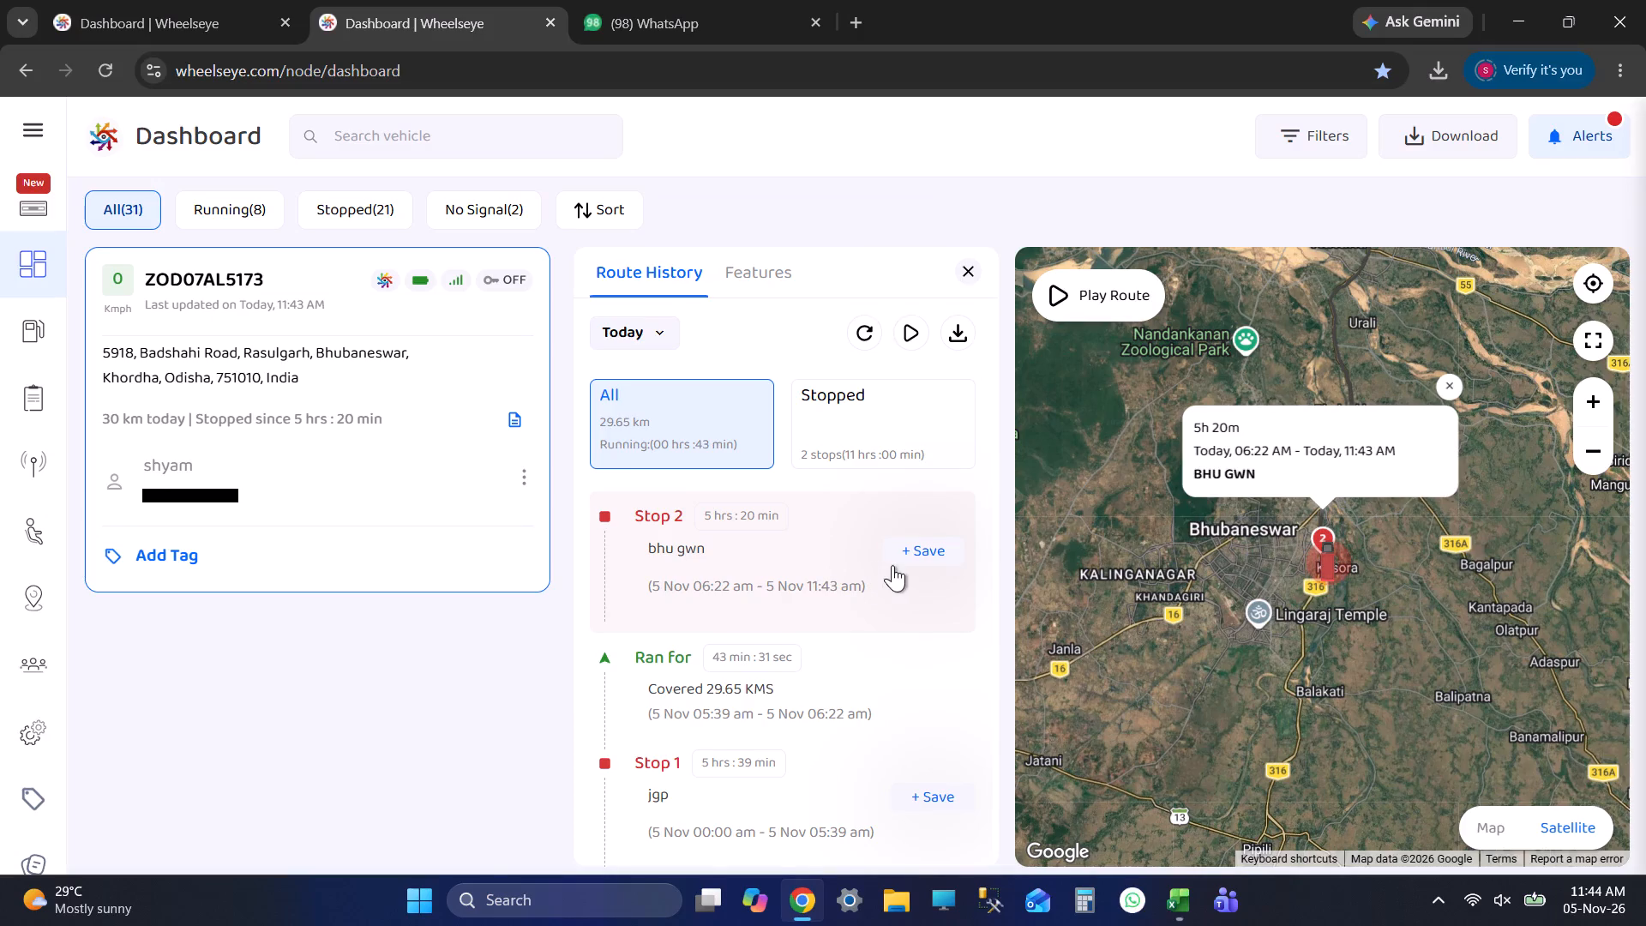
{"action": "left_click", "coordinate": [860, 556]}
{"action": "key", "text": "alt+Tab"}
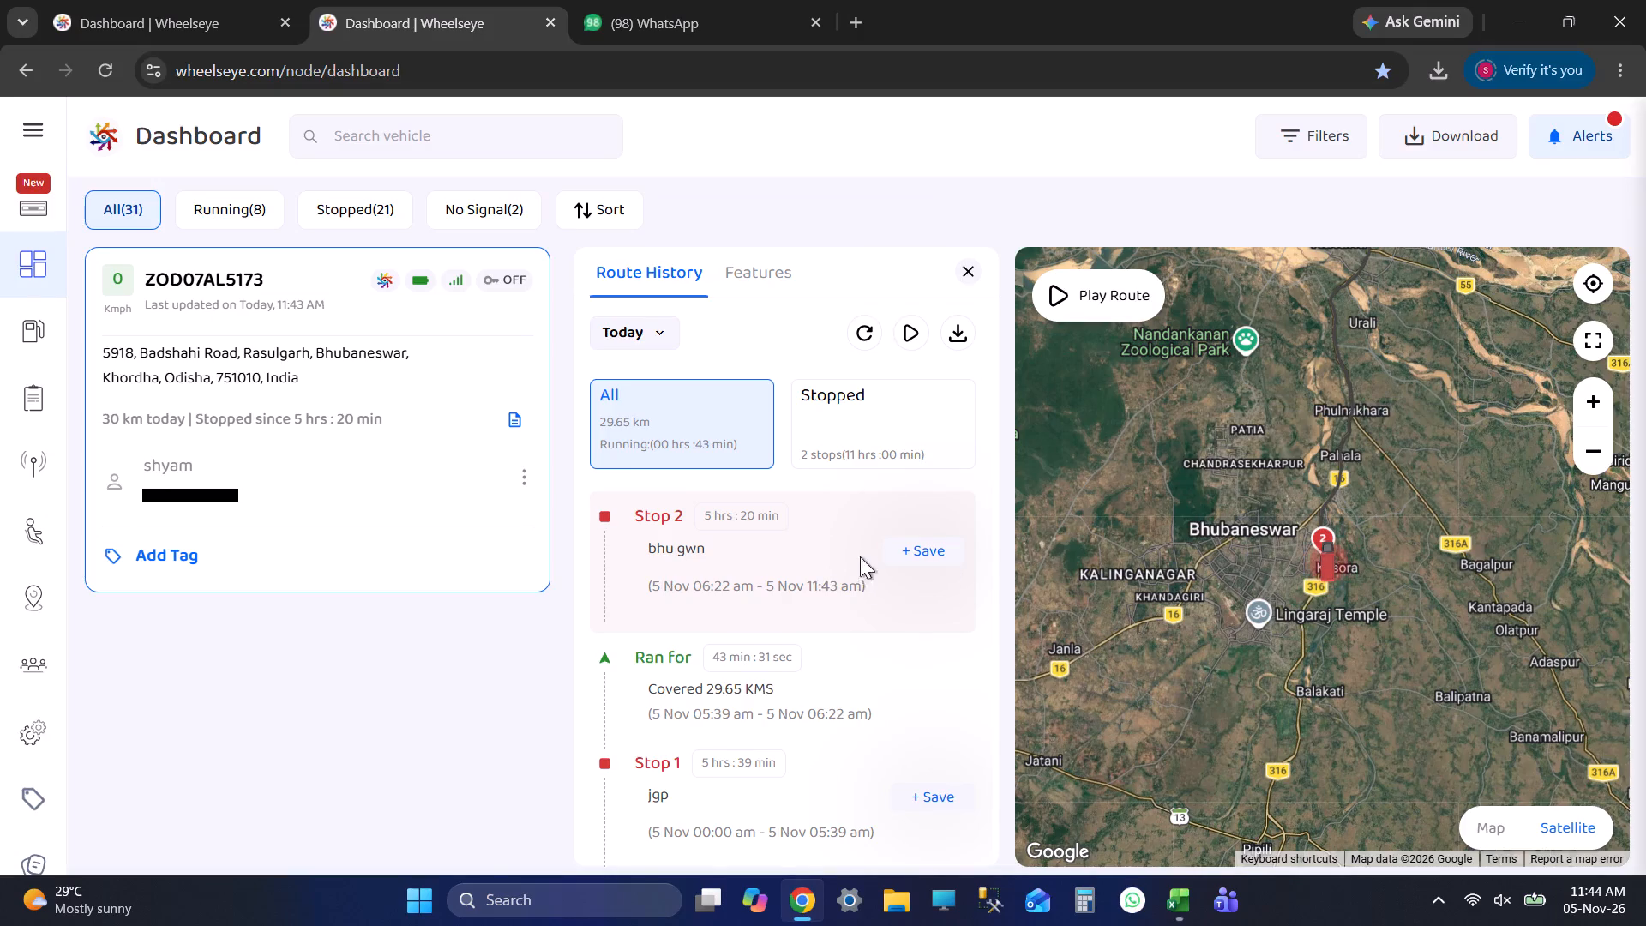
{"action": "key", "text": "alt+Tab"}
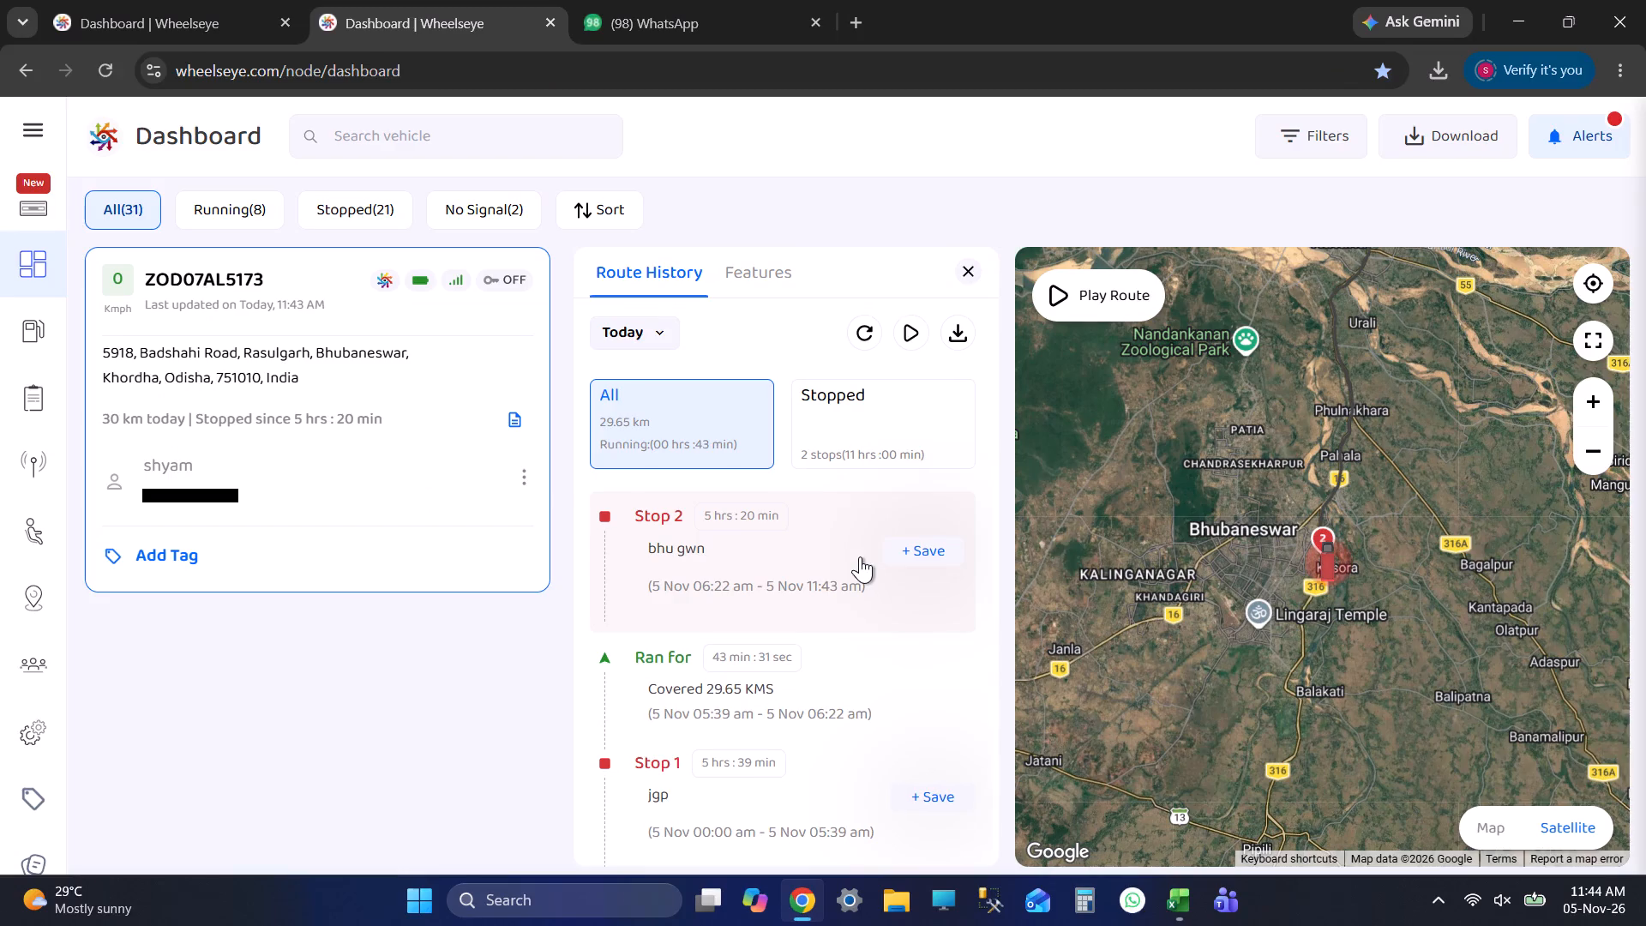
Find lorry 5173's 04/11/2026 entry on the trip workbook's JGP (MANGULI) sheet.
{"action": "key", "text": "alt+Tab"}
{"action": "key", "text": "alt+Tab"}
{"action": "key", "text": "alt+Tab"}
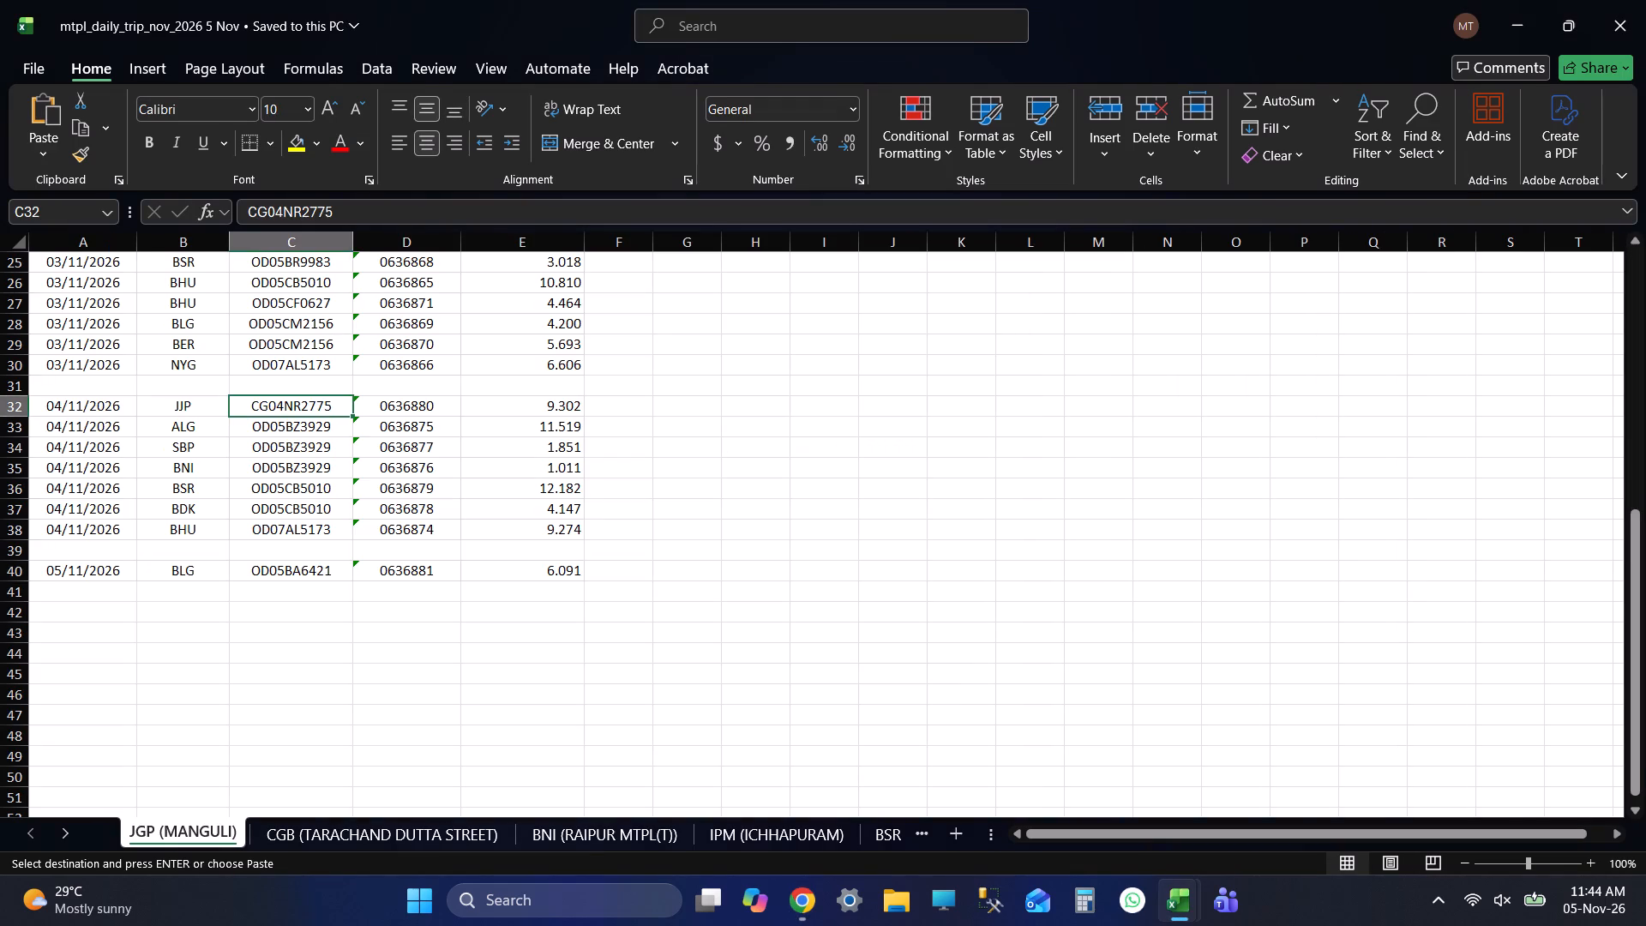
{"action": "left_click", "coordinate": [312, 532]}
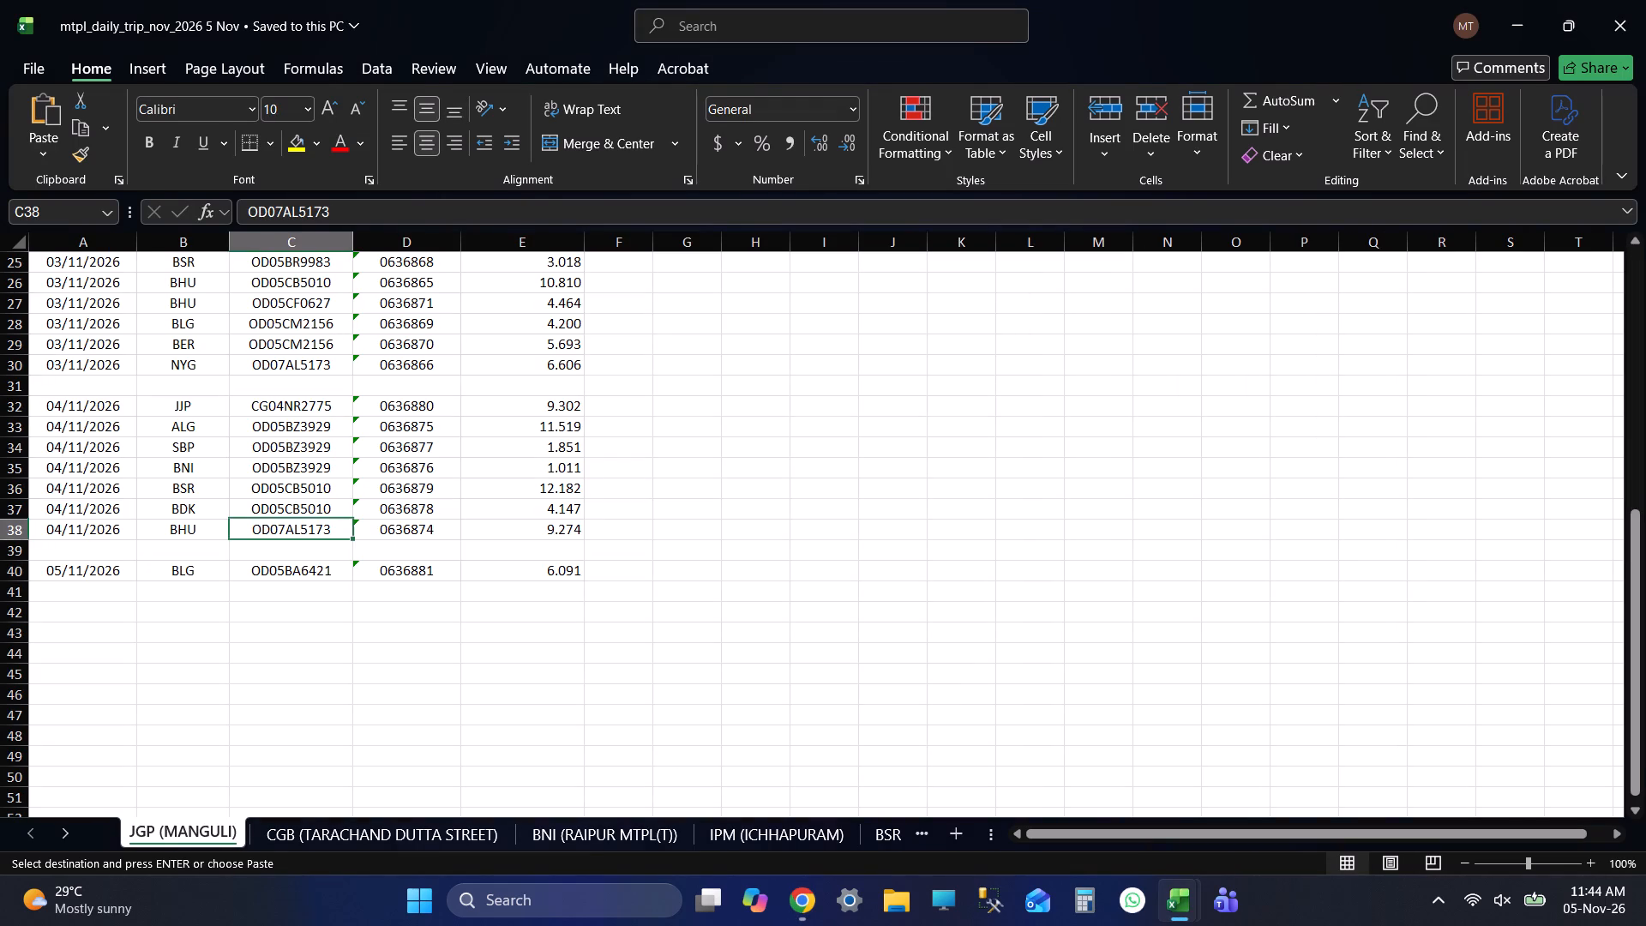
Enter JGP as lorry 5173's trip origin and BHU as its trip destination in the status sheet, and save.
{"action": "key", "text": "alt+Tab"}
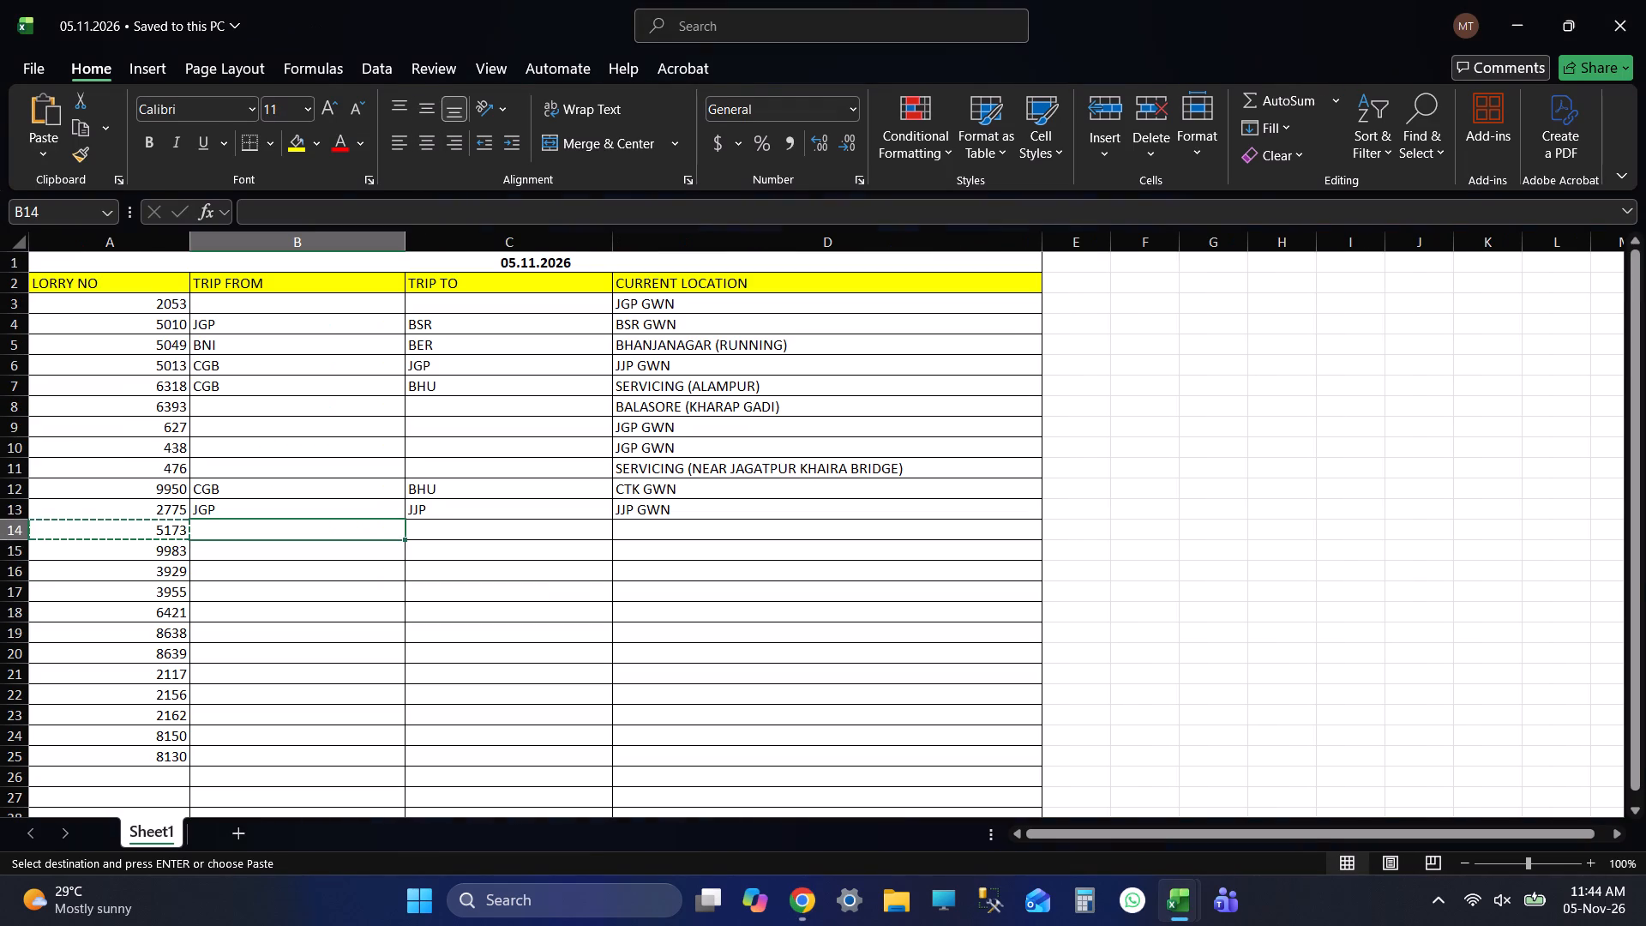
{"action": "type", "text": "JGP"}
{"action": "key", "text": "Tab"}
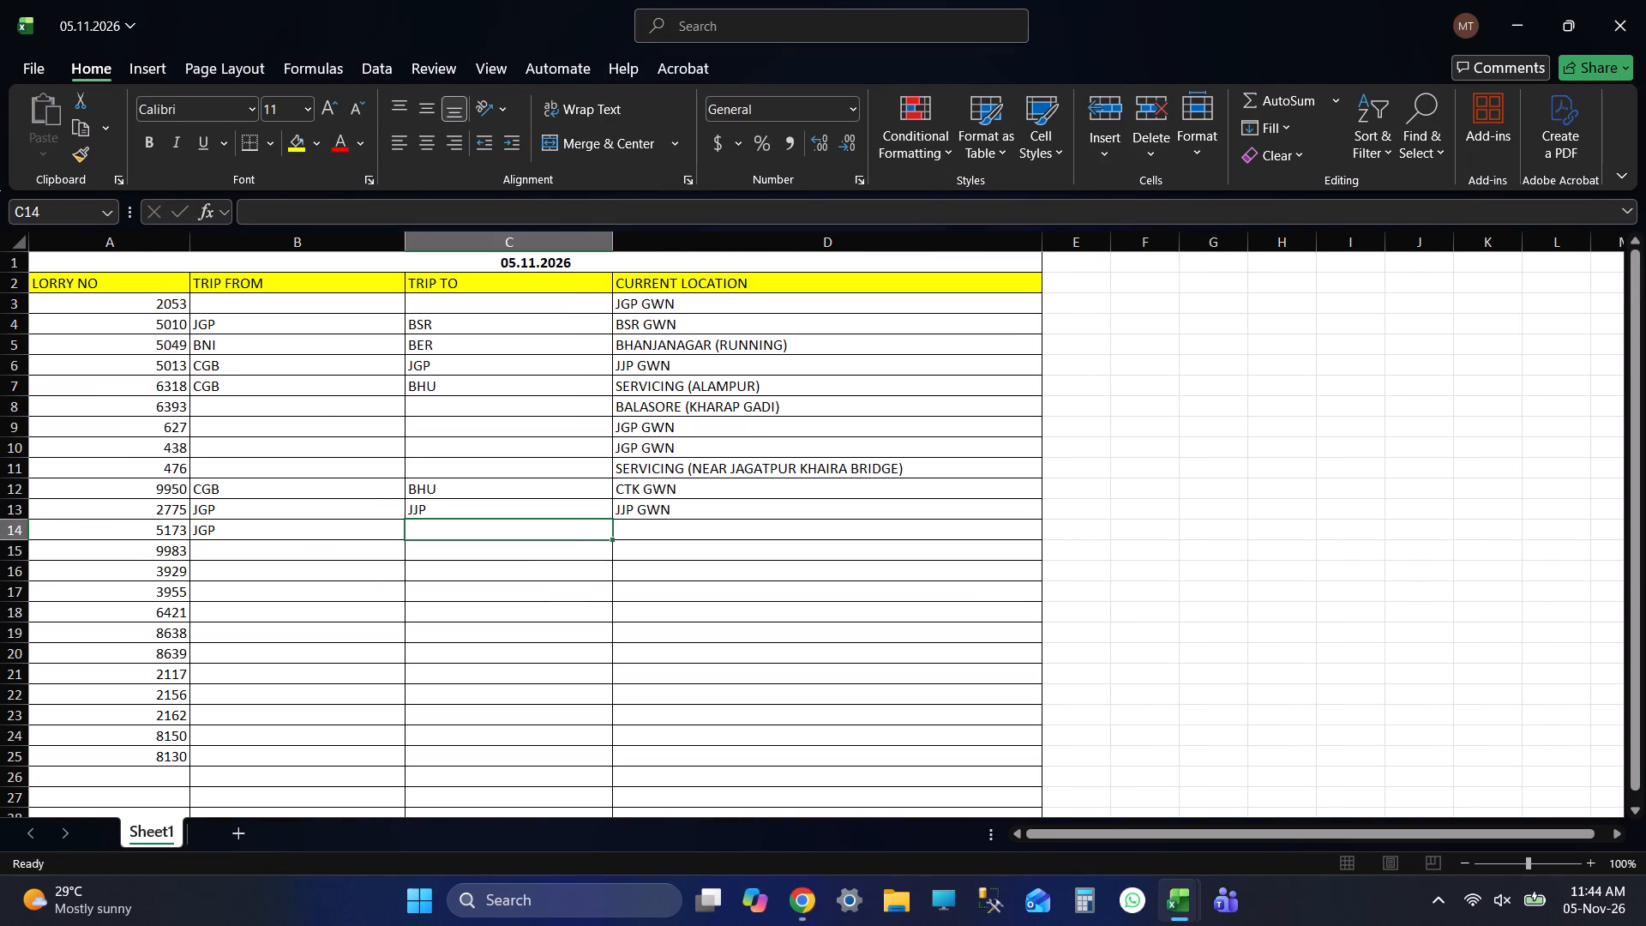
{"action": "type", "text": "BHU"}
{"action": "key", "text": "Tab"}
{"action": "key", "text": "ctrl+s"}
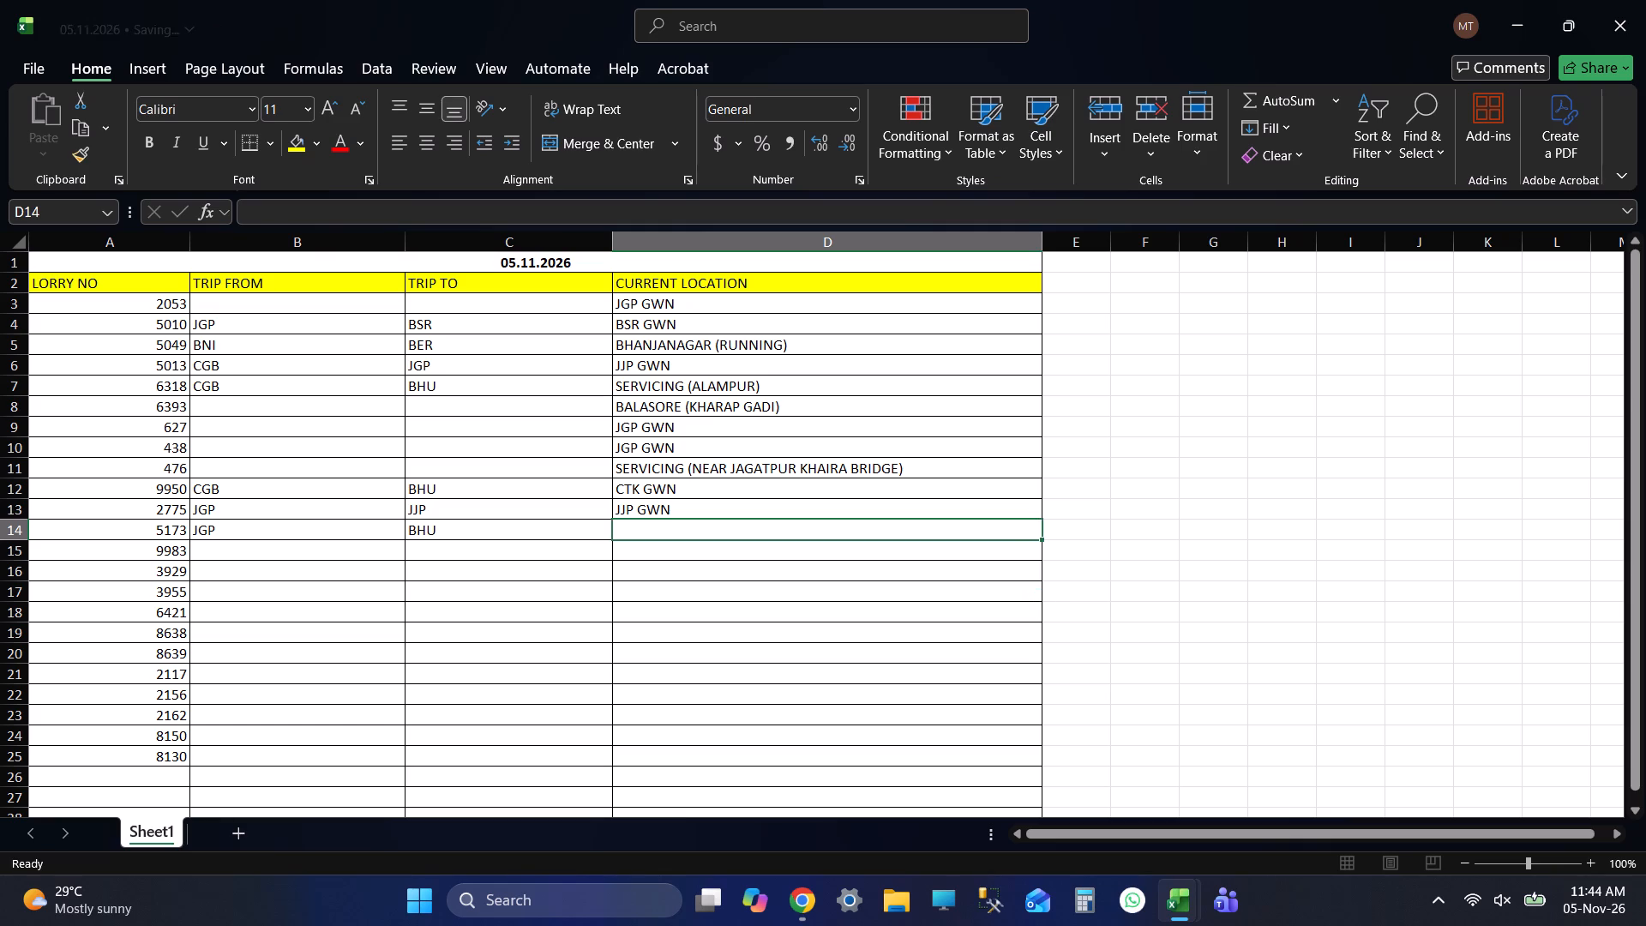
Enter BHU GWN as lorry 5173's current location in the status sheet and save.
{"action": "type", "text": "BHU"}
{"action": "key", "text": "space"}
{"action": "type", "text": "GWN"}
{"action": "key", "text": "Return"}
{"action": "key", "text": "ctrl+s"}
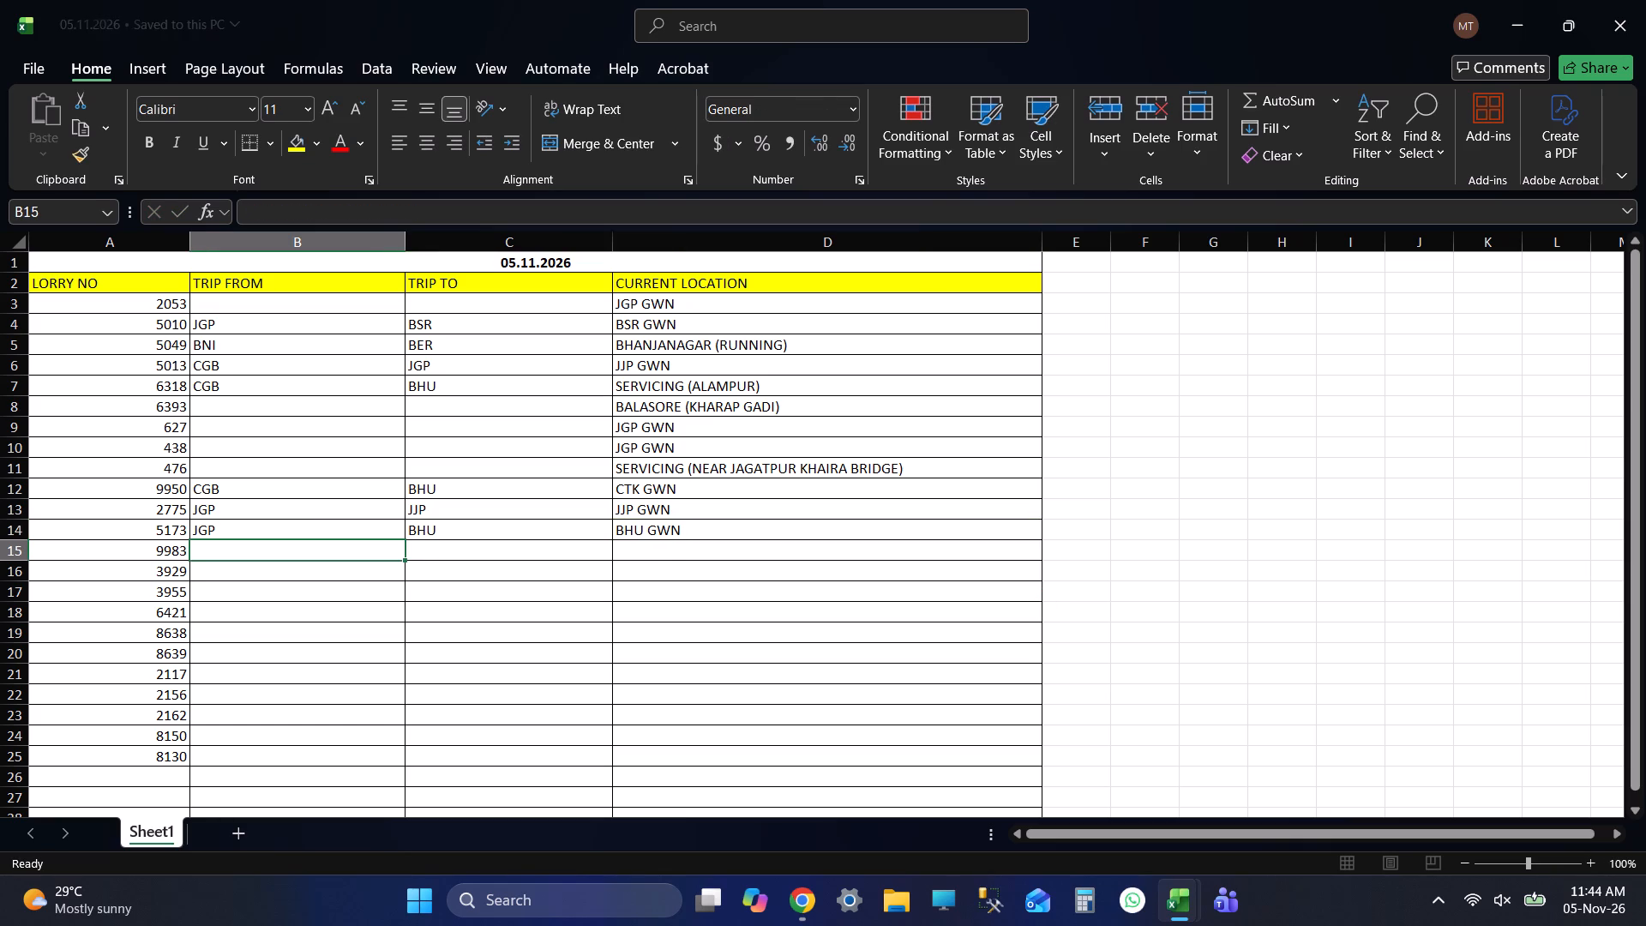
Search Wheelseye for lorry 9983, using the number copied from the status sheet, and open its route history for today.
{"action": "key", "text": "shift+Tab"}
{"action": "key", "text": "ctrl+c"}
{"action": "key", "text": "alt+Tab"}
{"action": "key", "text": "alt+Tab"}
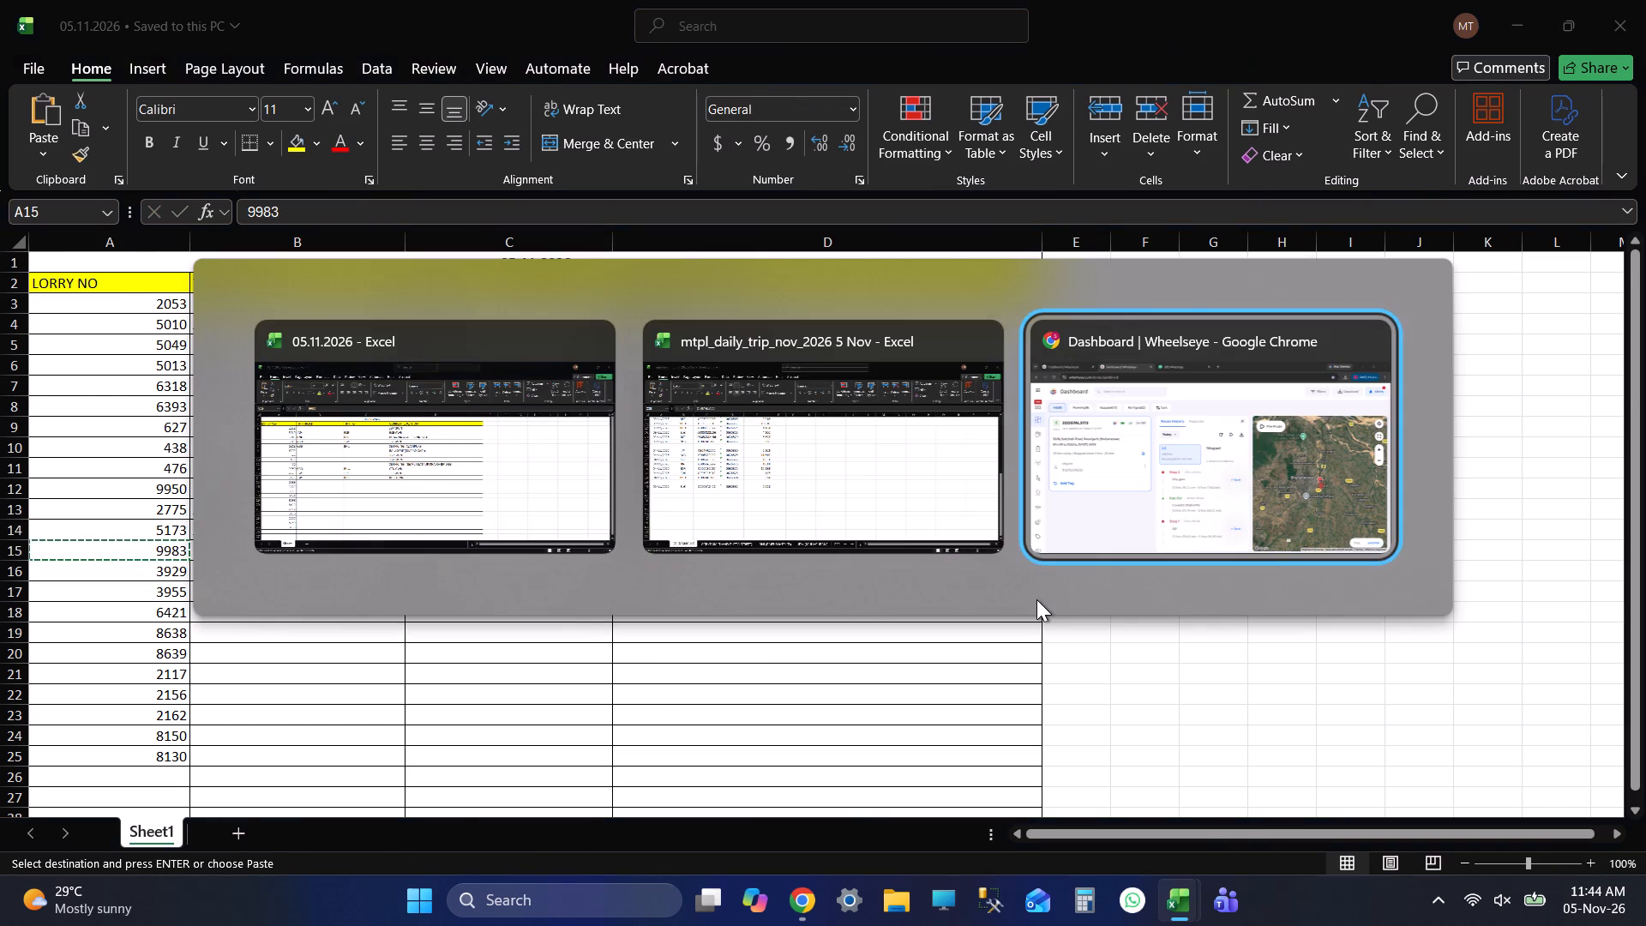
{"action": "left_click", "coordinate": [353, 149]}
{"action": "key", "text": "ctrl+v"}
{"action": "key", "text": "ctrl+f"}
{"action": "key", "text": "Return"}
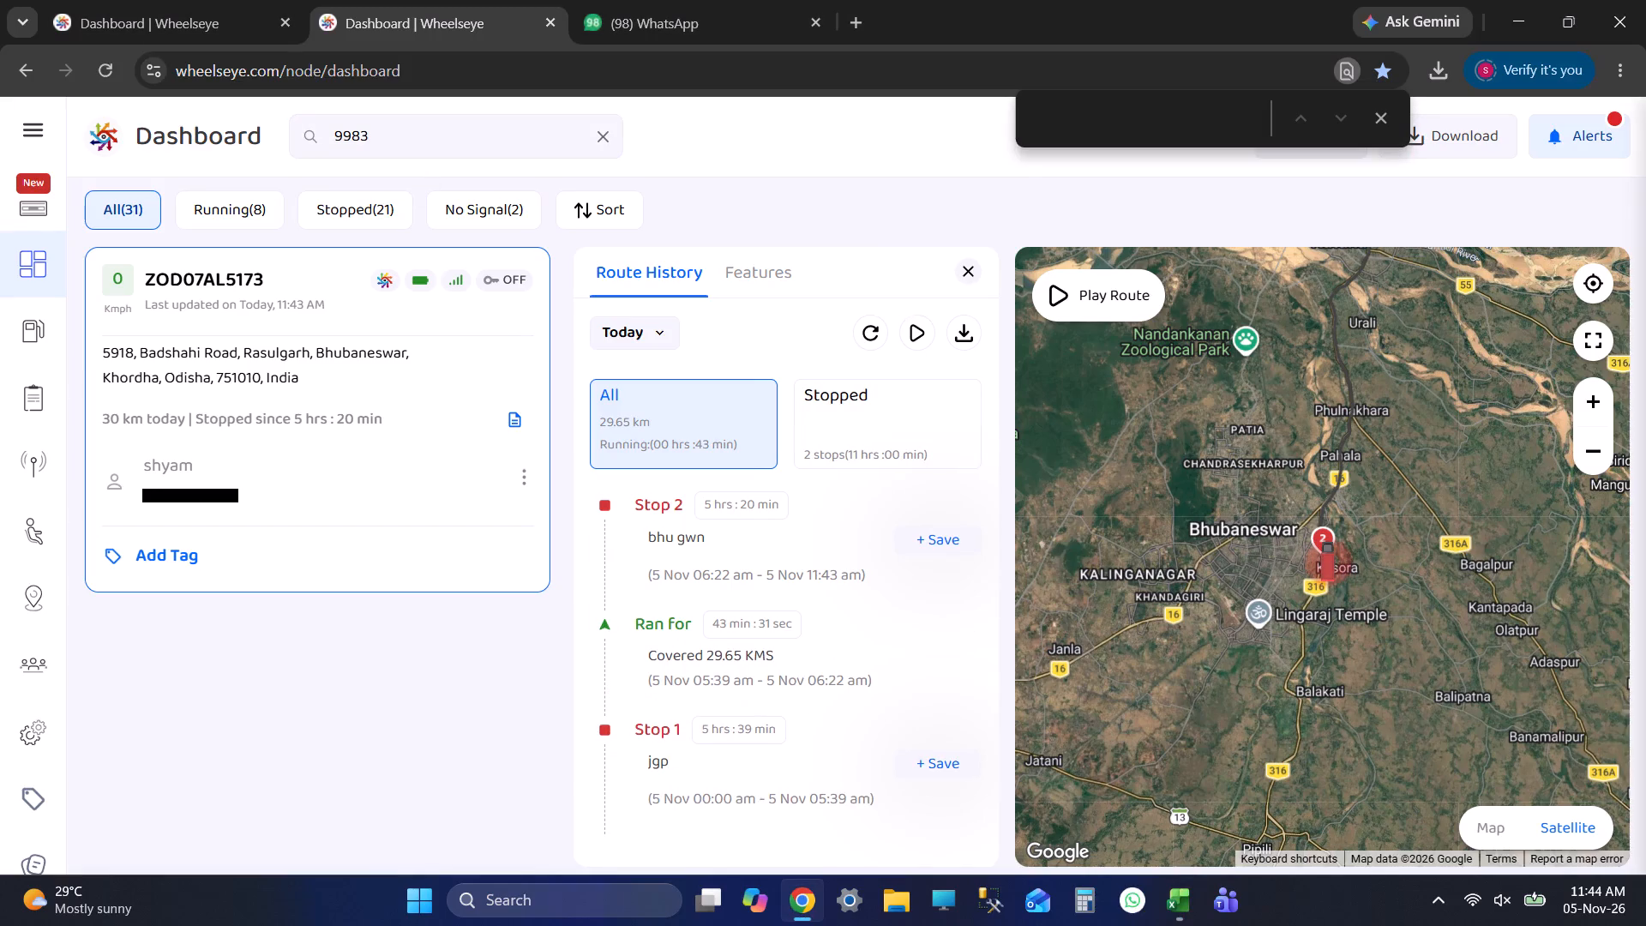
{"action": "left_click", "coordinate": [1386, 118]}
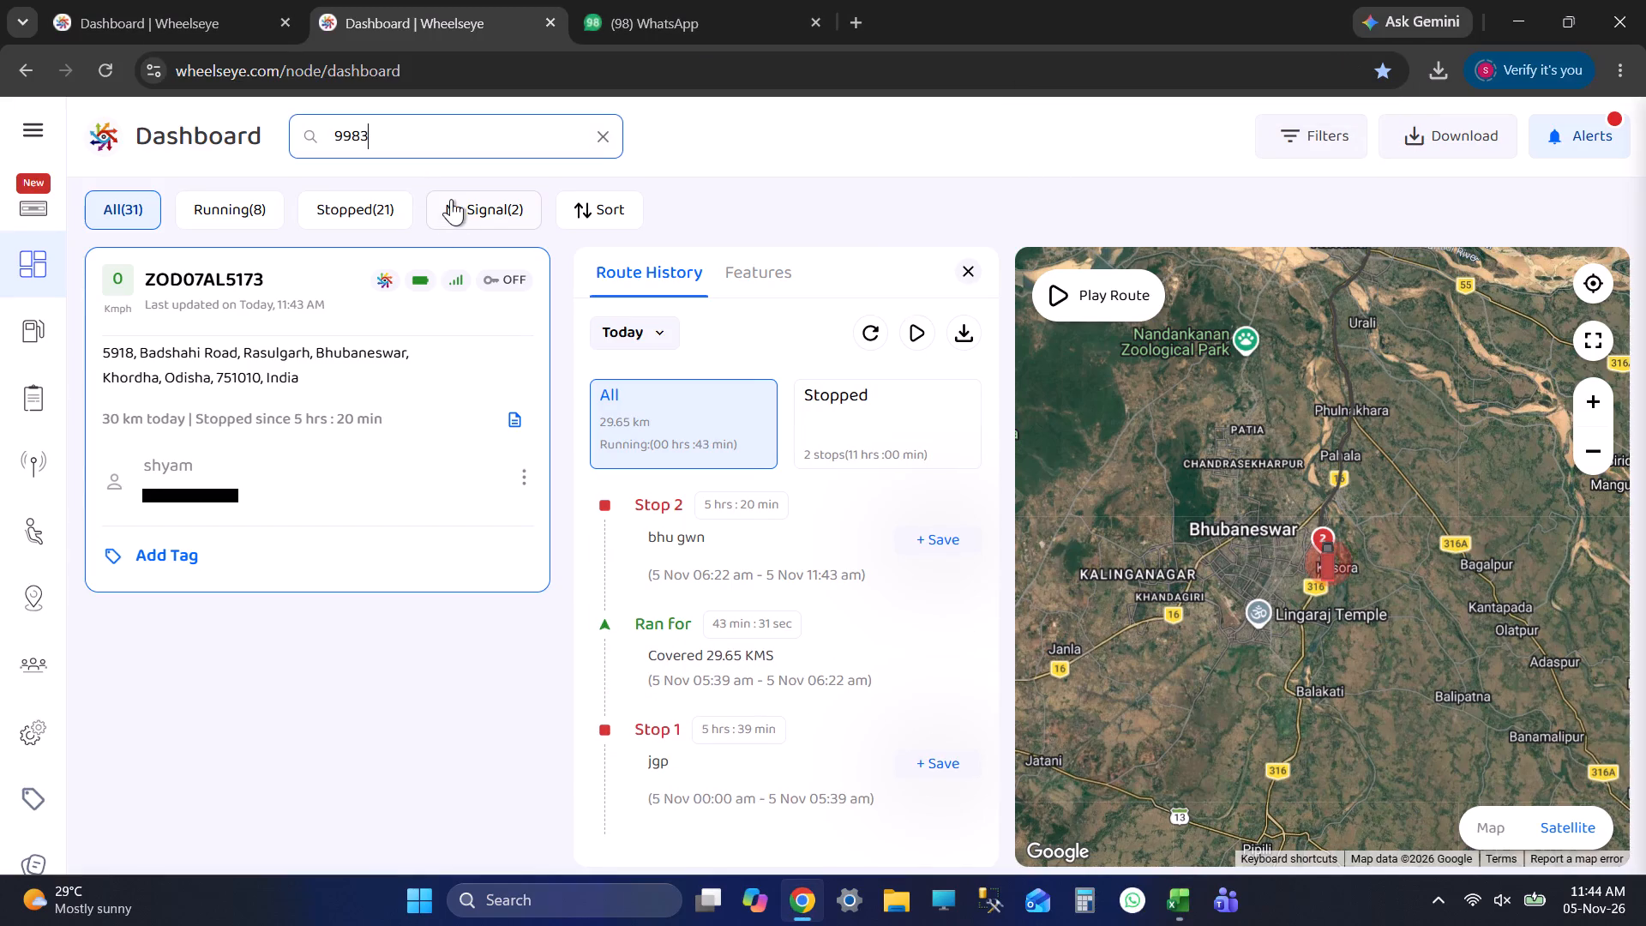
{"action": "key", "text": "Return"}
{"action": "left_click", "coordinate": [312, 375]}
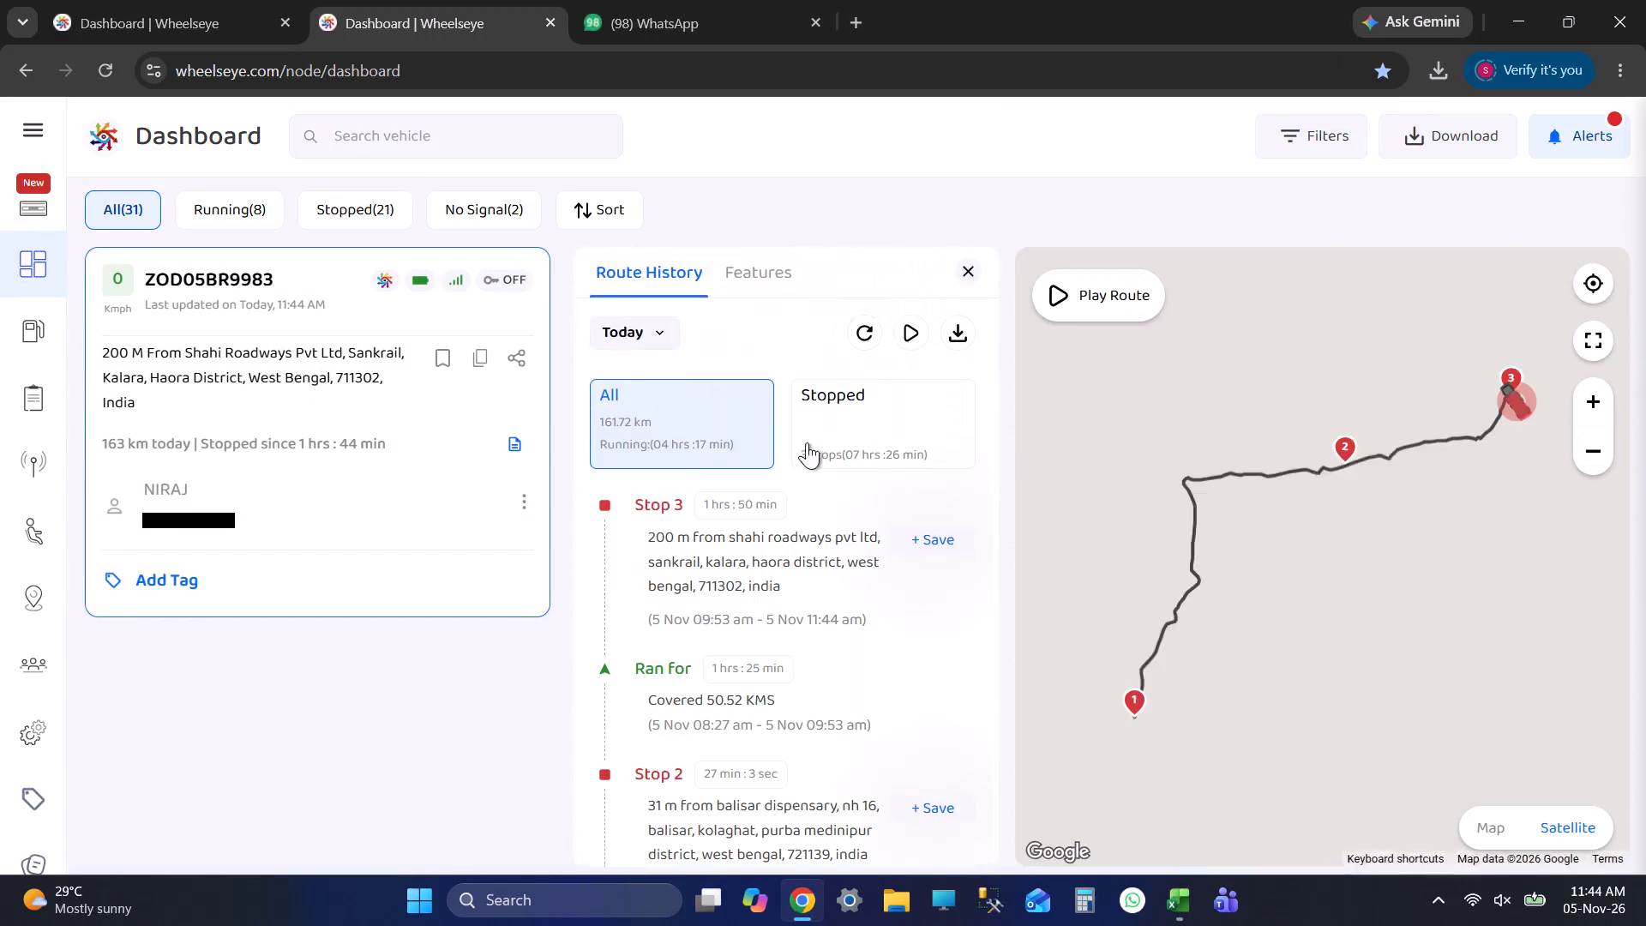
Examine lorry 9983's Stop 3 and its surroundings on the map to identify the current location.
{"action": "left_click_drag", "start_coordinate": [1533, 423], "coordinate": [1501, 451]}
{"action": "scroll", "coordinate": [1491, 381], "scroll_direction": "up", "scroll_amount": 7}
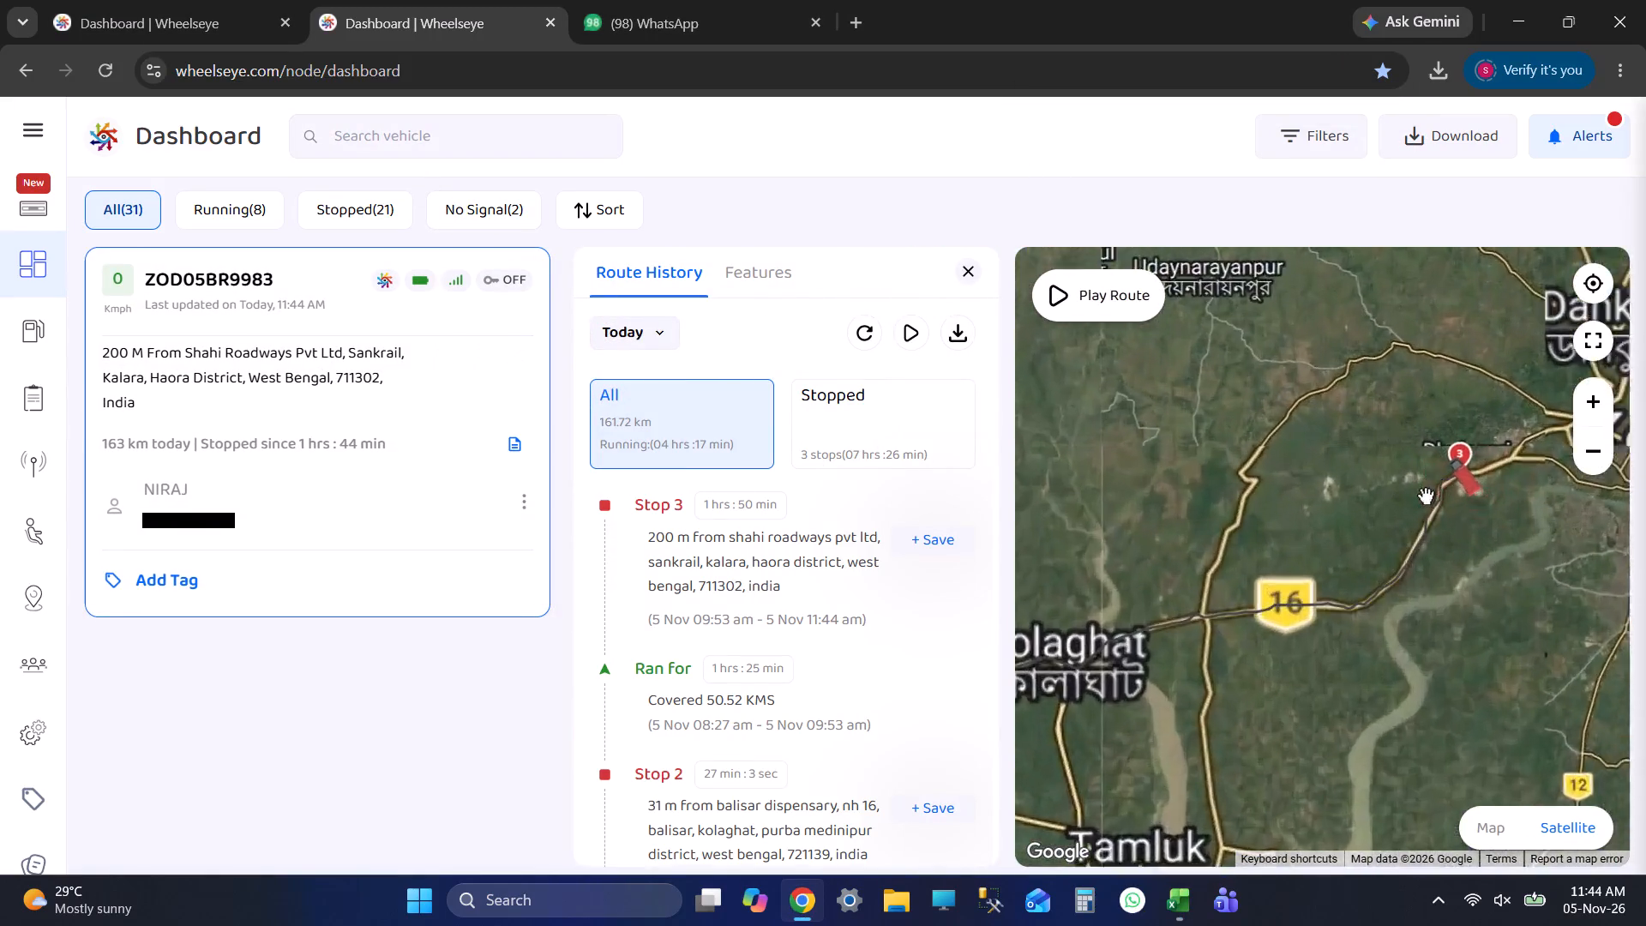
{"action": "scroll", "coordinate": [1476, 434], "scroll_direction": "up", "scroll_amount": 4}
{"action": "scroll", "coordinate": [1509, 496], "scroll_direction": "down", "scroll_amount": 1}
{"action": "scroll", "coordinate": [1509, 496], "scroll_direction": "up", "scroll_amount": 4}
{"action": "left_click_drag", "start_coordinate": [1527, 406], "coordinate": [1387, 483]}
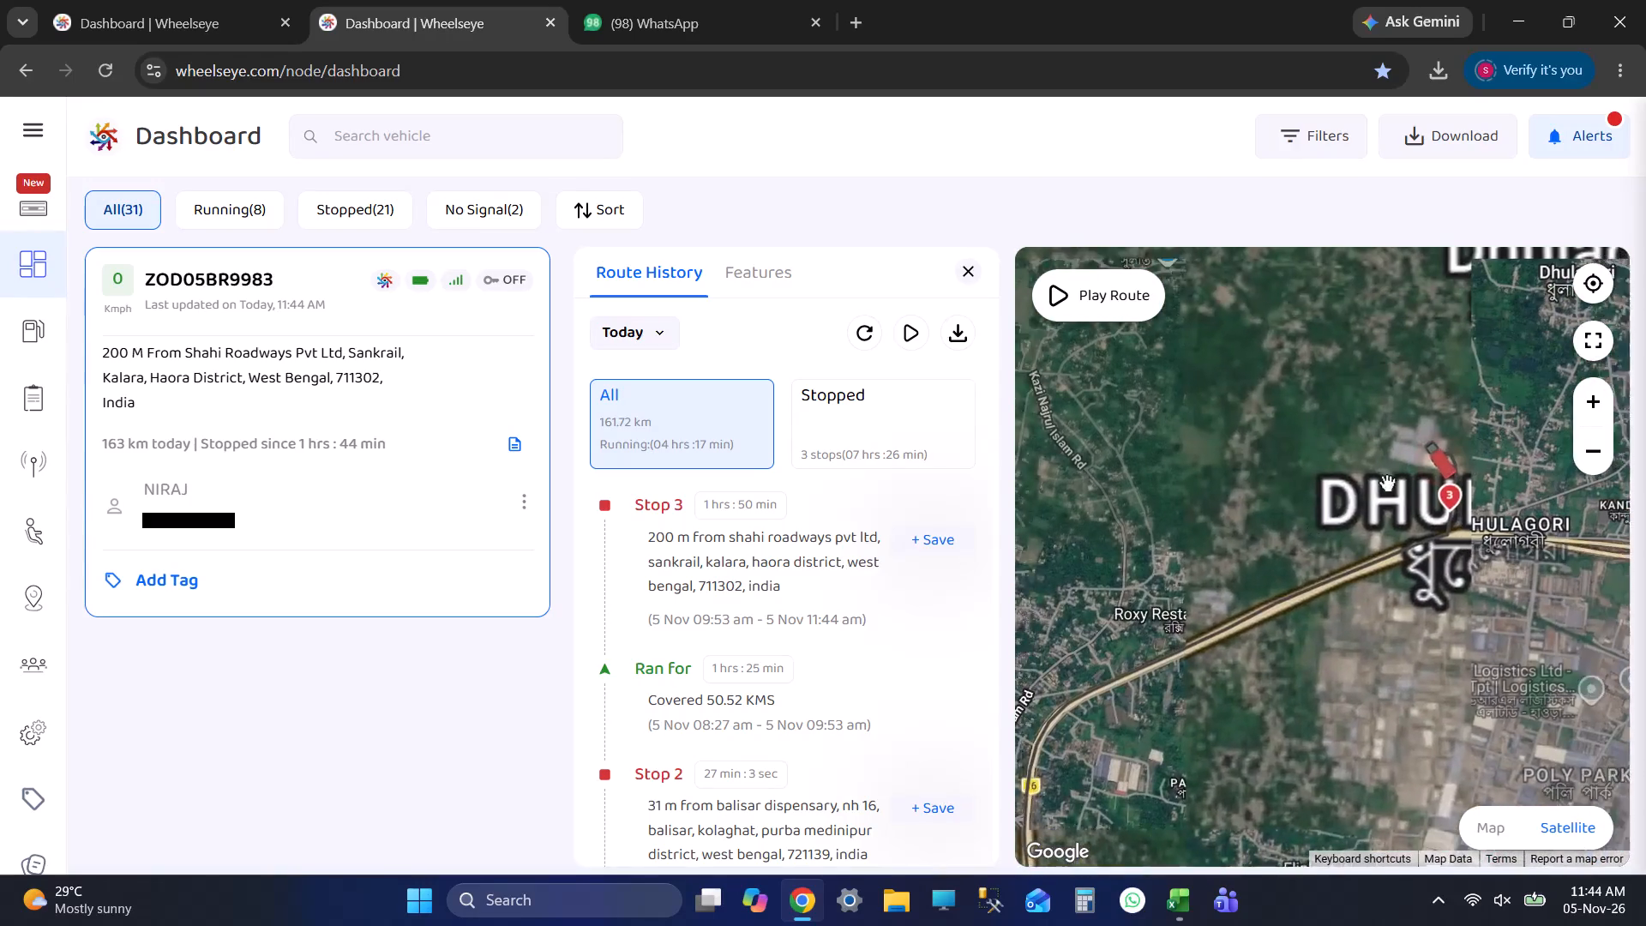
{"action": "scroll", "coordinate": [1406, 448], "scroll_direction": "down", "scroll_amount": 2}
{"action": "scroll", "coordinate": [1405, 451], "scroll_direction": "up", "scroll_amount": 1}
{"action": "scroll", "coordinate": [1405, 451], "scroll_direction": "down", "scroll_amount": 4}
{"action": "left_click", "coordinate": [845, 535]}
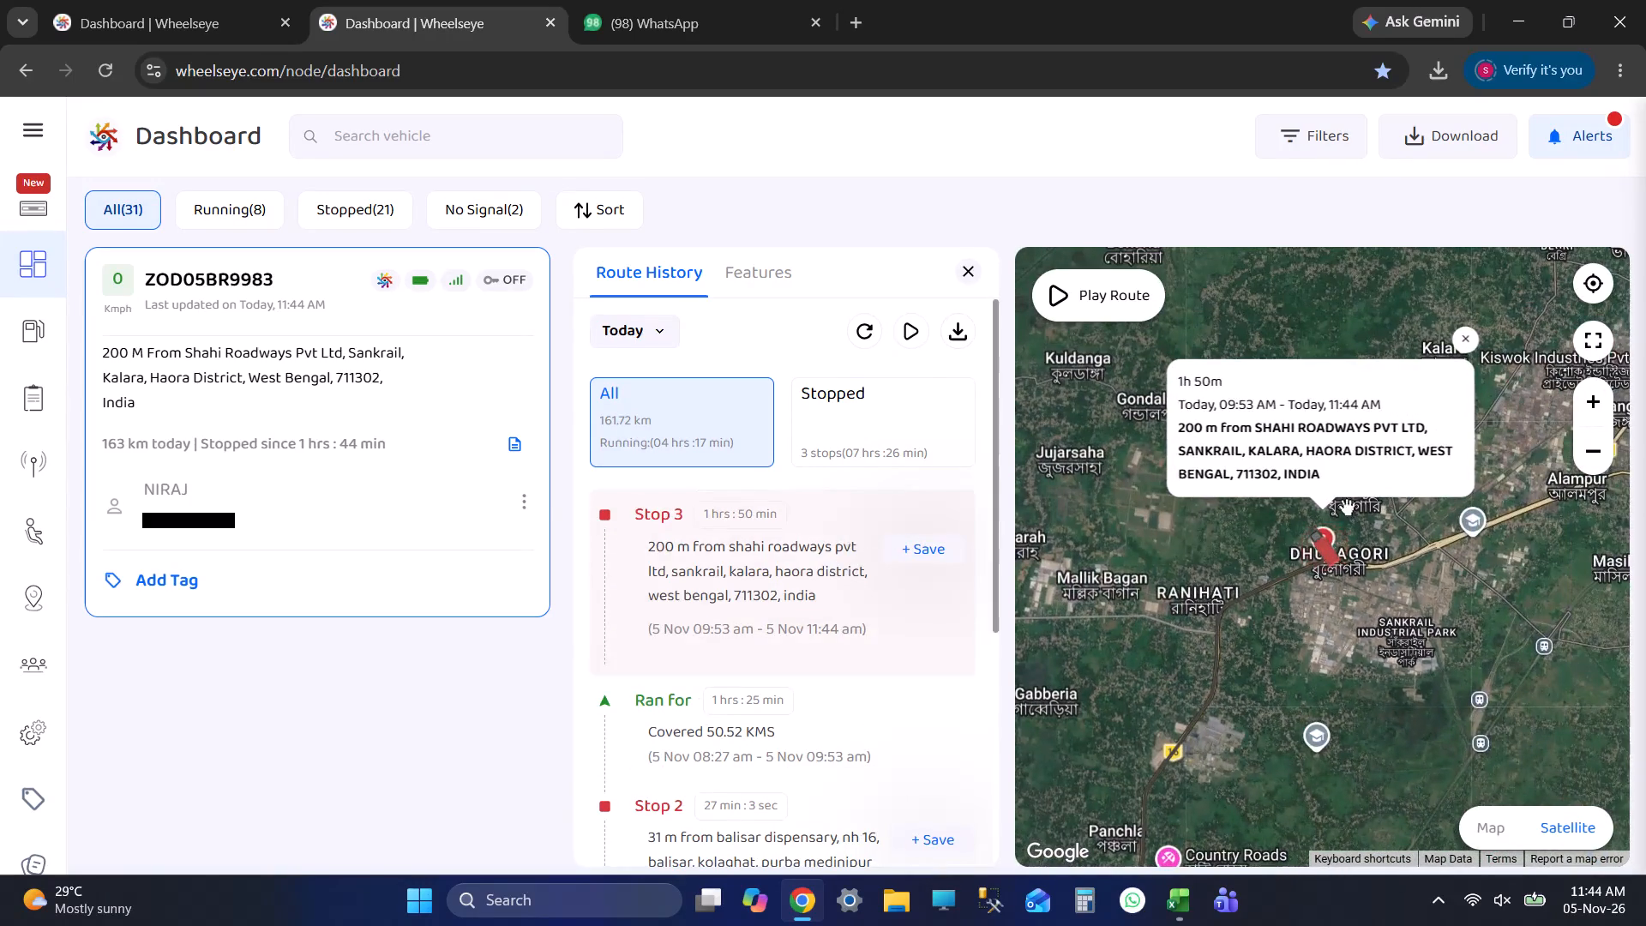
{"action": "key", "text": "alt+Tab"}
{"action": "key", "text": "alt+Tab"}
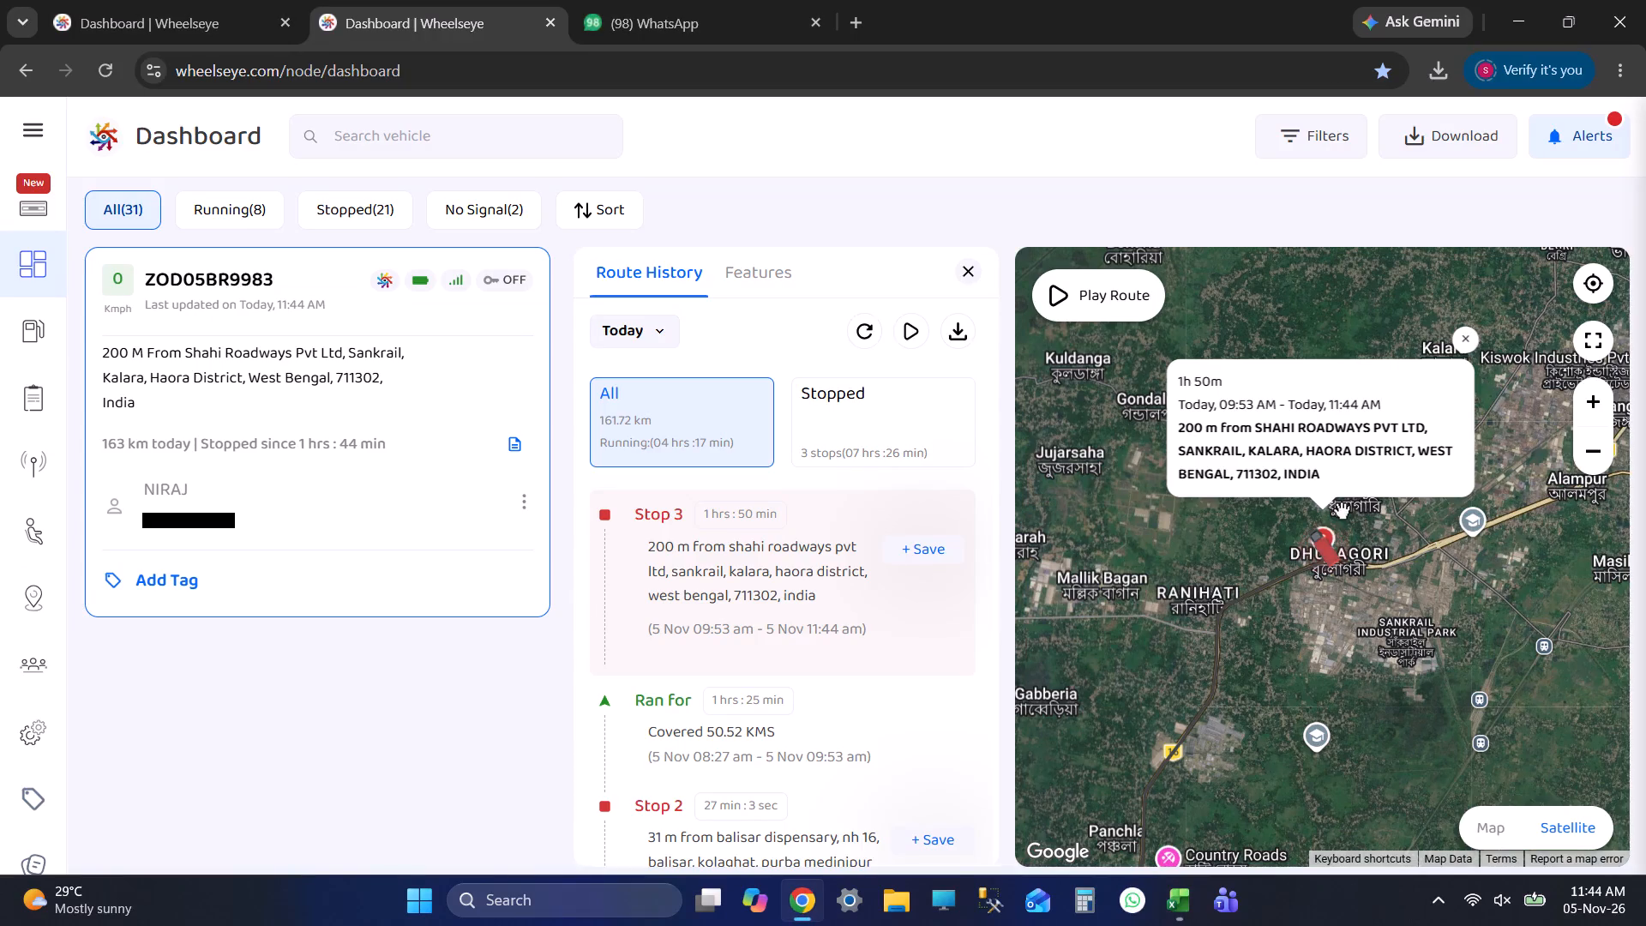
{"action": "scroll", "coordinate": [1336, 532], "scroll_direction": "up", "scroll_amount": 3}
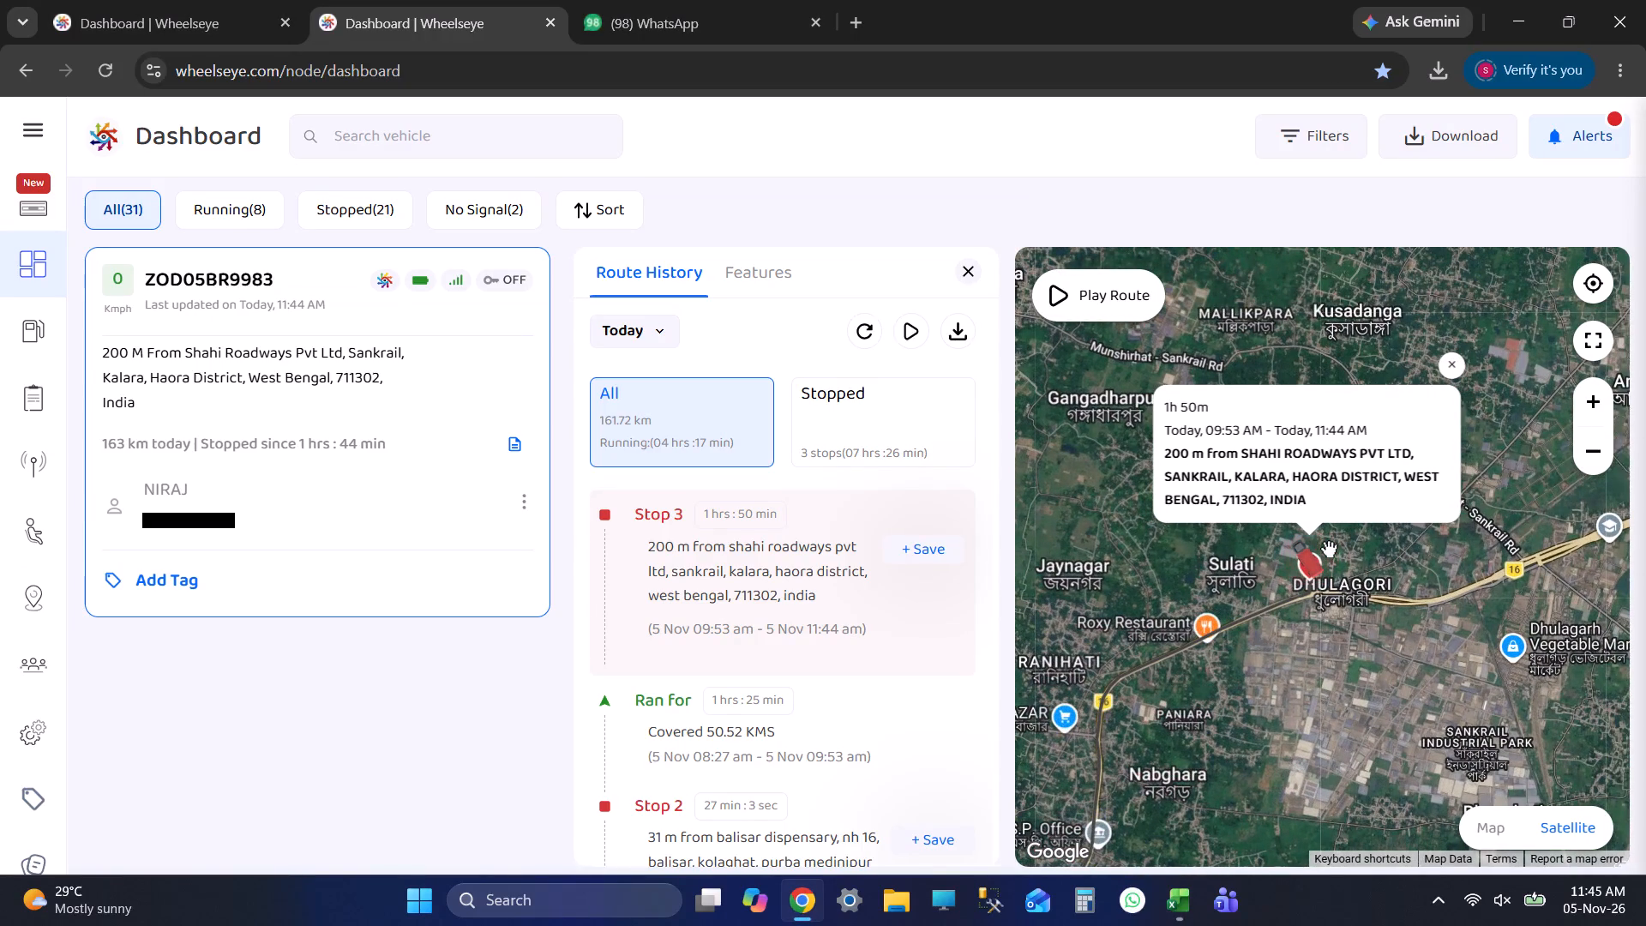
{"action": "left_click", "coordinate": [1441, 363]}
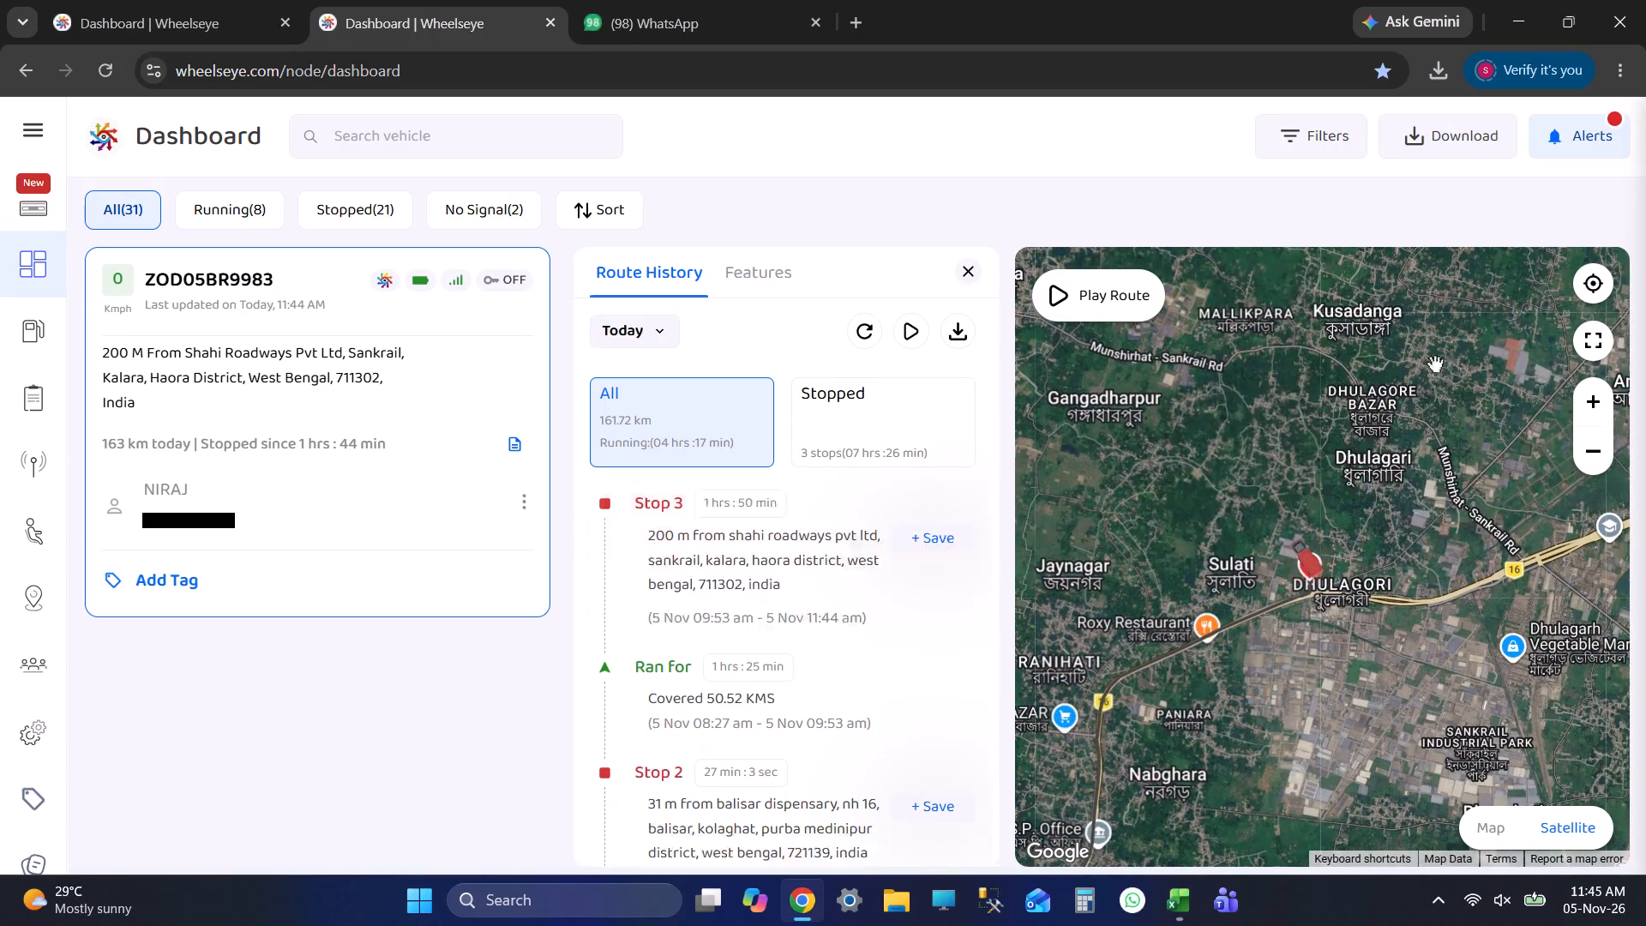
{"action": "scroll", "coordinate": [1307, 591], "scroll_direction": "up", "scroll_amount": 5}
{"action": "scroll", "coordinate": [1305, 492], "scroll_direction": "down", "scroll_amount": 1}
{"action": "left_click_drag", "start_coordinate": [1305, 492], "coordinate": [1335, 550]}
{"action": "scroll", "coordinate": [1335, 550], "scroll_direction": "up", "scroll_amount": 3}
{"action": "scroll", "coordinate": [1335, 550], "scroll_direction": "down", "scroll_amount": 1}
{"action": "scroll", "coordinate": [1335, 550], "scroll_direction": "up", "scroll_amount": 1}
{"action": "scroll", "coordinate": [1335, 550], "scroll_direction": "down", "scroll_amount": 3}
{"action": "scroll", "coordinate": [1335, 550], "scroll_direction": "up", "scroll_amount": 1}
{"action": "scroll", "coordinate": [1335, 550], "scroll_direction": "down", "scroll_amount": 4}
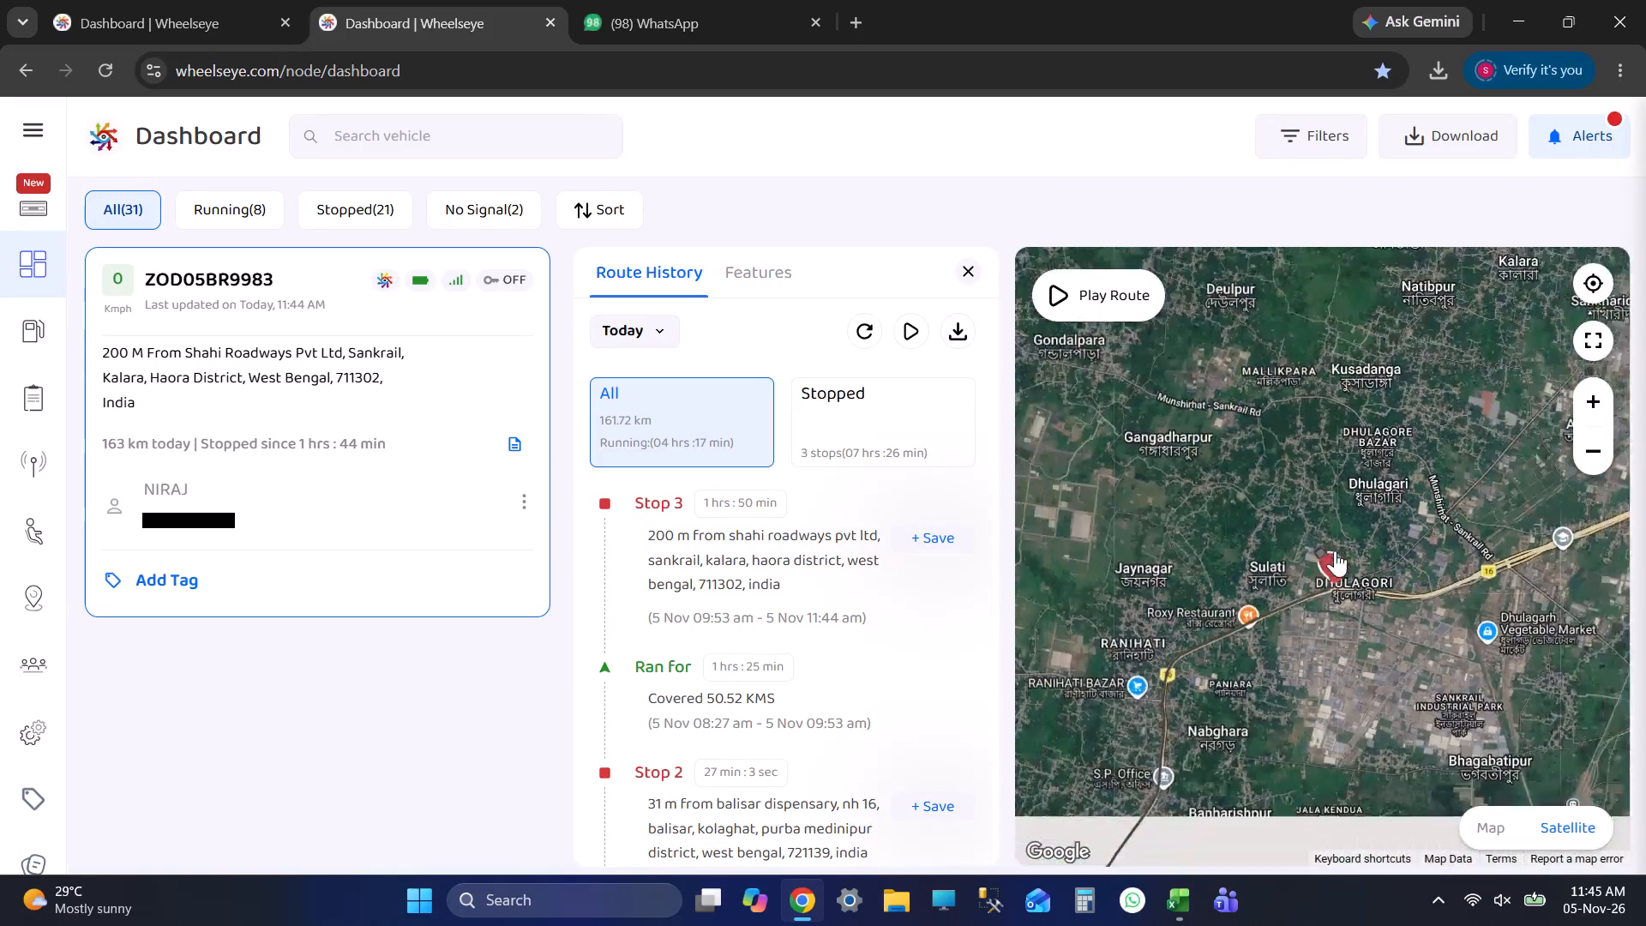
Enter DHULAGORI PARTY GWN as lorry 9983's current location in the status sheet and save.
{"action": "key", "text": "alt+Tab"}
{"action": "key", "text": "Tab"}
{"action": "key", "text": "Tab"}
{"action": "key", "text": "Tab"}
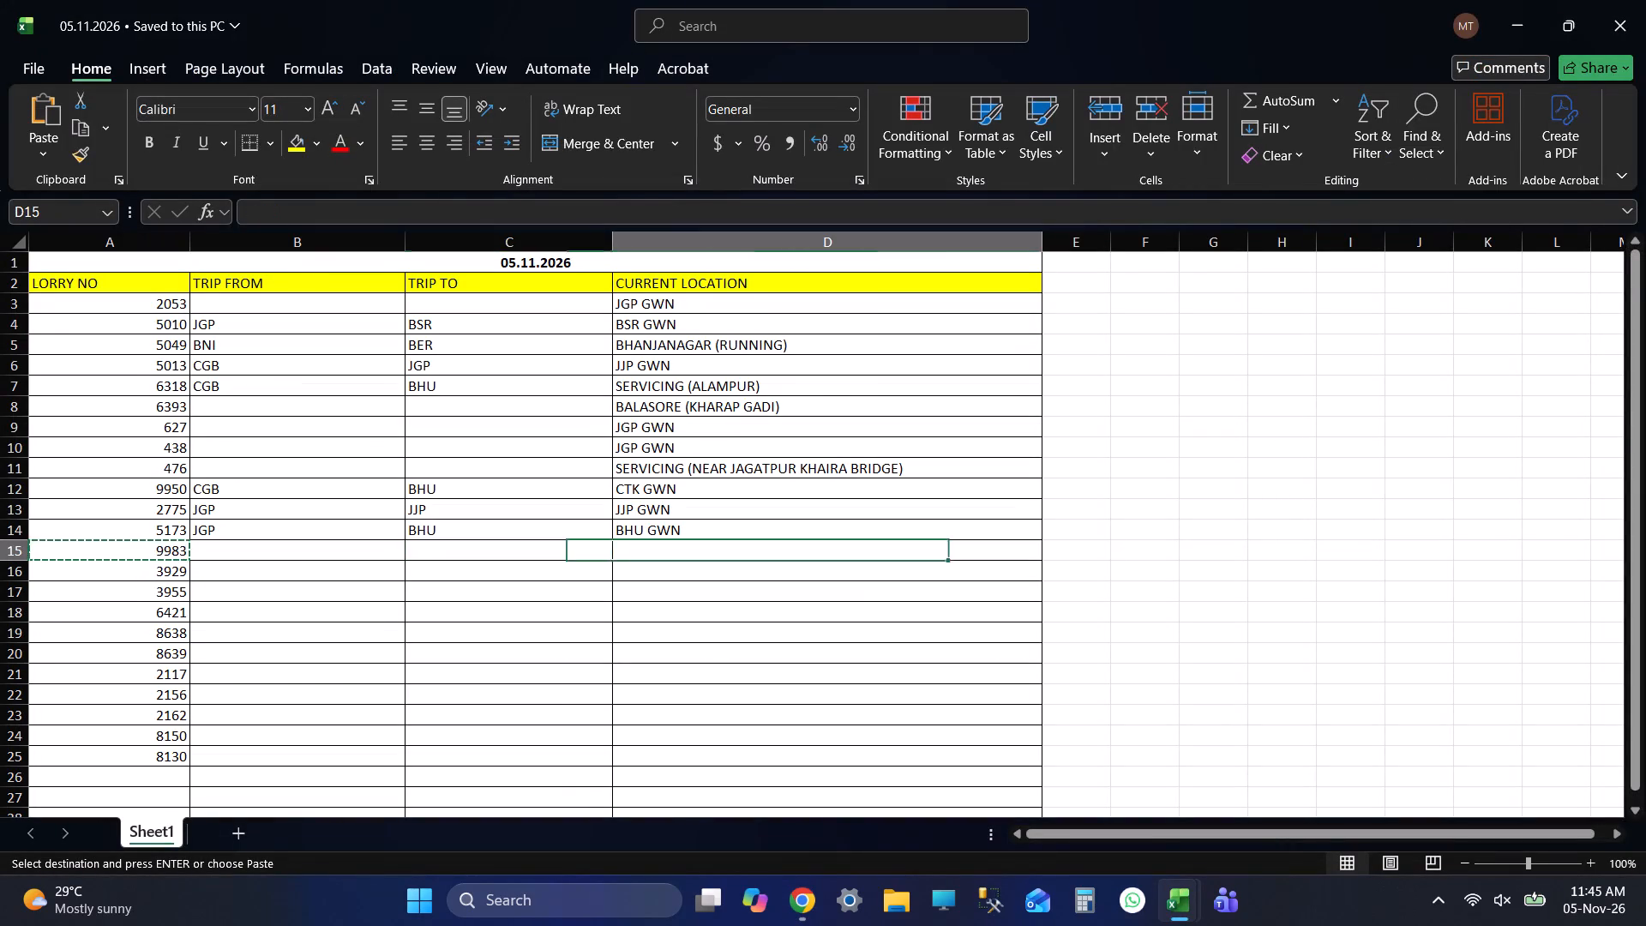
{"action": "key", "text": "alt+Tab"}
{"action": "key", "text": "alt+Tab"}
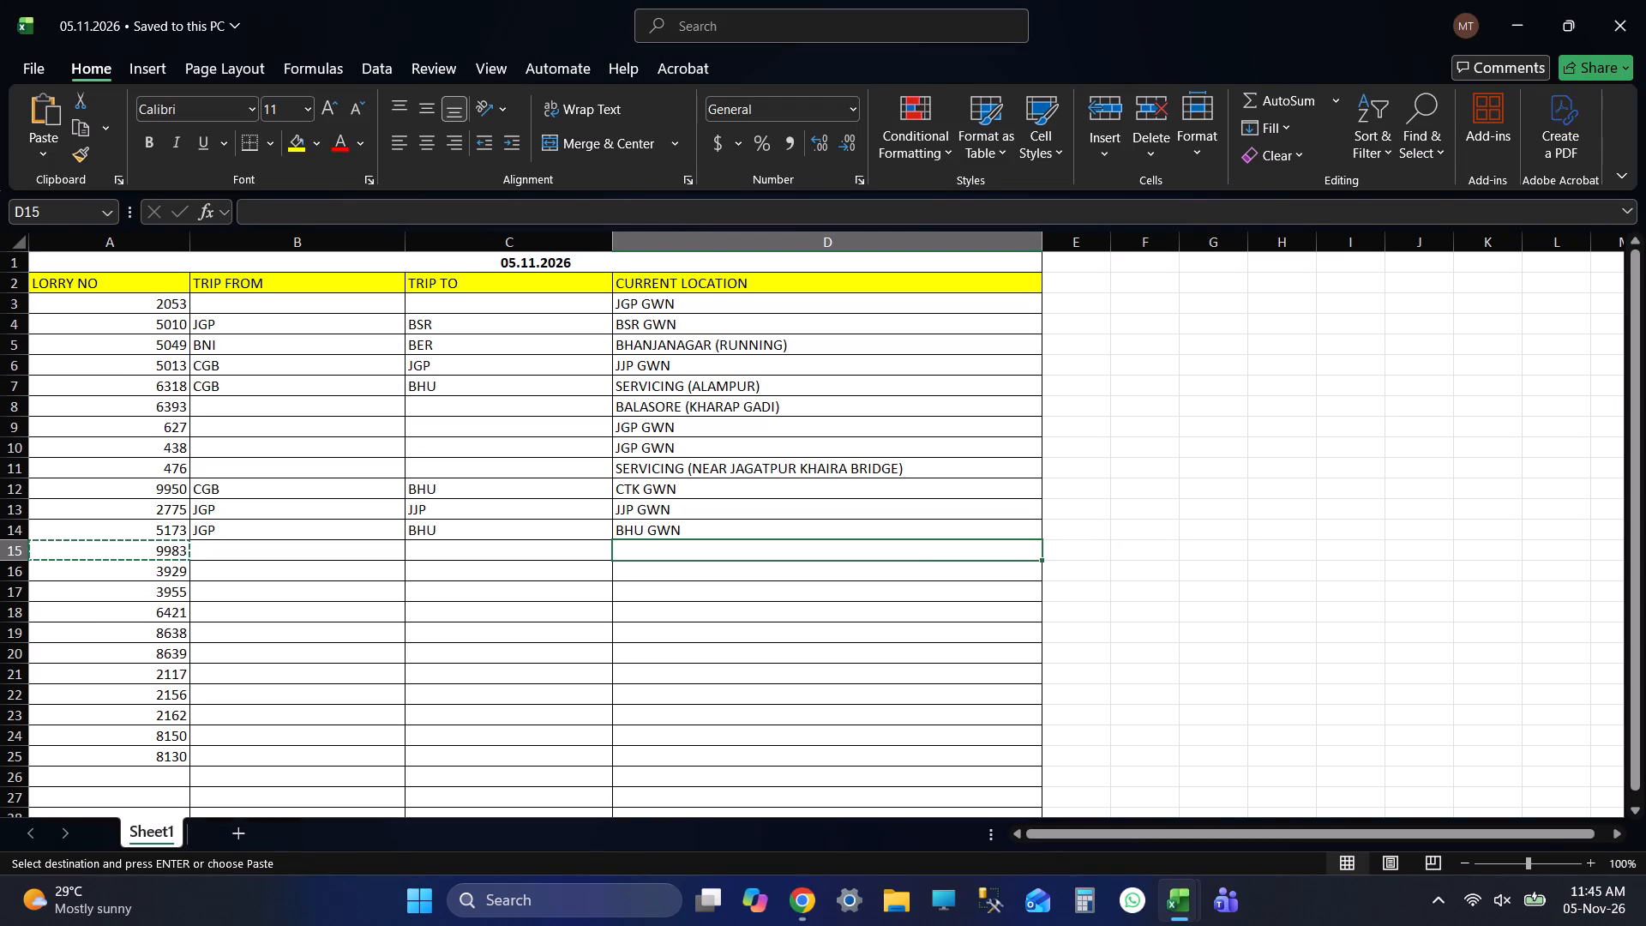
{"action": "type", "text": "DHULAGORI PARTY GWN"}
{"action": "key", "text": "Return"}
{"action": "key", "text": "ctrl+s"}
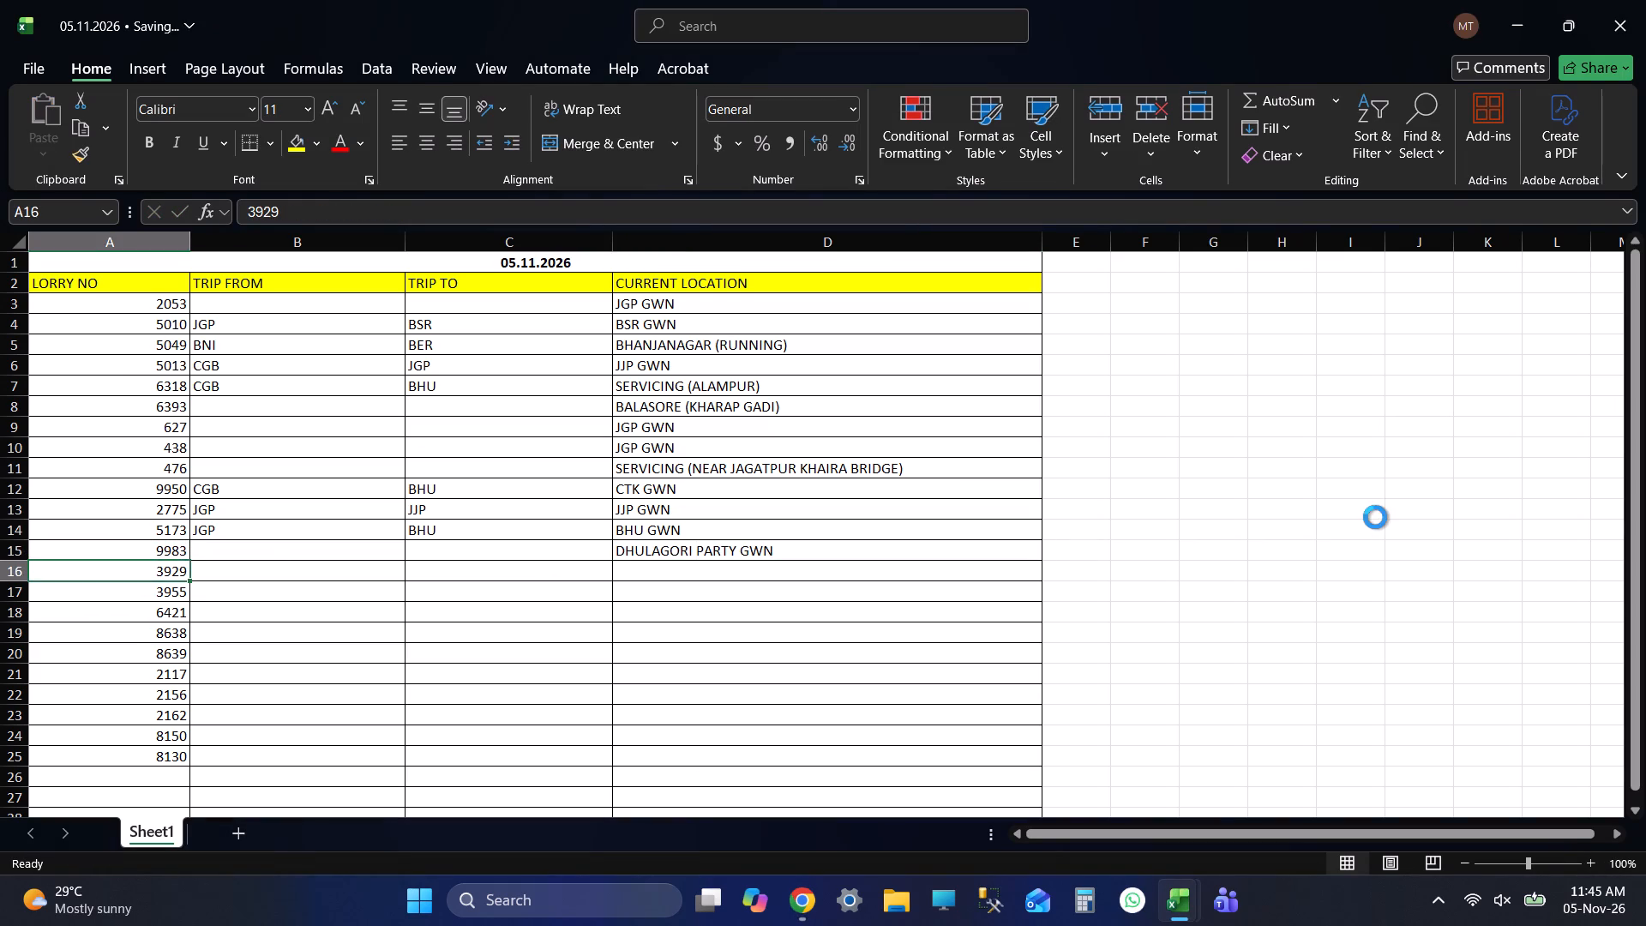
{"action": "key", "text": "ctrl+s"}
{"action": "key", "text": "ctrl+s"}
Copy lorry number 3929 from the status sheet, search Wheelseye for it, and open its route history for today.
{"action": "left_click", "coordinate": [742, 540]}
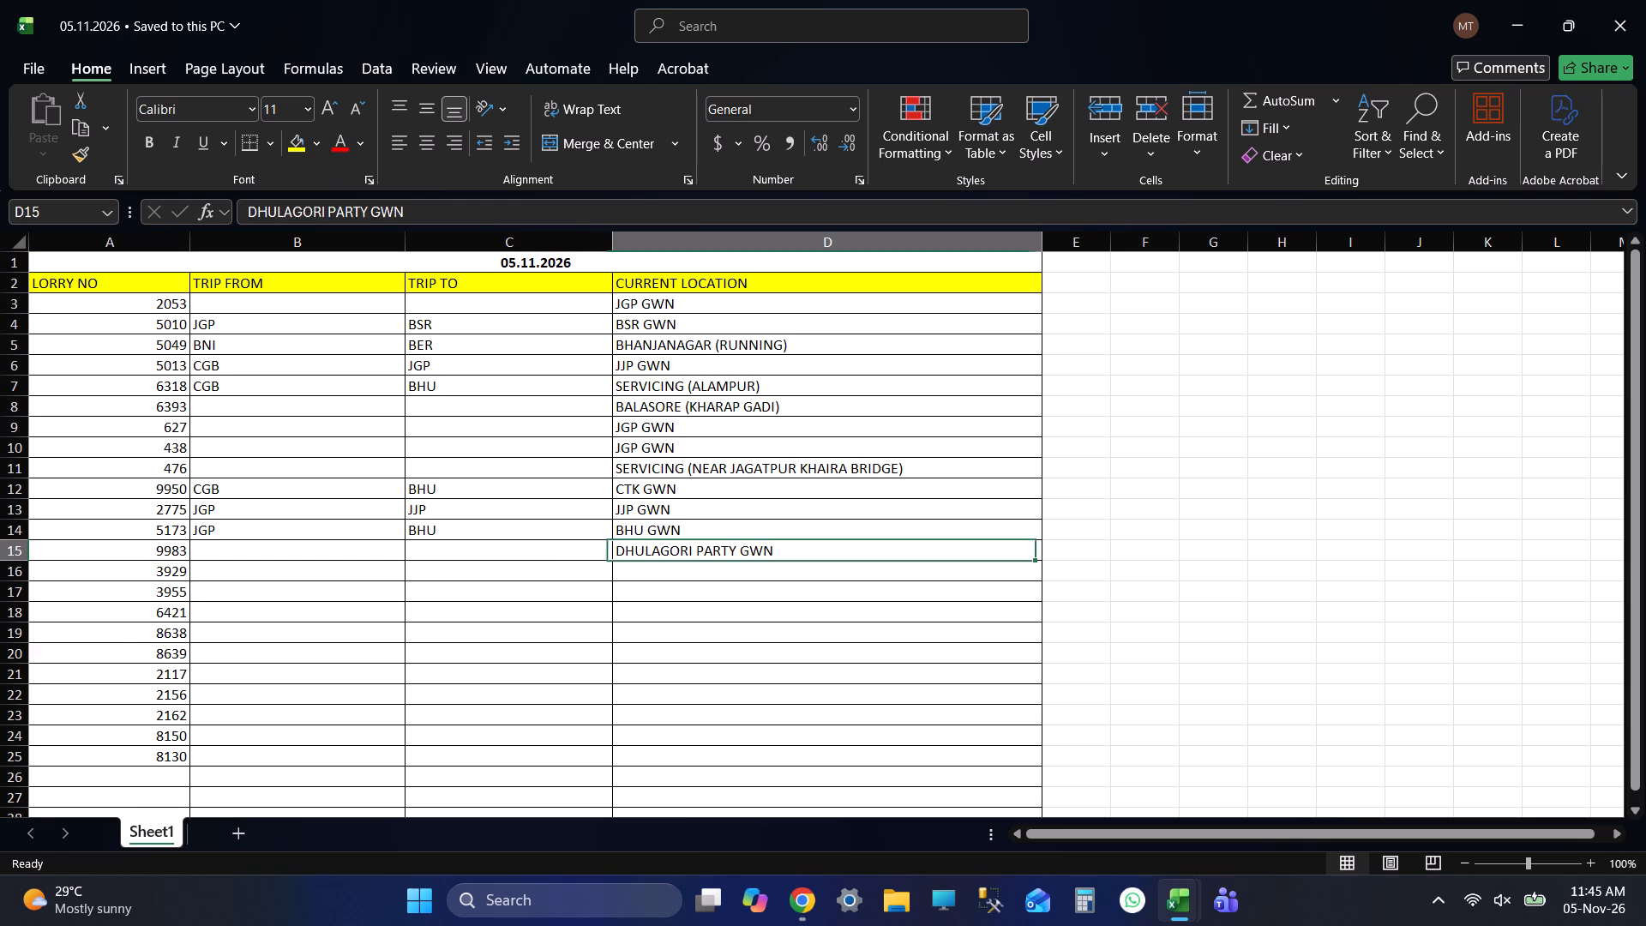
{"action": "left_click", "coordinate": [701, 566]}
{"action": "key", "text": "shift+Tab"}
{"action": "key", "text": "shift+Tab"}
{"action": "key", "text": "shift+Tab"}
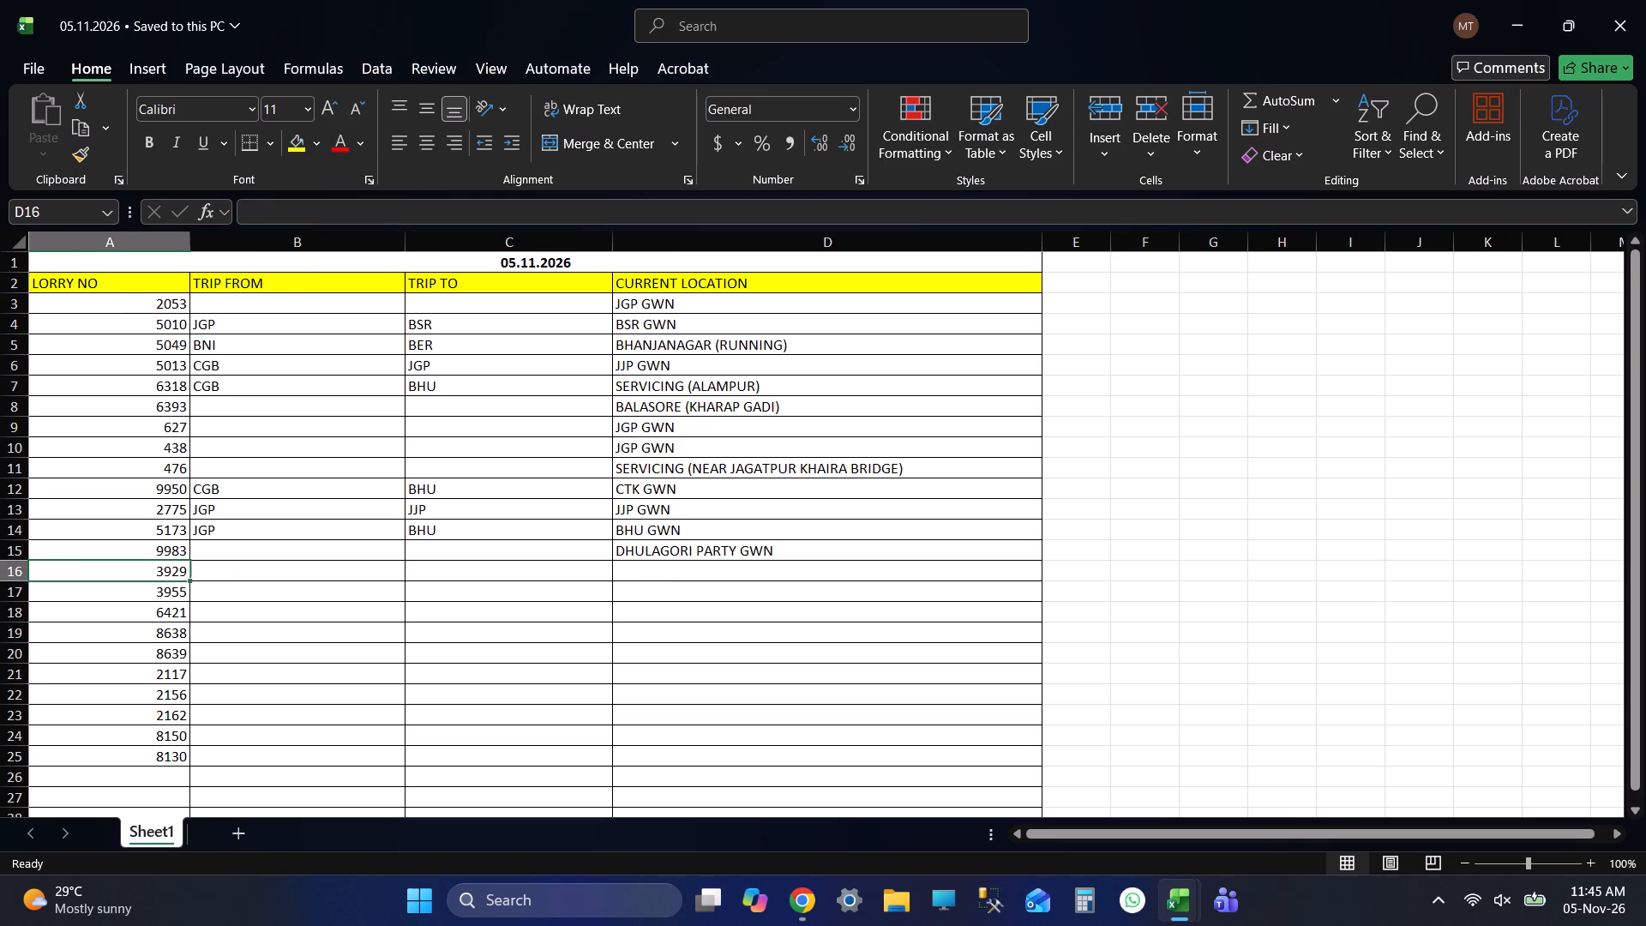
{"action": "key", "text": "ctrl+c"}
{"action": "key", "text": "alt+Tab"}
{"action": "left_click", "coordinate": [452, 146]}
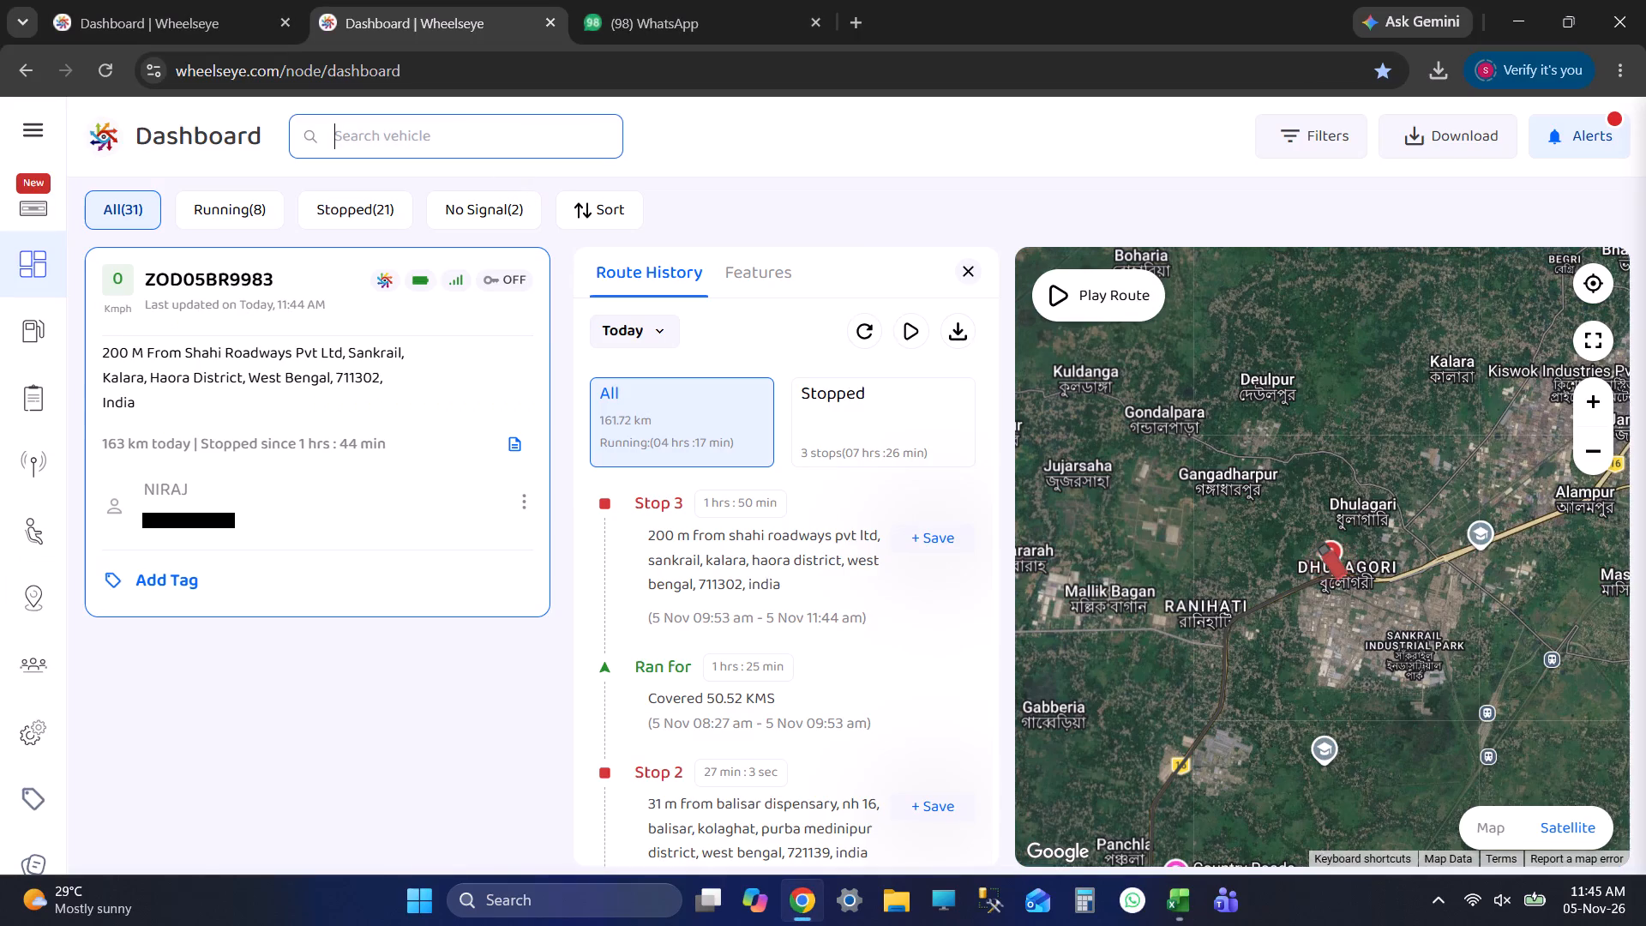
{"action": "key", "text": "ctrl+v"}
{"action": "key", "text": "Return"}
{"action": "left_click", "coordinate": [300, 365]}
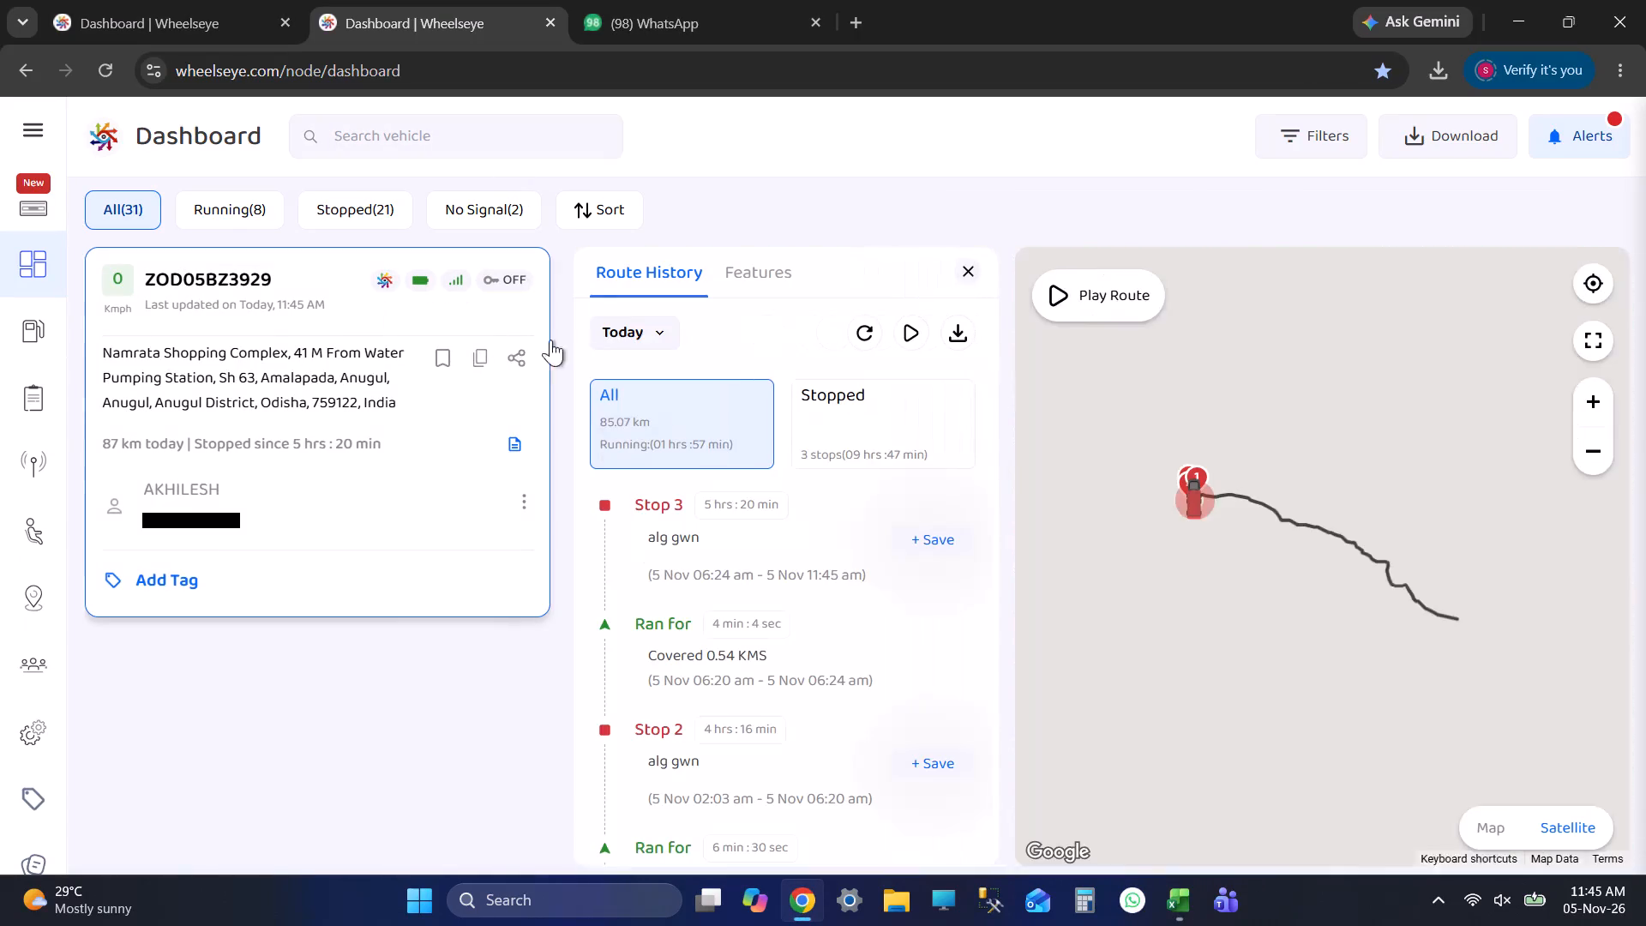
Examine lorry 3929's stops around Angul on the route map.
{"action": "scroll", "coordinate": [1198, 479], "scroll_direction": "up", "scroll_amount": 8}
{"action": "scroll", "coordinate": [1210, 497], "scroll_direction": "down", "scroll_amount": 1}
{"action": "scroll", "coordinate": [1210, 497], "scroll_direction": "up", "scroll_amount": 1}
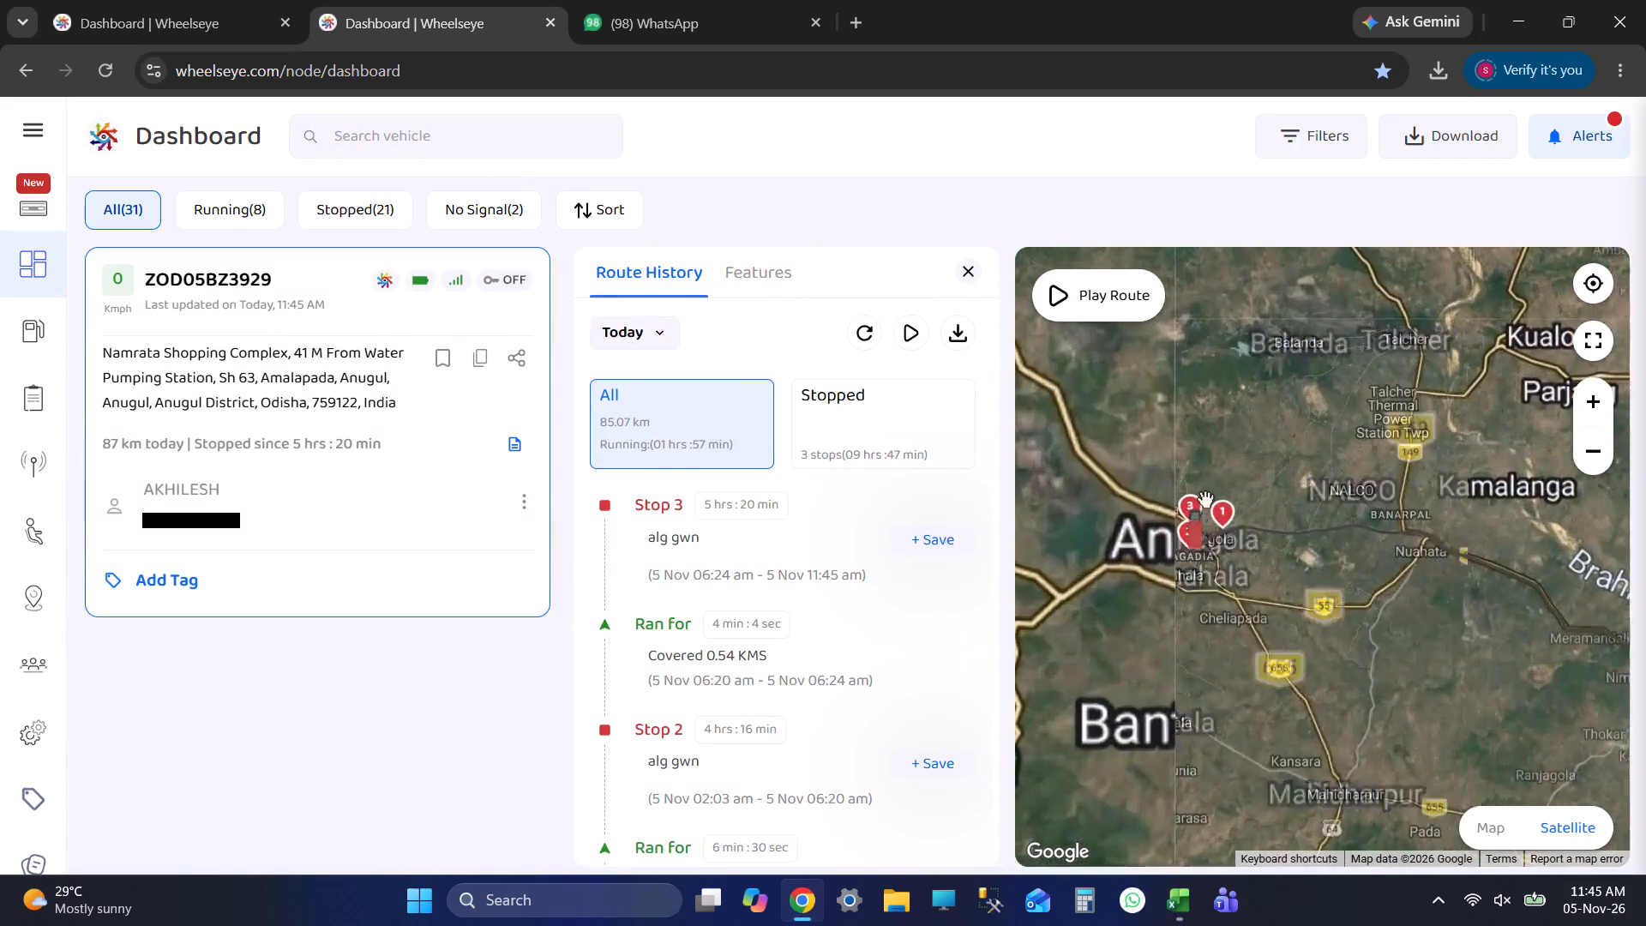
{"action": "scroll", "coordinate": [1205, 499], "scroll_direction": "up", "scroll_amount": 2}
{"action": "scroll", "coordinate": [1205, 499], "scroll_direction": "down", "scroll_amount": 1}
{"action": "scroll", "coordinate": [1205, 499], "scroll_direction": "up", "scroll_amount": 3}
{"action": "scroll", "coordinate": [1183, 616], "scroll_direction": "down", "scroll_amount": 1}
{"action": "scroll", "coordinate": [1183, 616], "scroll_direction": "up", "scroll_amount": 4}
{"action": "scroll", "coordinate": [1138, 557], "scroll_direction": "down", "scroll_amount": 4}
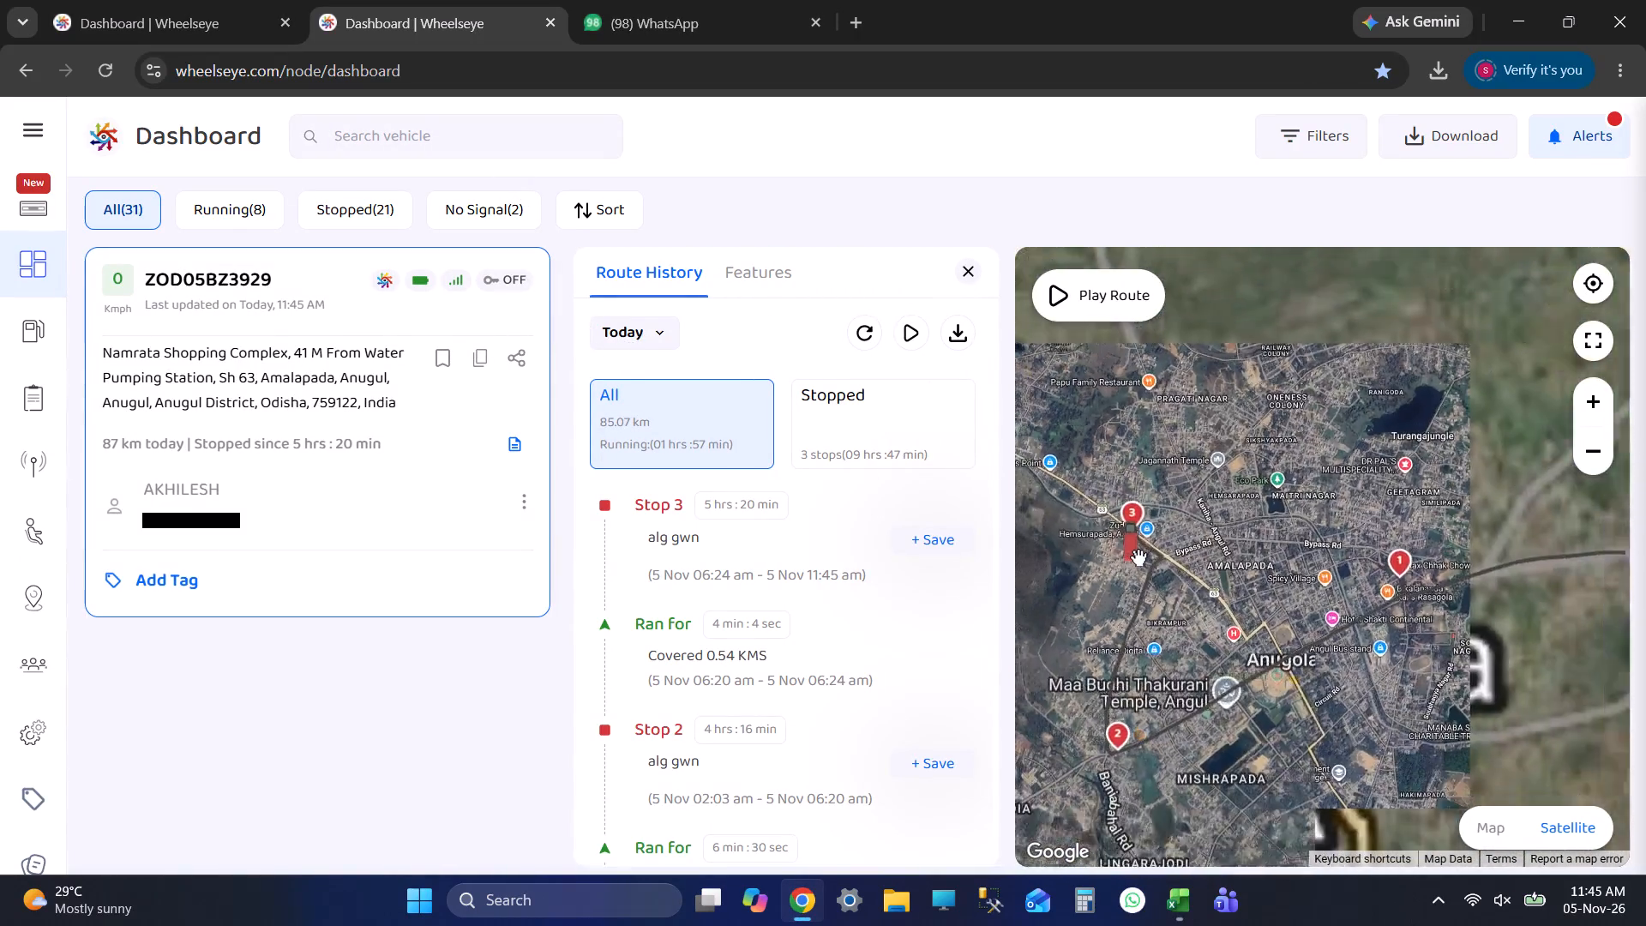
{"action": "scroll", "coordinate": [1138, 557], "scroll_direction": "down", "scroll_amount": 1}
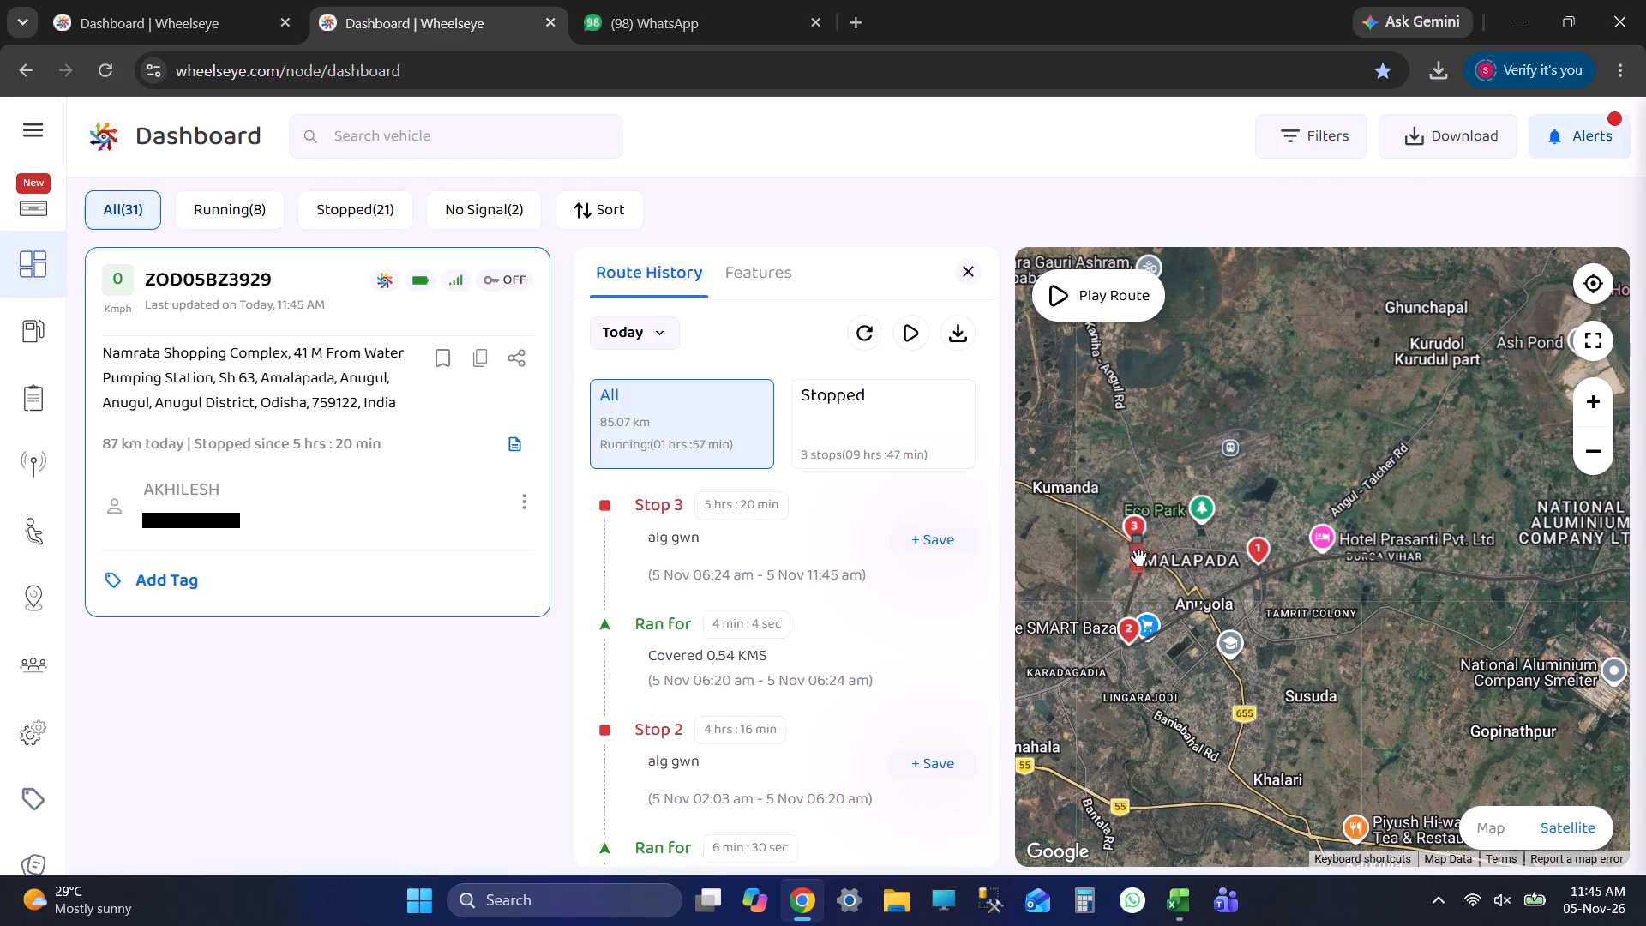
Find and select lorry 3929's 04/11/2026 entries on the trip workbook's JGP (MANGULI) sheet.
{"action": "key", "text": "alt+Tab"}
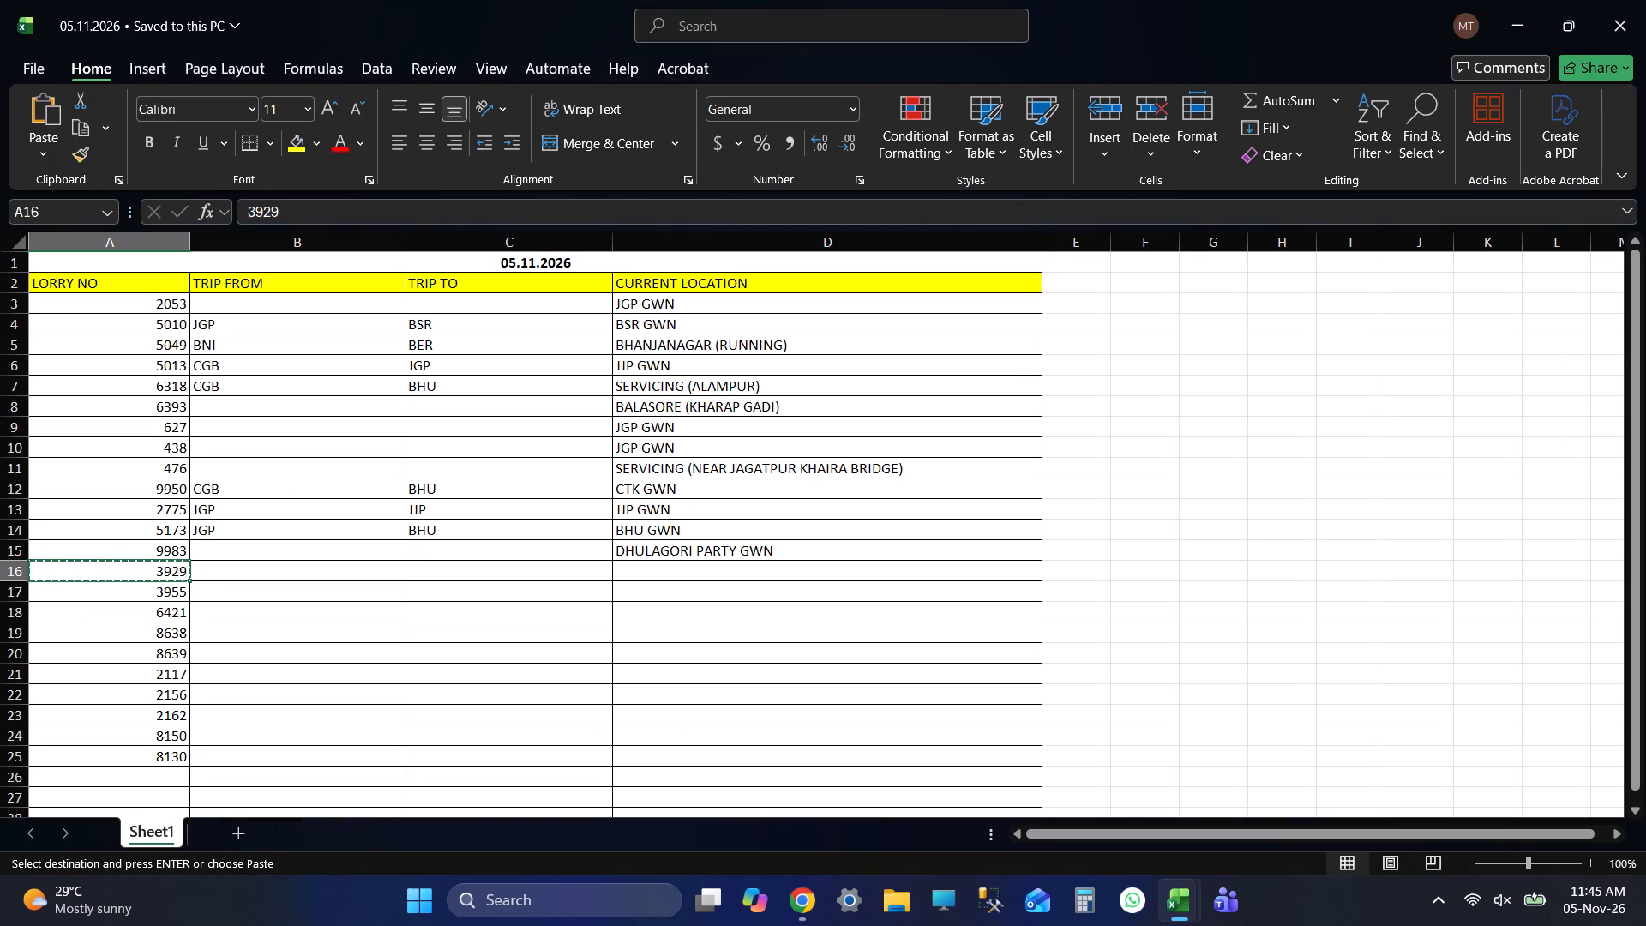
{"action": "key", "text": "alt+Tab"}
{"action": "key", "text": "alt+Tab"}
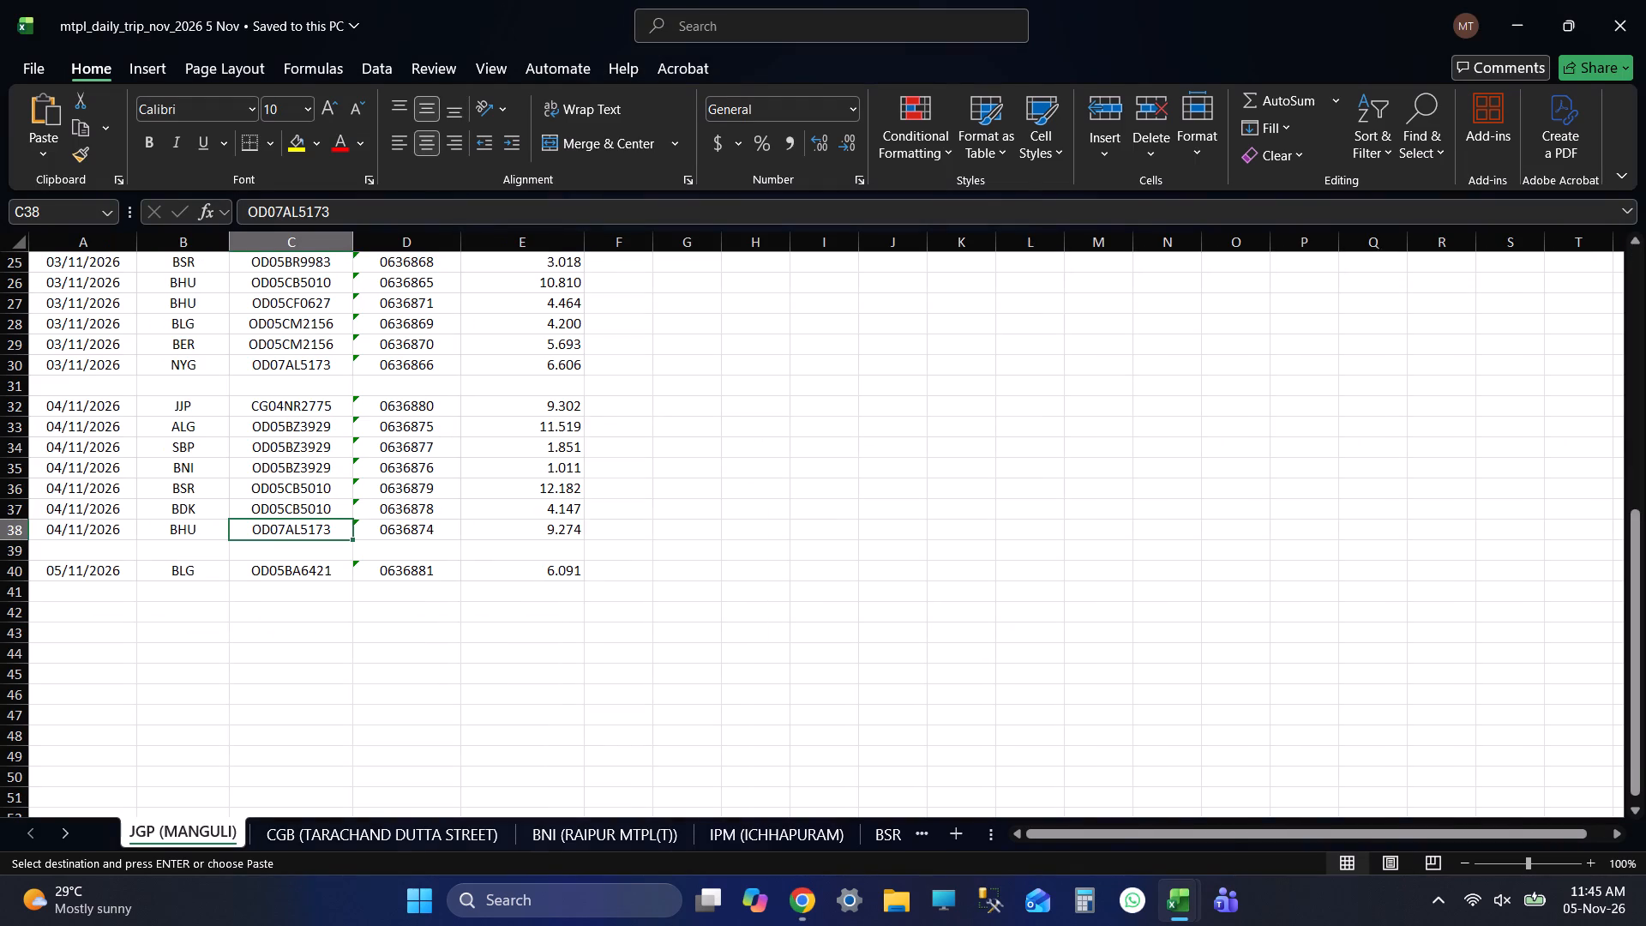
{"action": "left_click_drag", "start_coordinate": [283, 427], "coordinate": [274, 466]}
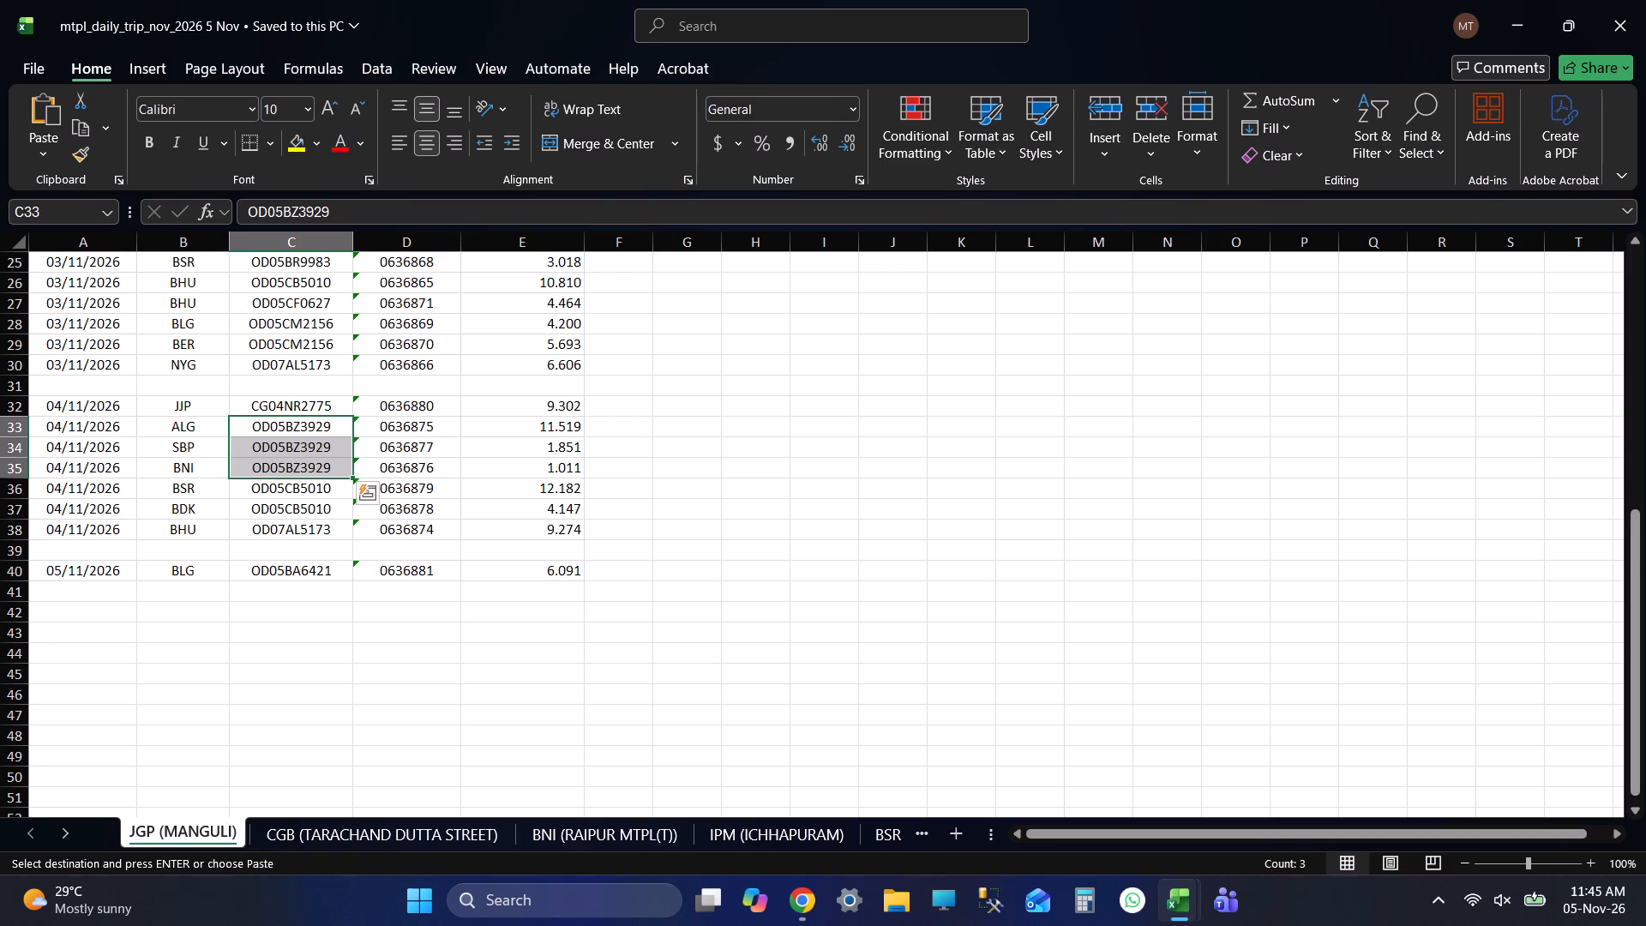
Check lorry 3929's Stop 3 in Wheelseye against its trip workbook entries, examining the stop's surroundings on the map.
{"action": "key", "text": "alt+Tab"}
{"action": "key", "text": "alt+Tab"}
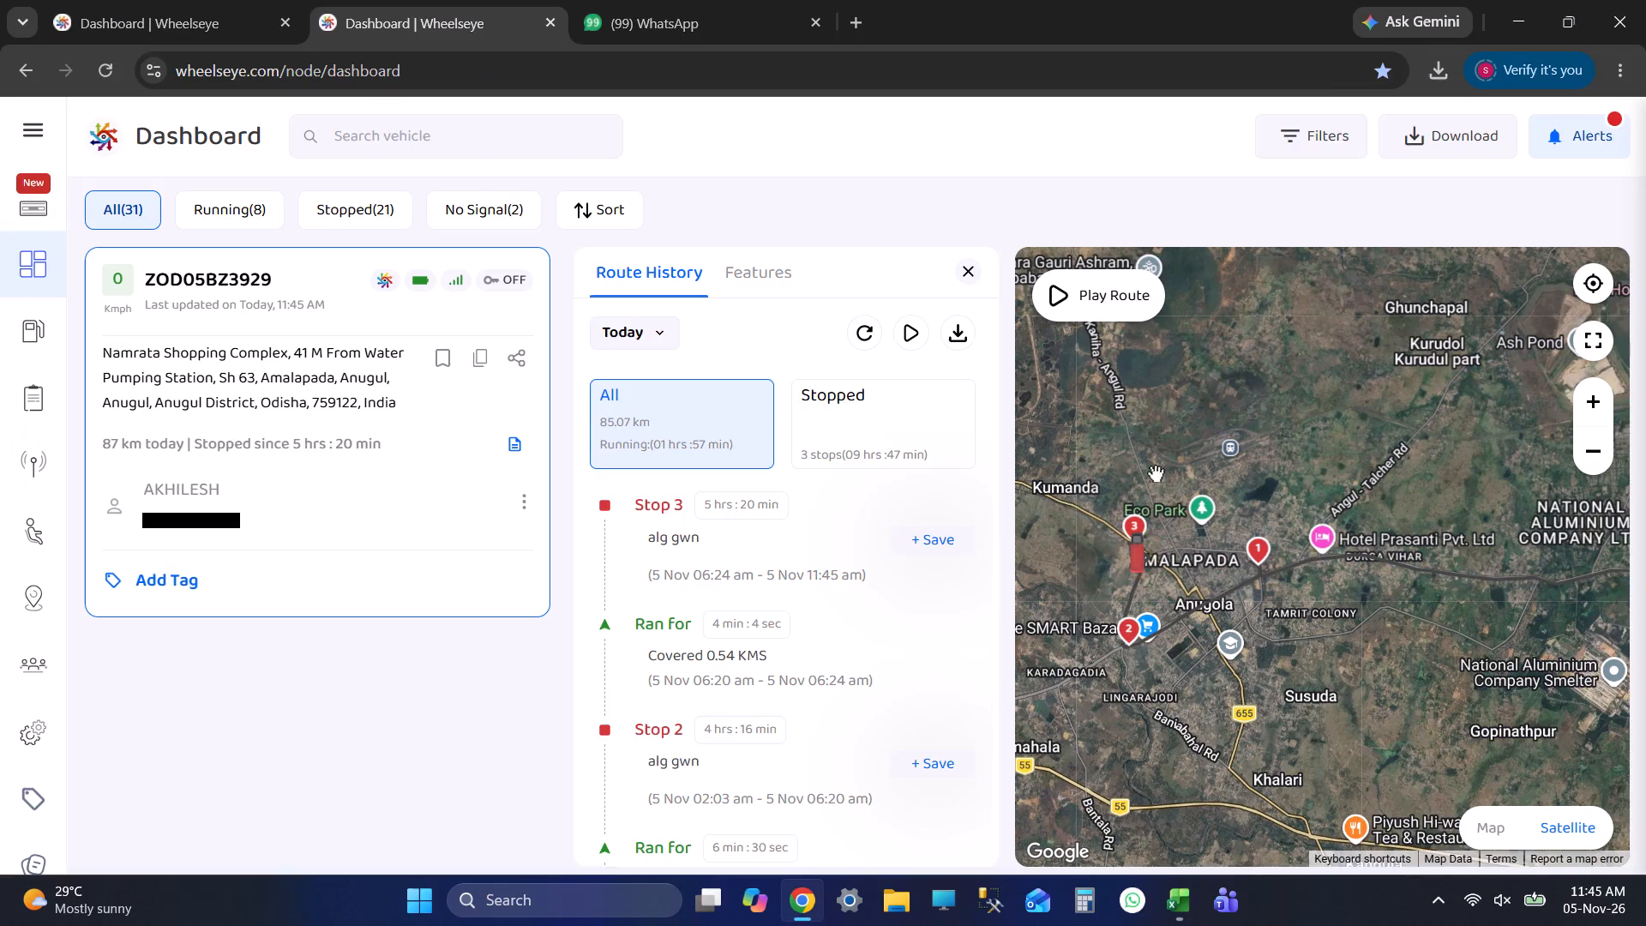
{"action": "left_click", "coordinate": [749, 545]}
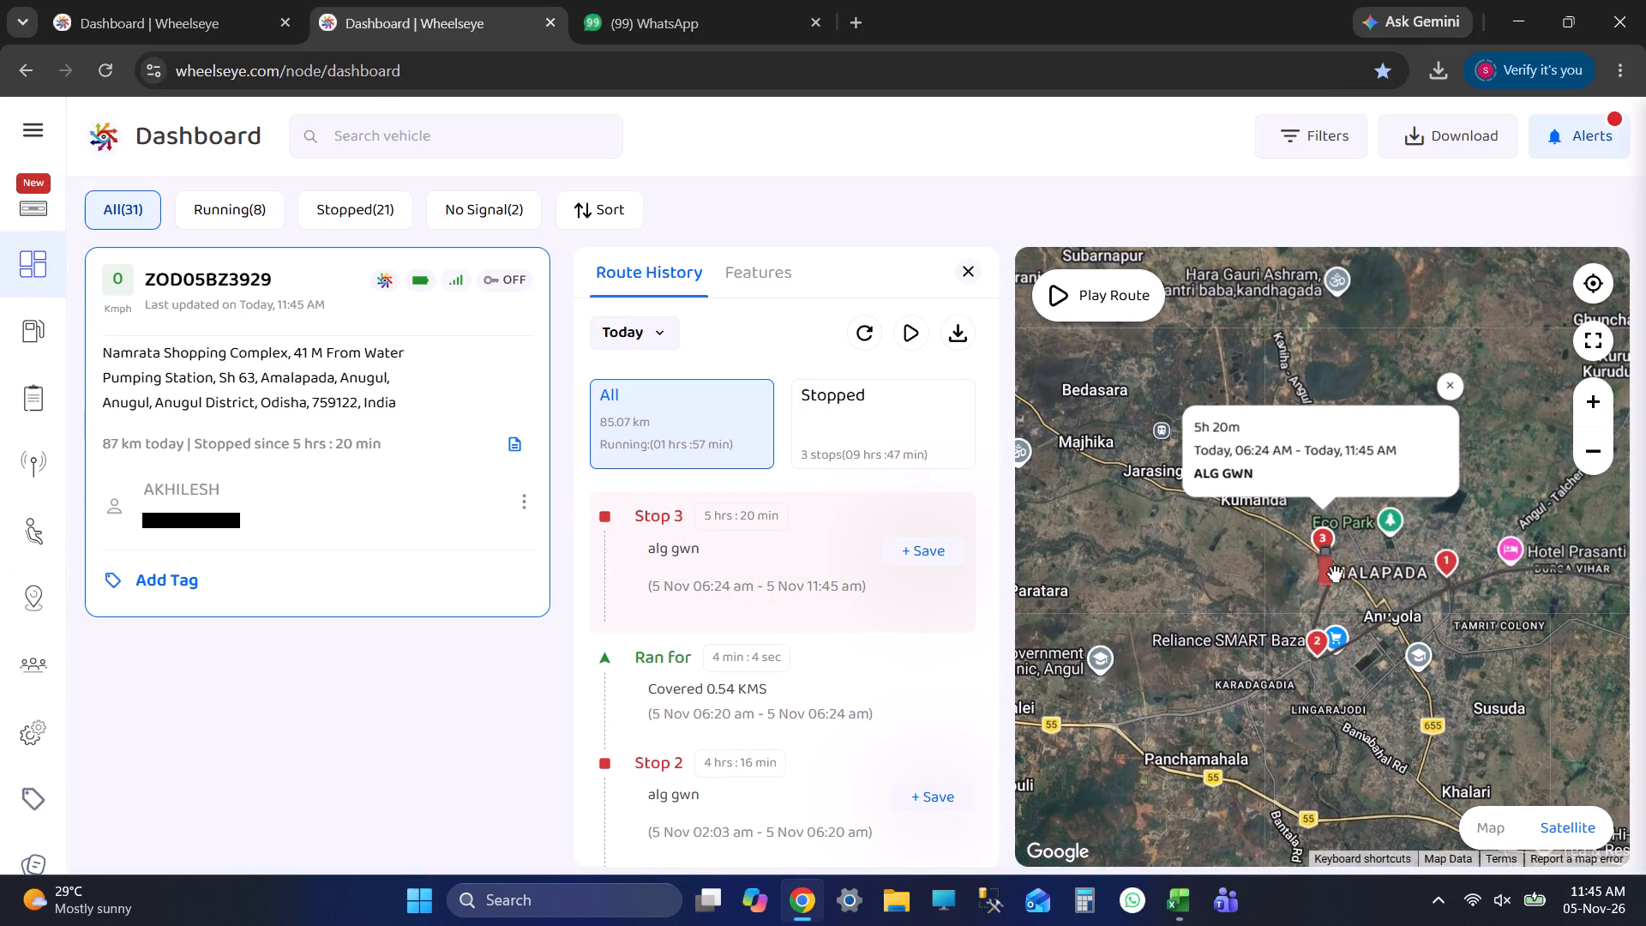
{"action": "key", "text": "alt+Tab"}
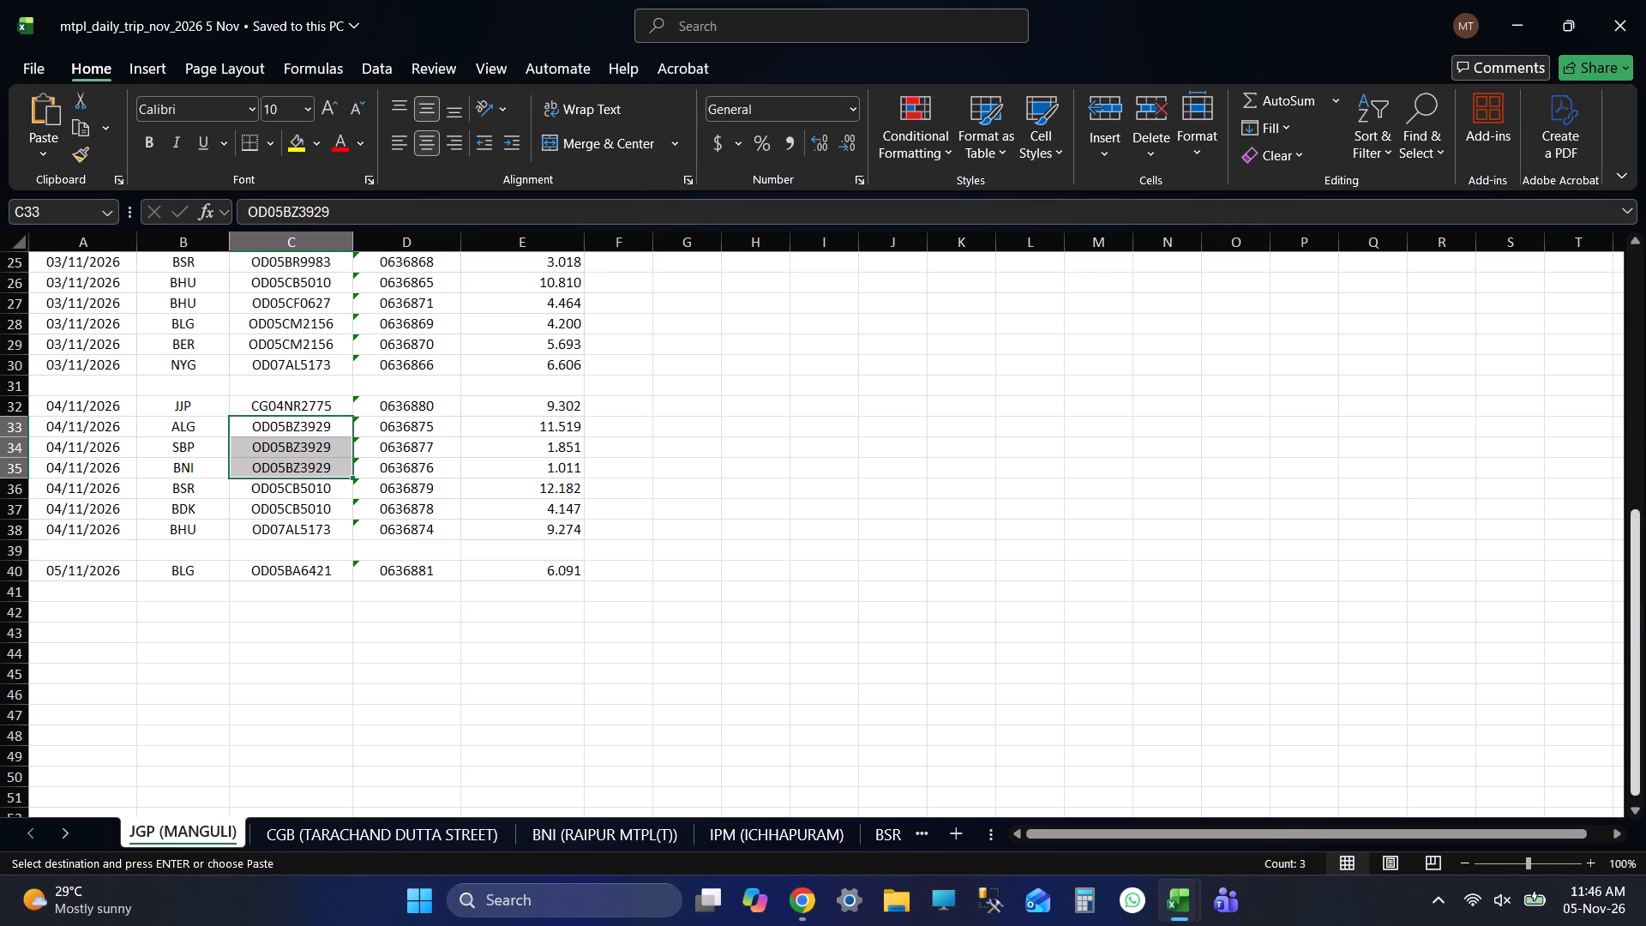
{"action": "key", "text": "alt+Tab"}
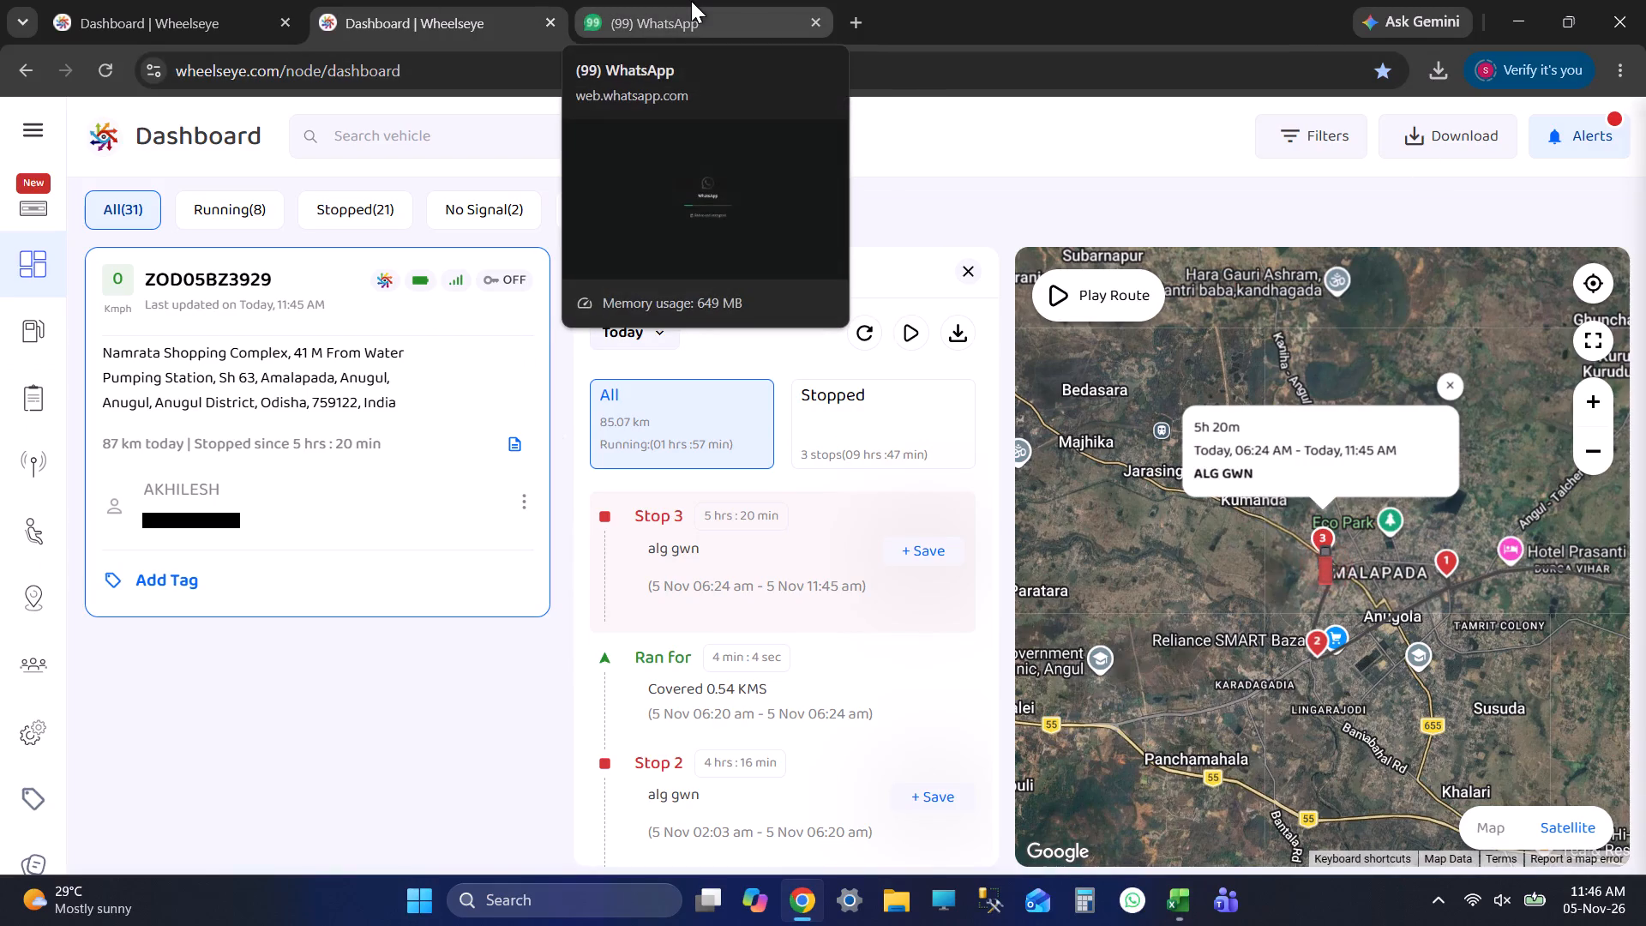
{"action": "scroll", "coordinate": [1432, 537], "scroll_direction": "up", "scroll_amount": 3}
{"action": "scroll", "coordinate": [1198, 554], "scroll_direction": "up", "scroll_amount": 4}
{"action": "scroll", "coordinate": [1207, 640], "scroll_direction": "up", "scroll_amount": 3}
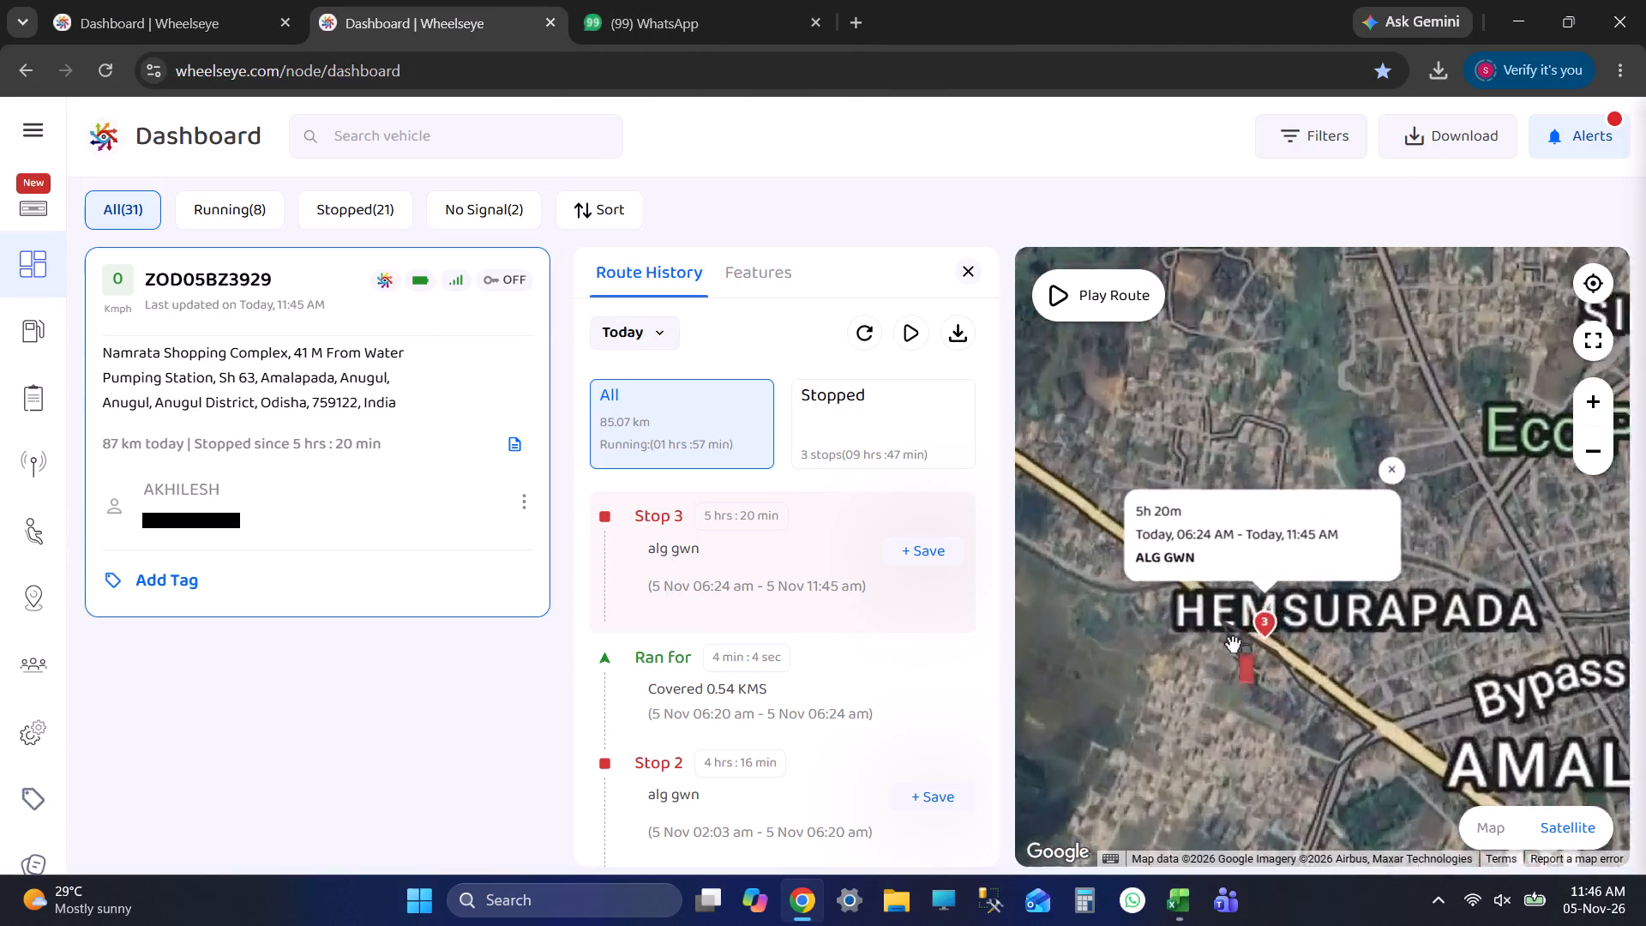
{"action": "left_click_drag", "start_coordinate": [1294, 670], "coordinate": [1347, 616]}
{"action": "scroll", "coordinate": [1351, 616], "scroll_direction": "down", "scroll_amount": 4}
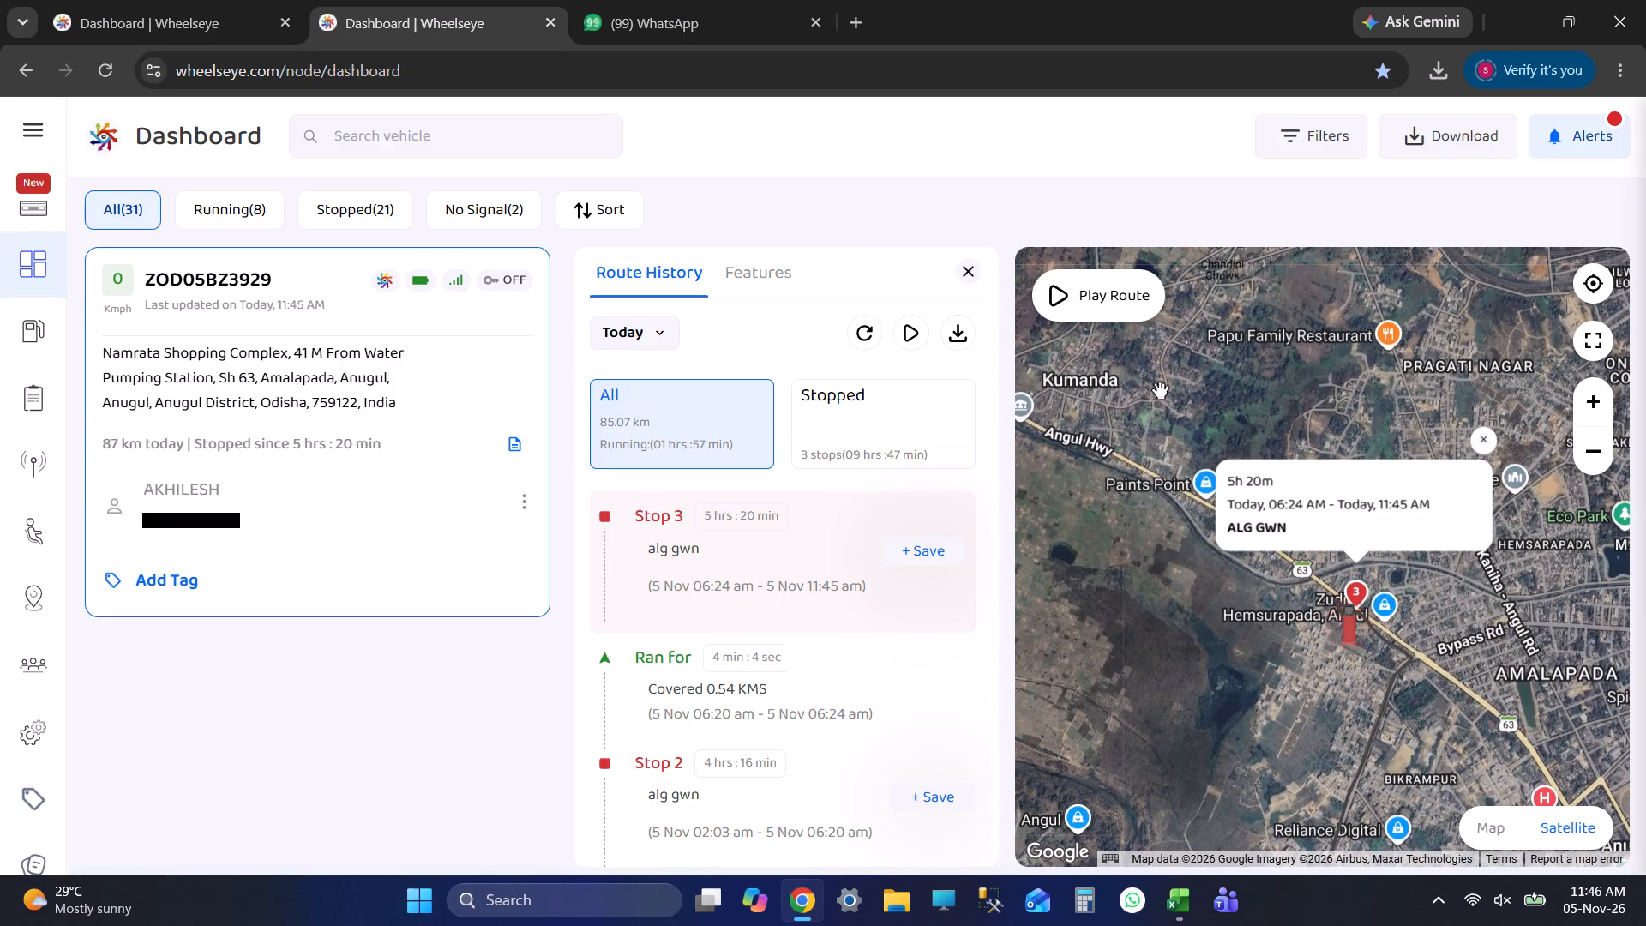
Check lorry 3929's row on the 05.11.2026 status sheet against its 04/11/2026 entries on the trip workbook's JGP (MANGULI) sheet.
{"action": "key", "text": "alt+Tab"}
{"action": "key", "text": "alt+Tab"}
{"action": "key", "text": "alt+Tab"}
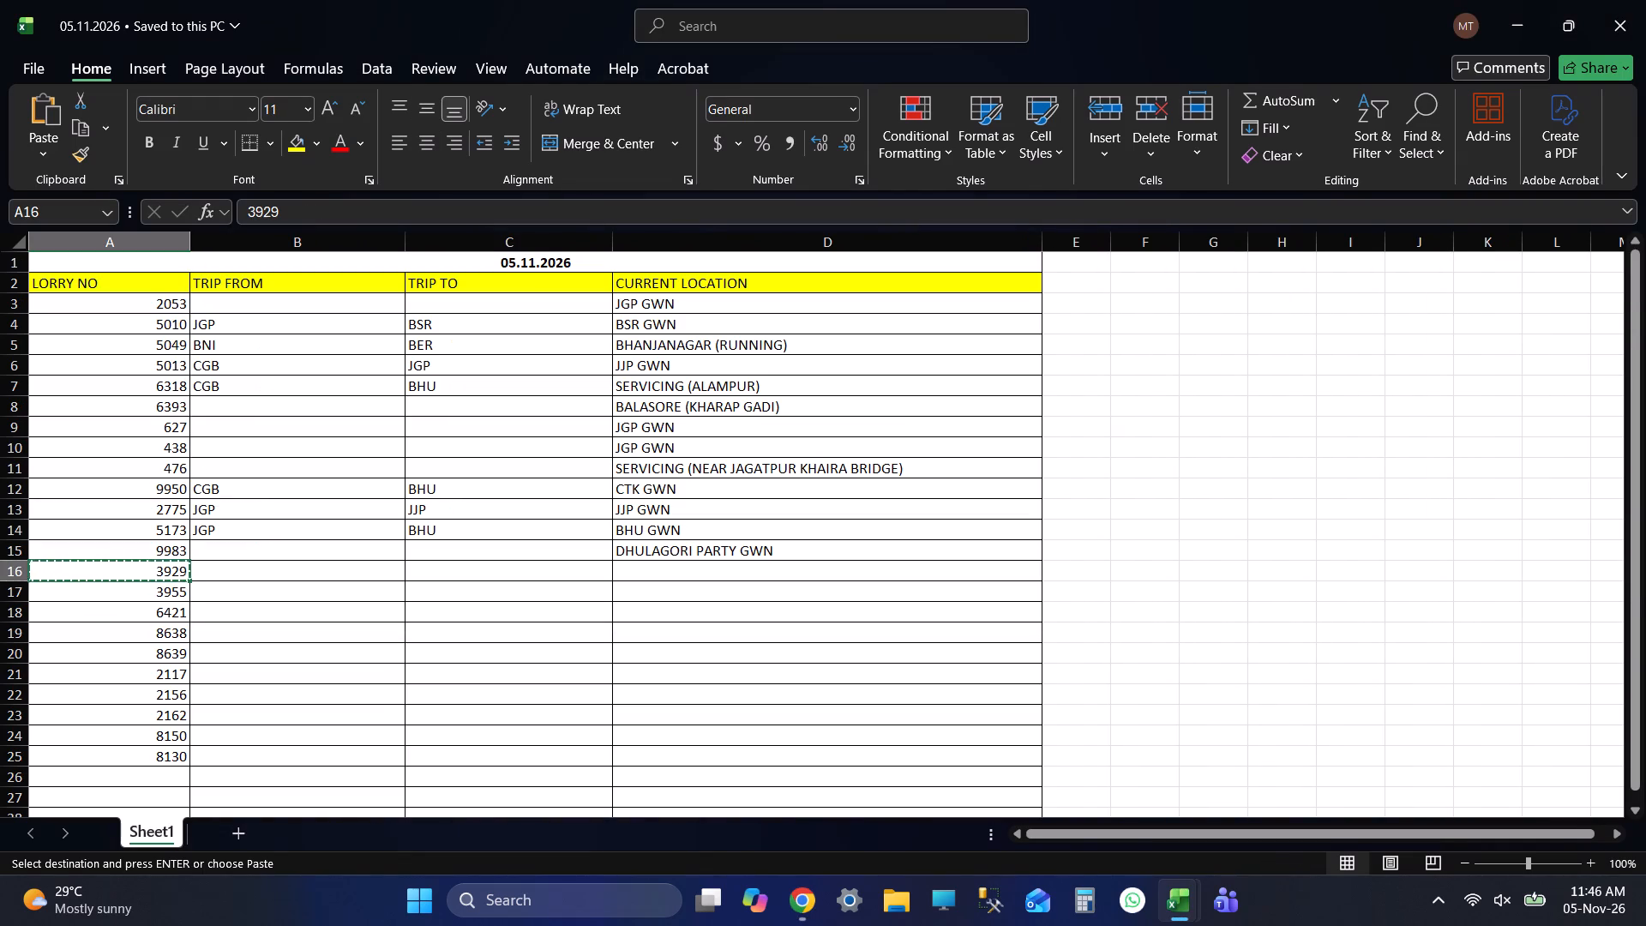
{"action": "key", "text": "alt+Tab"}
{"action": "key", "text": "alt+Tab"}
{"action": "key", "text": "alt+Tab"}
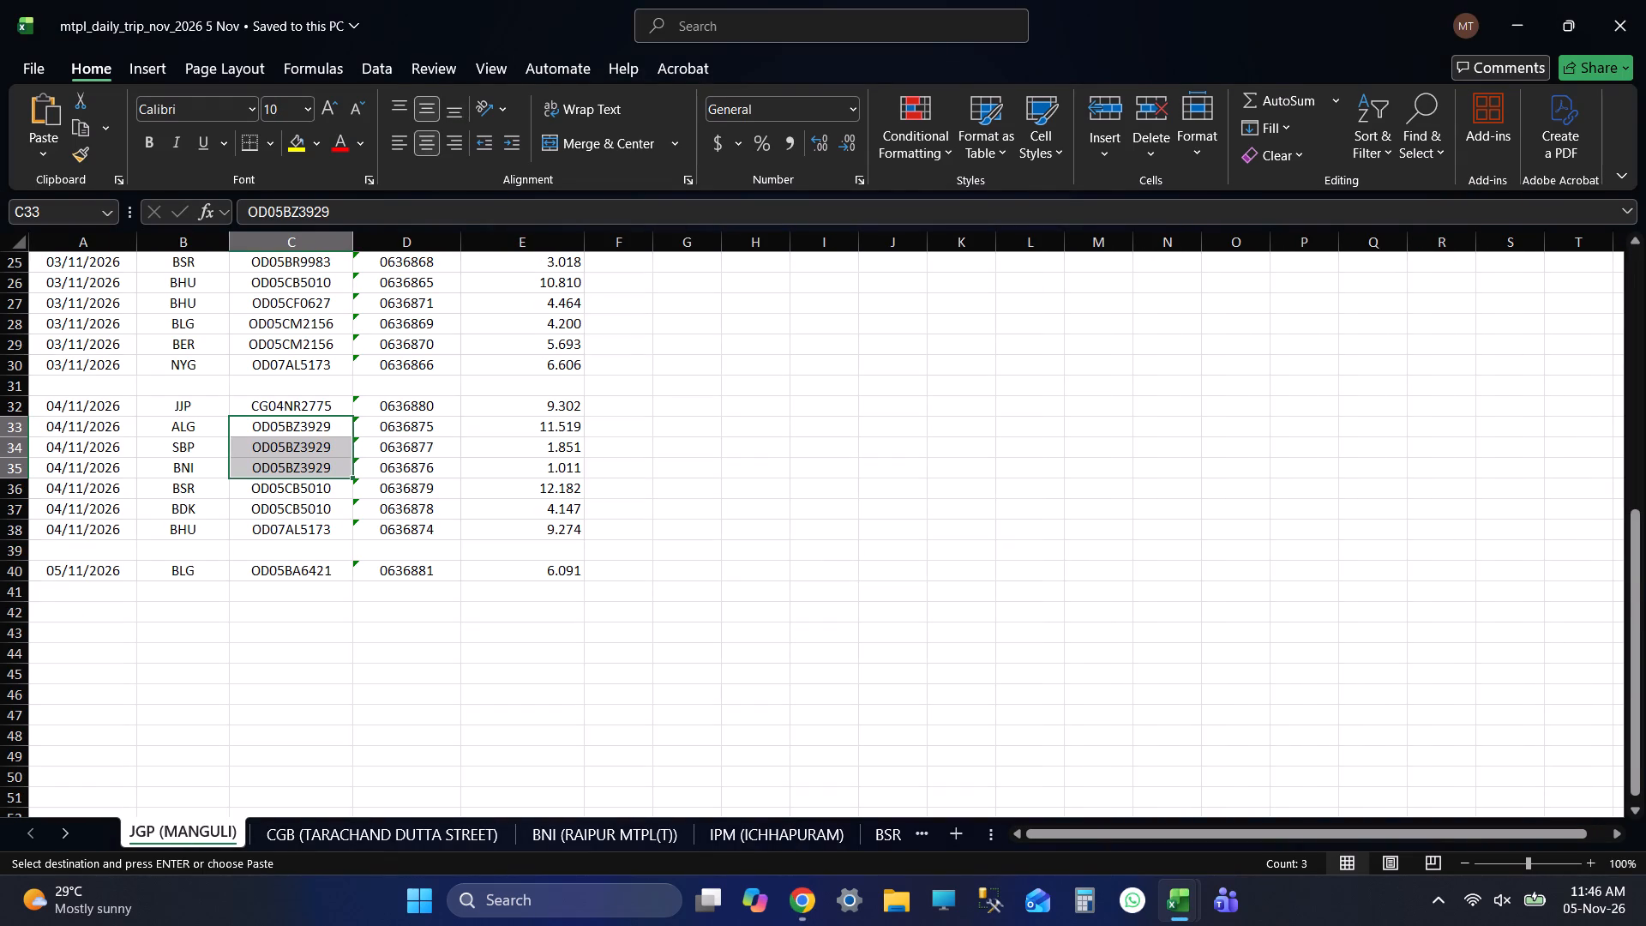
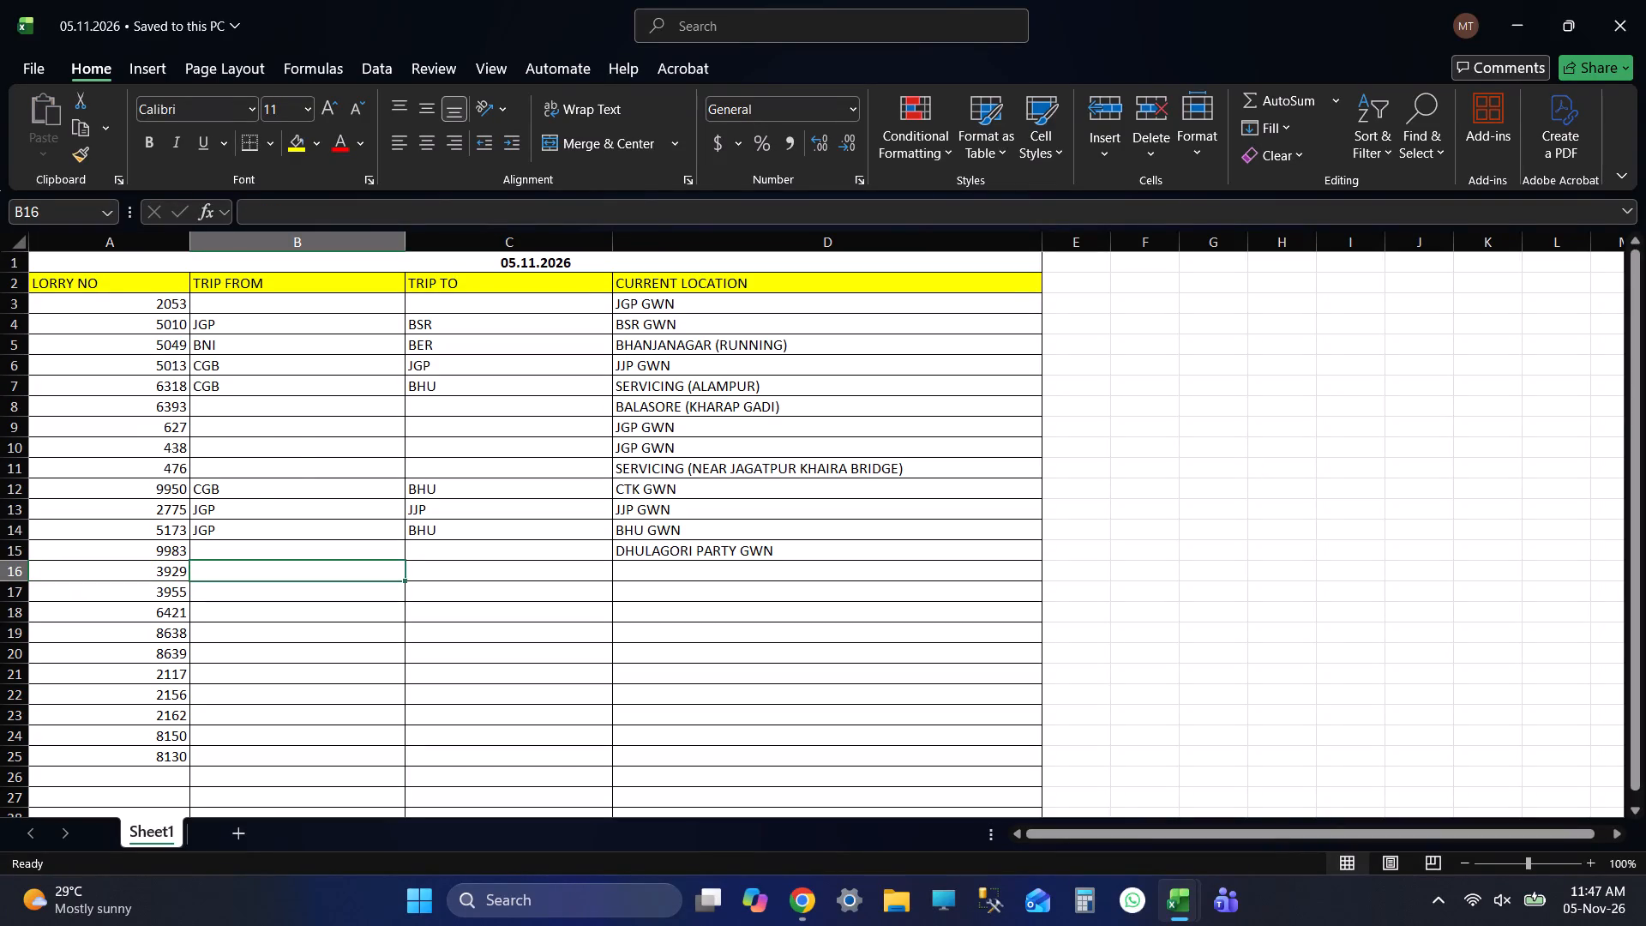
After rechecking the trip workbook, enter JGP as lorry 3929's trip origin and BNI as its destination in the status sheet, and save.
{"action": "key", "text": "alt+Tab"}
{"action": "key", "text": "alt+Tab"}
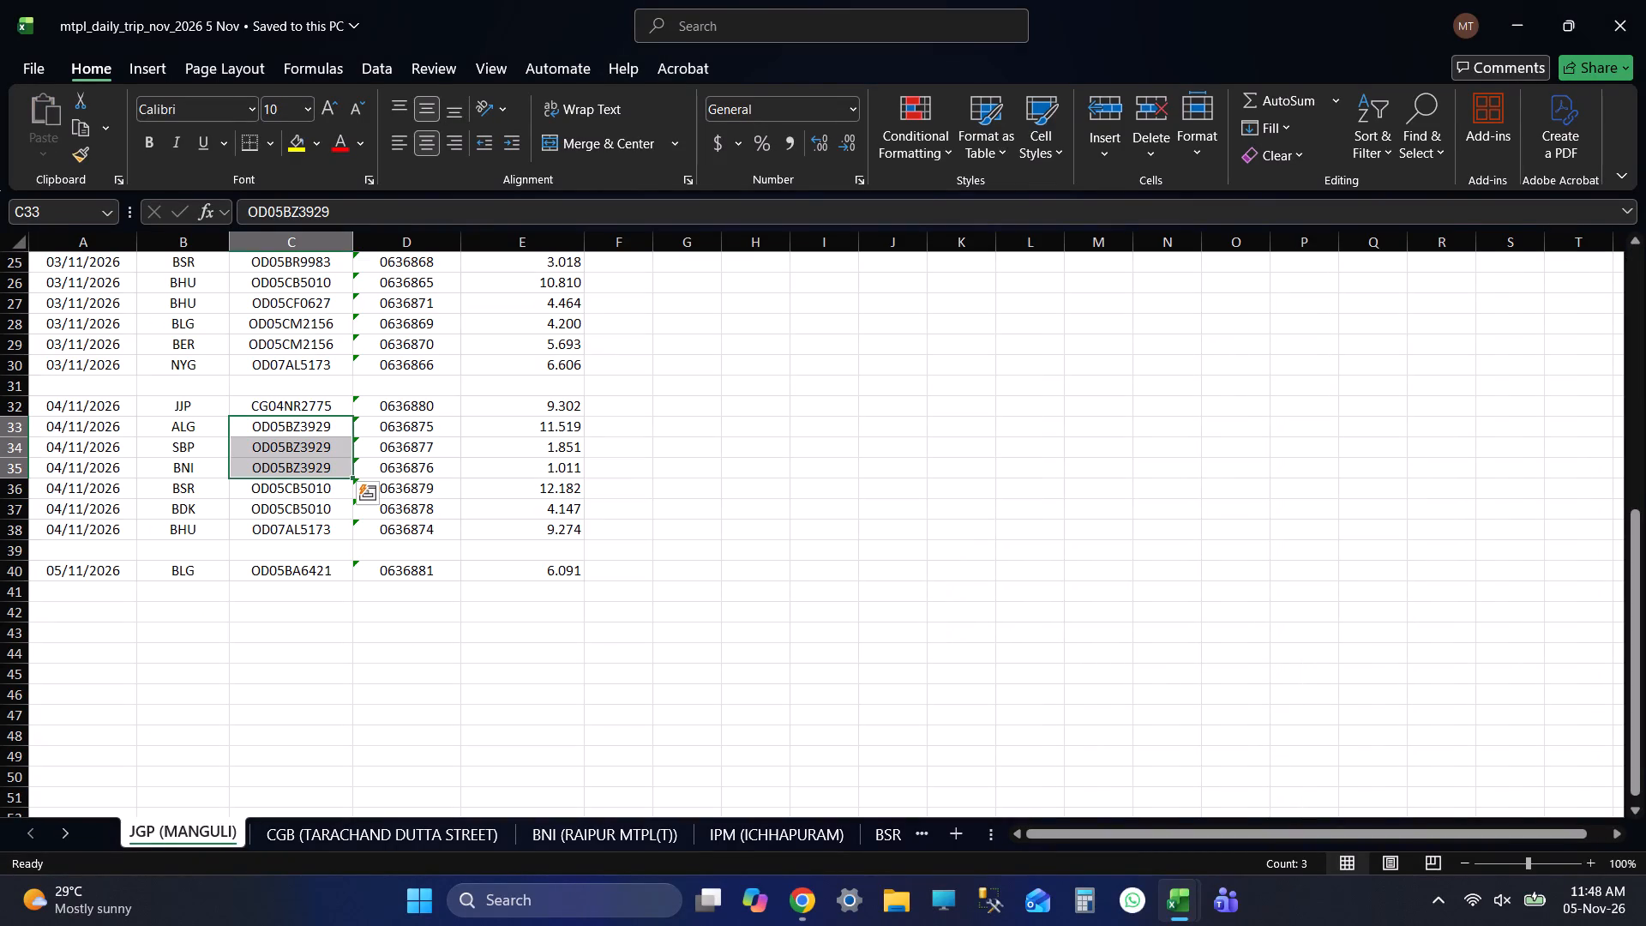
{"action": "key", "text": "alt+Tab"}
{"action": "key", "text": "alt+Tab"}
{"action": "key", "text": "alt+Tab"}
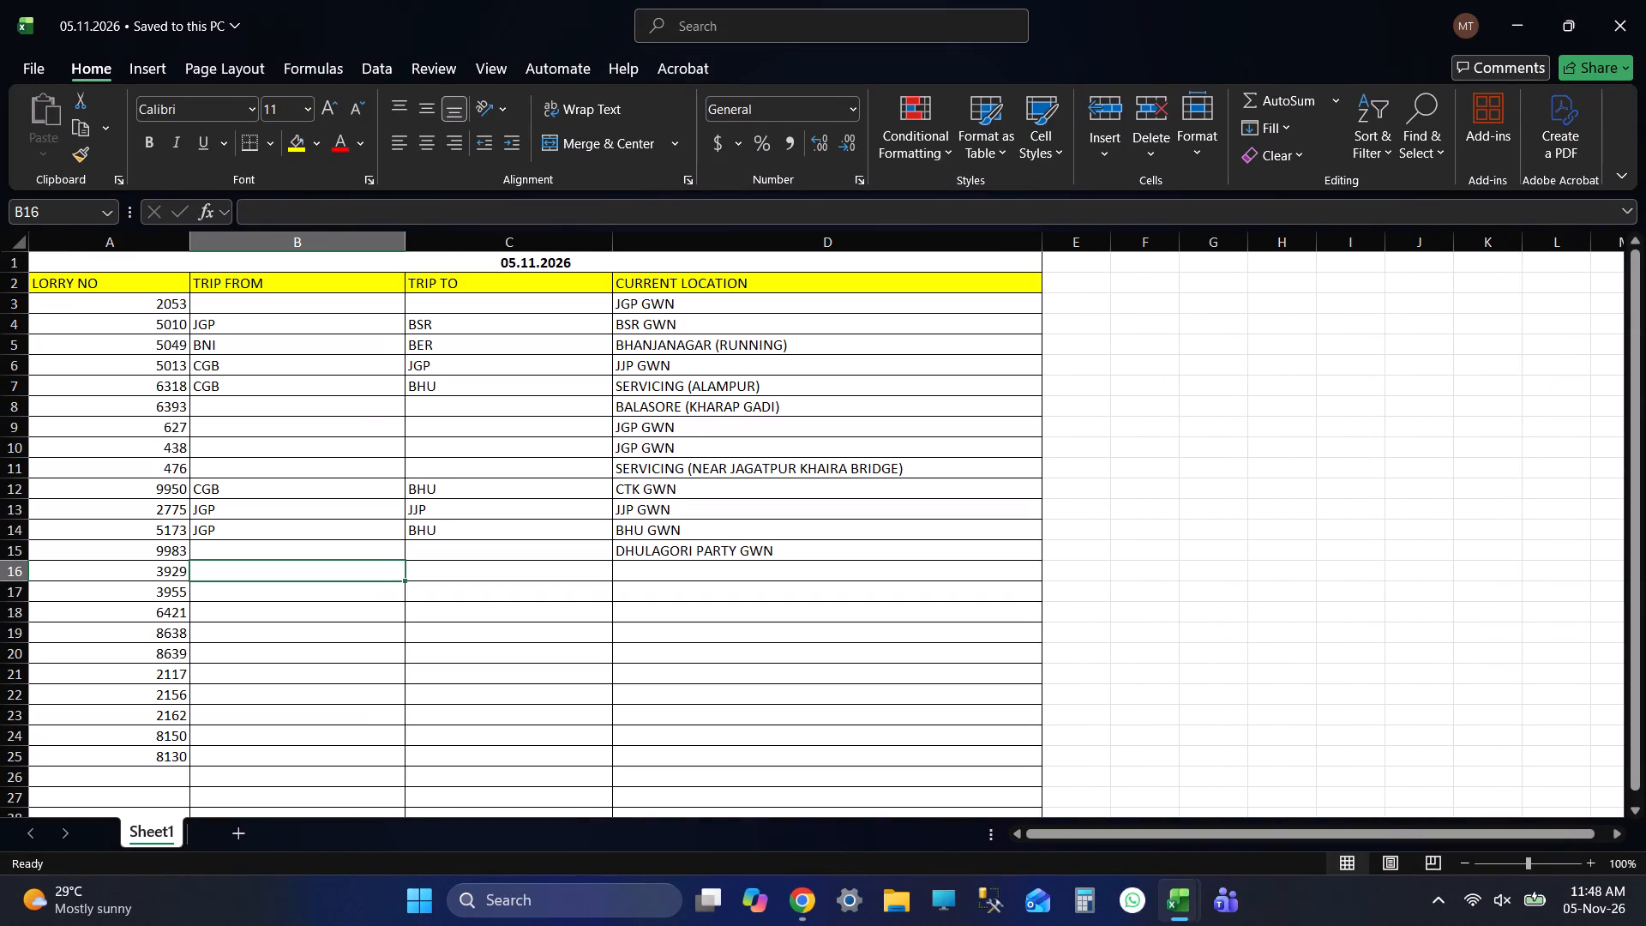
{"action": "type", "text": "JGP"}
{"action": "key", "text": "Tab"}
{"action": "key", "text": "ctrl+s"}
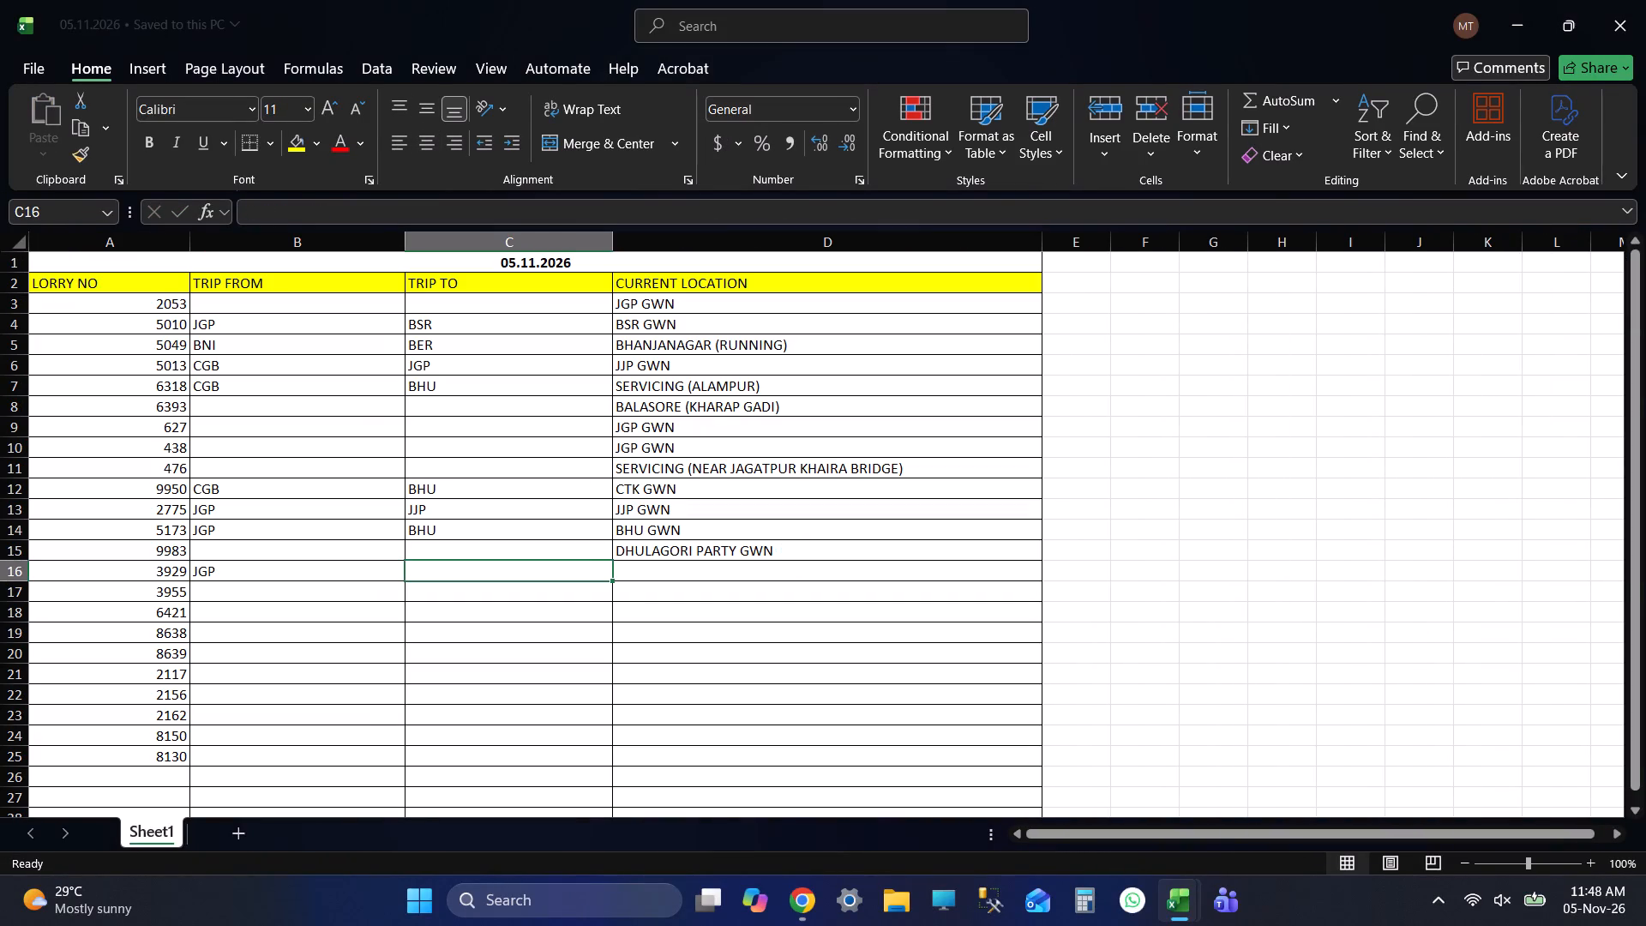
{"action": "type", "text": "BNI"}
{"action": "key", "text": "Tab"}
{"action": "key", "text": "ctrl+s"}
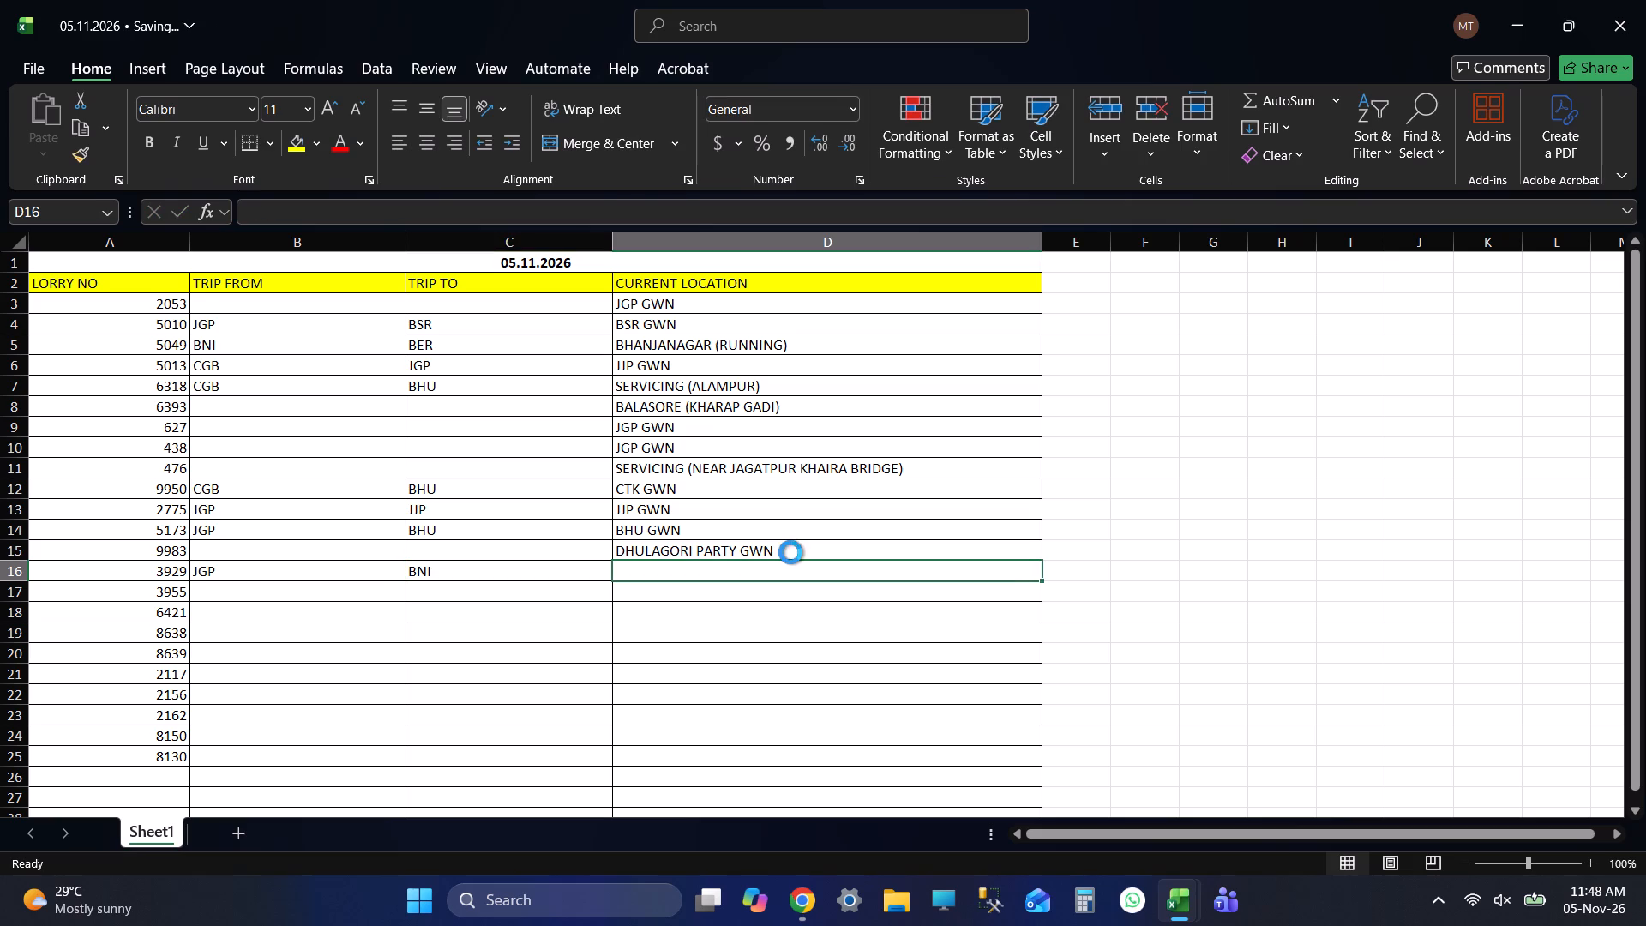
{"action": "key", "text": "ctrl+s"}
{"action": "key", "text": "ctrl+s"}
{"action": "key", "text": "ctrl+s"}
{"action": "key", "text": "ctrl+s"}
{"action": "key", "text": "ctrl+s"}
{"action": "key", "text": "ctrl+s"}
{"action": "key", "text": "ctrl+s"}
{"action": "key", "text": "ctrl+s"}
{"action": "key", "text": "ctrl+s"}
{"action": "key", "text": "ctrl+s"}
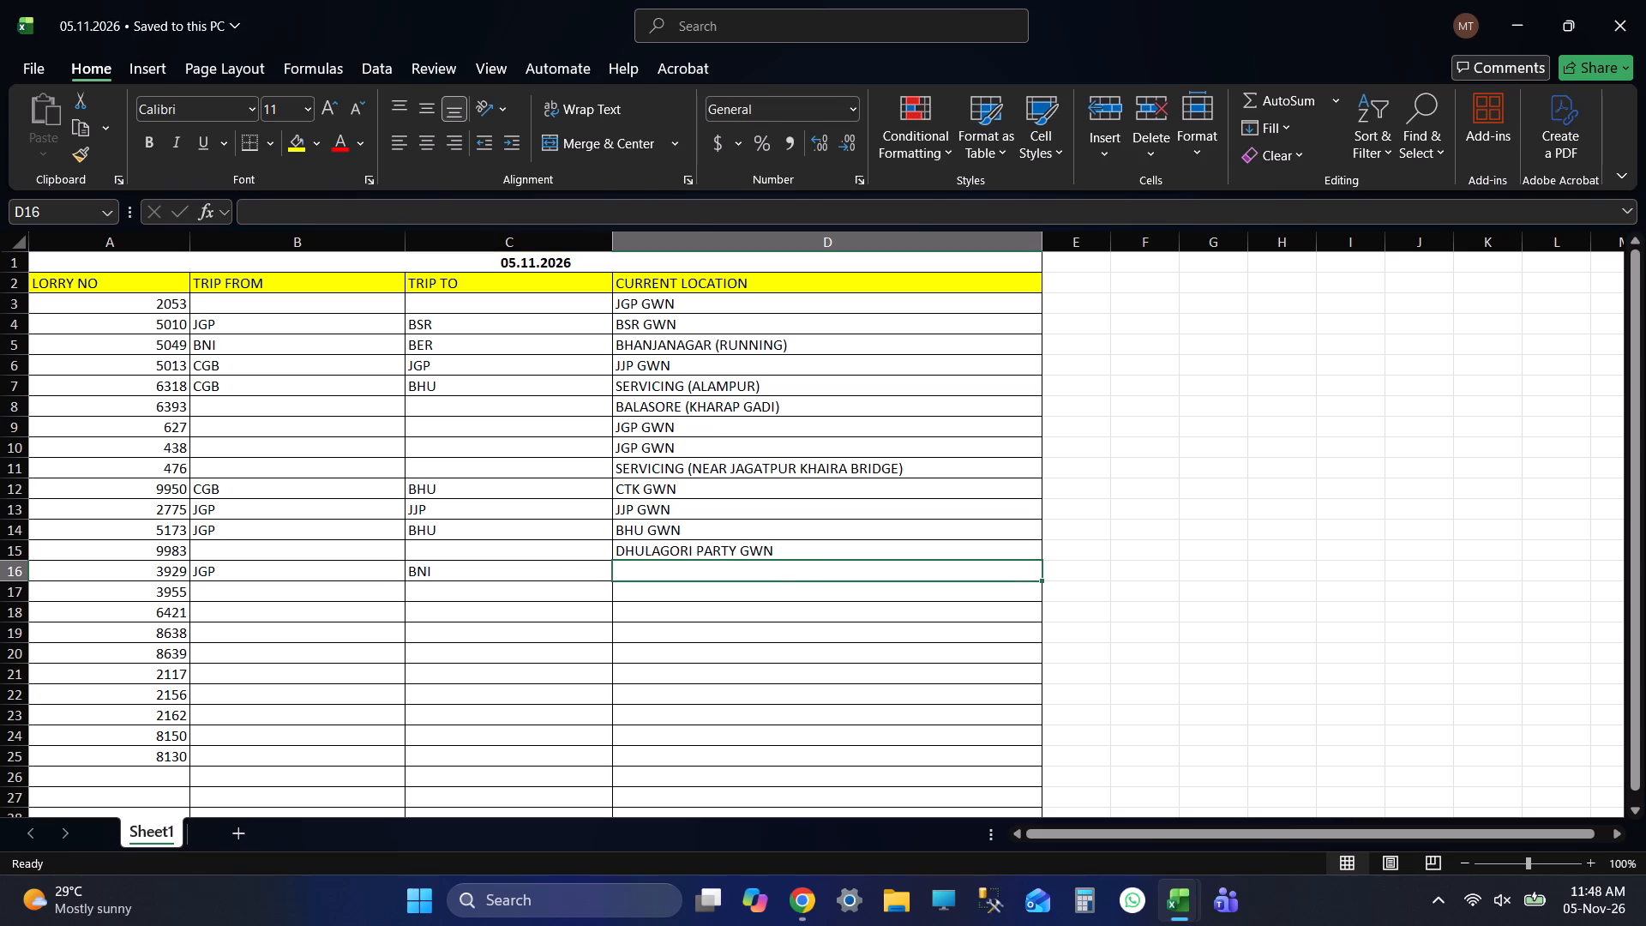
Save the 05.11.2026 lorry status sheet.
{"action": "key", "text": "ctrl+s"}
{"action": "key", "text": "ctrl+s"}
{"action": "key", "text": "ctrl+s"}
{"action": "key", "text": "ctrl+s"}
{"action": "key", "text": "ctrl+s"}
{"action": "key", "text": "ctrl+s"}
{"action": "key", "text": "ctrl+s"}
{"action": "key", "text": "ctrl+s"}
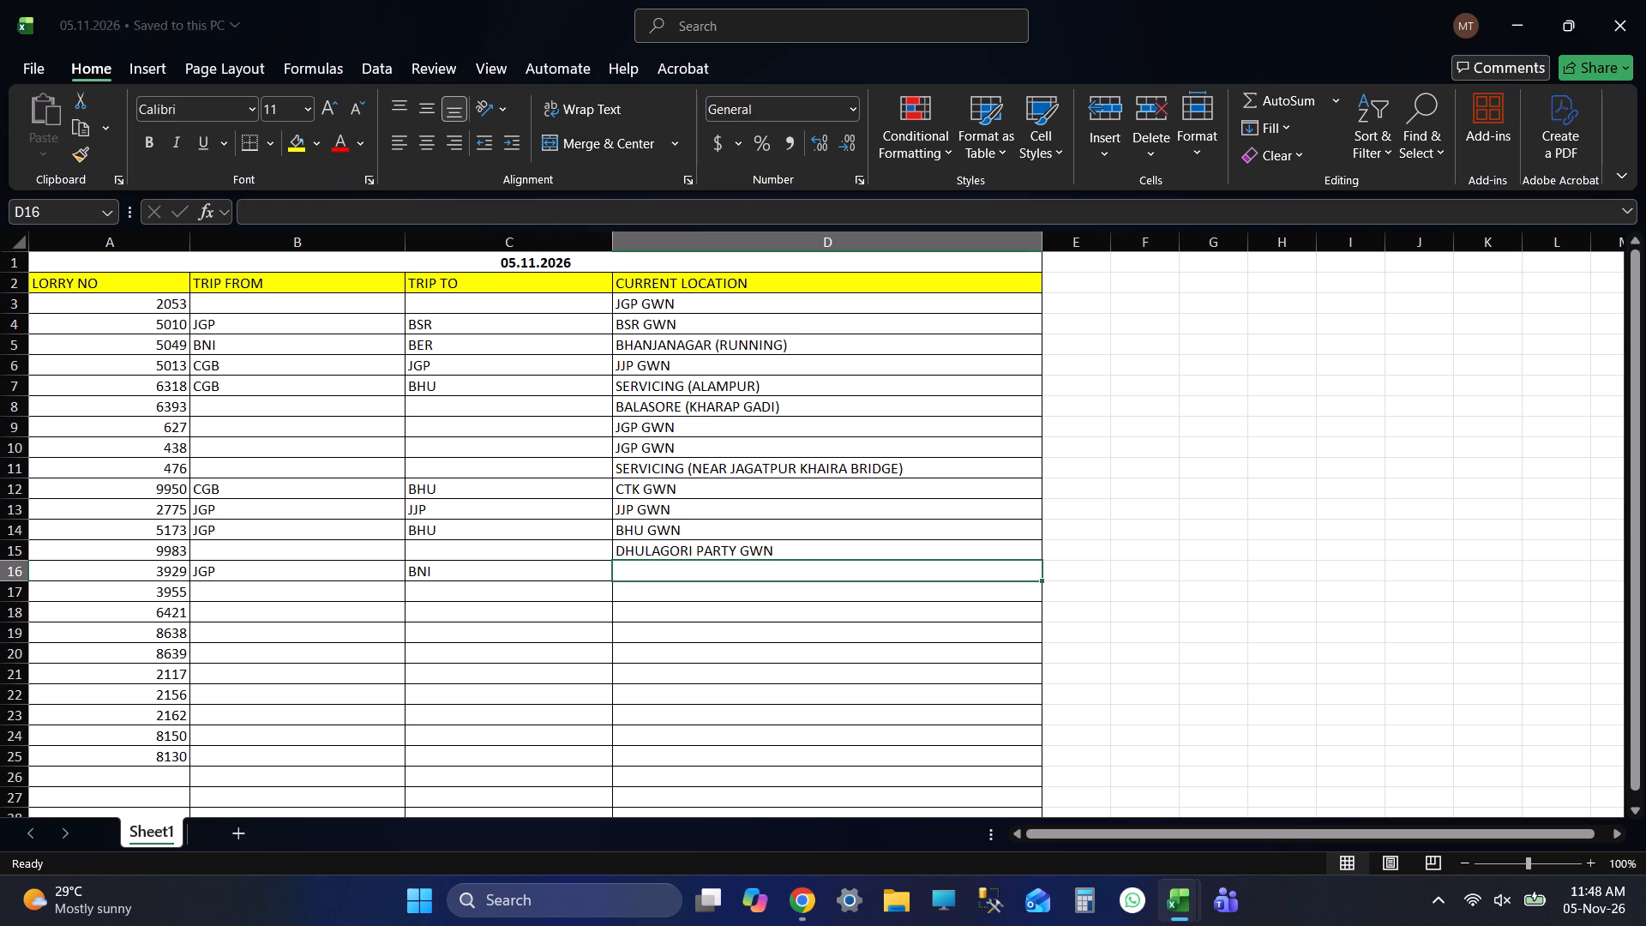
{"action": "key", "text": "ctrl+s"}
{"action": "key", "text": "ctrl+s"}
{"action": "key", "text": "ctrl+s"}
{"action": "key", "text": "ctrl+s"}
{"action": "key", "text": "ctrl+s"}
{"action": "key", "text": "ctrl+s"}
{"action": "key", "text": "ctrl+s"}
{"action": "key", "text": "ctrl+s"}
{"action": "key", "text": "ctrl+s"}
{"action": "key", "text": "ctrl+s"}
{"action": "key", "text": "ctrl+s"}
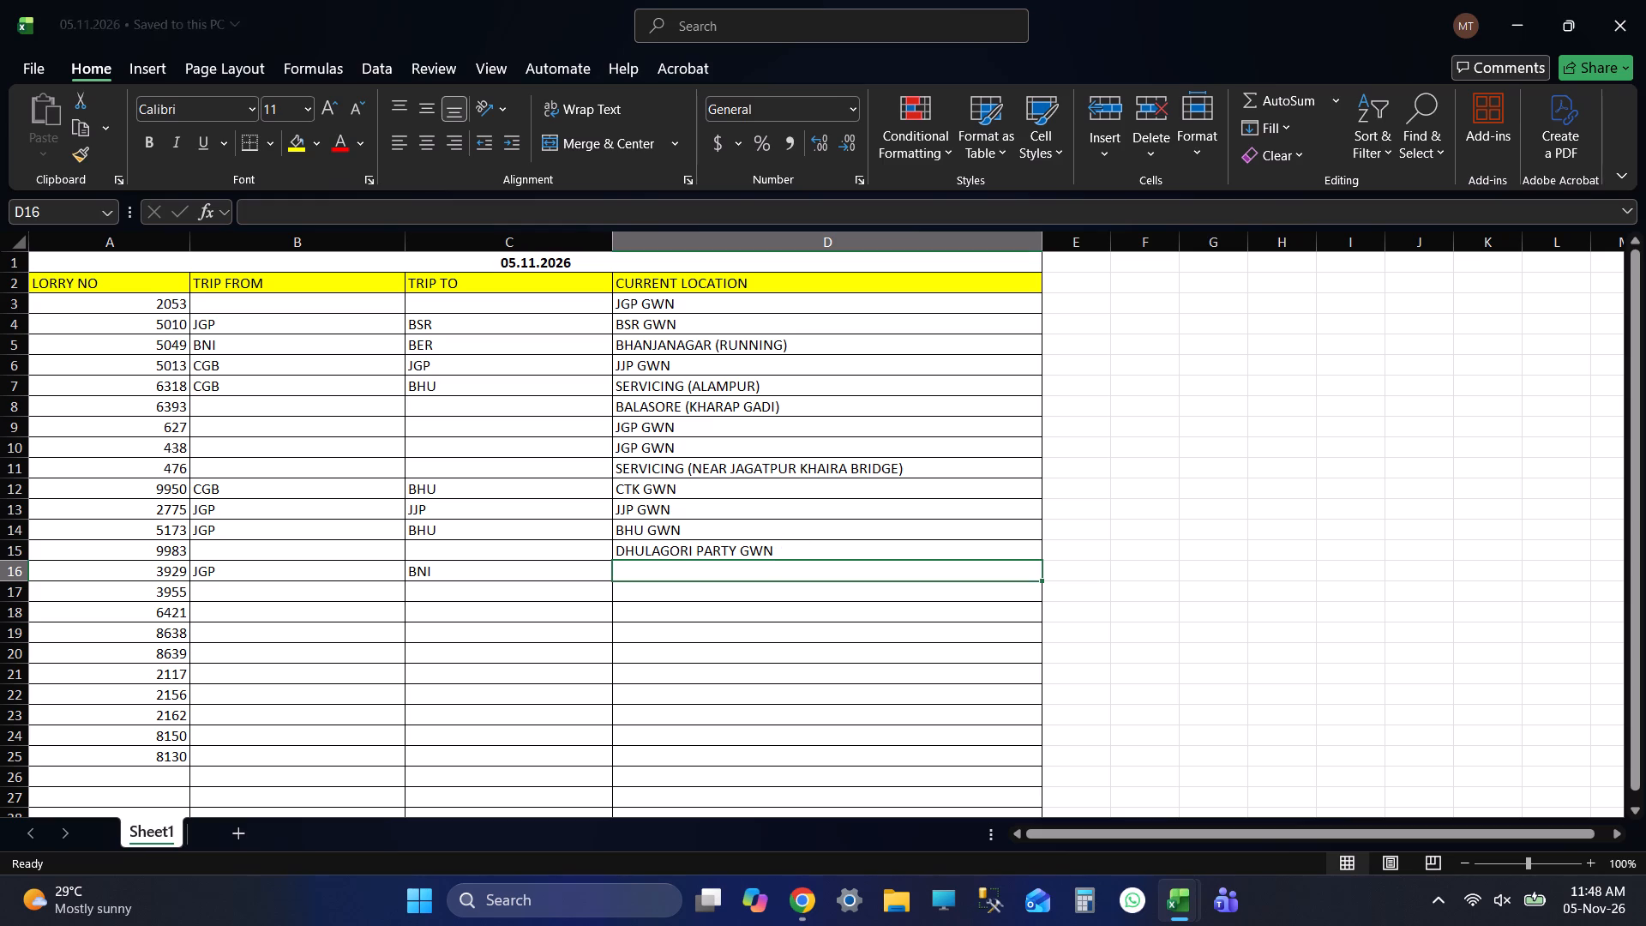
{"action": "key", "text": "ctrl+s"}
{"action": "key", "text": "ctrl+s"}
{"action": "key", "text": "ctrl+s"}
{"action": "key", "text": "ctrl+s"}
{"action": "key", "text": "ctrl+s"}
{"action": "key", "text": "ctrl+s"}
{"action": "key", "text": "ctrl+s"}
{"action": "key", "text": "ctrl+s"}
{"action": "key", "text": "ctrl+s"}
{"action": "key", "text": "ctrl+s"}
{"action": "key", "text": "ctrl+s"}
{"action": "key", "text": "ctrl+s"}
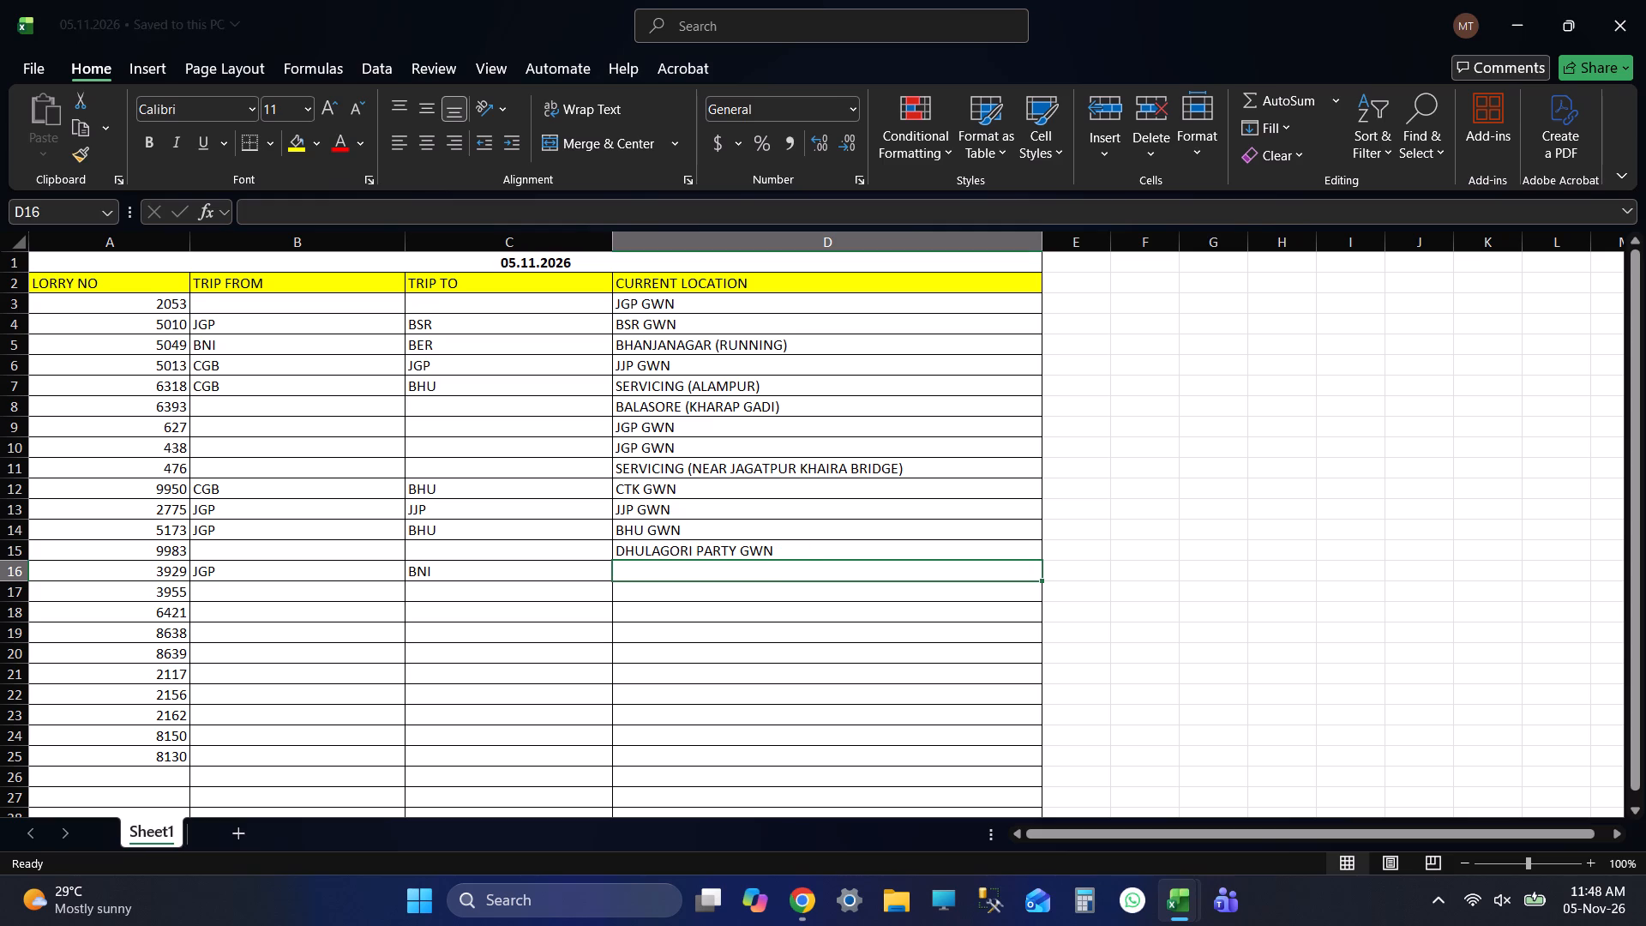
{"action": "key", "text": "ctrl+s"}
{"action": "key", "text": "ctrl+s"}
Compare lorry 3929's latest stop in Wheelseye with its 04/11/2026 entries on the trip workbook's JGP (MANGULI) sheet.
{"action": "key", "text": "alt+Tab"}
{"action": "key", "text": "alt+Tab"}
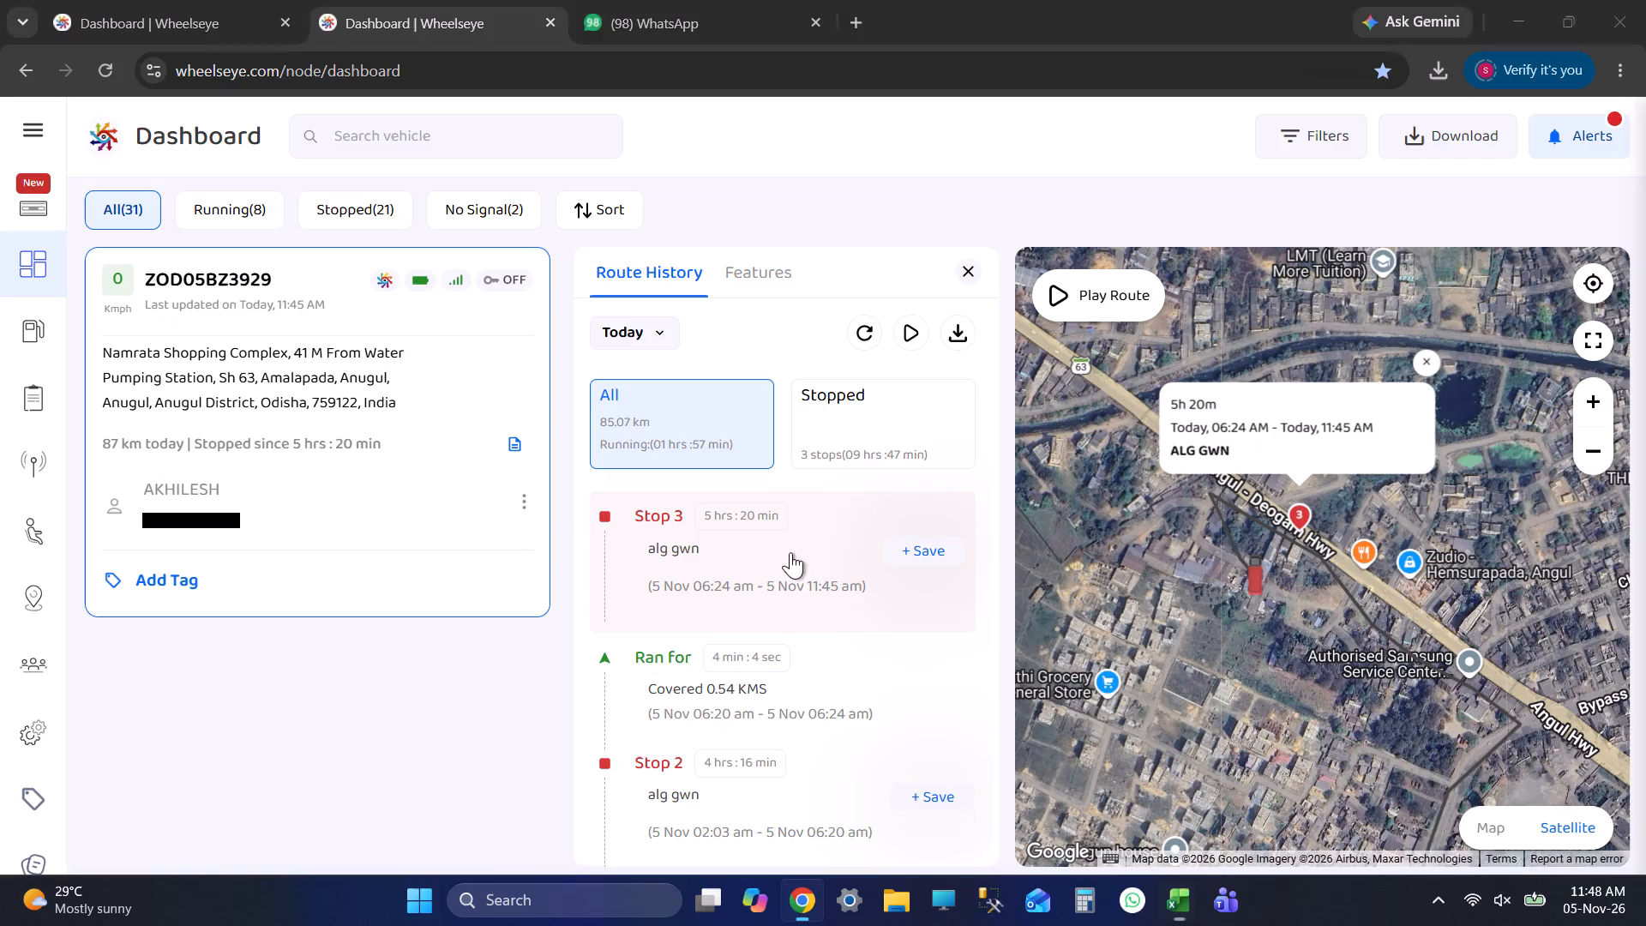
{"action": "scroll", "coordinate": [843, 559], "scroll_direction": "up", "scroll_amount": 3}
{"action": "key", "text": "alt+Tab"}
{"action": "key", "text": "alt+Tab"}
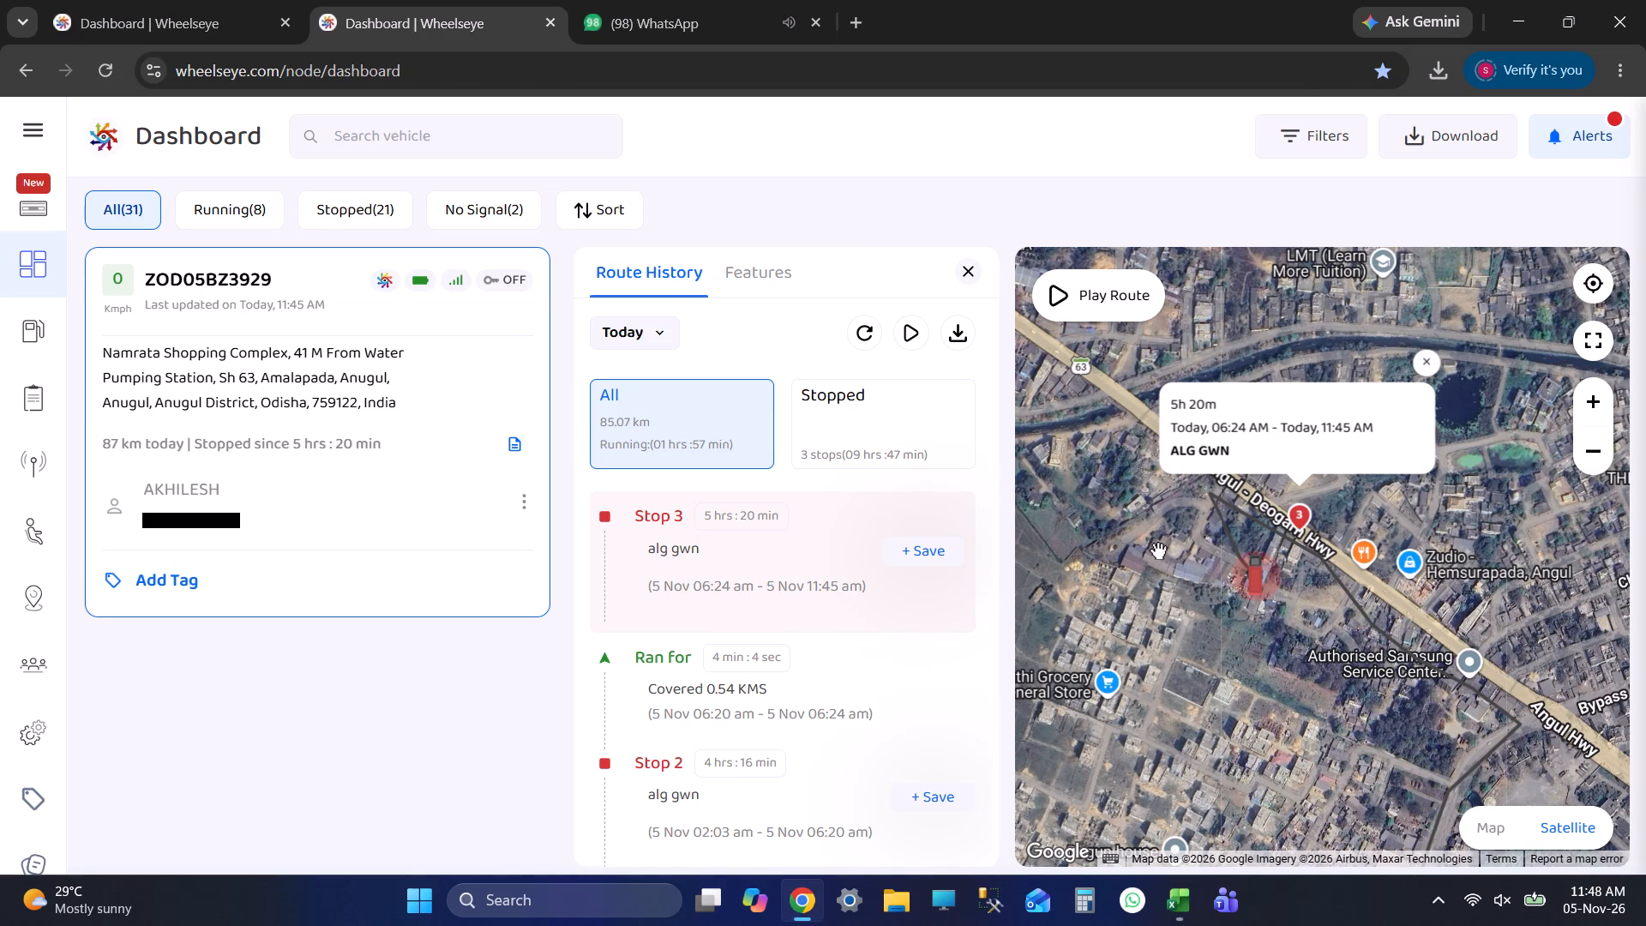
{"action": "key", "text": "alt+Tab"}
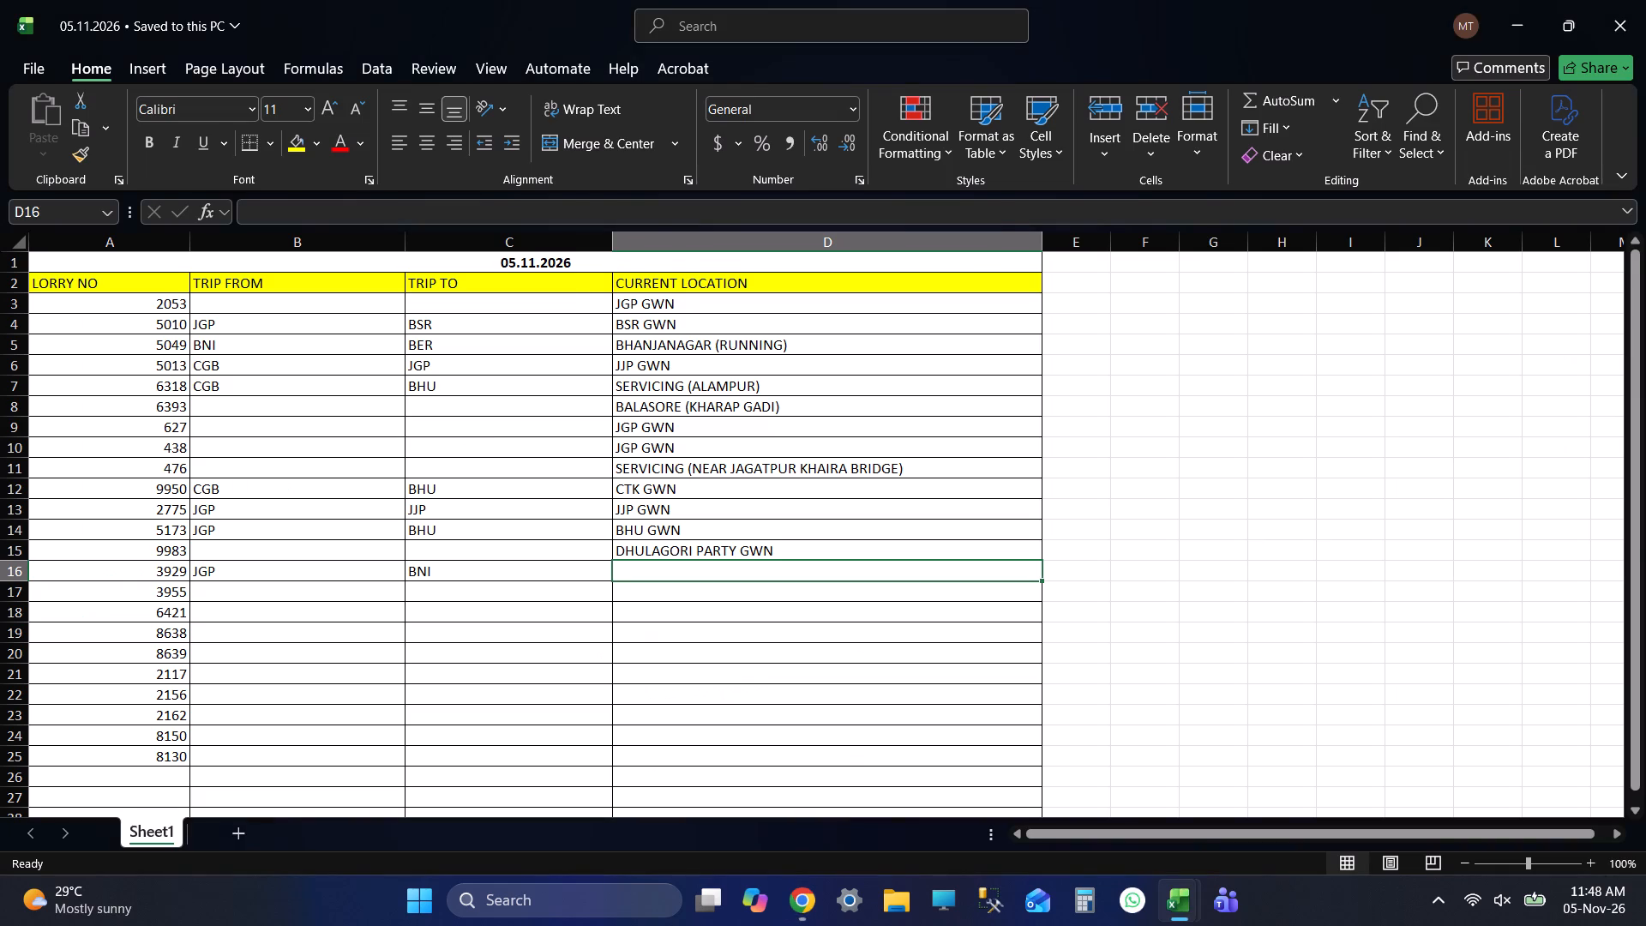
{"action": "key", "text": "alt+Tab"}
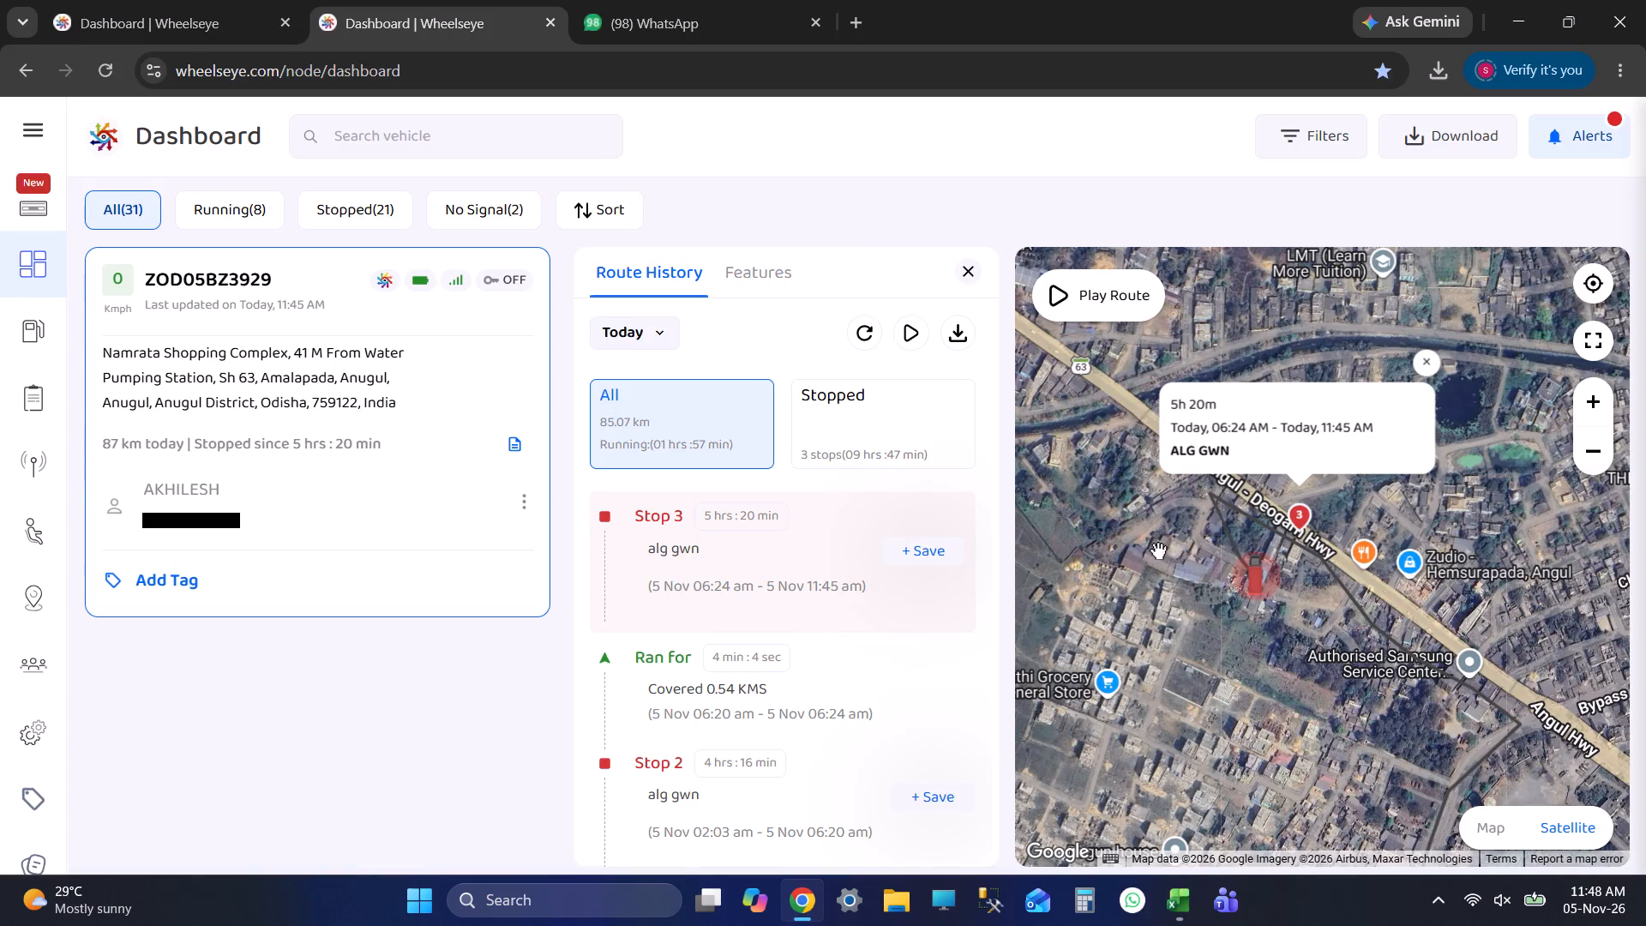
{"action": "key", "text": "alt+Tab"}
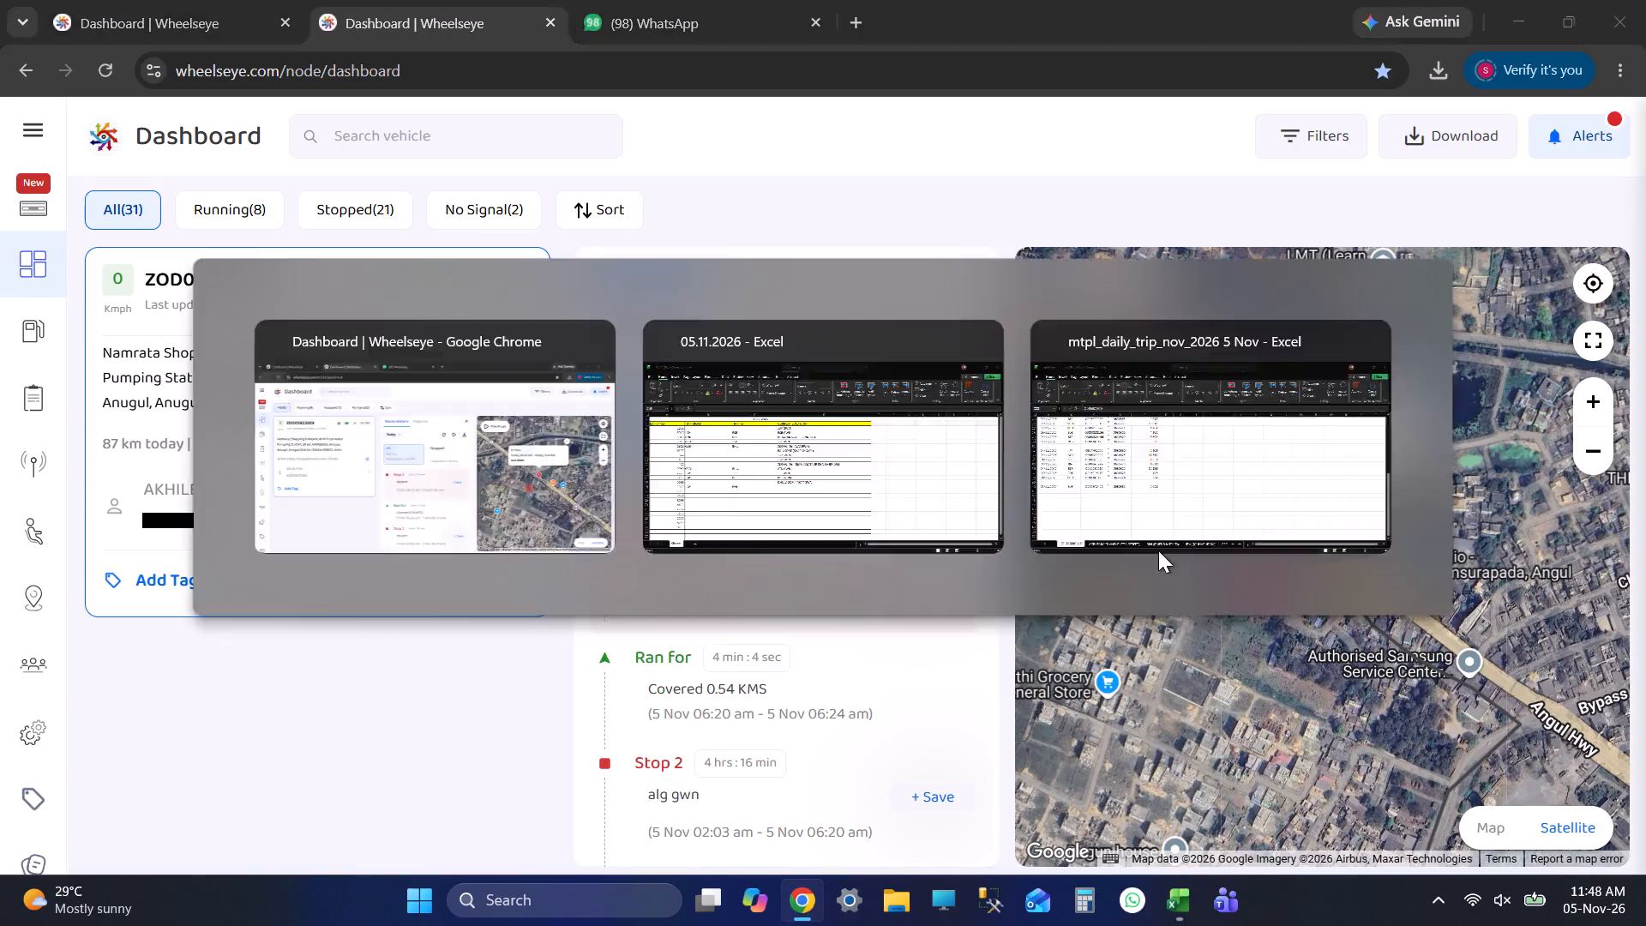
{"action": "key", "text": "alt+Tab"}
{"action": "key", "text": "alt+Tab"}
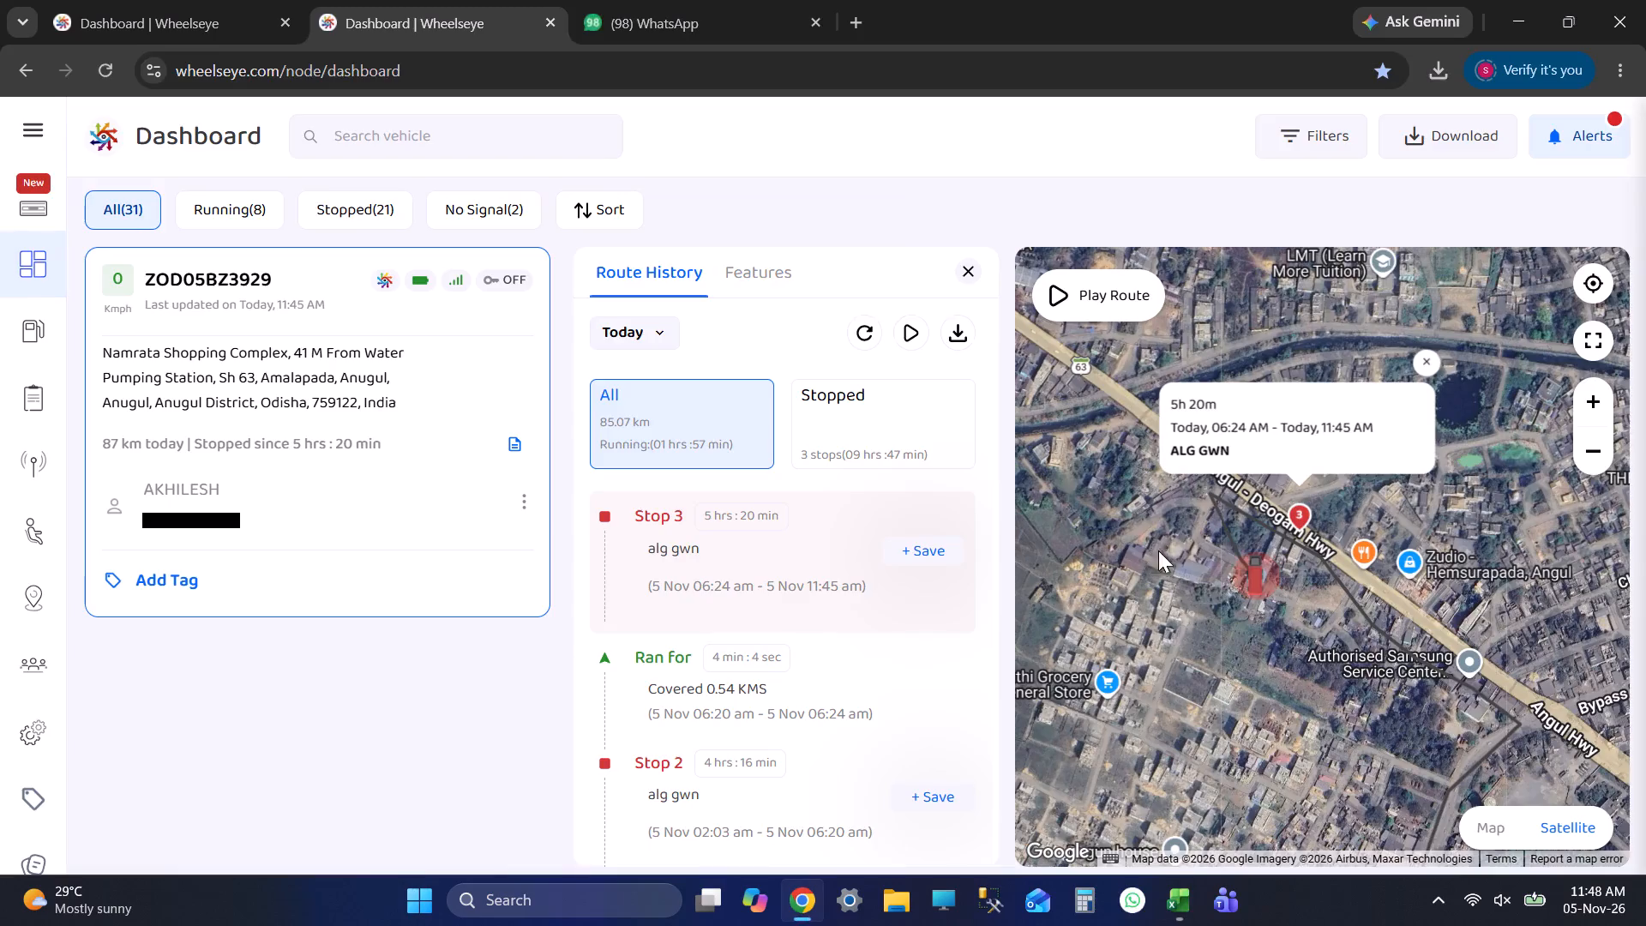
{"action": "key", "text": "alt+Tab"}
{"action": "key", "text": "alt+Tab"}
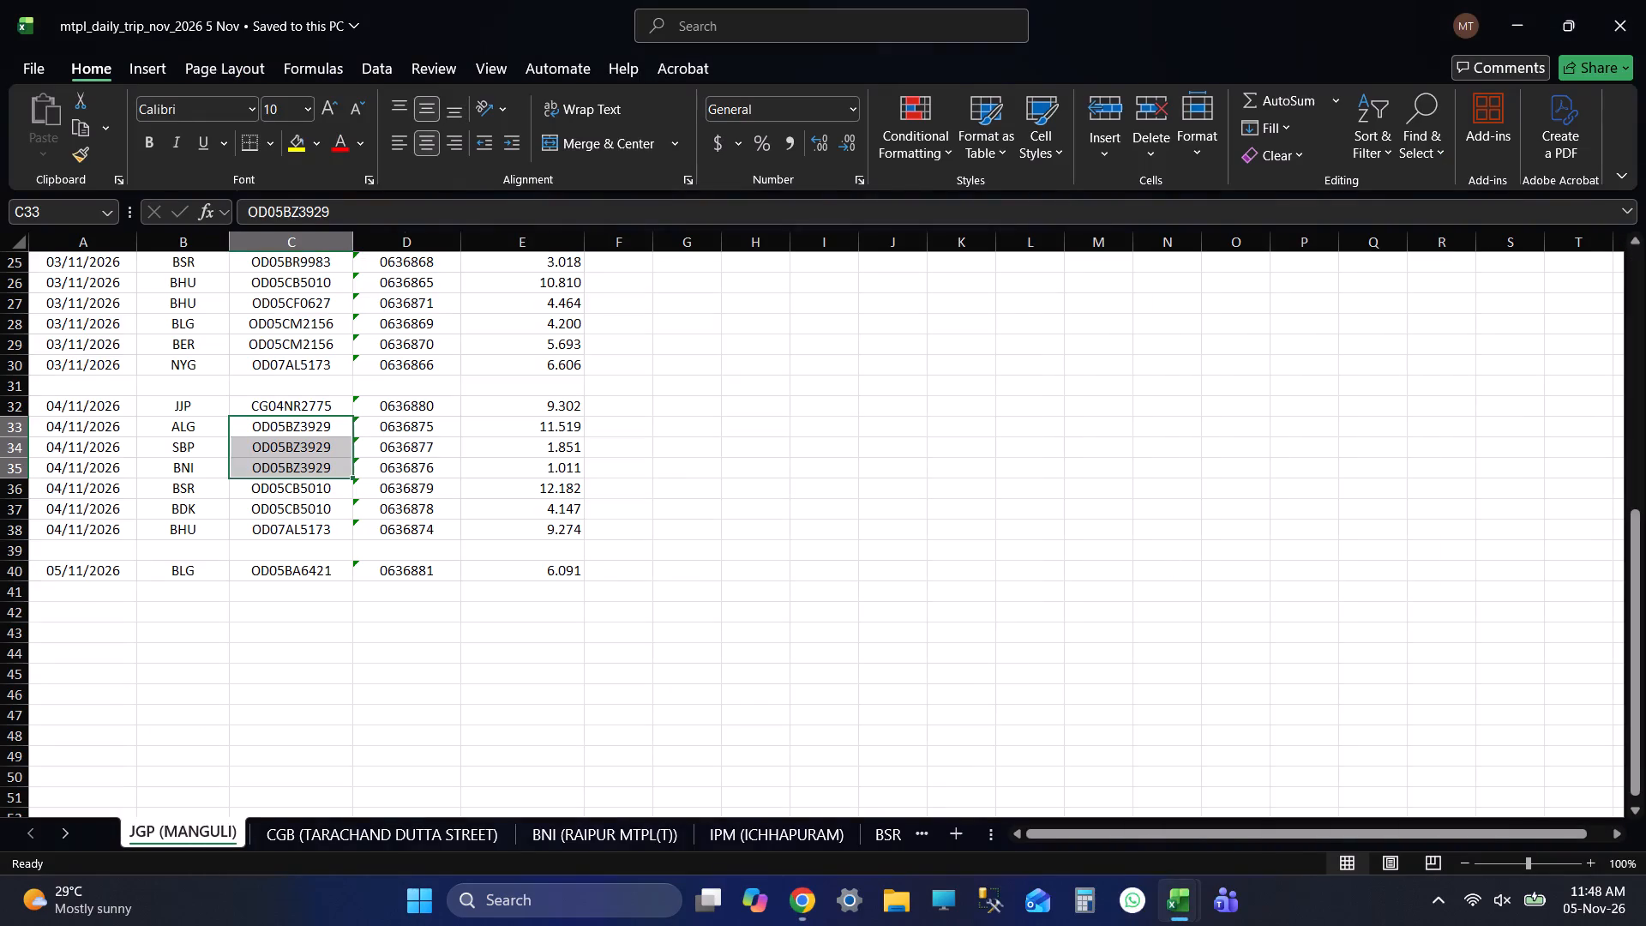
Enter ALG GWN as lorry 3929's current location in the status sheet and save it.
{"action": "key", "text": "alt+Tab"}
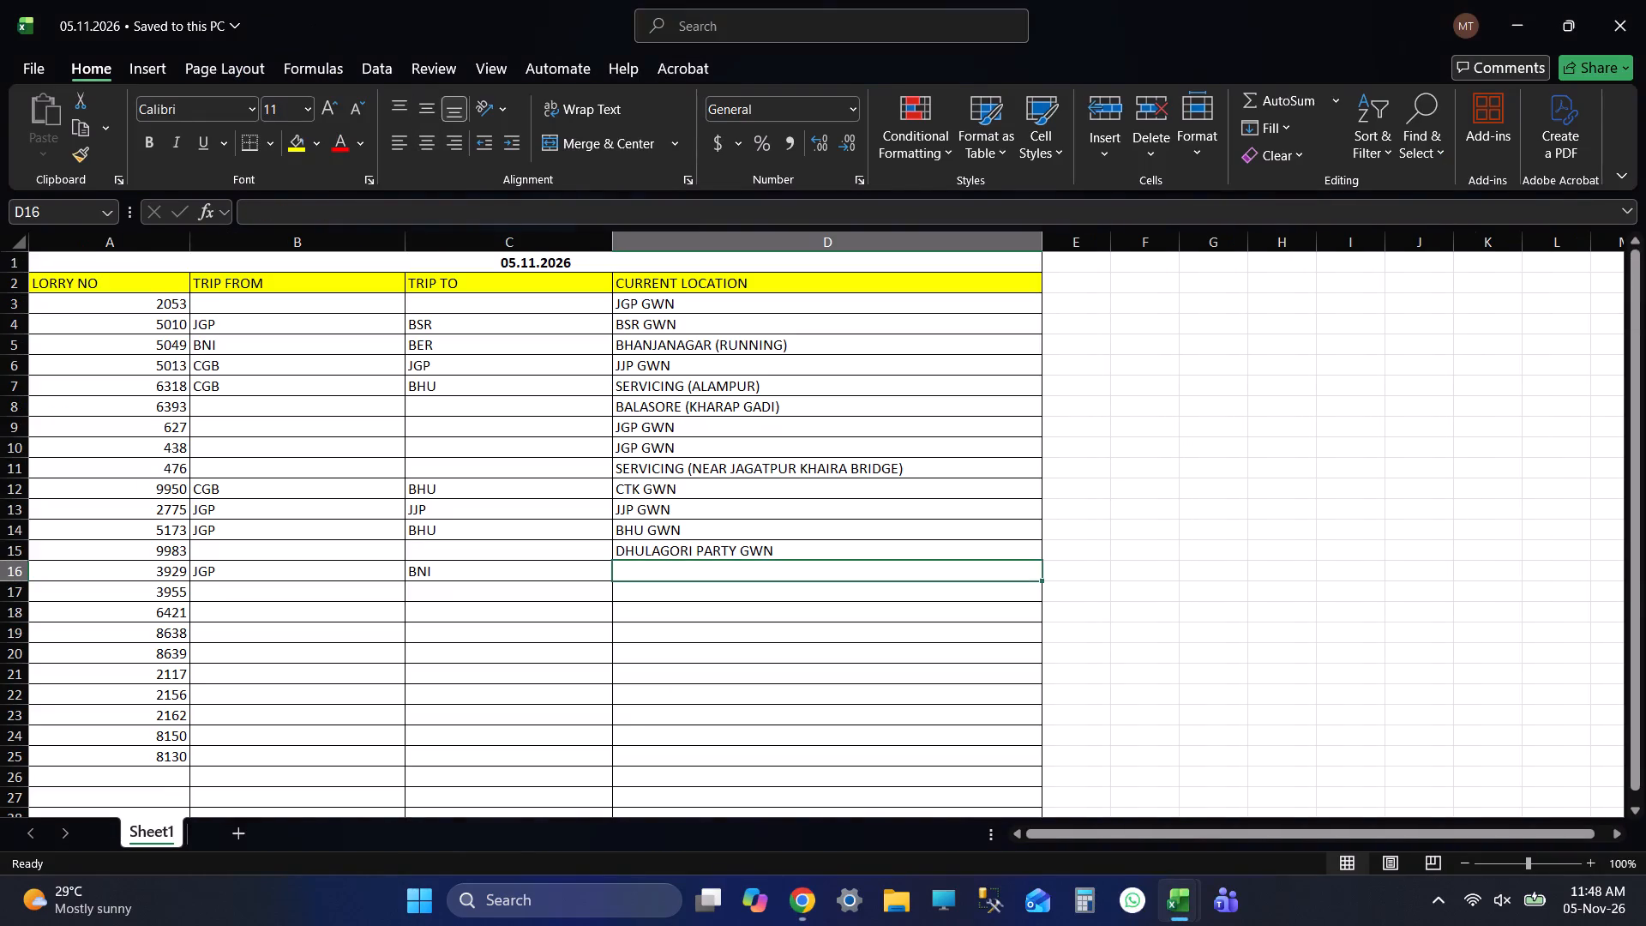
{"action": "type", "text": "ALG GWN"}
{"action": "key", "text": "Return"}
{"action": "key", "text": "ctrl+s"}
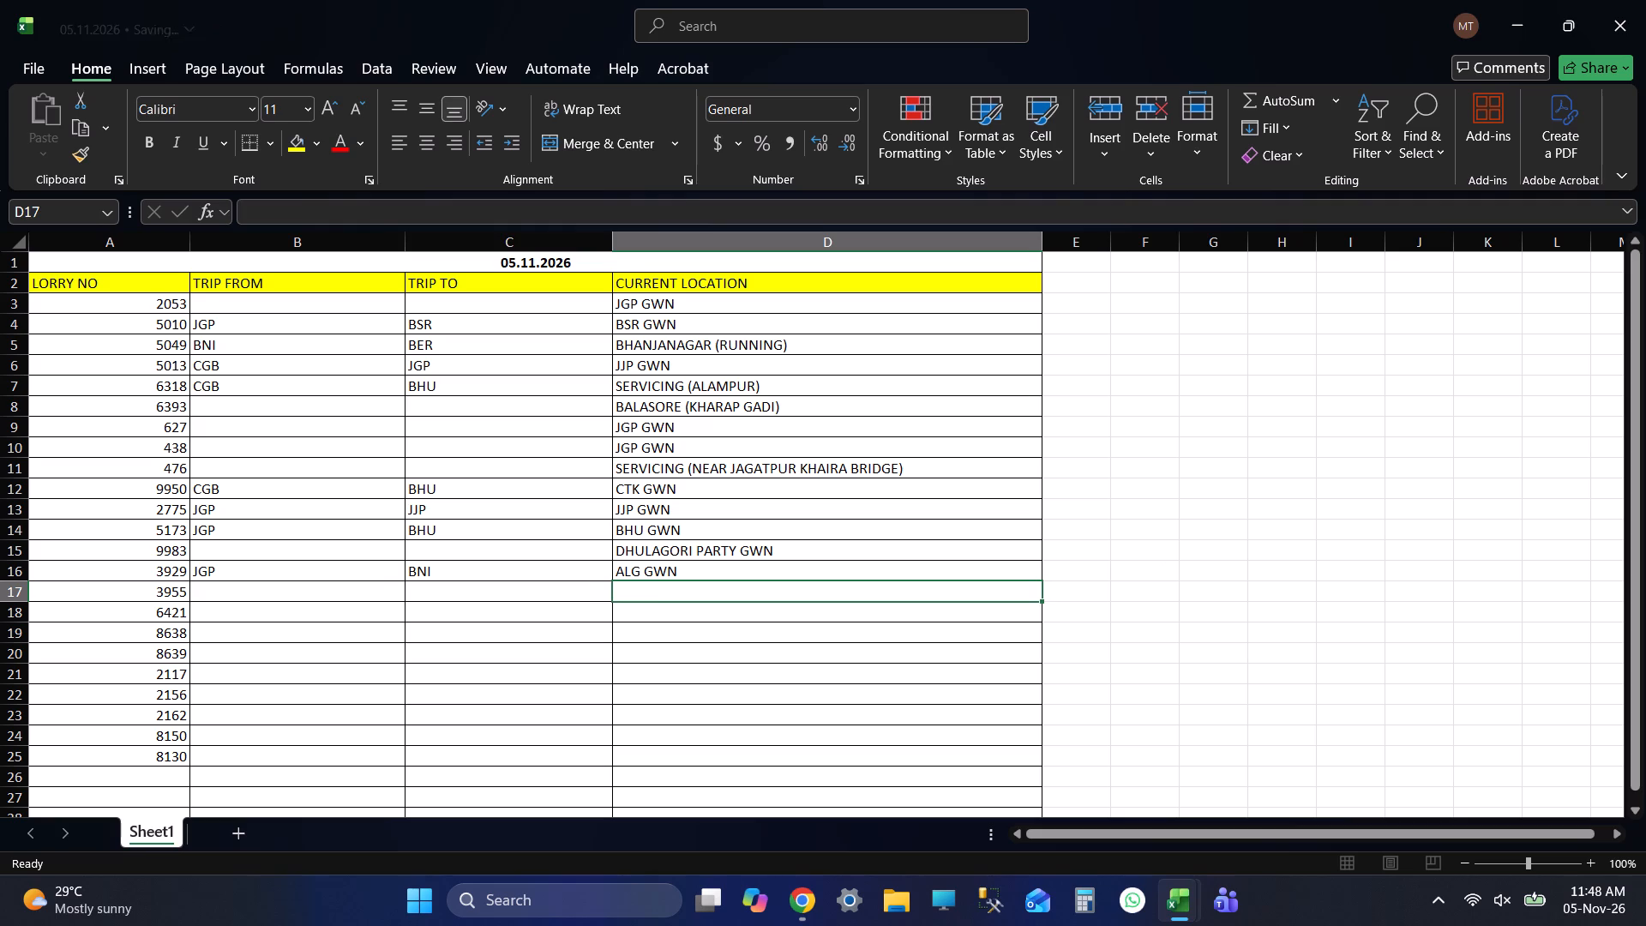
Copy lorry number 3955 from the status sheet, search Wheelseye for it, and open its route history for today.
{"action": "key", "text": "shift+Tab"}
{"action": "key", "text": "shift+Tab"}
{"action": "key", "text": "shift+Tab"}
{"action": "key", "text": "ctrl+c"}
{"action": "key", "text": "alt+Tab"}
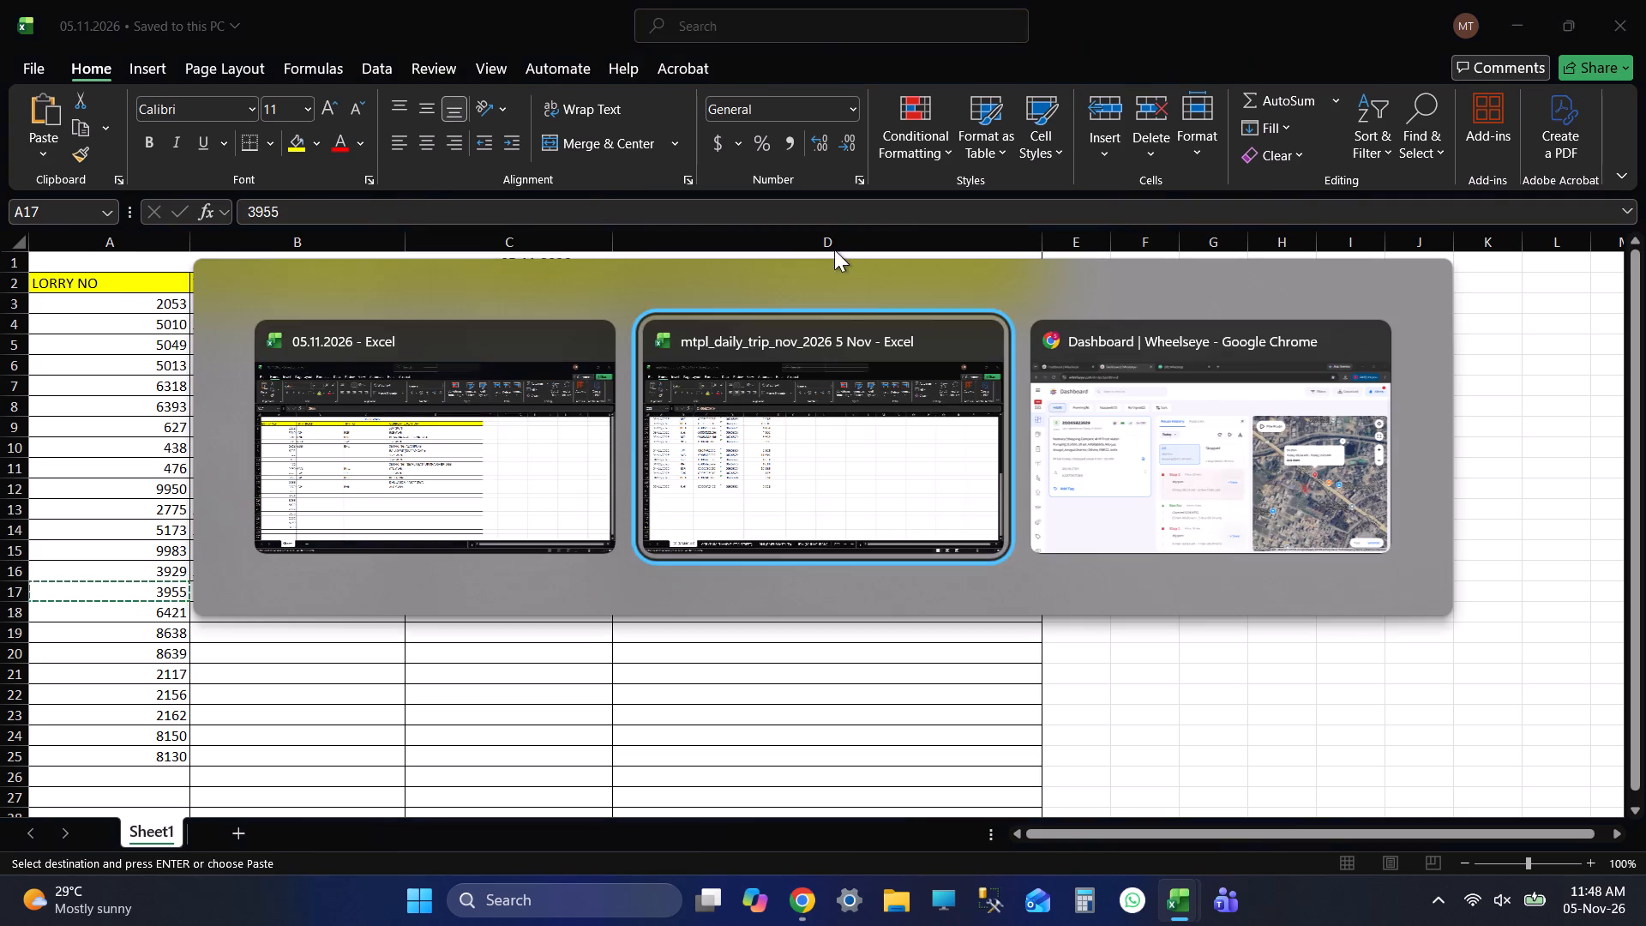
{"action": "key", "text": "alt+Tab"}
{"action": "left_click", "coordinate": [426, 103]}
{"action": "left_click", "coordinate": [418, 140]}
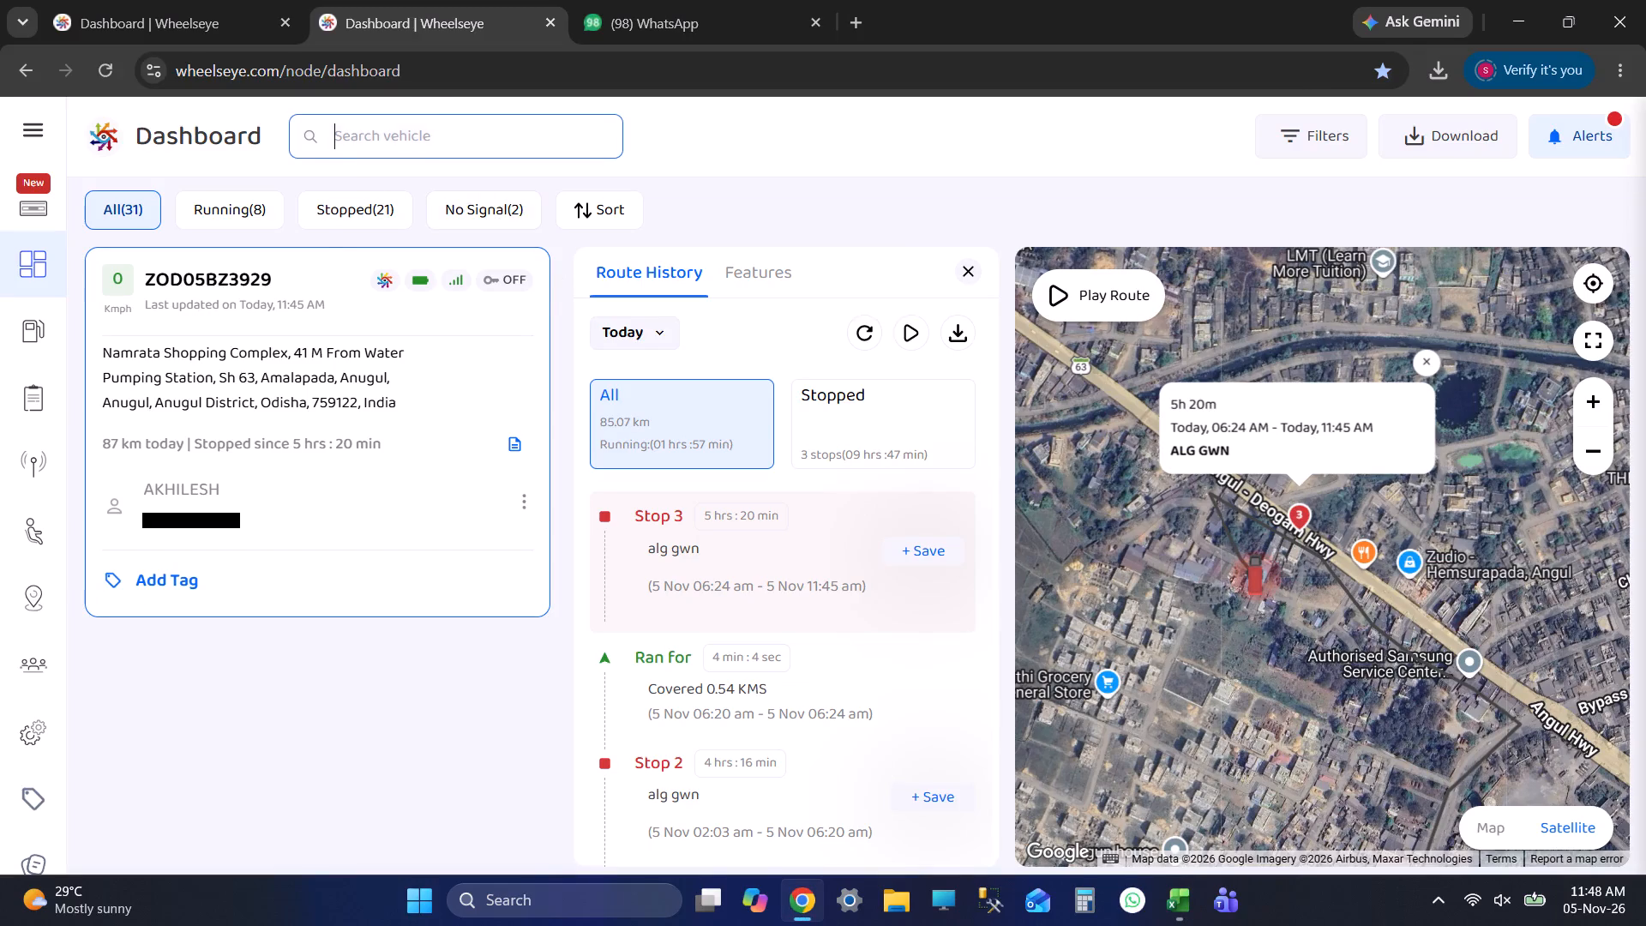
{"action": "key", "text": "ctrl+v"}
{"action": "key", "text": "Return"}
{"action": "left_click", "coordinate": [158, 454]}
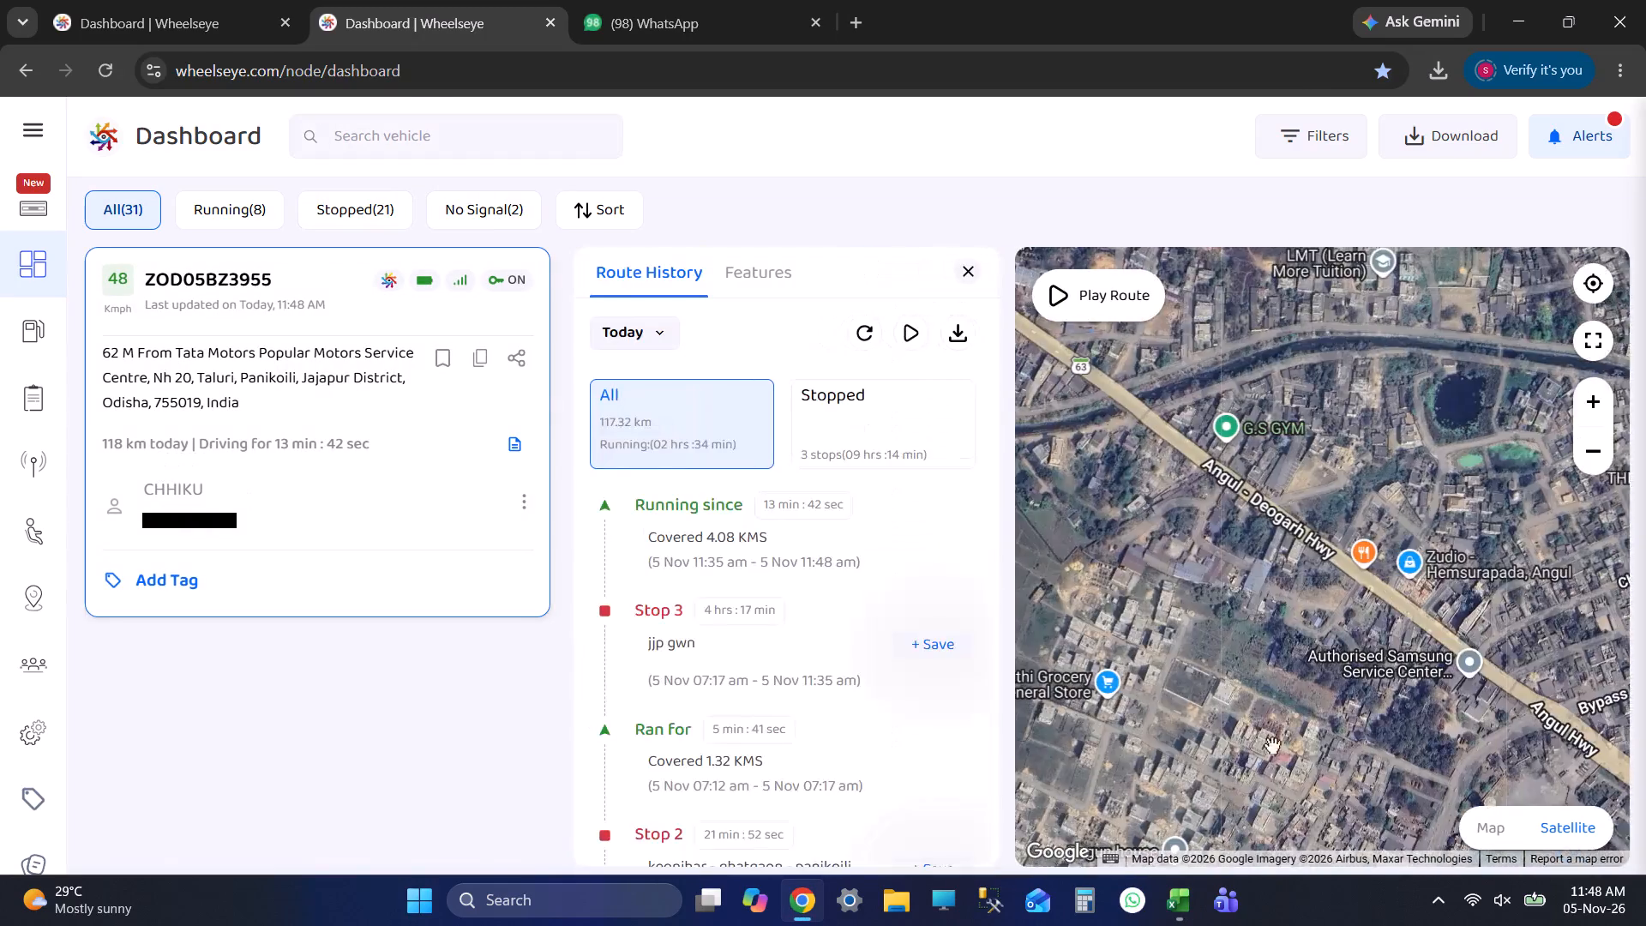
Examine lorry 3955's stops and today's route on the map.
{"action": "scroll", "coordinate": [1194, 693], "scroll_direction": "up", "scroll_amount": 4}
{"action": "scroll", "coordinate": [1183, 701], "scroll_direction": "down", "scroll_amount": 4}
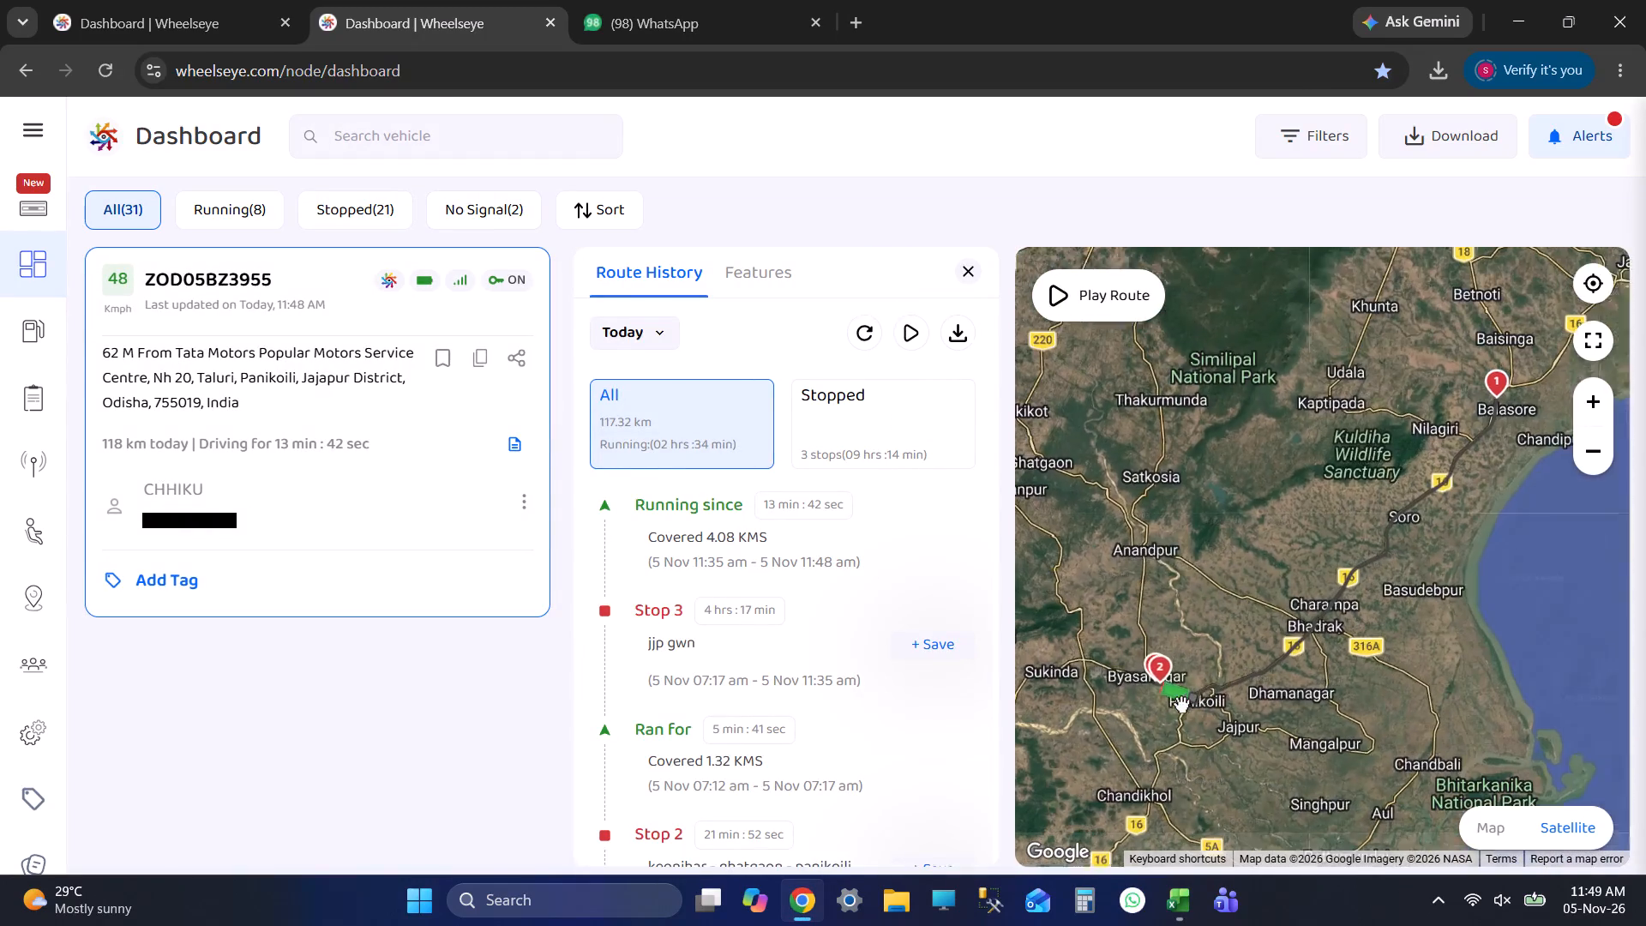
{"action": "scroll", "coordinate": [830, 759], "scroll_direction": "down", "scroll_amount": 1}
{"action": "scroll", "coordinate": [826, 767], "scroll_direction": "up", "scroll_amount": 1}
{"action": "scroll", "coordinate": [826, 767], "scroll_direction": "down", "scroll_amount": 5}
{"action": "scroll", "coordinate": [826, 767], "scroll_direction": "up", "scroll_amount": 1}
{"action": "scroll", "coordinate": [826, 767], "scroll_direction": "down", "scroll_amount": 1}
{"action": "scroll", "coordinate": [826, 767], "scroll_direction": "up", "scroll_amount": 8}
{"action": "scroll", "coordinate": [826, 767], "scroll_direction": "down", "scroll_amount": 1}
{"action": "scroll", "coordinate": [826, 767], "scroll_direction": "up", "scroll_amount": 2}
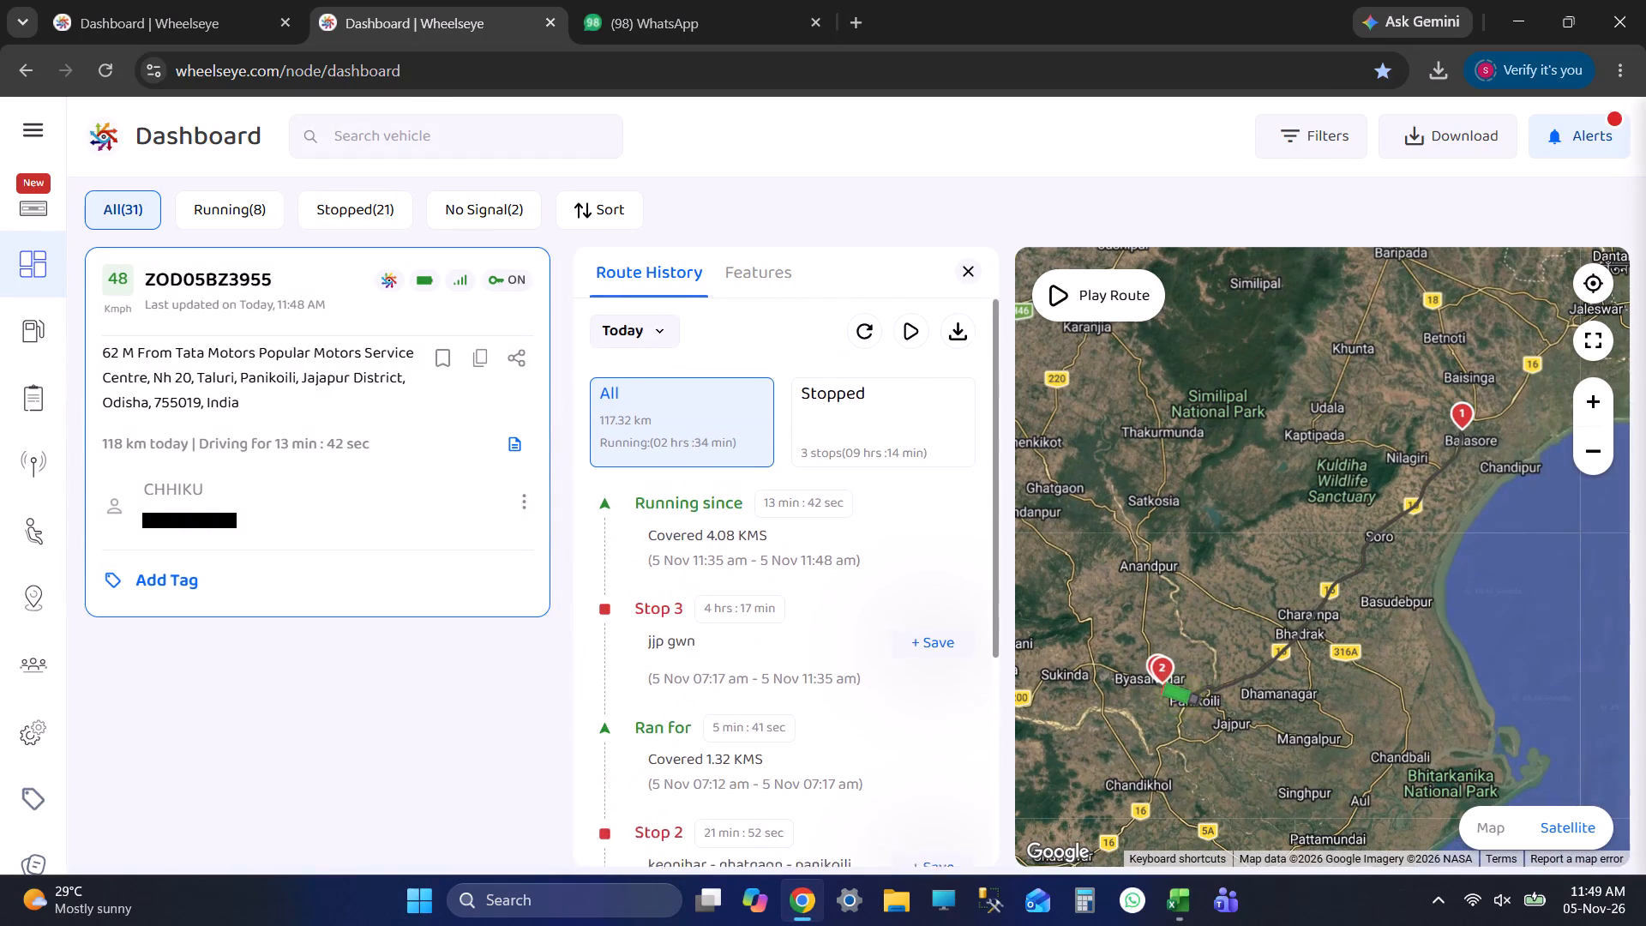
{"action": "scroll", "coordinate": [826, 767], "scroll_direction": "up", "scroll_amount": 2}
Enter CGB as lorry 3955's trip origin in the status sheet and save it.
{"action": "key", "text": "alt+Tab"}
{"action": "key", "text": "Tab"}
{"action": "type", "text": "CGB"}
{"action": "key", "text": "Tab"}
{"action": "key", "text": "ctrl+s"}
Find and select lorry 3955's 02/11/2026 entries on the trip workbook's CGB (TARACHAND DUTTA STREET) sheet.
{"action": "key", "text": "alt+Tab"}
{"action": "key", "text": "alt+Tab"}
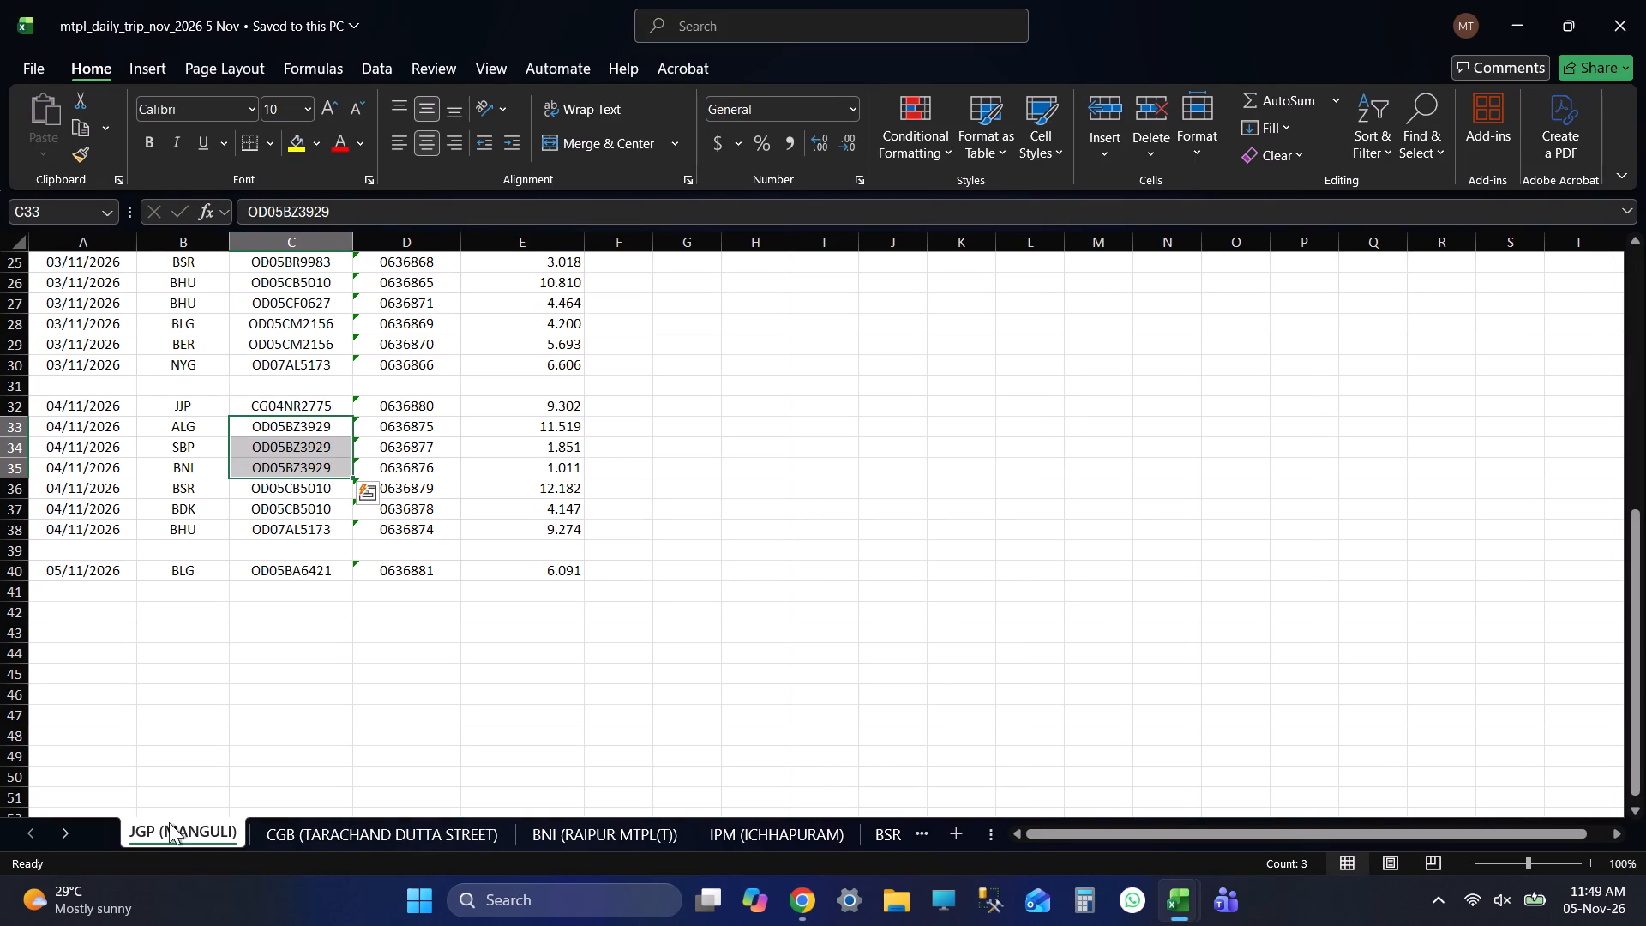
{"action": "left_click", "coordinate": [332, 837]}
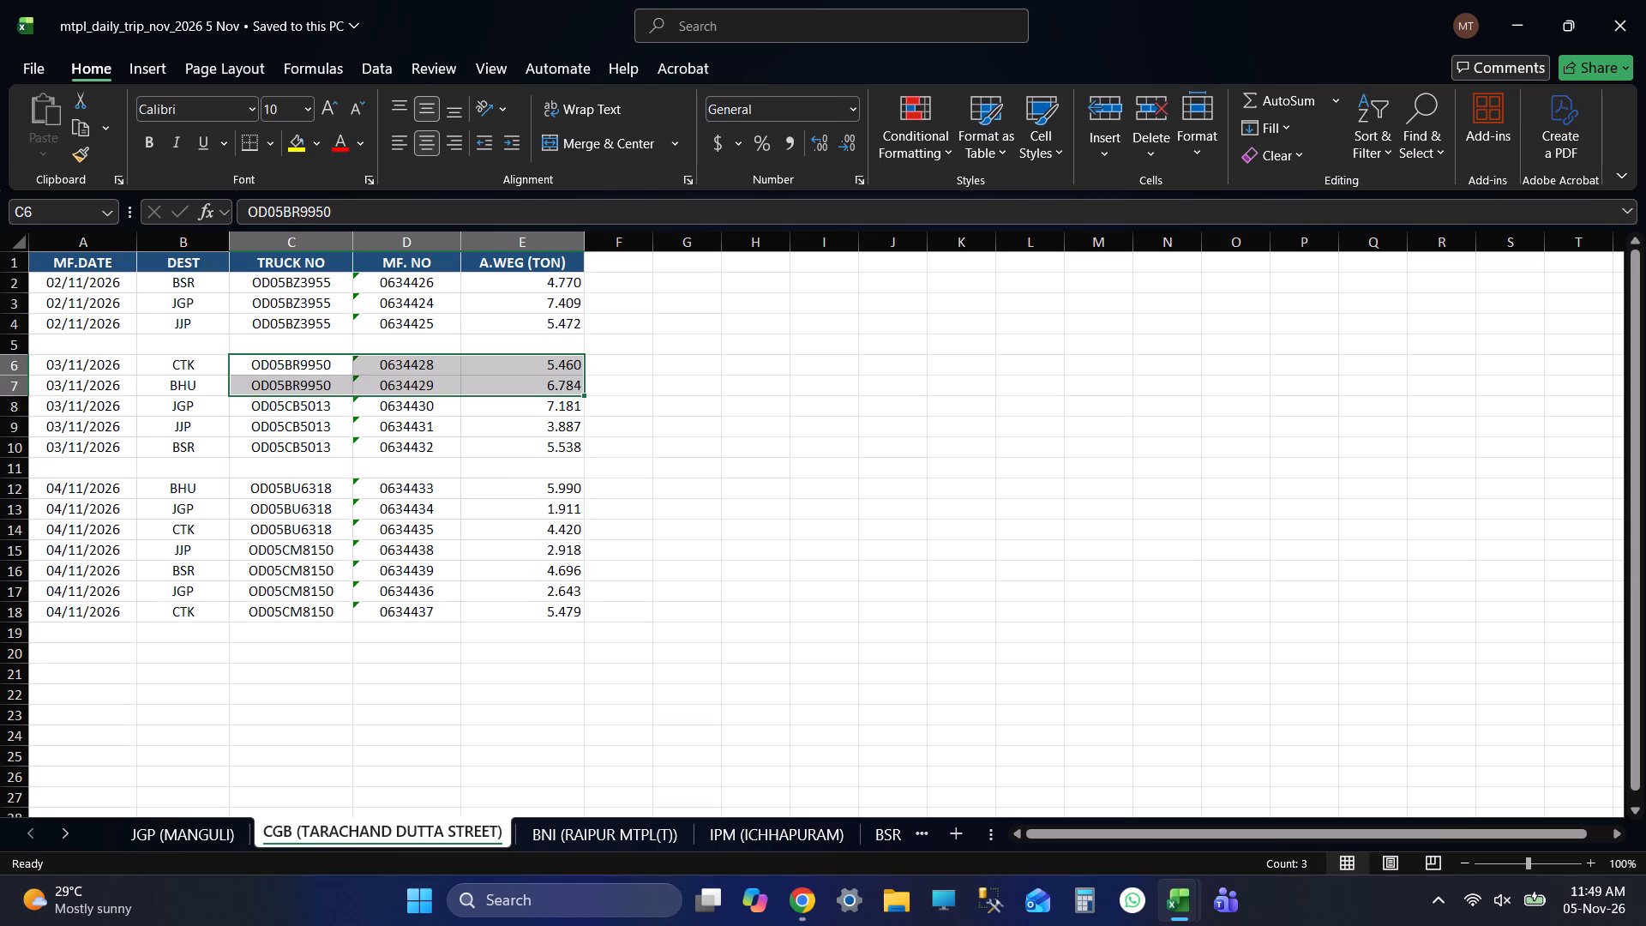
{"action": "left_click_drag", "start_coordinate": [289, 282], "coordinate": [488, 314]}
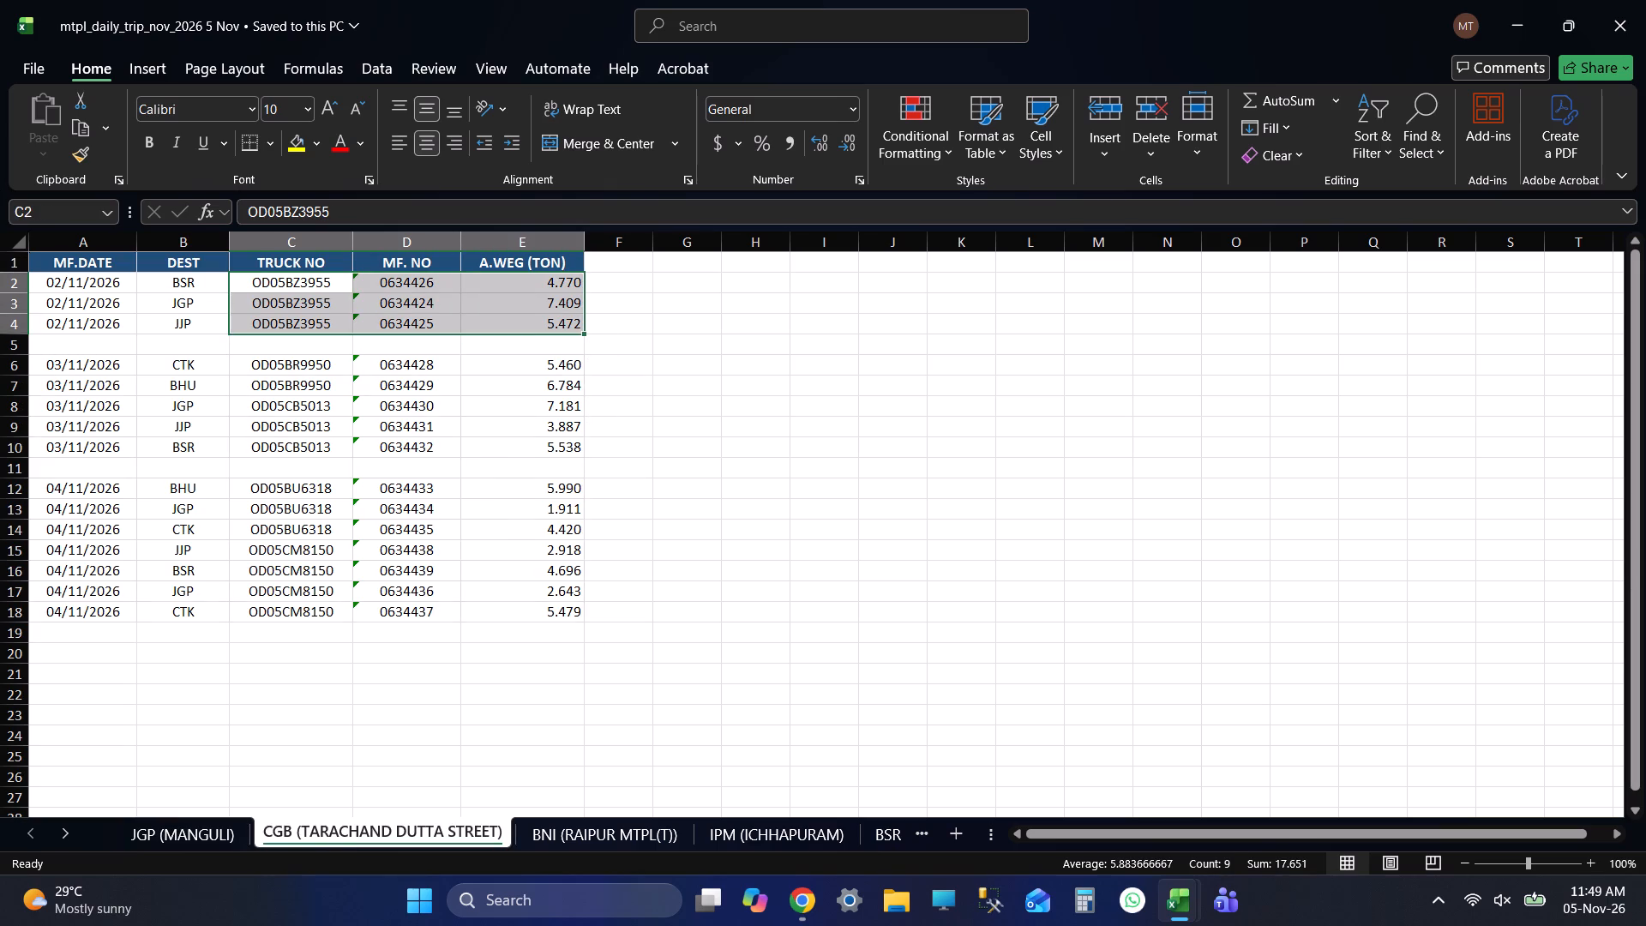
Enter JGP as lorry 3955's trip destination in the status sheet and save it.
{"action": "key", "text": "alt+Tab"}
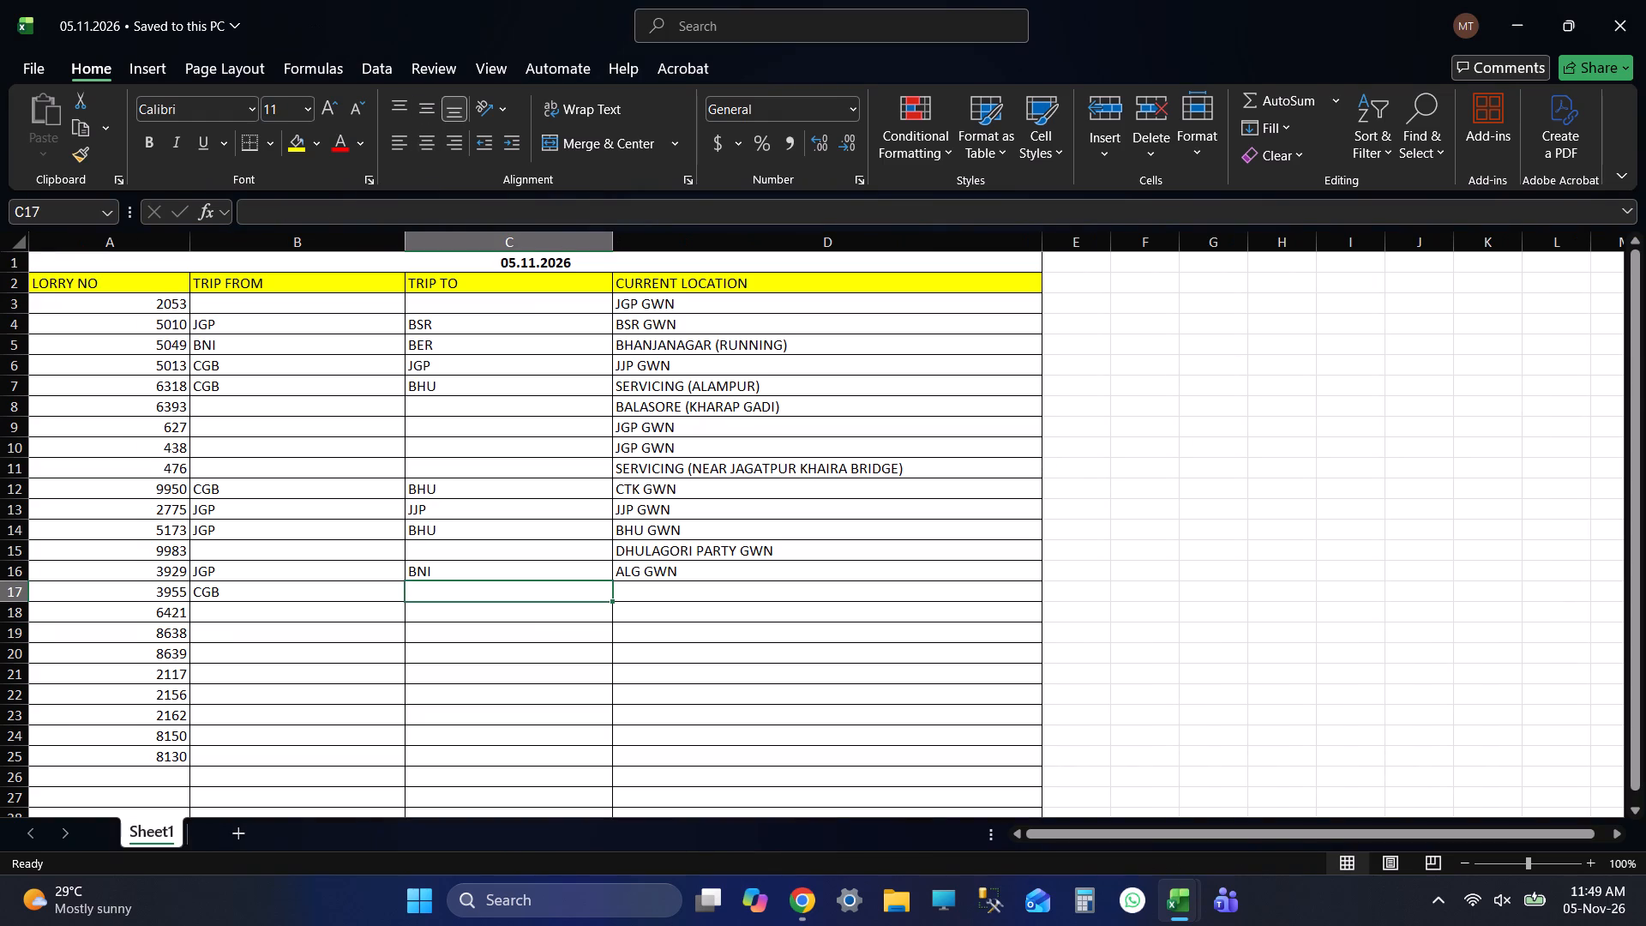
{"action": "type", "text": "JGP"}
{"action": "key", "text": "Tab"}
{"action": "key", "text": "ctrl+s"}
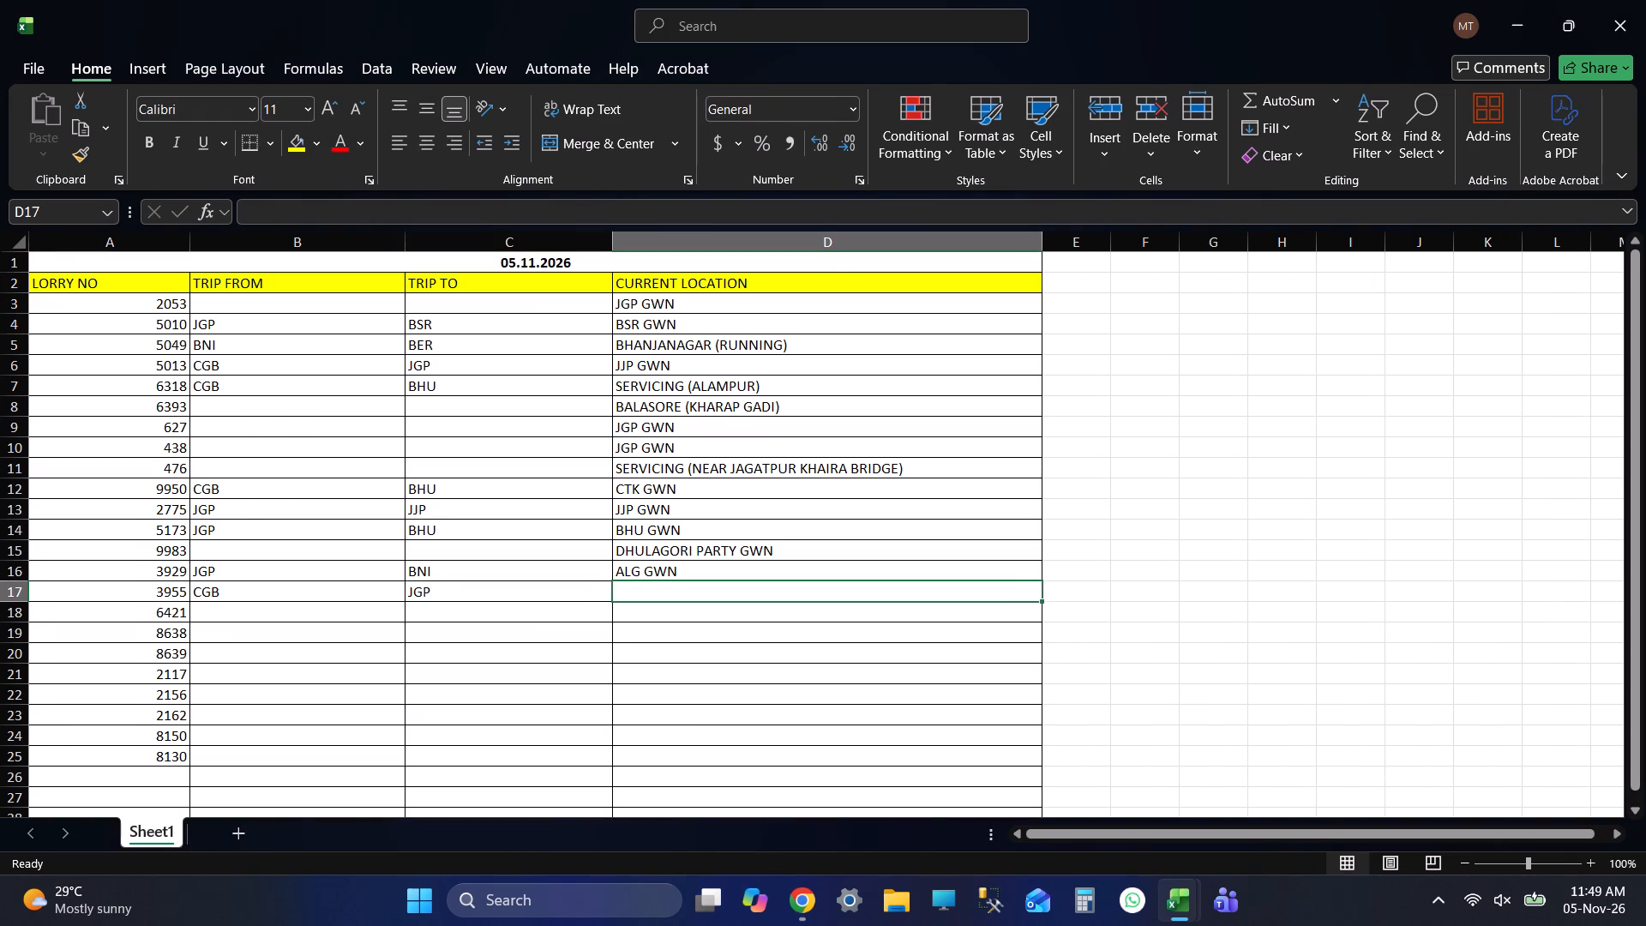
Check lorry 3955's position on the Wheelseye map, enter JAJPUR (RUNNING) as its current location in the status sheet, and save.
{"action": "key", "text": "alt+Tab"}
{"action": "key", "text": "alt+Tab"}
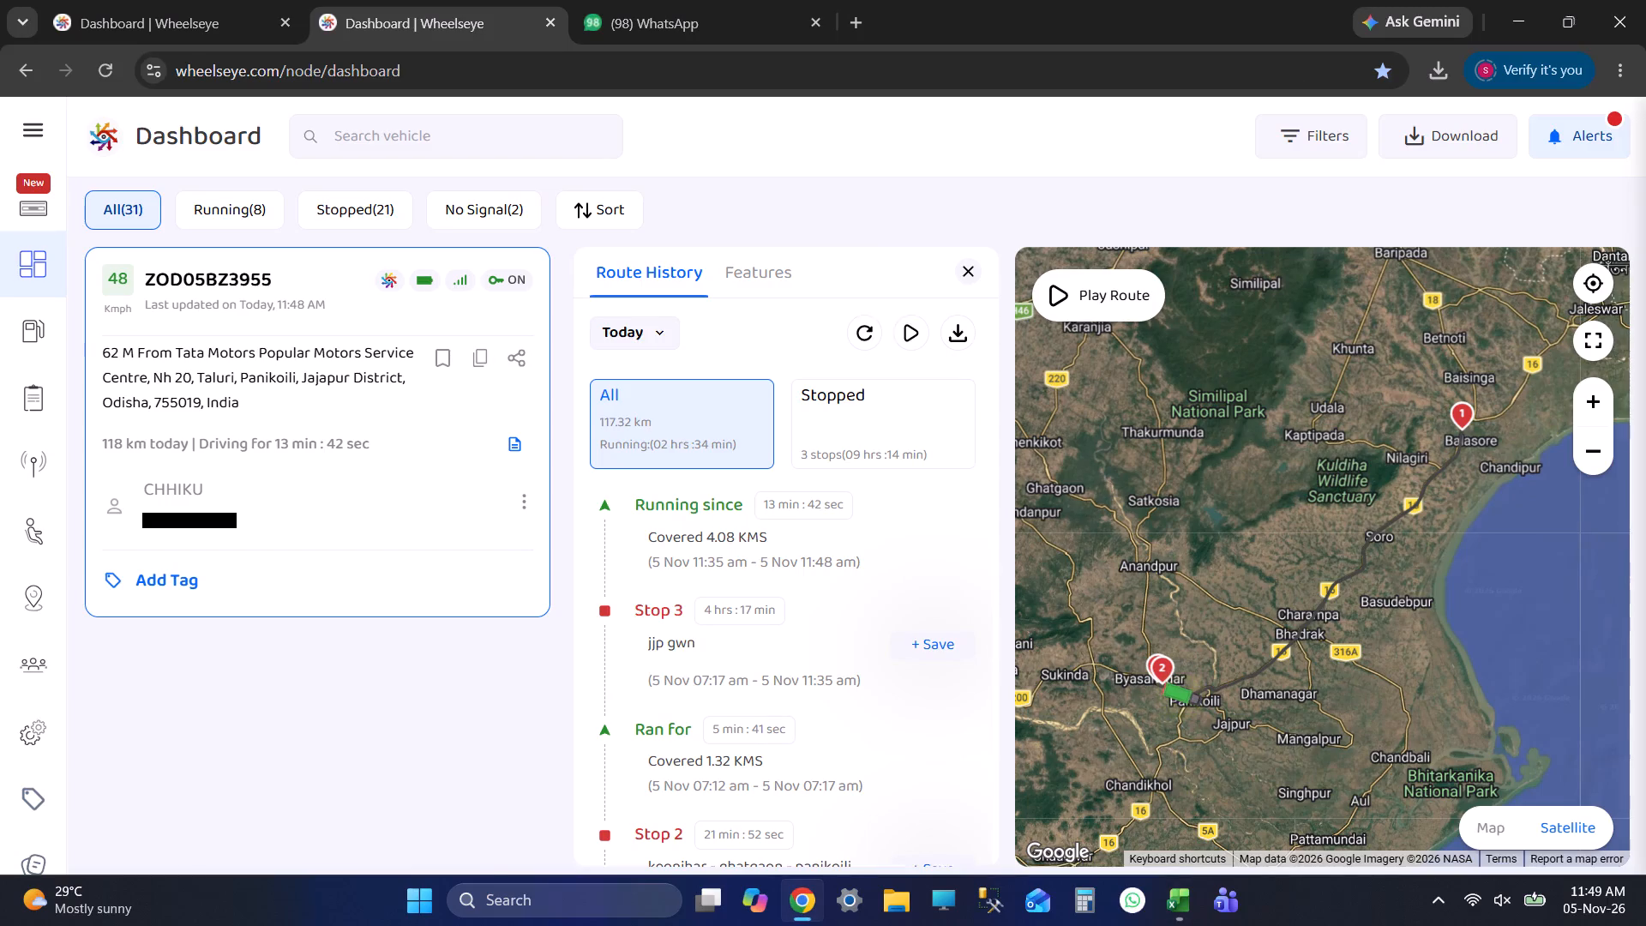
{"action": "scroll", "coordinate": [1152, 680], "scroll_direction": "up", "scroll_amount": 1}
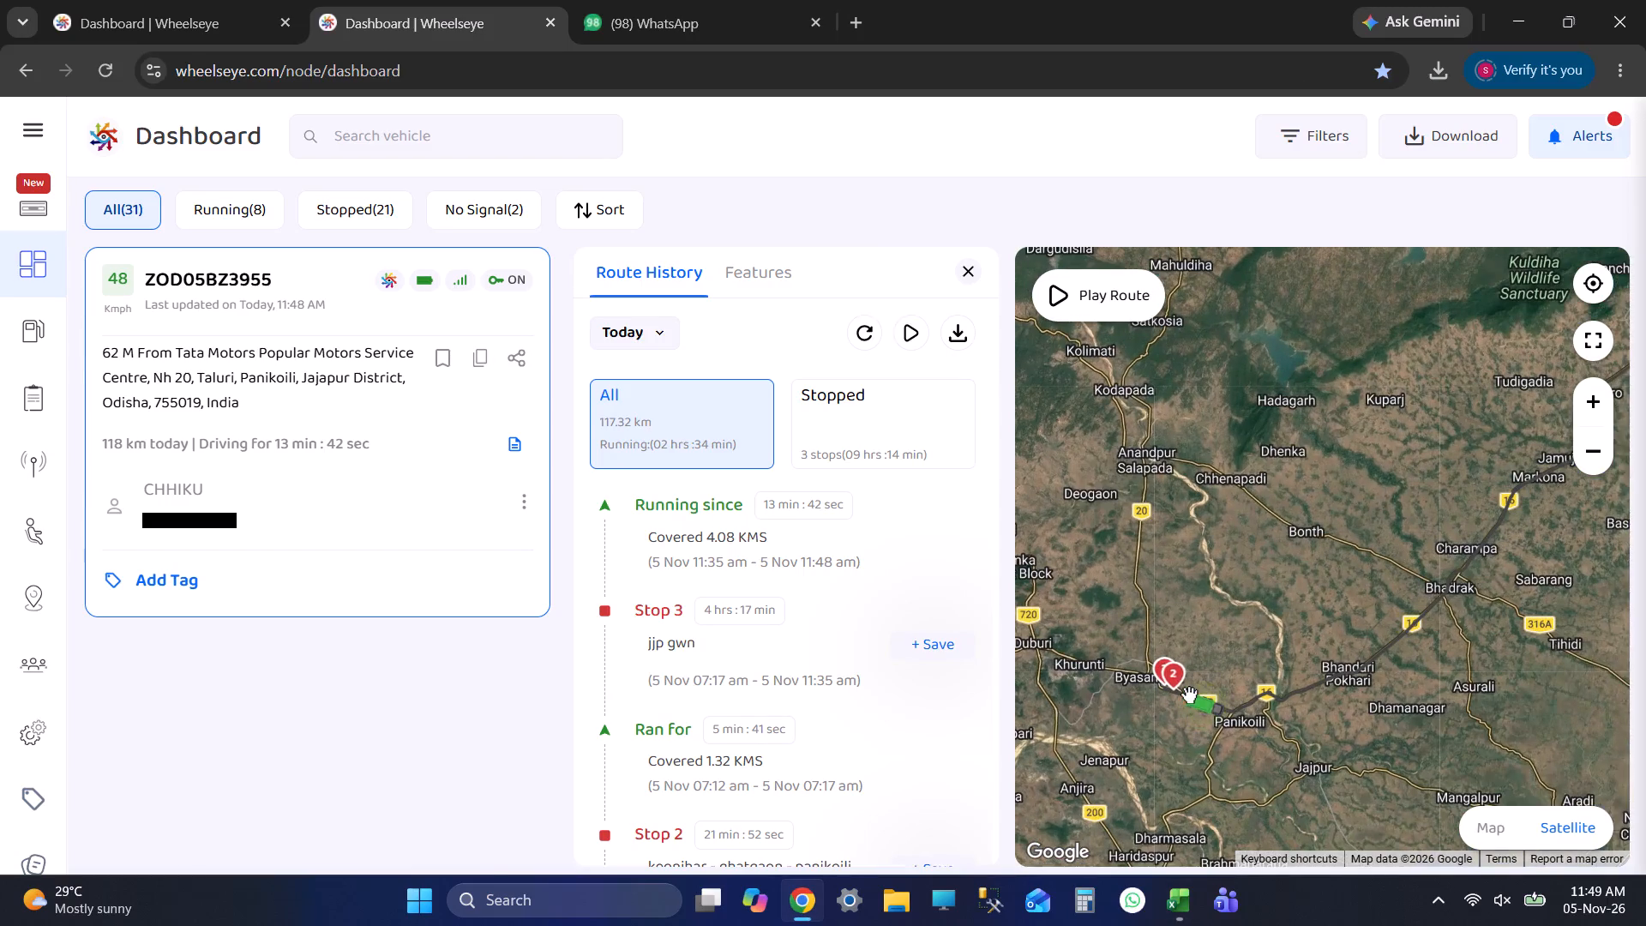
{"action": "key", "text": "alt+Tab"}
{"action": "type", "text": "JAJPUR"}
{"action": "key", "text": "space"}
{"action": "type", "text": "(RUNNING)"}
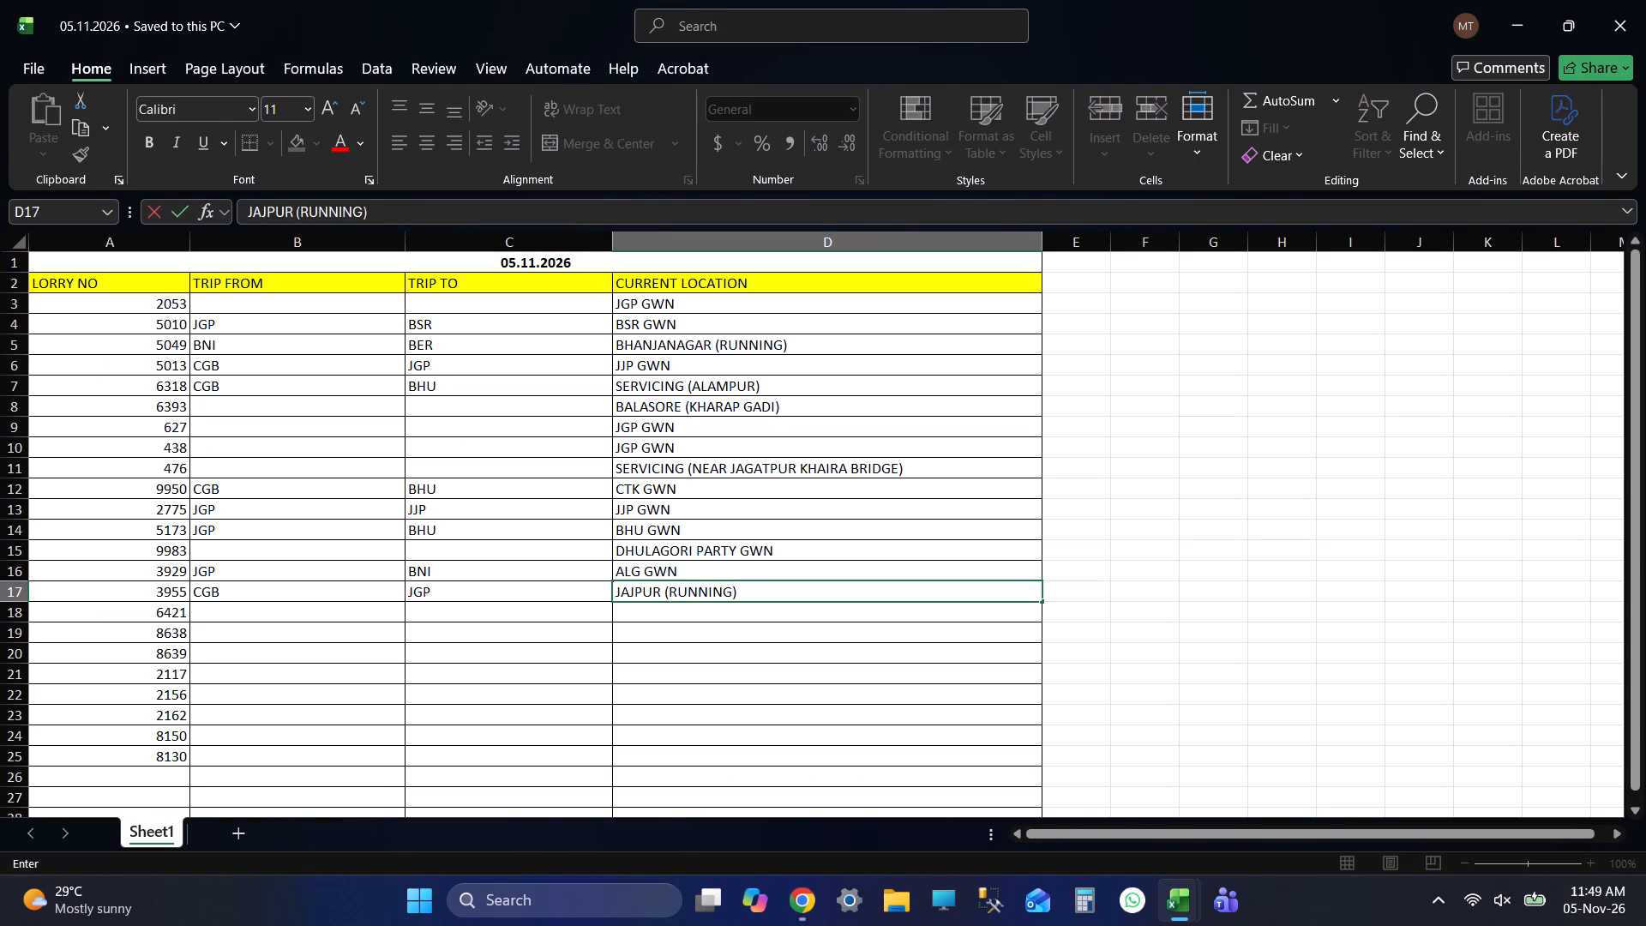
{"action": "key", "text": "Return"}
{"action": "key", "text": "ctrl+s"}
Search Wheelseye for the next lorry on the status sheet, 6421, and open its route history.
{"action": "key", "text": "shift+Tab"}
{"action": "key", "text": "shift+Tab"}
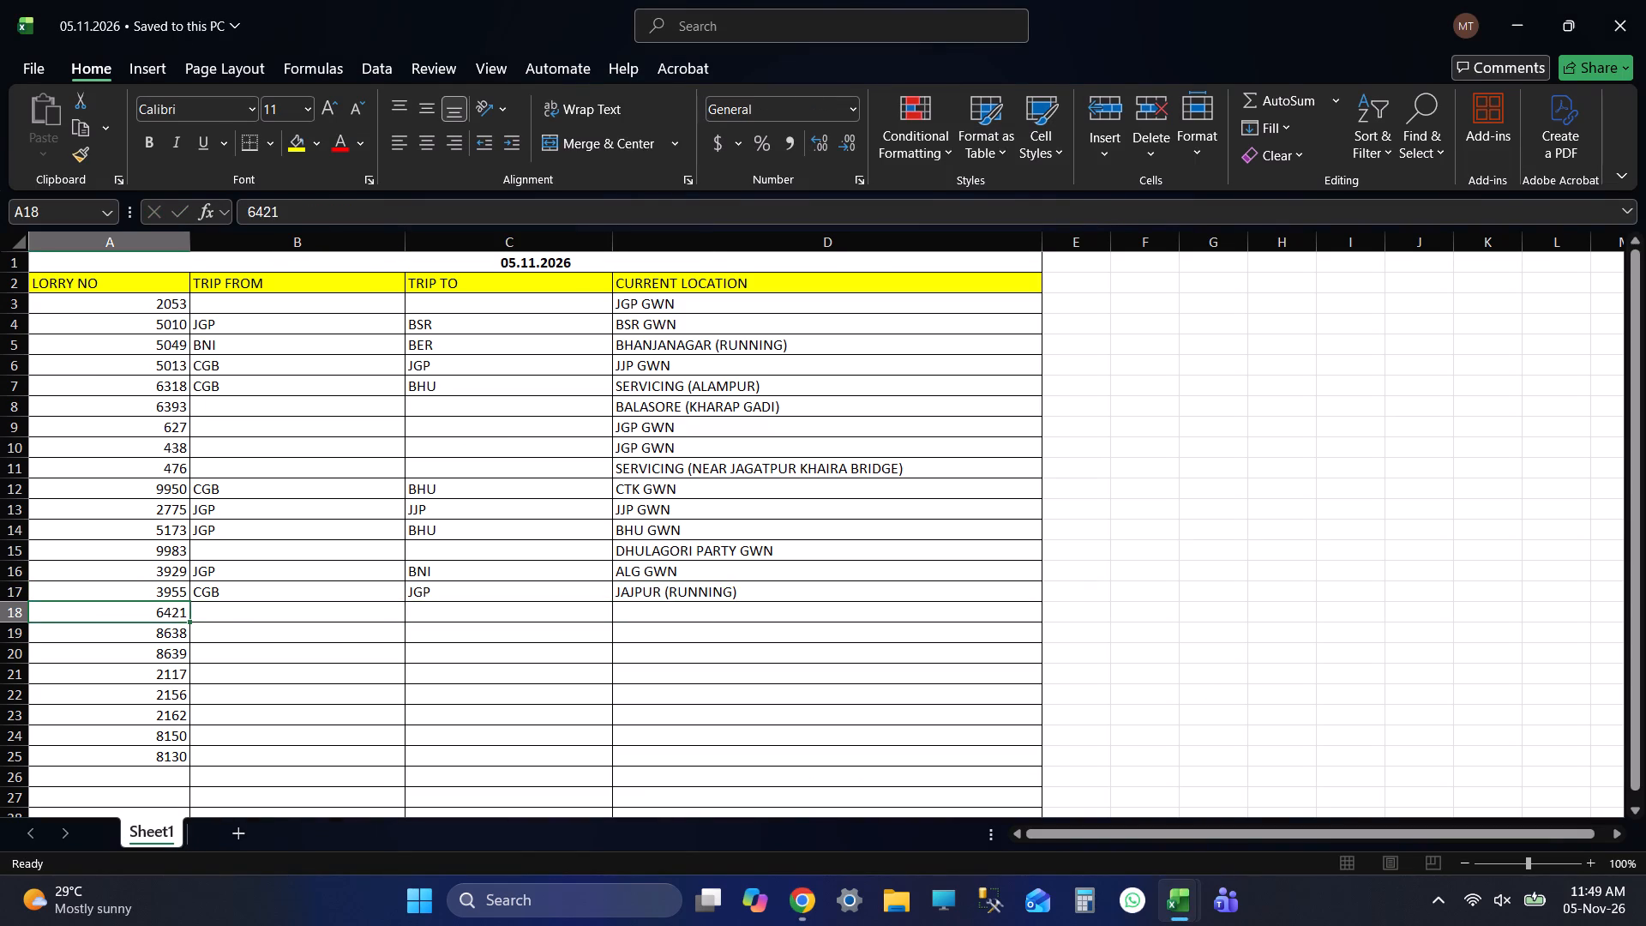
{"action": "key", "text": "alt+Tab"}
{"action": "left_click", "coordinate": [369, 123]}
{"action": "type", "text": "6421"}
{"action": "key", "text": "Return"}
{"action": "left_click", "coordinate": [232, 364]}
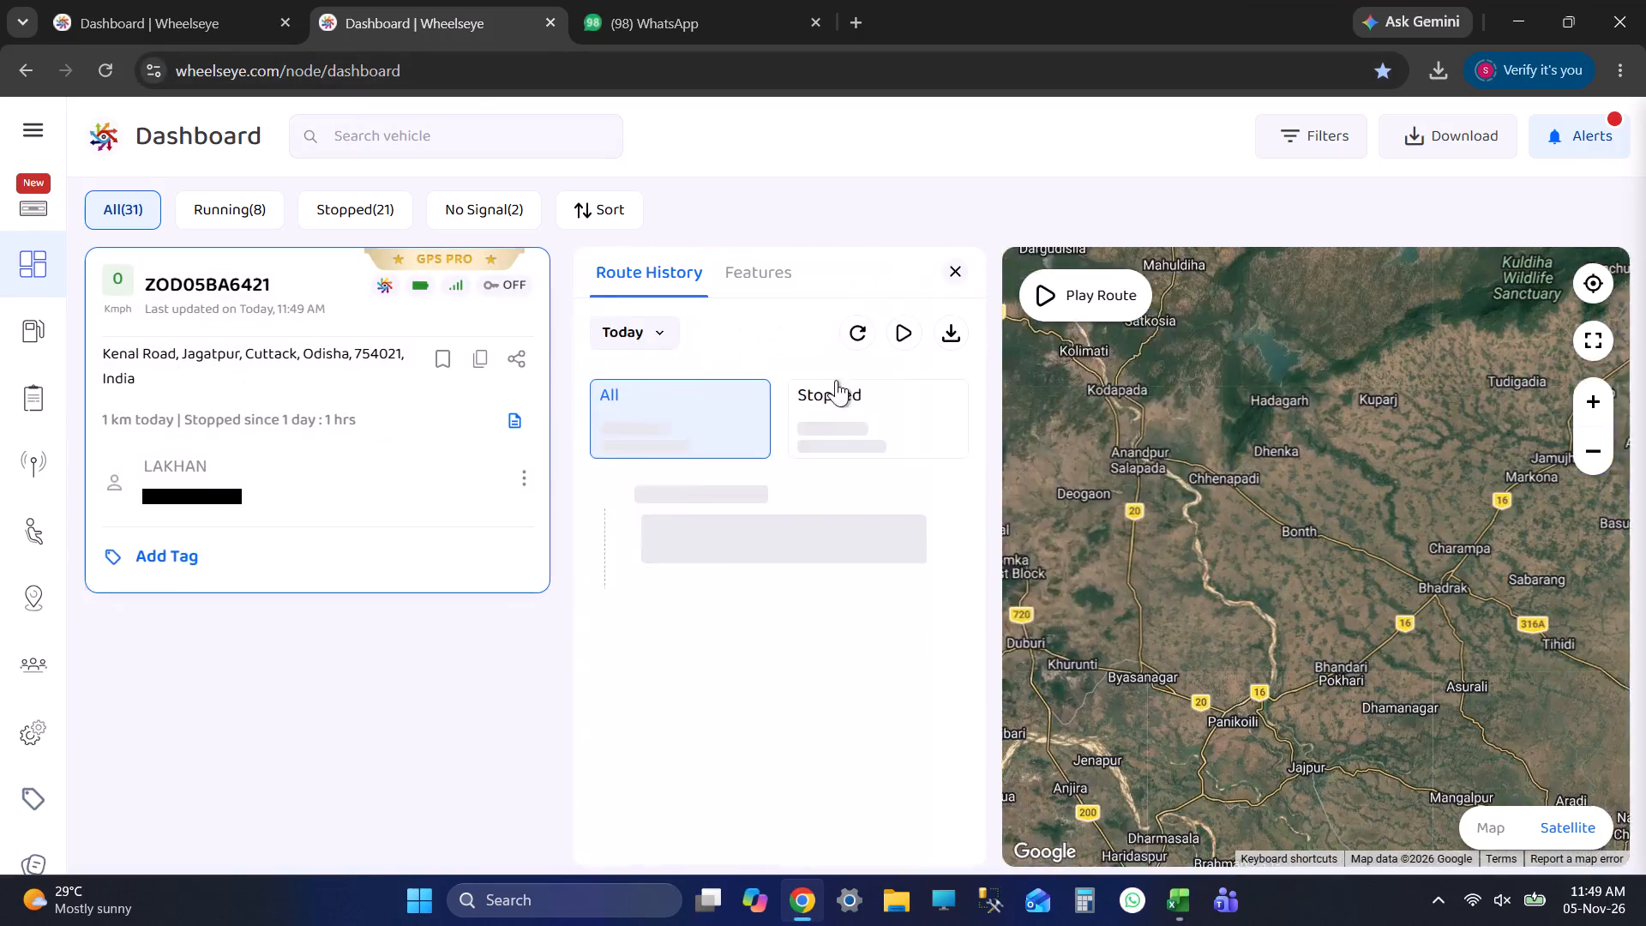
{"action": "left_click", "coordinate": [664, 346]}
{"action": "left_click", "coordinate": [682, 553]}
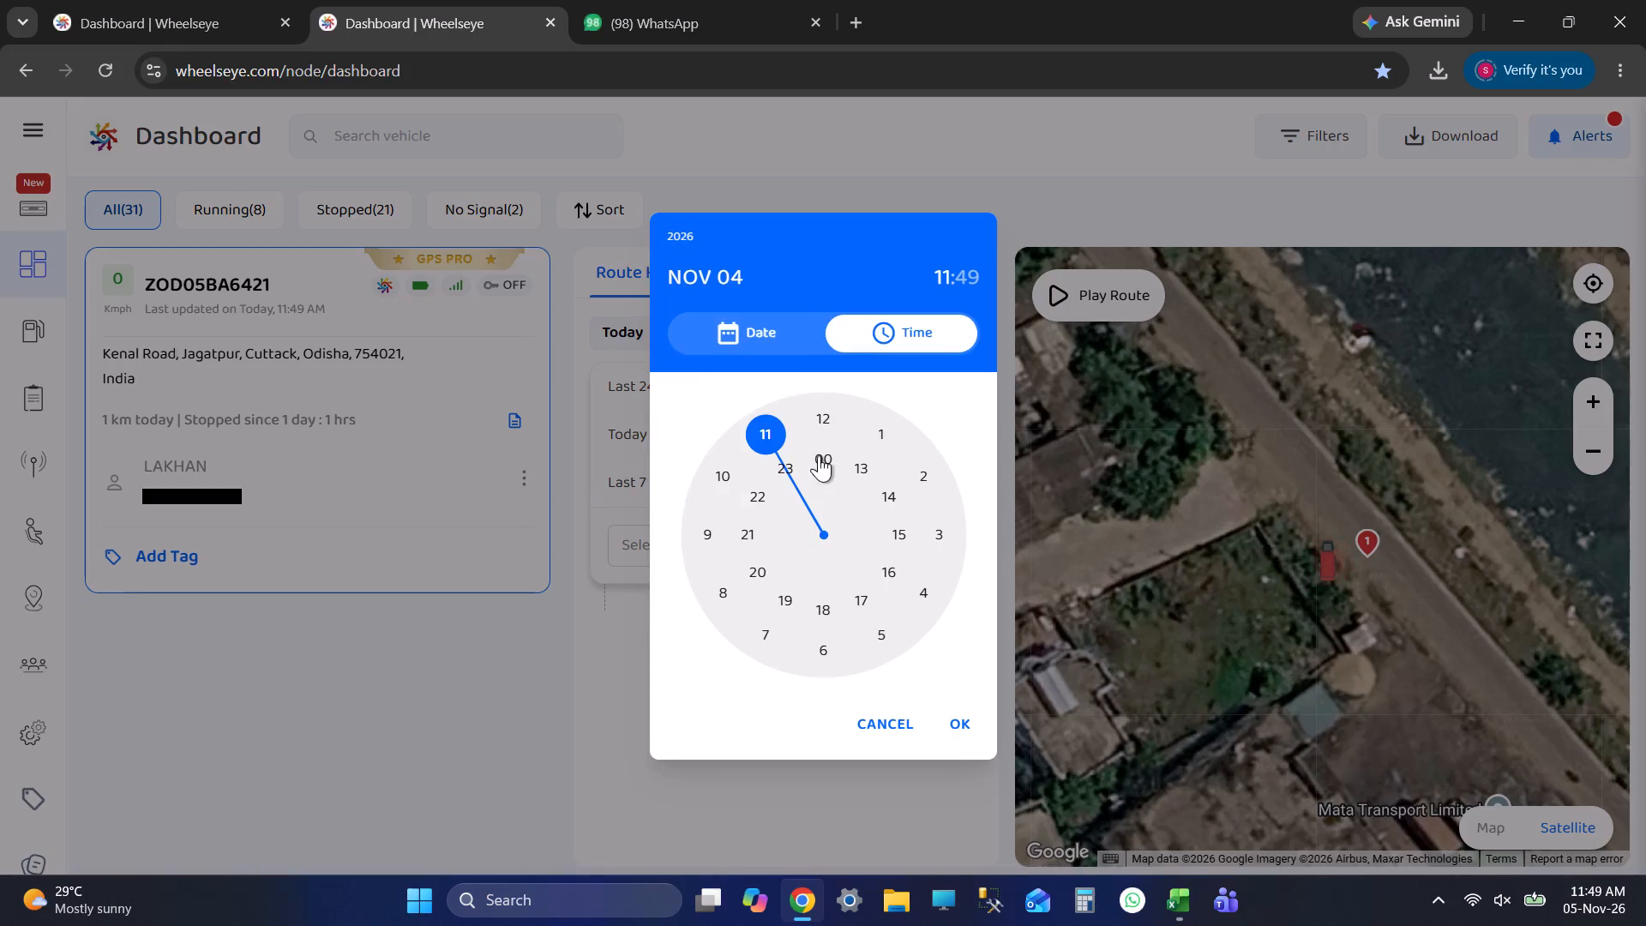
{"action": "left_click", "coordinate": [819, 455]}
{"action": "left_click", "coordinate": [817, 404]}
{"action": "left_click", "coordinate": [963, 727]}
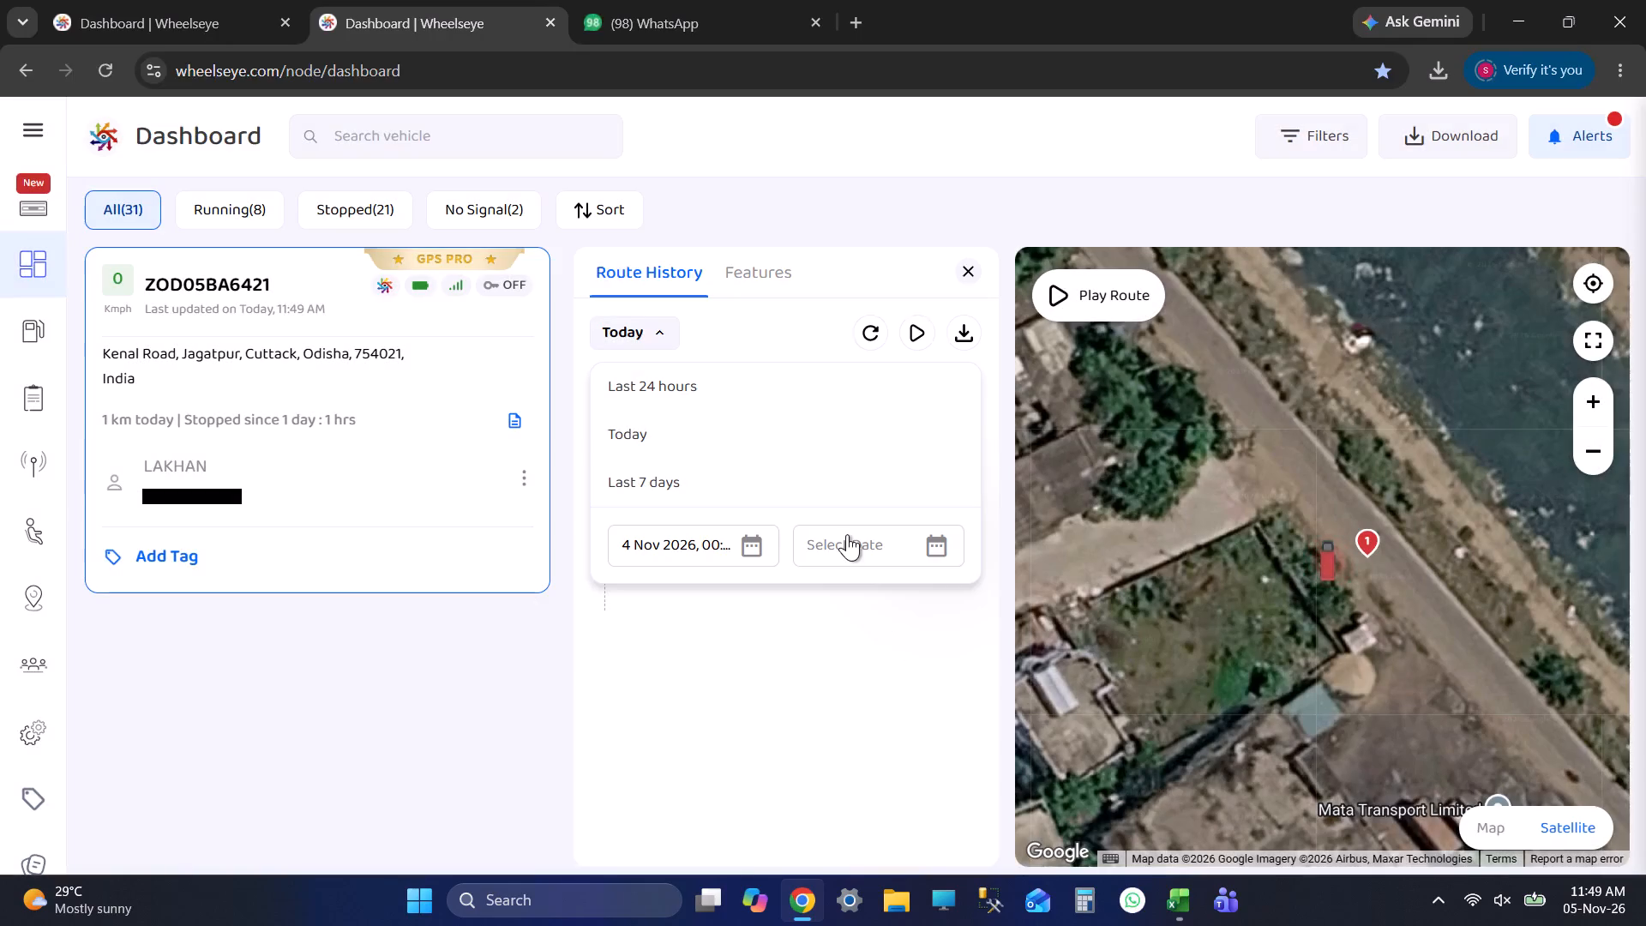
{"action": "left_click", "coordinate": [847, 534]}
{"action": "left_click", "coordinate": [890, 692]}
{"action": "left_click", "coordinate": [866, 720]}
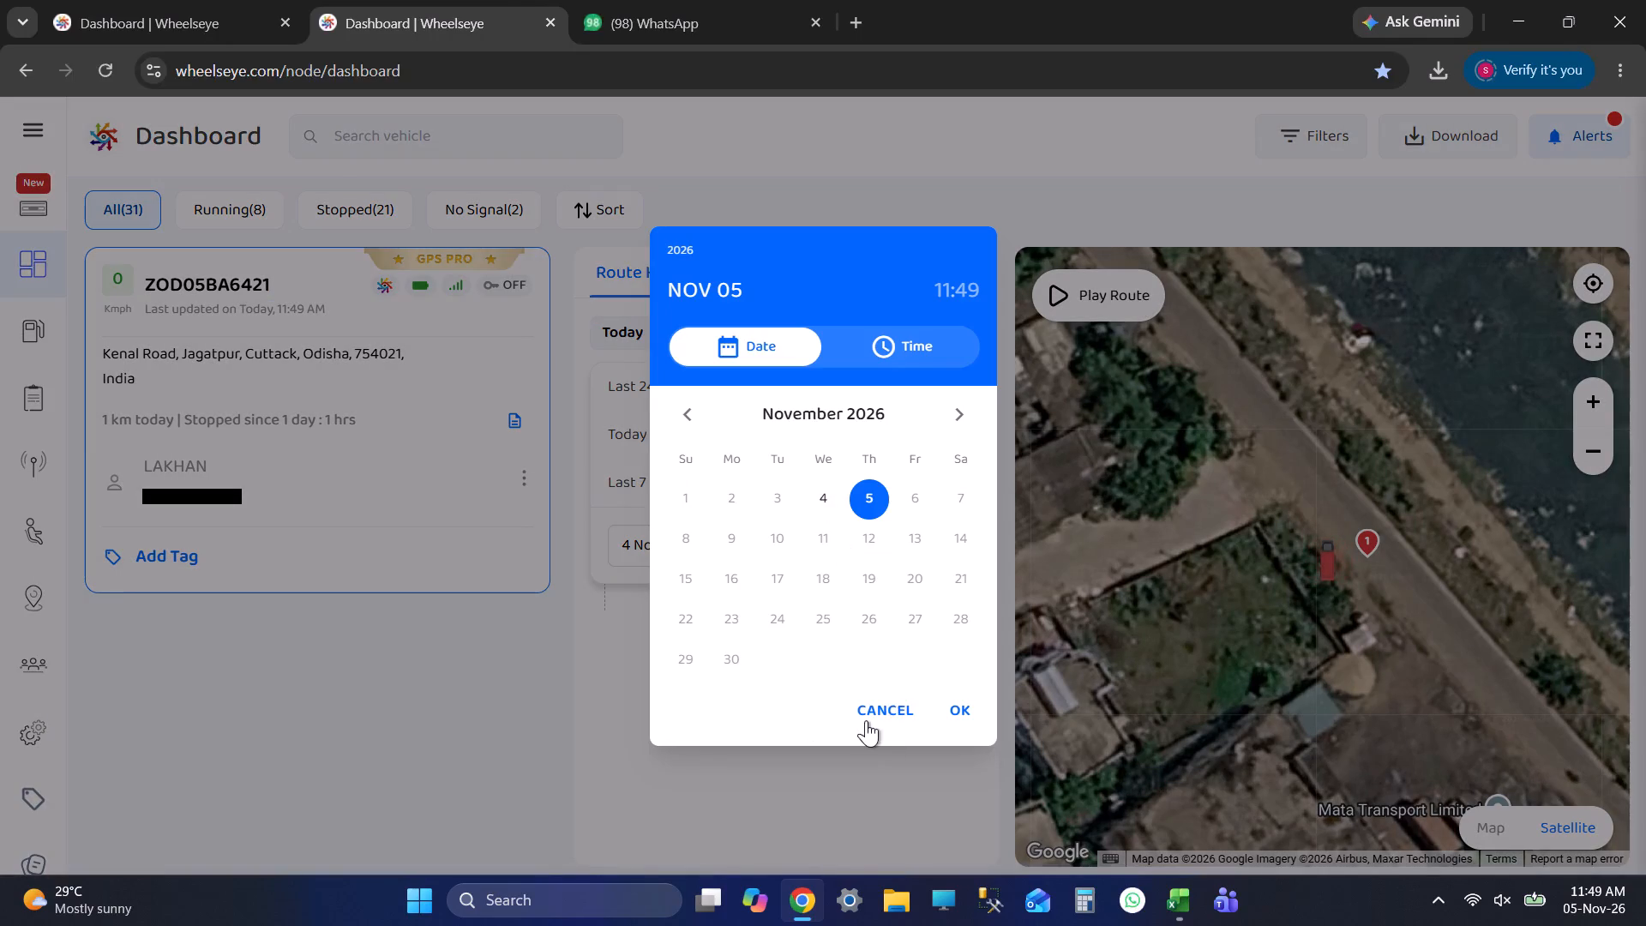
Show lorry 6421's route history for the last 7 days, check Stop 40, and return to the status sheet.
{"action": "left_click", "coordinate": [645, 472]}
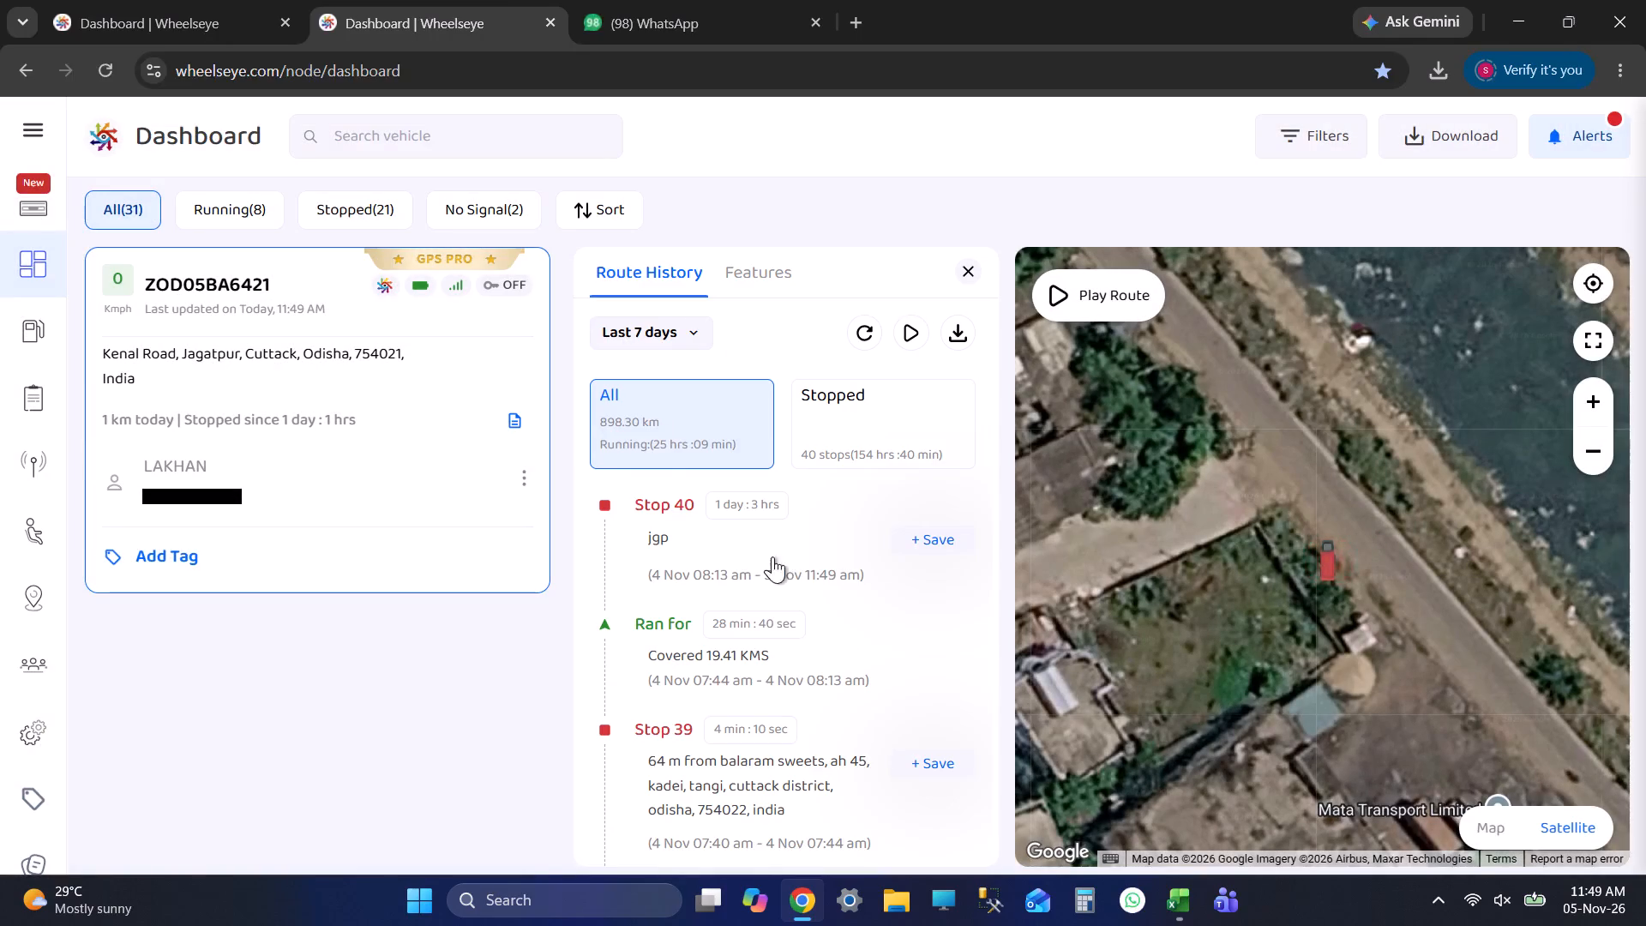
{"action": "left_click", "coordinate": [825, 544]}
{"action": "key", "text": "alt+Tab"}
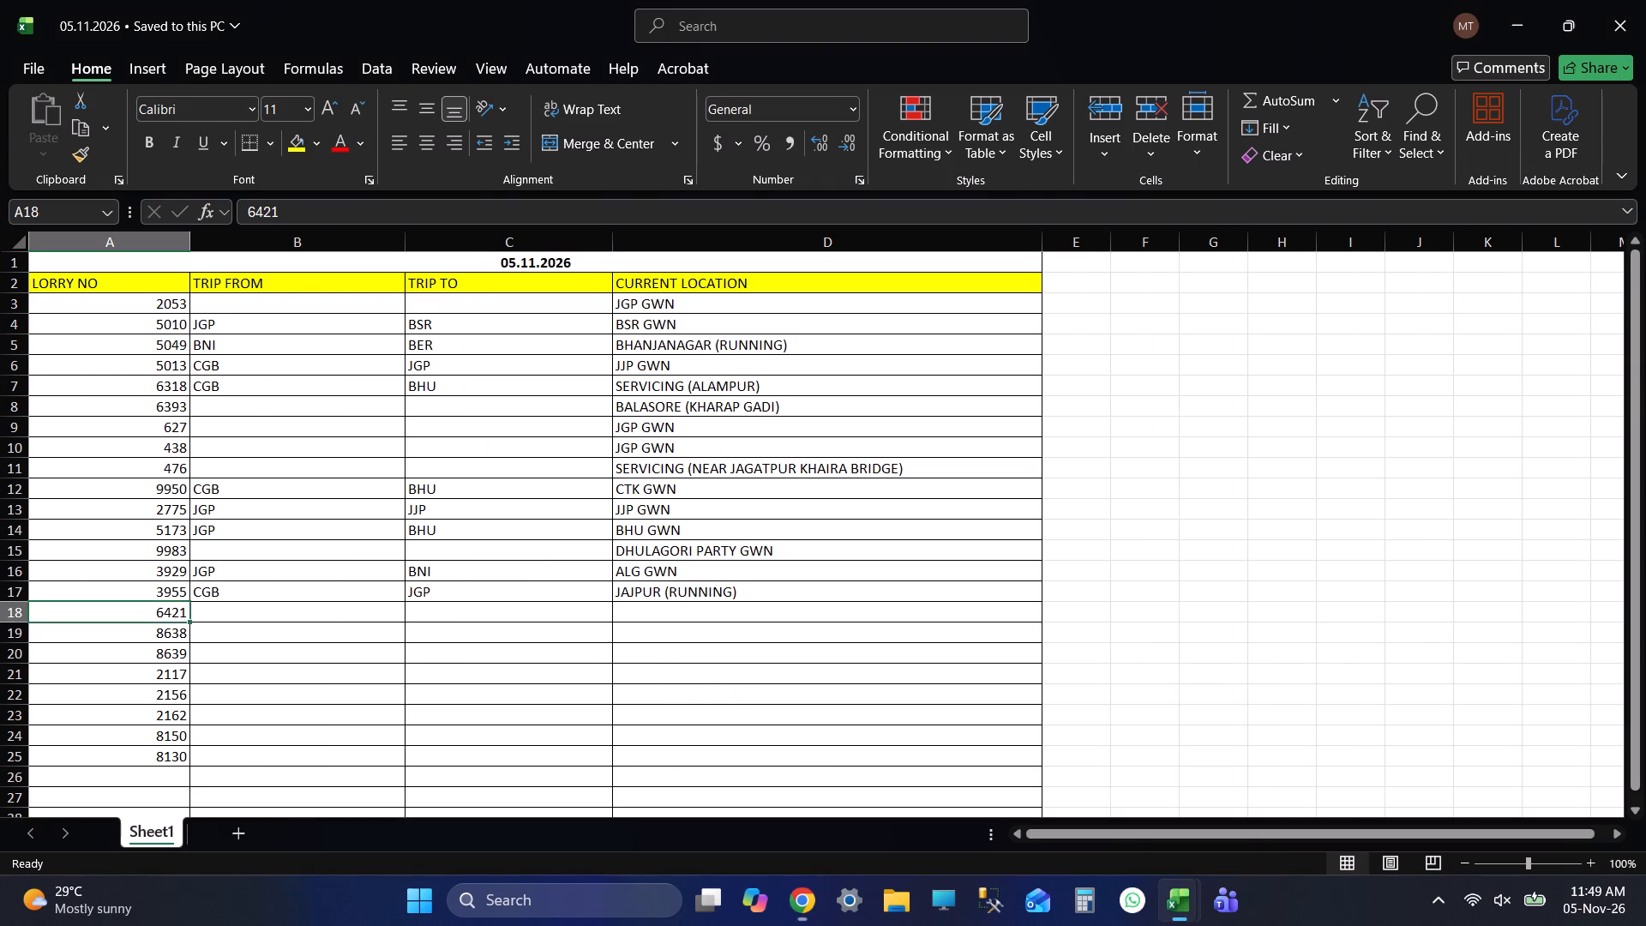
Enter JGP GWN as lorry 6421's current location in the status sheet and save it.
{"action": "key", "text": "Tab"}
{"action": "key", "text": "Tab"}
{"action": "key", "text": "Tab"}
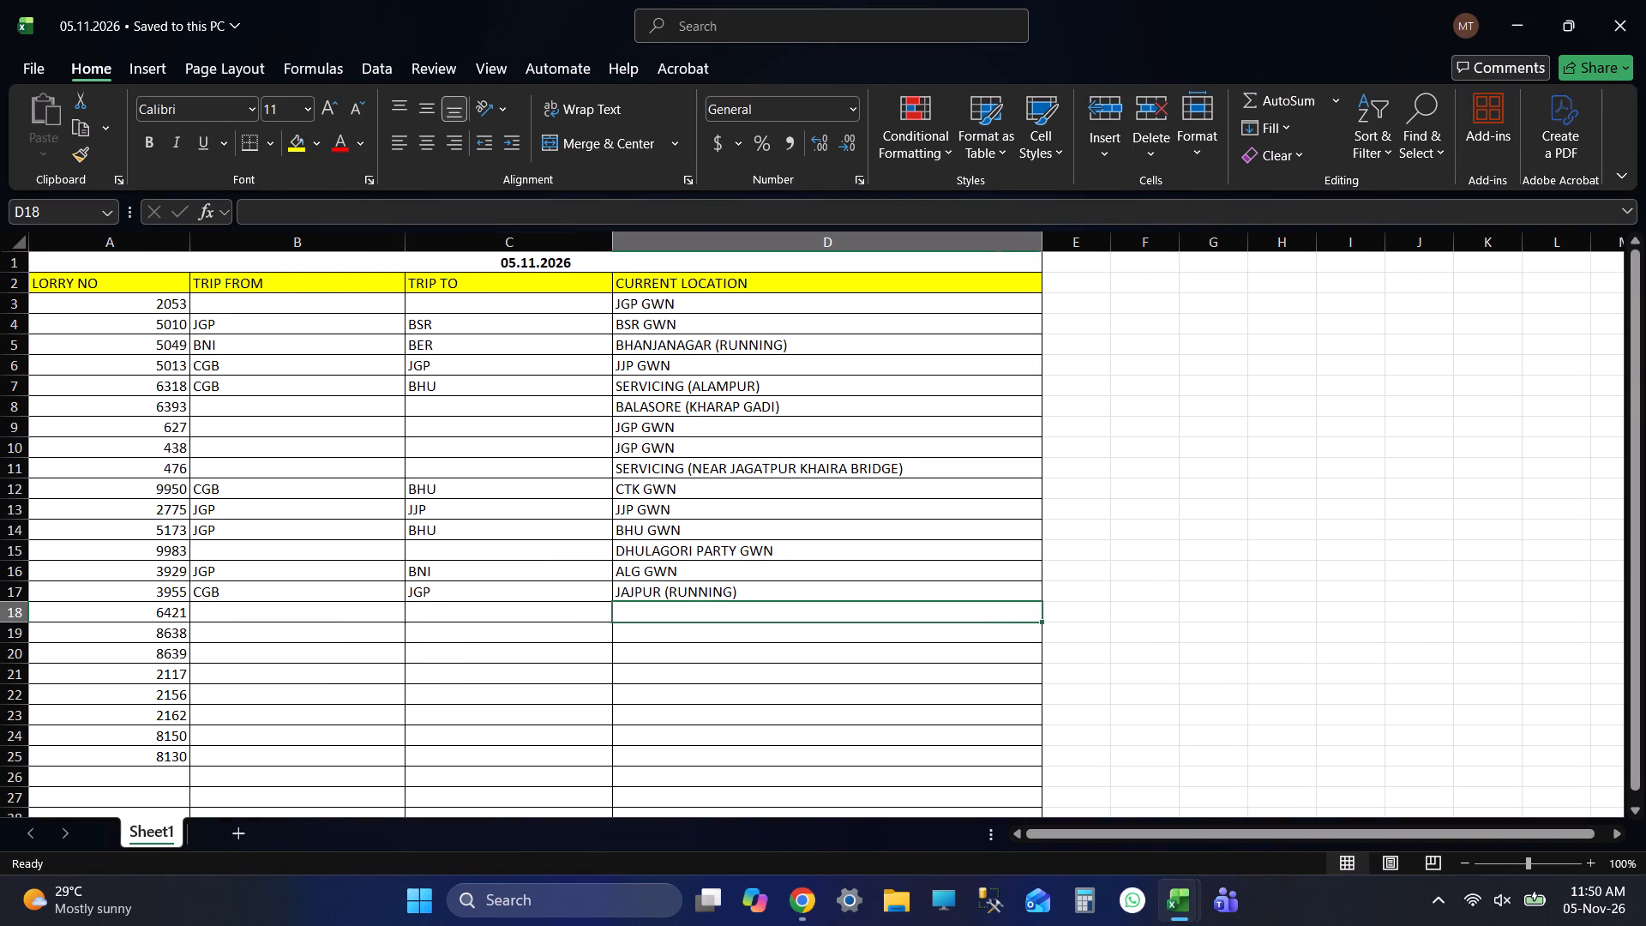
{"action": "type", "text": "JGP"}
{"action": "key", "text": "Return"}
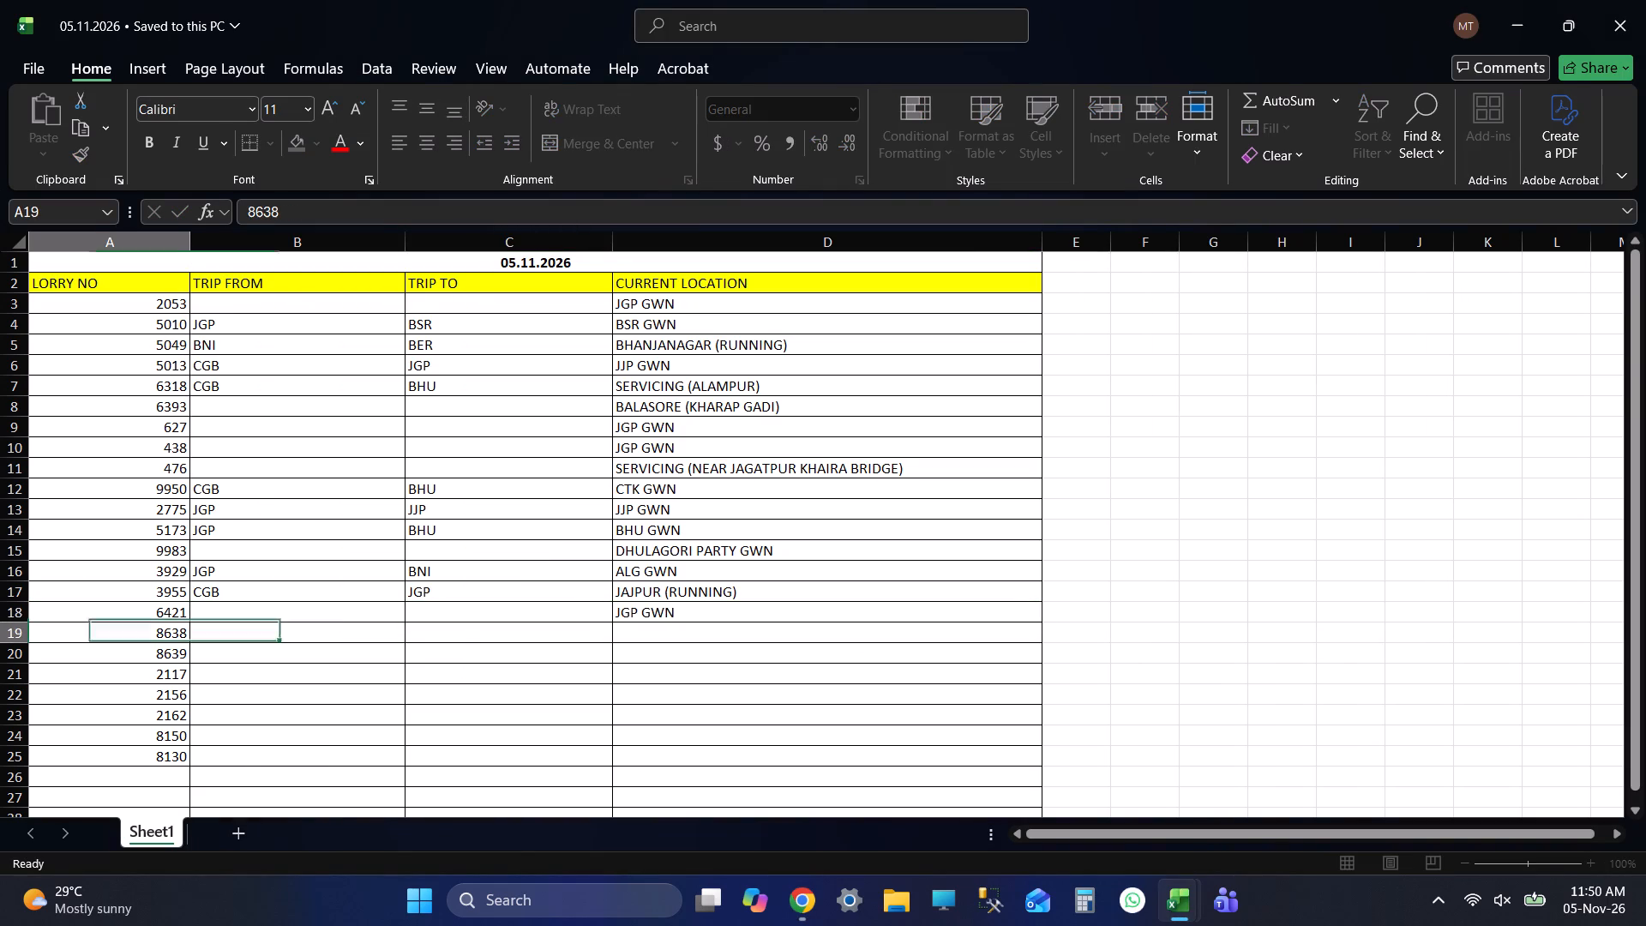
{"action": "key", "text": "ctrl+s"}
{"action": "key", "text": "ctrl+s"}
{"action": "left_click", "coordinate": [754, 619]}
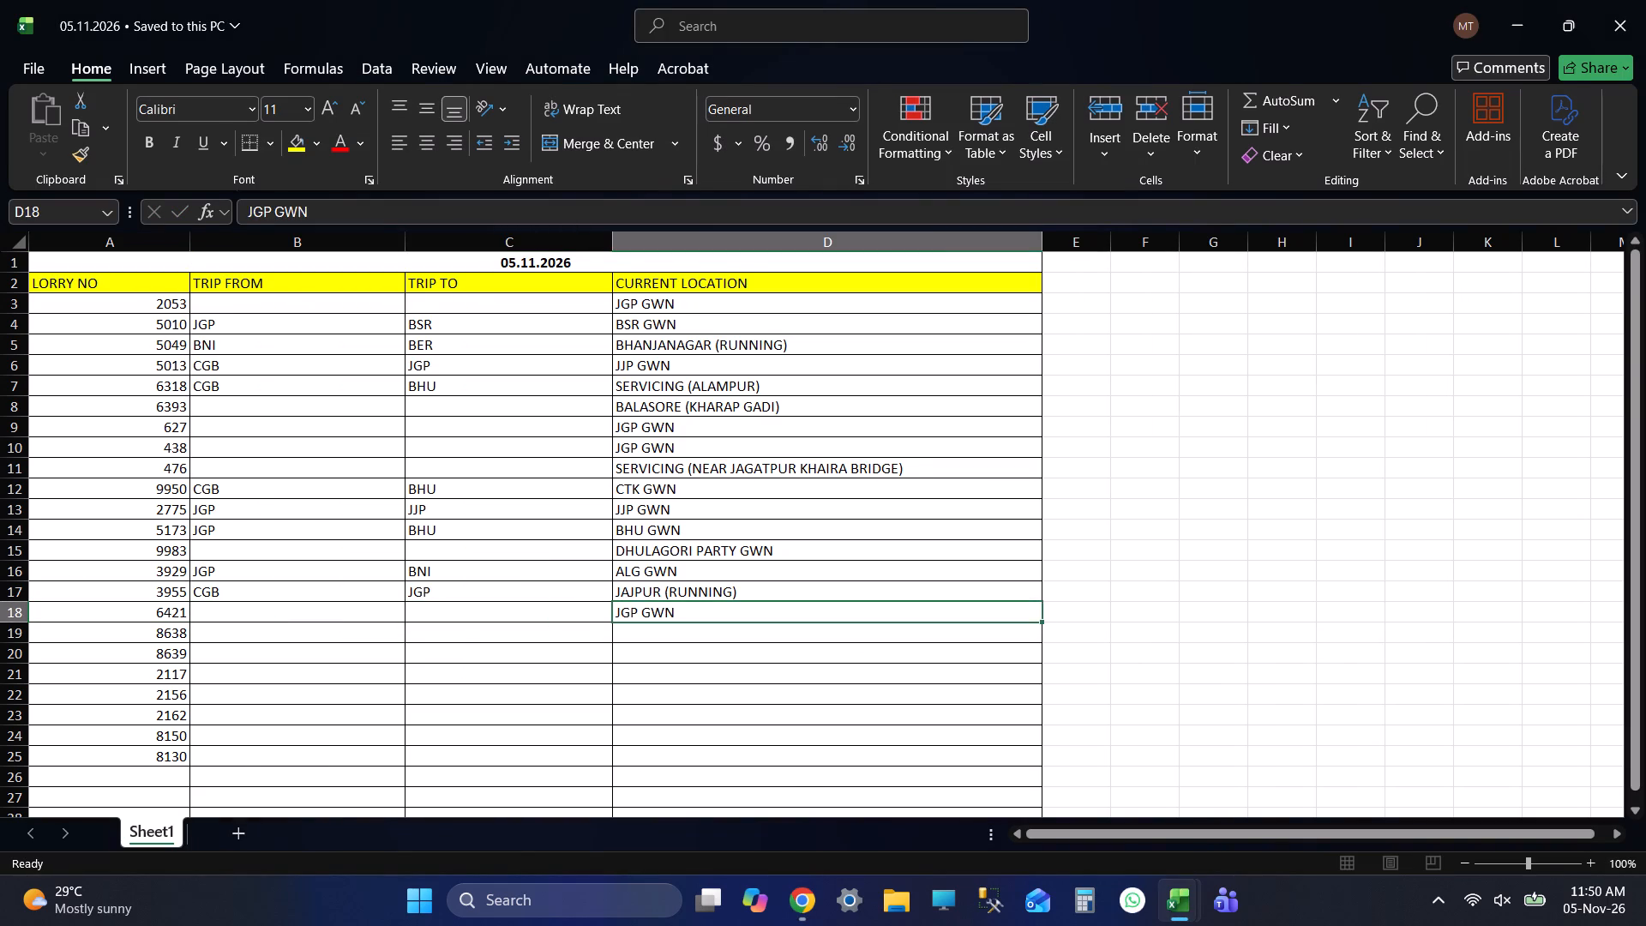
{"action": "key", "text": "alt+Tab"}
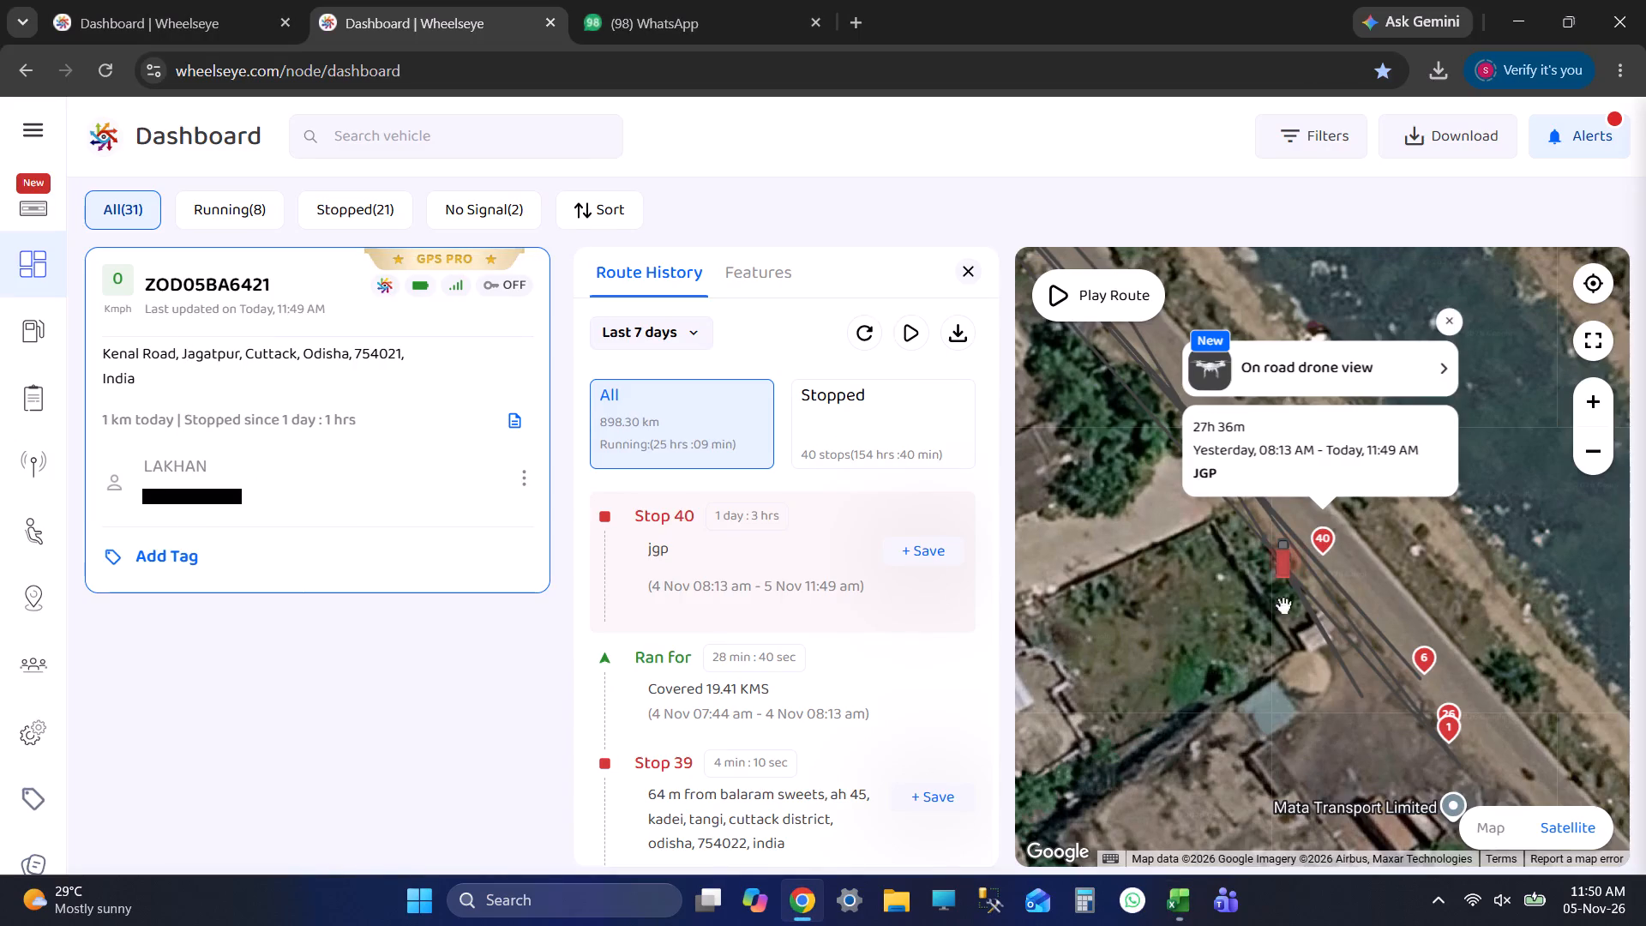
{"action": "key", "text": "alt+Tab"}
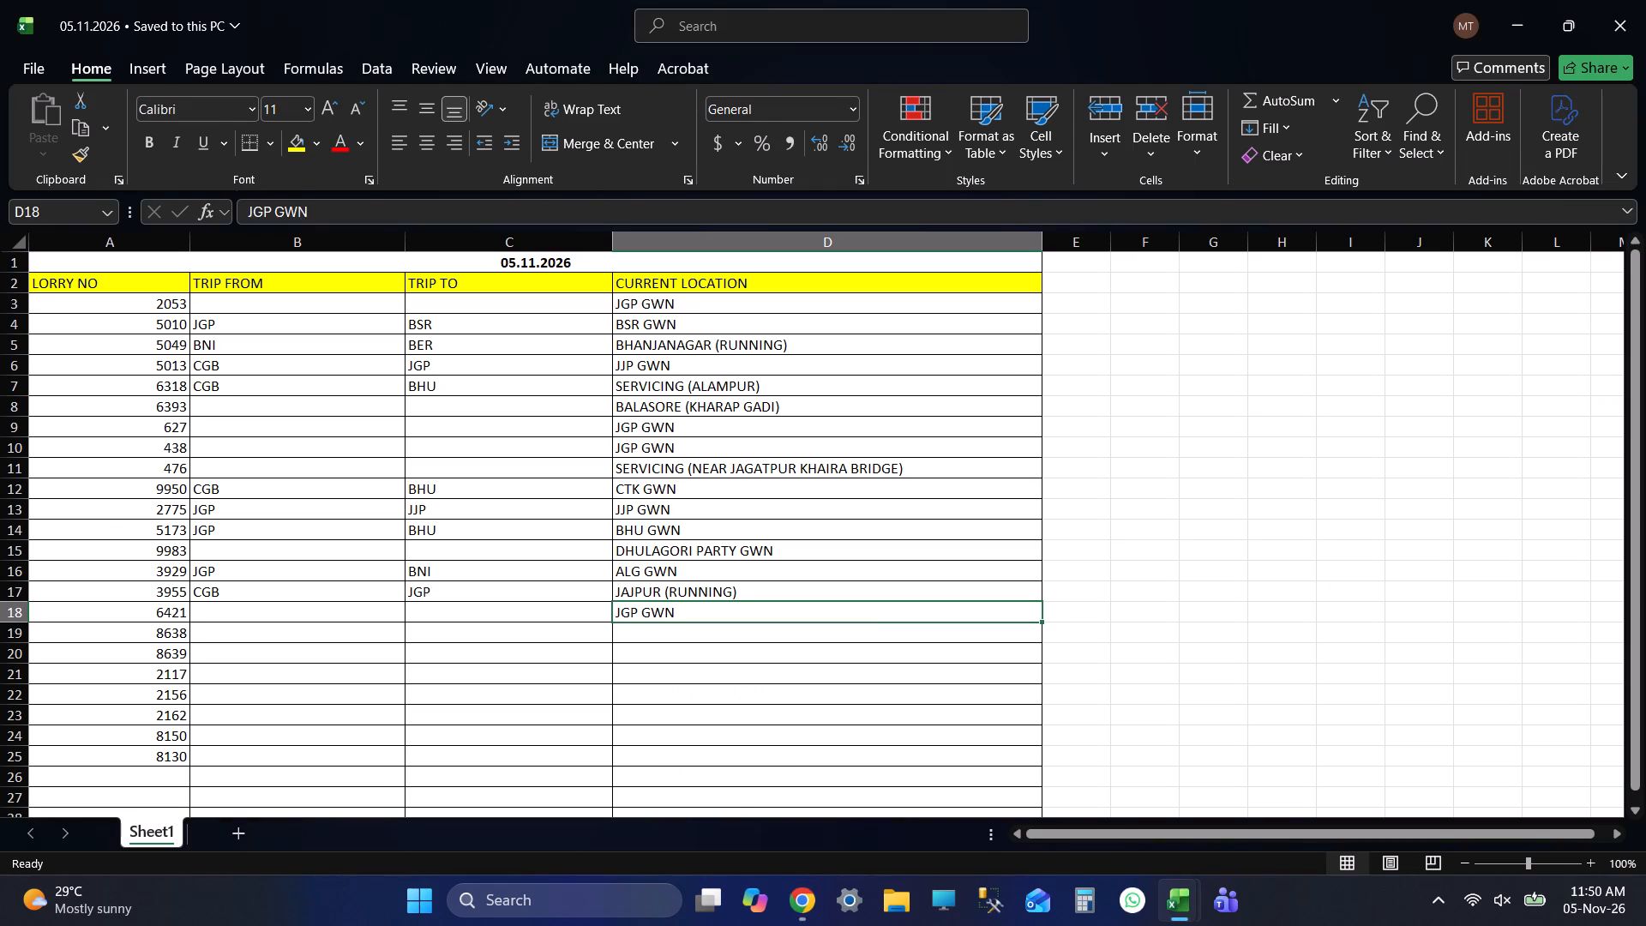
{"action": "key", "text": "ctrl+s"}
{"action": "key", "text": "Return"}
{"action": "key", "text": "shift+Tab"}
{"action": "key", "text": "shift+Tab"}
{"action": "key", "text": "shift+Tab"}
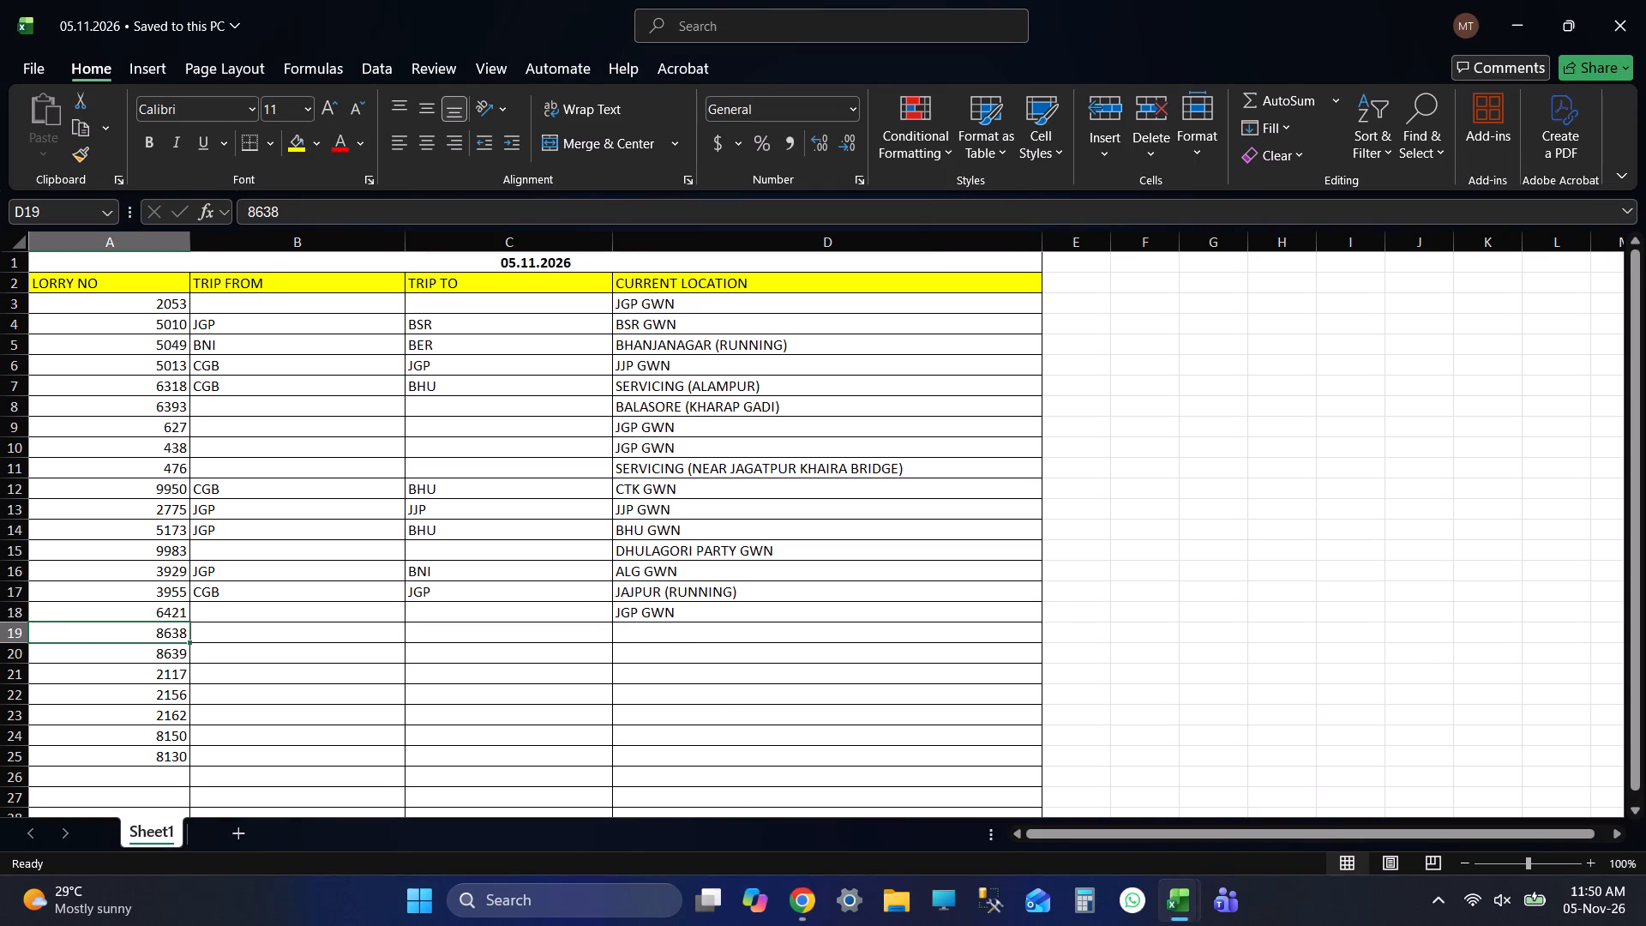
{"action": "key", "text": "ctrl+c"}
{"action": "key", "text": "alt+Tab"}
{"action": "left_click", "coordinate": [378, 153]}
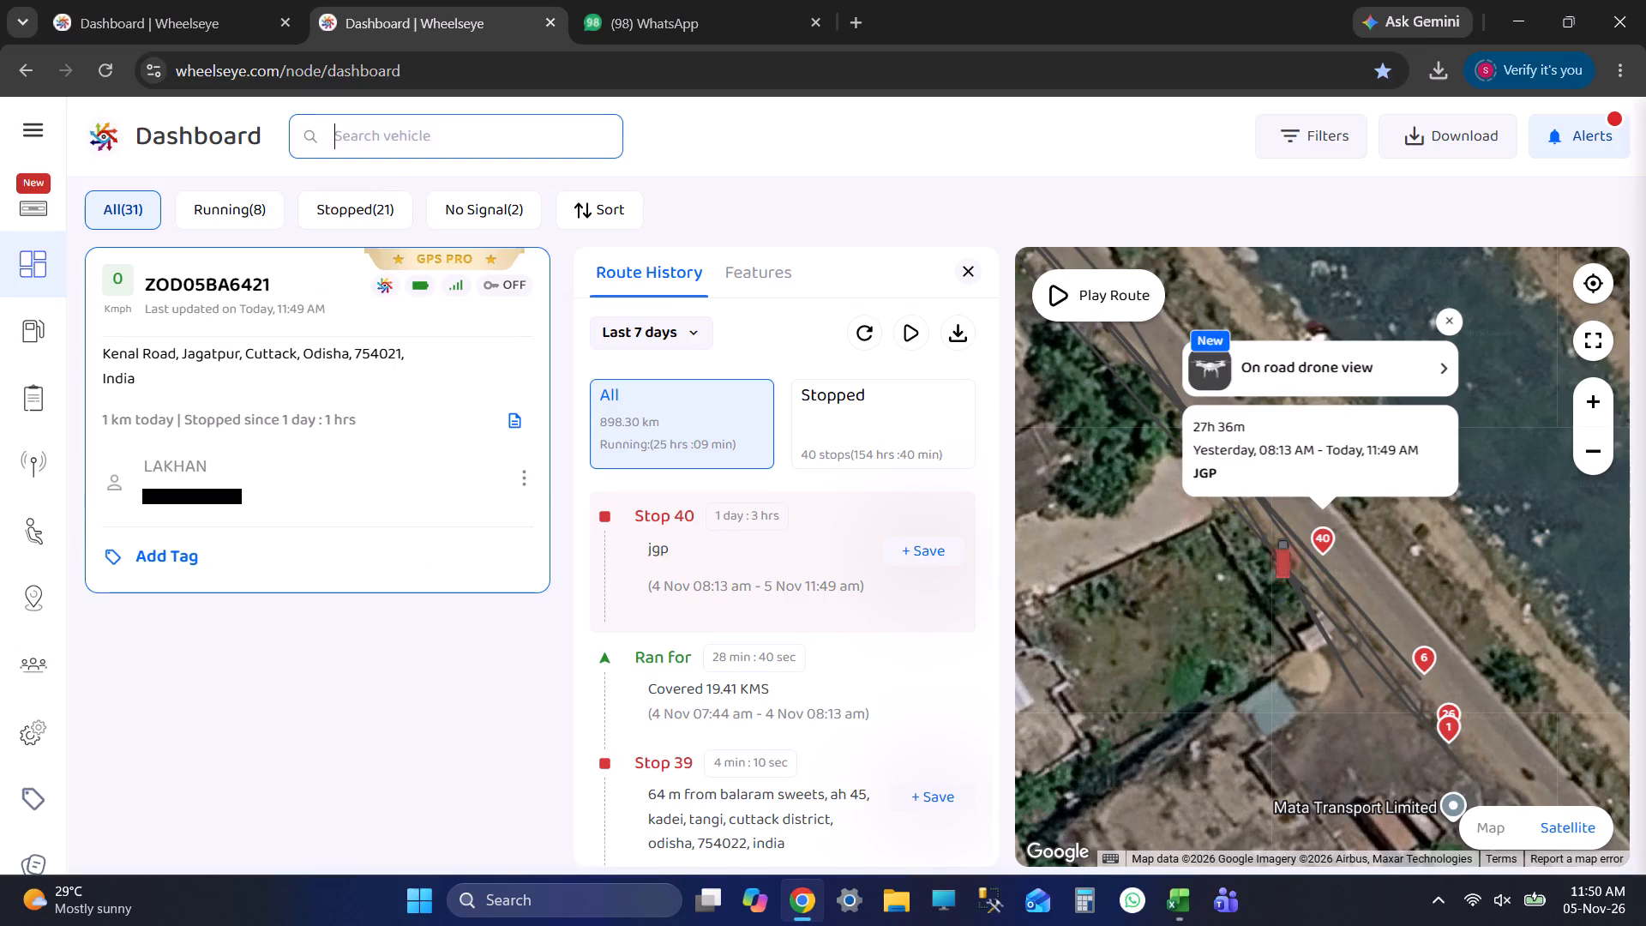
{"action": "key", "text": "ctrl+v"}
{"action": "key", "text": "Return"}
{"action": "left_click", "coordinate": [273, 373]}
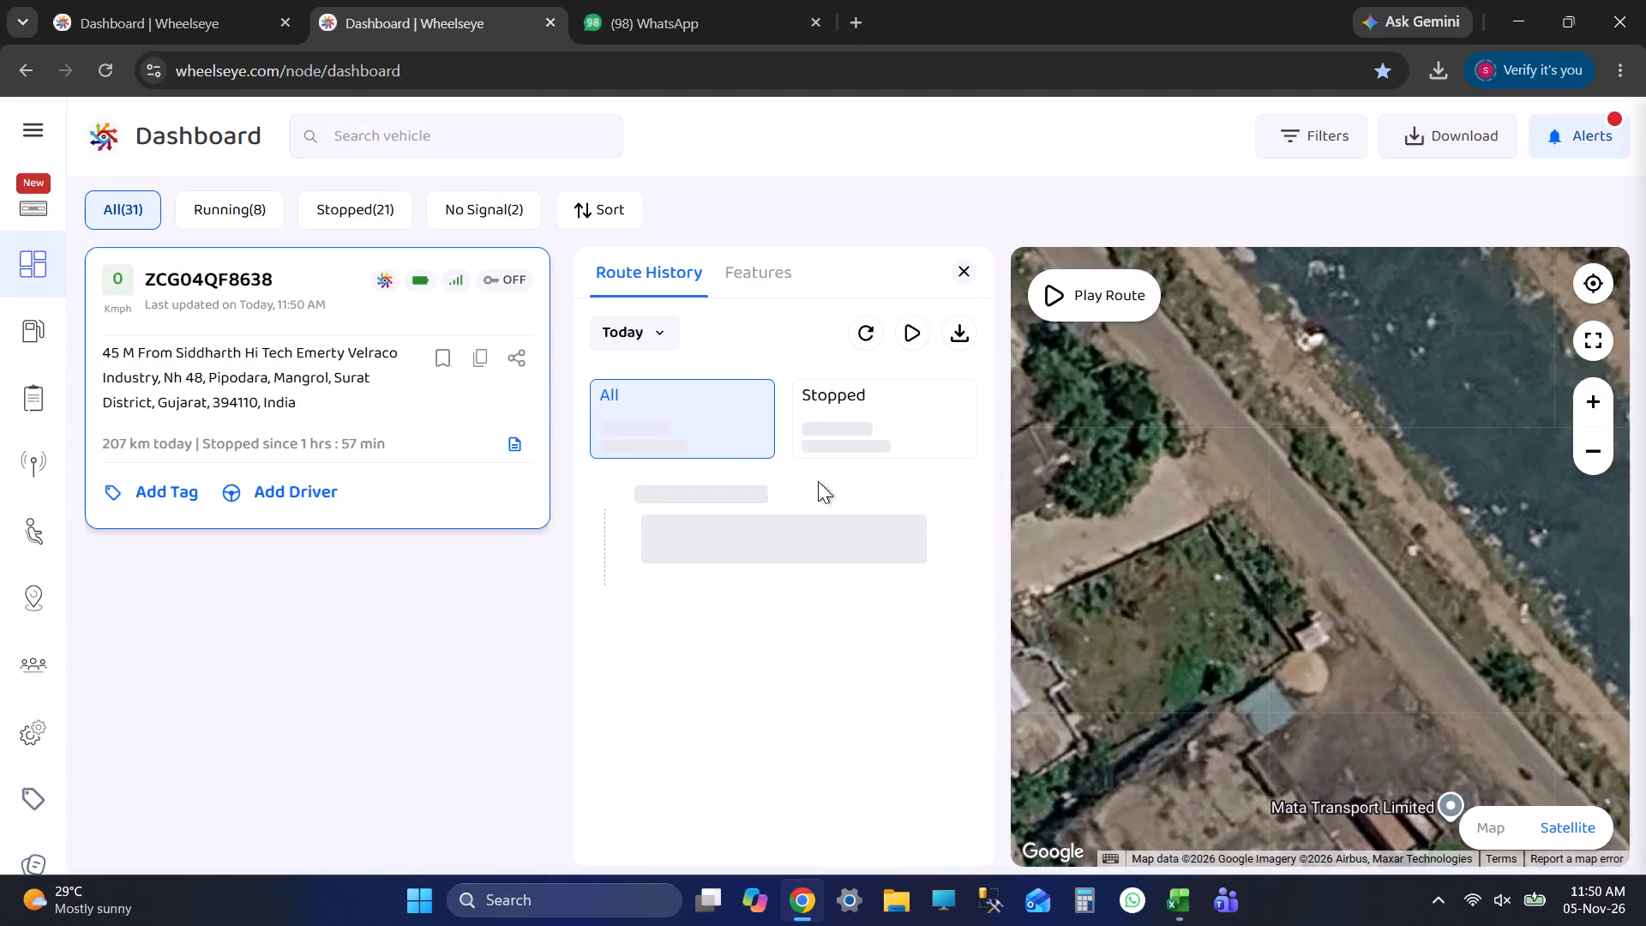
{"action": "left_click", "coordinate": [817, 553]}
{"action": "scroll", "coordinate": [1341, 544], "scroll_direction": "up", "scroll_amount": 5}
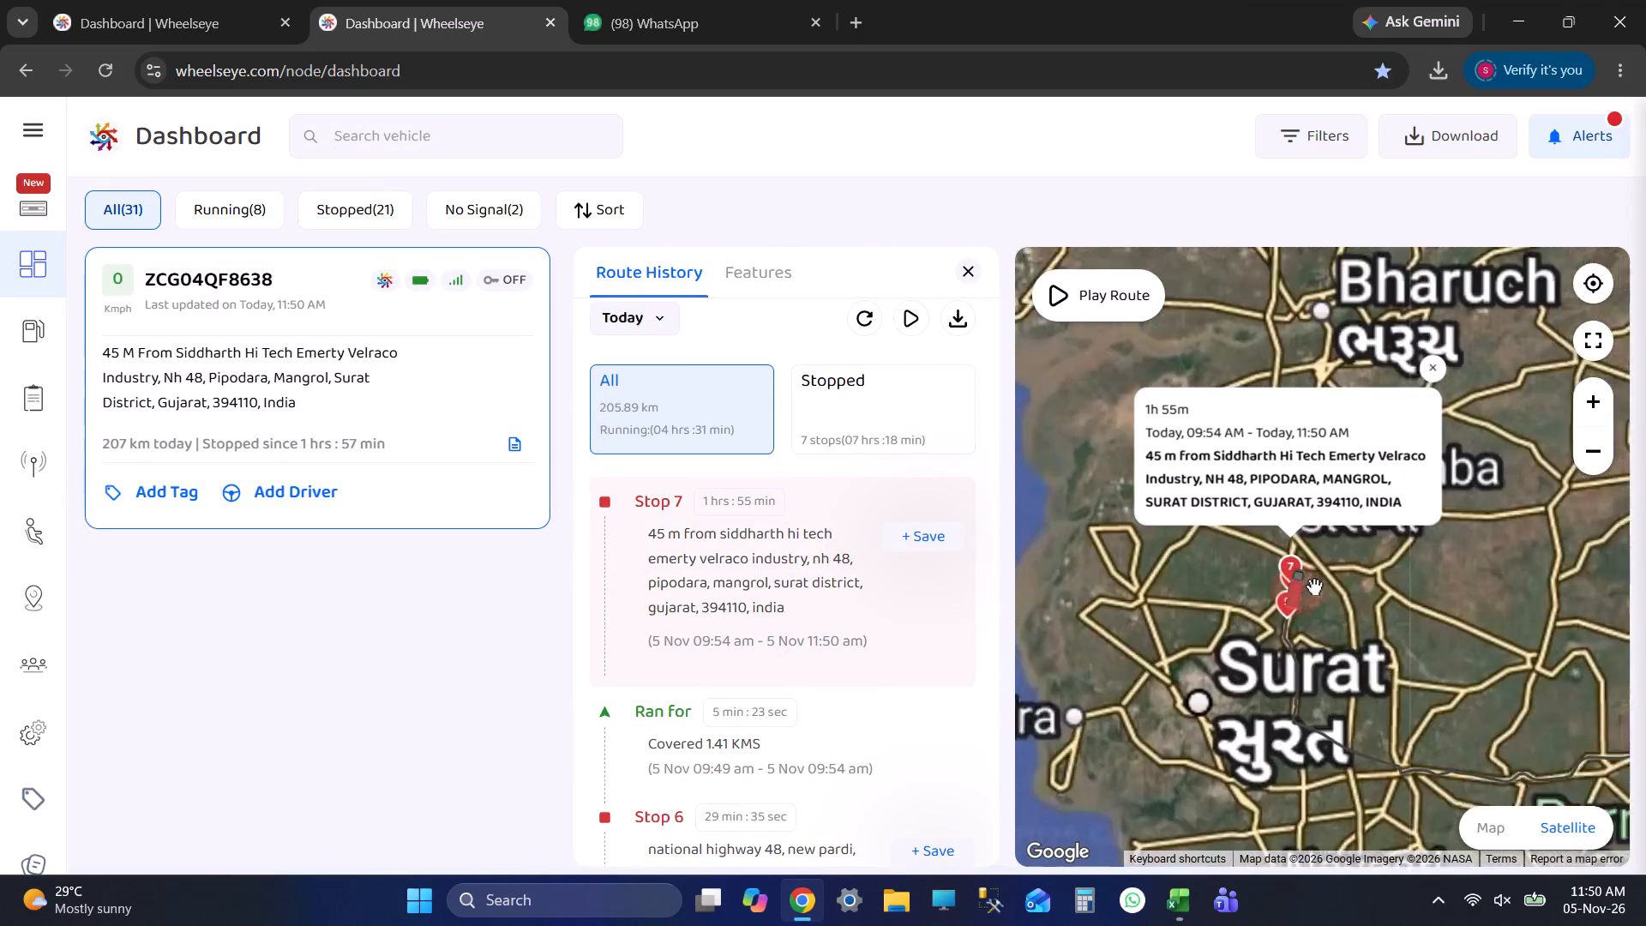
{"action": "scroll", "coordinate": [1319, 601], "scroll_direction": "down", "scroll_amount": 1}
Enter SURAT as lorry 8638's current location in the status sheet and save it.
{"action": "key", "text": "alt+Tab"}
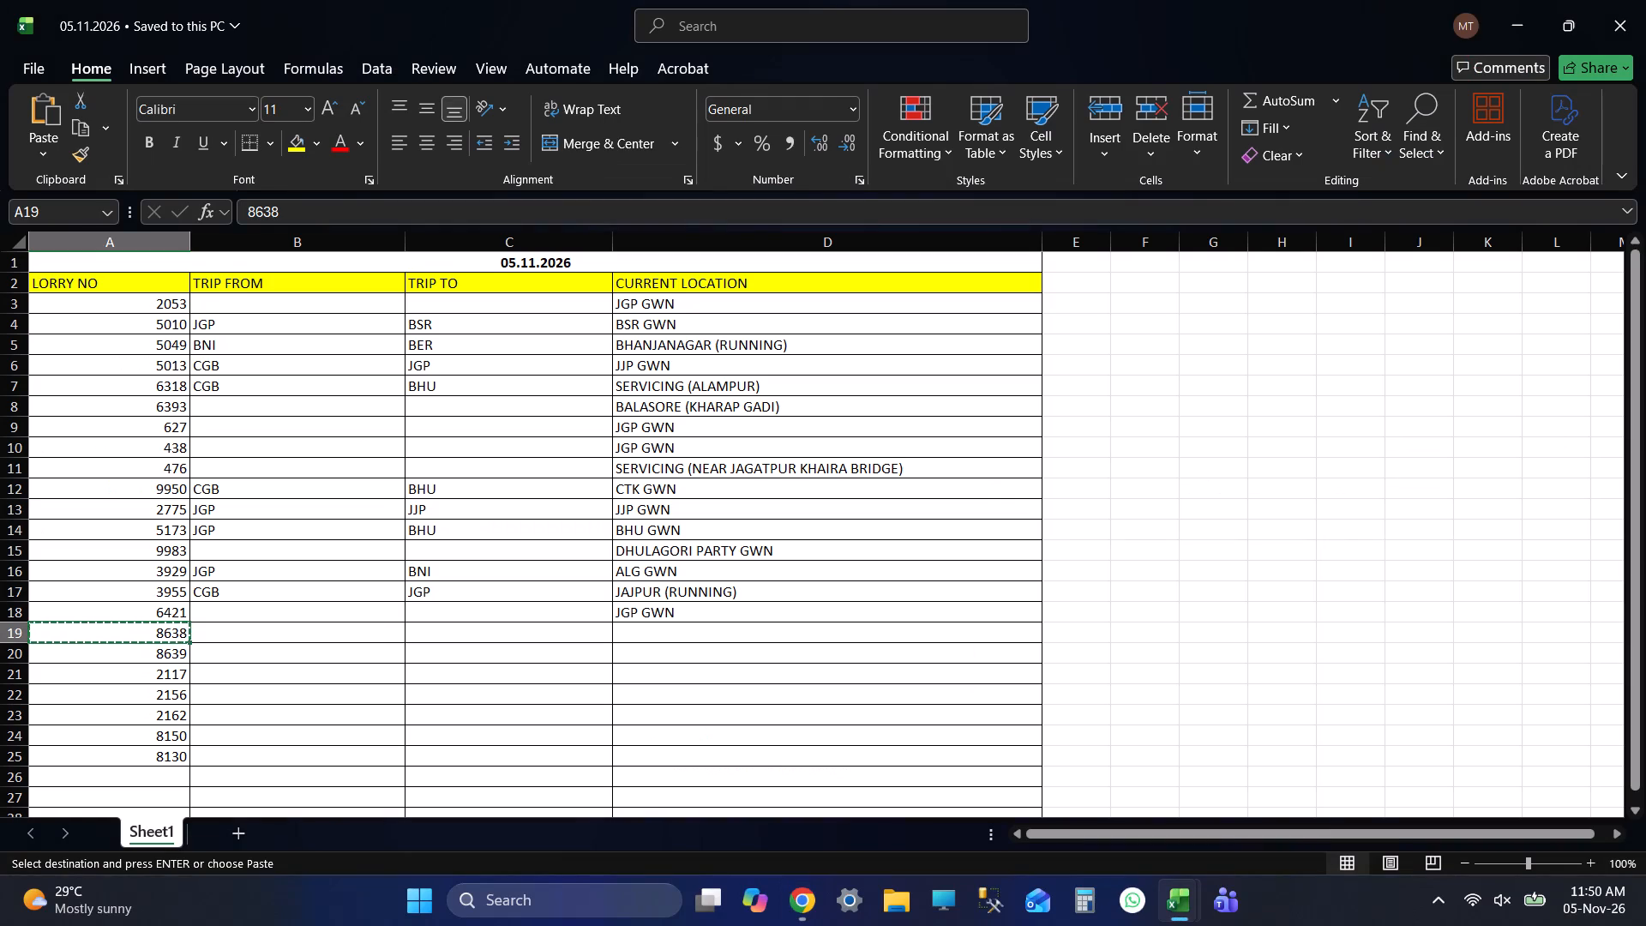
{"action": "key", "text": "Tab"}
{"action": "key", "text": "Tab"}
{"action": "key", "text": "Tab"}
{"action": "type", "text": "SURAT"}
{"action": "key", "text": "Return"}
{"action": "key", "text": "ctrl+s"}
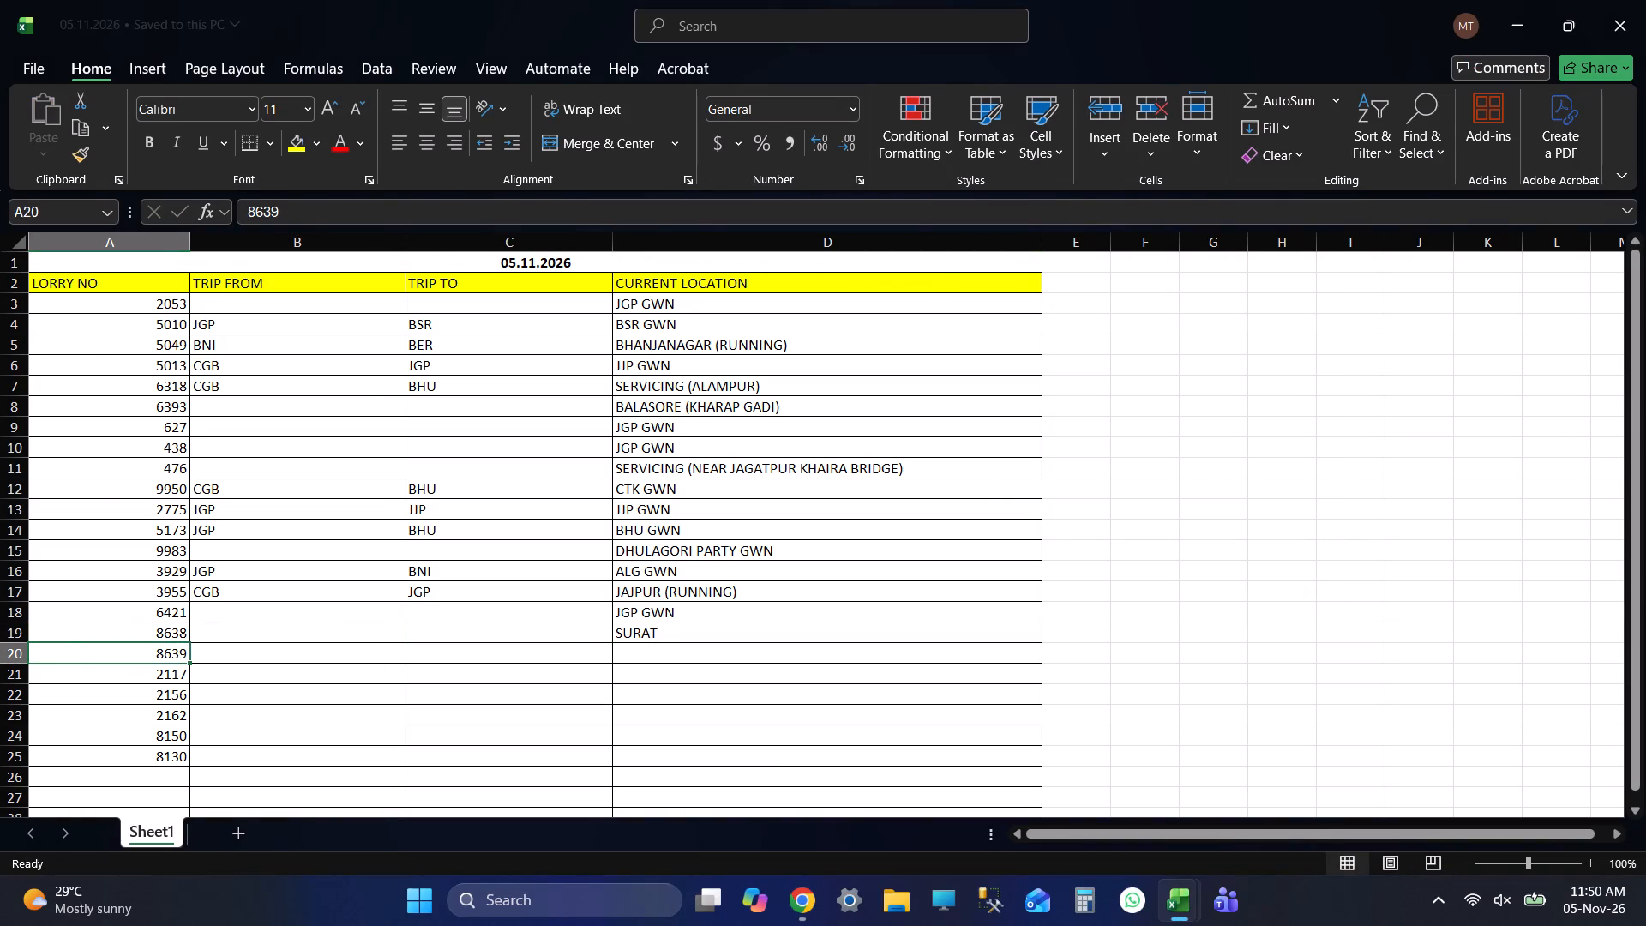
Search Wheelseye for the next lorry on the status sheet, 8639, and open its route history.
{"action": "key", "text": "ctrl+c"}
{"action": "key", "text": "alt+Tab"}
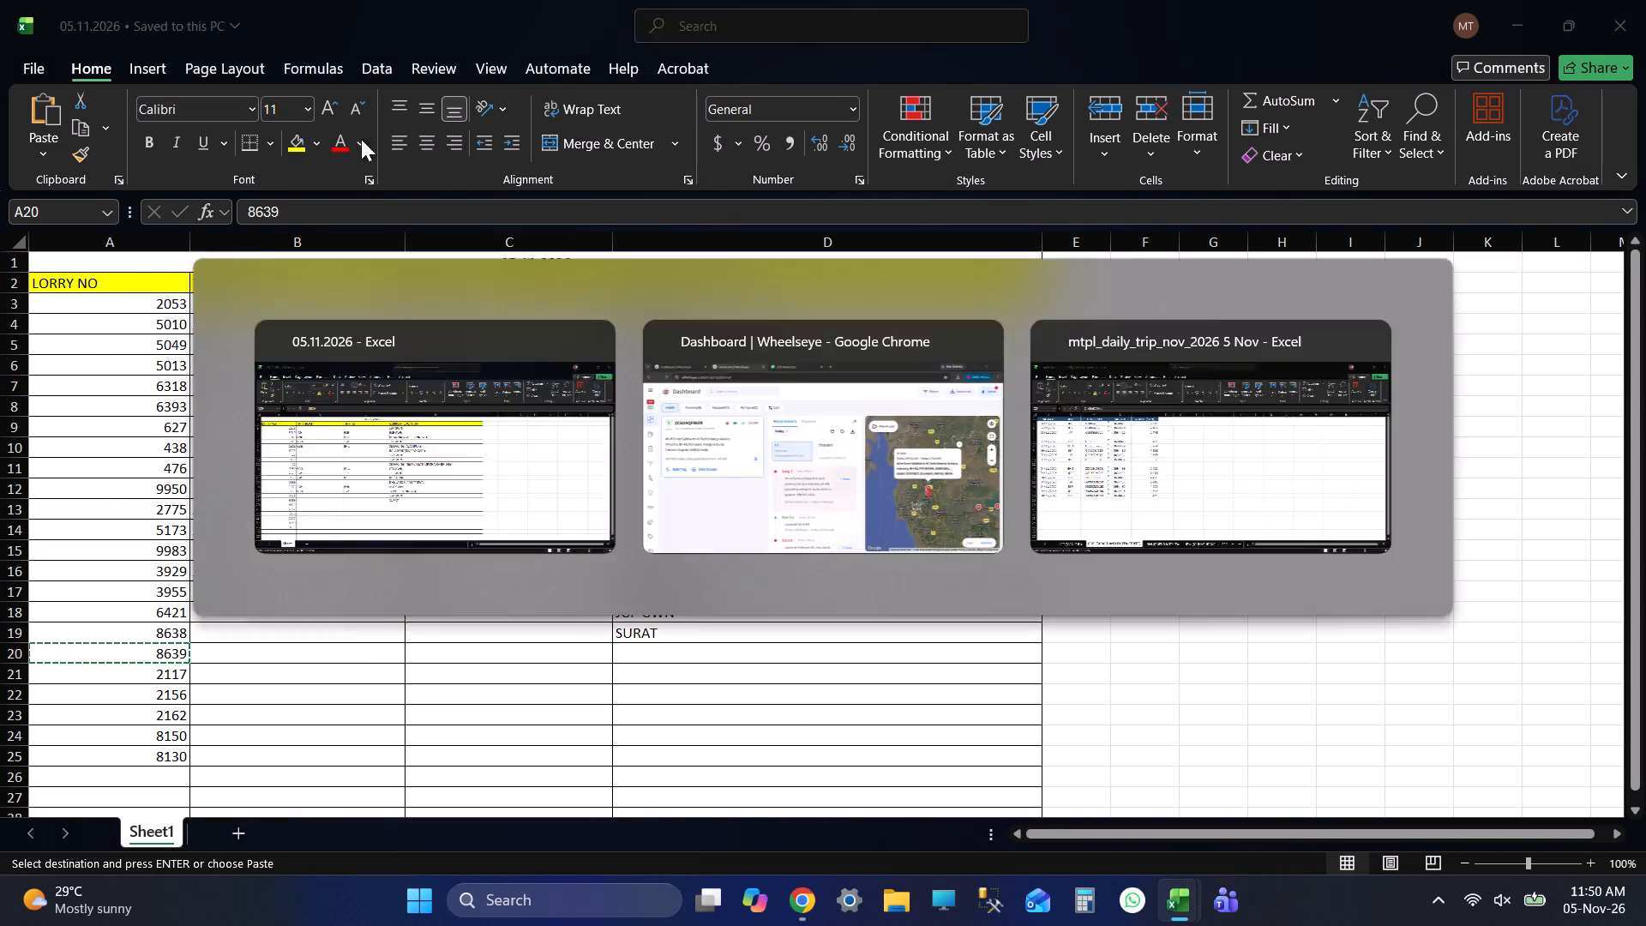
{"action": "left_click", "coordinate": [472, 147]}
{"action": "key", "text": "ctrl+v"}
{"action": "key", "text": "Return"}
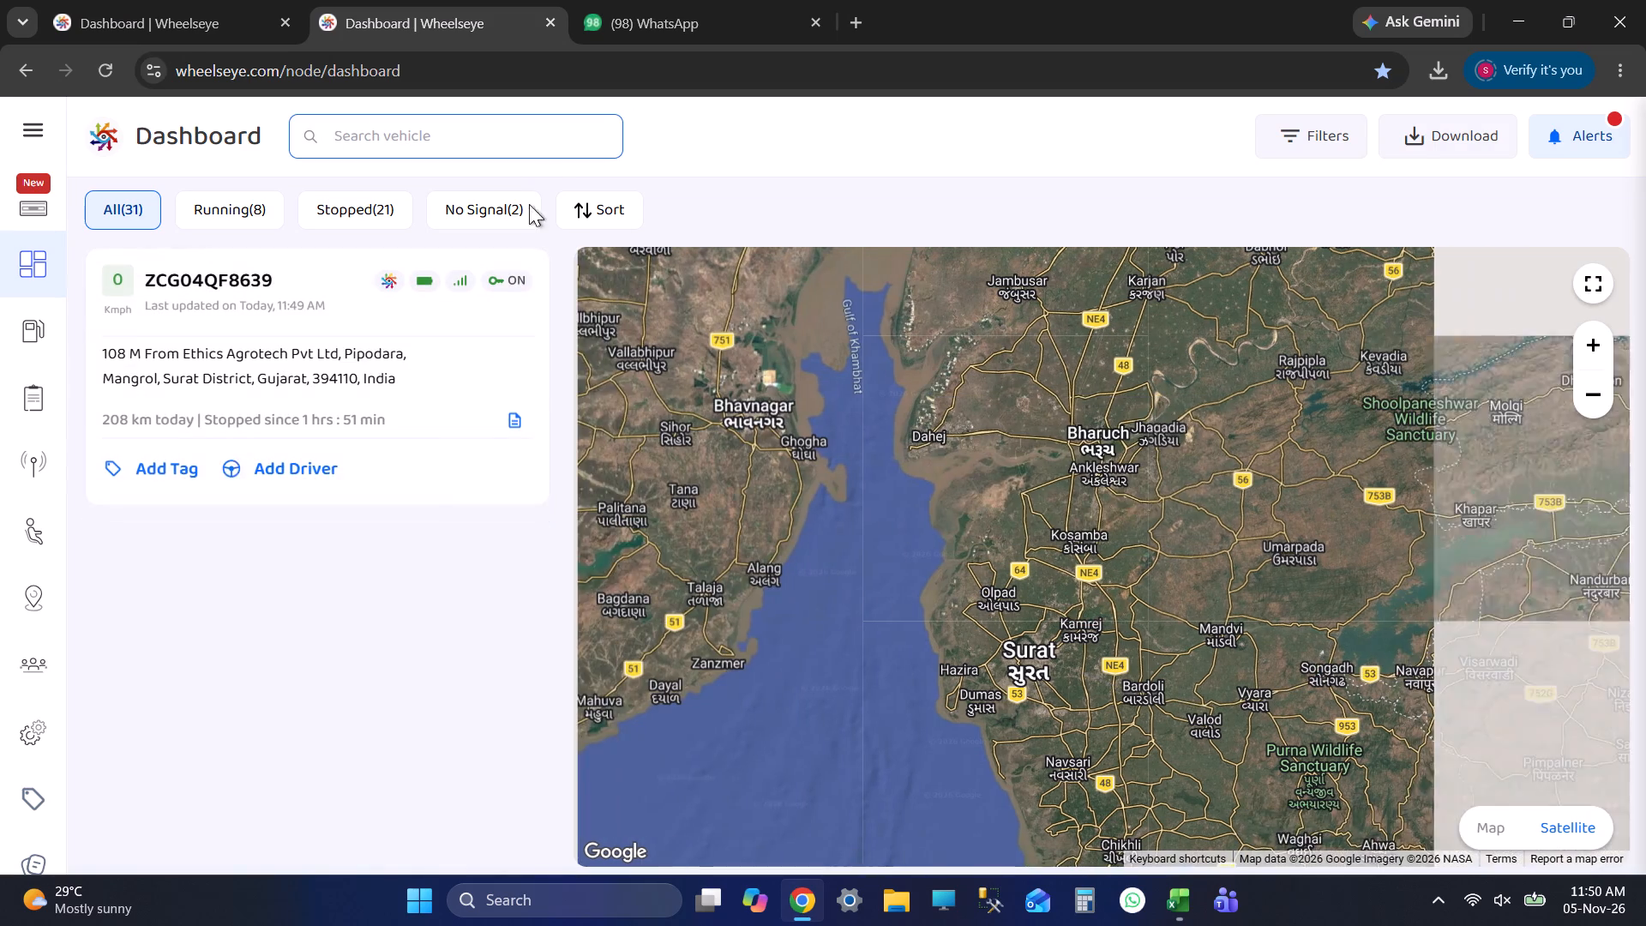
{"action": "left_click", "coordinate": [279, 312]}
Examine lorry 8639's position and recent stops on the Wheelseye map relative to the surrounding towns.
{"action": "scroll", "coordinate": [1154, 516], "scroll_direction": "up", "scroll_amount": 1}
{"action": "scroll", "coordinate": [1154, 516], "scroll_direction": "down", "scroll_amount": 1}
{"action": "scroll", "coordinate": [1154, 516], "scroll_direction": "up", "scroll_amount": 3}
{"action": "scroll", "coordinate": [1184, 533], "scroll_direction": "down", "scroll_amount": 1}
{"action": "scroll", "coordinate": [1184, 533], "scroll_direction": "up", "scroll_amount": 2}
{"action": "left_click_drag", "start_coordinate": [1183, 527], "coordinate": [1308, 636]}
{"action": "scroll", "coordinate": [1262, 584], "scroll_direction": "up", "scroll_amount": 4}
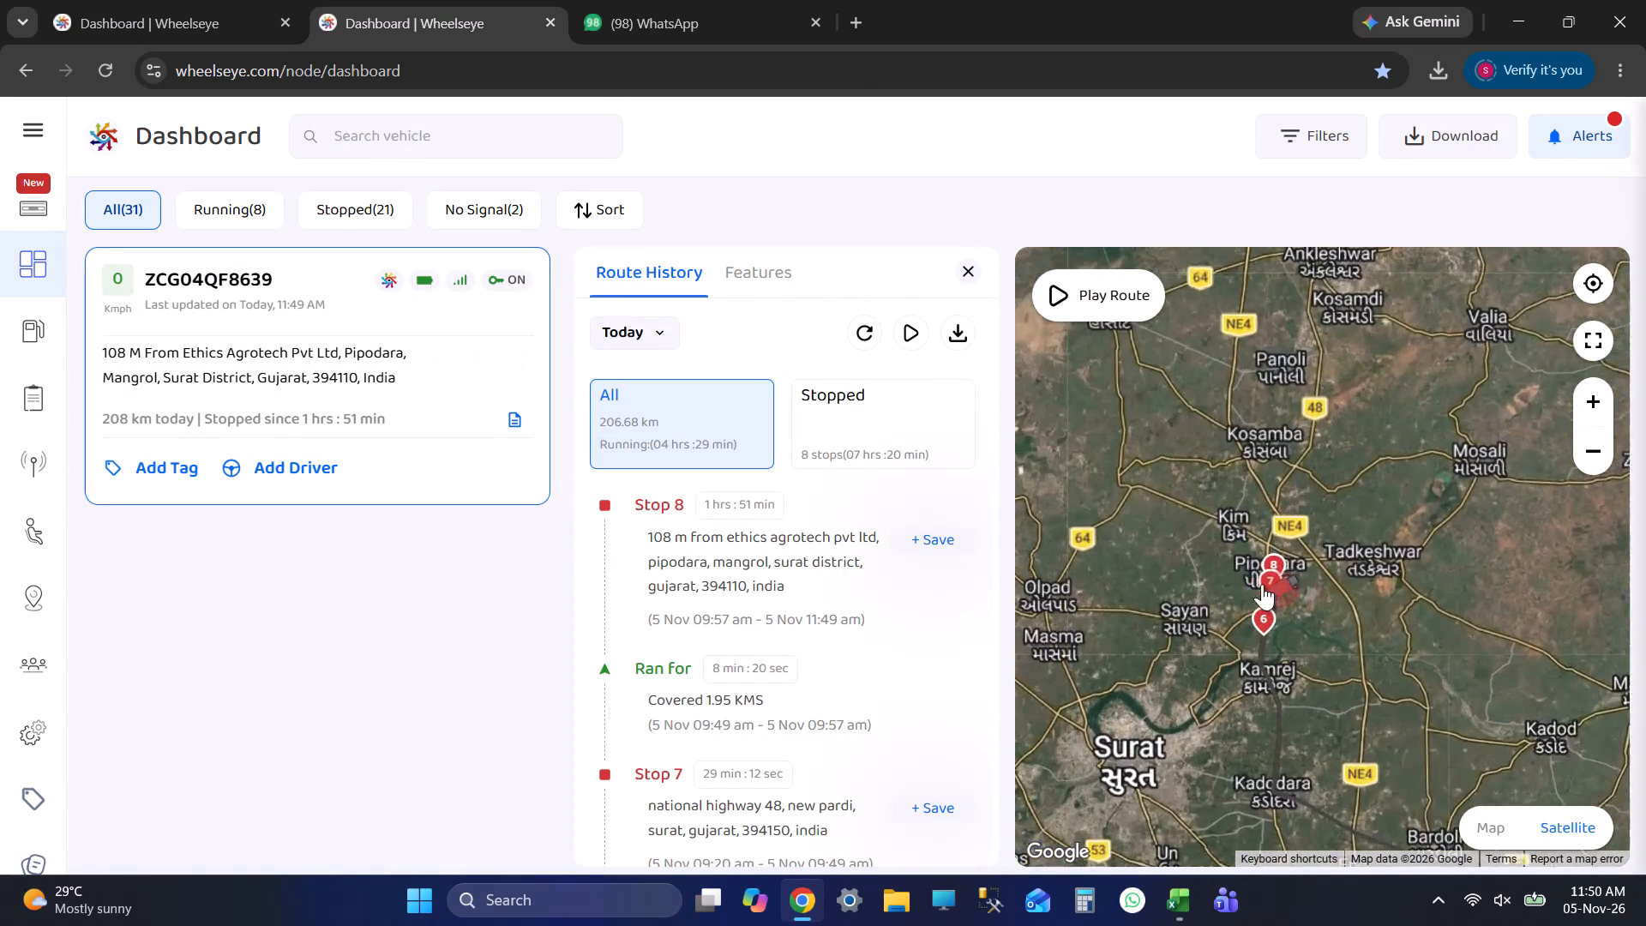
{"action": "scroll", "coordinate": [1262, 584], "scroll_direction": "up", "scroll_amount": 6}
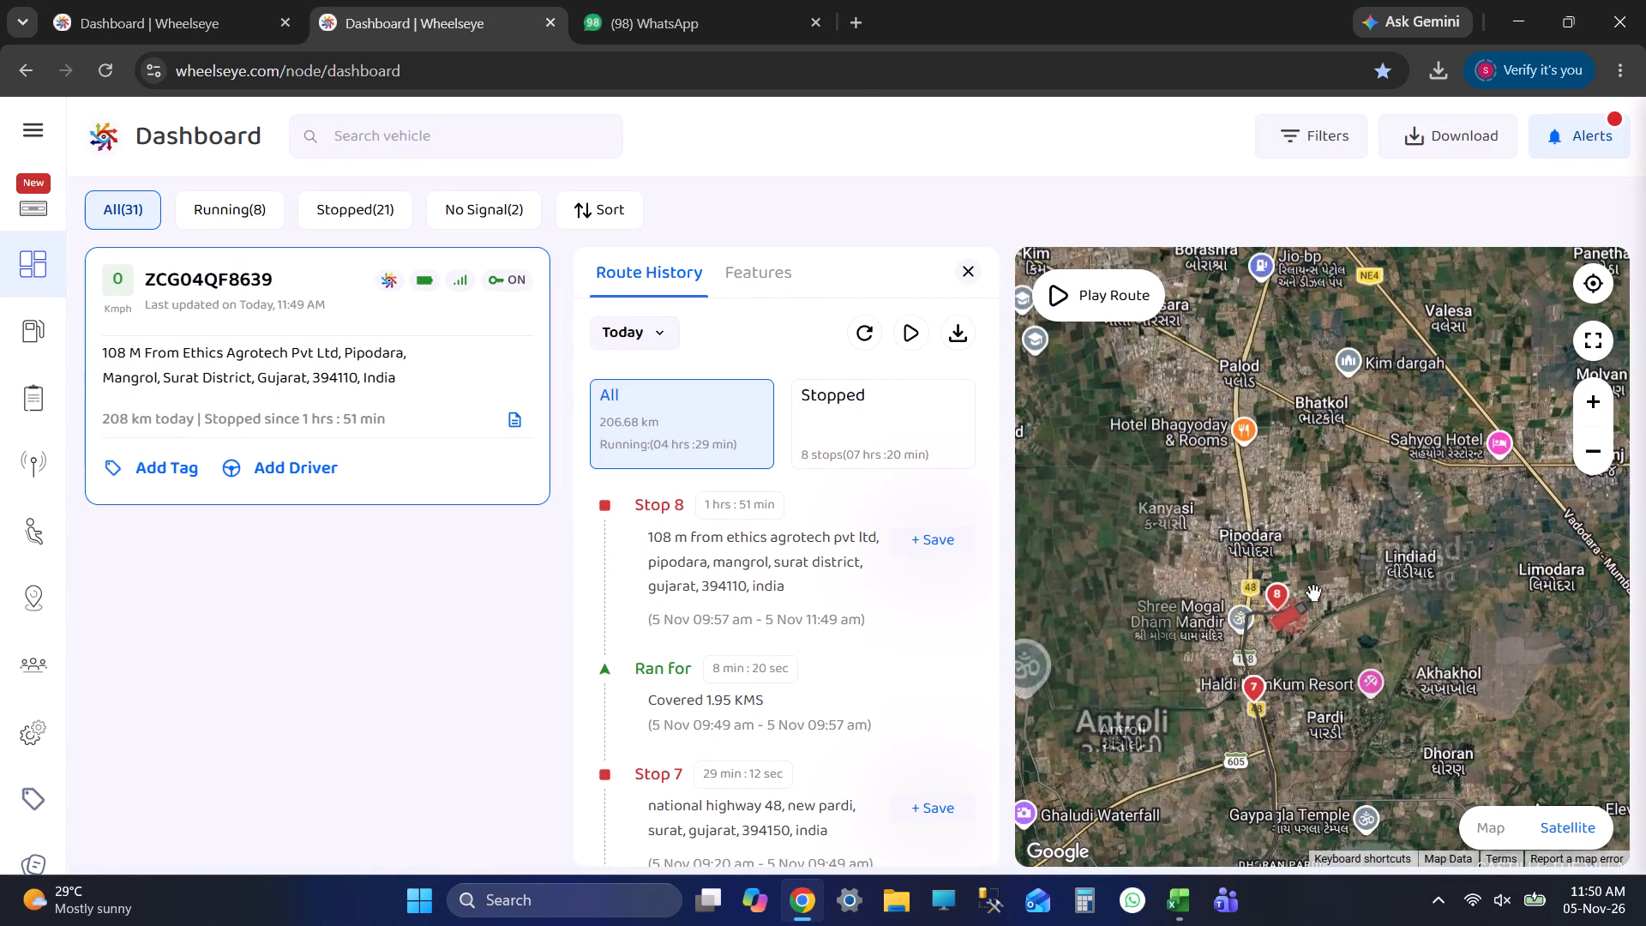
{"action": "scroll", "coordinate": [1301, 601], "scroll_direction": "down", "scroll_amount": 4}
{"action": "scroll", "coordinate": [1295, 602], "scroll_direction": "up", "scroll_amount": 1}
{"action": "scroll", "coordinate": [1295, 602], "scroll_direction": "down", "scroll_amount": 5}
{"action": "scroll", "coordinate": [1296, 620], "scroll_direction": "up", "scroll_amount": 1}
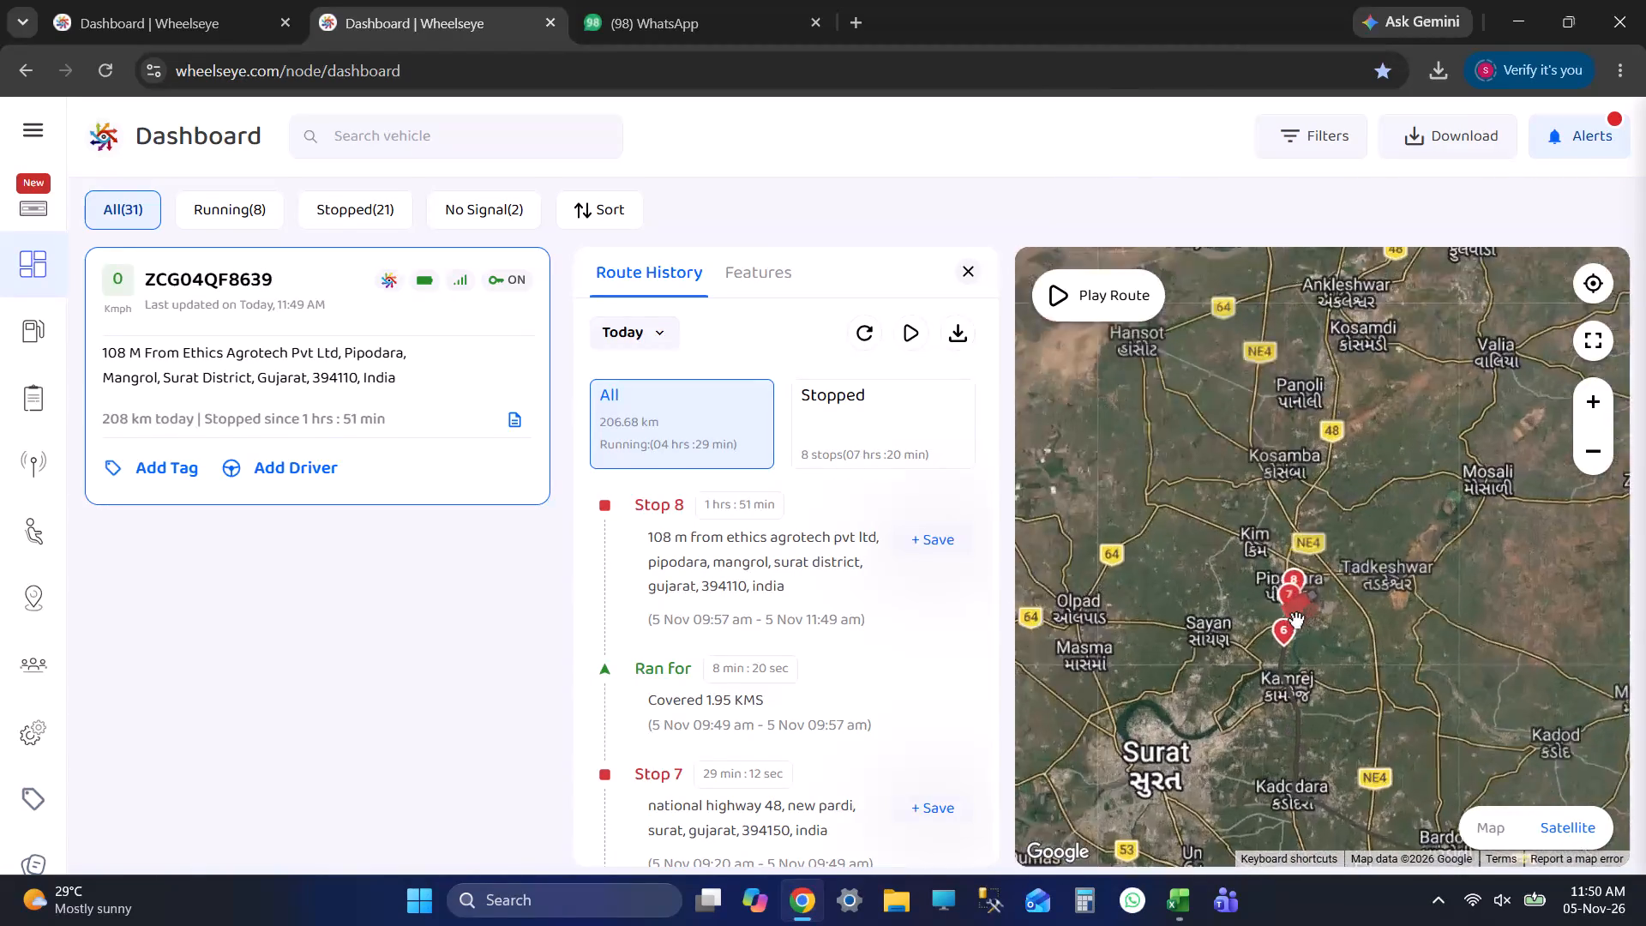
{"action": "scroll", "coordinate": [1296, 620], "scroll_direction": "down", "scroll_amount": 5}
{"action": "scroll", "coordinate": [1326, 618], "scroll_direction": "up", "scroll_amount": 1}
{"action": "scroll", "coordinate": [1325, 620], "scroll_direction": "down", "scroll_amount": 2}
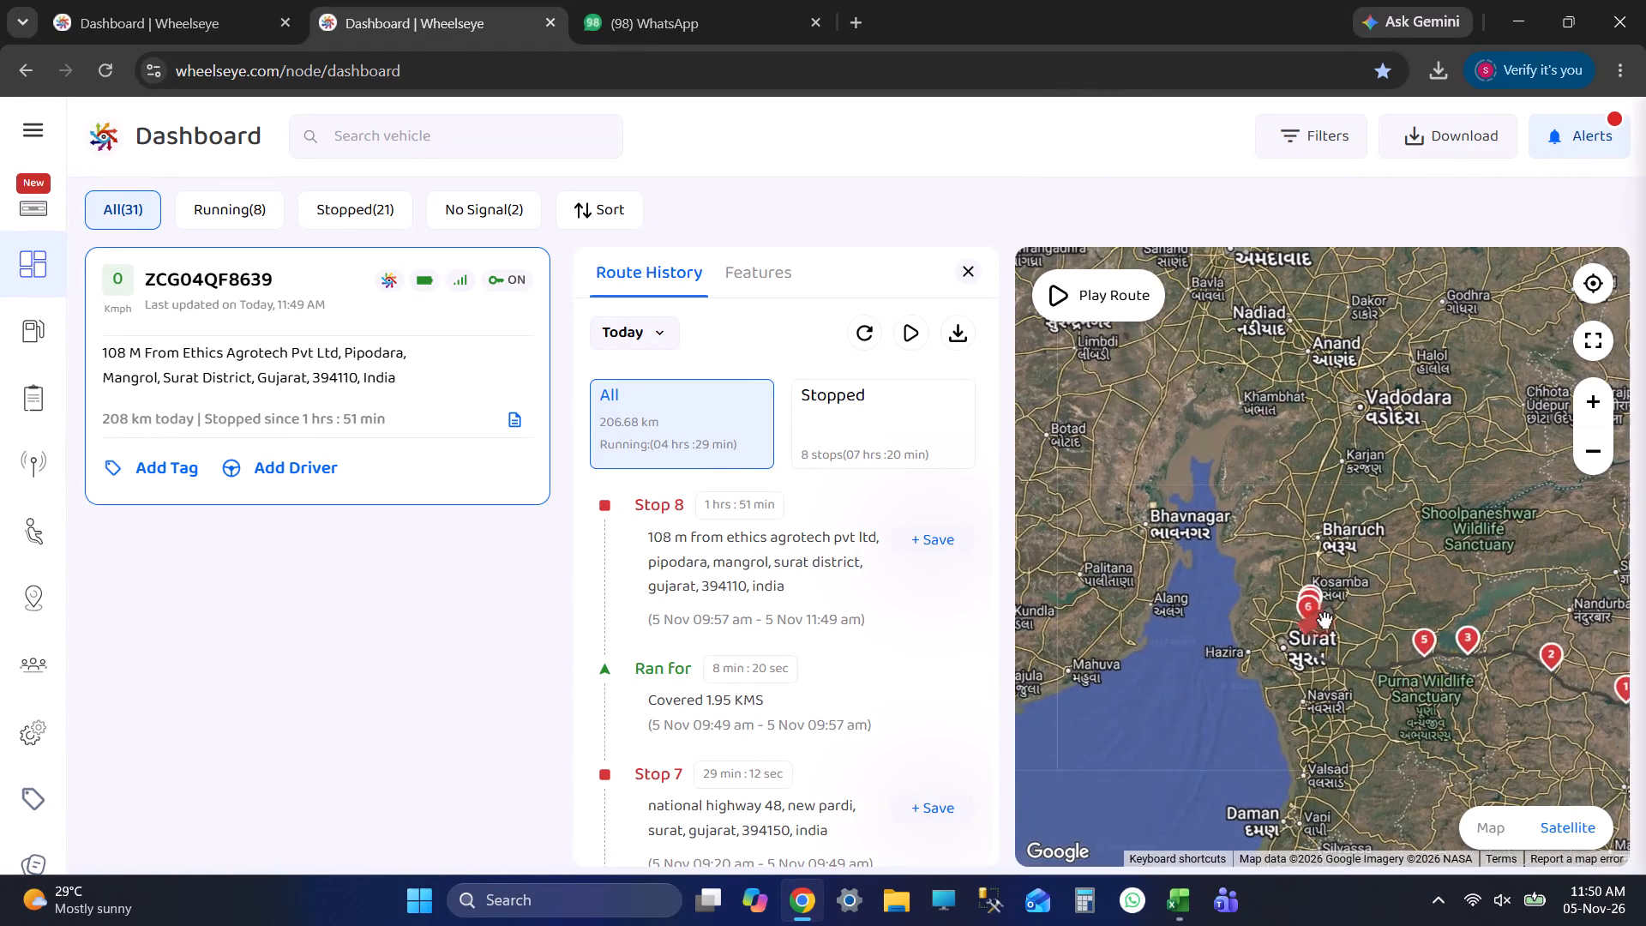
{"action": "scroll", "coordinate": [1325, 620], "scroll_direction": "up", "scroll_amount": 2}
Enter SURAT as lorry 8639's current location in the status sheet and save it.
{"action": "key", "text": "alt+Tab"}
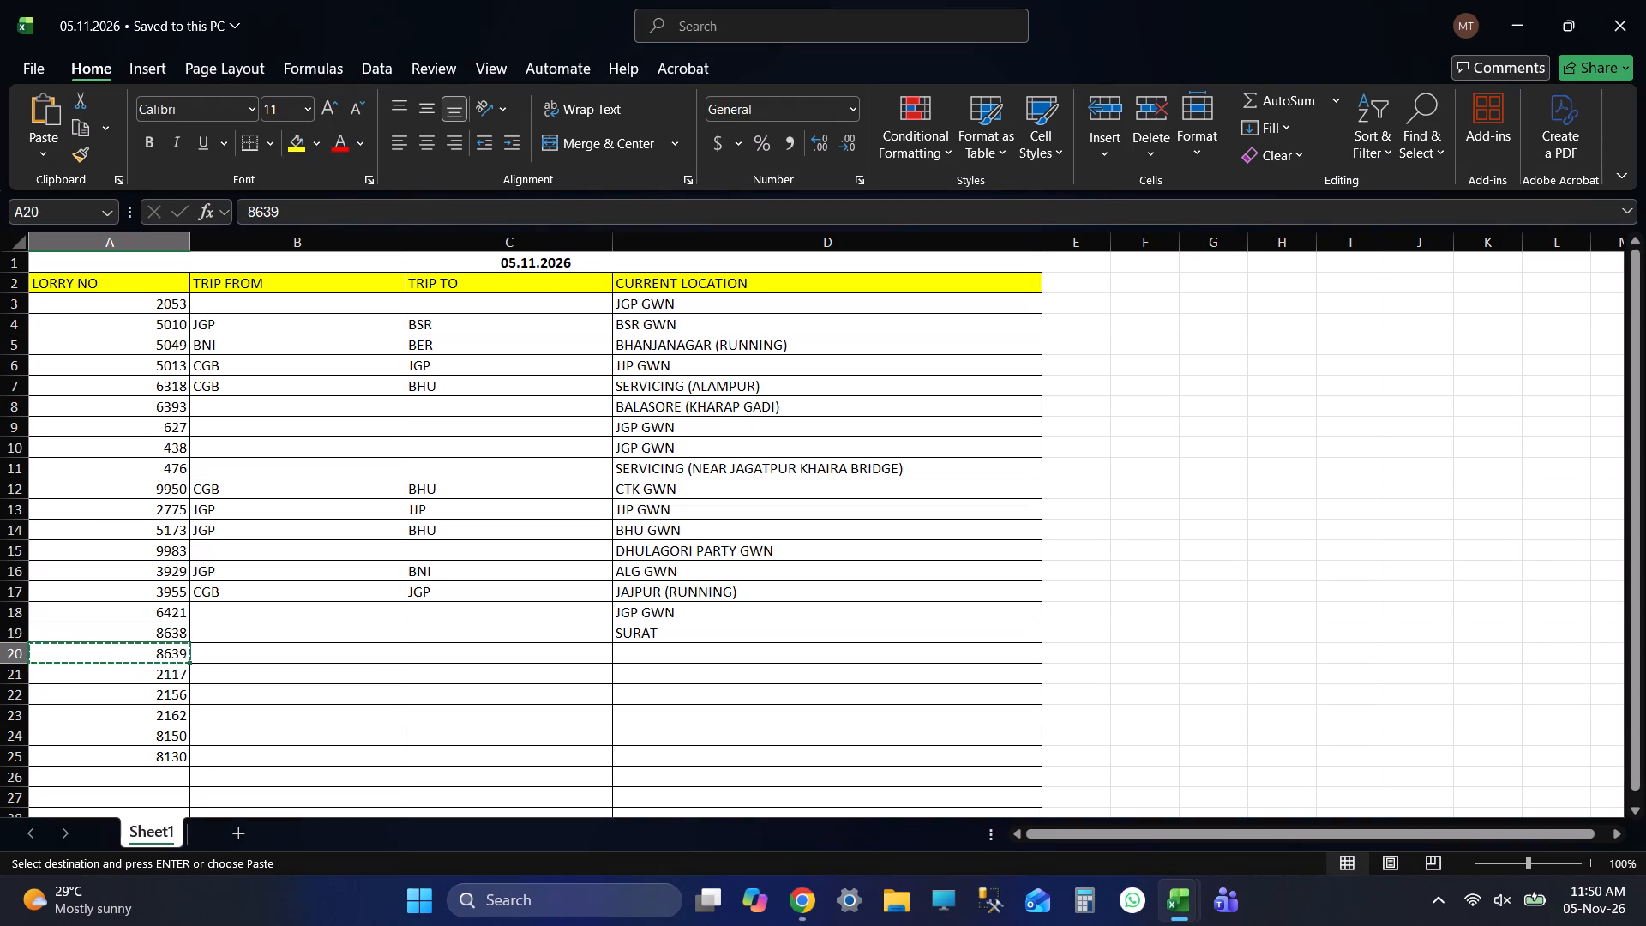
{"action": "key", "text": "Tab"}
{"action": "key", "text": "Tab"}
{"action": "key", "text": "Tab"}
{"action": "type", "text": "SURAT"}
{"action": "key", "text": "Return"}
{"action": "key", "text": "ctrl+s"}
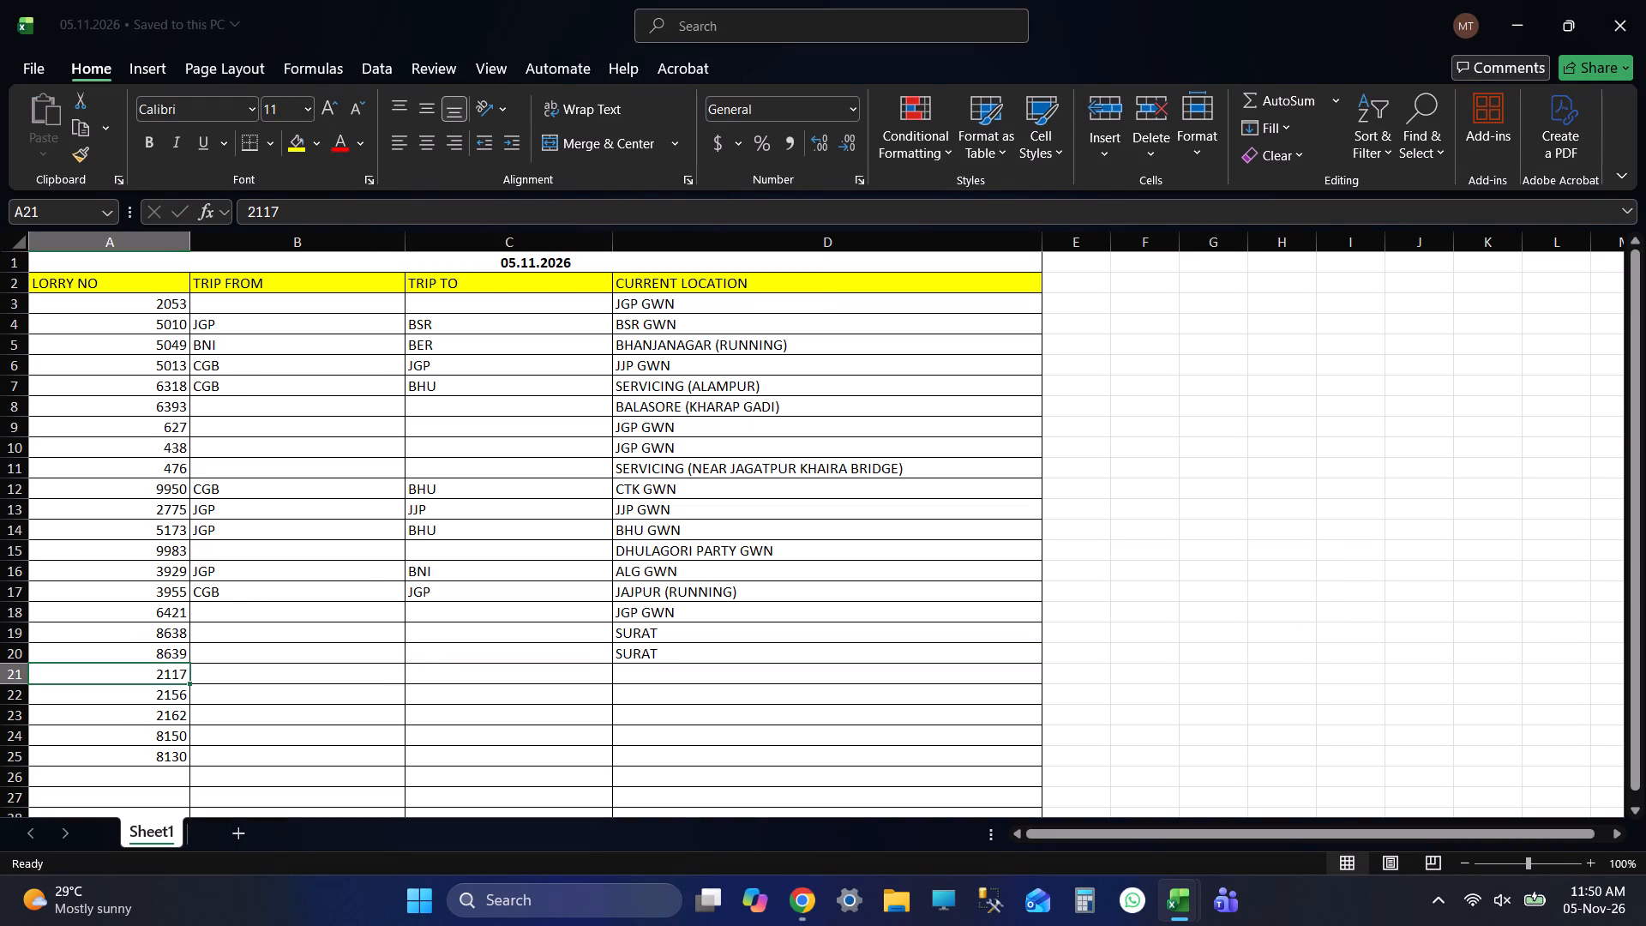
Search Wheelseye for the next lorry on the status sheet, 2117, and open its route history.
{"action": "key", "text": "ctrl+c"}
{"action": "key", "text": "Tab"}
{"action": "key", "text": "Tab"}
{"action": "key", "text": "Tab"}
{"action": "key", "text": "Tab"}
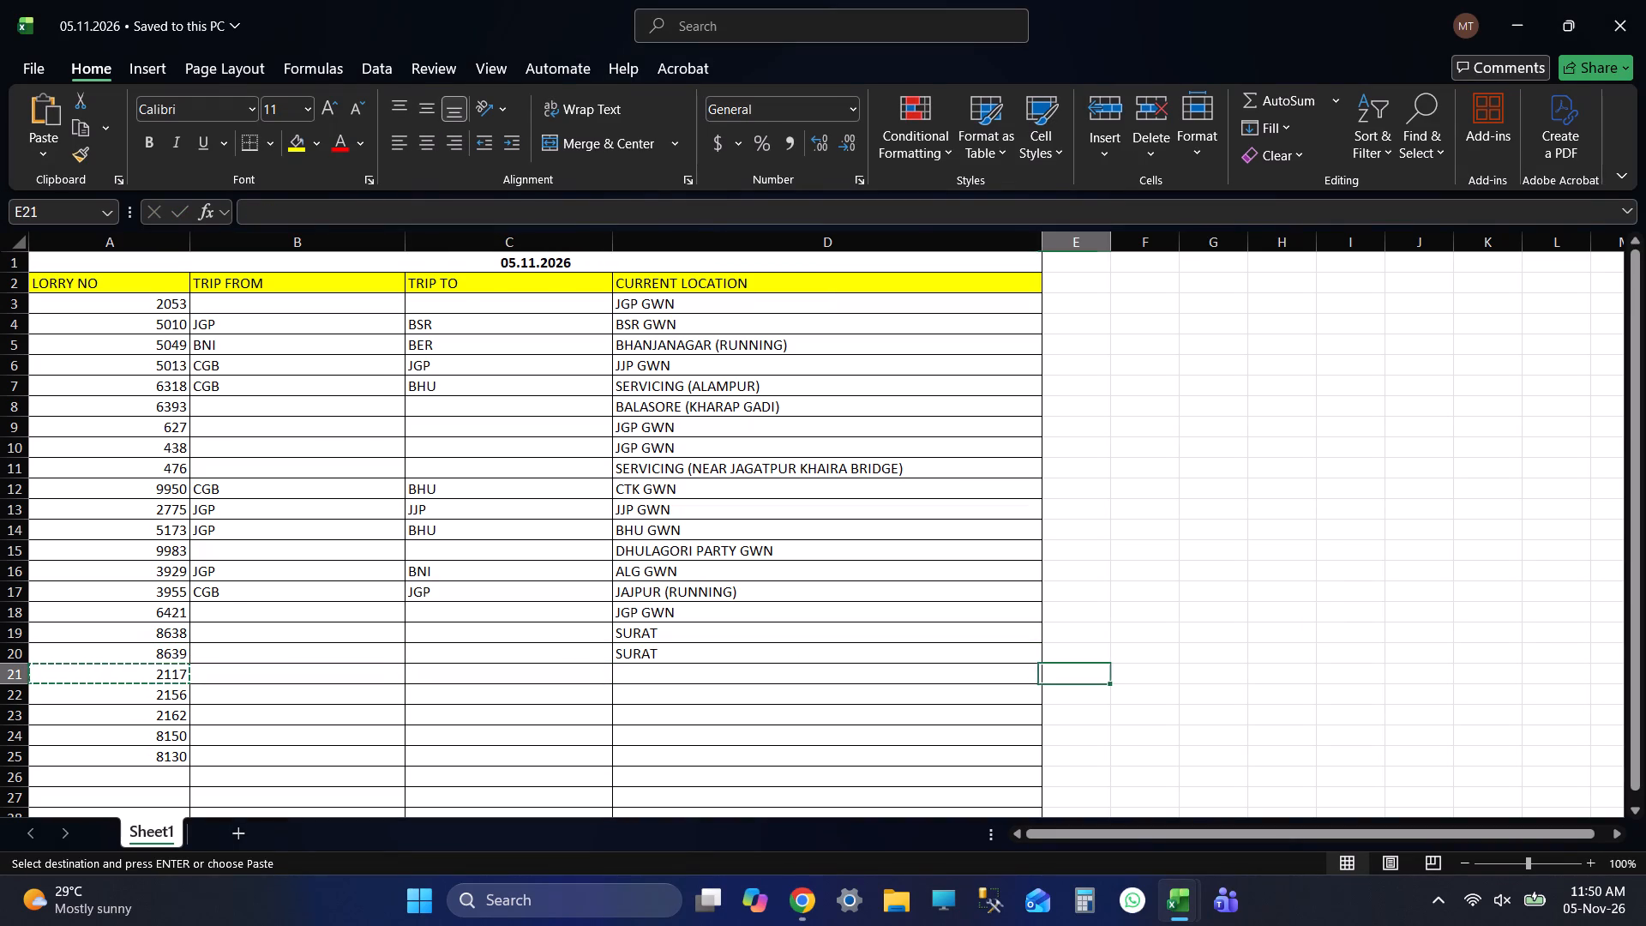
{"action": "key", "text": "shift+Tab"}
{"action": "key", "text": "alt+Tab"}
{"action": "left_click", "coordinate": [384, 151]}
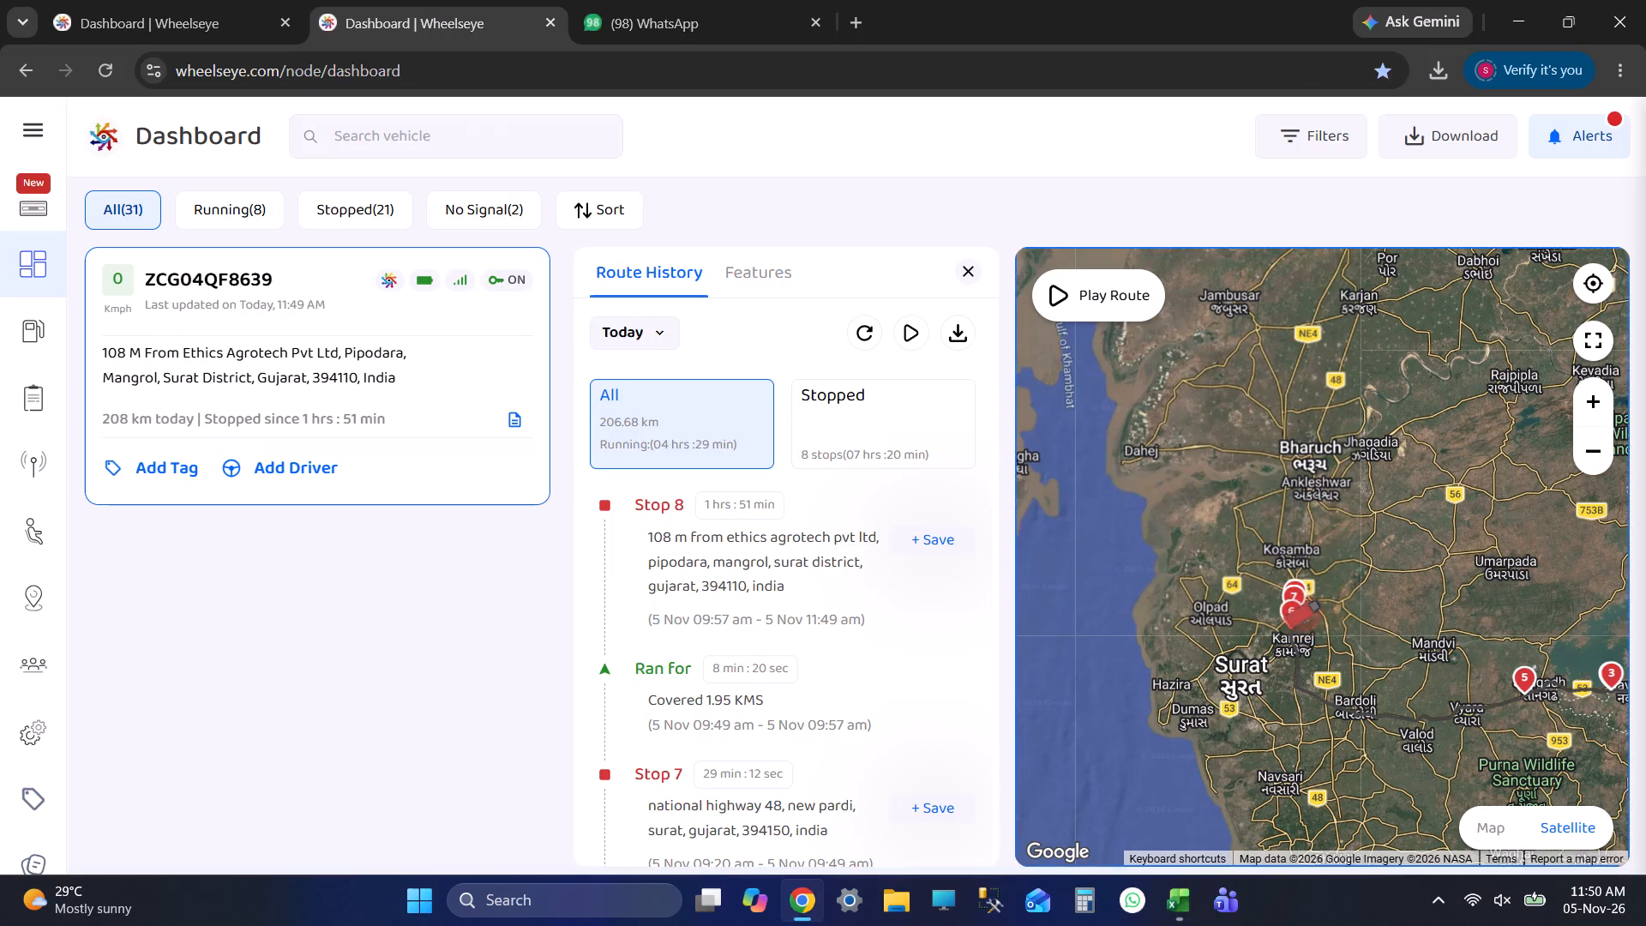
{"action": "key", "text": "ctrl+v"}
{"action": "key", "text": "Return"}
{"action": "left_click", "coordinate": [341, 361]}
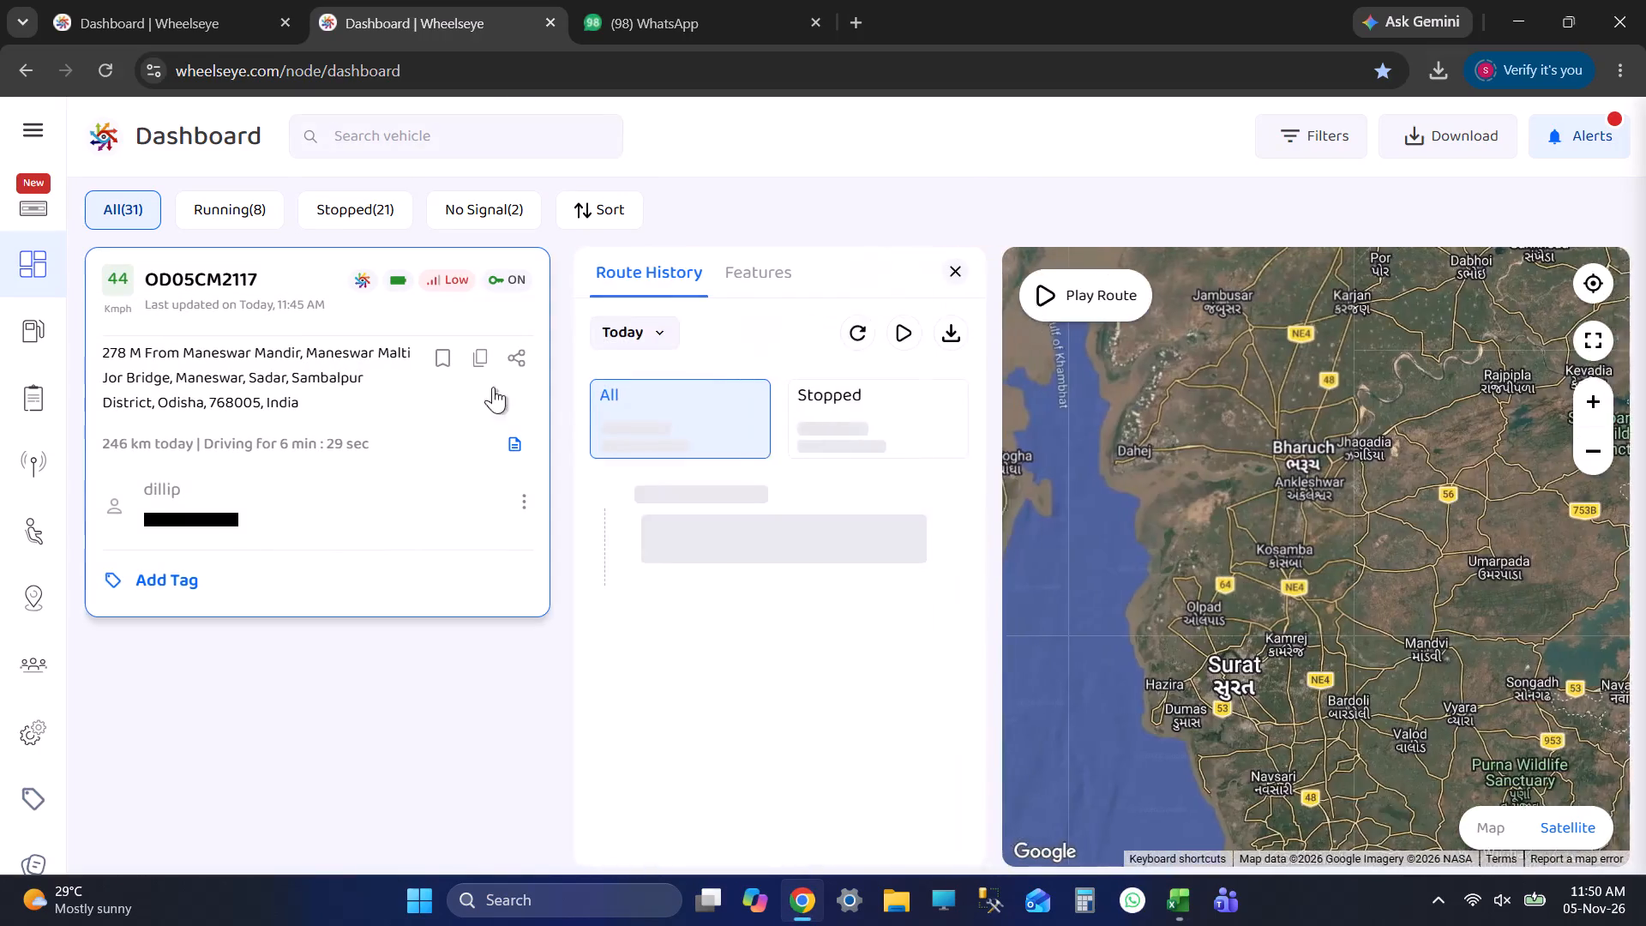
Enter BNI as lorry 2117's trip origin in the status sheet and save it.
{"action": "key", "text": "alt+Tab"}
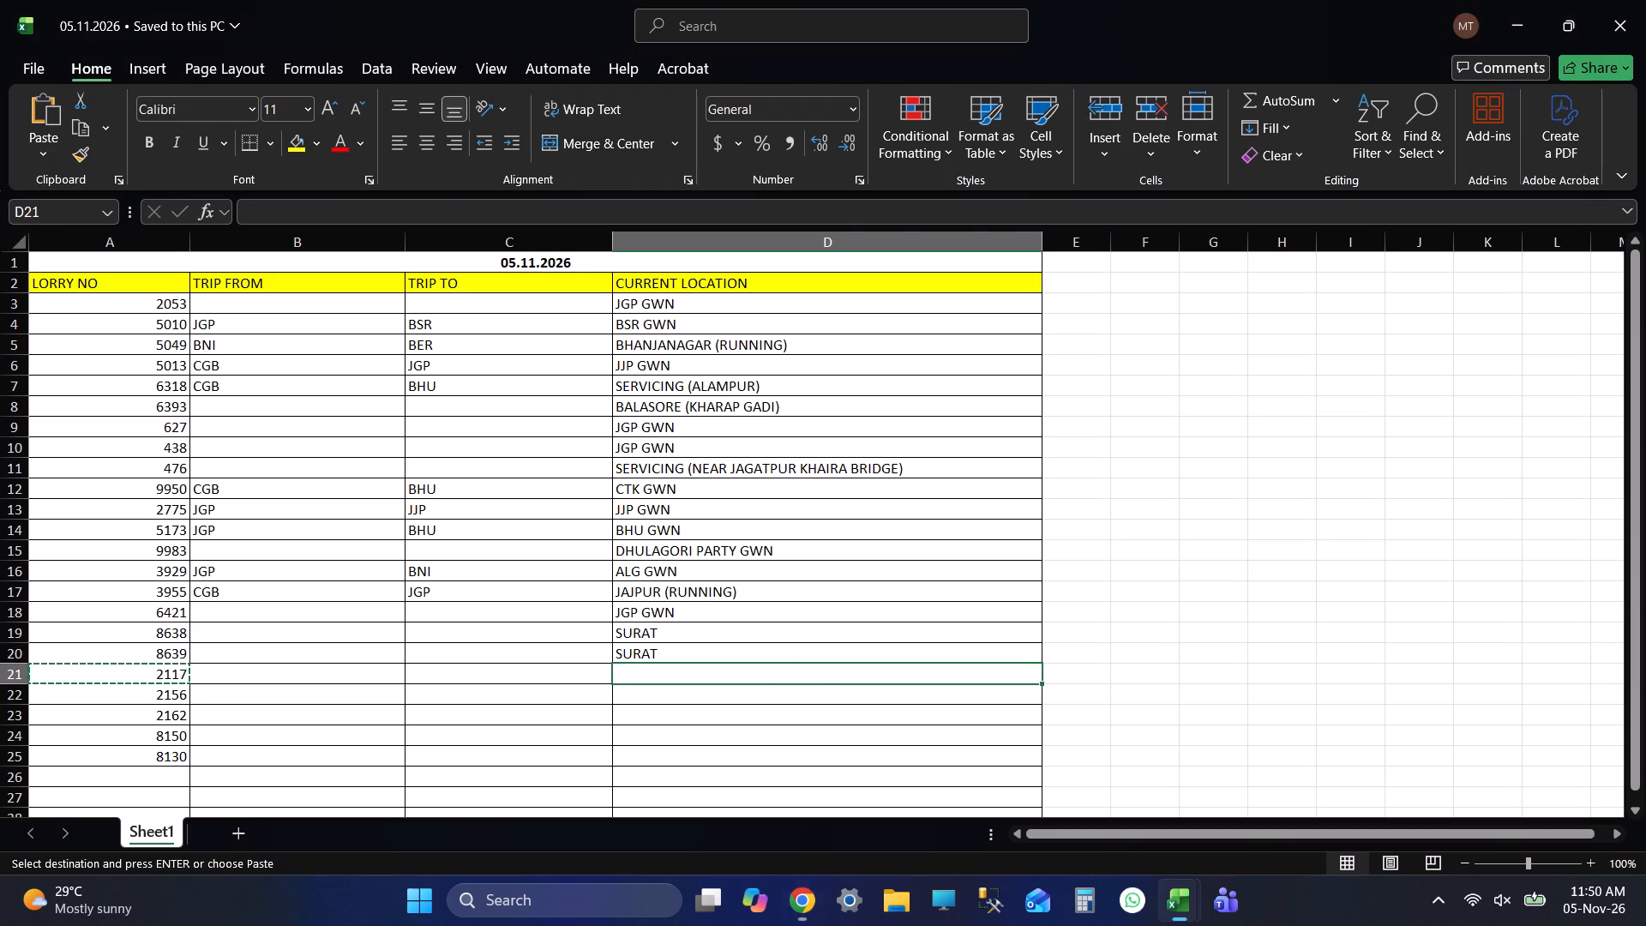
{"action": "key", "text": "Tab"}
{"action": "key", "text": "shift+Tab"}
{"action": "key", "text": "shift+Tab"}
{"action": "key", "text": "shift+Tab"}
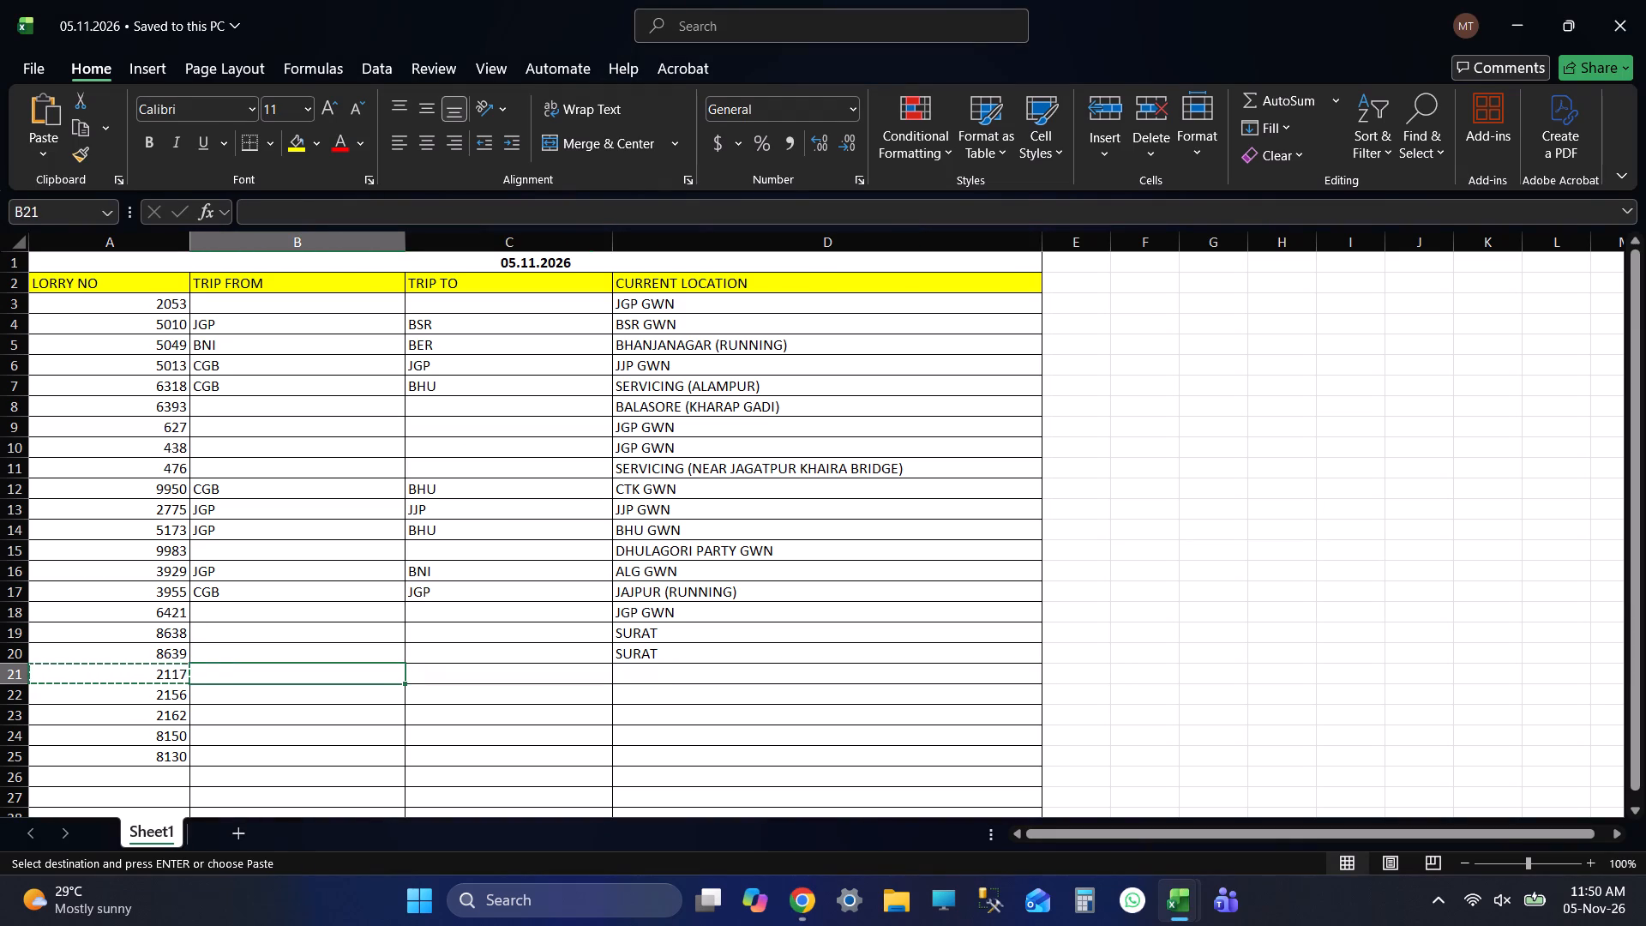
{"action": "type", "text": "BNI"}
{"action": "key", "text": "Tab"}
{"action": "key", "text": "ctrl+s"}
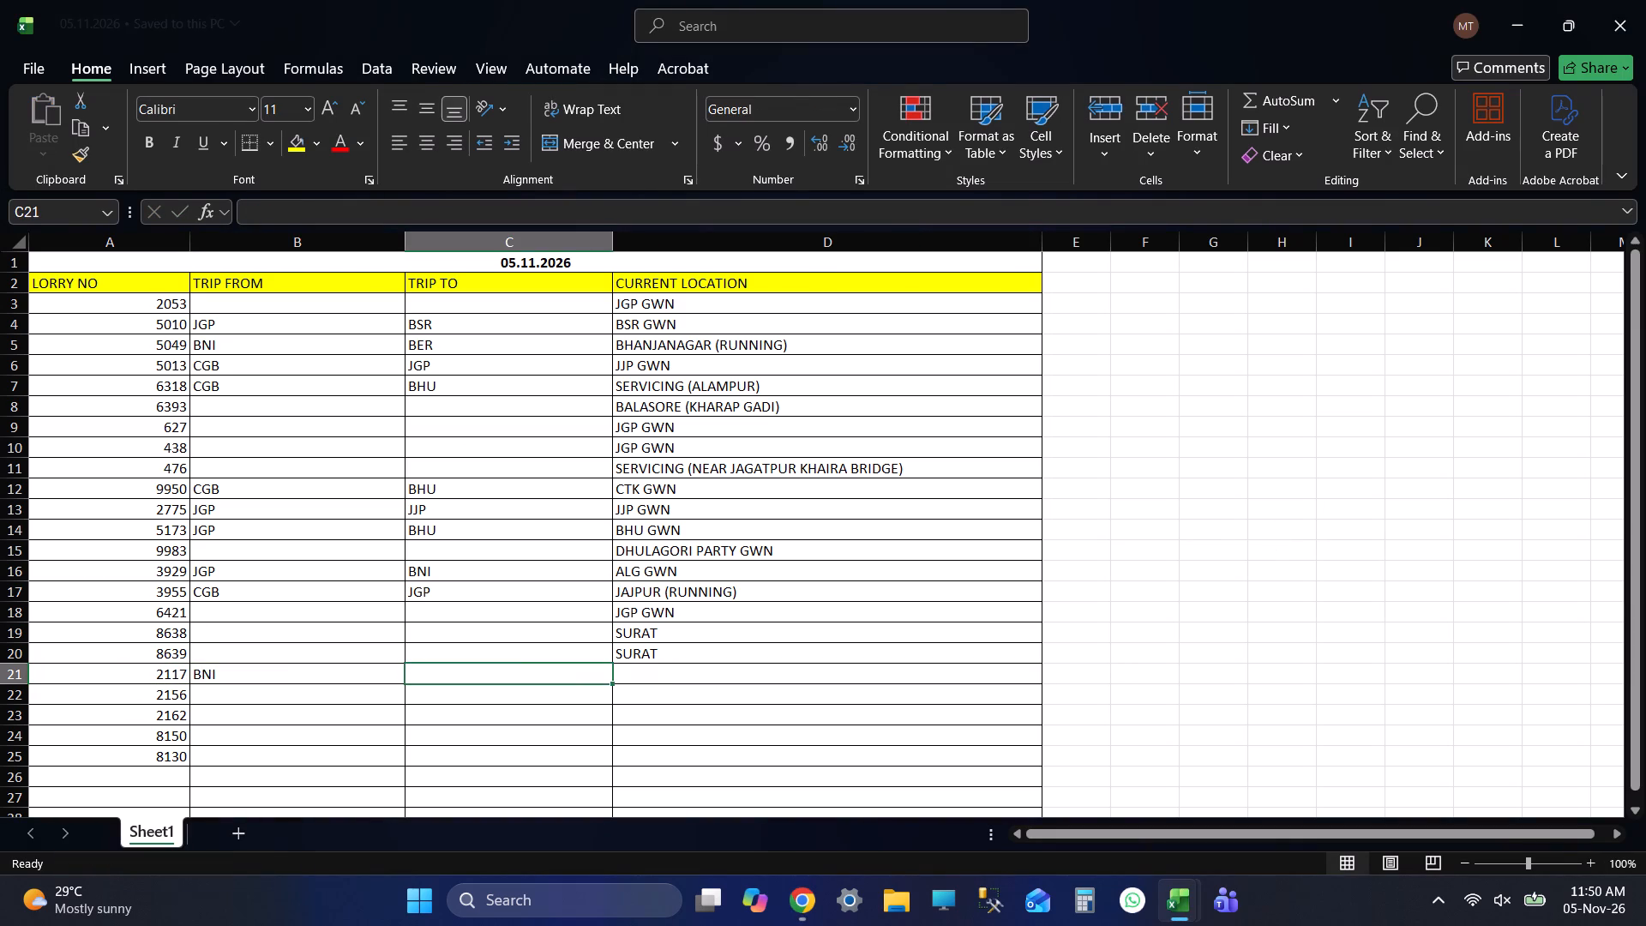
Look up lorry 2117's latest trip in the trip workbook, checking the JGP (MANGULI) and BNI (RAIPUR MTPL(T)) sheets and selecting its 04/11/2026 entries.
{"action": "key", "text": "alt+Tab"}
{"action": "key", "text": "alt+Tab"}
{"action": "left_click", "coordinate": [187, 837]}
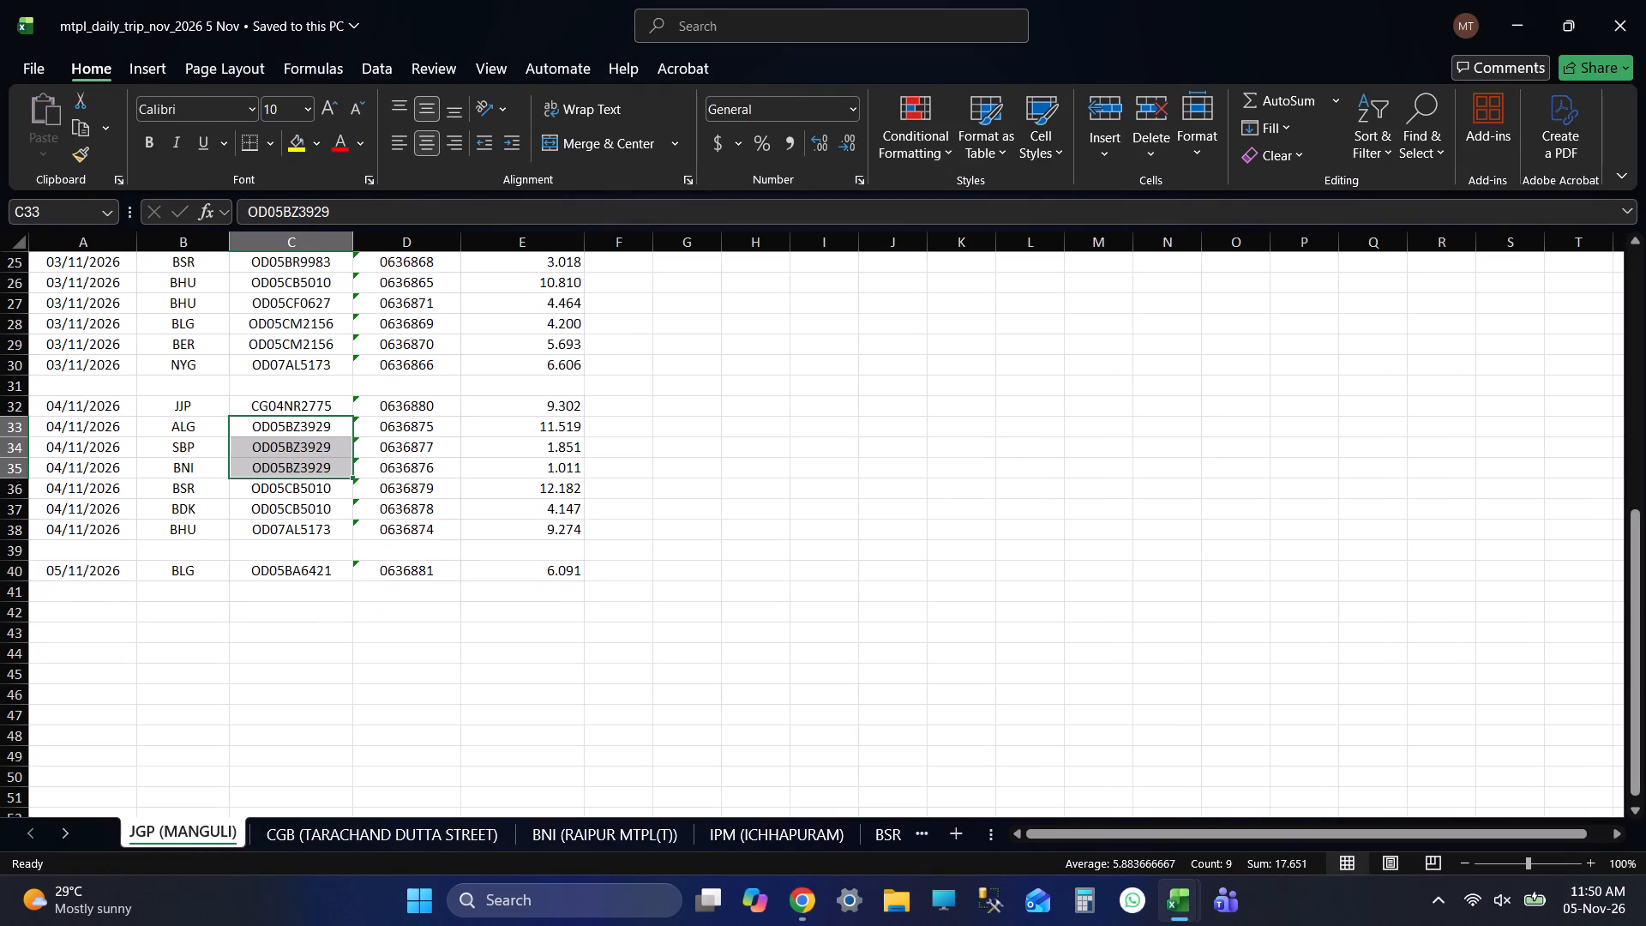
{"action": "scroll", "coordinate": [345, 506], "scroll_direction": "up", "scroll_amount": 3}
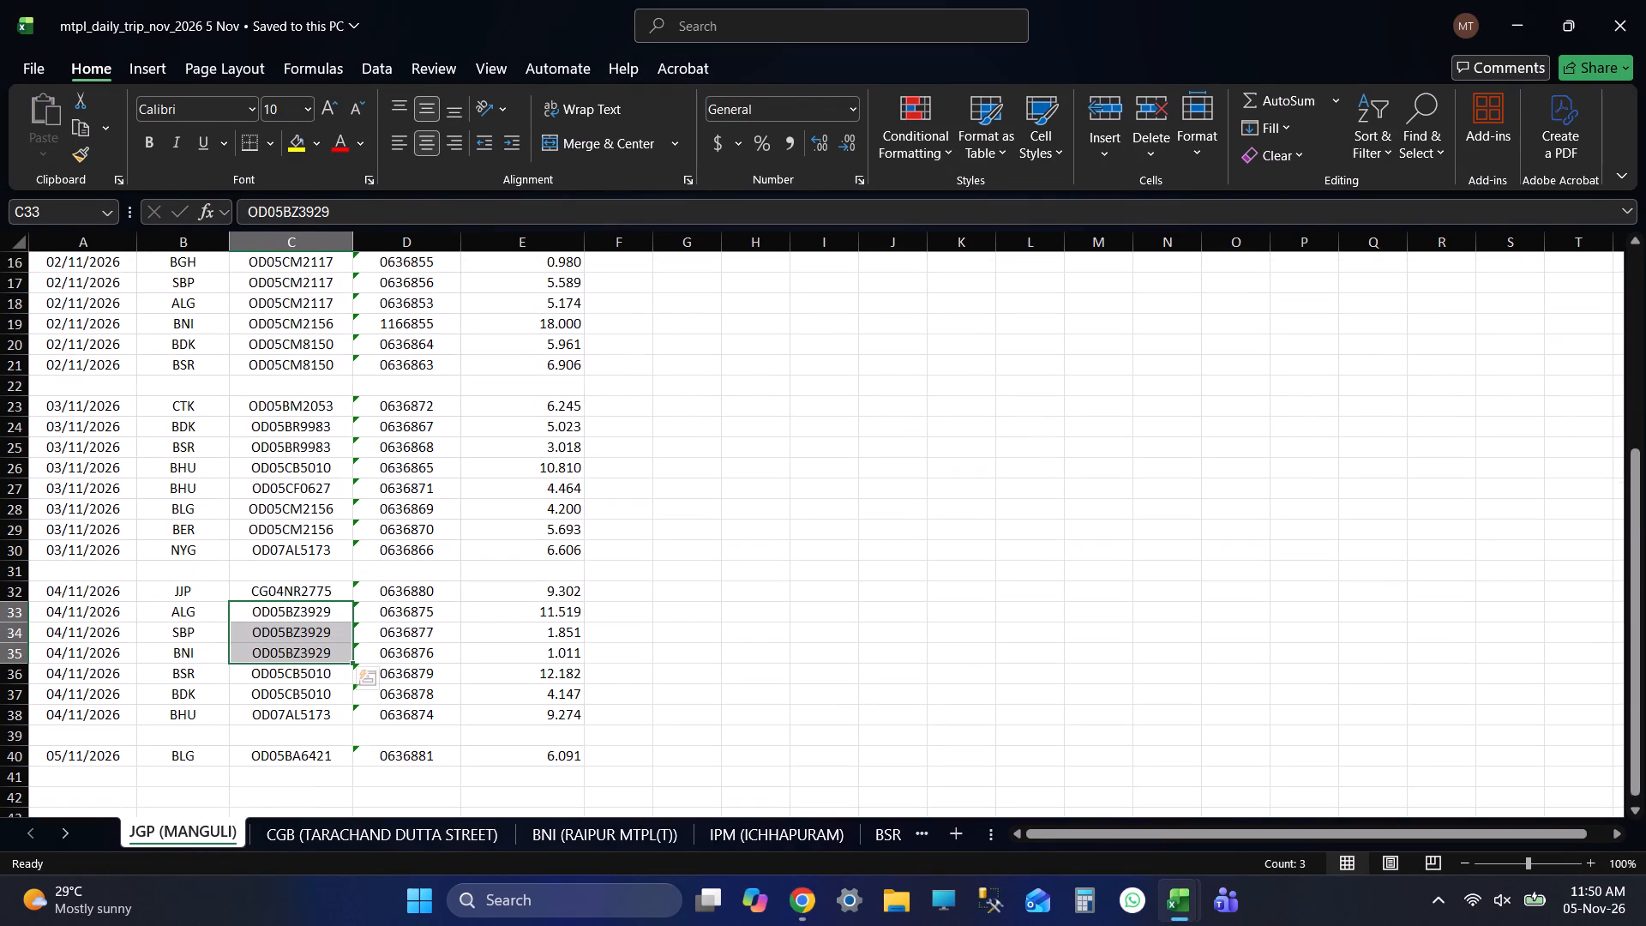
{"action": "key", "text": "alt+Tab"}
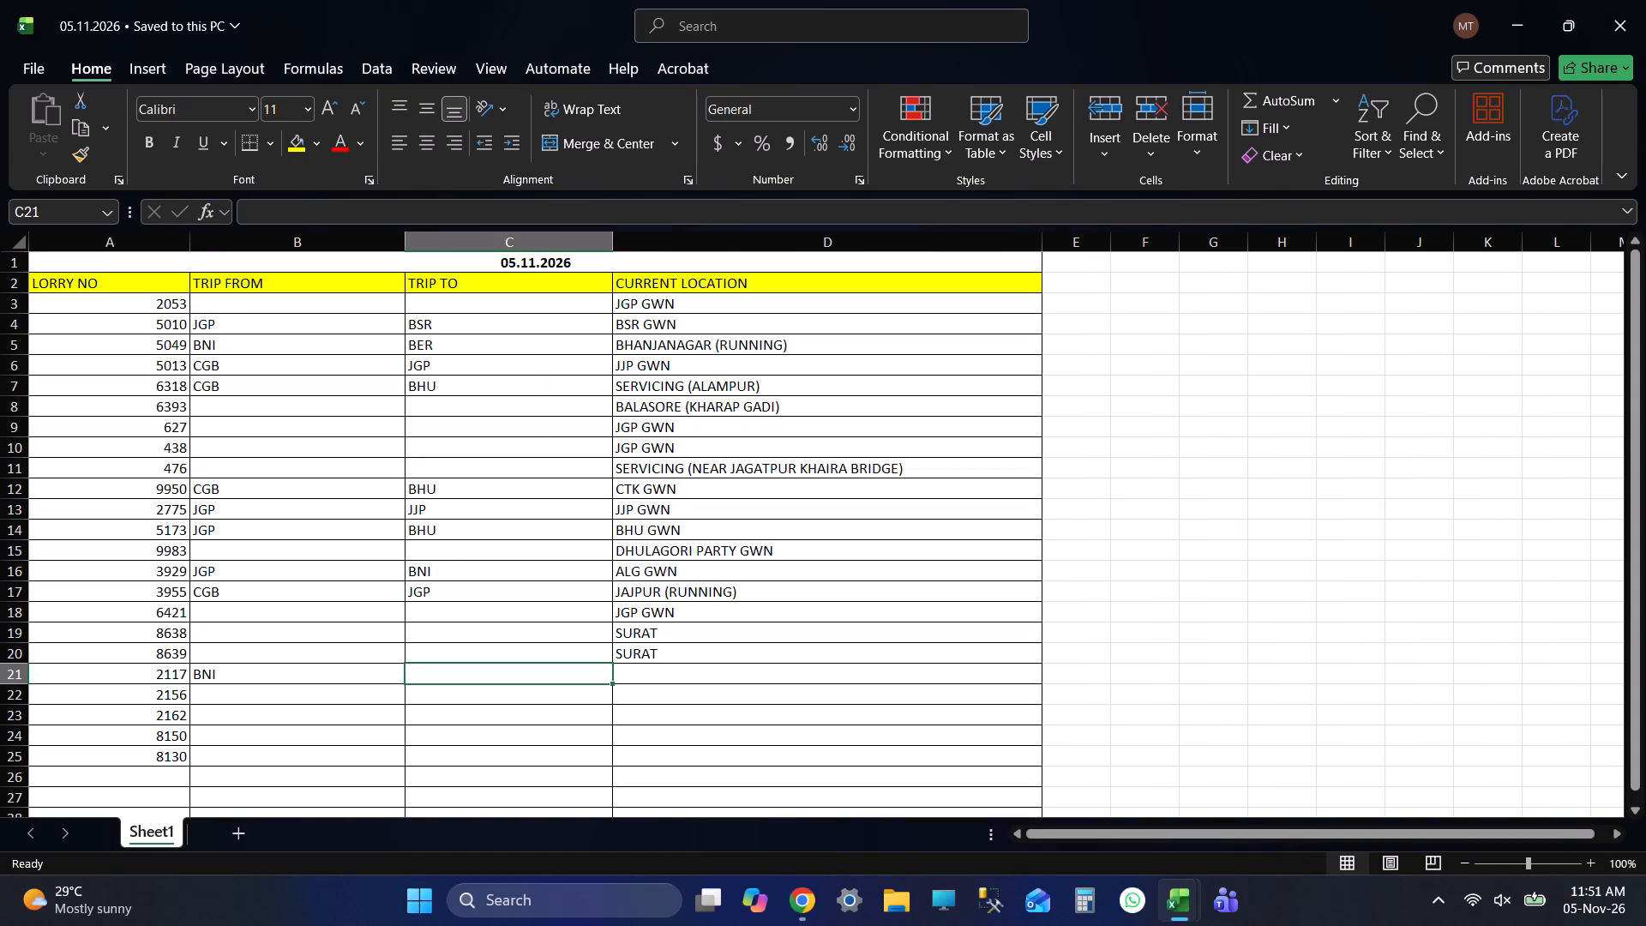
{"action": "key", "text": "alt+Tab"}
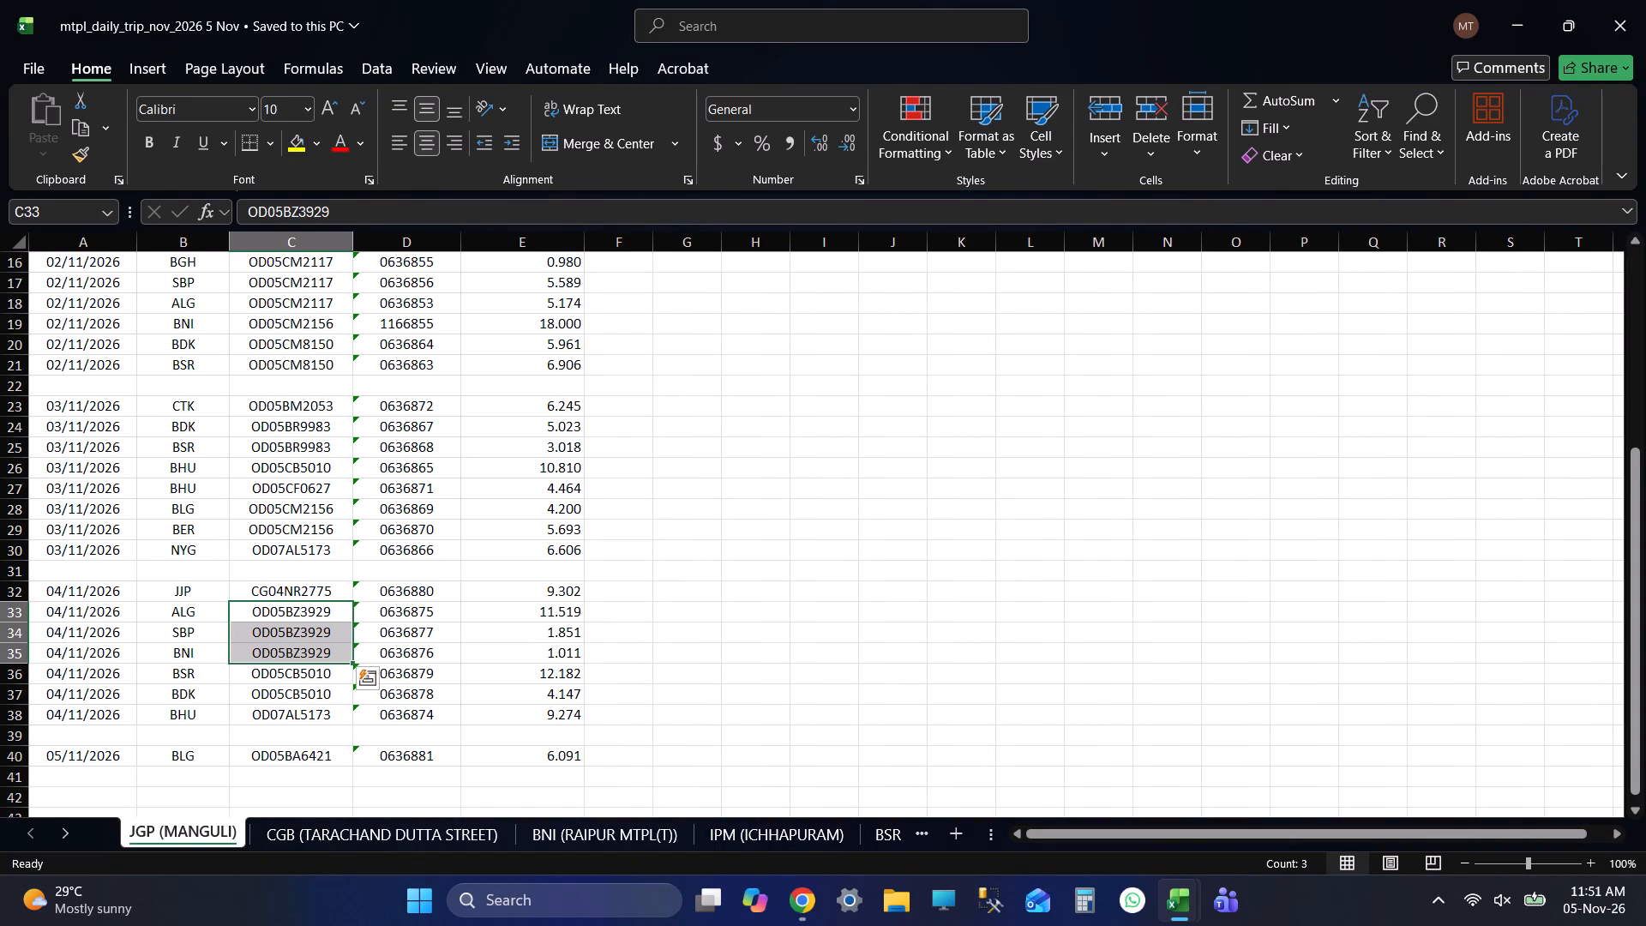
{"action": "scroll", "coordinate": [374, 695], "scroll_direction": "down", "scroll_amount": 1}
{"action": "left_click", "coordinate": [588, 839]}
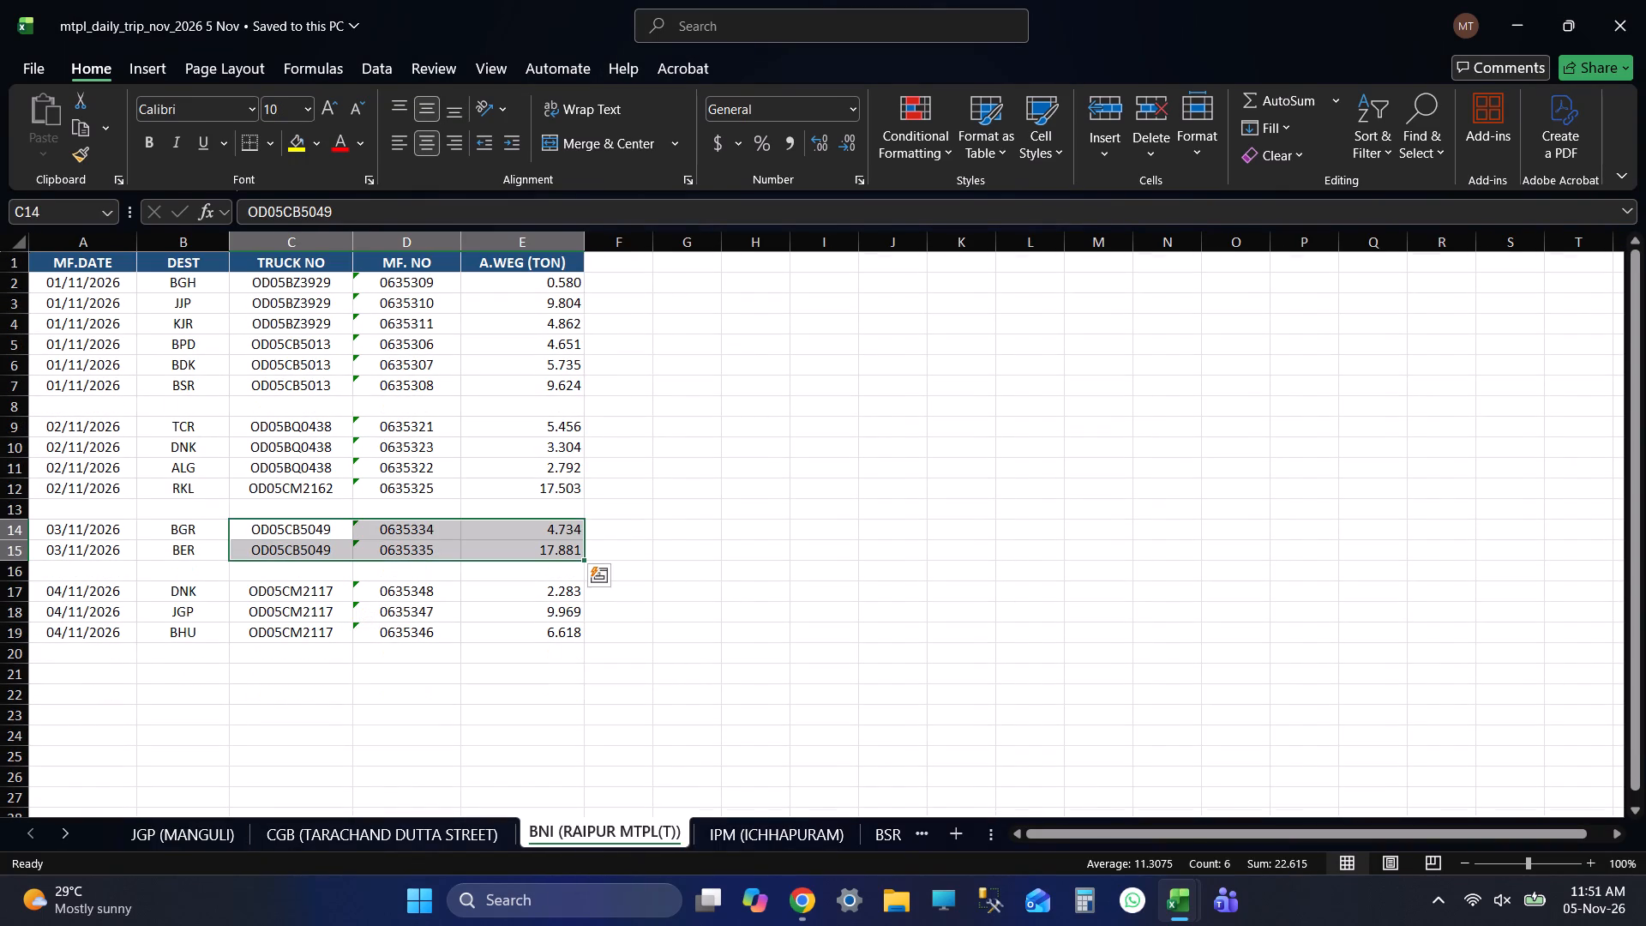
{"action": "left_click_drag", "start_coordinate": [297, 590], "coordinate": [568, 631]}
Recheck lorry 2117's entries in the trip workbook and enter BHU as its trip destination in the status sheet.
{"action": "key", "text": "alt+Tab"}
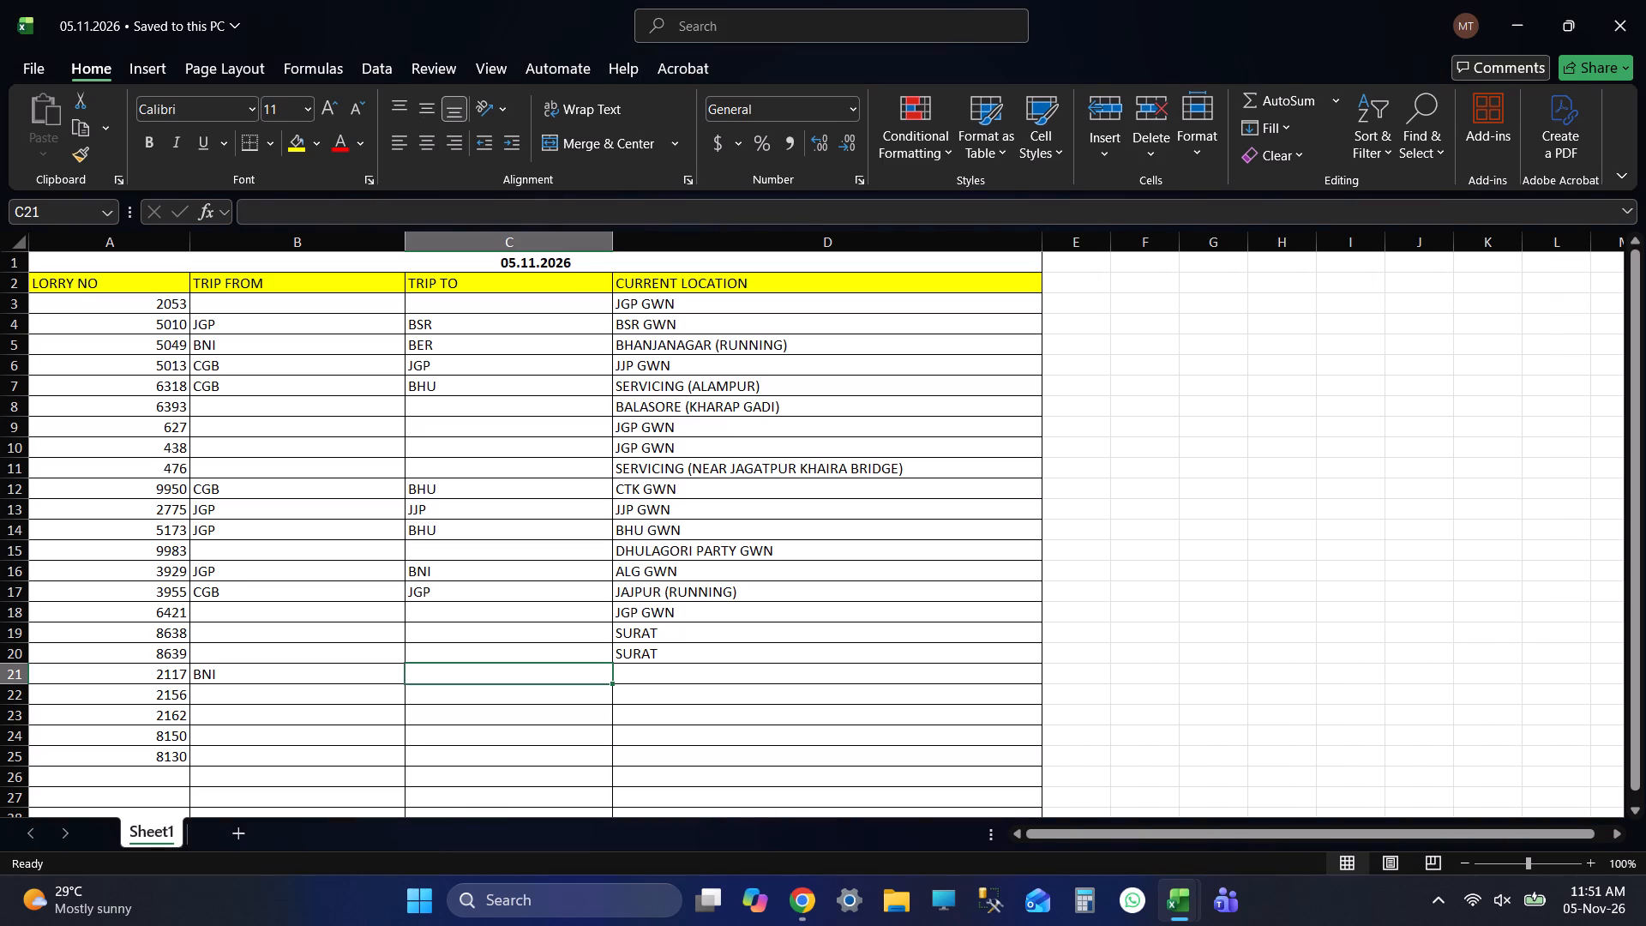
{"action": "key", "text": "shift+Tab"}
{"action": "key", "text": "shift+Tab"}
{"action": "key", "text": "shift+Tab"}
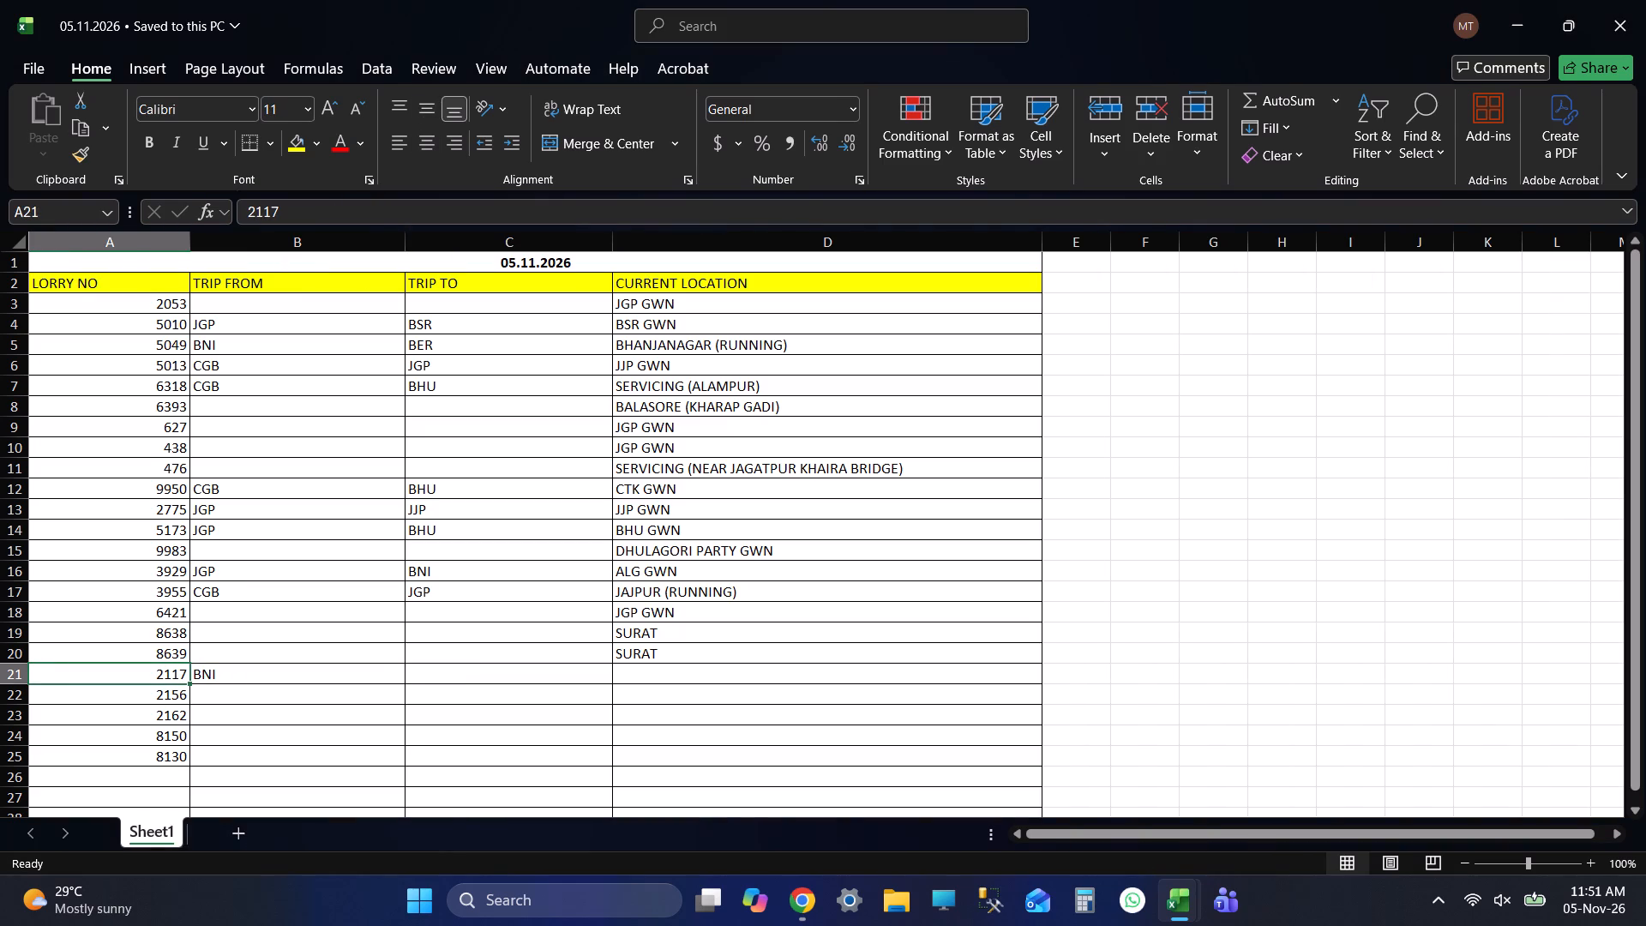
{"action": "key", "text": "shift+Tab"}
{"action": "key", "text": "Tab"}
{"action": "key", "text": "alt+Tab"}
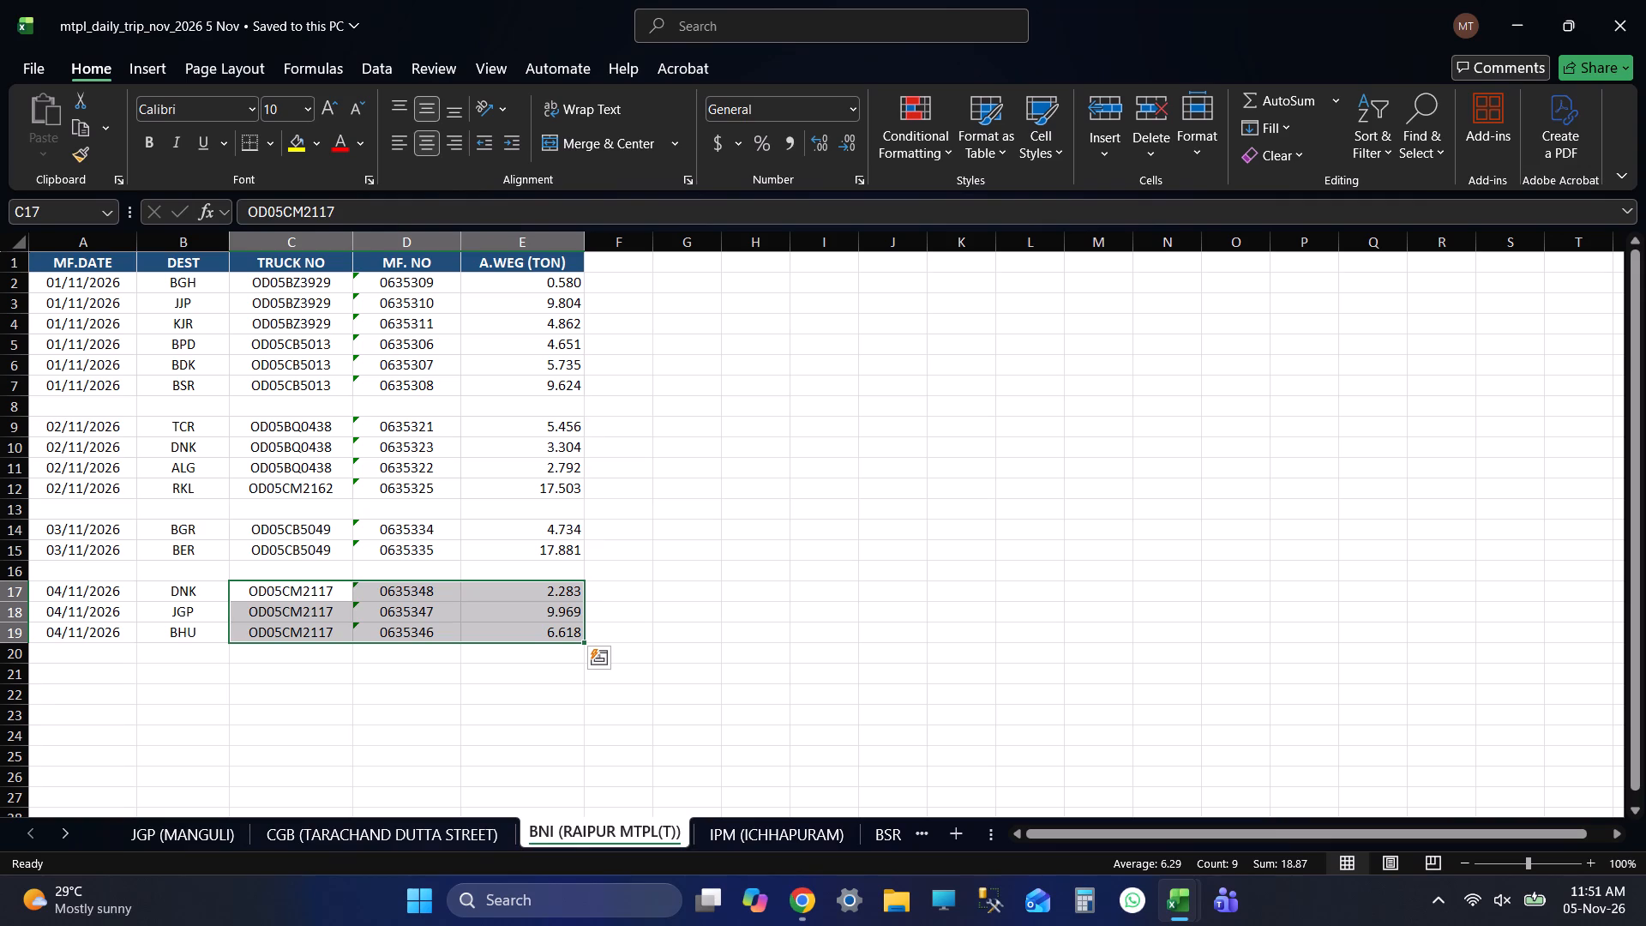
{"action": "key", "text": "alt+Tab"}
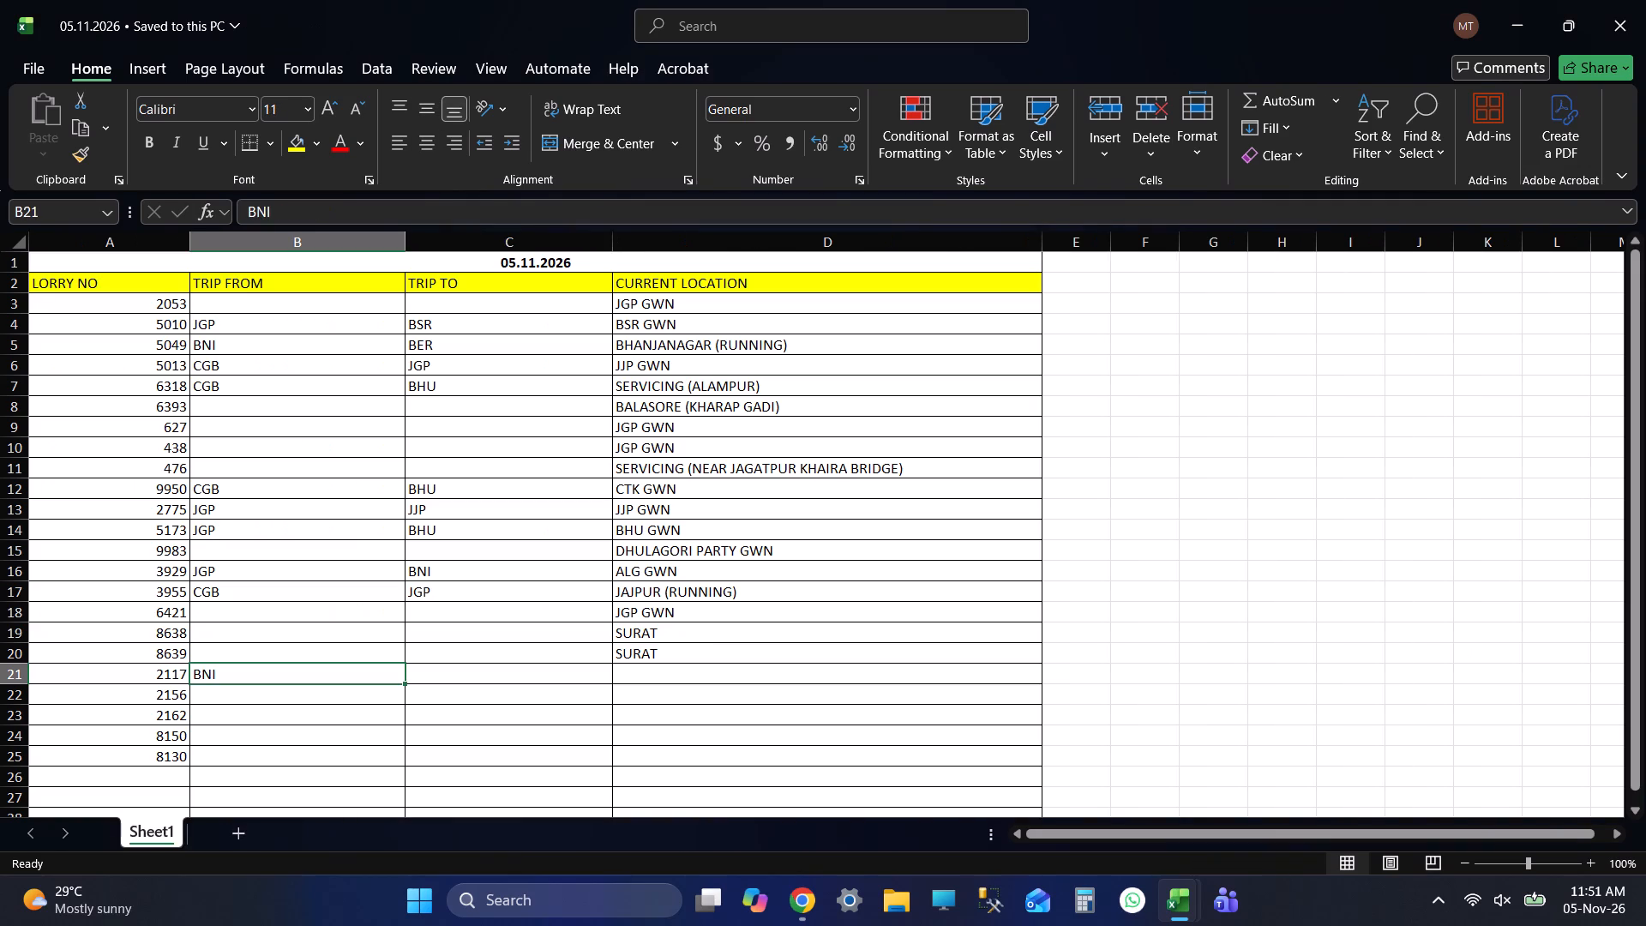
{"action": "key", "text": "Tab"}
{"action": "type", "text": "BHU"}
{"action": "key", "text": "Tab"}
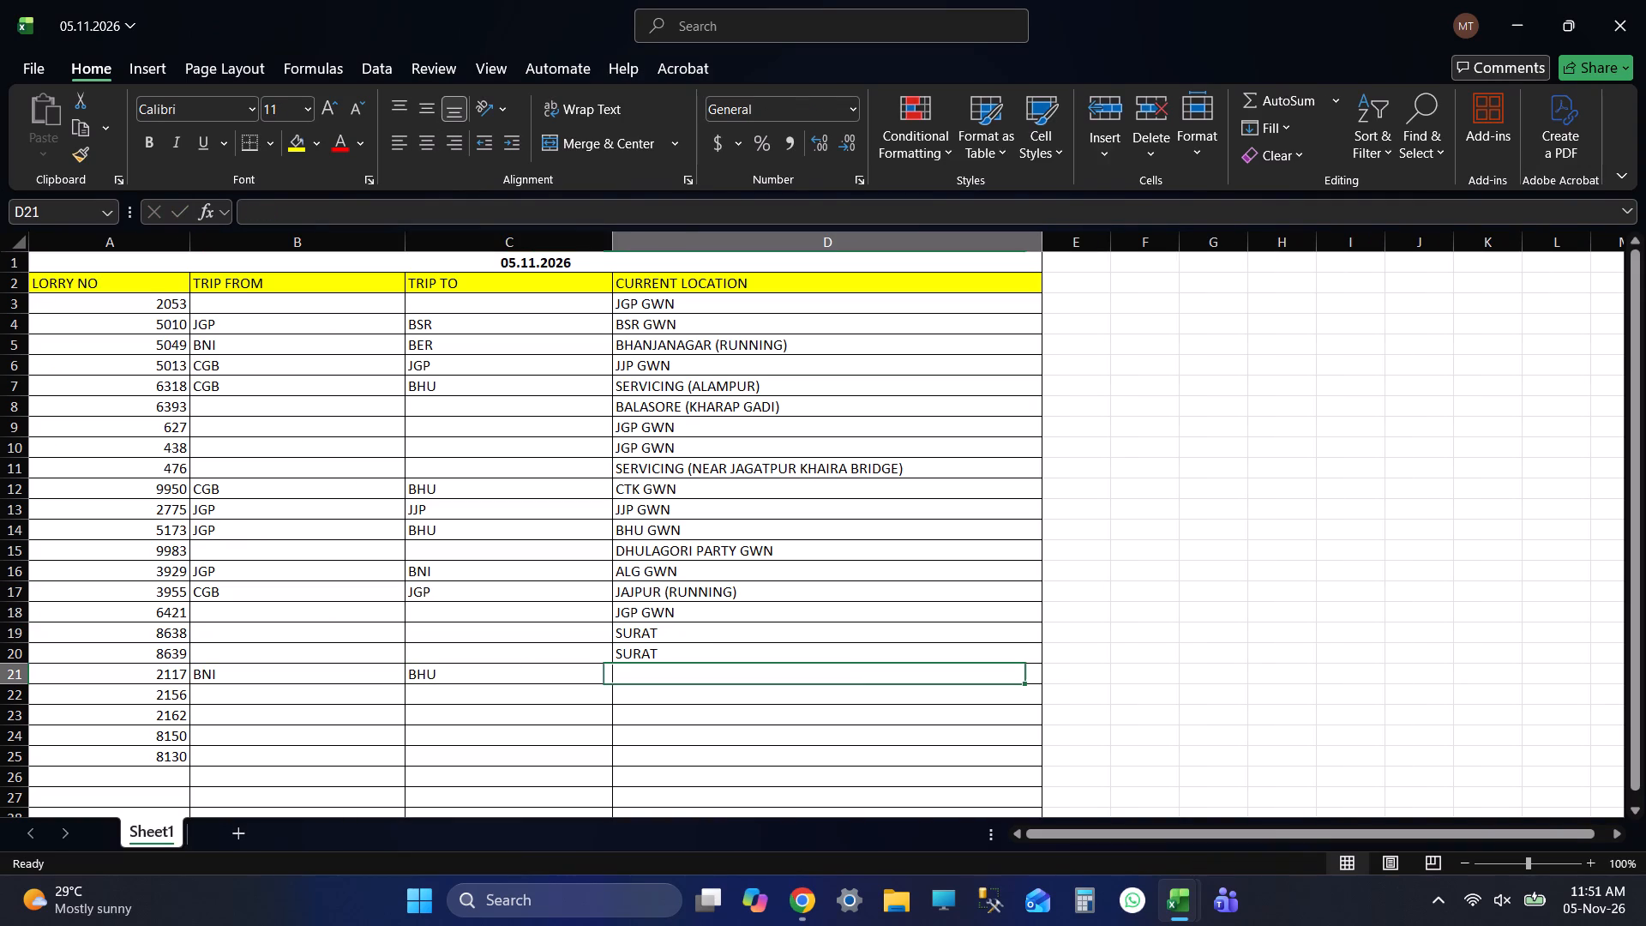
Save the status sheet with lorry 2117's trip destination filled in.
{"action": "key", "text": "ctrl+s"}
{"action": "key", "text": "ctrl+s"}
{"action": "key", "text": "ctrl+s"}
{"action": "key", "text": "ctrl+s"}
{"action": "key", "text": "ctrl+s"}
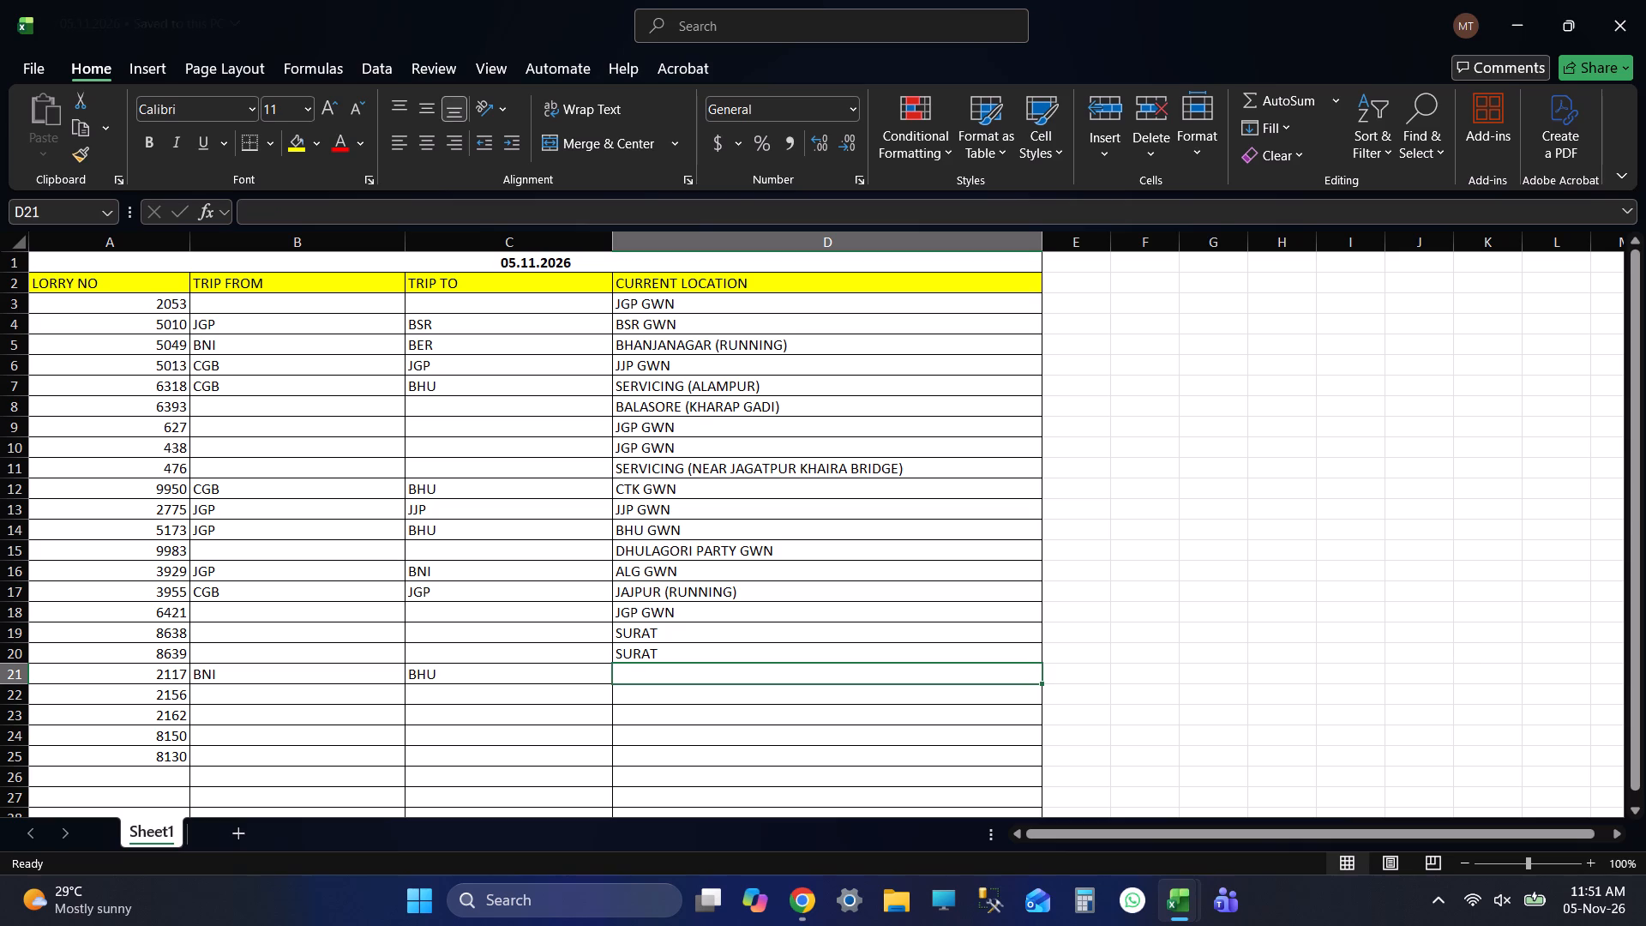
{"action": "key", "text": "ctrl+s"}
{"action": "key", "text": "ctrl+s"}
{"action": "key", "text": "ctrl+s"}
{"action": "key", "text": "ctrl+s"}
{"action": "key", "text": "ctrl+s"}
{"action": "key", "text": "ctrl+s"}
Check lorry 2117's position on the Wheelseye map and enter SAMBALPUR RUNNING) as its current location in the status sheet.
{"action": "key", "text": "alt+Tab"}
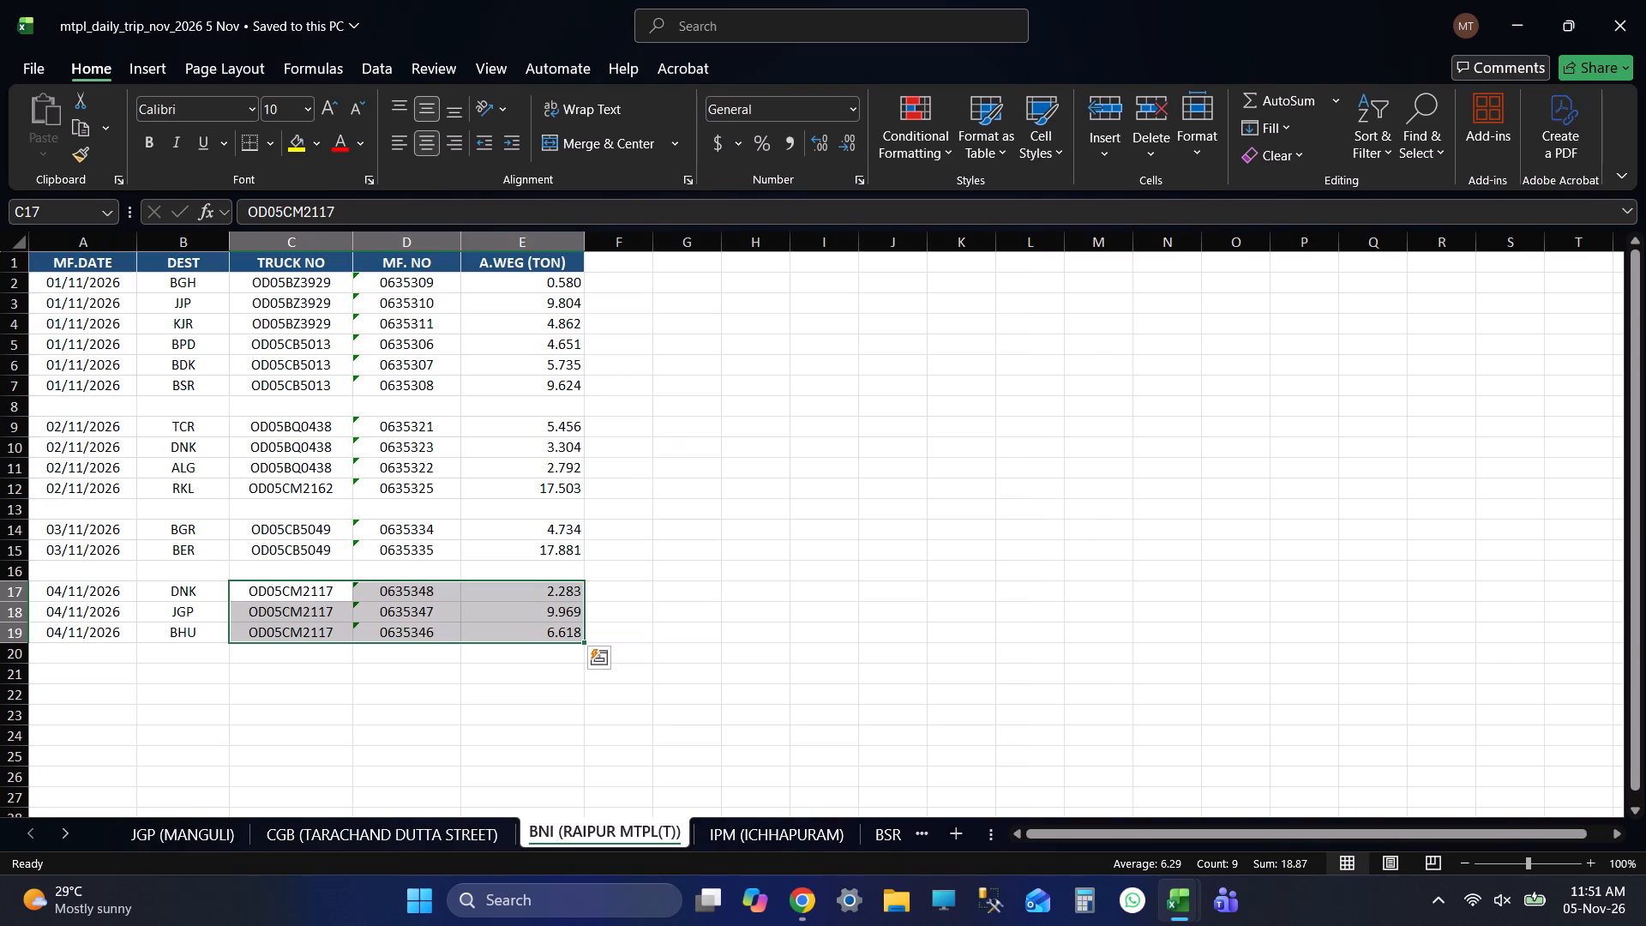
{"action": "key", "text": "alt+Tab"}
{"action": "key", "text": "alt+Tab"}
{"action": "key", "text": "alt+Tab"}
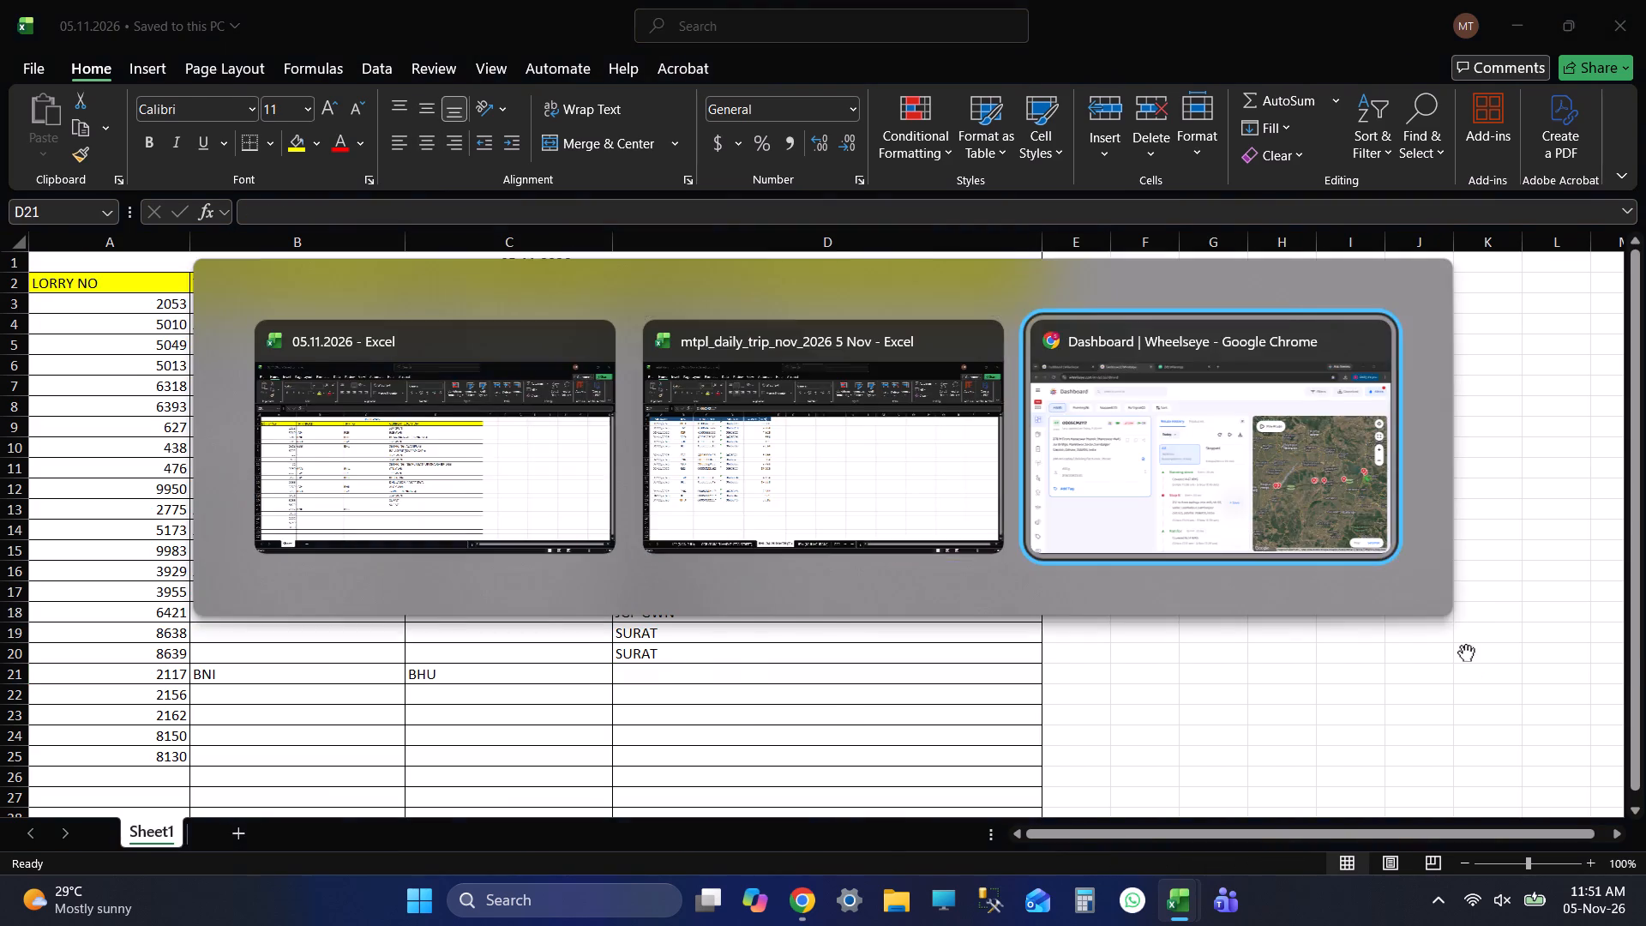
{"action": "scroll", "coordinate": [1524, 629], "scroll_direction": "up", "scroll_amount": 6}
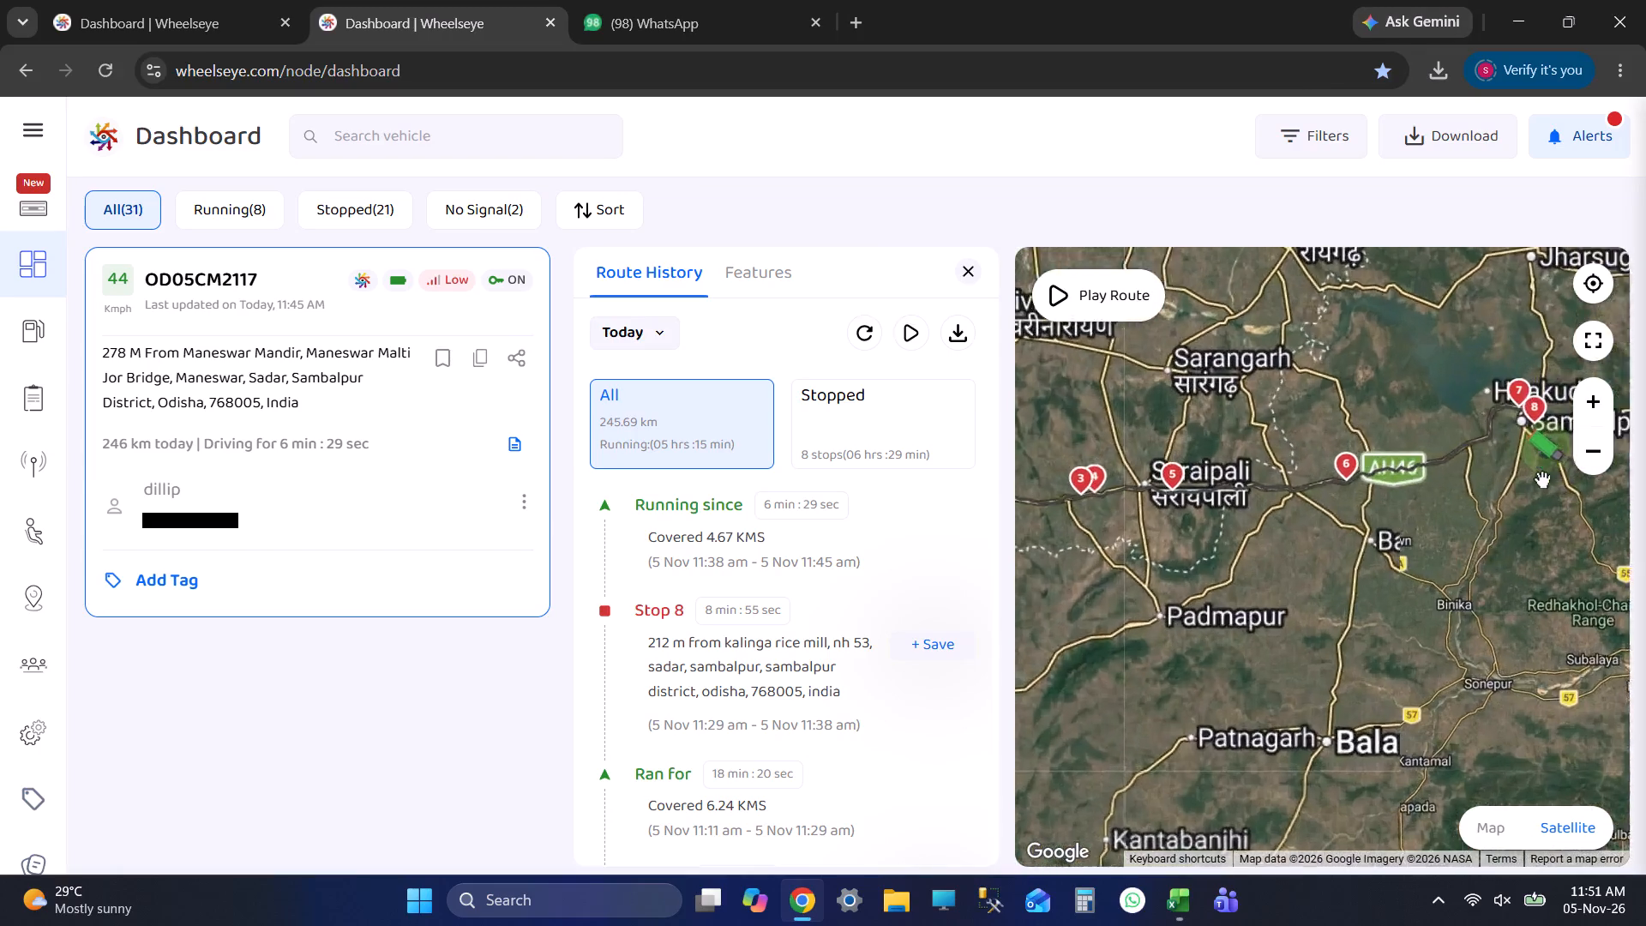
{"action": "scroll", "coordinate": [1542, 479], "scroll_direction": "up", "scroll_amount": 2}
{"action": "left_click_drag", "start_coordinate": [1533, 468], "coordinate": [1387, 585]}
{"action": "key", "text": "alt+Tab"}
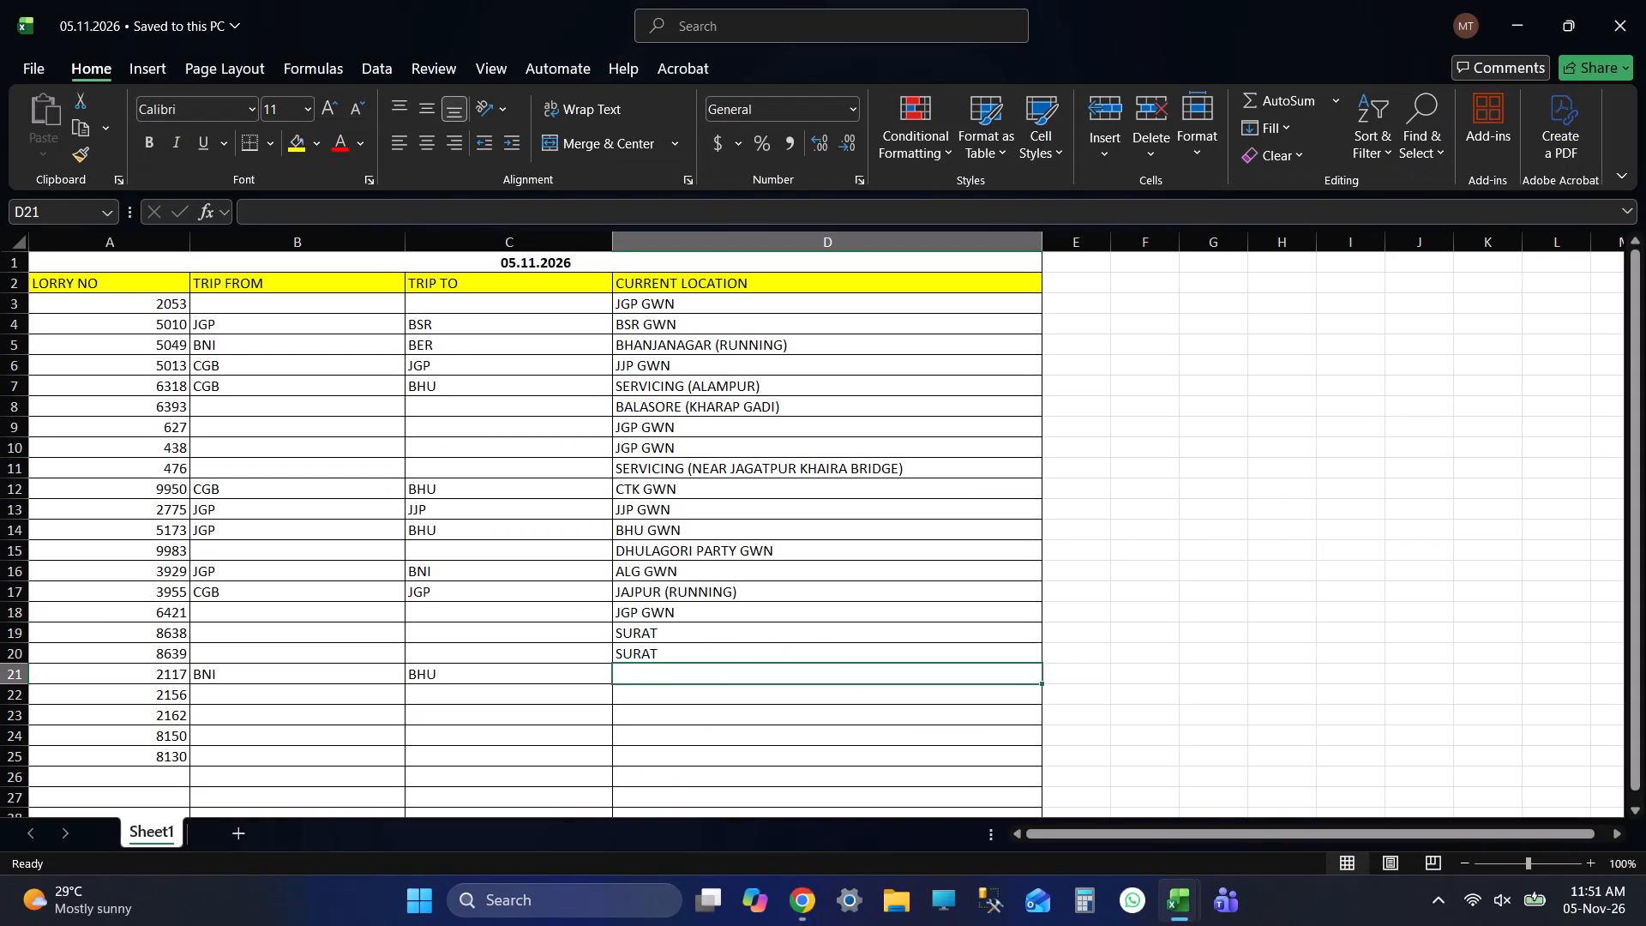
{"action": "type", "text": "SA,M"}
{"action": "key", "text": "BackSpace"}
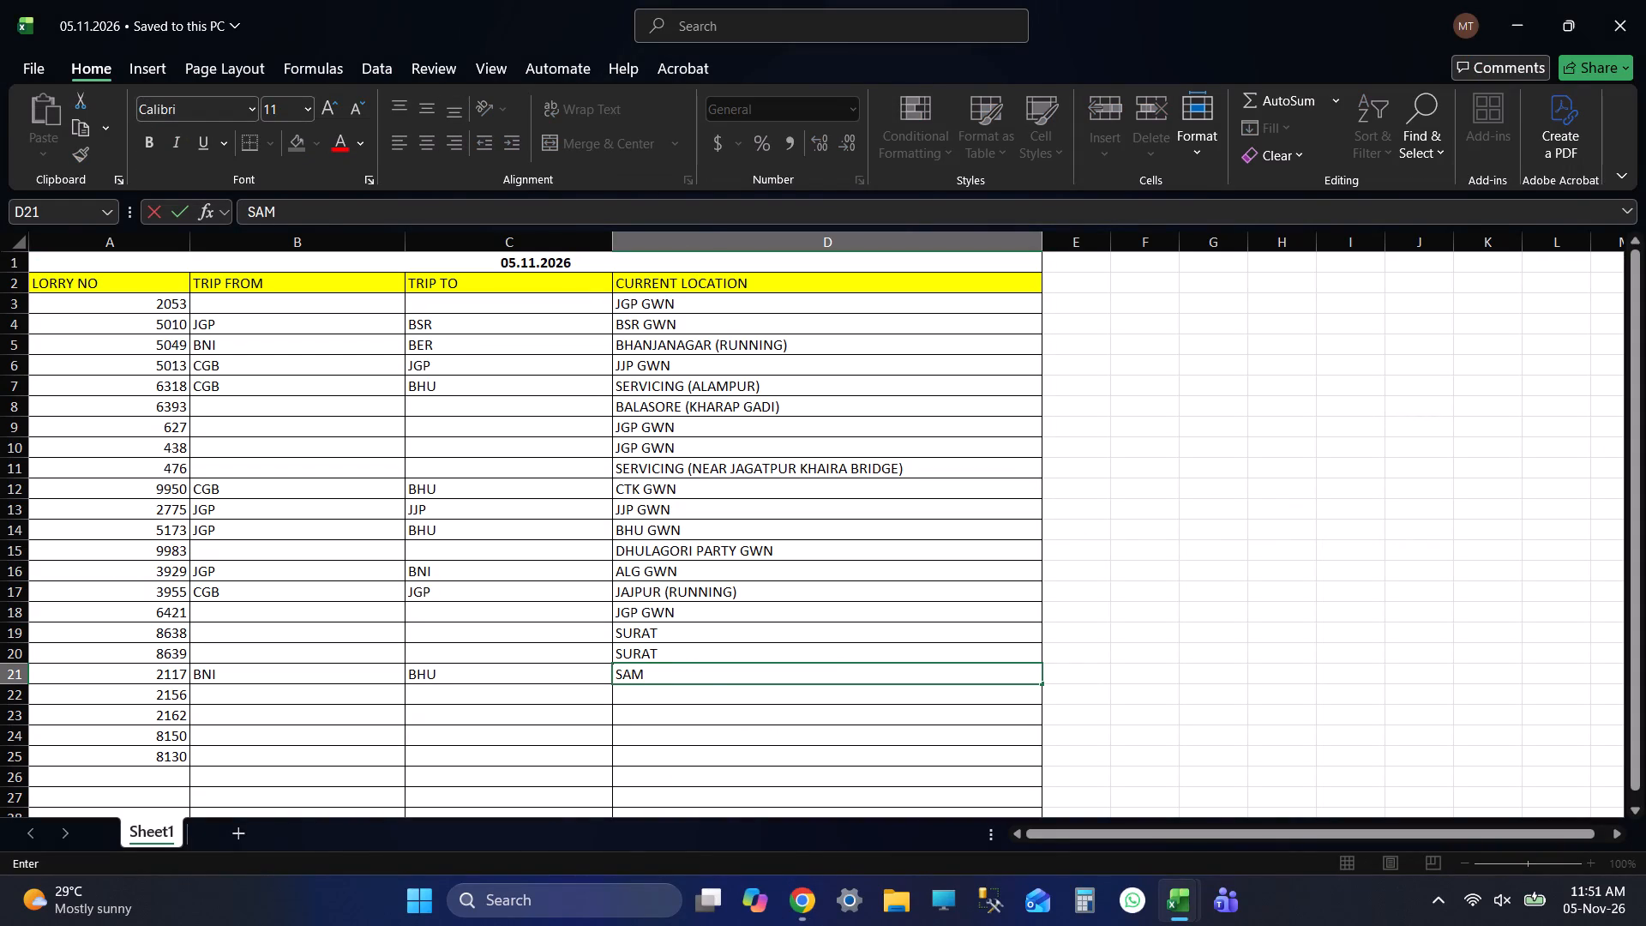
{"action": "type", "text": "BALPUR"}
{"action": "key", "text": "space"}
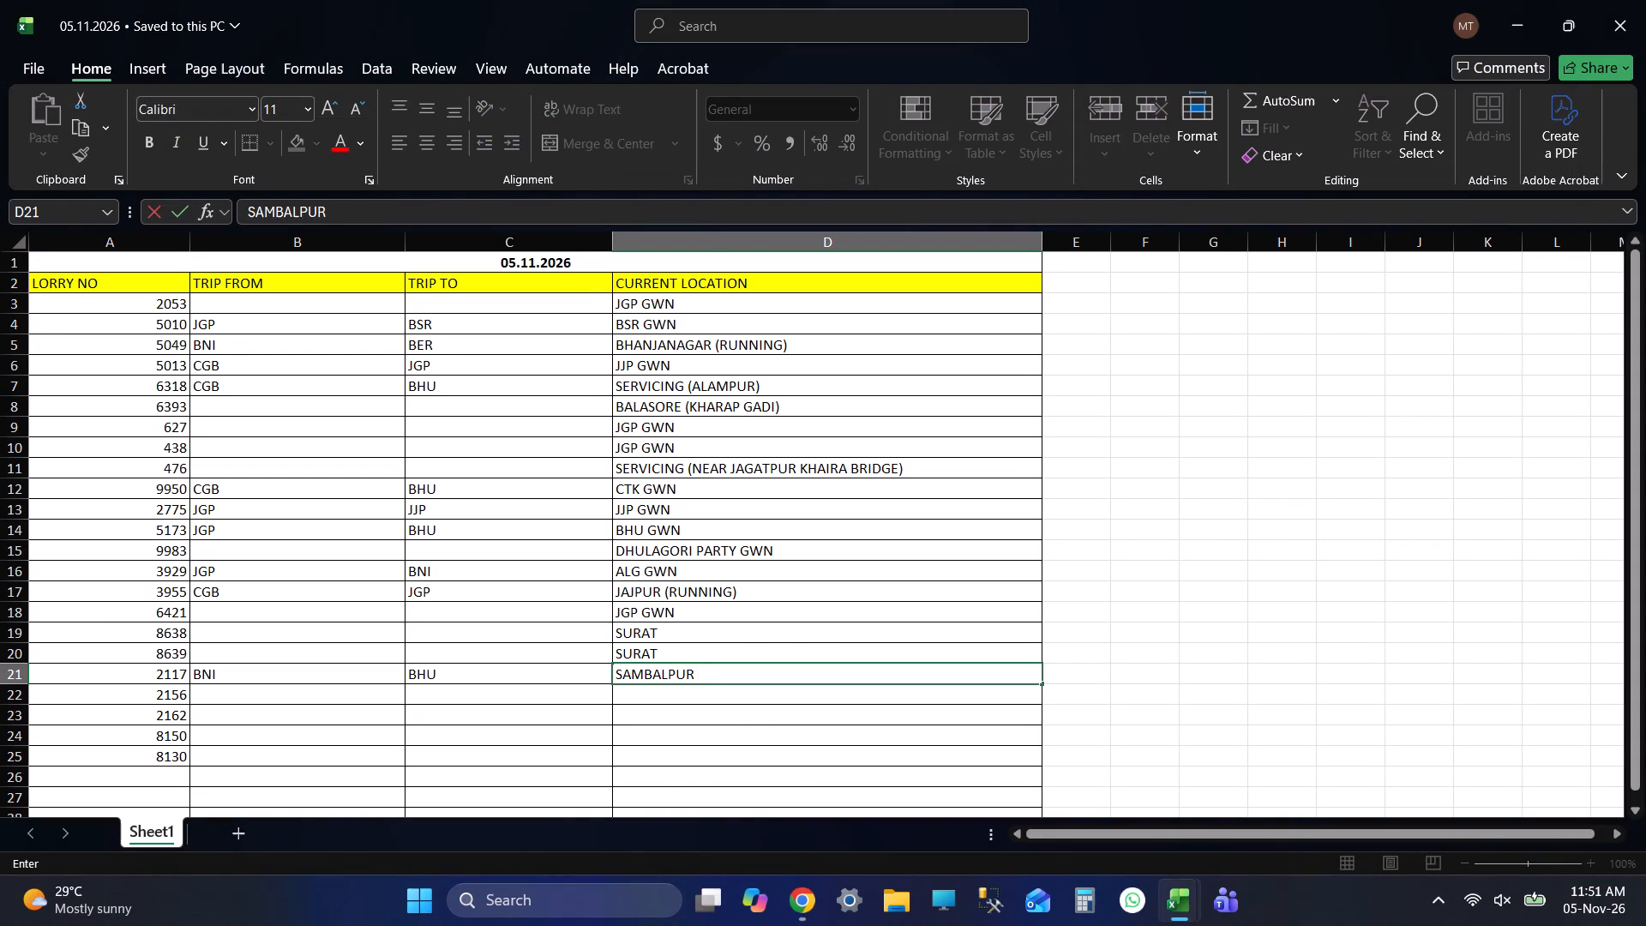
{"action": "type", "text": "RUNNING0"}
{"action": "key", "text": "BackSpace"}
{"action": "key", "text": "shift+parenright"}
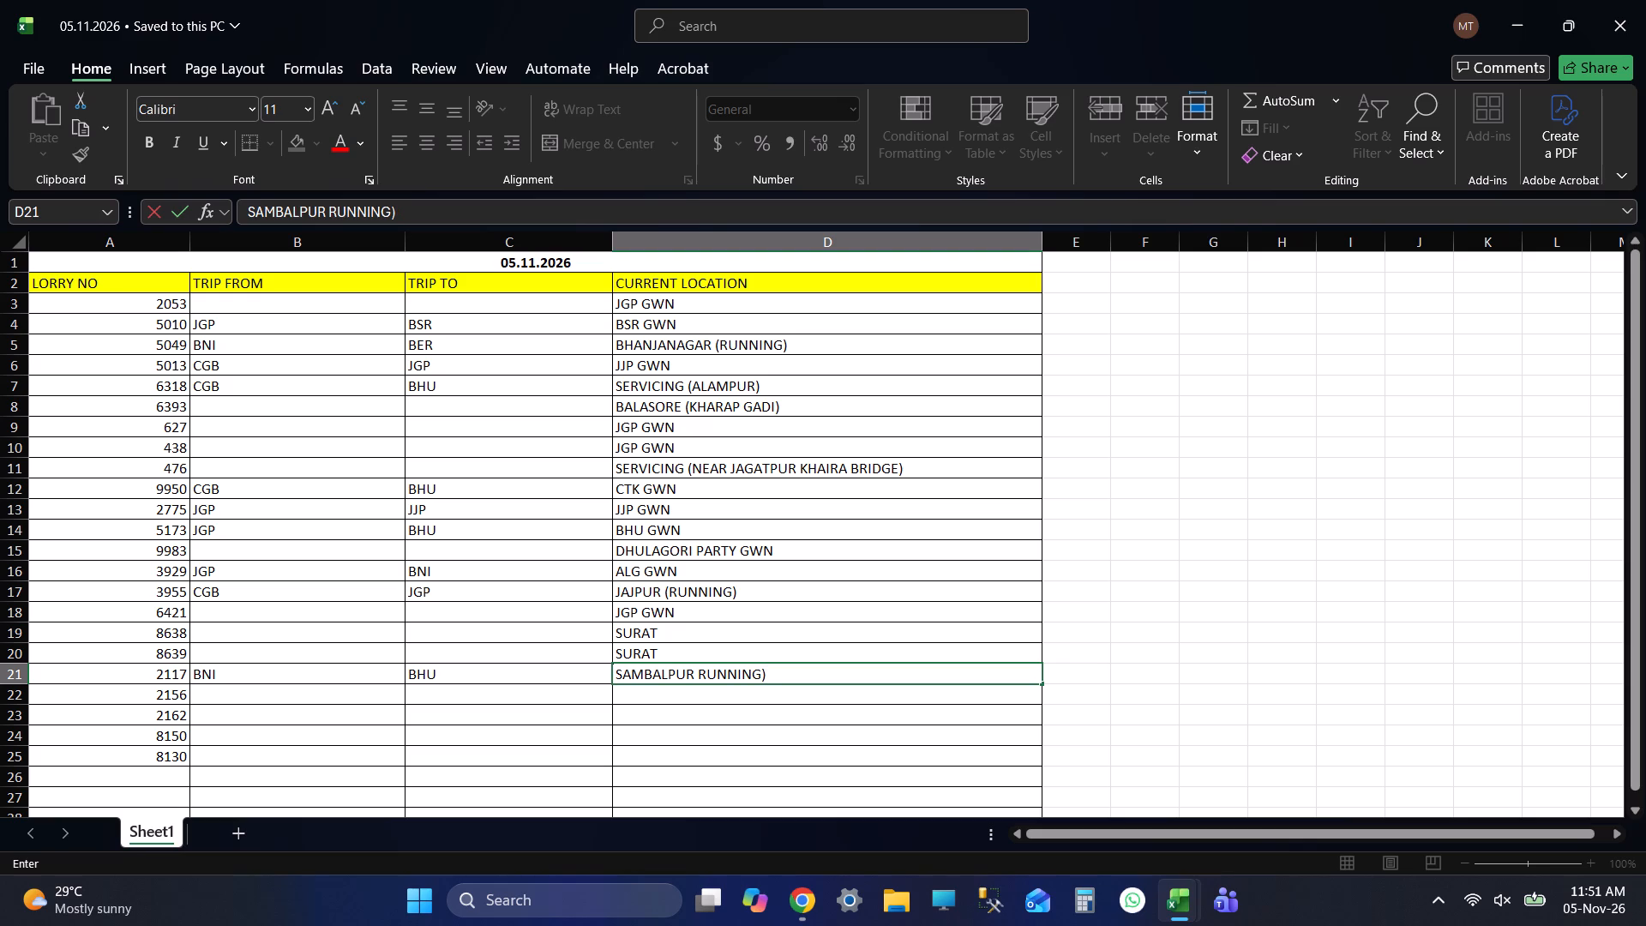
Insert the missing opening bracket so lorry 2117's current location reads SAMBALPUR (RUNNING), and save the status sheet.
{"action": "key", "text": "ctrl+Left"}
{"action": "key", "text": "Right"}
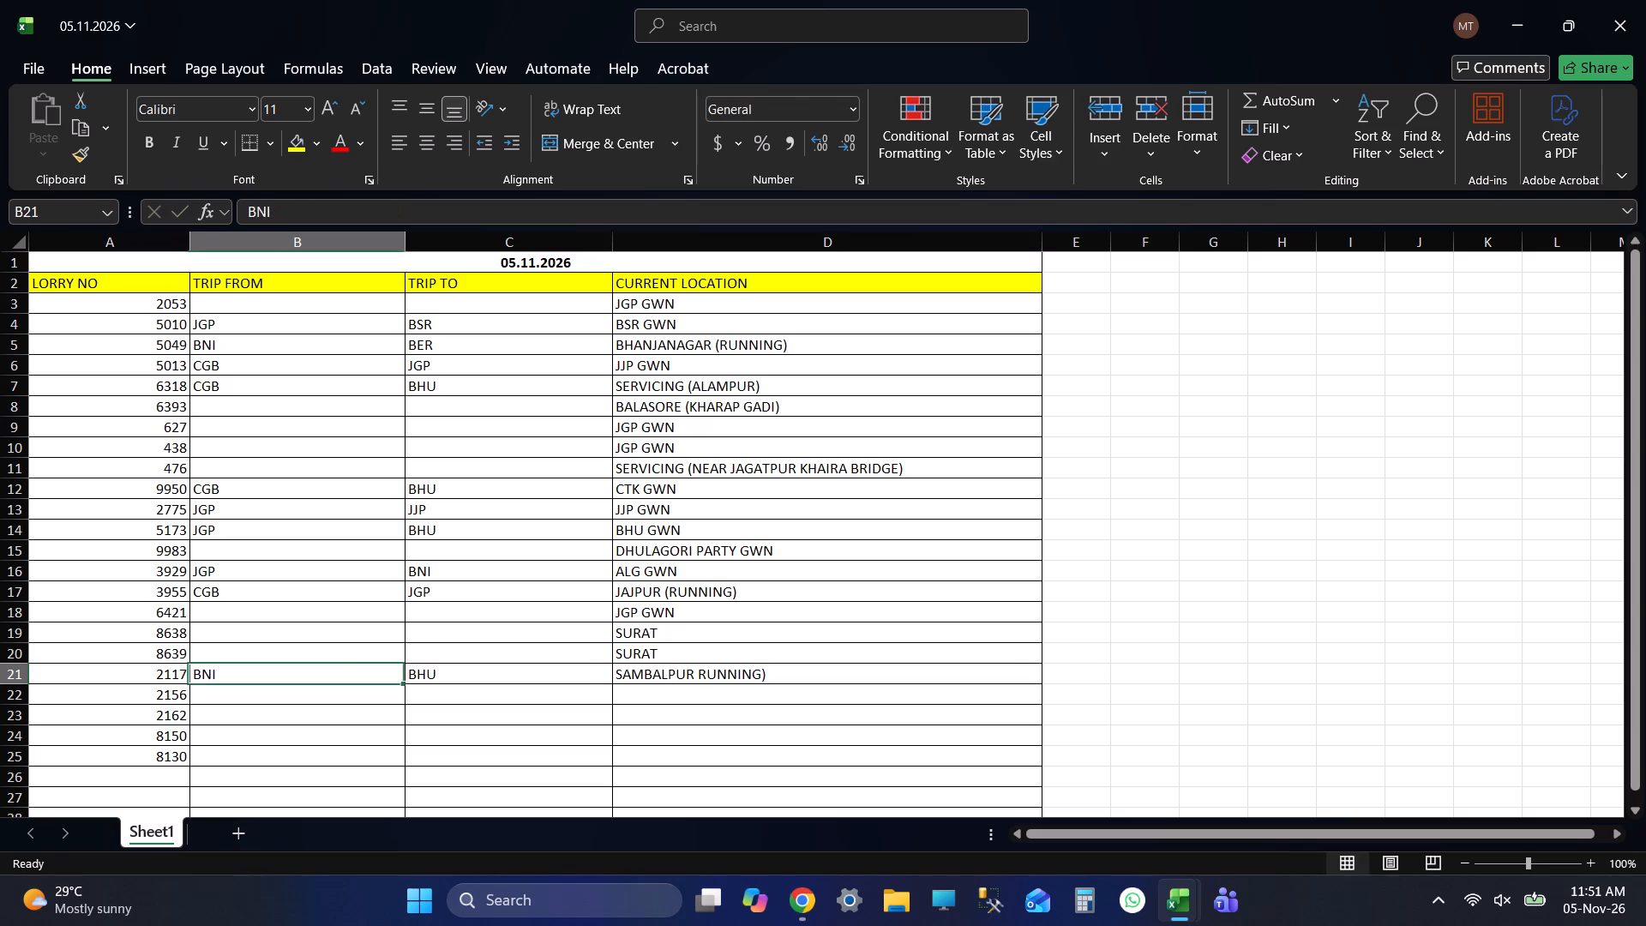
{"action": "key", "text": "Right"}
{"action": "key", "text": "Right"}
{"action": "key", "text": "F2"}
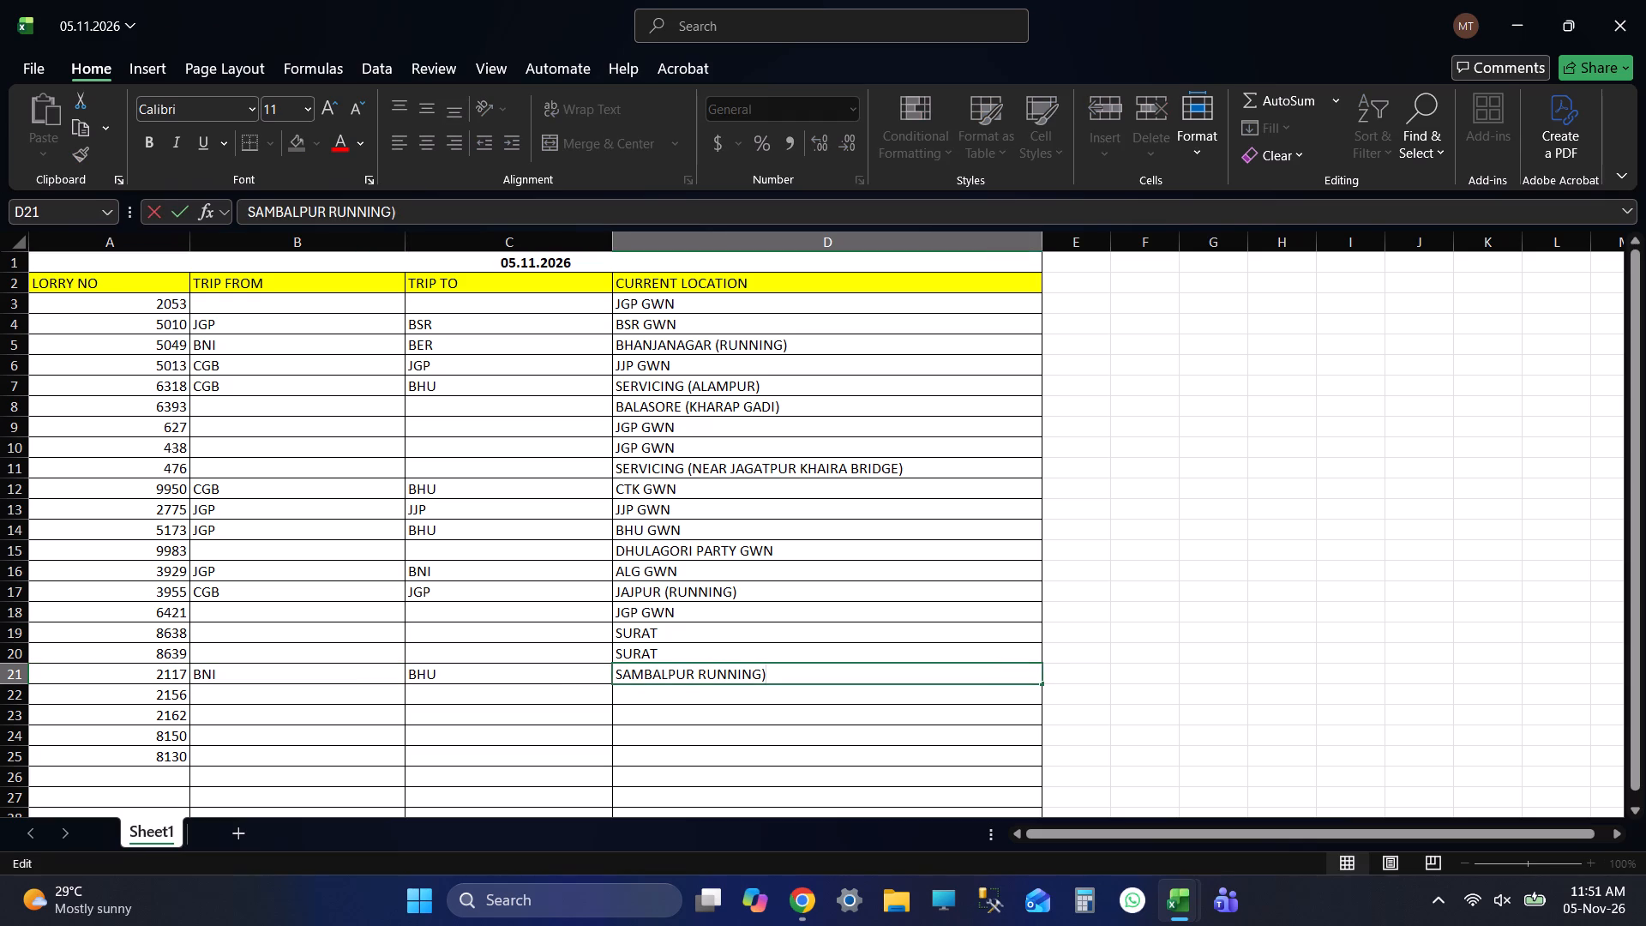
{"action": "key", "text": "Left"}
{"action": "key", "text": "Left"}
{"action": "key", "text": "Left"}
{"action": "key", "text": "Left"}
{"action": "key", "text": "Left"}
{"action": "key", "text": "Left"}
{"action": "key", "text": "Left"}
{"action": "key", "text": "Left"}
{"action": "key", "text": "shift+parenleft"}
{"action": "key", "text": "Return"}
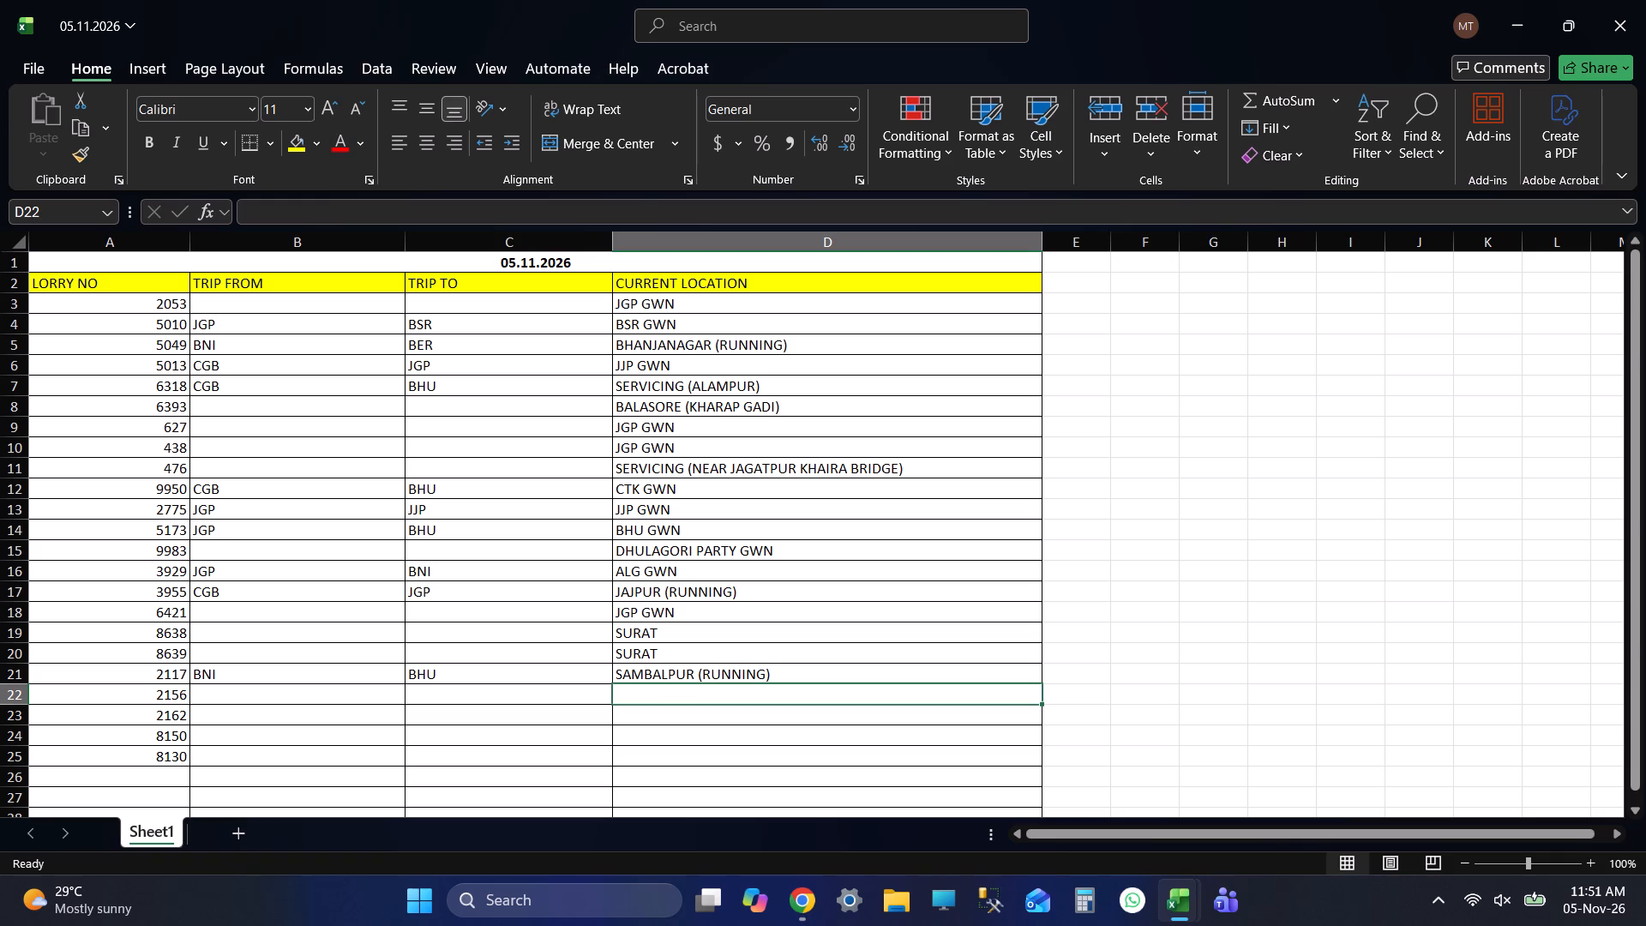
{"action": "key", "text": "ctrl+s"}
{"action": "key", "text": "ctrl+s"}
{"action": "key", "text": "ctrl+s"}
{"action": "key", "text": "ctrl+s"}
{"action": "key", "text": "ctrl+s"}
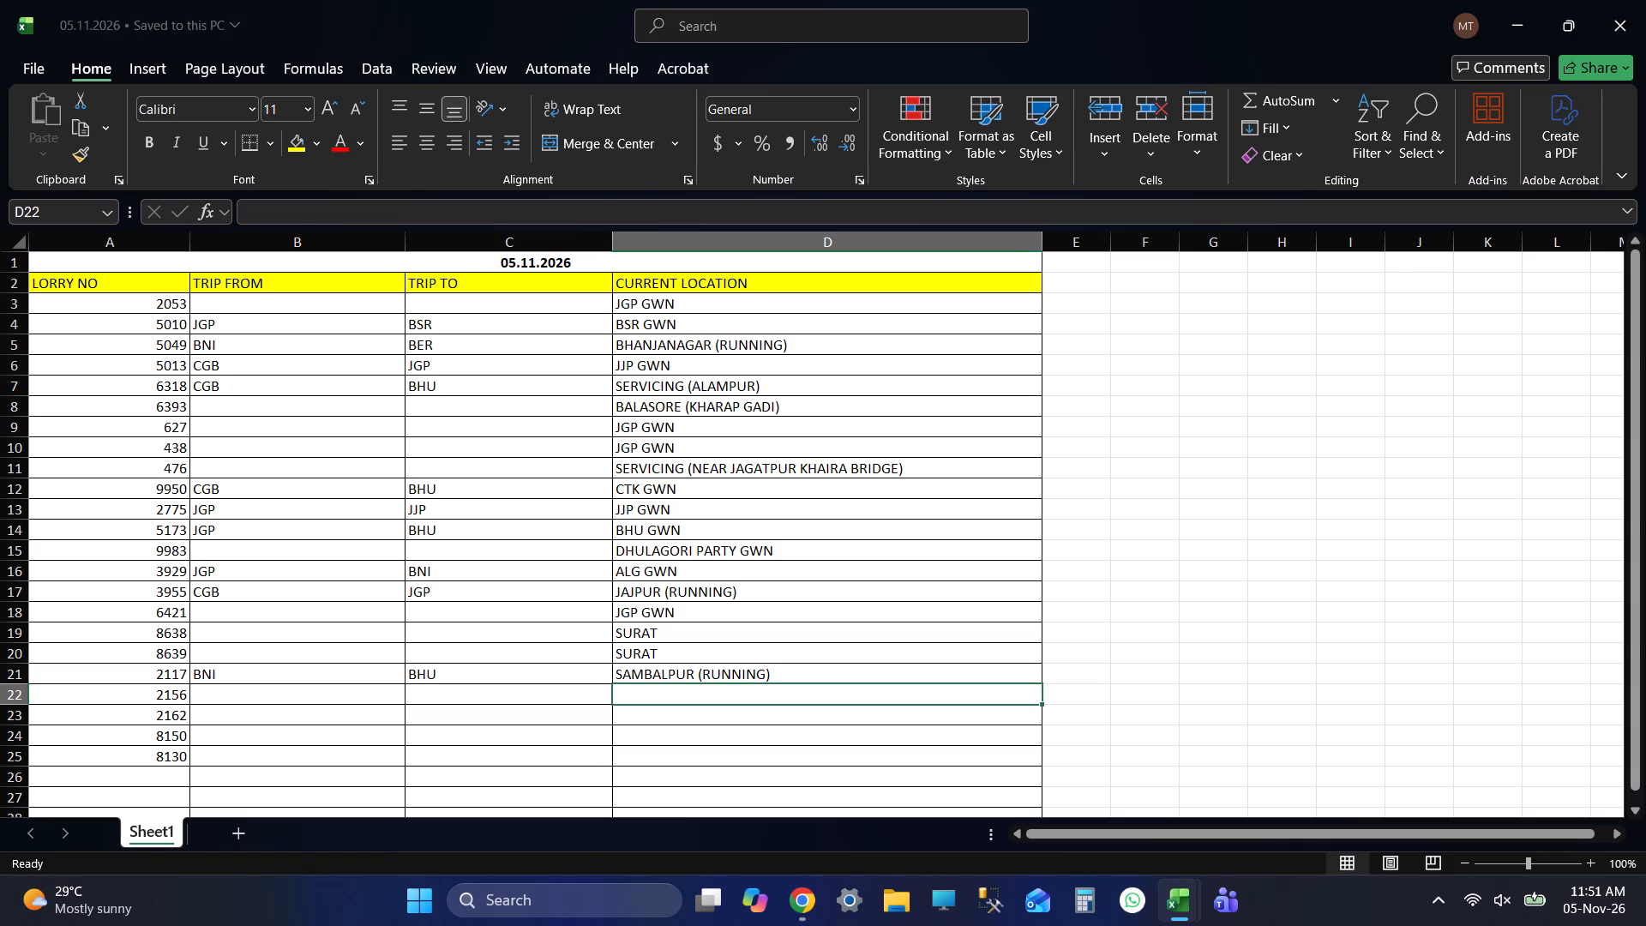
{"action": "key", "text": "ctrl+s"}
{"action": "key", "text": "ctrl+s"}
{"action": "key", "text": "ctrl+s"}
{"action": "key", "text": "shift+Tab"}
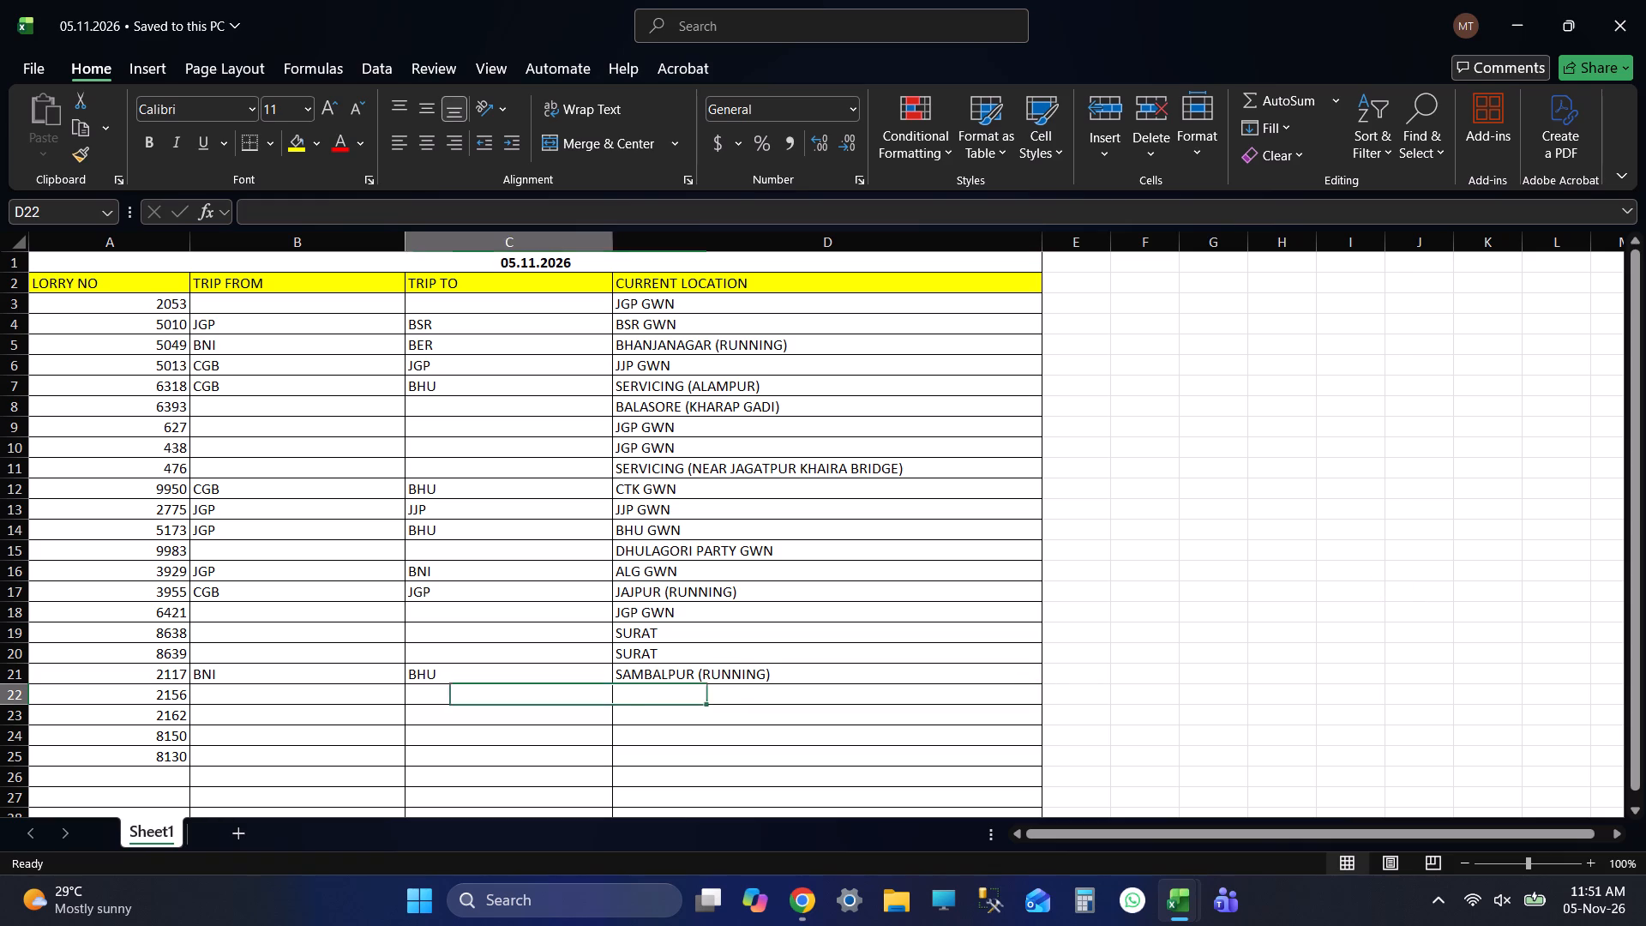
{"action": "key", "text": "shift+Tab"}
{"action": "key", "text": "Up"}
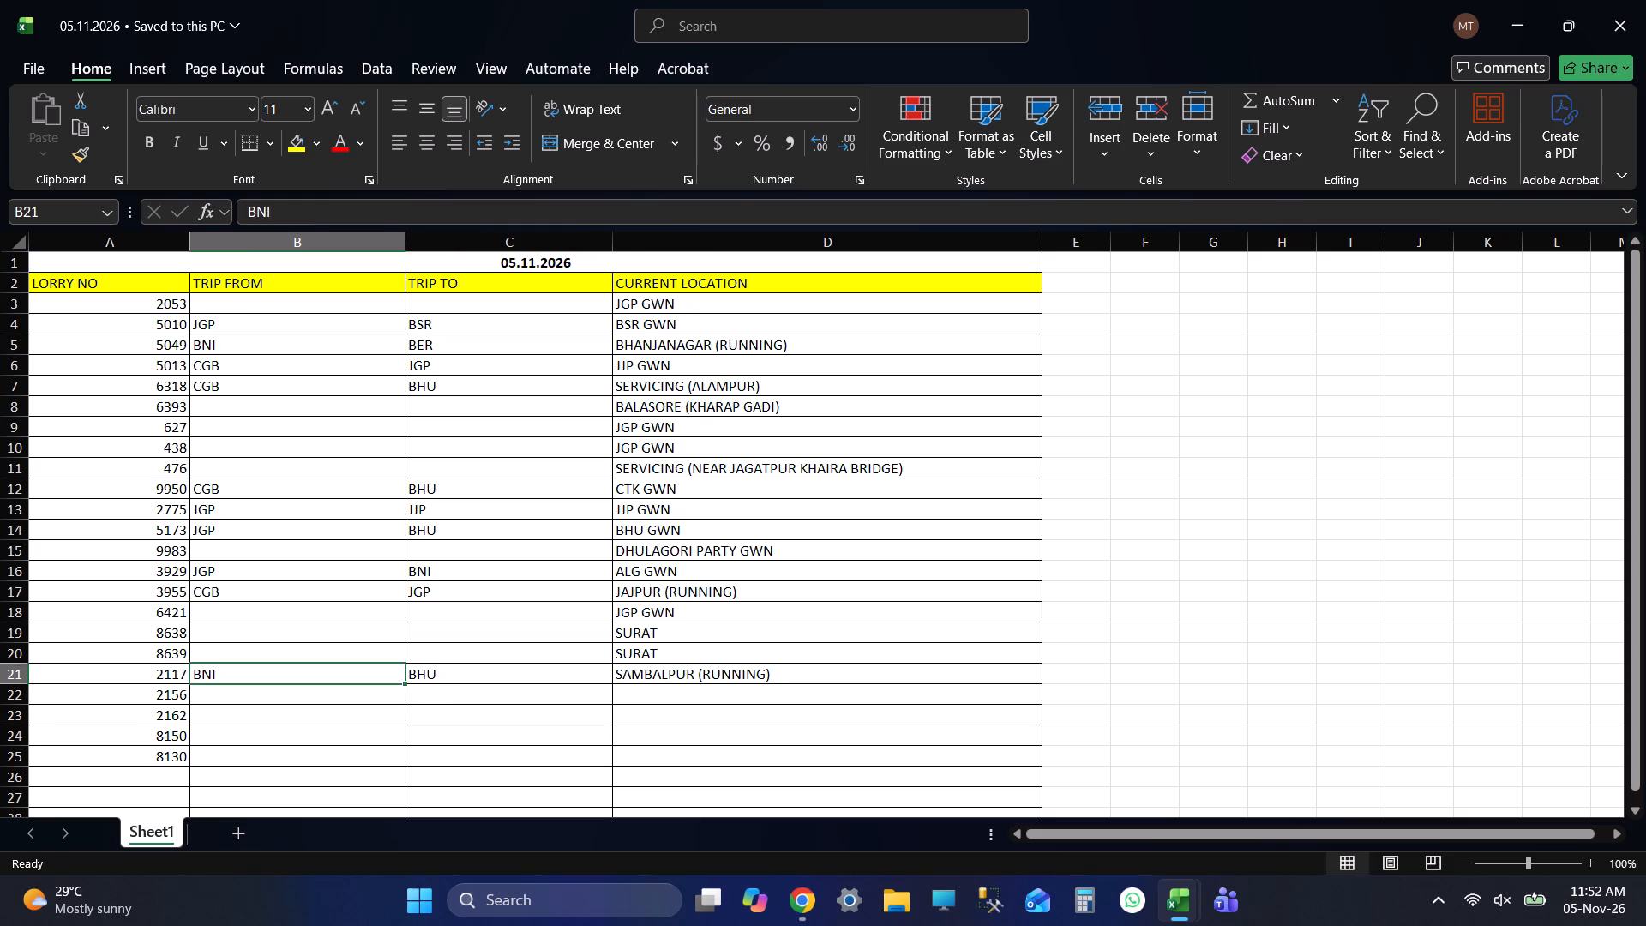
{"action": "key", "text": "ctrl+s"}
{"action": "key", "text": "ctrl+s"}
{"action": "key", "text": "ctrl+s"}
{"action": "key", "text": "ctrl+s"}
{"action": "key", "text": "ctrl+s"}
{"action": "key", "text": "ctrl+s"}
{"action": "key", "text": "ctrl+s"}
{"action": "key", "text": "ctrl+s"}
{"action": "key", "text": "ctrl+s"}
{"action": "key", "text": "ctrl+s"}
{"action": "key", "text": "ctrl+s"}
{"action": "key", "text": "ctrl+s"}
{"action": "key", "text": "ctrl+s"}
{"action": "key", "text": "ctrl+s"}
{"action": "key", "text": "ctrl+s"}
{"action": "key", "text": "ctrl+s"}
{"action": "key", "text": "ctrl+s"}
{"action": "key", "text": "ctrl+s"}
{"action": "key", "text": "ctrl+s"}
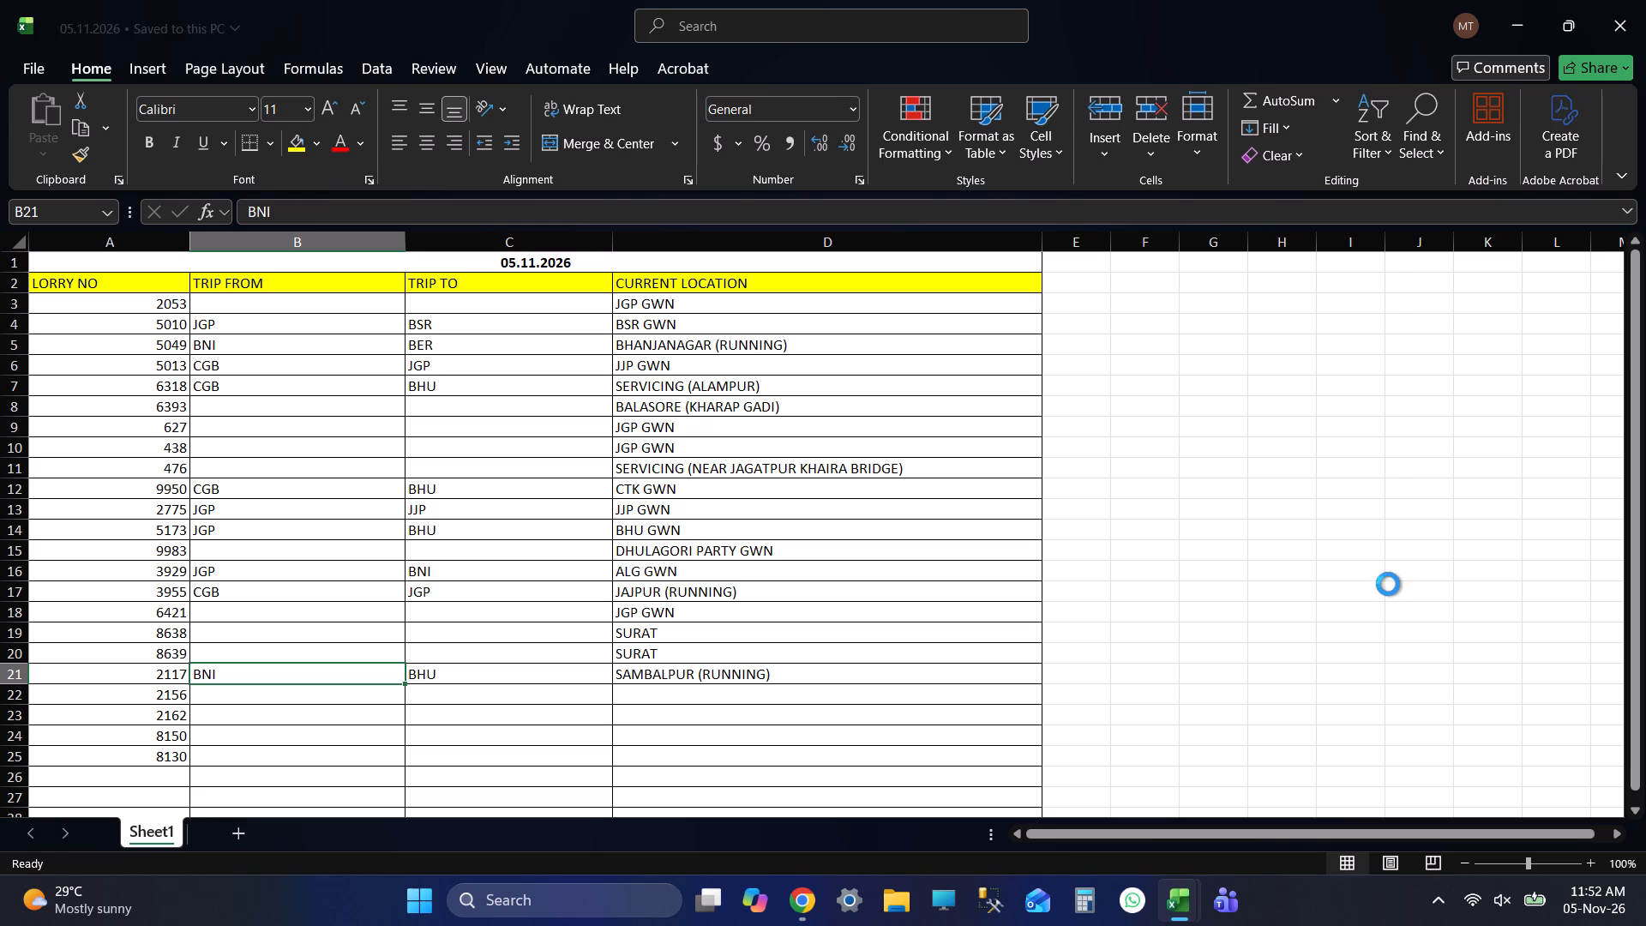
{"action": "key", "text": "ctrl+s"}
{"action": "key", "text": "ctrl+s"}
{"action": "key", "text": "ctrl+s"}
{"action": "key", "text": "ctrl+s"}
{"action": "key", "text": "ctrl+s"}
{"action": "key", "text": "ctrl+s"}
Review lorry 2117's route on the Wheelseye map and its entries in the trip workbook against the status sheet row.
{"action": "key", "text": "alt+Tab"}
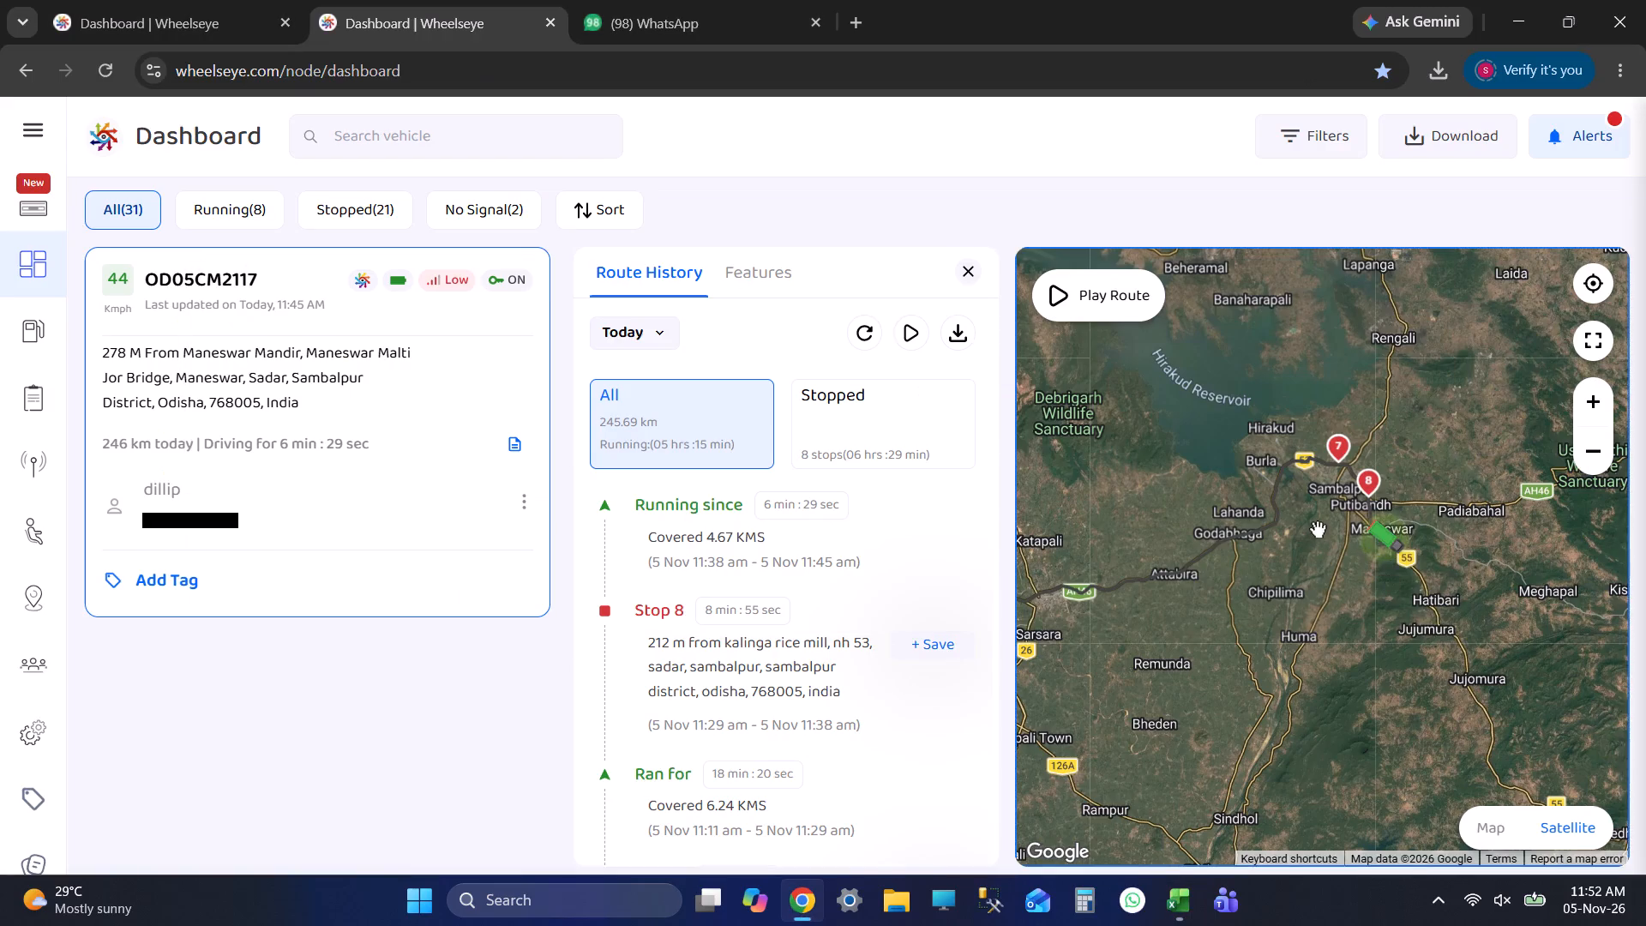
{"action": "key", "text": "alt+Tab"}
{"action": "key", "text": "alt+Tab"}
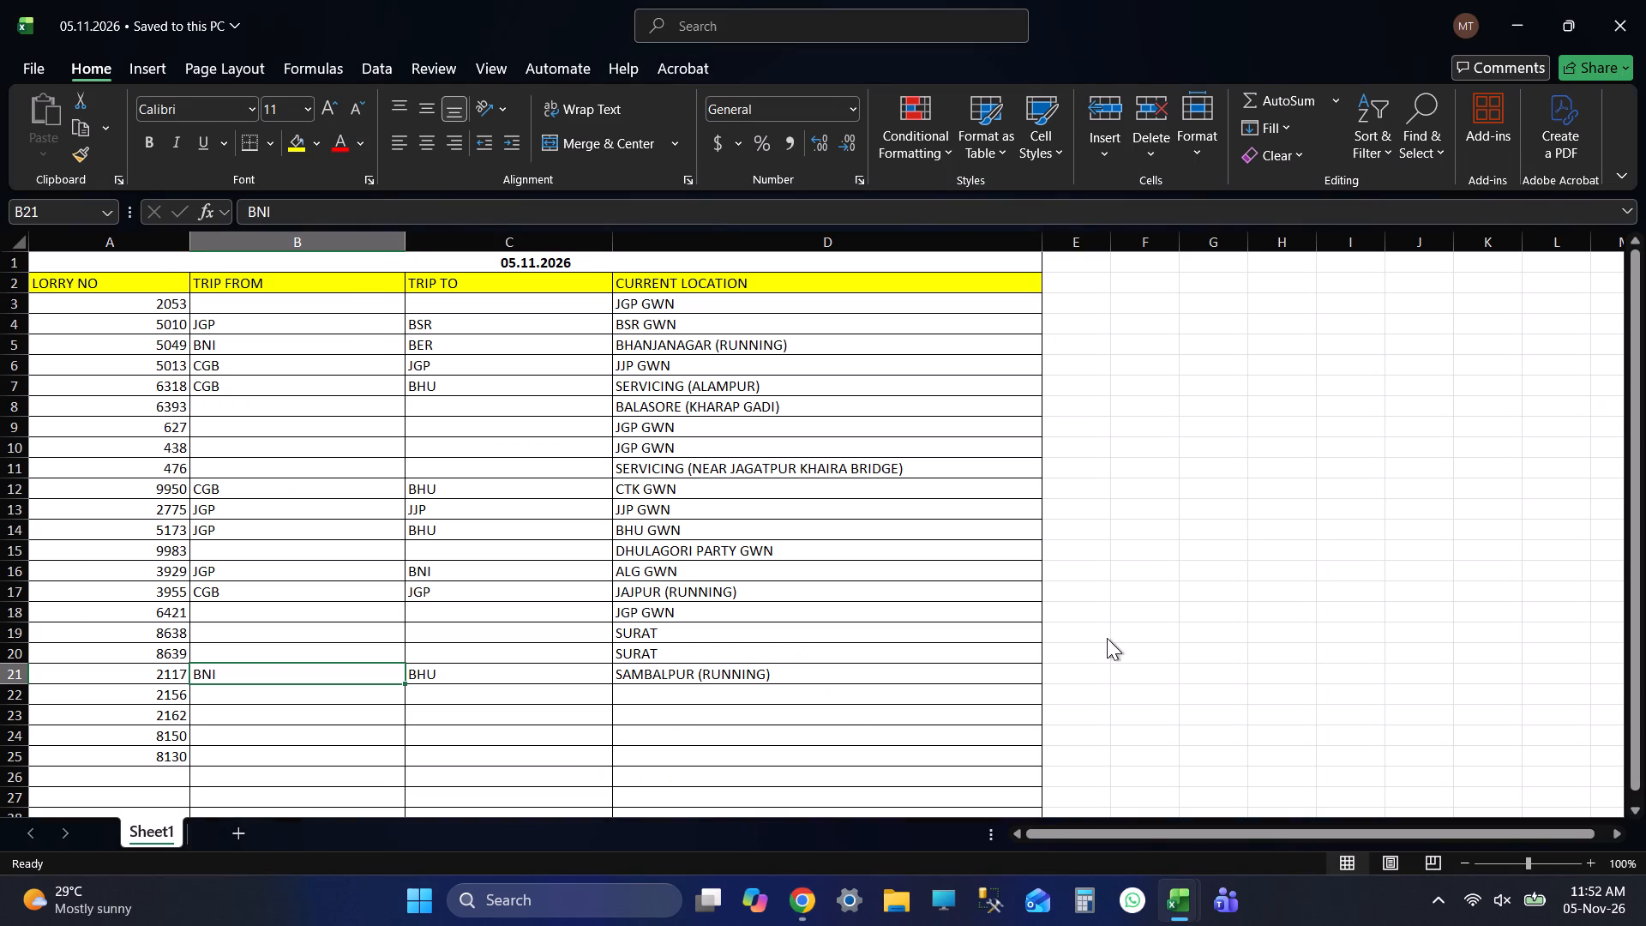
{"action": "scroll", "coordinate": [1269, 678], "scroll_direction": "down", "scroll_amount": 3}
{"action": "scroll", "coordinate": [1272, 682], "scroll_direction": "up", "scroll_amount": 1}
{"action": "scroll", "coordinate": [1272, 682], "scroll_direction": "down", "scroll_amount": 7}
{"action": "scroll", "coordinate": [1301, 664], "scroll_direction": "up", "scroll_amount": 1}
{"action": "scroll", "coordinate": [1301, 664], "scroll_direction": "down", "scroll_amount": 2}
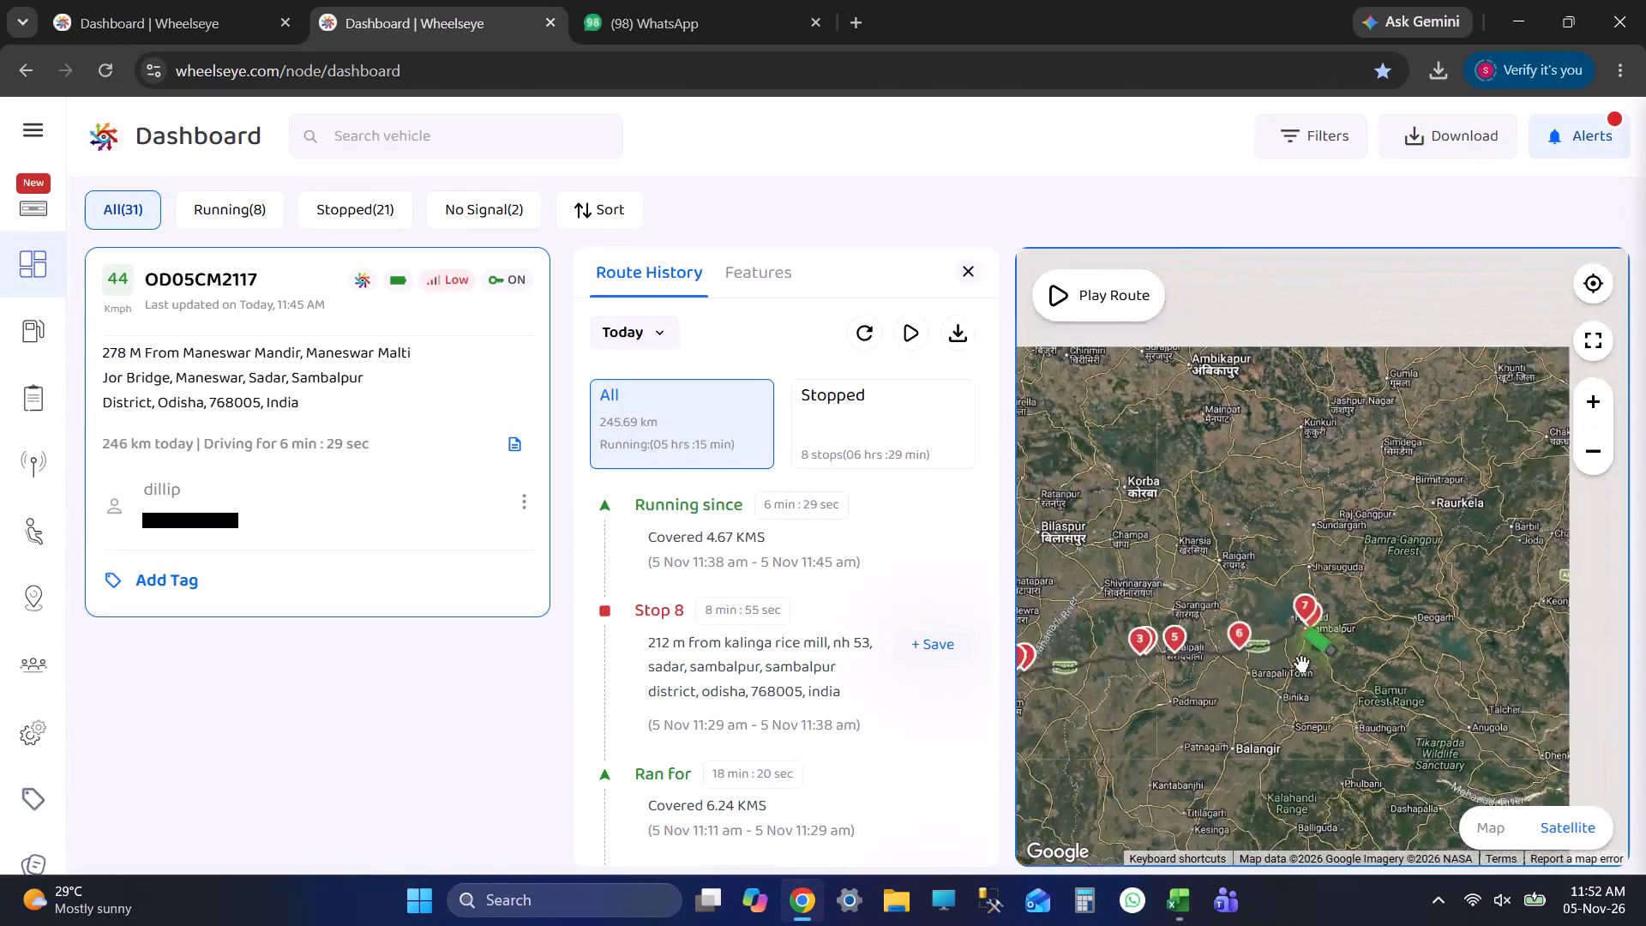
{"action": "scroll", "coordinate": [1301, 664], "scroll_direction": "down", "scroll_amount": 3}
{"action": "key", "text": "alt+Tab"}
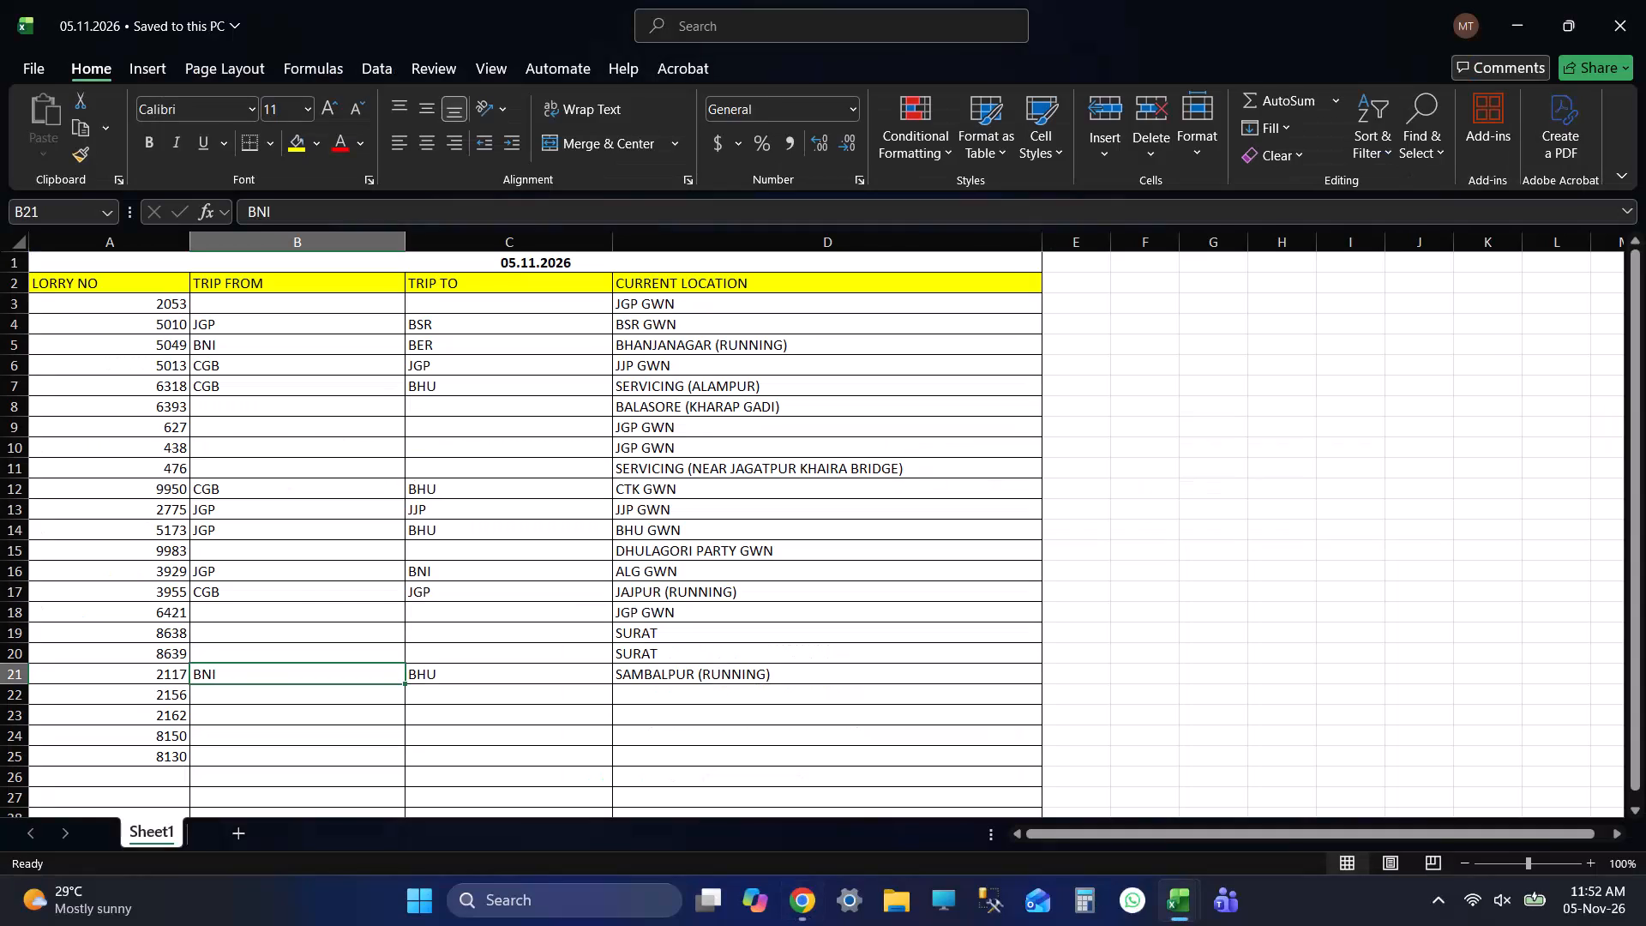
{"action": "key", "text": "alt+Tab"}
{"action": "key", "text": "alt+Tab"}
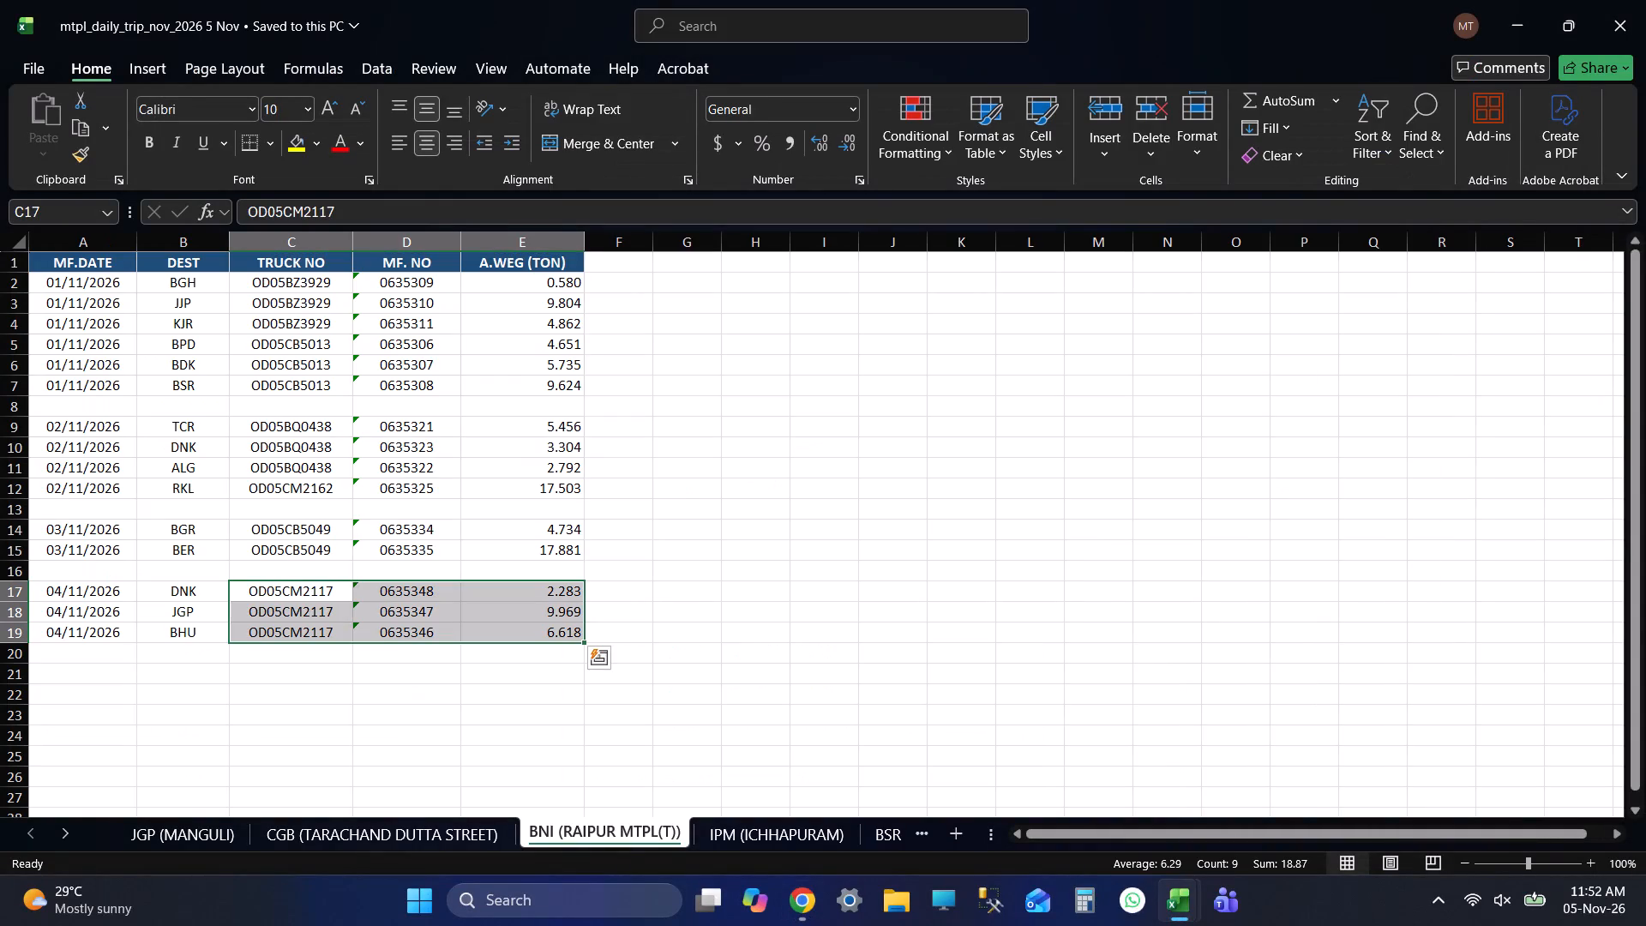
{"action": "key", "text": "alt+Tab"}
Copy the next lorry number, 2156, from the status sheet, search for it in Wheelseye and open its route history.
{"action": "key", "text": "Return"}
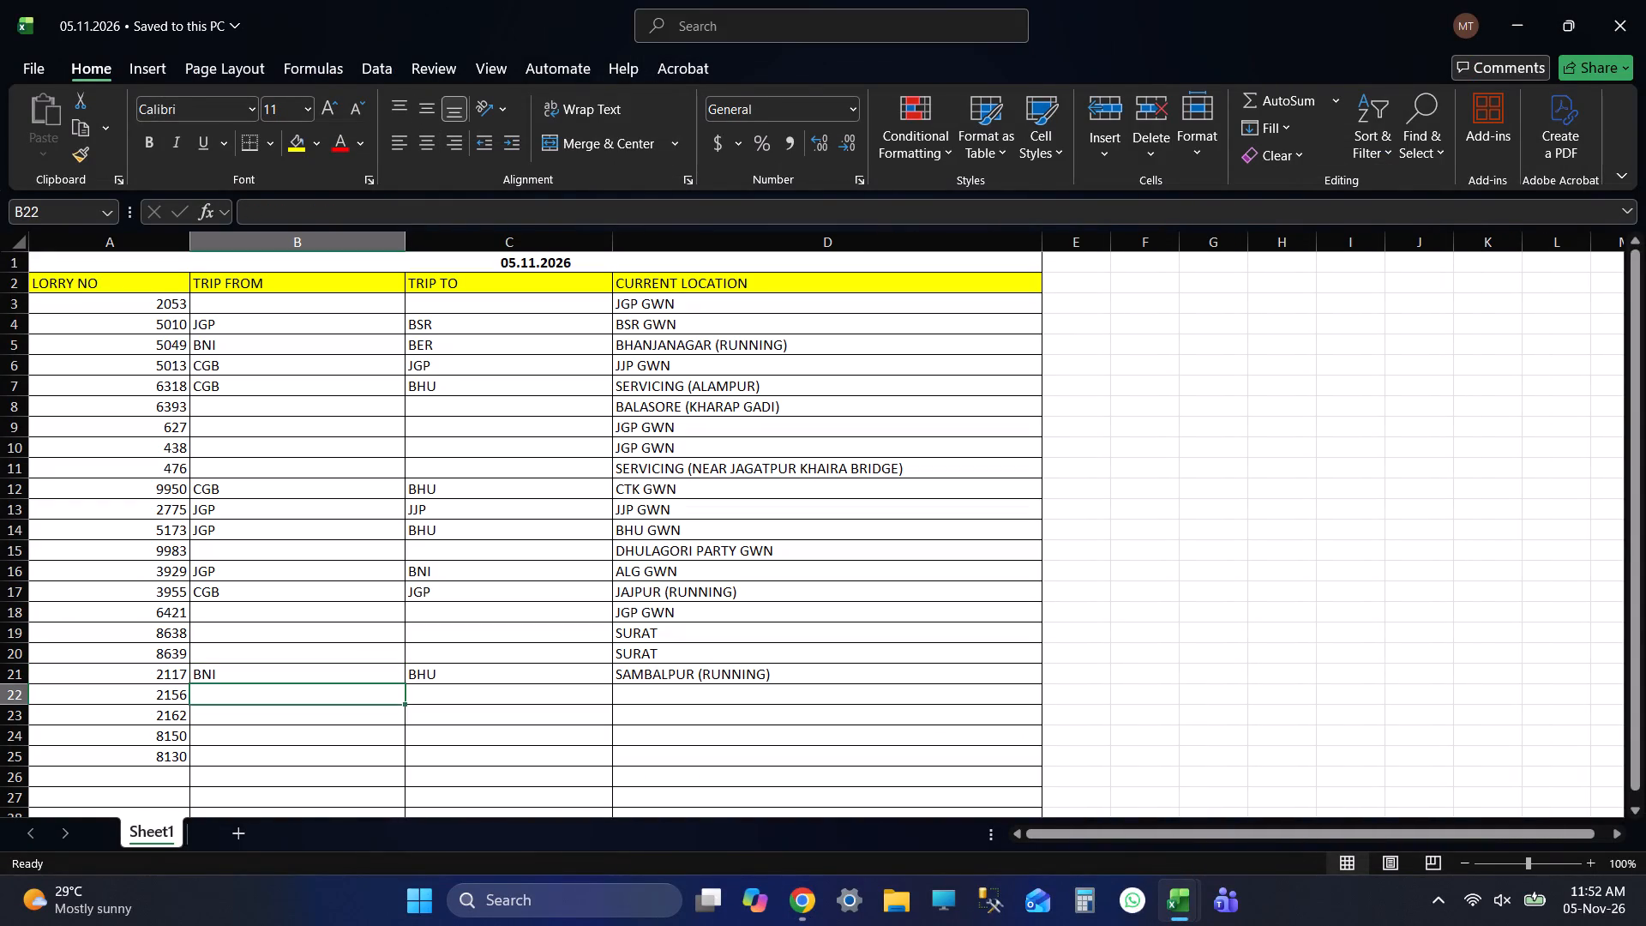
{"action": "key", "text": "ctrl+s"}
{"action": "key", "text": "shift+Tab"}
{"action": "key", "text": "ctrl+c"}
{"action": "key", "text": "alt+Tab"}
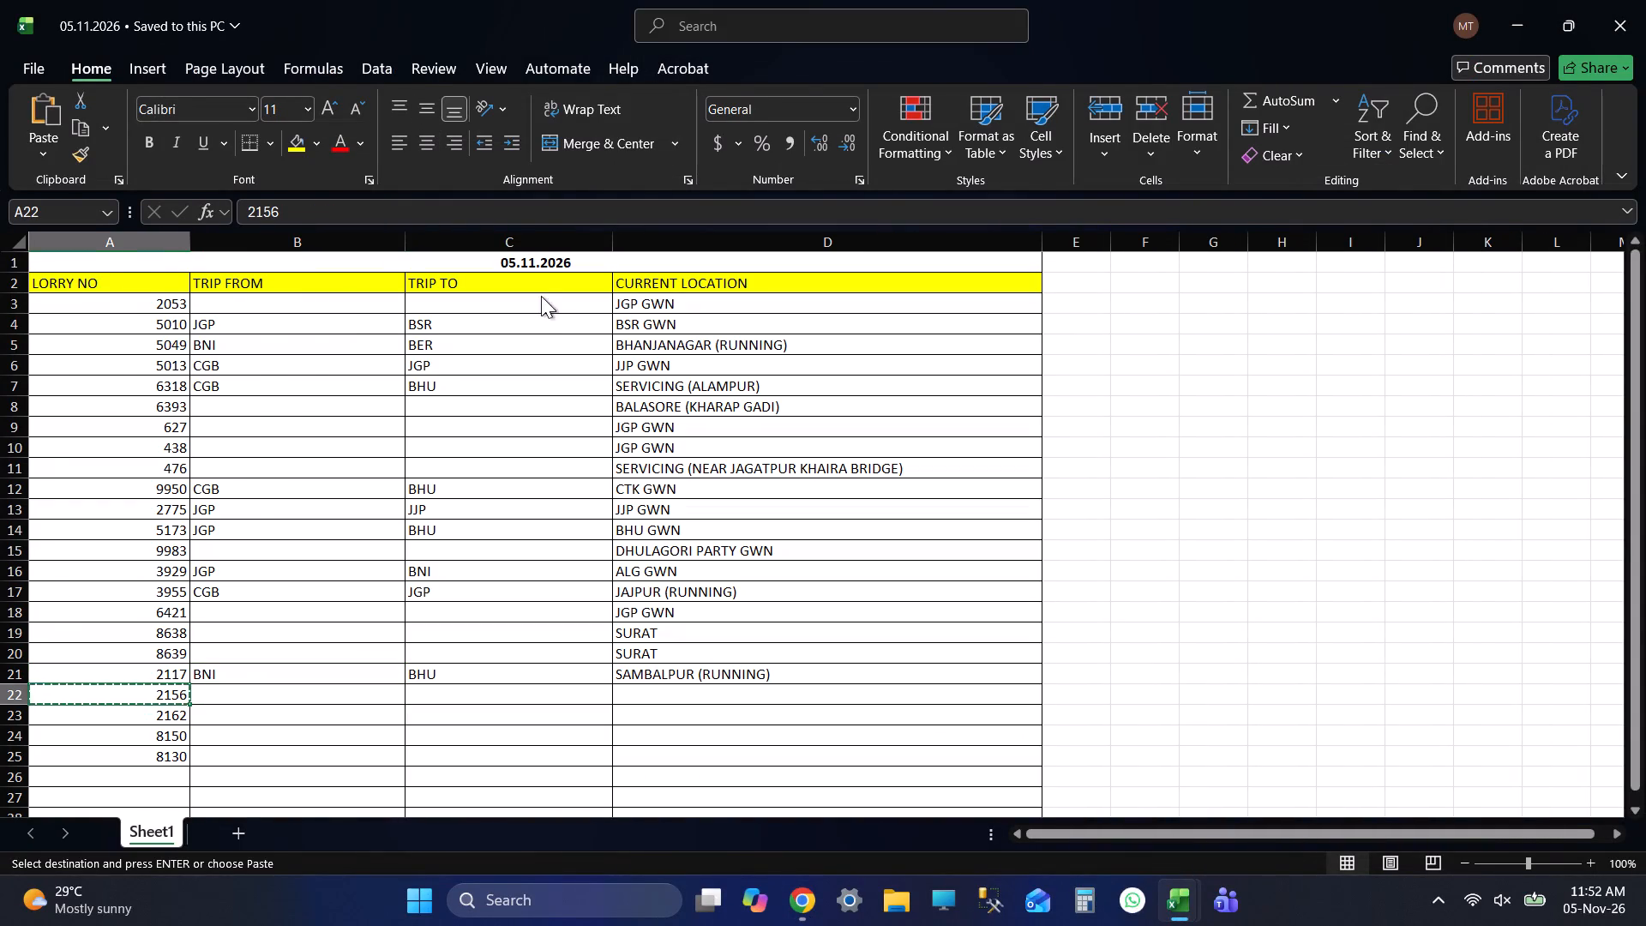
{"action": "key", "text": "alt+Tab"}
{"action": "key", "text": "alt+Tab"}
{"action": "key", "text": "alt+Tab"}
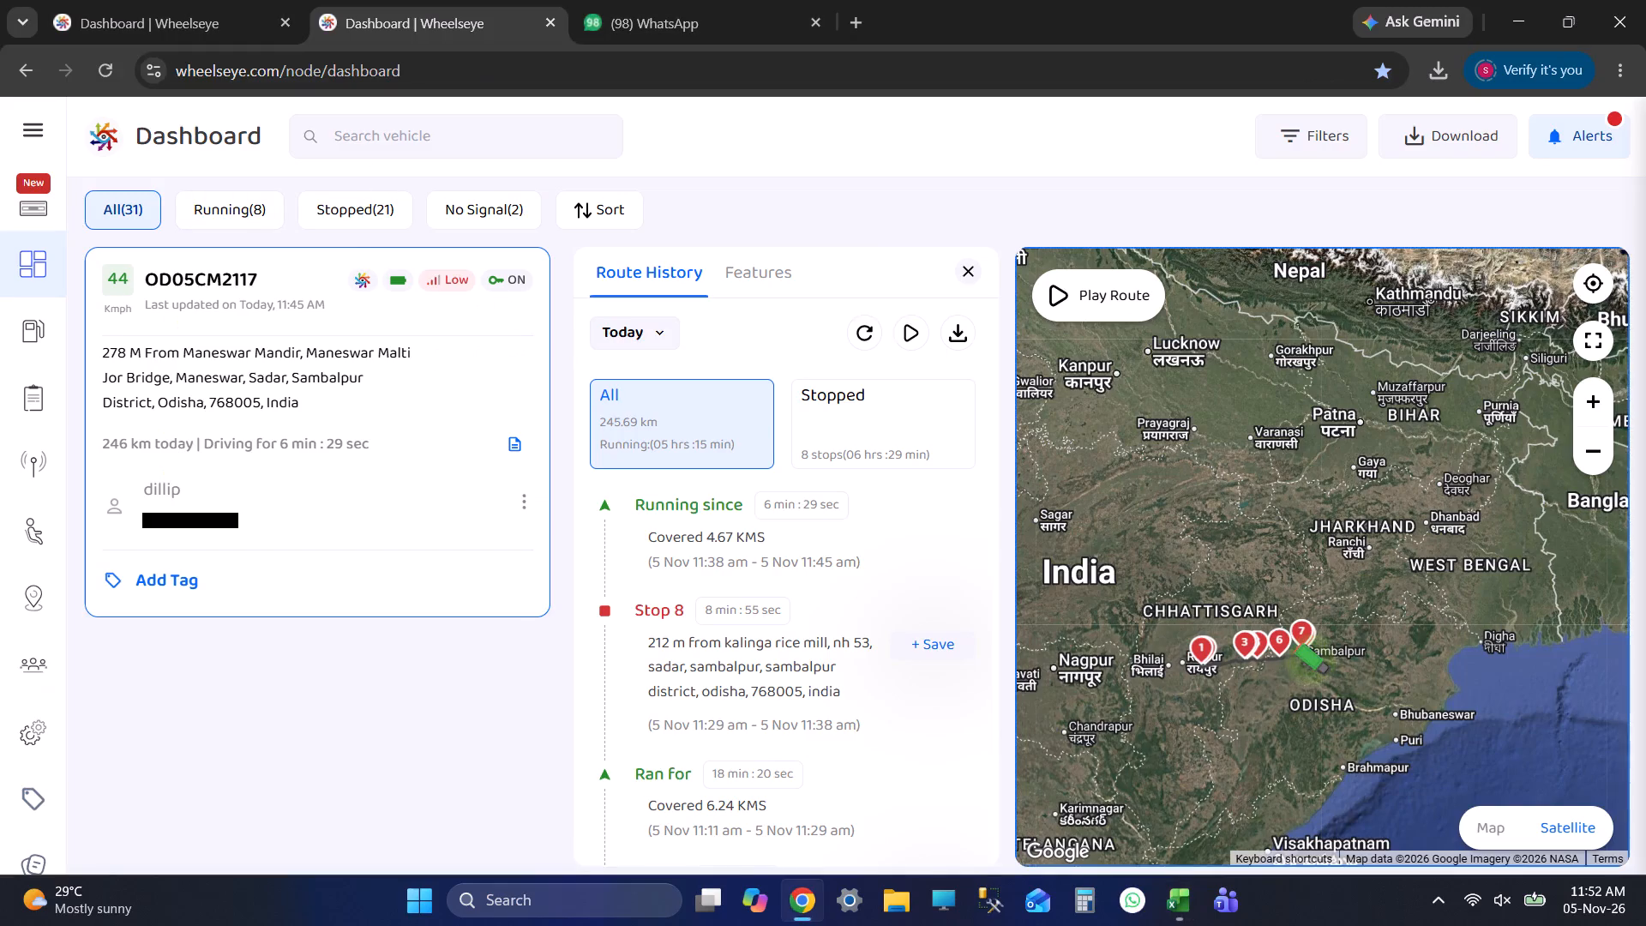
{"action": "left_click", "coordinate": [426, 135]}
{"action": "key", "text": "ctrl+v"}
{"action": "key", "text": "Return"}
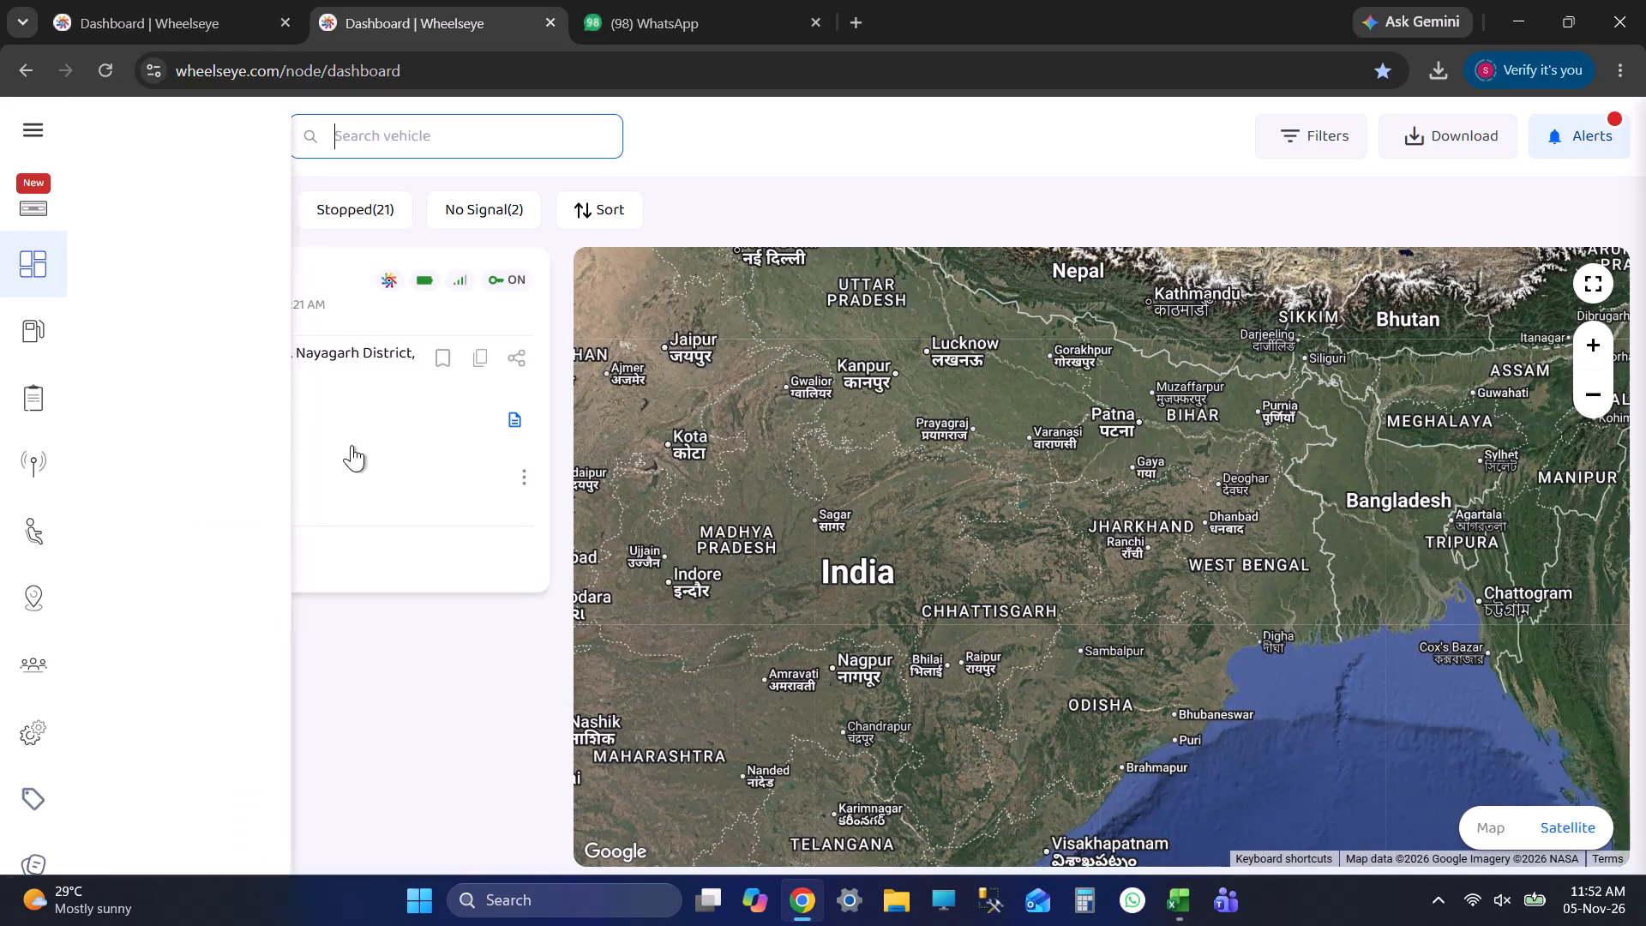
{"action": "left_click", "coordinate": [320, 393]}
Examine lorry 2156's current position, route and stops on the Wheelseye map.
{"action": "left_click_drag", "start_coordinate": [1086, 396], "coordinate": [1110, 443]}
{"action": "scroll", "coordinate": [1138, 442], "scroll_direction": "down", "scroll_amount": 2}
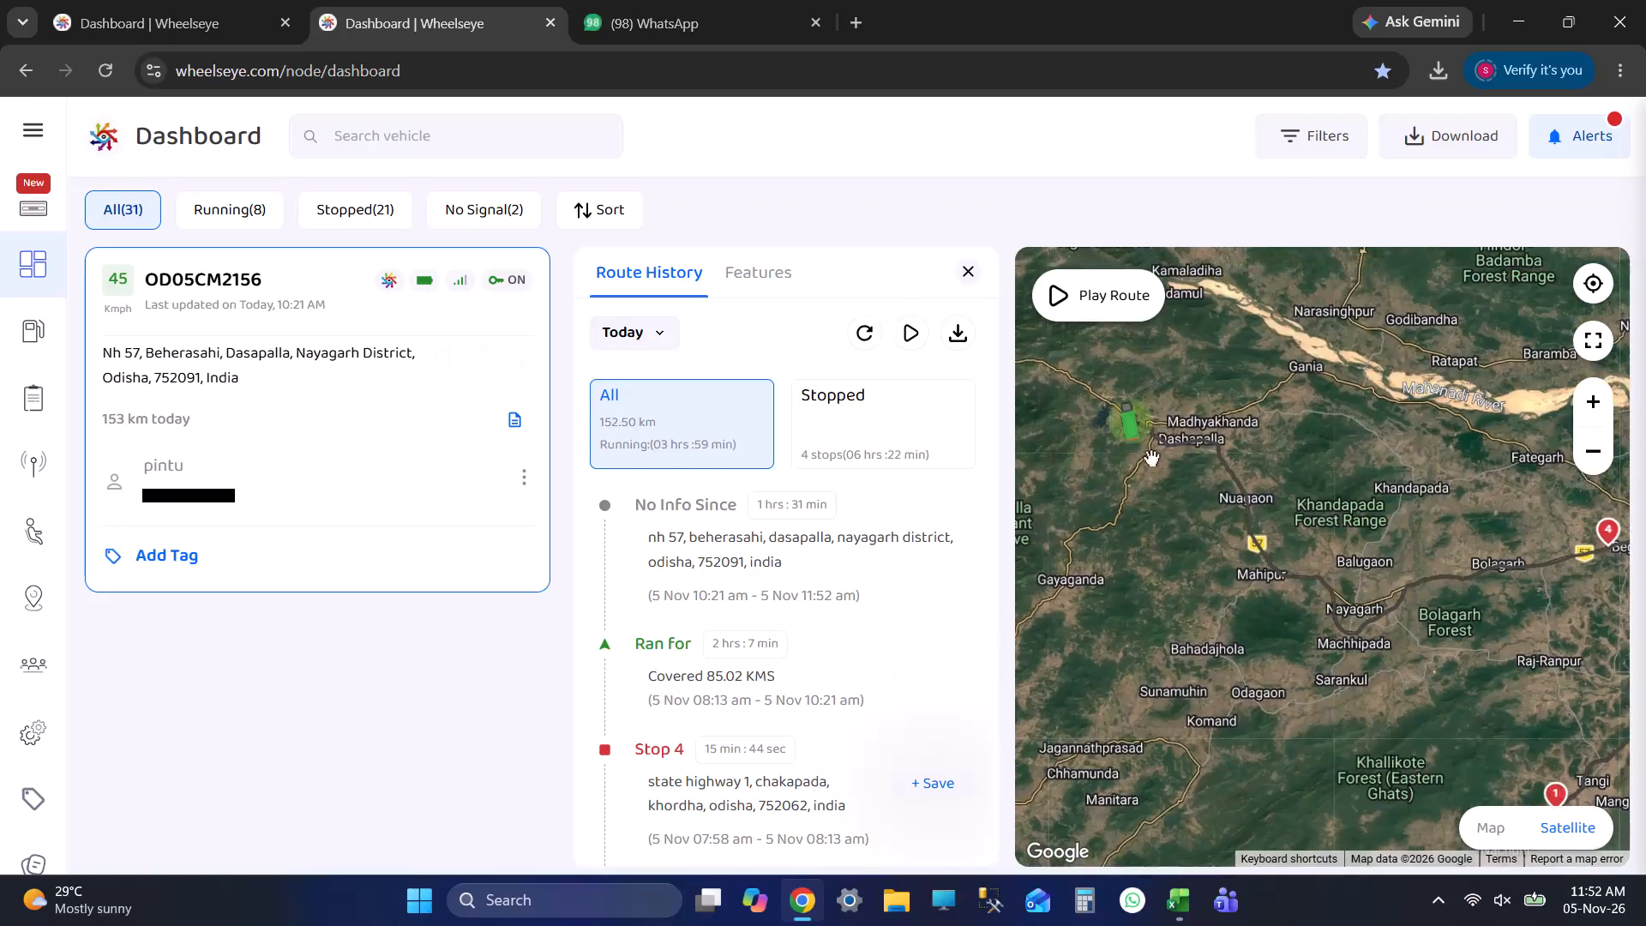
{"action": "scroll", "coordinate": [1151, 458], "scroll_direction": "down", "scroll_amount": 2}
{"action": "scroll", "coordinate": [1151, 466], "scroll_direction": "up", "scroll_amount": 1}
{"action": "scroll", "coordinate": [1153, 469], "scroll_direction": "down", "scroll_amount": 2}
{"action": "scroll", "coordinate": [1239, 524], "scroll_direction": "up", "scroll_amount": 6}
{"action": "scroll", "coordinate": [1243, 524], "scroll_direction": "down", "scroll_amount": 3}
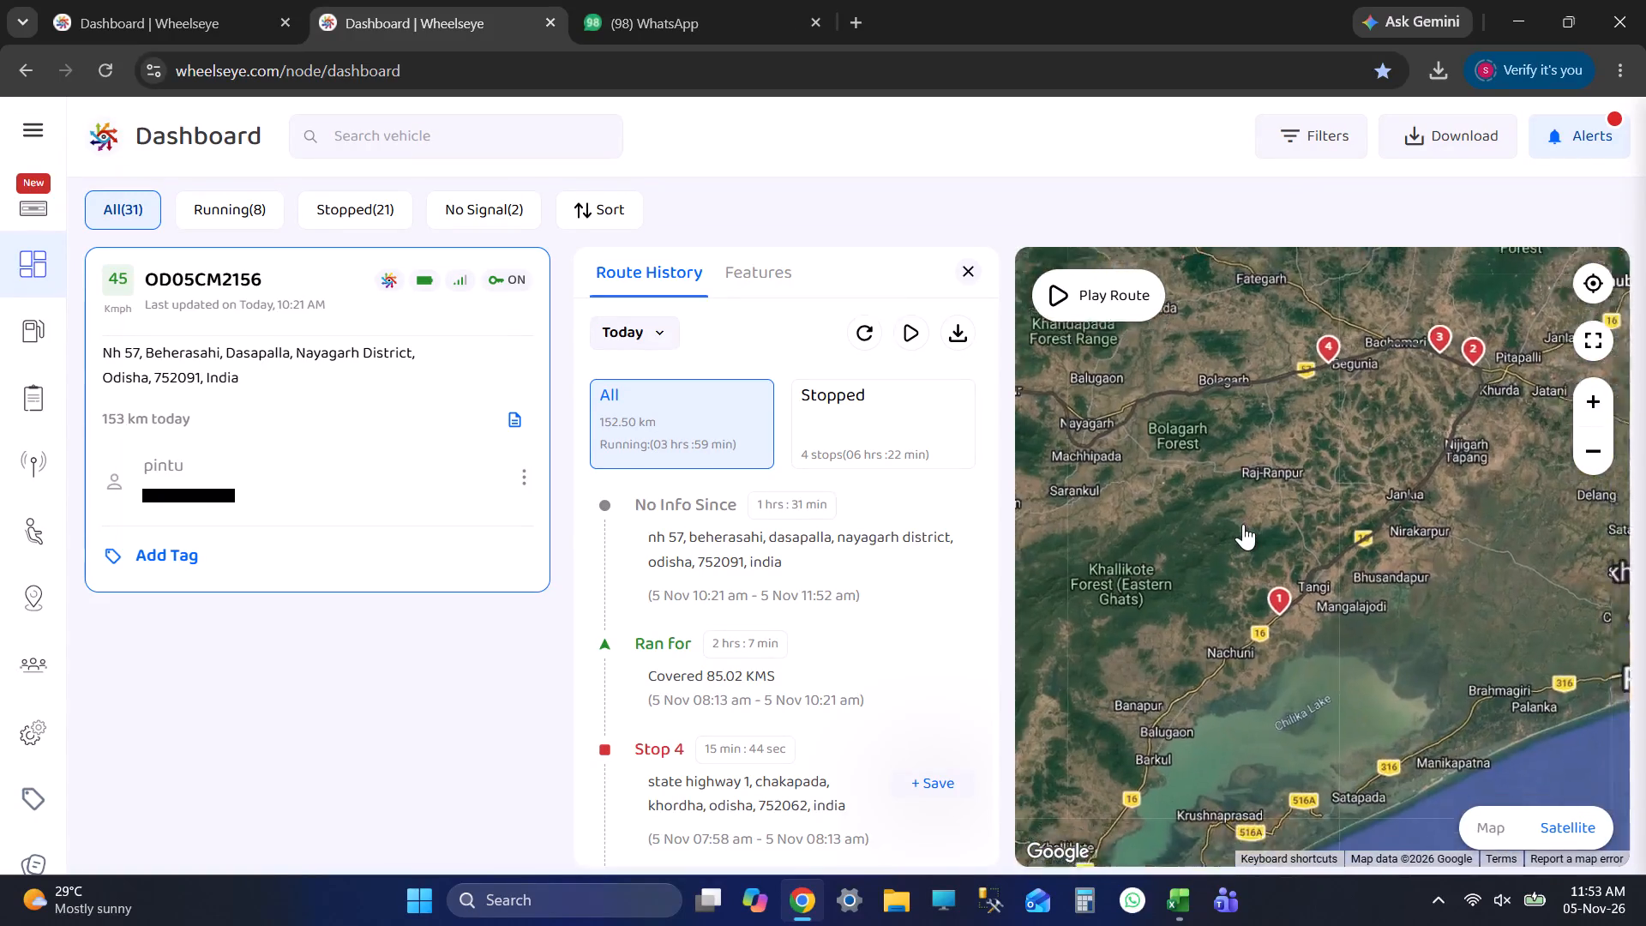
{"action": "scroll", "coordinate": [1243, 524], "scroll_direction": "up", "scroll_amount": 1}
{"action": "scroll", "coordinate": [1243, 524], "scroll_direction": "down", "scroll_amount": 2}
Find lorry 2156's entry on the IPM (ICHHAPURAM) sheet of the trip workbook and compare it with the status sheet row.
{"action": "key", "text": "alt+Tab"}
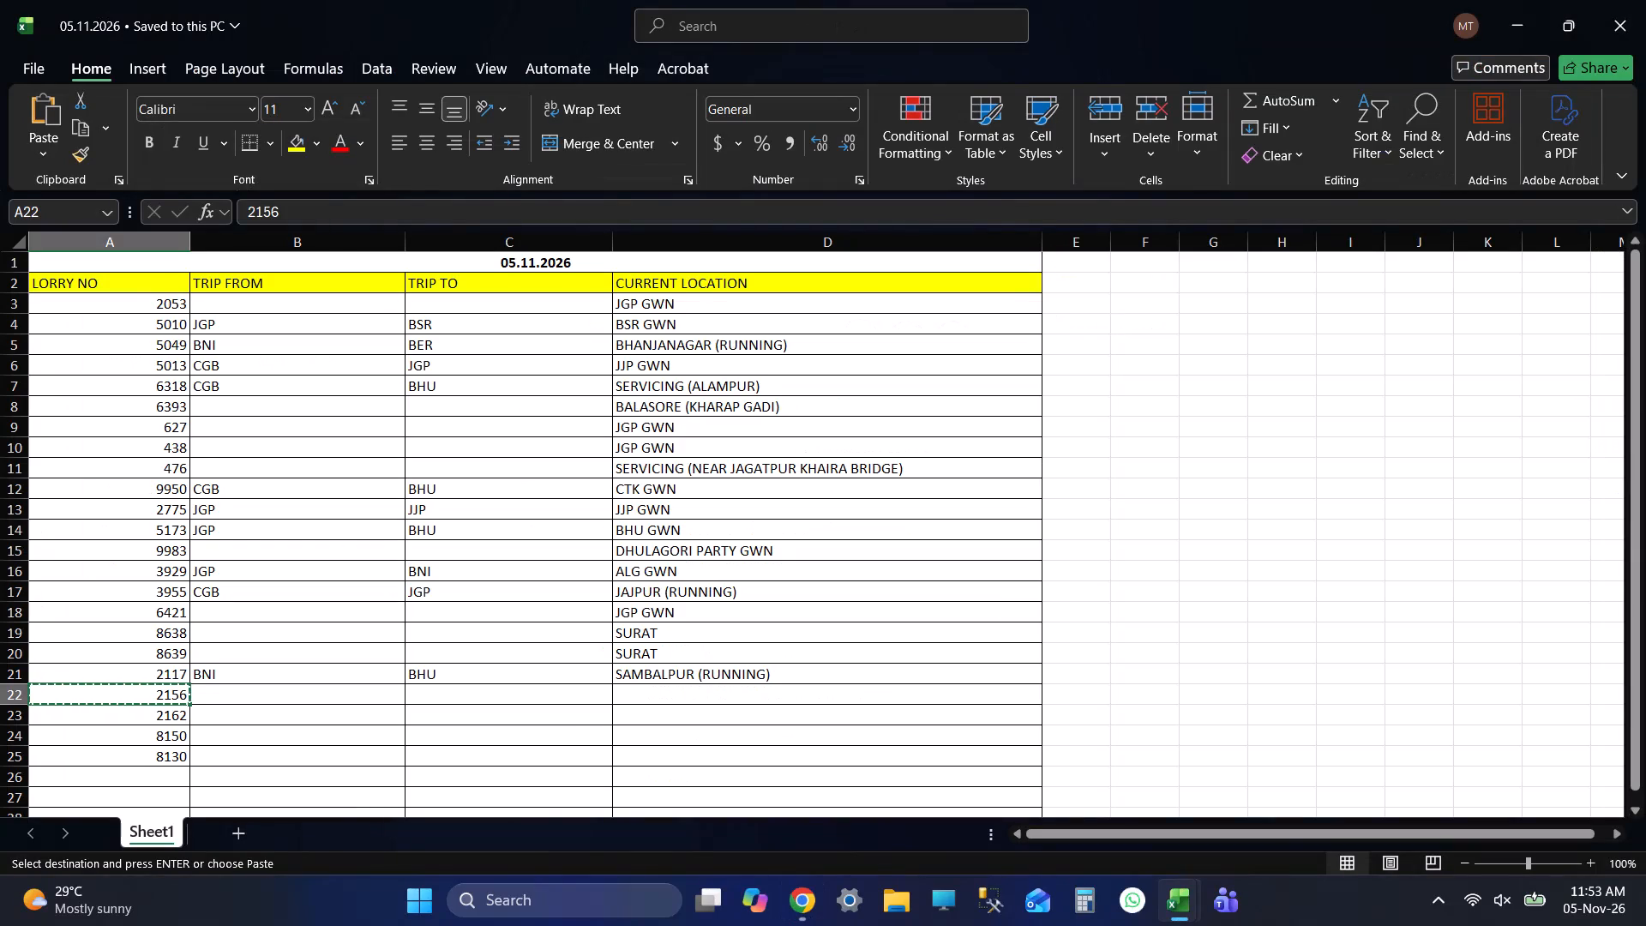
{"action": "key", "text": "Tab"}
{"action": "key", "text": "alt+Tab"}
{"action": "key", "text": "alt+Tab"}
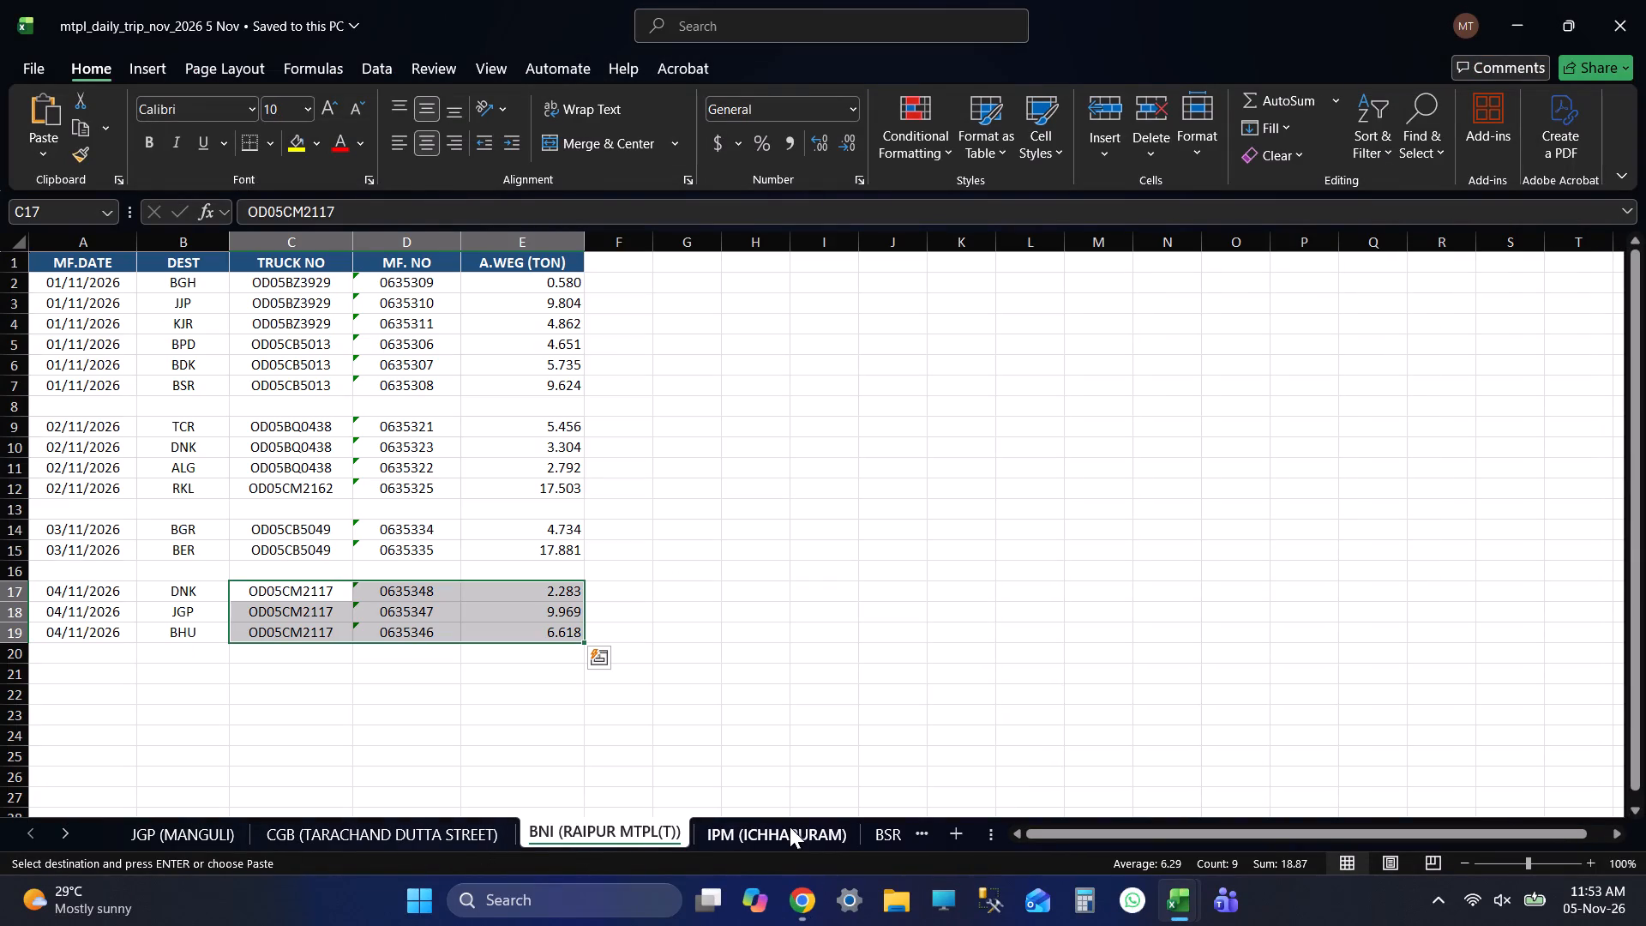
{"action": "left_click", "coordinate": [788, 835]}
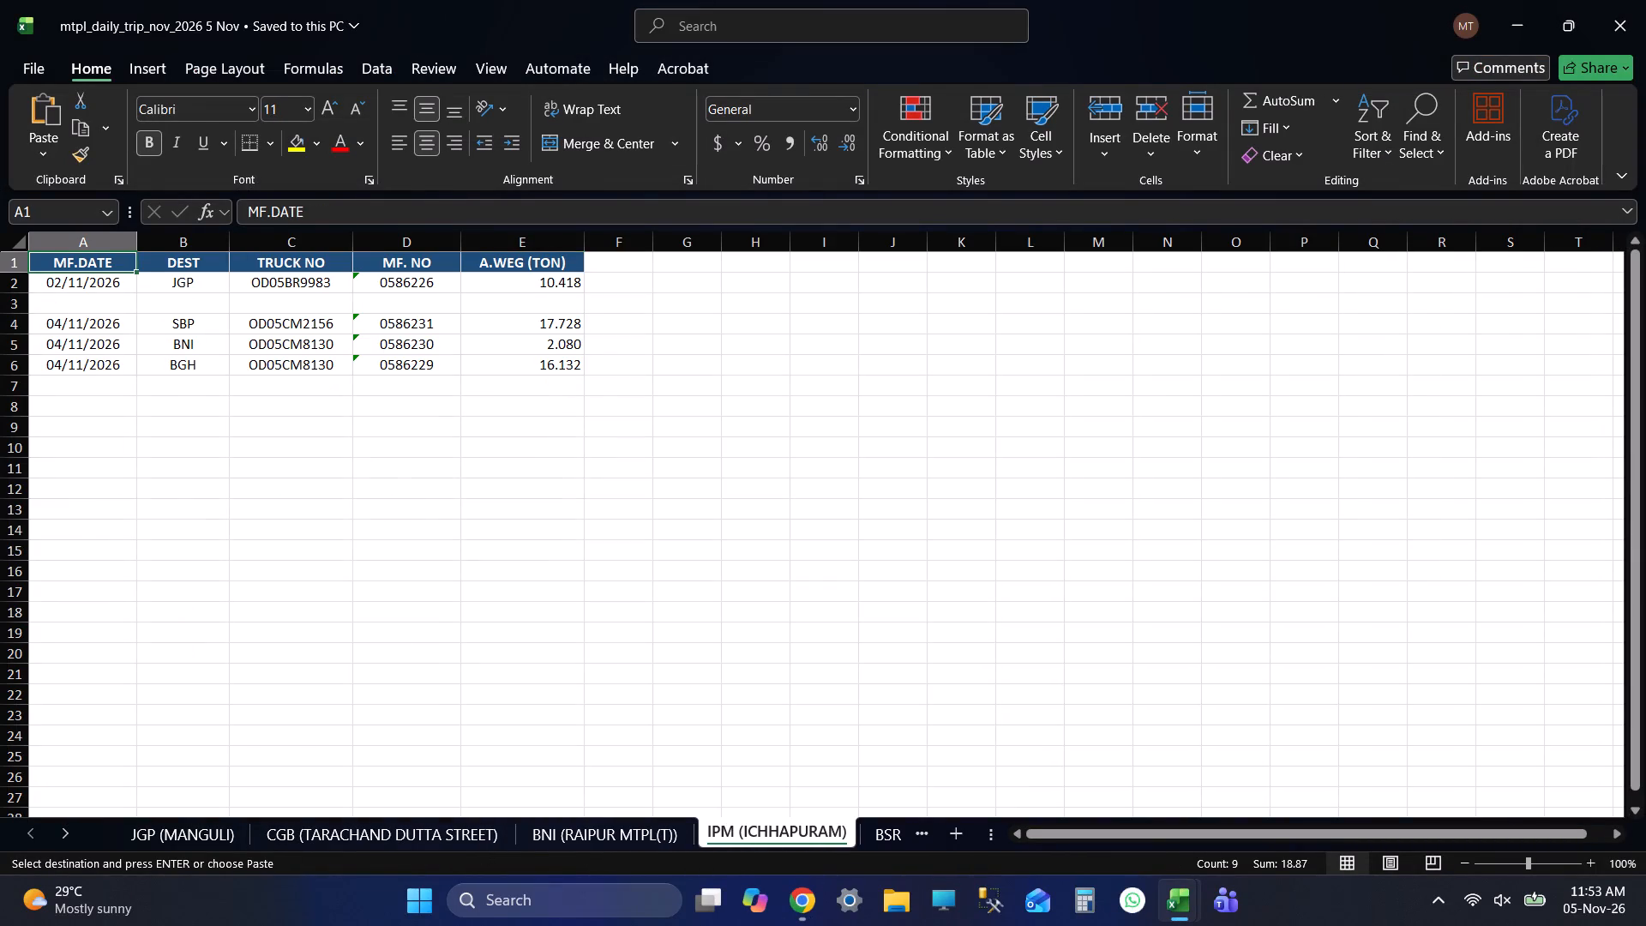
{"action": "left_click_drag", "start_coordinate": [293, 321], "coordinate": [541, 316]}
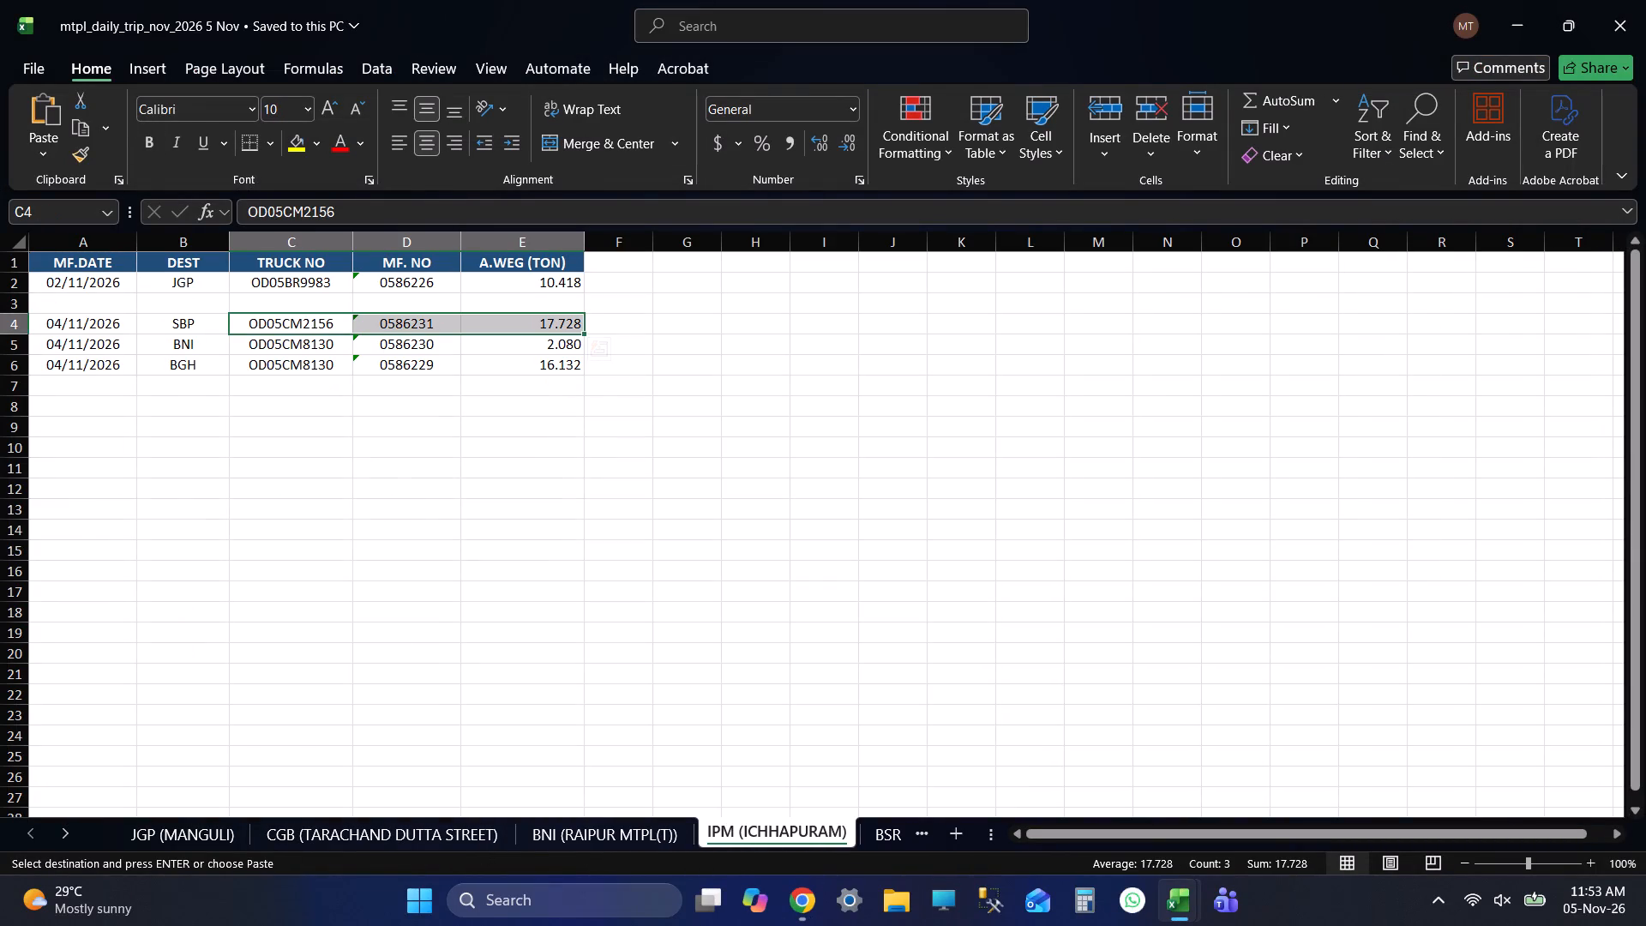
{"action": "key", "text": "alt+Tab"}
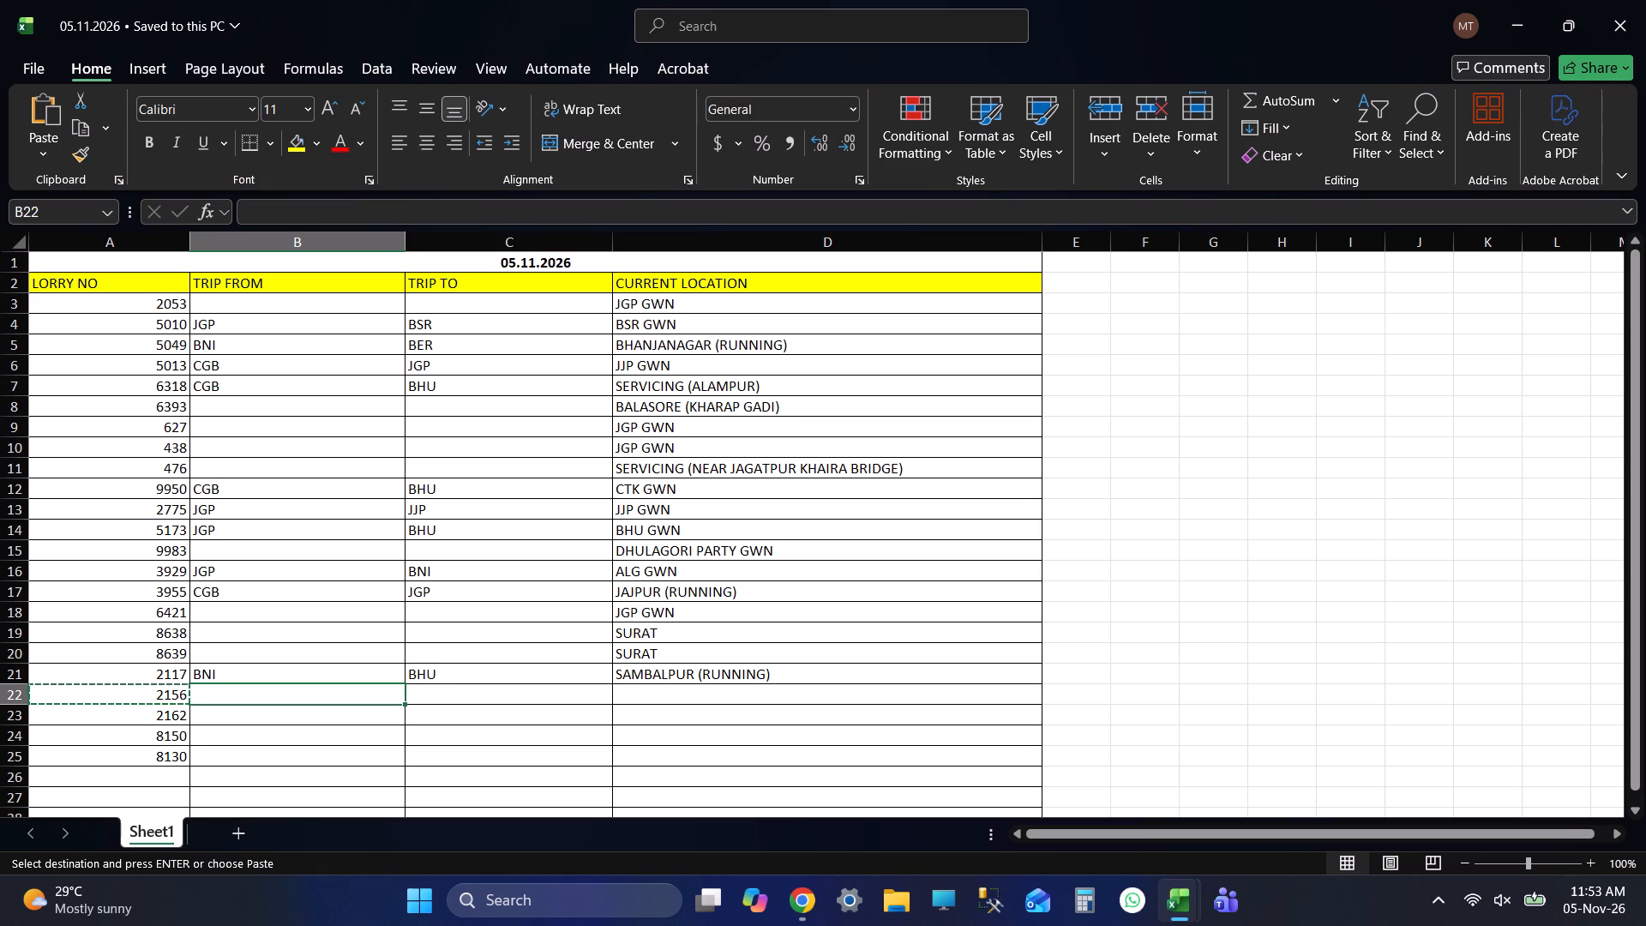
{"action": "key", "text": "alt+Tab"}
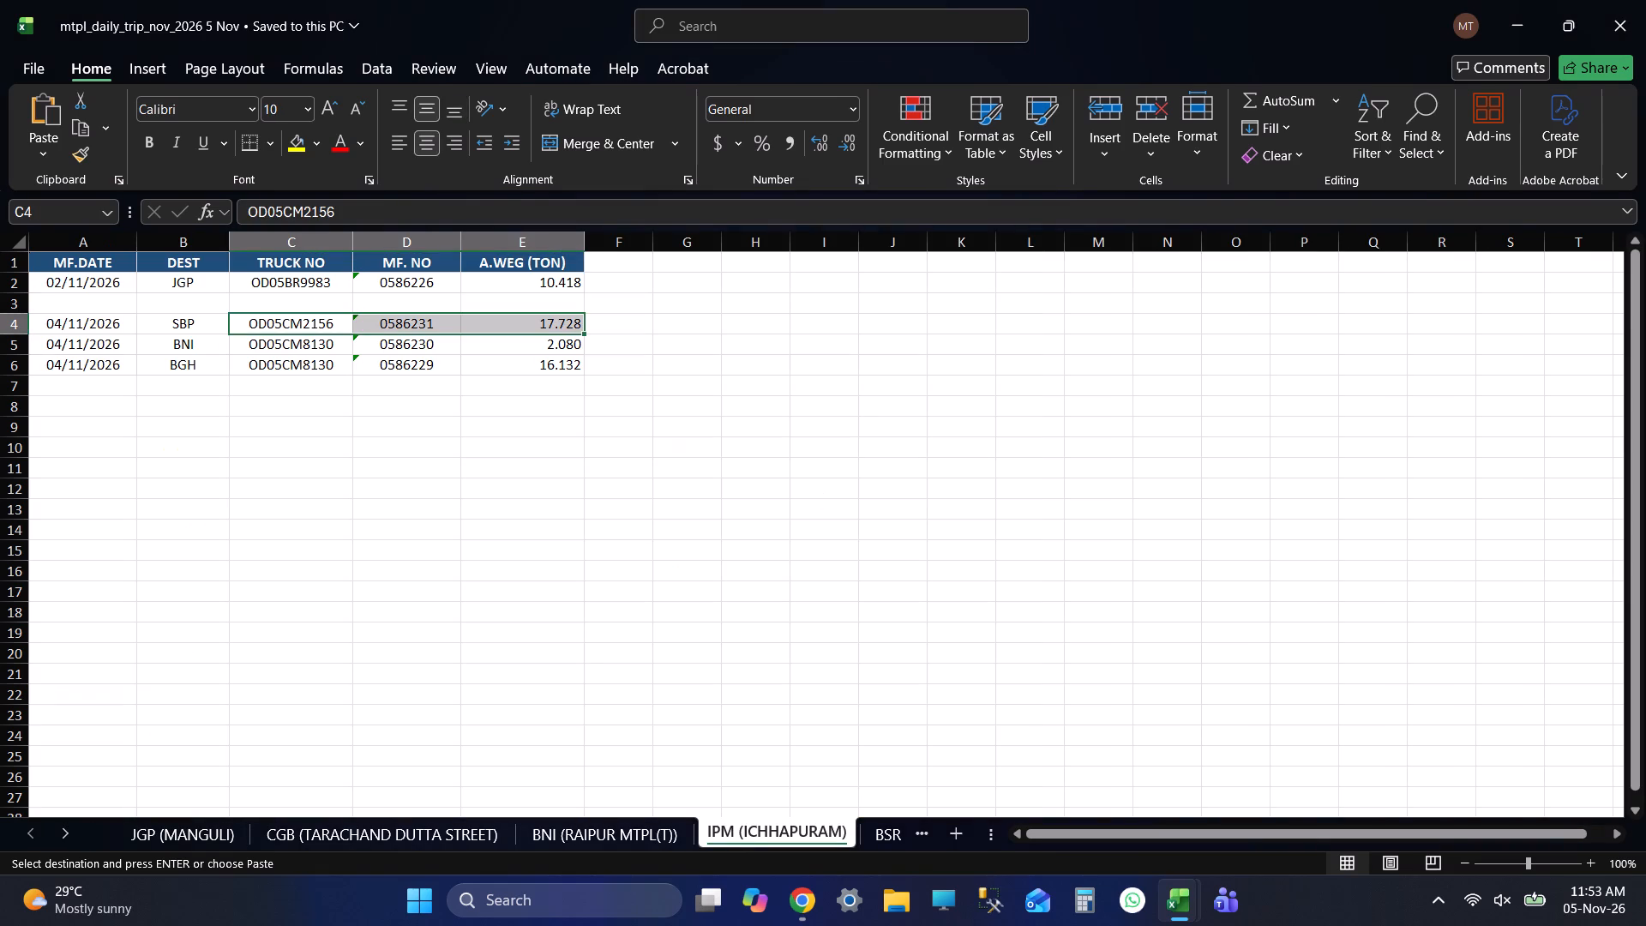
{"action": "key", "text": "alt+Tab"}
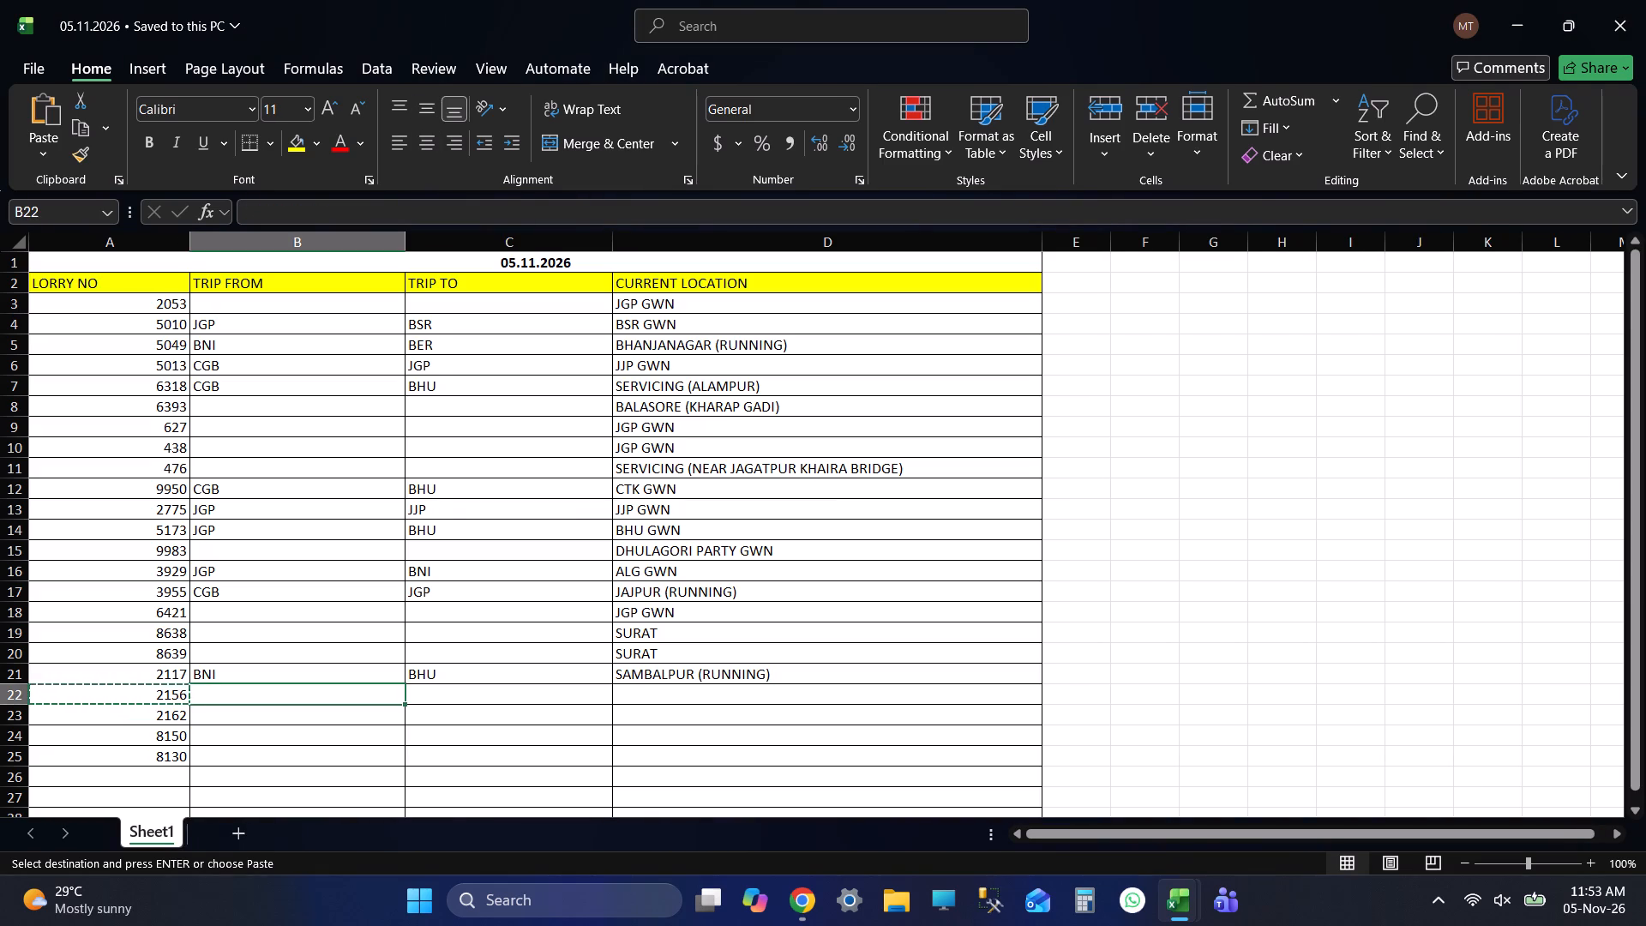
Enter IPM as lorry 2156's trip origin in the status sheet and save the workbook.
{"action": "type", "text": "IPM"}
{"action": "key", "text": "Tab"}
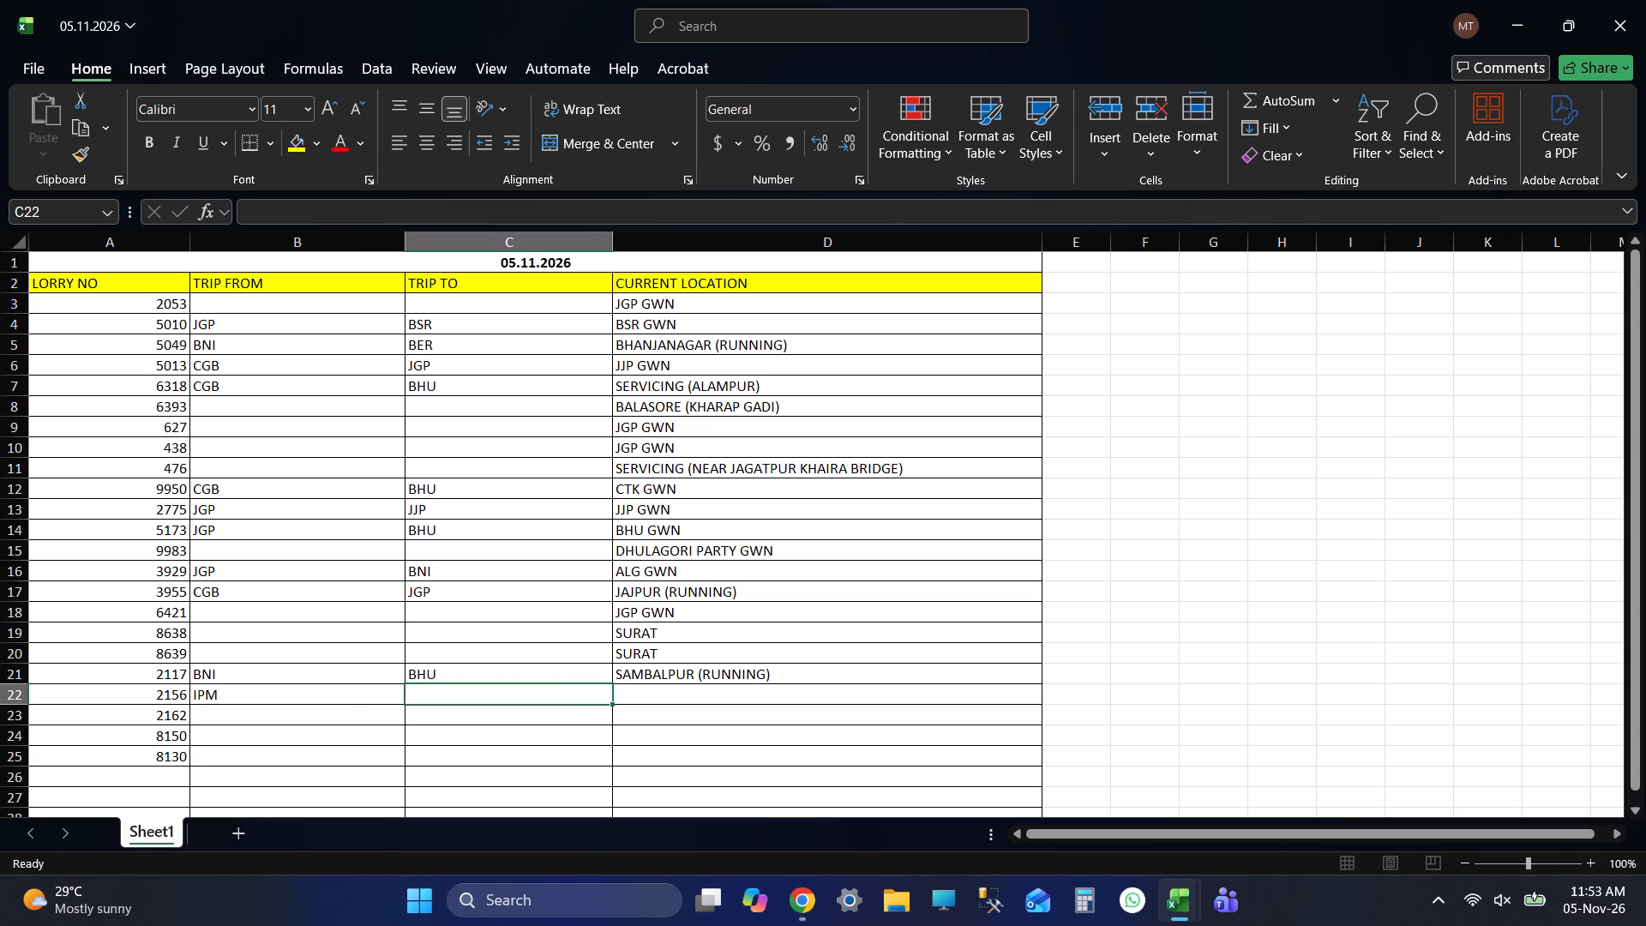
{"action": "key", "text": "ctrl+s"}
{"action": "key", "text": "ctrl+s"}
{"action": "key", "text": "ctrl+s"}
{"action": "key", "text": "ctrl+s"}
{"action": "key", "text": "ctrl+s"}
{"action": "key", "text": "alt+Tab"}
{"action": "key", "text": "alt+Tab"}
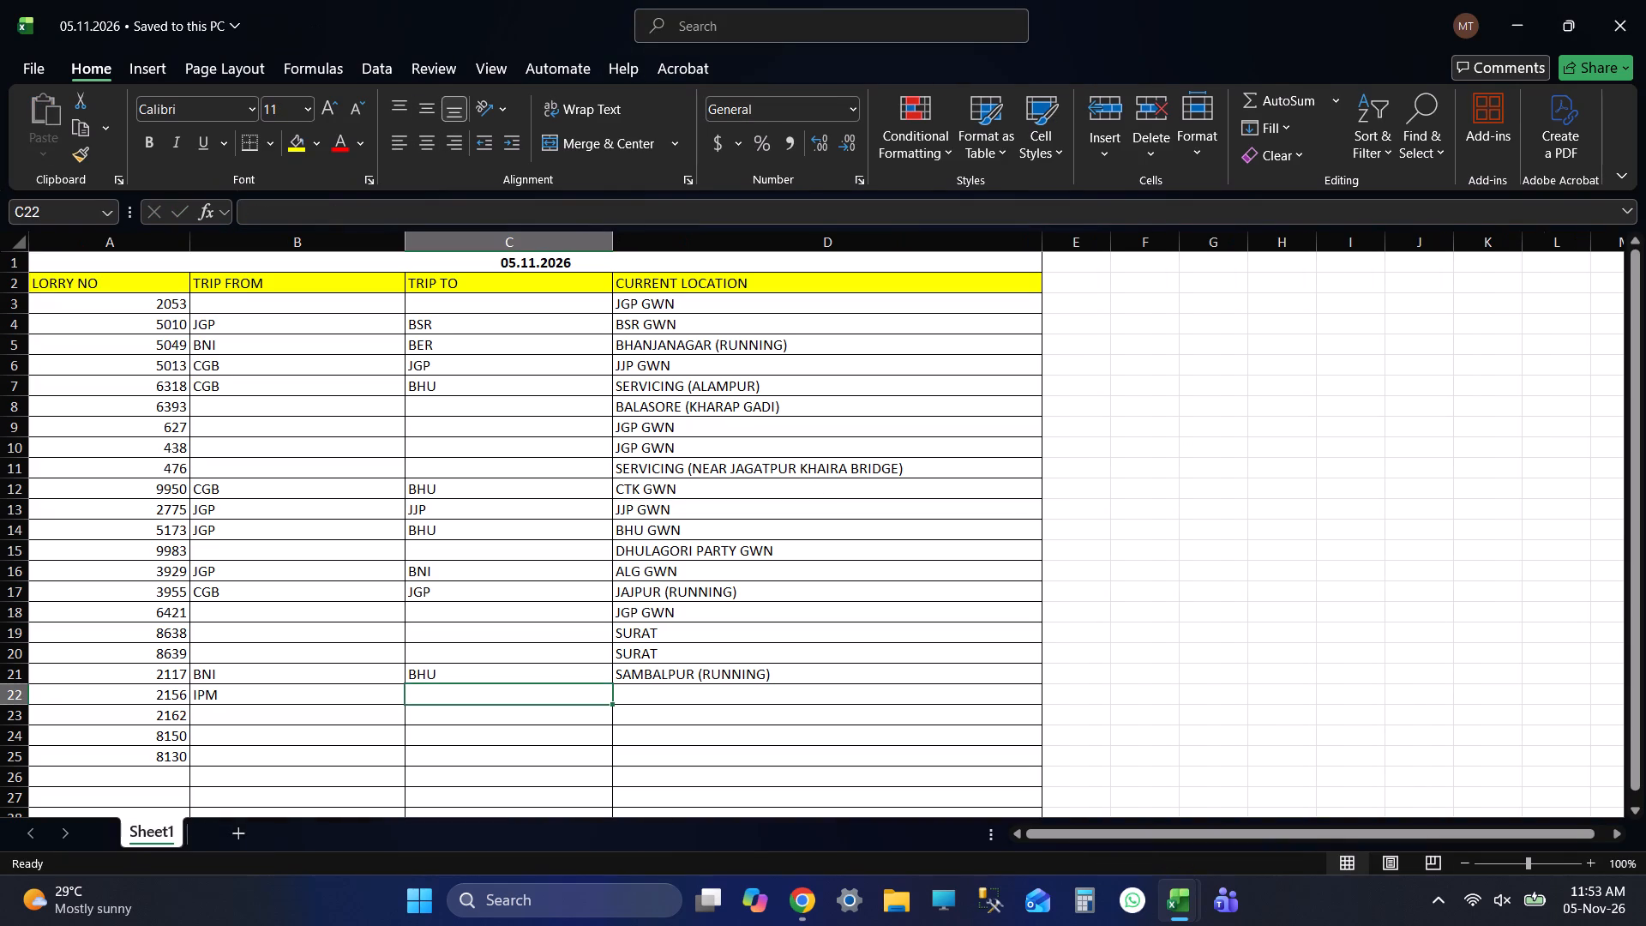
{"action": "key", "text": "ctrl+s"}
{"action": "key", "text": "ctrl+s"}
Examine lorry 2156's position on the Wheelseye map in relation to Sambalpur and the nearby towns.
{"action": "key", "text": "alt+Tab"}
{"action": "key", "text": "alt+Tab"}
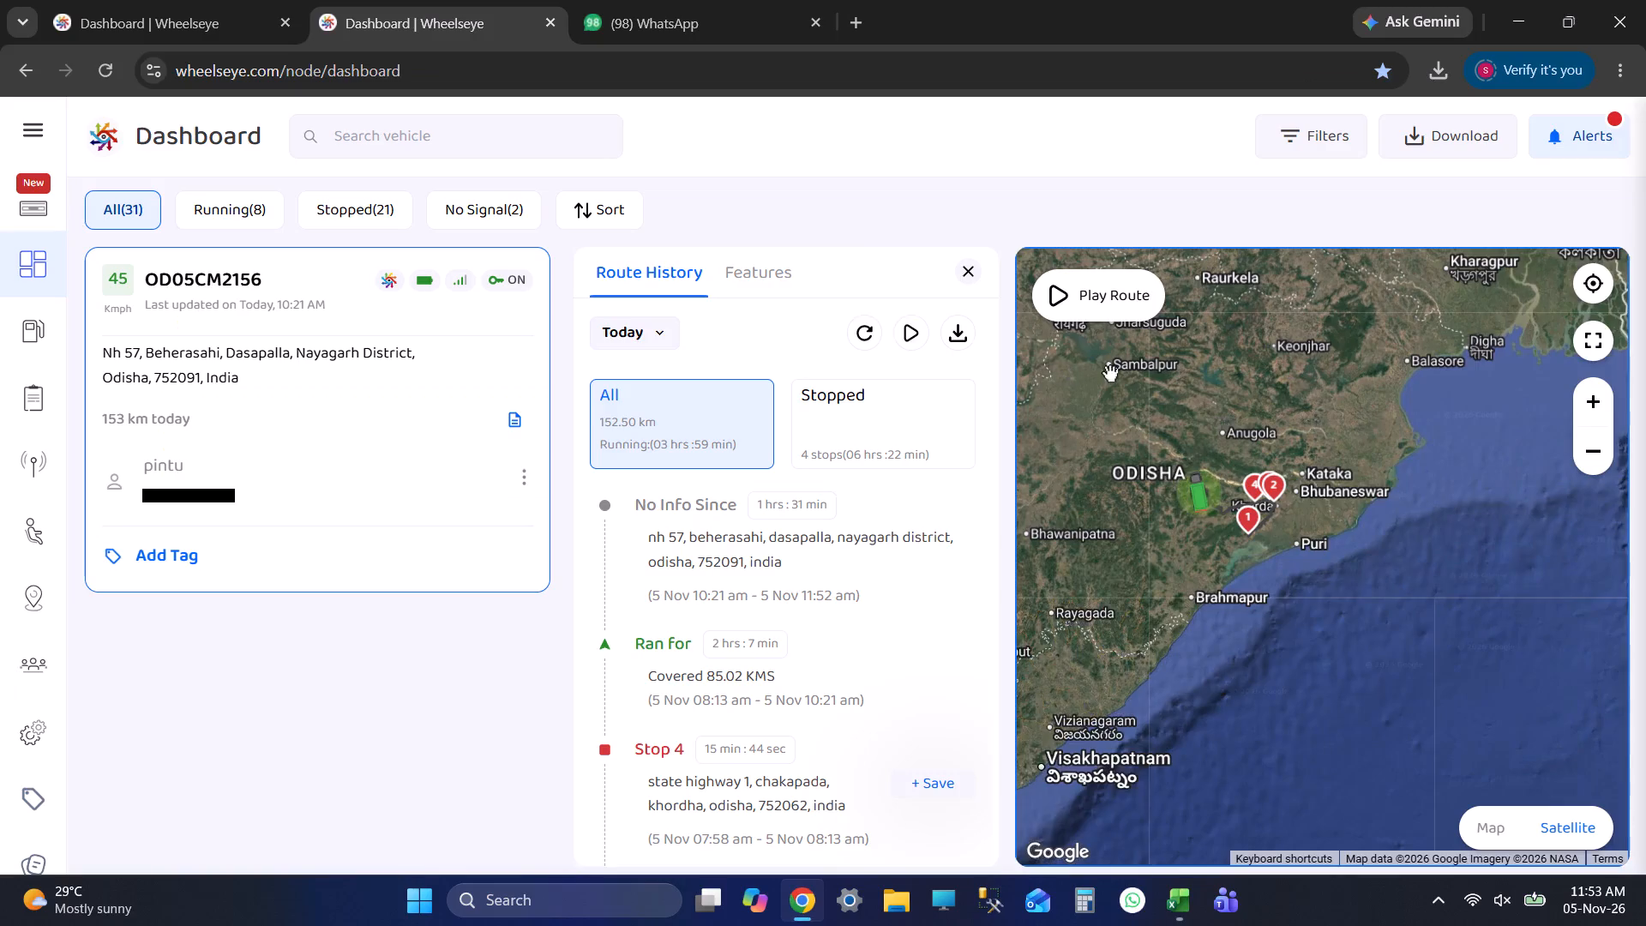
{"action": "left_click_drag", "start_coordinate": [1160, 388], "coordinate": [1237, 460]}
{"action": "scroll", "coordinate": [1291, 602], "scroll_direction": "up", "scroll_amount": 6}
{"action": "scroll", "coordinate": [1317, 593], "scroll_direction": "down", "scroll_amount": 1}
{"action": "scroll", "coordinate": [1317, 593], "scroll_direction": "up", "scroll_amount": 1}
{"action": "scroll", "coordinate": [1317, 593], "scroll_direction": "down", "scroll_amount": 1}
{"action": "scroll", "coordinate": [1264, 527], "scroll_direction": "up", "scroll_amount": 1}
{"action": "scroll", "coordinate": [1264, 527], "scroll_direction": "down", "scroll_amount": 1}
{"action": "scroll", "coordinate": [1264, 527], "scroll_direction": "up", "scroll_amount": 3}
{"action": "scroll", "coordinate": [1287, 544], "scroll_direction": "down", "scroll_amount": 1}
{"action": "scroll", "coordinate": [1287, 544], "scroll_direction": "up", "scroll_amount": 1}
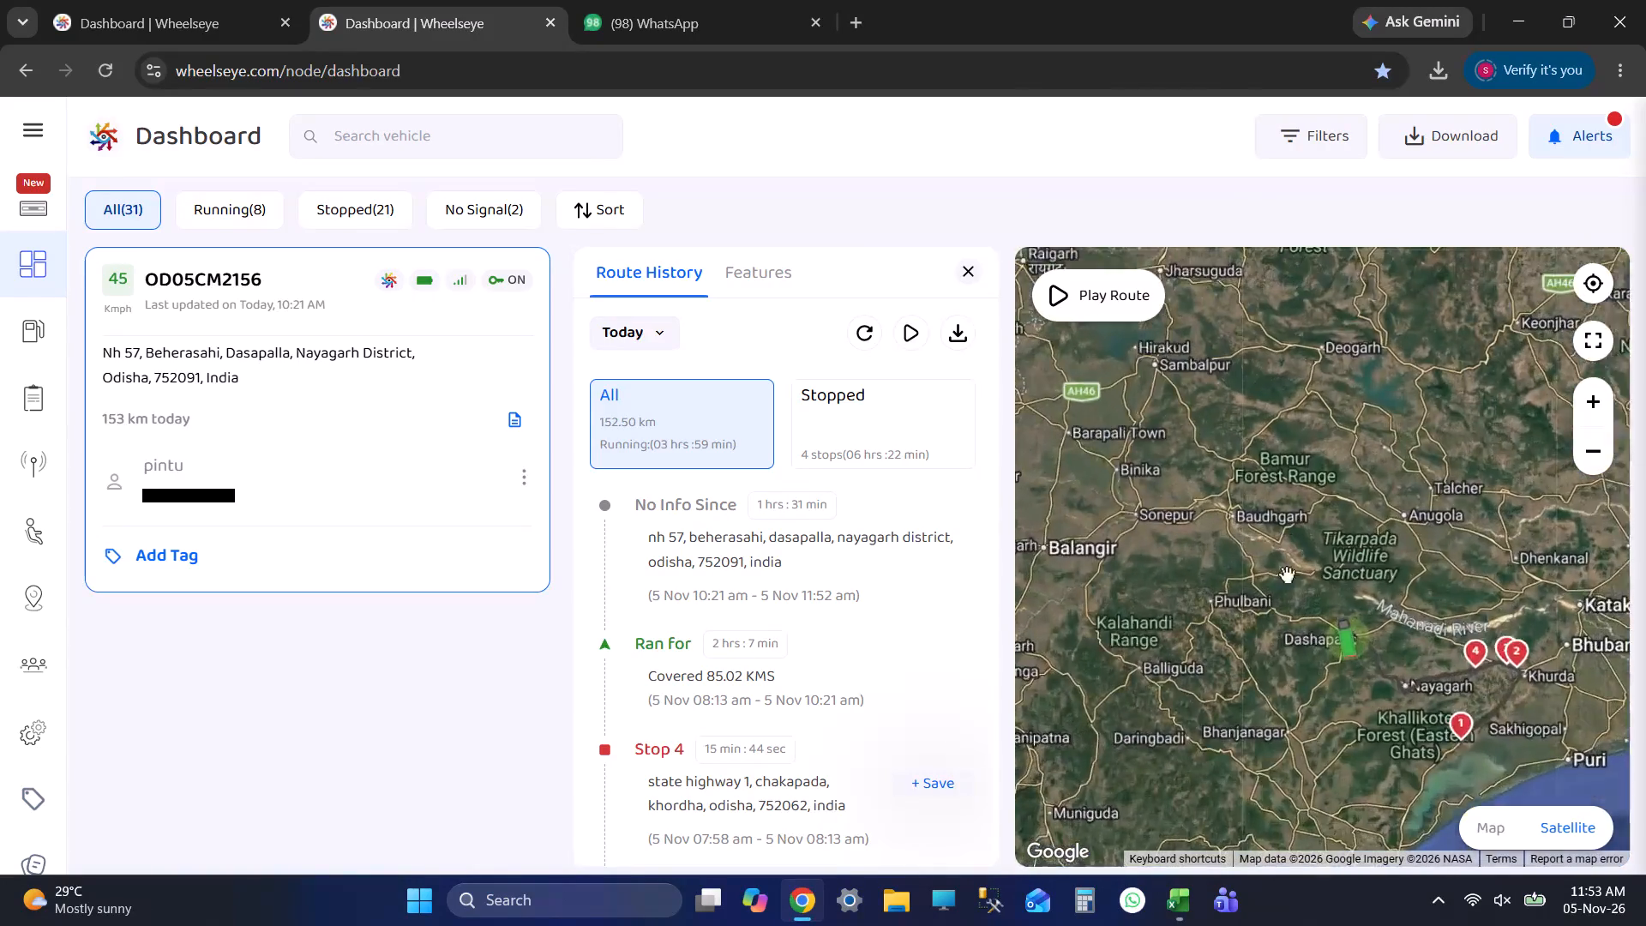
{"action": "scroll", "coordinate": [1287, 574], "scroll_direction": "up", "scroll_amount": 2}
{"action": "scroll", "coordinate": [1313, 618], "scroll_direction": "down", "scroll_amount": 1}
{"action": "scroll", "coordinate": [1313, 618], "scroll_direction": "up", "scroll_amount": 2}
{"action": "left_click_drag", "start_coordinate": [1381, 678], "coordinate": [1315, 579]}
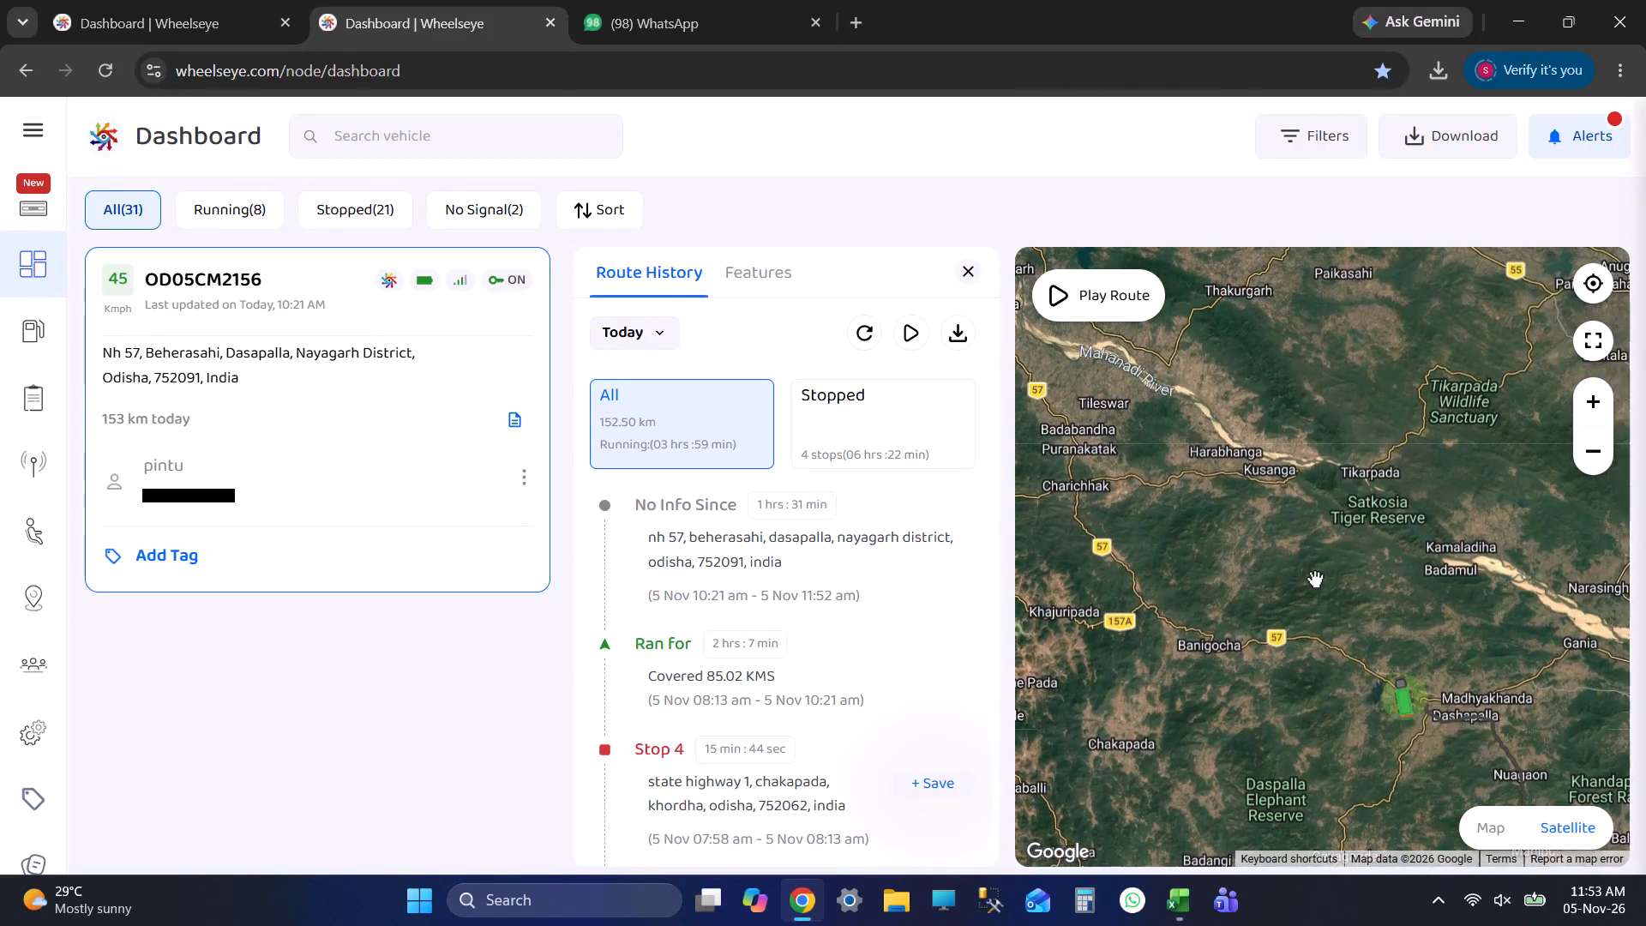
{"action": "scroll", "coordinate": [1393, 634], "scroll_direction": "up", "scroll_amount": 1}
{"action": "left_click_drag", "start_coordinate": [1428, 664], "coordinate": [1382, 628]}
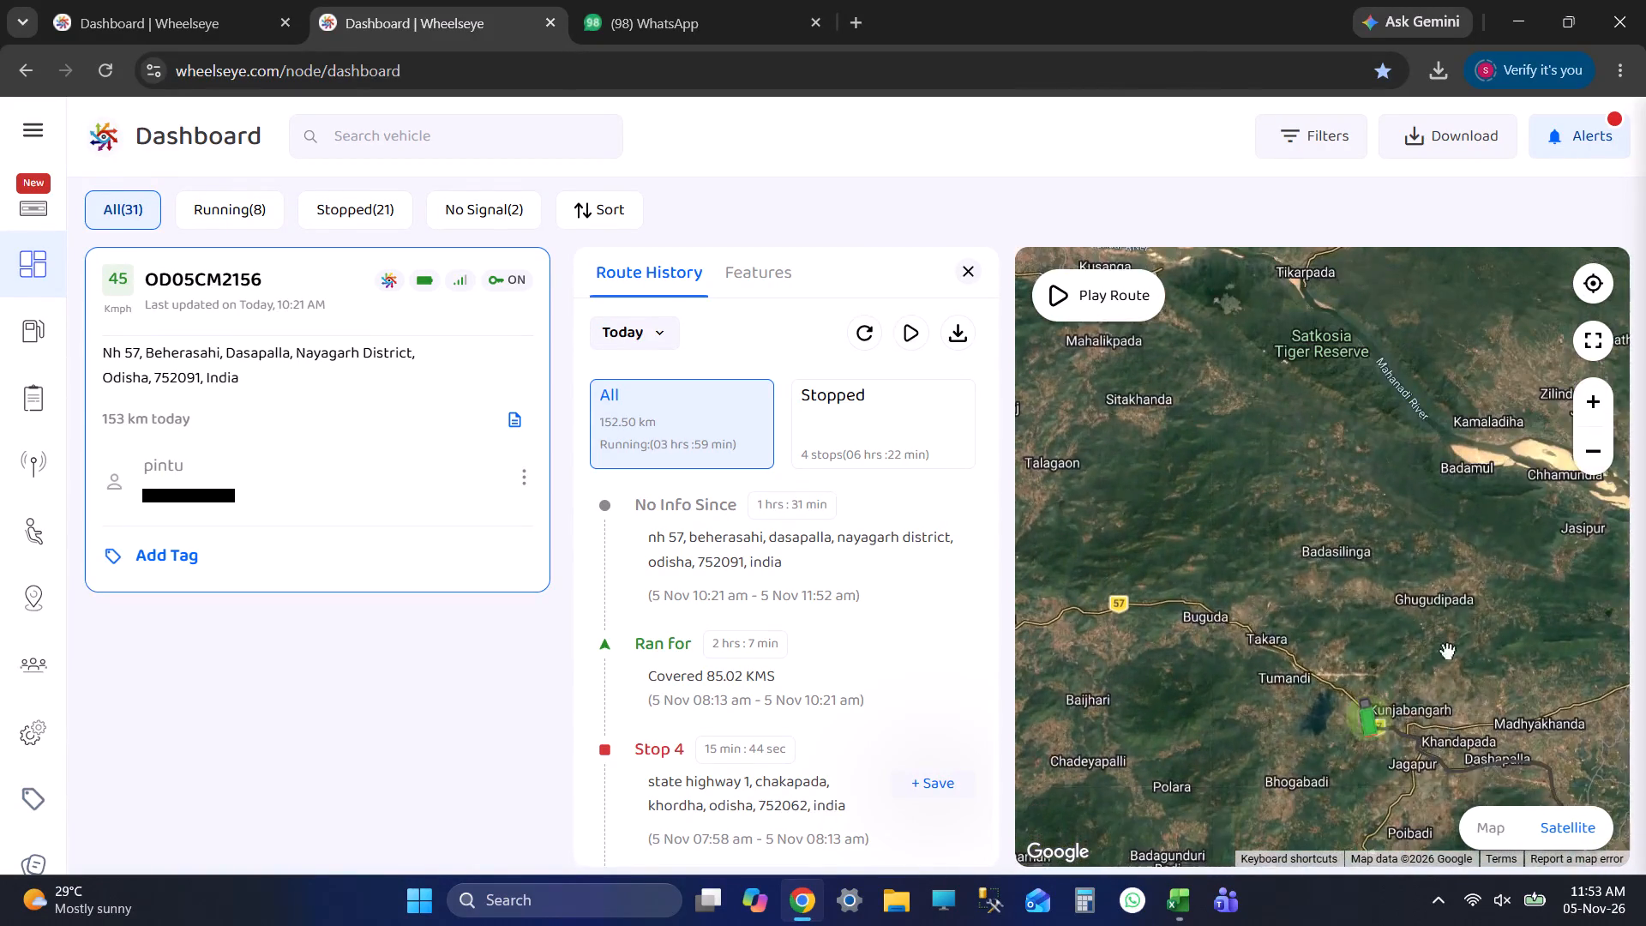
{"action": "scroll", "coordinate": [1447, 660], "scroll_direction": "down", "scroll_amount": 1}
{"action": "scroll", "coordinate": [1447, 664], "scroll_direction": "up", "scroll_amount": 1}
{"action": "scroll", "coordinate": [1447, 664], "scroll_direction": "down", "scroll_amount": 4}
{"action": "scroll", "coordinate": [1433, 652], "scroll_direction": "up", "scroll_amount": 5}
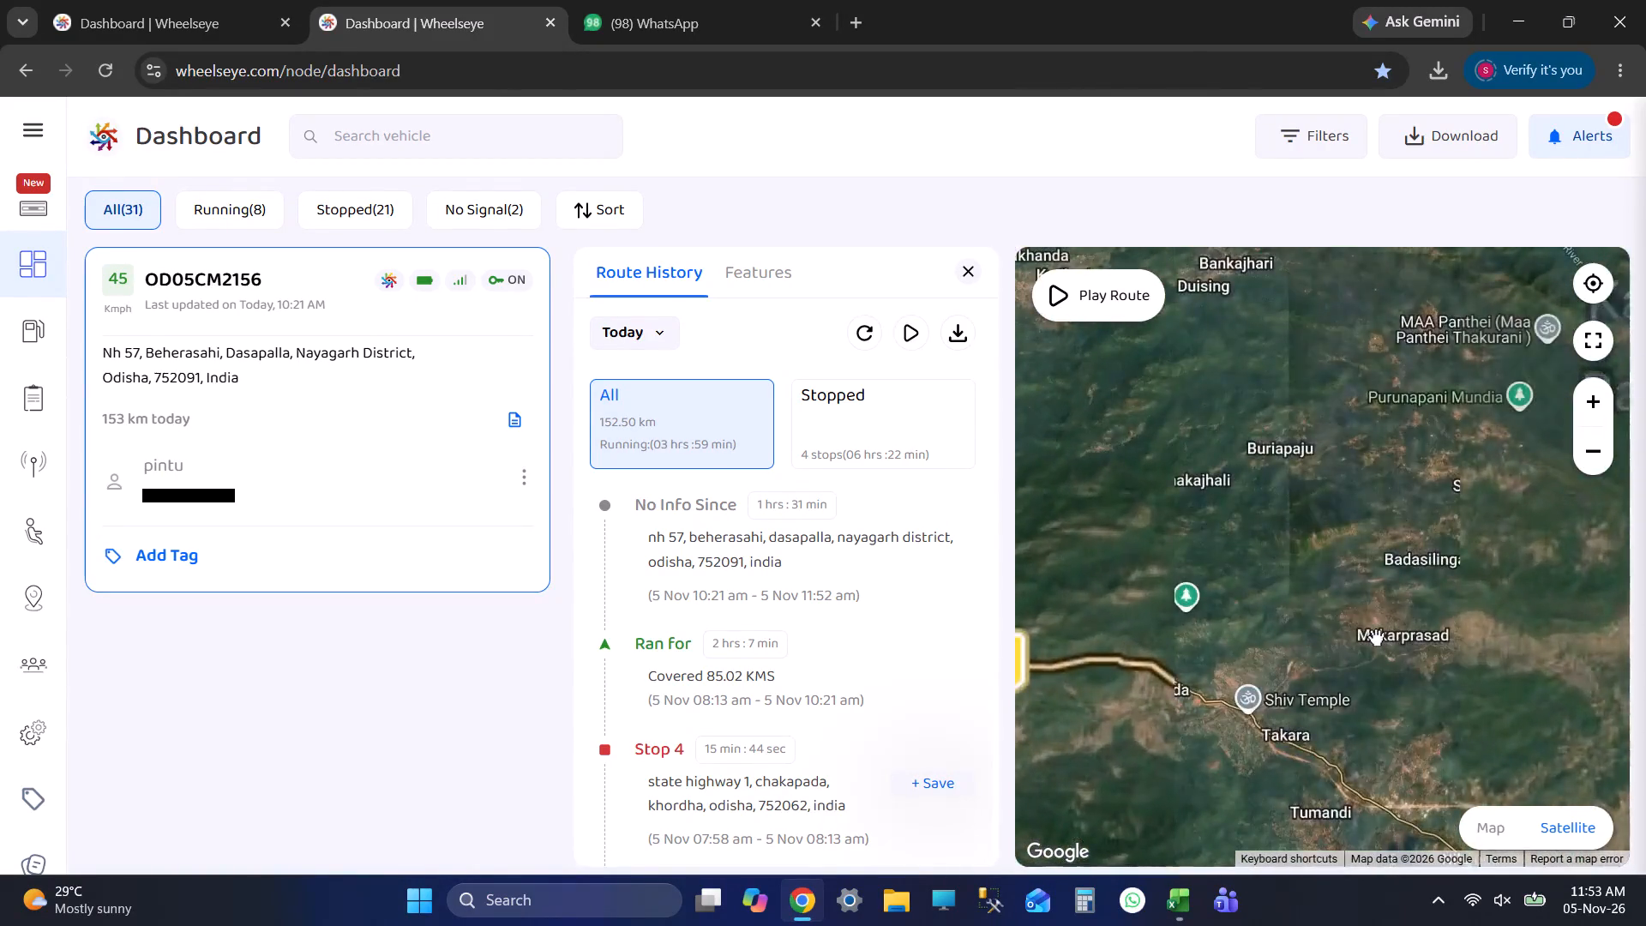
{"action": "scroll", "coordinate": [1376, 637], "scroll_direction": "down", "scroll_amount": 3}
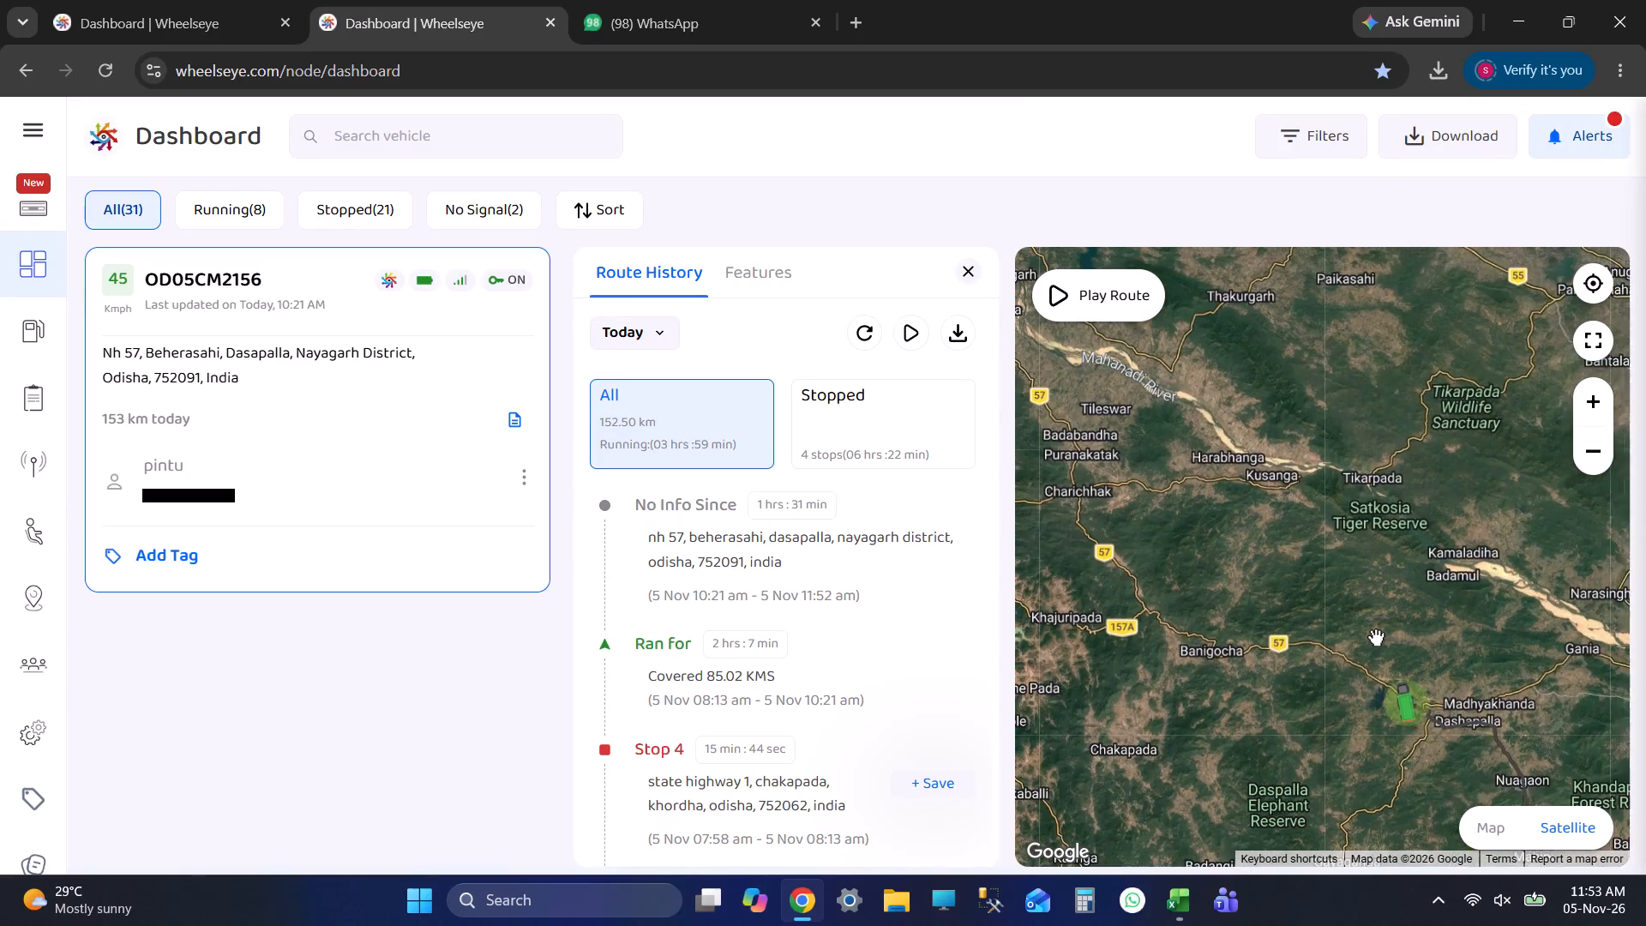
{"action": "scroll", "coordinate": [1376, 637], "scroll_direction": "down", "scroll_amount": 1}
{"action": "key", "text": "alt+Tab"}
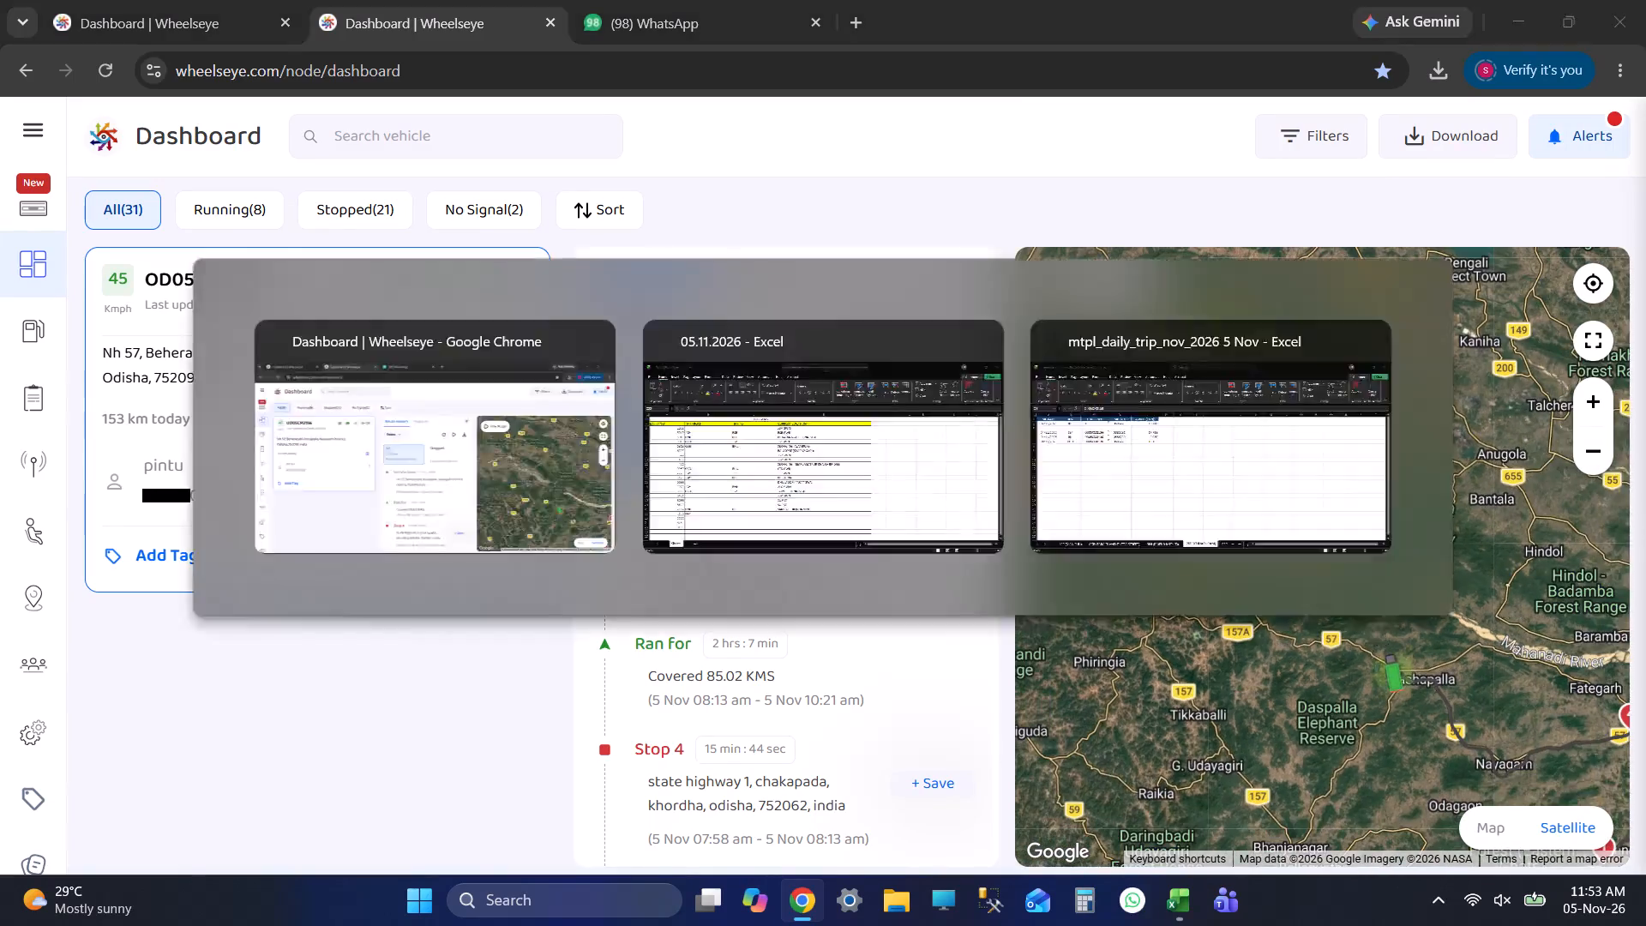
{"action": "key", "text": "alt+Tab"}
{"action": "scroll", "coordinate": [1401, 666], "scroll_direction": "up", "scroll_amount": 4}
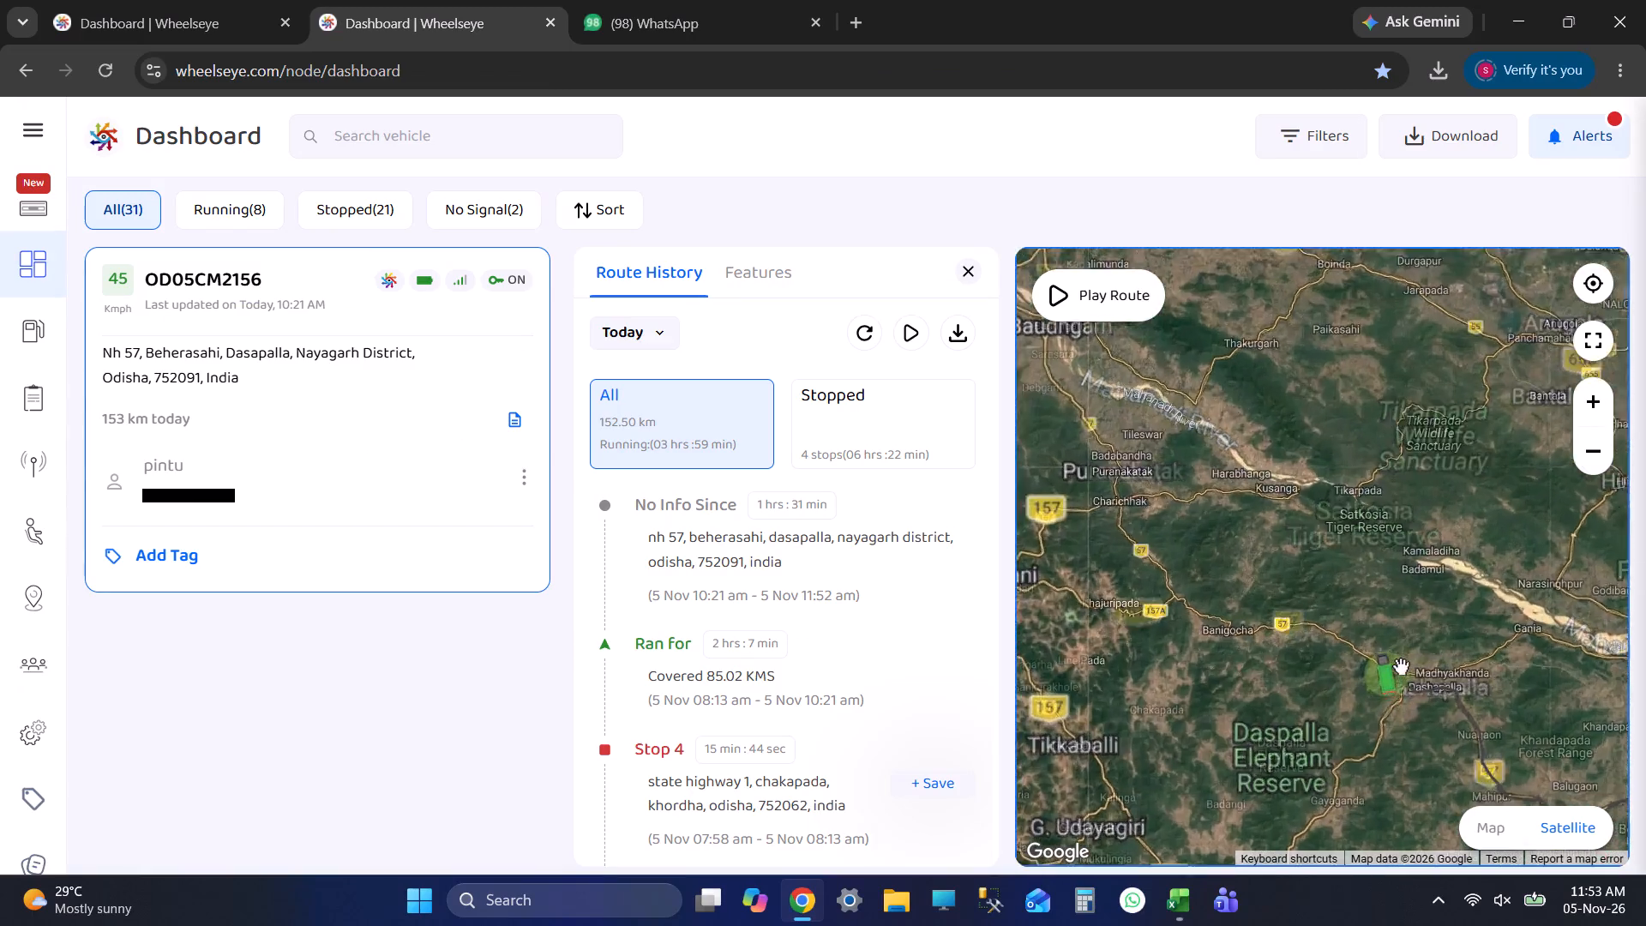
{"action": "scroll", "coordinate": [1401, 666], "scroll_direction": "up", "scroll_amount": 1}
{"action": "scroll", "coordinate": [1401, 666], "scroll_direction": "down", "scroll_amount": 1}
{"action": "scroll", "coordinate": [1401, 666], "scroll_direction": "up", "scroll_amount": 1}
{"action": "scroll", "coordinate": [1401, 666], "scroll_direction": "down", "scroll_amount": 1}
{"action": "scroll", "coordinate": [1401, 666], "scroll_direction": "up", "scroll_amount": 1}
Enter SBP as lorry 2156's trip destination in the status sheet and save the workbook.
{"action": "key", "text": "alt+Tab"}
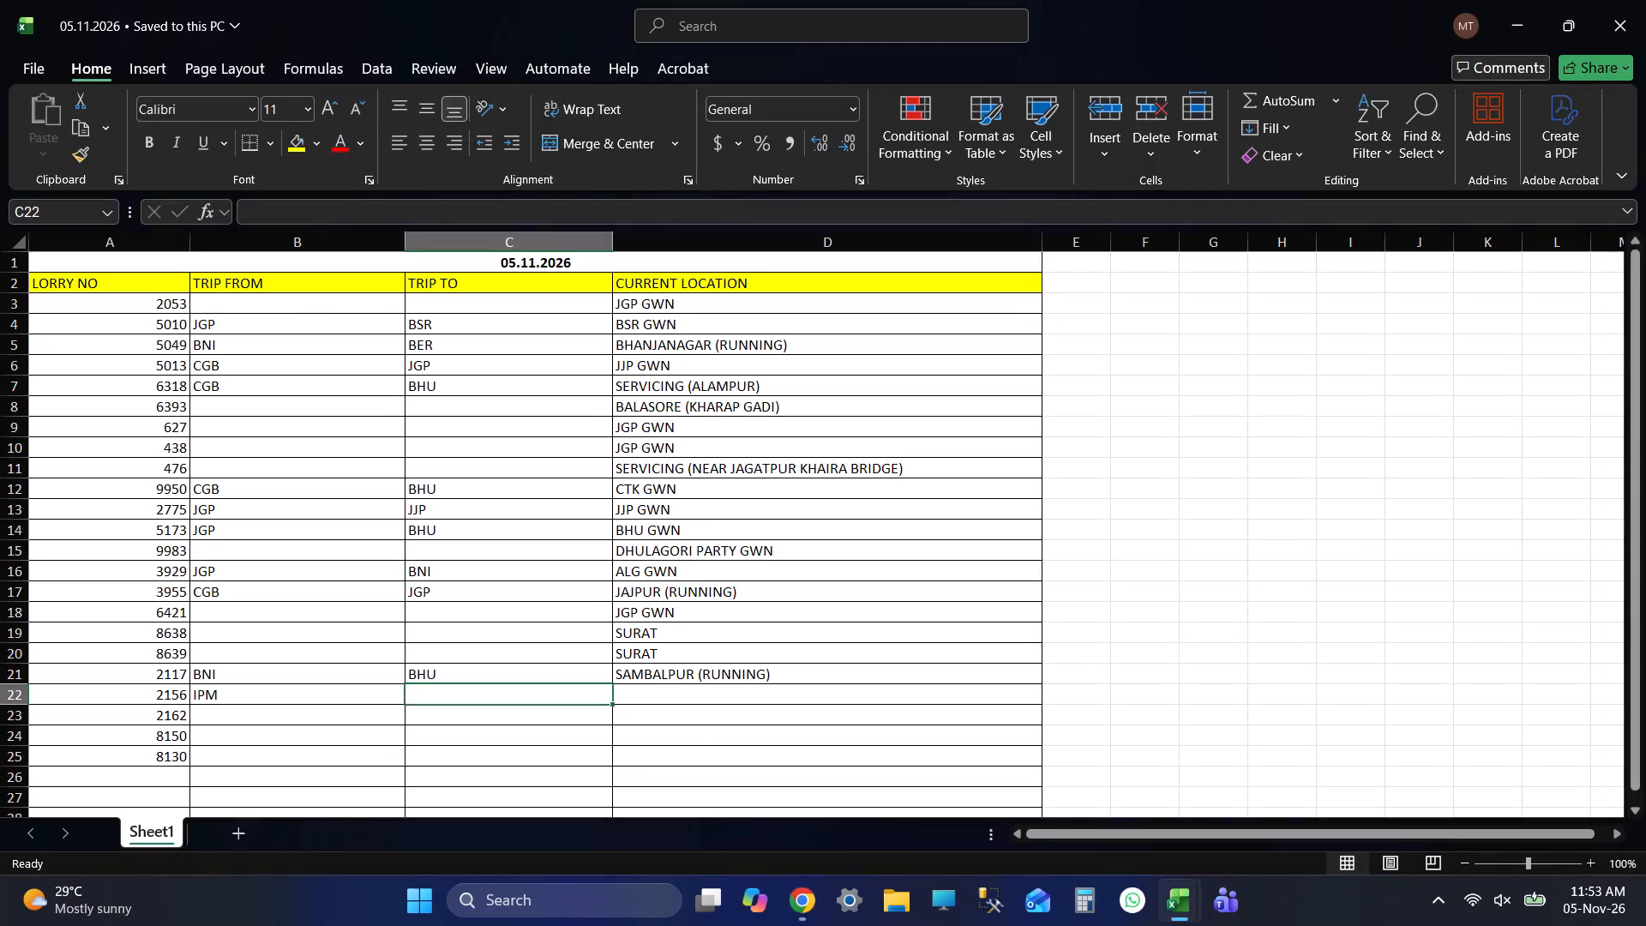
{"action": "type", "text": "SBP"}
{"action": "key", "text": "Tab"}
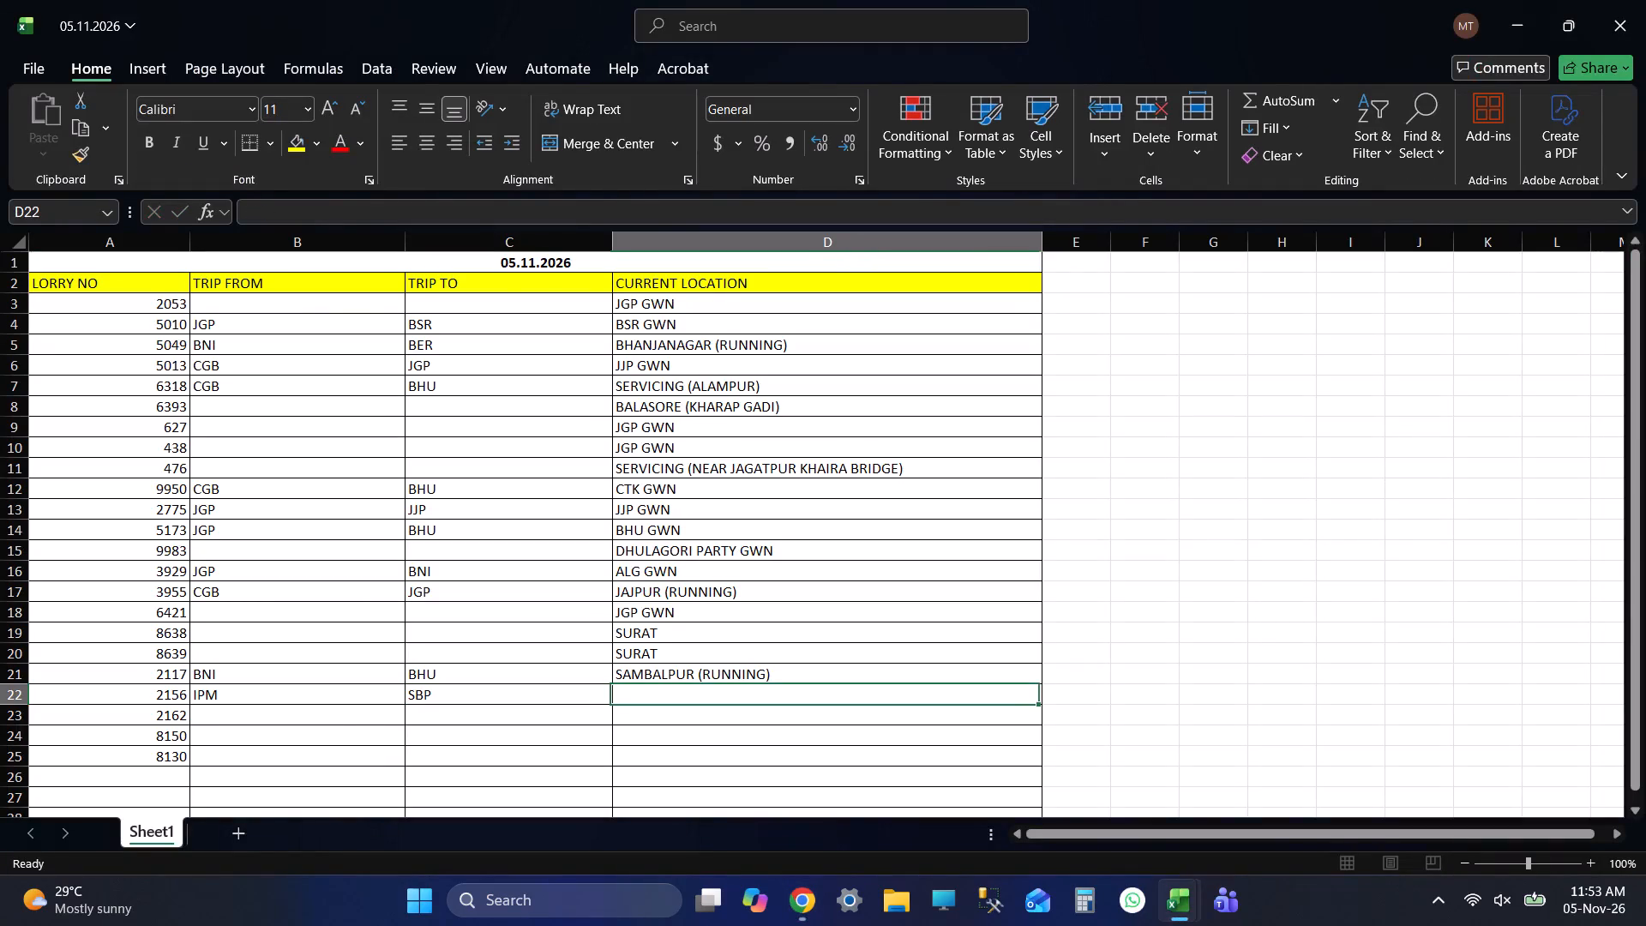
{"action": "key", "text": "ctrl+s"}
Compare lorry 2156's trip workbook entry with its Wheelseye position and the surrounding place names to identify its current location.
{"action": "key", "text": "alt+Tab"}
{"action": "key", "text": "alt+Tab"}
{"action": "key", "text": "alt+Tab"}
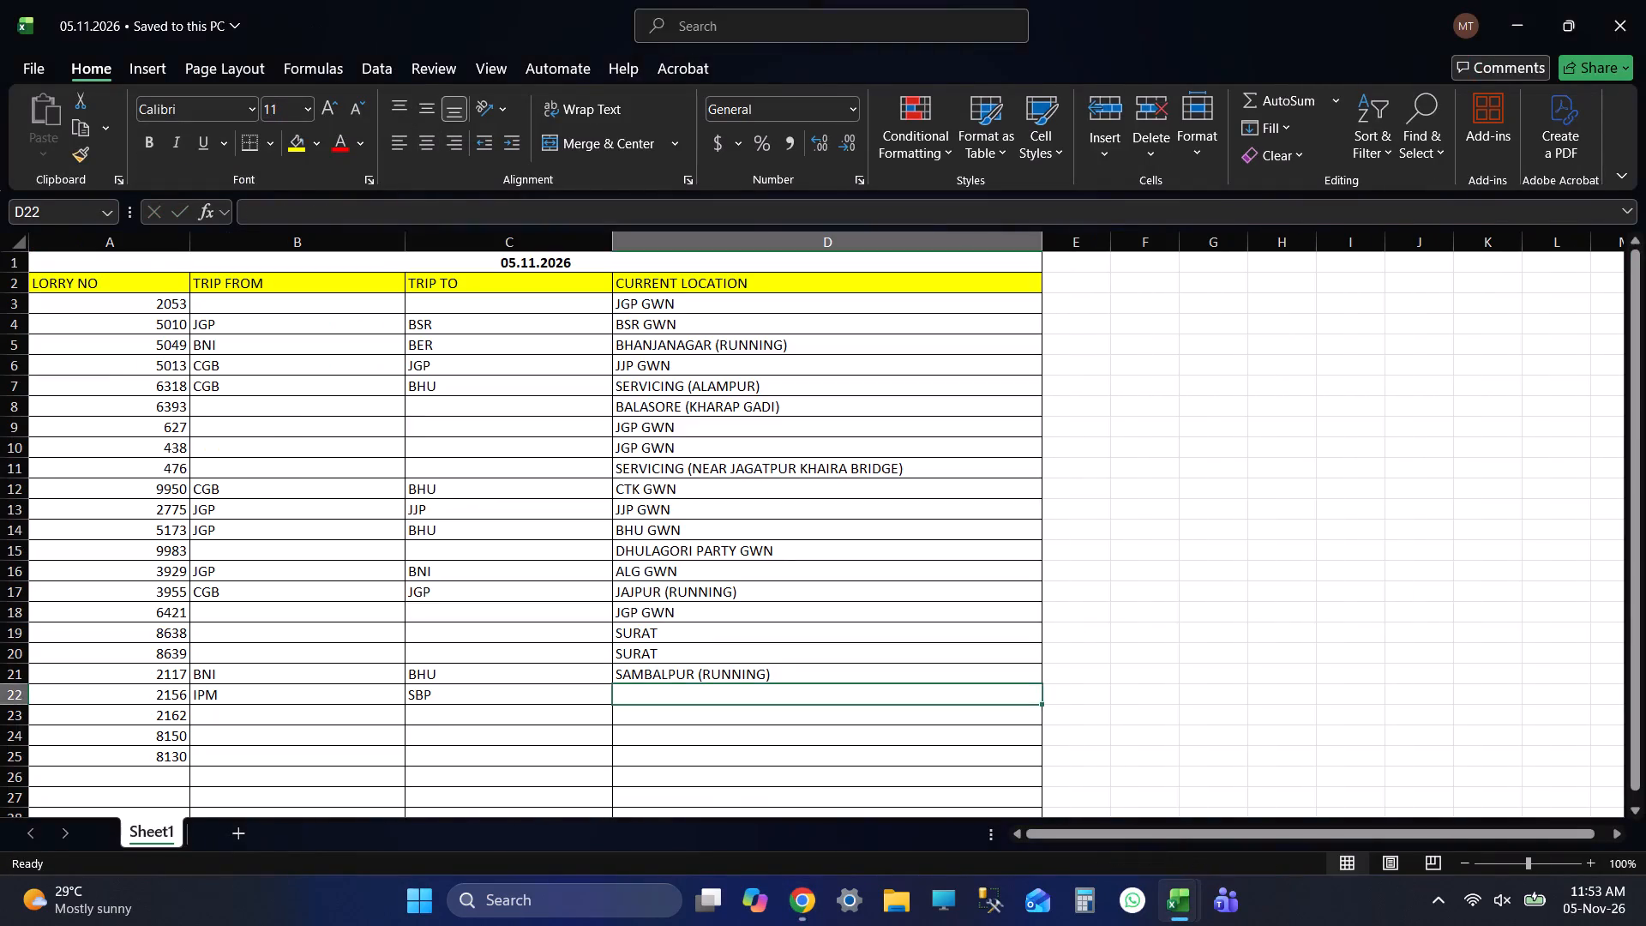
{"action": "key", "text": "alt+Tab"}
{"action": "key", "text": "alt+Tab"}
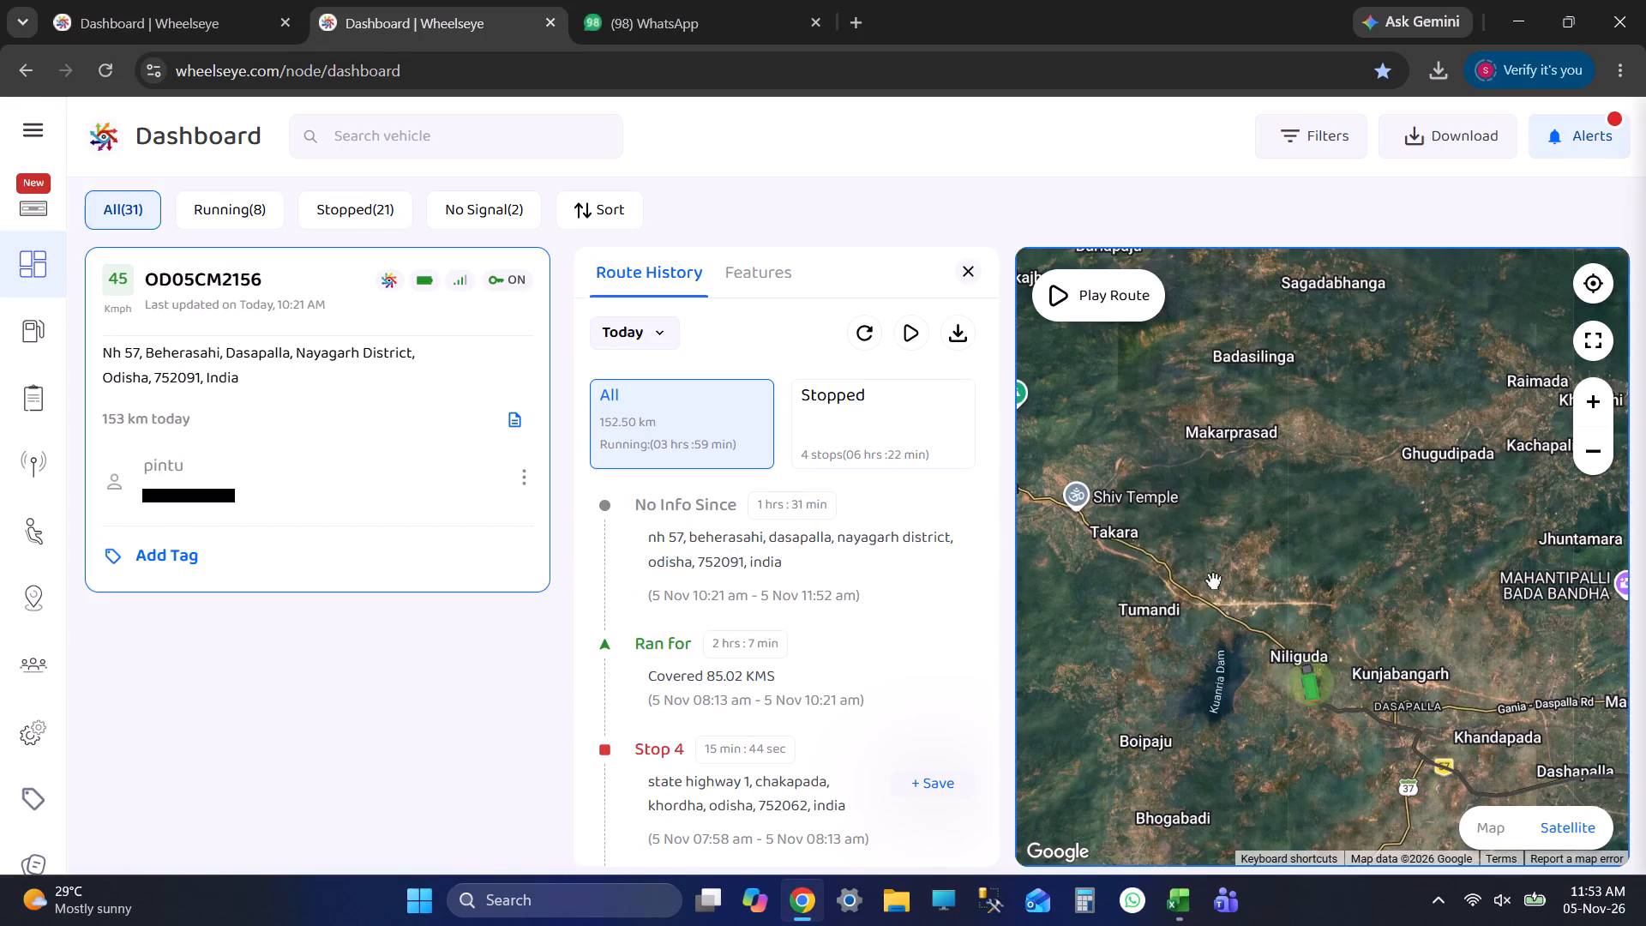
{"action": "key", "text": "alt+Tab"}
{"action": "key", "text": "alt+Tab"}
{"action": "key", "text": "alt+Tab"}
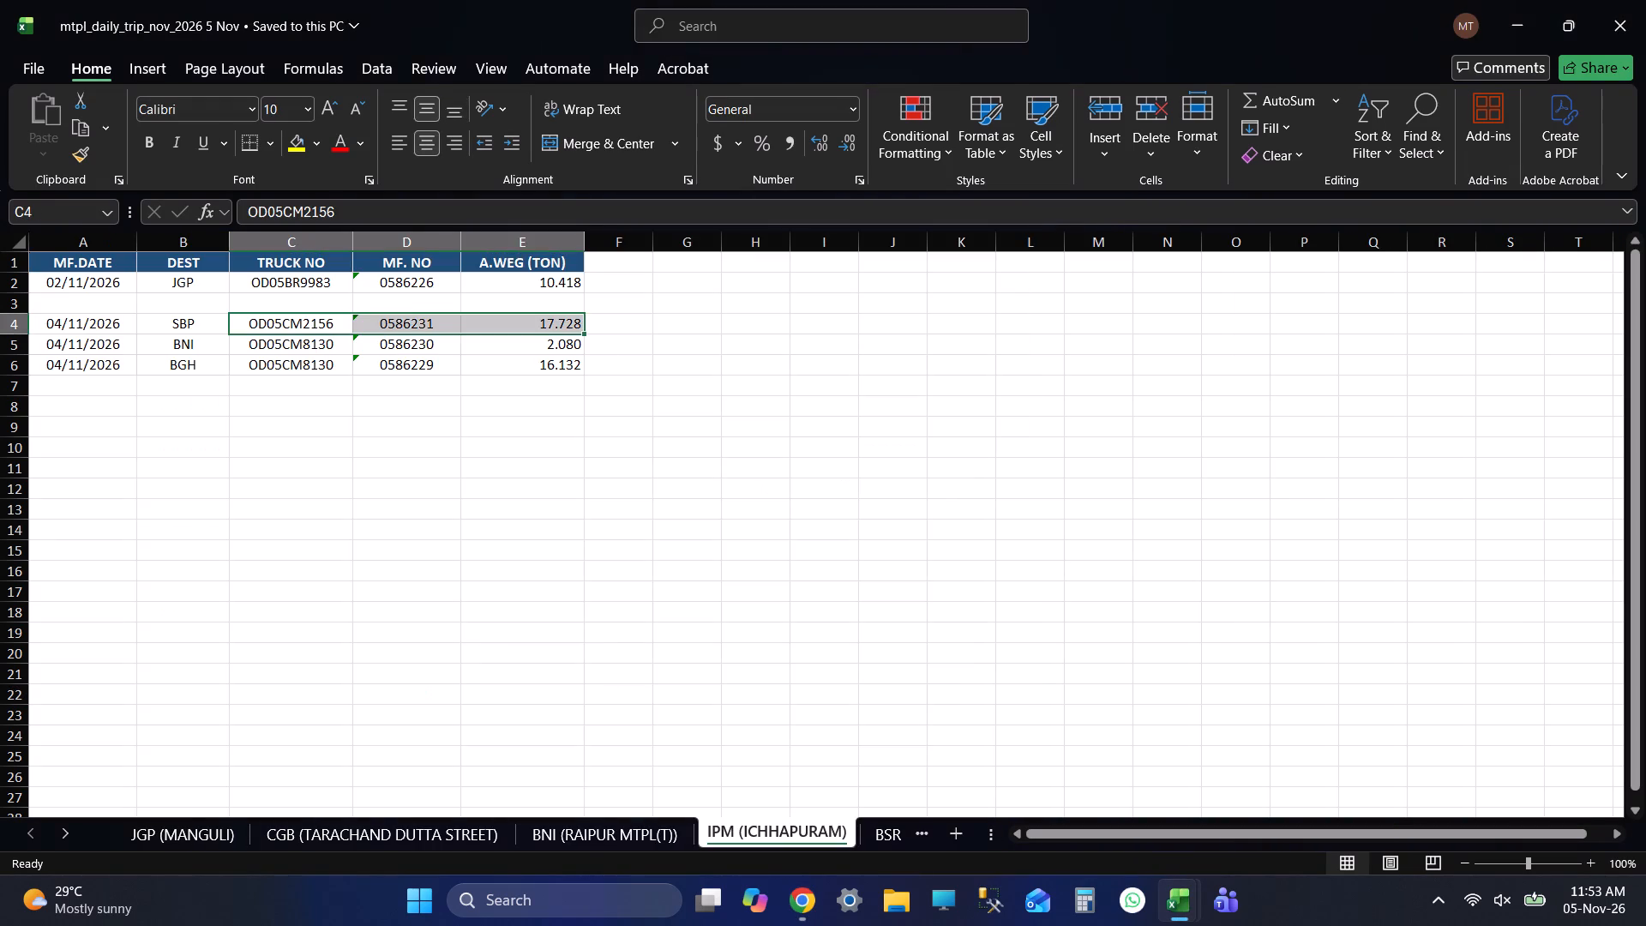
{"action": "key", "text": "alt+Tab"}
{"action": "key", "text": "alt+Tab"}
{"action": "key", "text": "alt+Tab"}
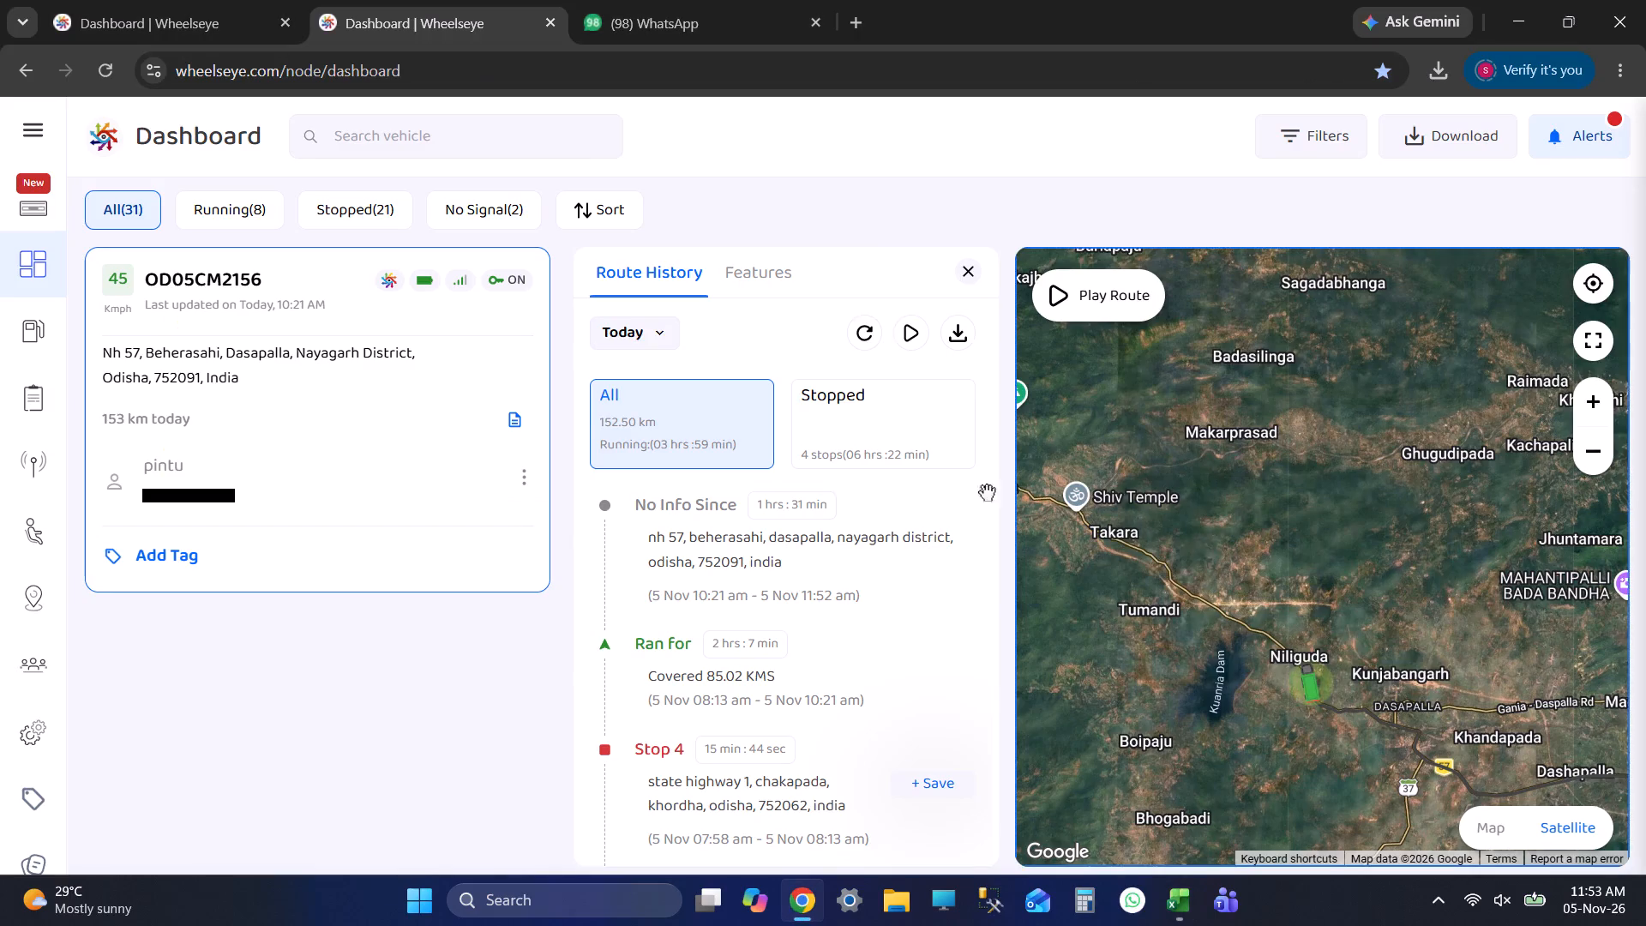
{"action": "scroll", "coordinate": [1314, 615], "scroll_direction": "down", "scroll_amount": 1}
{"action": "scroll", "coordinate": [1314, 615], "scroll_direction": "up", "scroll_amount": 1}
{"action": "scroll", "coordinate": [1314, 615], "scroll_direction": "down", "scroll_amount": 2}
{"action": "key", "text": "alt+Tab"}
{"action": "key", "text": "alt+Tab"}
{"action": "key", "text": "alt+Tab"}
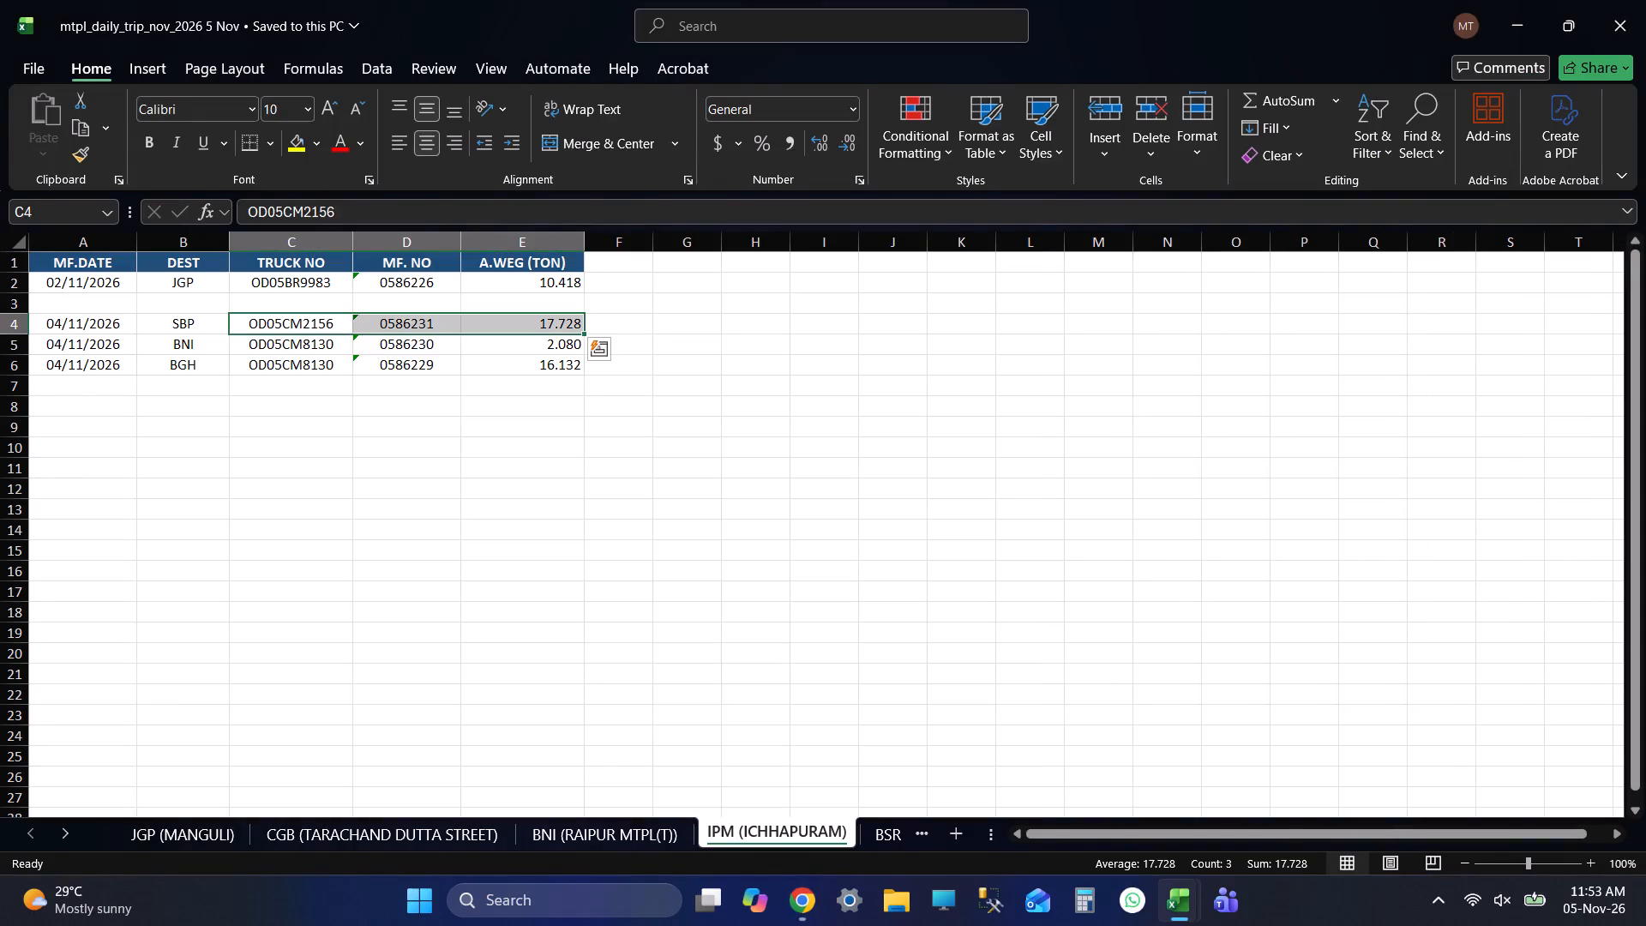
{"action": "key", "text": "alt+Tab"}
{"action": "key", "text": "alt+Tab"}
{"action": "key", "text": "alt+Tab"}
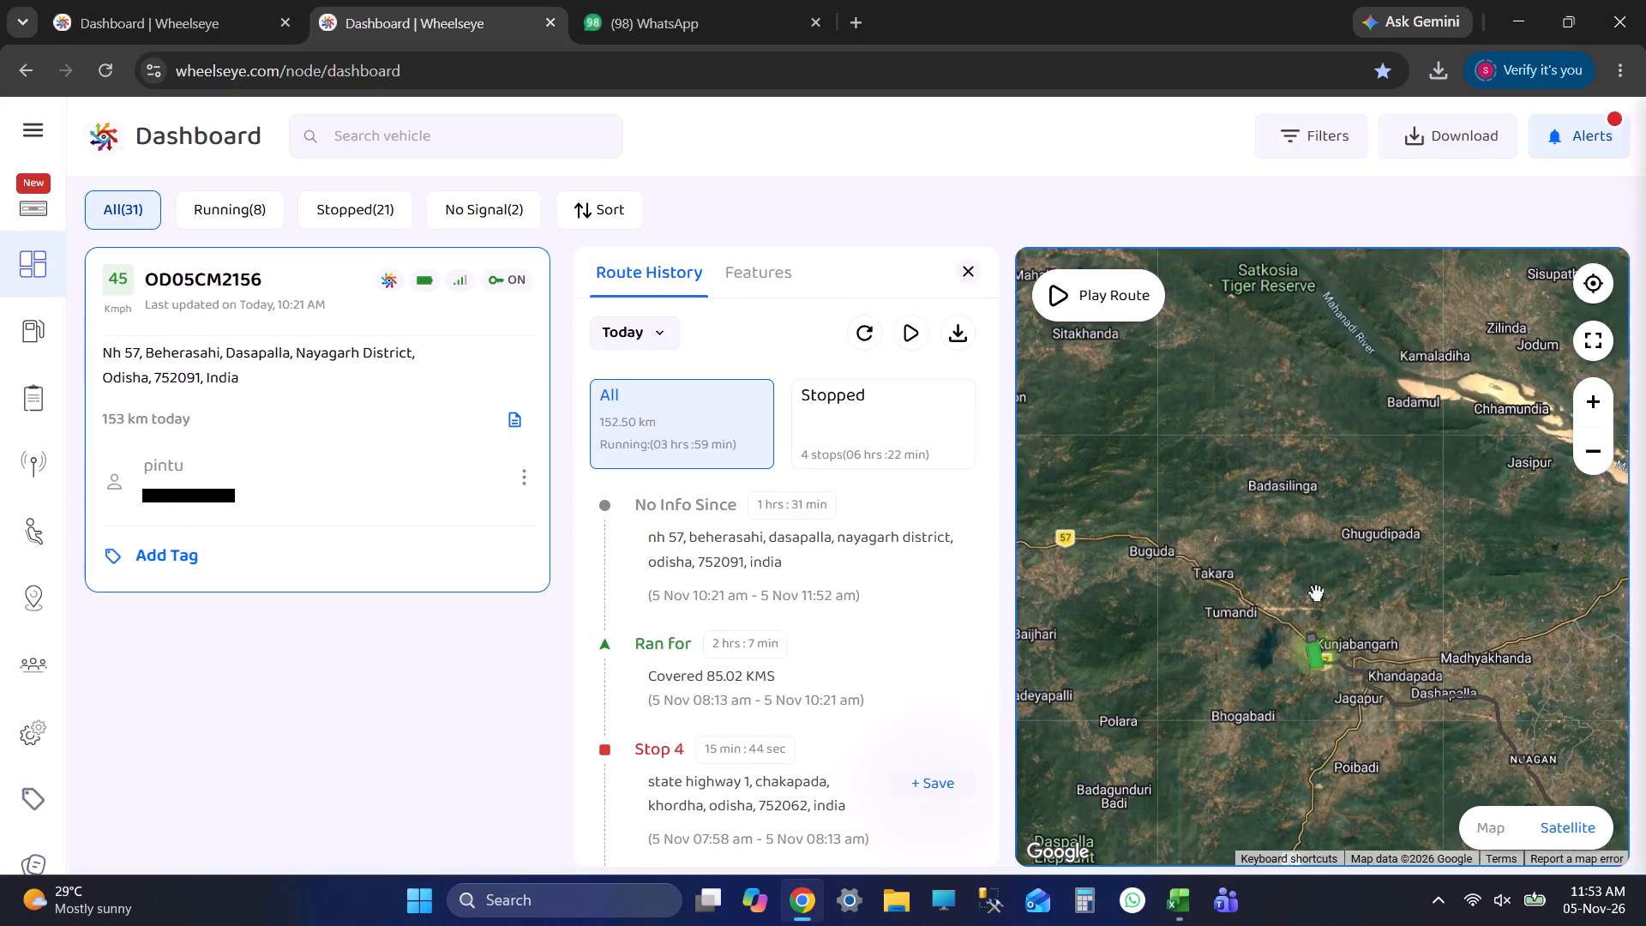
{"action": "scroll", "coordinate": [1316, 604], "scroll_direction": "down", "scroll_amount": 3}
Enter DASHPALLA (RUNNING) as lorry 2156's current location and save the status sheet.
{"action": "key", "text": "alt+Tab"}
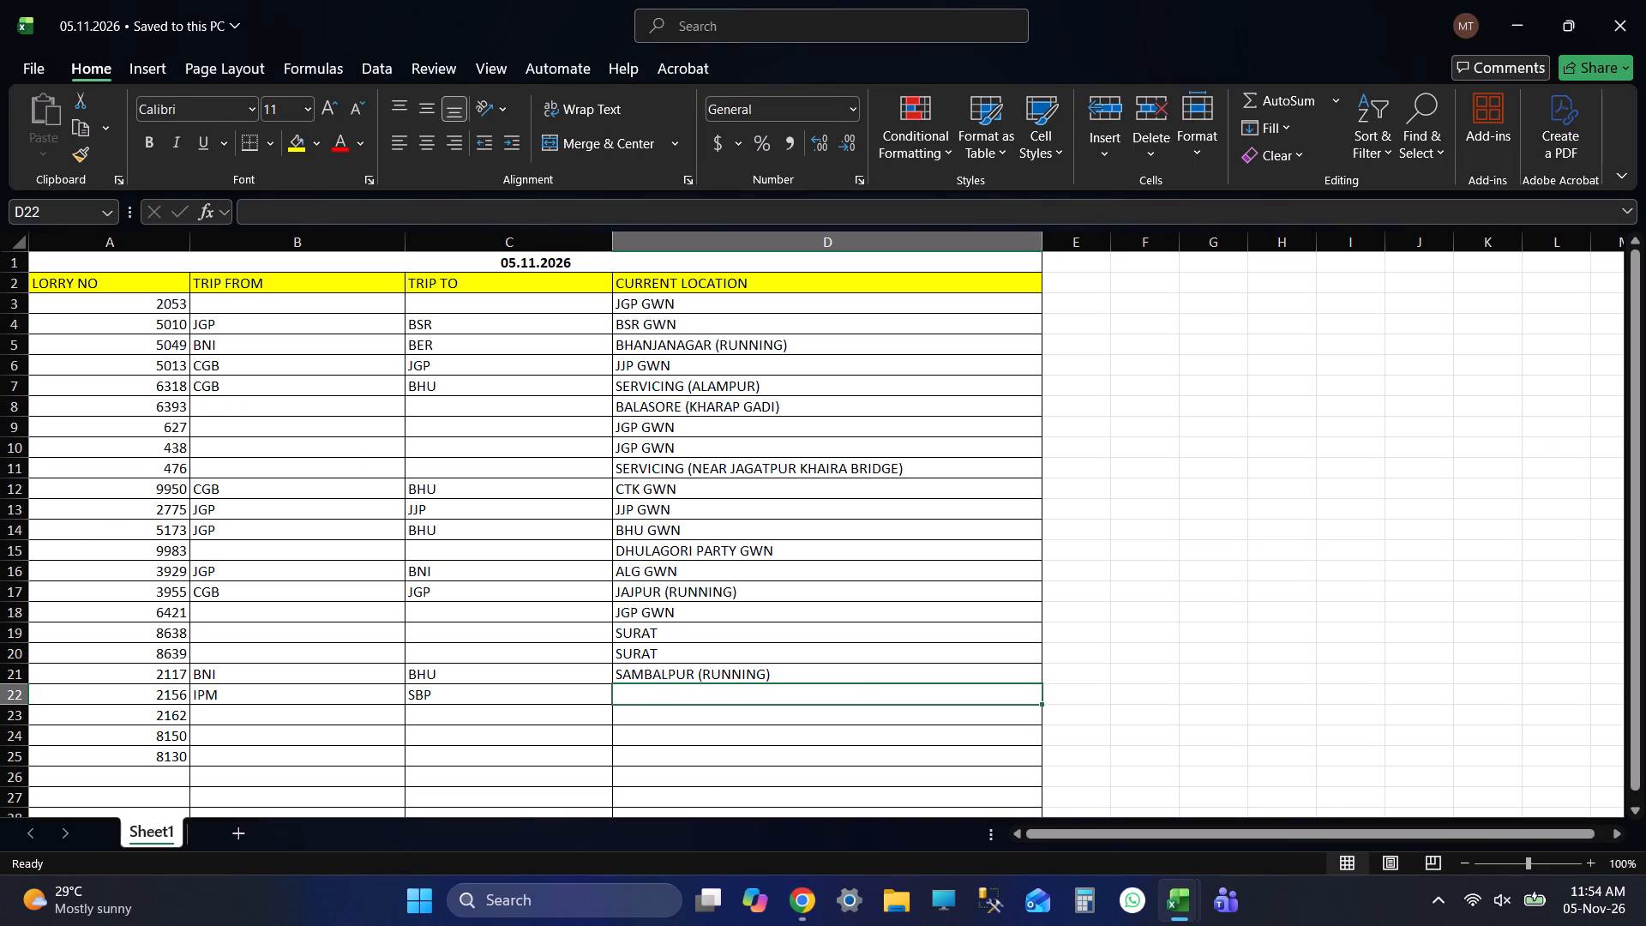
{"action": "key", "text": "b"}
{"action": "key", "text": "BackSpace"}
{"action": "type", "text": "DASHPALLA"}
{"action": "key", "text": "space"}
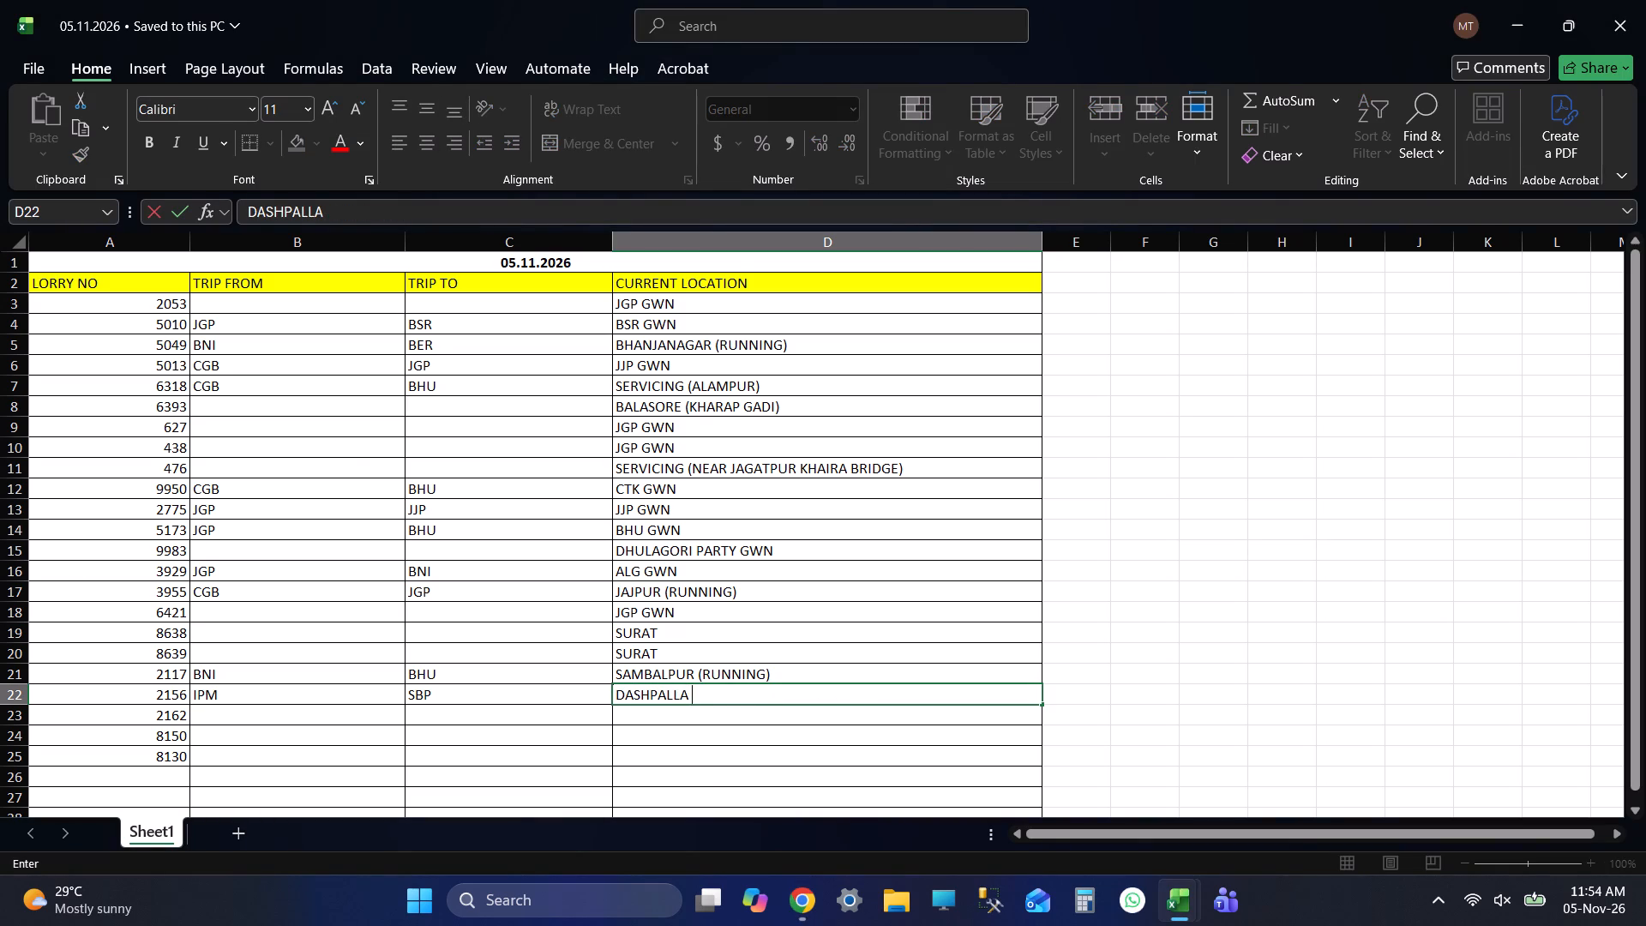
{"action": "type", "text": "9RUNNING)"}
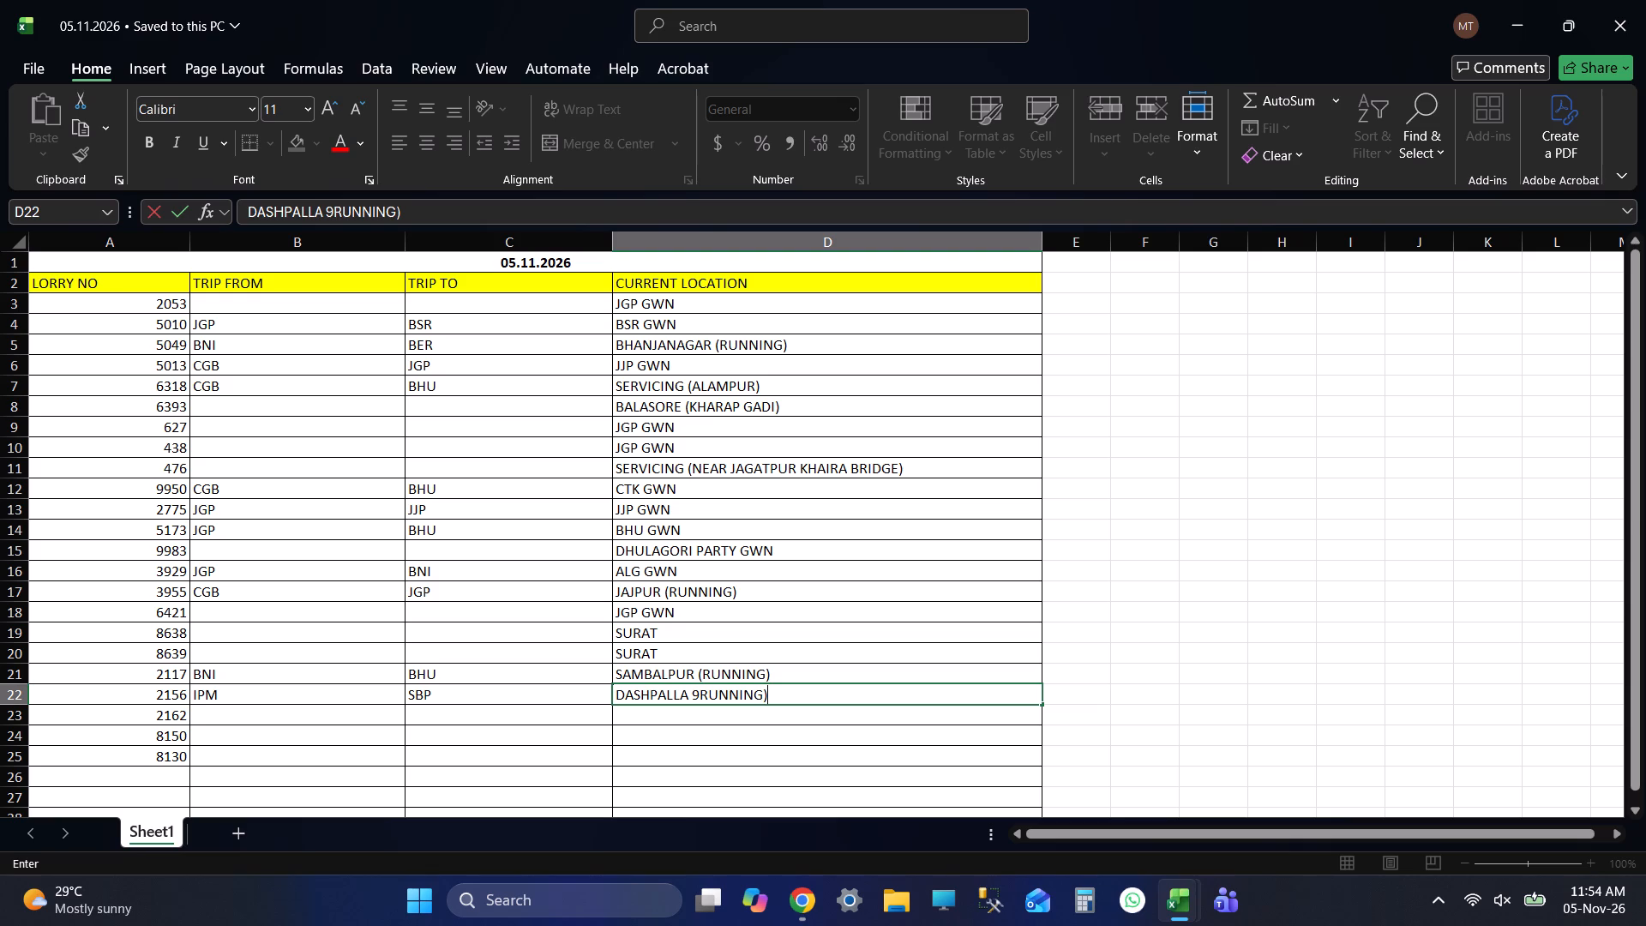
{"action": "left_click", "coordinate": [703, 685]}
{"action": "key", "text": "BackSpace"}
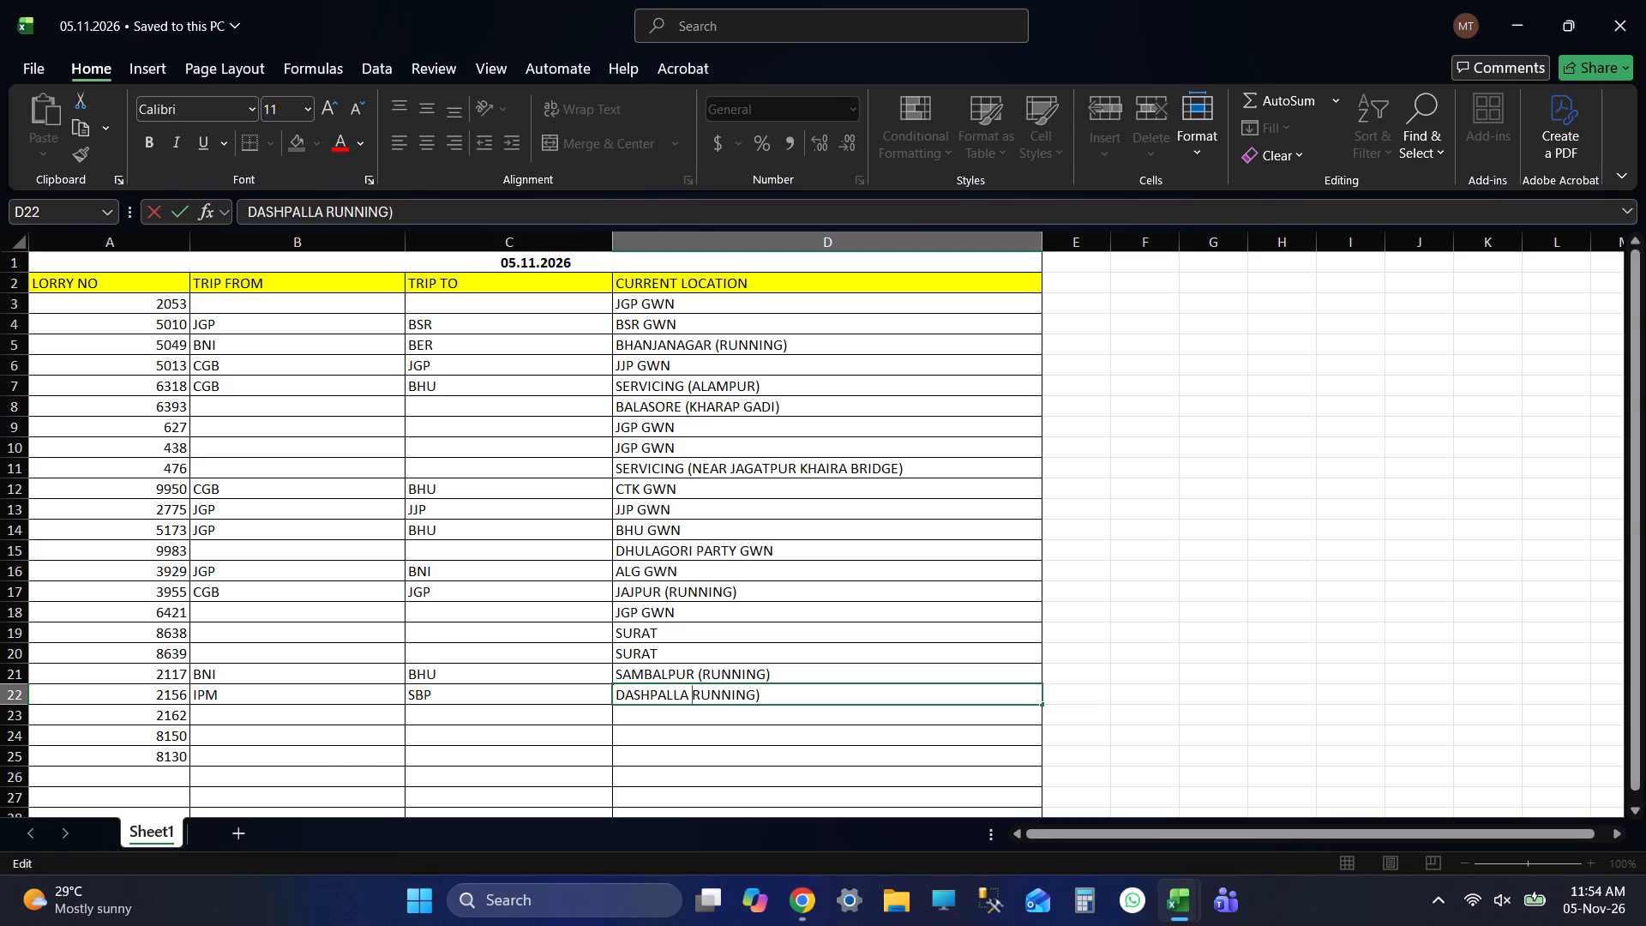
{"action": "key", "text": "shift+parenleft"}
{"action": "key", "text": "Return"}
{"action": "key", "text": "ctrl+s"}
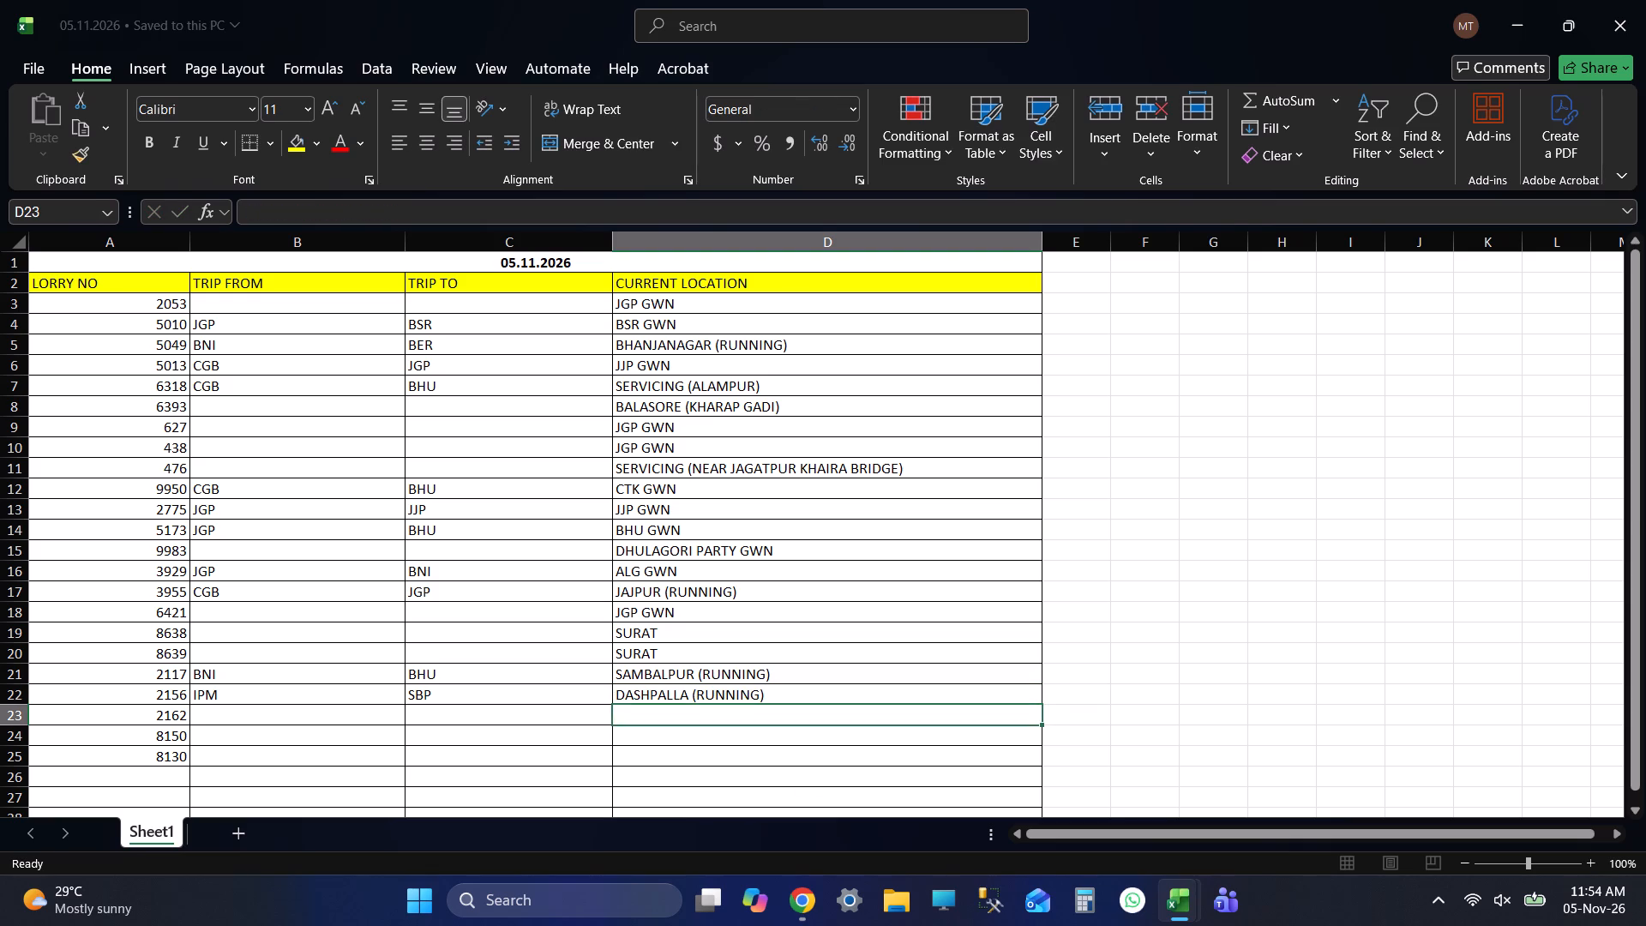
Copy lorry number 2162 from the status sheet, search for it in Wheelseye, and examine its route history and map position.
{"action": "key", "text": "shift+Tab"}
{"action": "key", "text": "shift+Tab"}
{"action": "key", "text": "shift+Tab"}
{"action": "key", "text": "ctrl+c"}
{"action": "key", "text": "alt+Tab"}
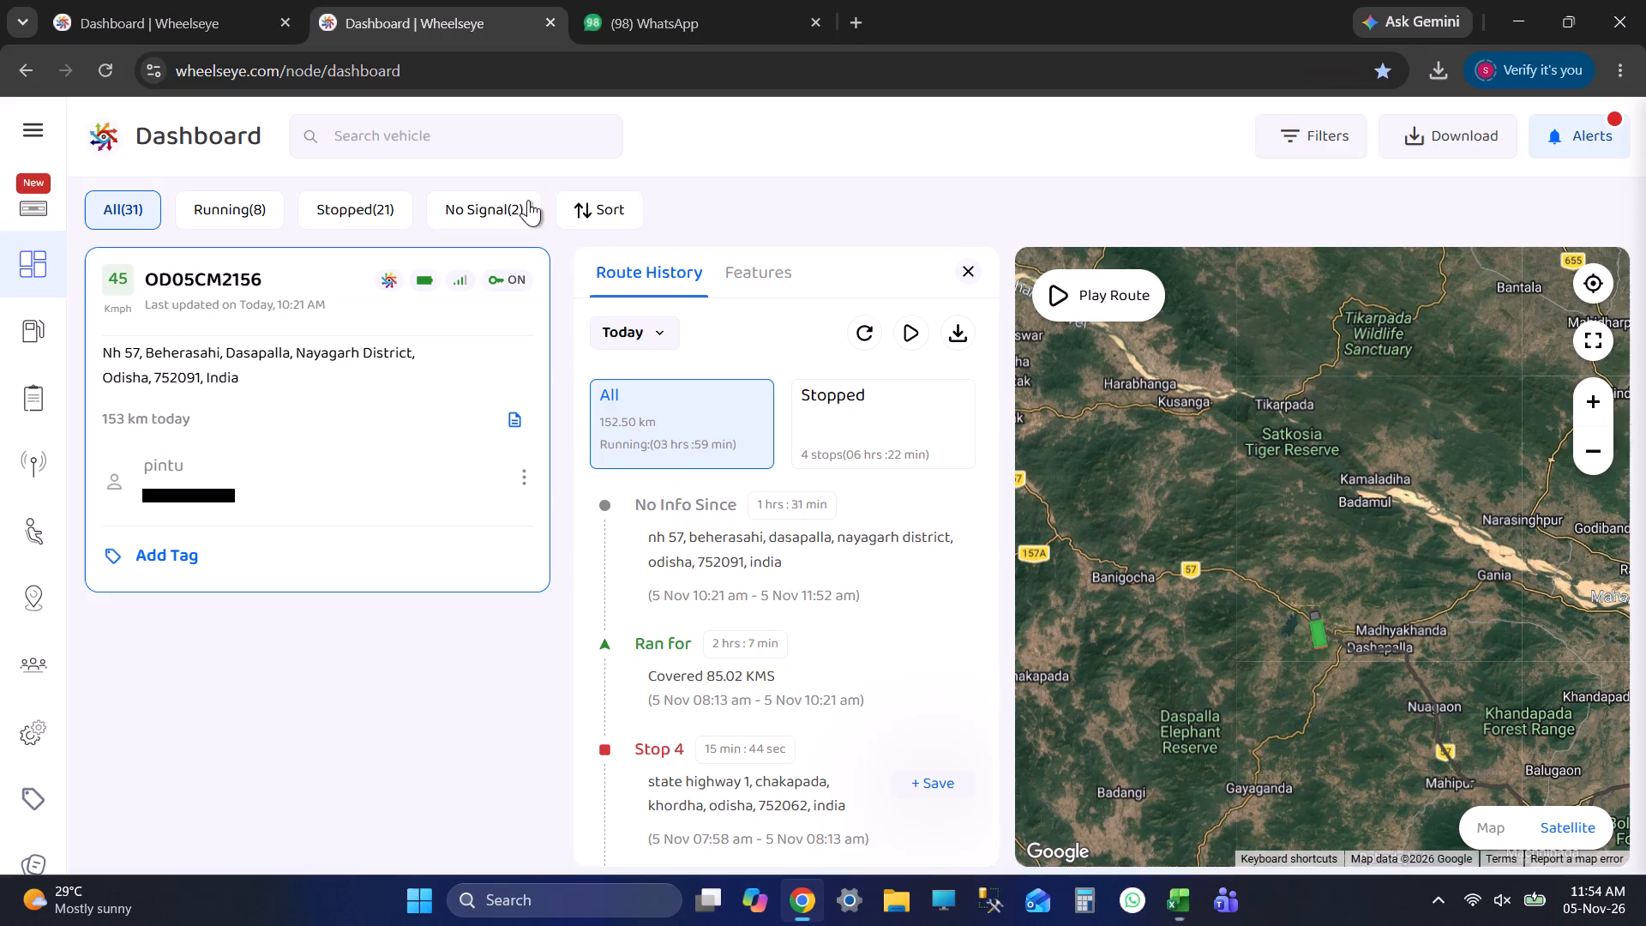
{"action": "left_click", "coordinate": [478, 136]}
{"action": "key", "text": "ctrl+v"}
{"action": "key", "text": "Return"}
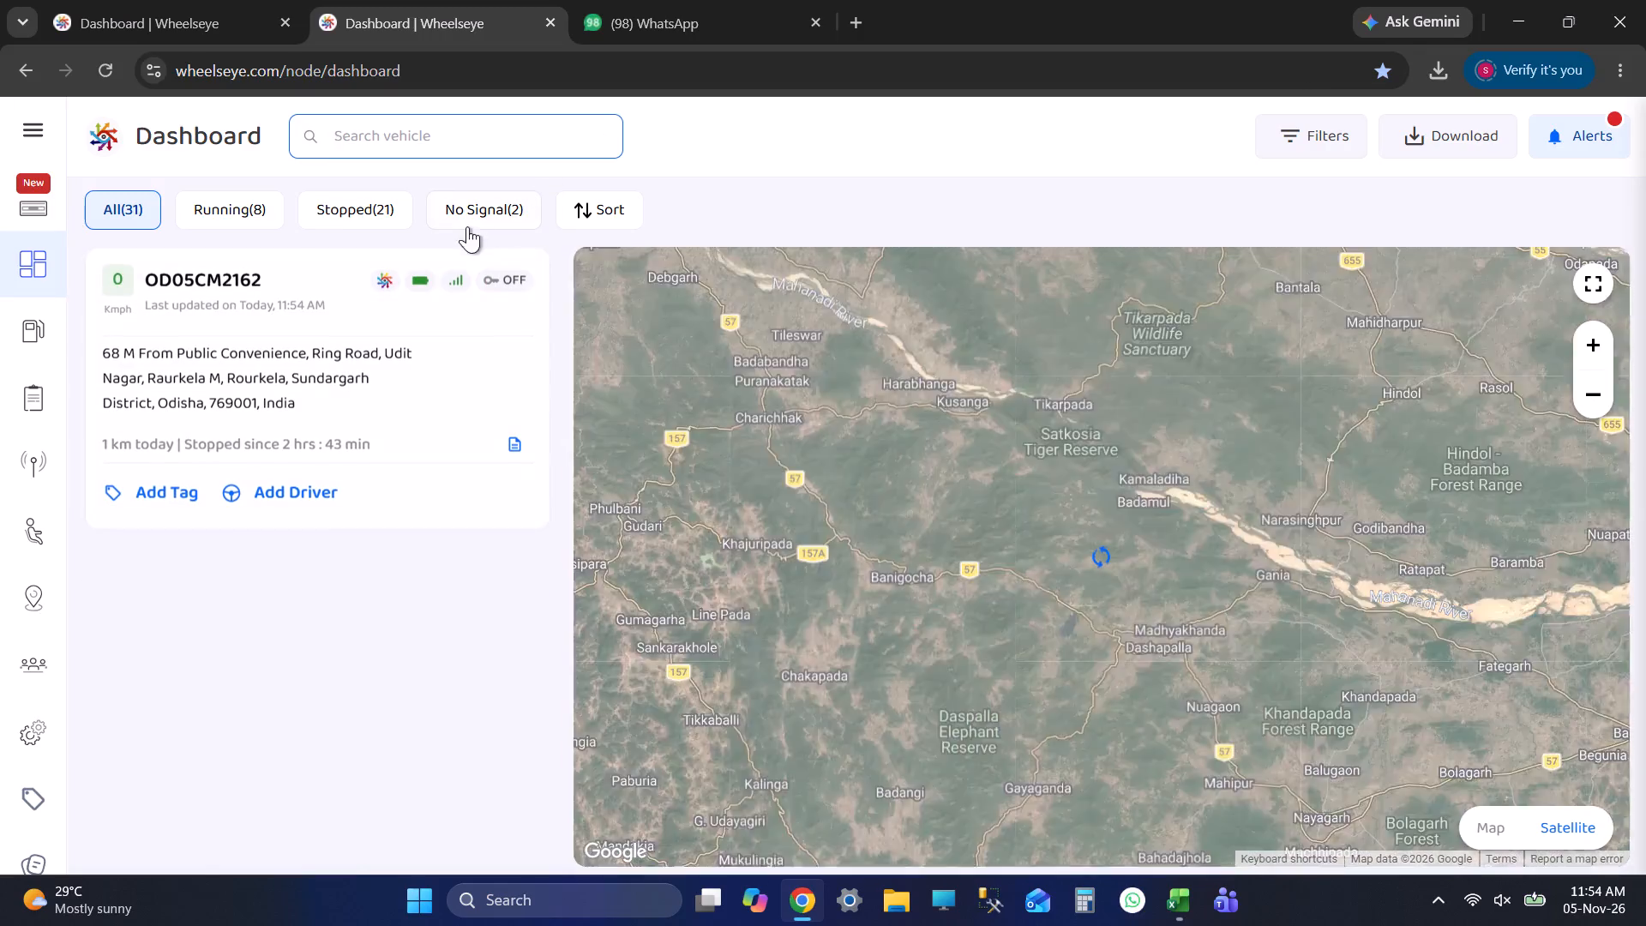
{"action": "left_click", "coordinate": [349, 352]}
{"action": "scroll", "coordinate": [1400, 576], "scroll_direction": "down", "scroll_amount": 2}
{"action": "scroll", "coordinate": [1400, 587], "scroll_direction": "up", "scroll_amount": 1}
{"action": "scroll", "coordinate": [1400, 591], "scroll_direction": "down", "scroll_amount": 3}
{"action": "scroll", "coordinate": [1398, 592], "scroll_direction": "up", "scroll_amount": 1}
{"action": "scroll", "coordinate": [1398, 592], "scroll_direction": "down", "scroll_amount": 1}
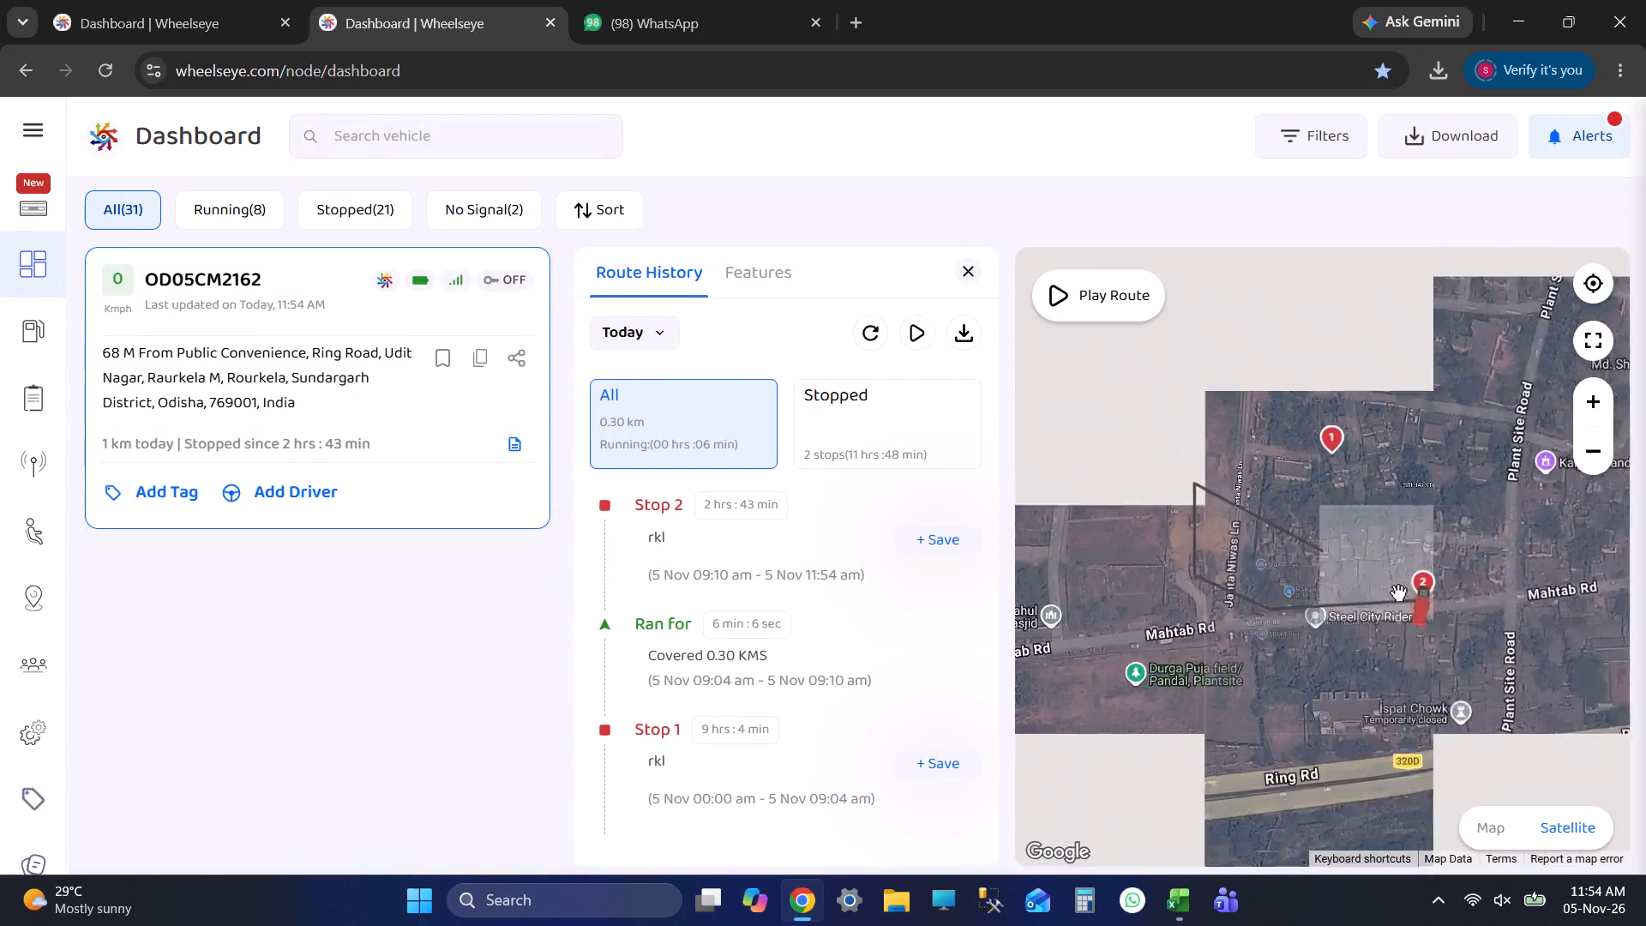
Enter RKL as lorry 2162's current location in the status sheet and save the workbook.
{"action": "key", "text": "alt+Tab"}
{"action": "key", "text": "Tab"}
{"action": "key", "text": "Tab"}
{"action": "key", "text": "Tab"}
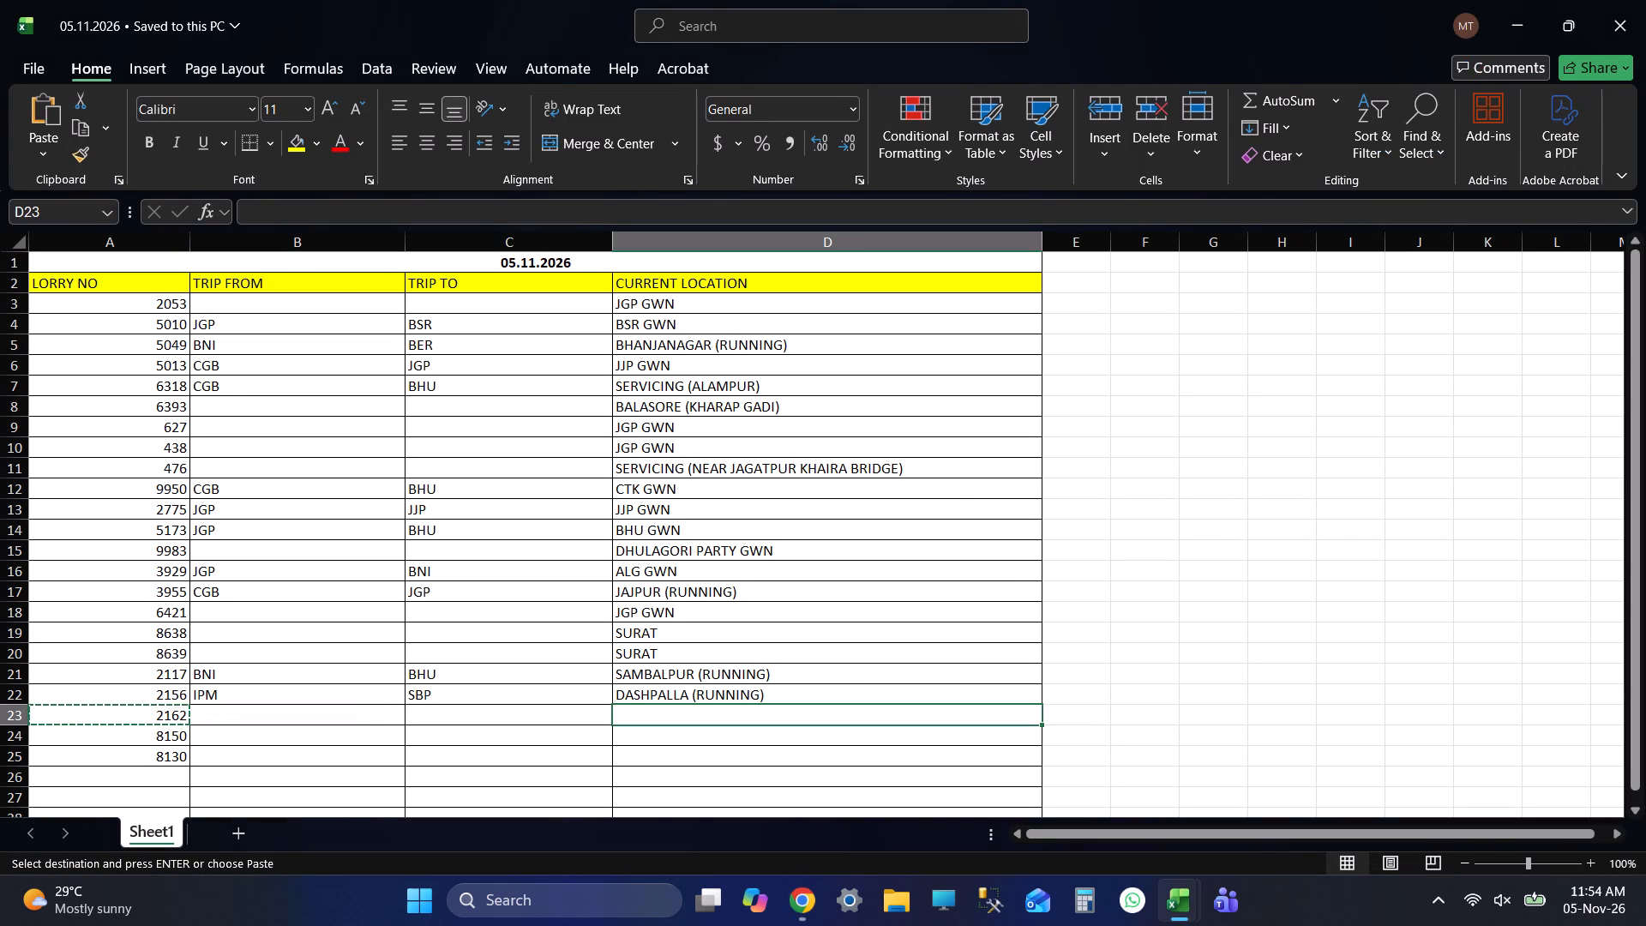
{"action": "type", "text": "RKL"}
{"action": "key", "text": "Return"}
{"action": "key", "text": "ctrl+s"}
{"action": "key", "text": "ctrl+c"}
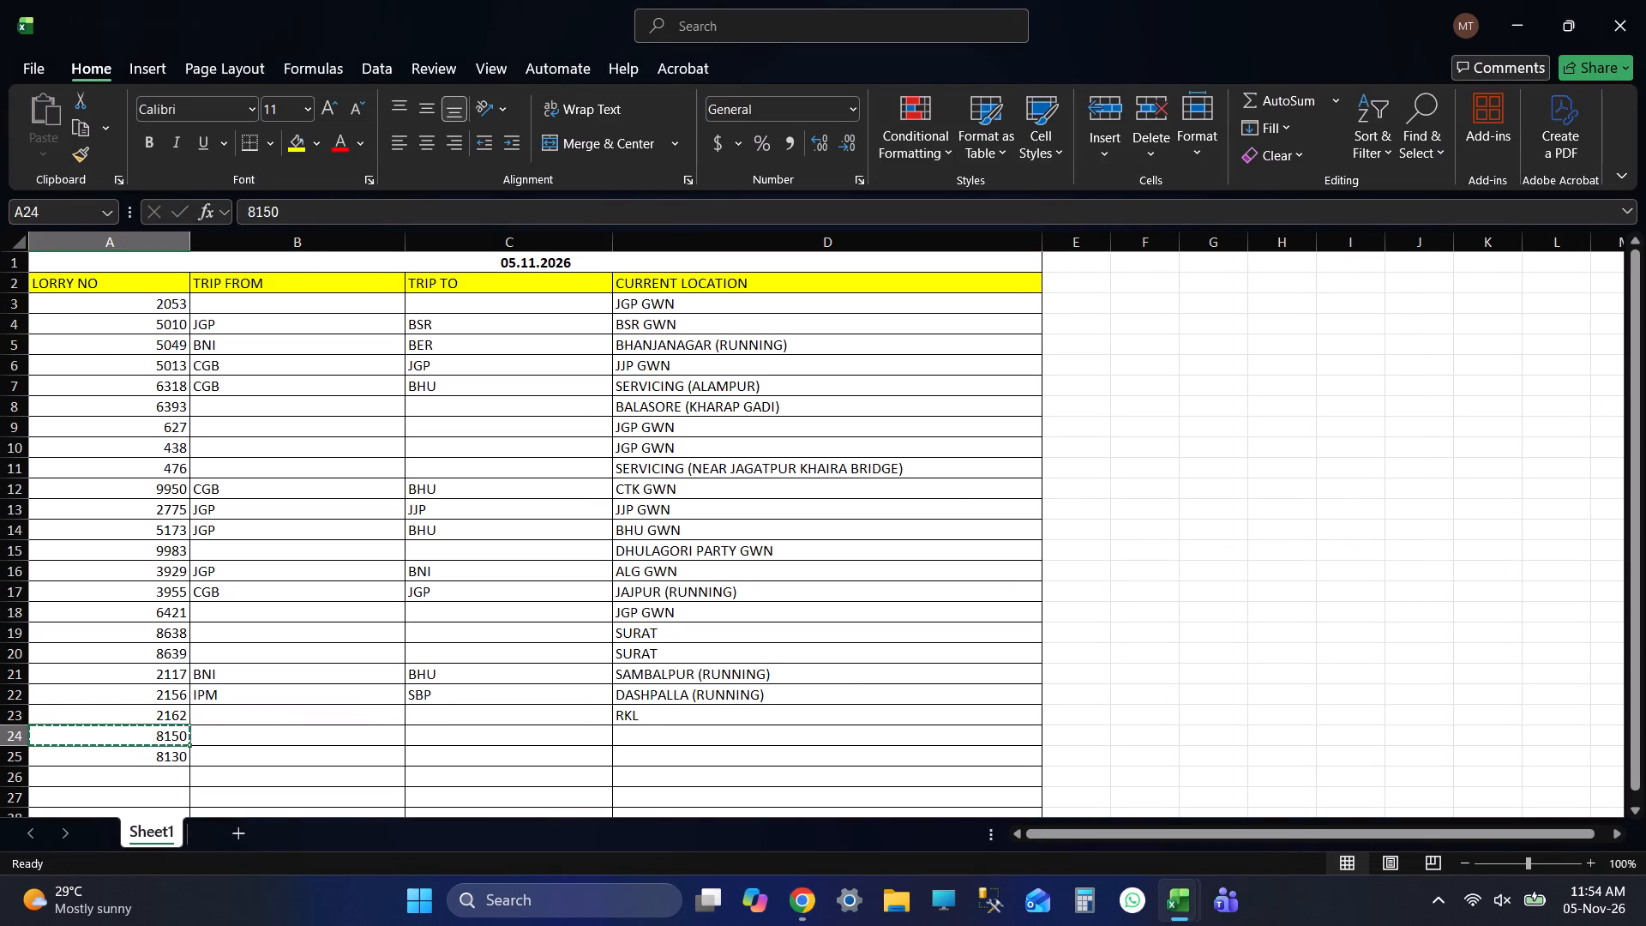
{"action": "key", "text": "alt+Tab"}
{"action": "left_click", "coordinate": [357, 105]}
{"action": "left_click", "coordinate": [390, 131]}
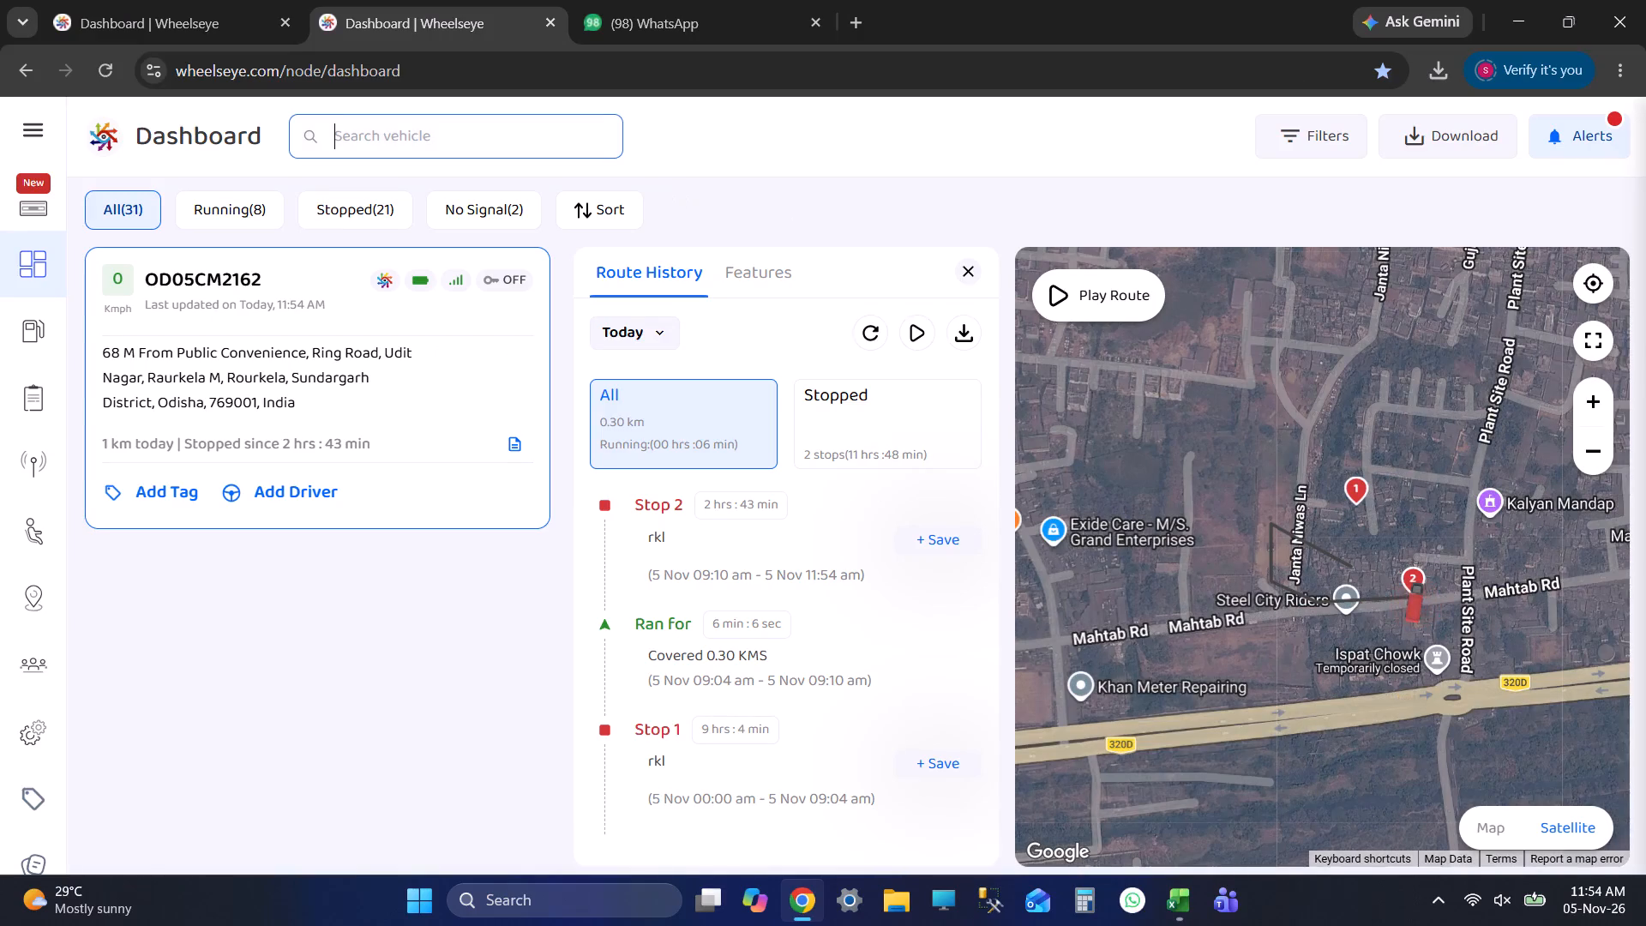
{"action": "key", "text": "ctrl+v"}
{"action": "key", "text": "Return"}
{"action": "left_click", "coordinate": [324, 435]}
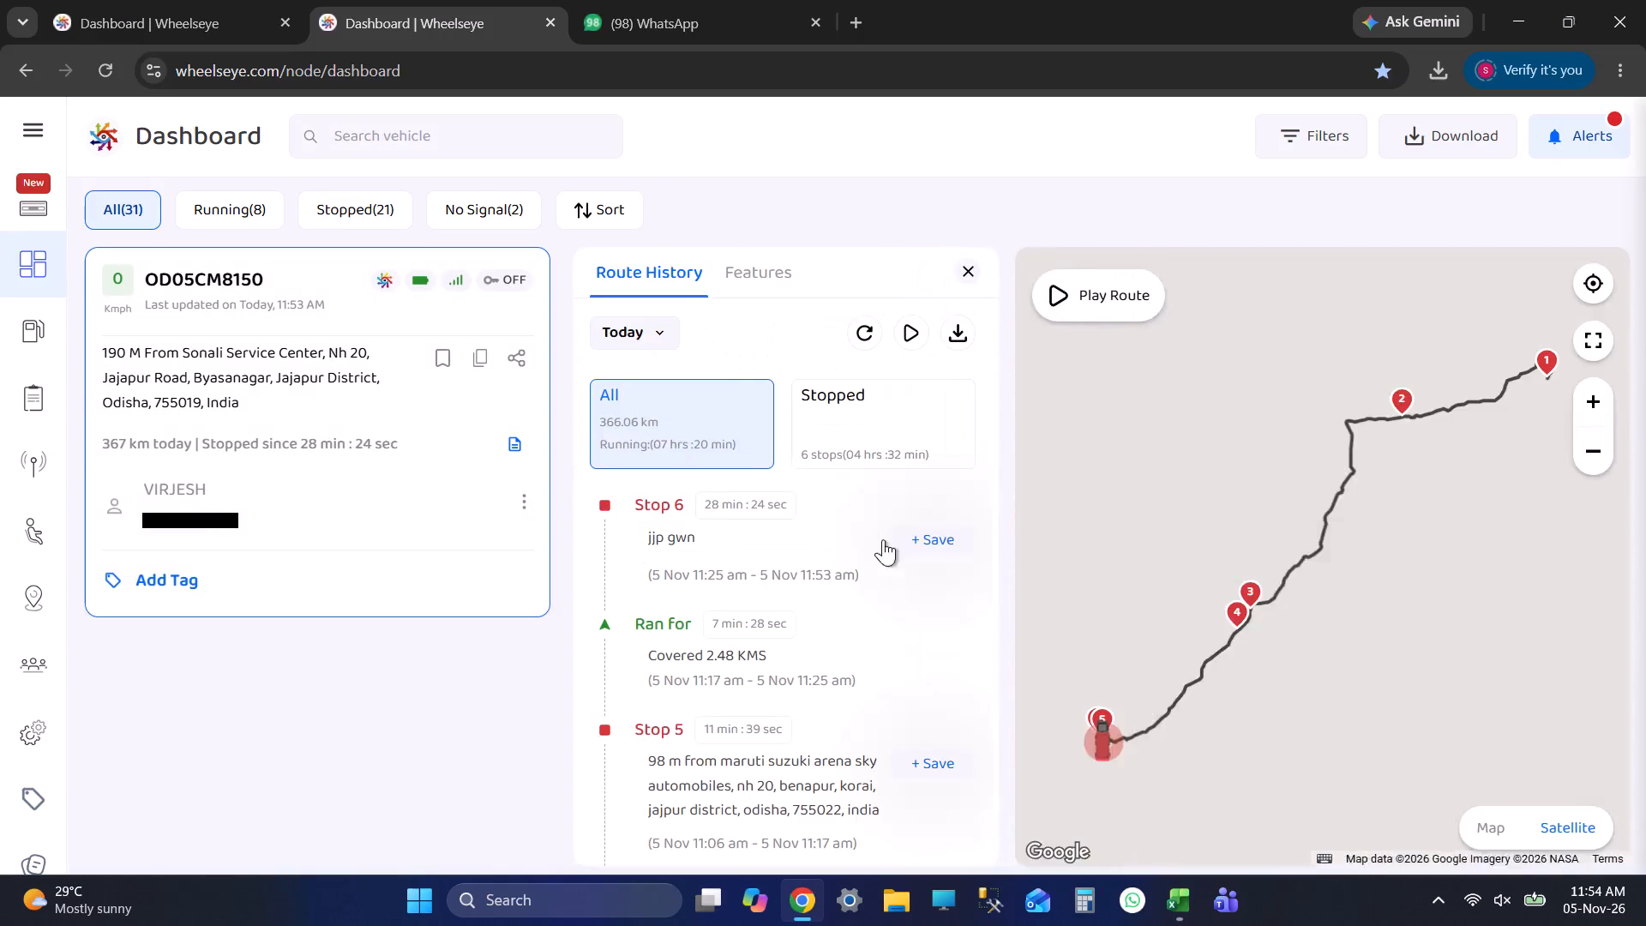
{"action": "scroll", "coordinate": [1224, 552], "scroll_direction": "down", "scroll_amount": 3}
Enter CGB as lorry 8150's trip origin in the status sheet and save the workbook.
{"action": "key", "text": "alt+Tab"}
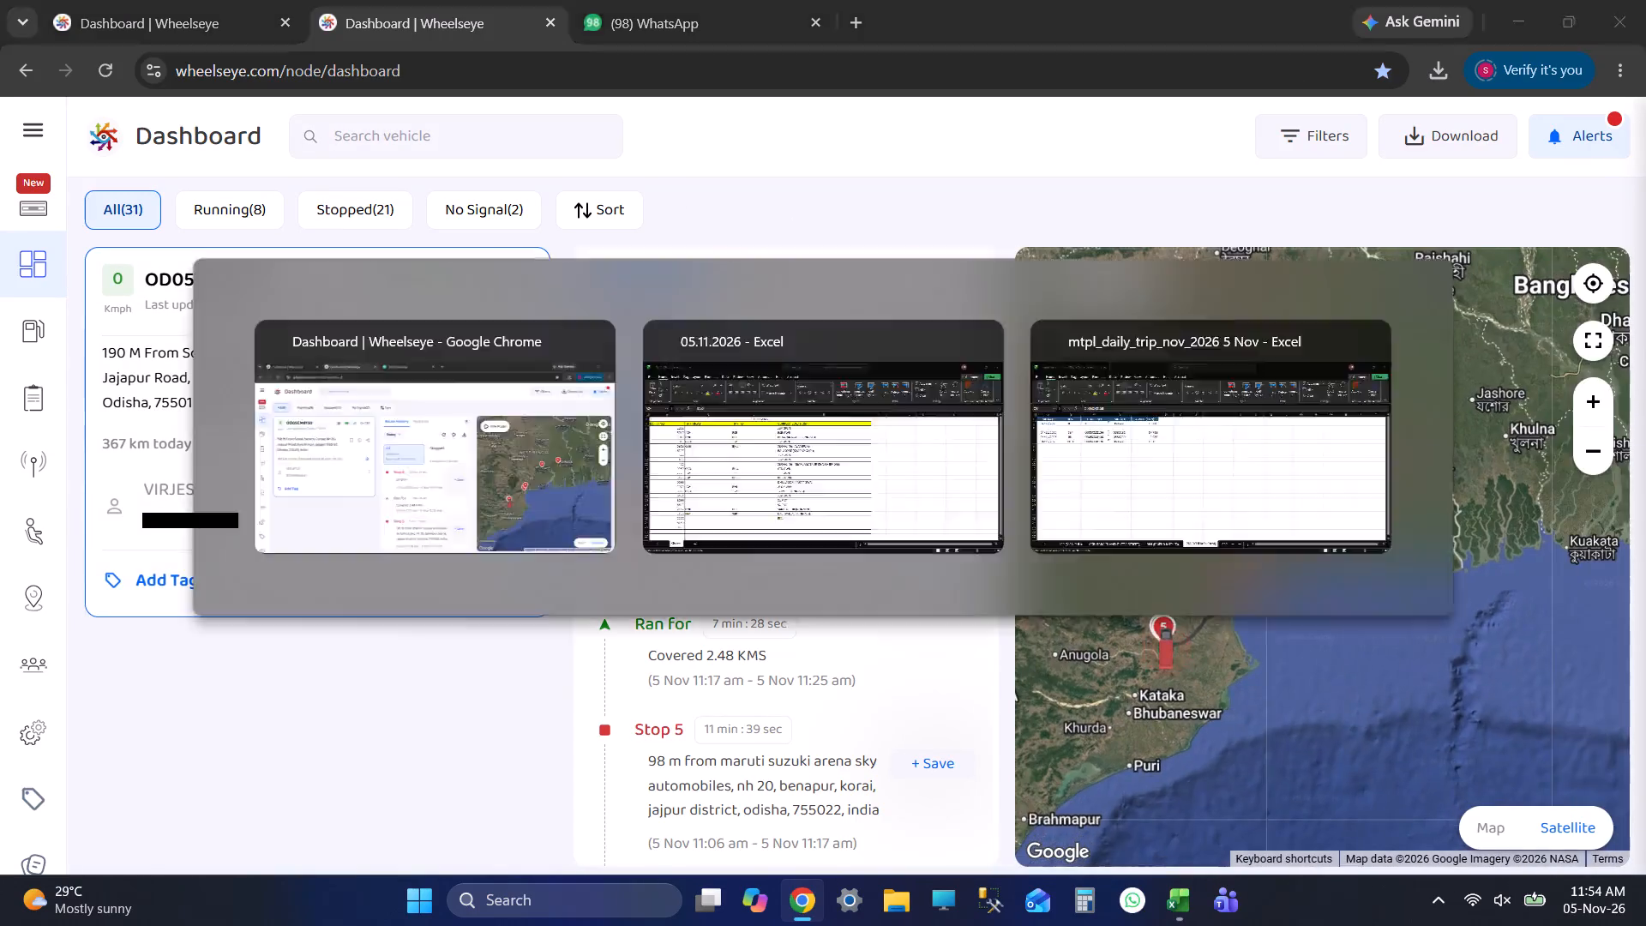
{"action": "key", "text": "Tab"}
{"action": "type", "text": "CGB"}
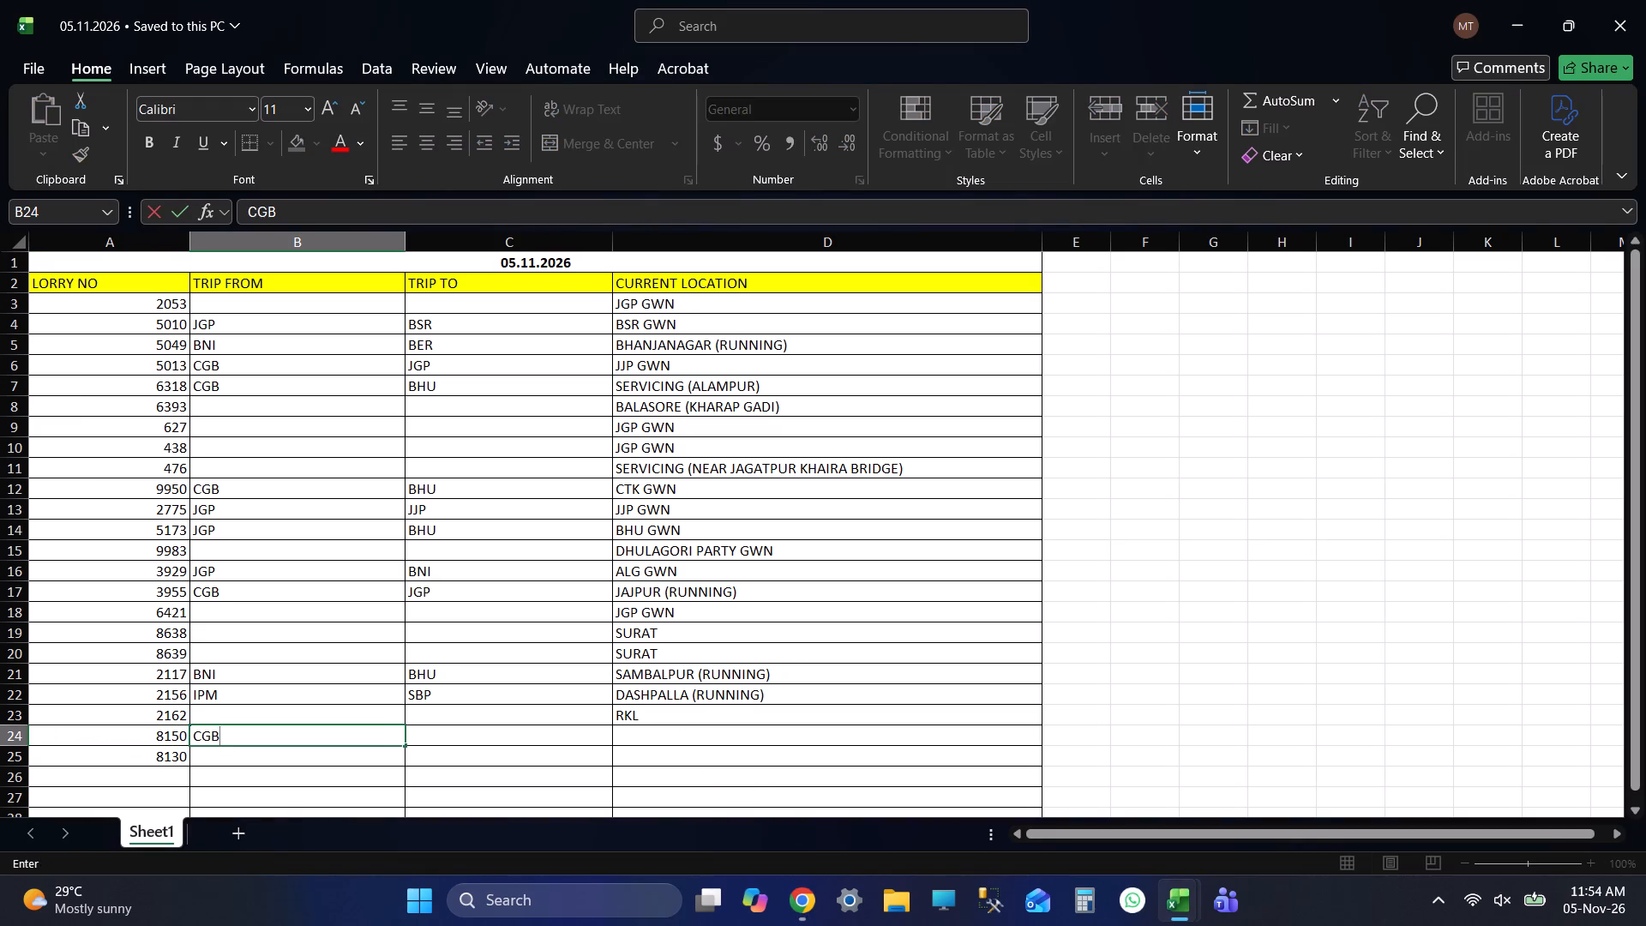
{"action": "key", "text": "Tab"}
{"action": "key", "text": "ctrl+s"}
Examine lorry 8150's 04/11/2026 entries on the CGB (TARACHAND DUTTA STREET) sheet of the trip workbook against the status sheet to determine its destination.
{"action": "key", "text": "alt+Tab"}
{"action": "key", "text": "alt+Tab"}
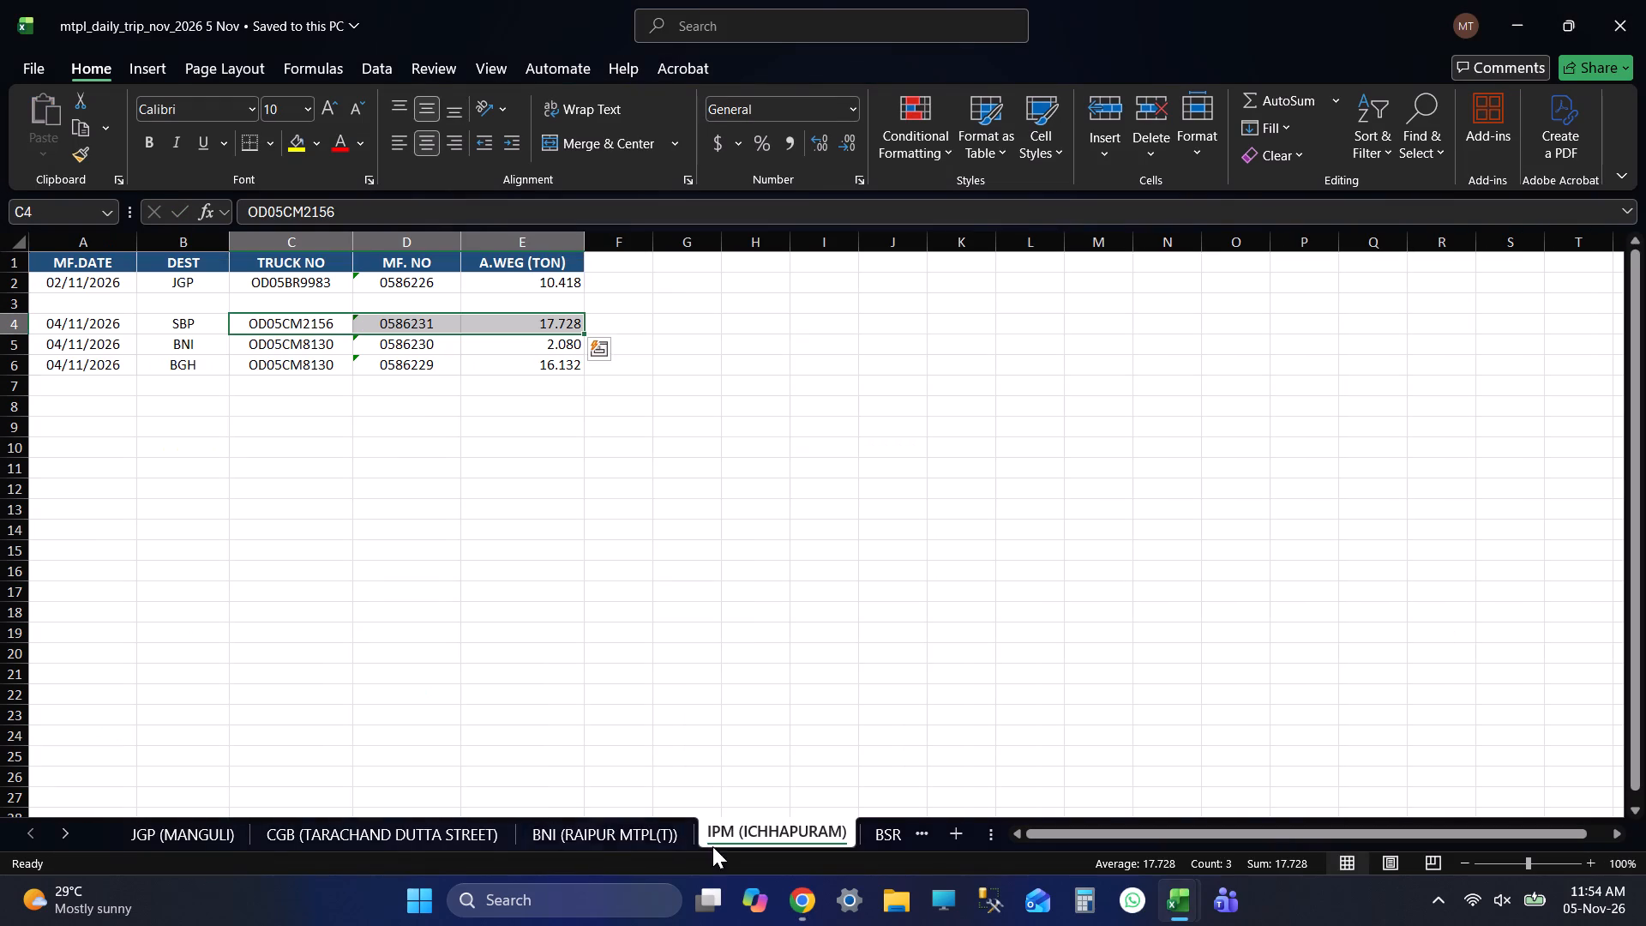
{"action": "left_click", "coordinate": [399, 835]}
{"action": "key", "text": "alt+Tab"}
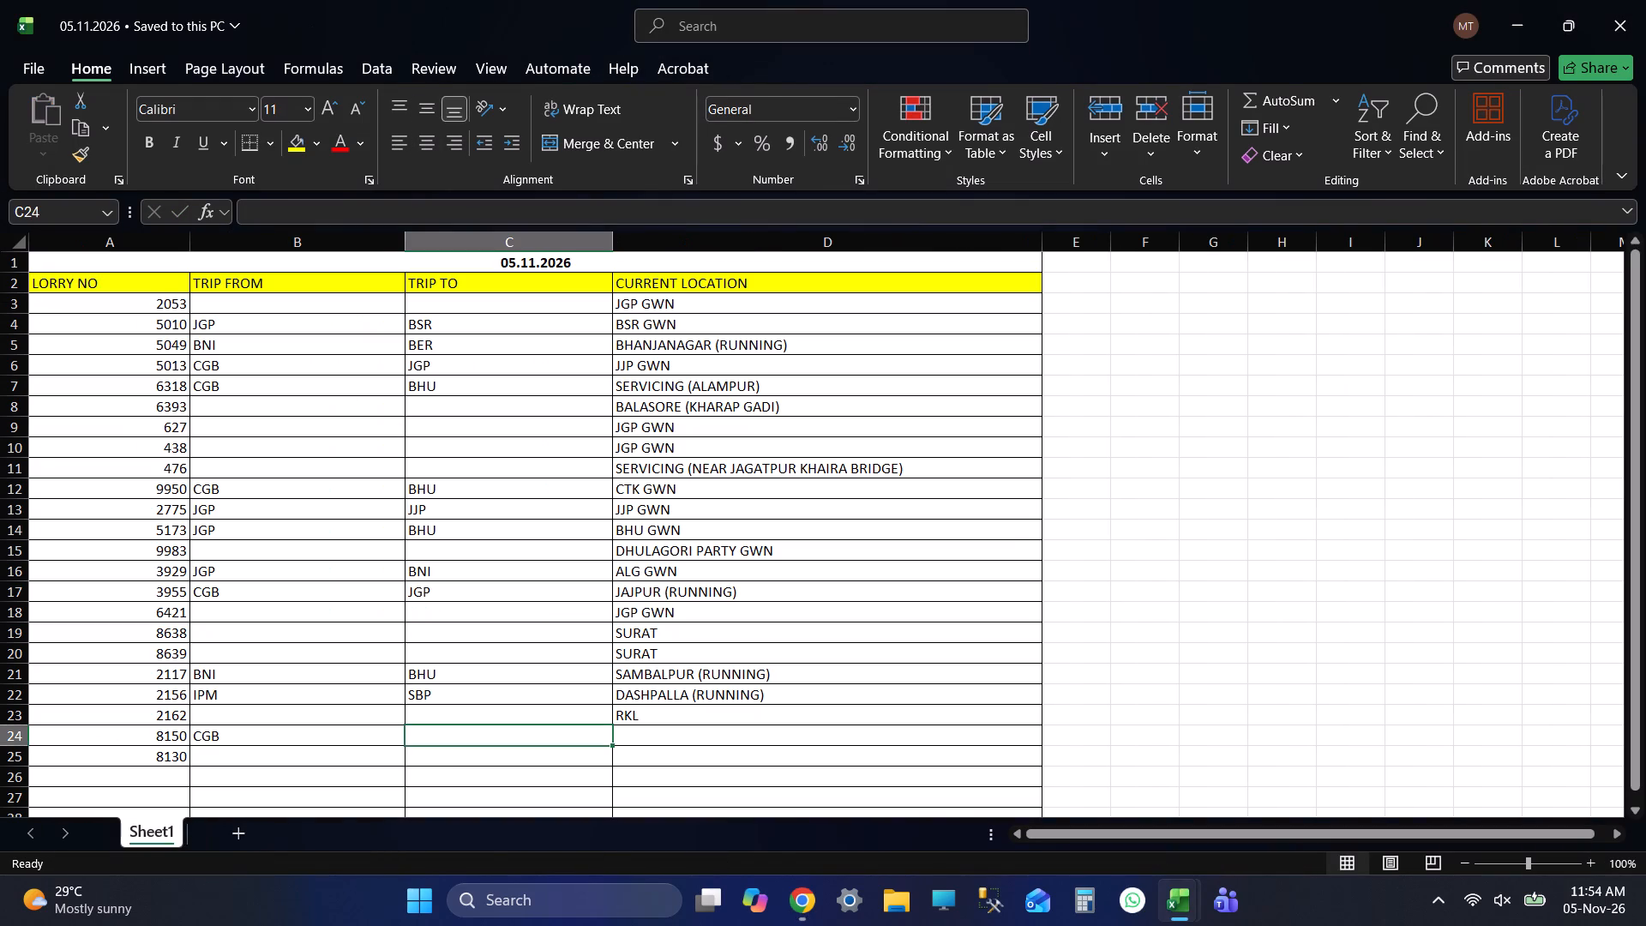
{"action": "key", "text": "alt+Tab"}
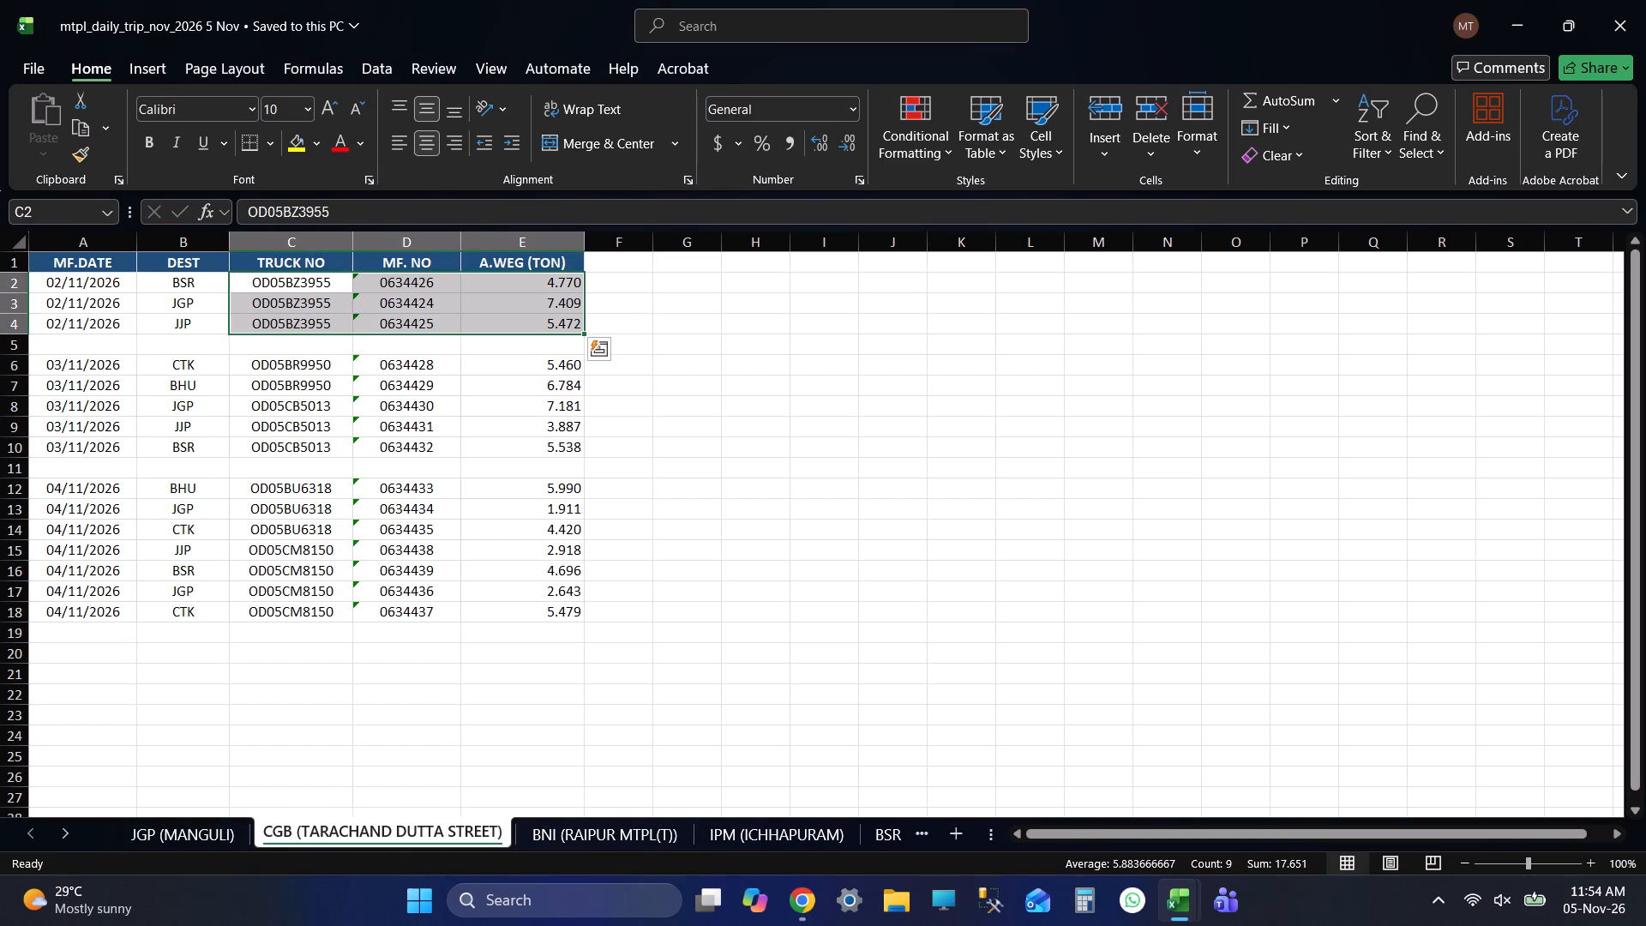
{"action": "left_click_drag", "start_coordinate": [309, 550], "coordinate": [507, 614]}
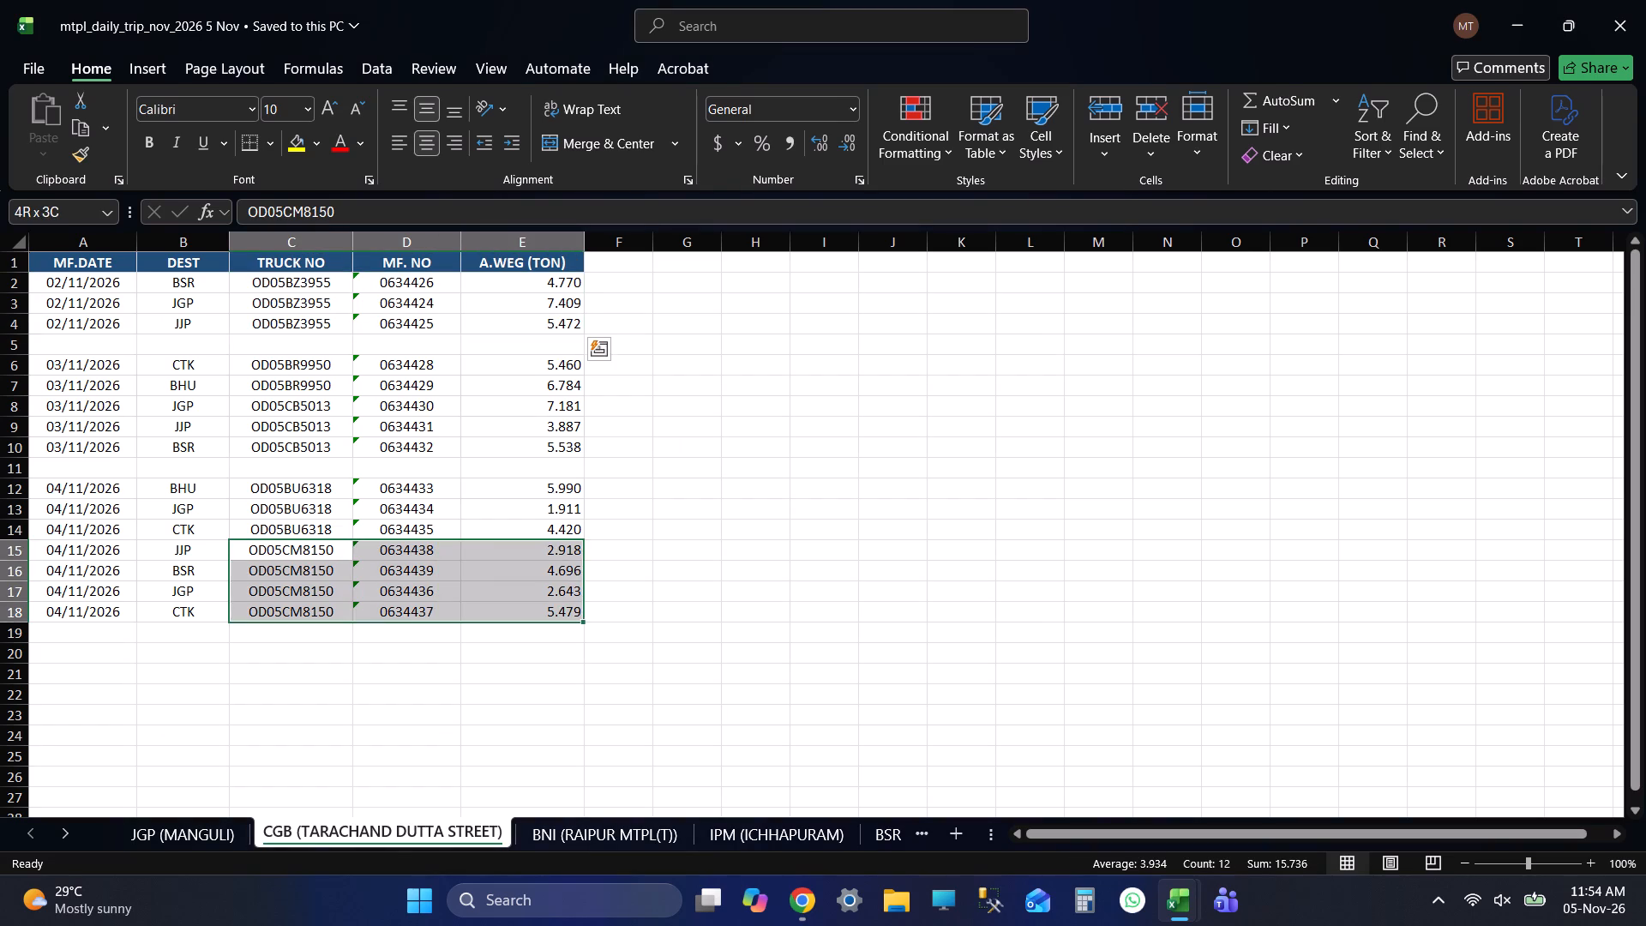
{"action": "left_click_drag", "start_coordinate": [507, 614], "coordinate": [512, 614]}
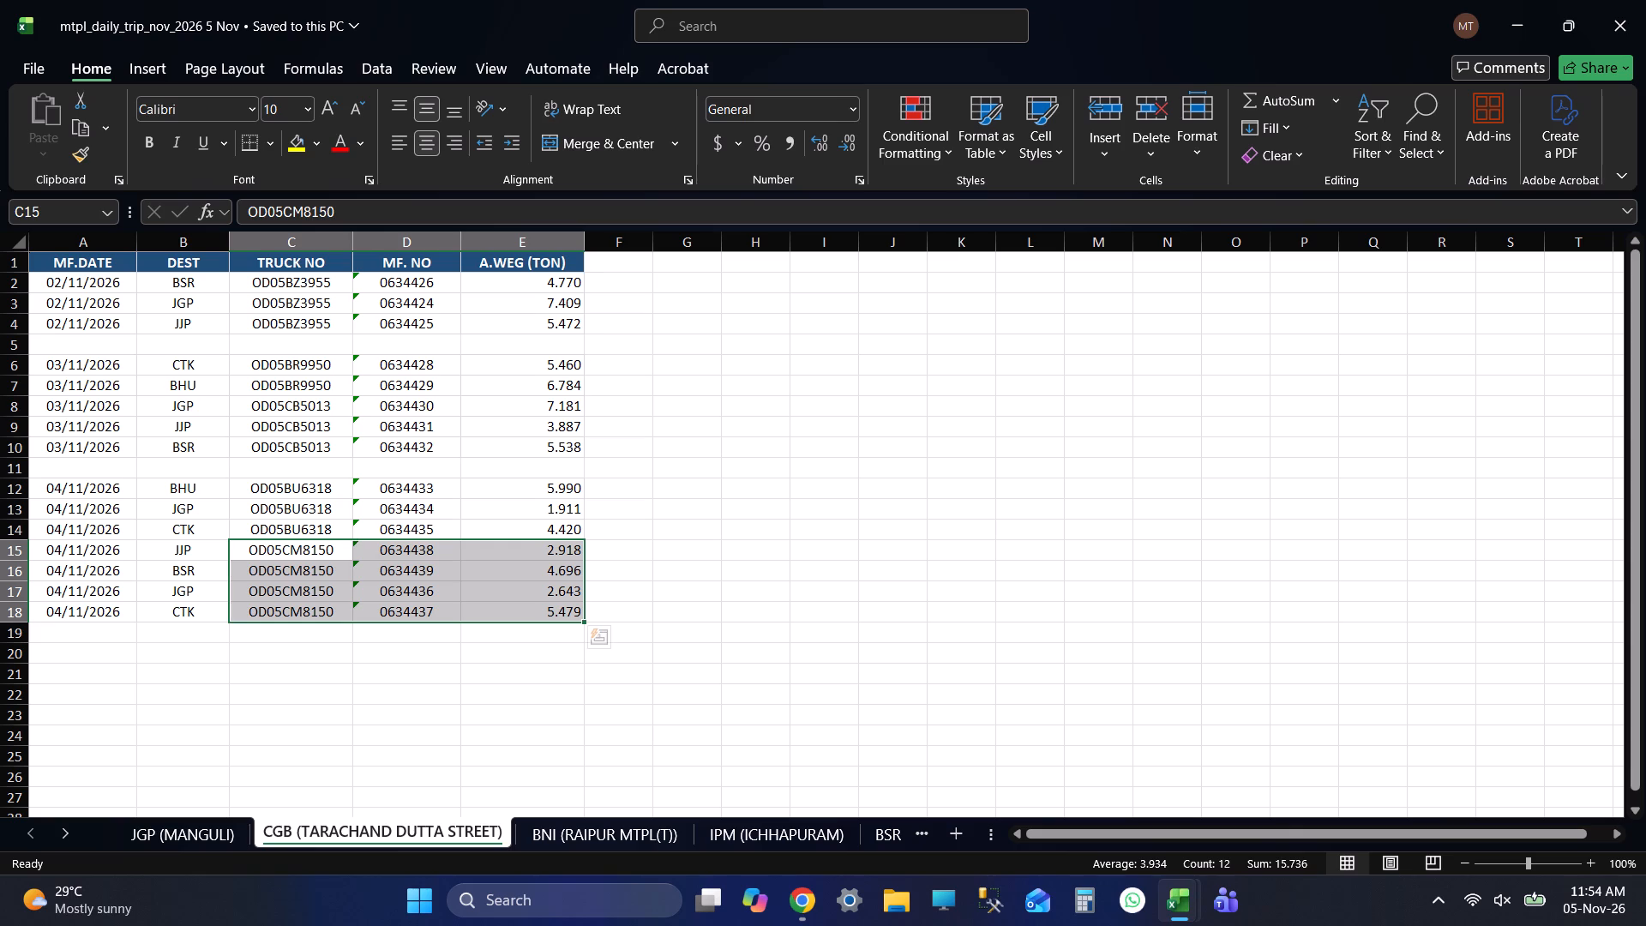
{"action": "key", "text": "alt+Tab"}
{"action": "key", "text": "alt+Tab"}
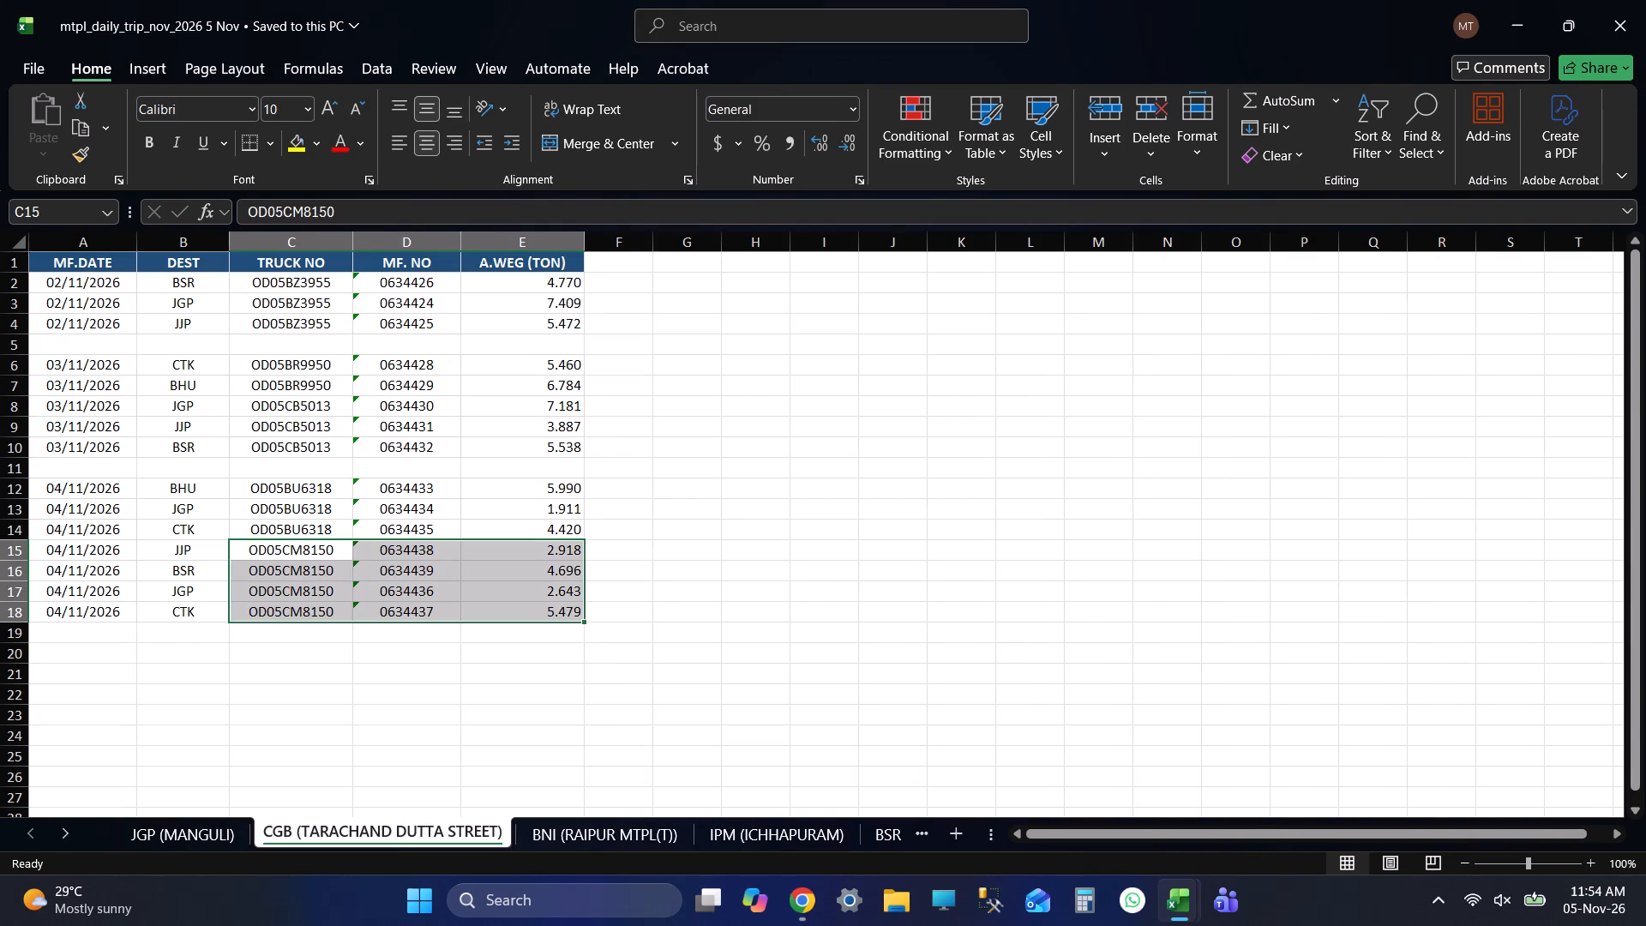
{"action": "key", "text": "alt+Tab"}
{"action": "key", "text": "alt+Tab"}
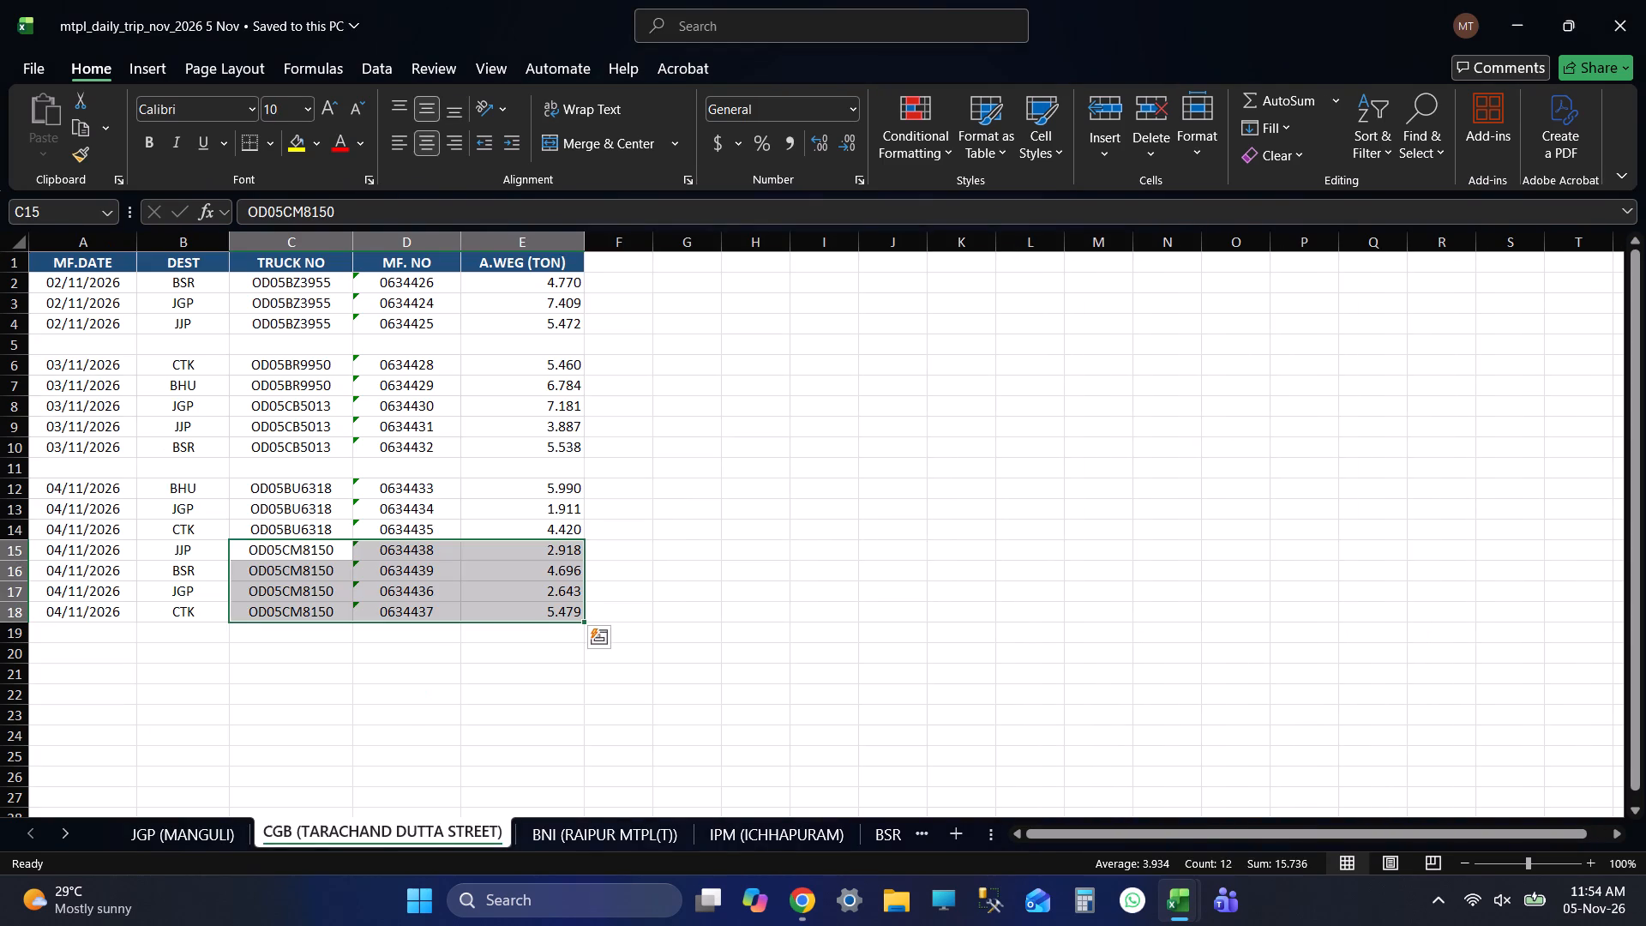
{"action": "key", "text": "alt+Tab"}
{"action": "key", "text": "alt+Tab"}
{"action": "key", "text": "alt+Tab"}
{"action": "key", "text": "alt+Tab"}
{"action": "key", "text": "alt+Tab"}
{"action": "key", "text": "alt+Tab"}
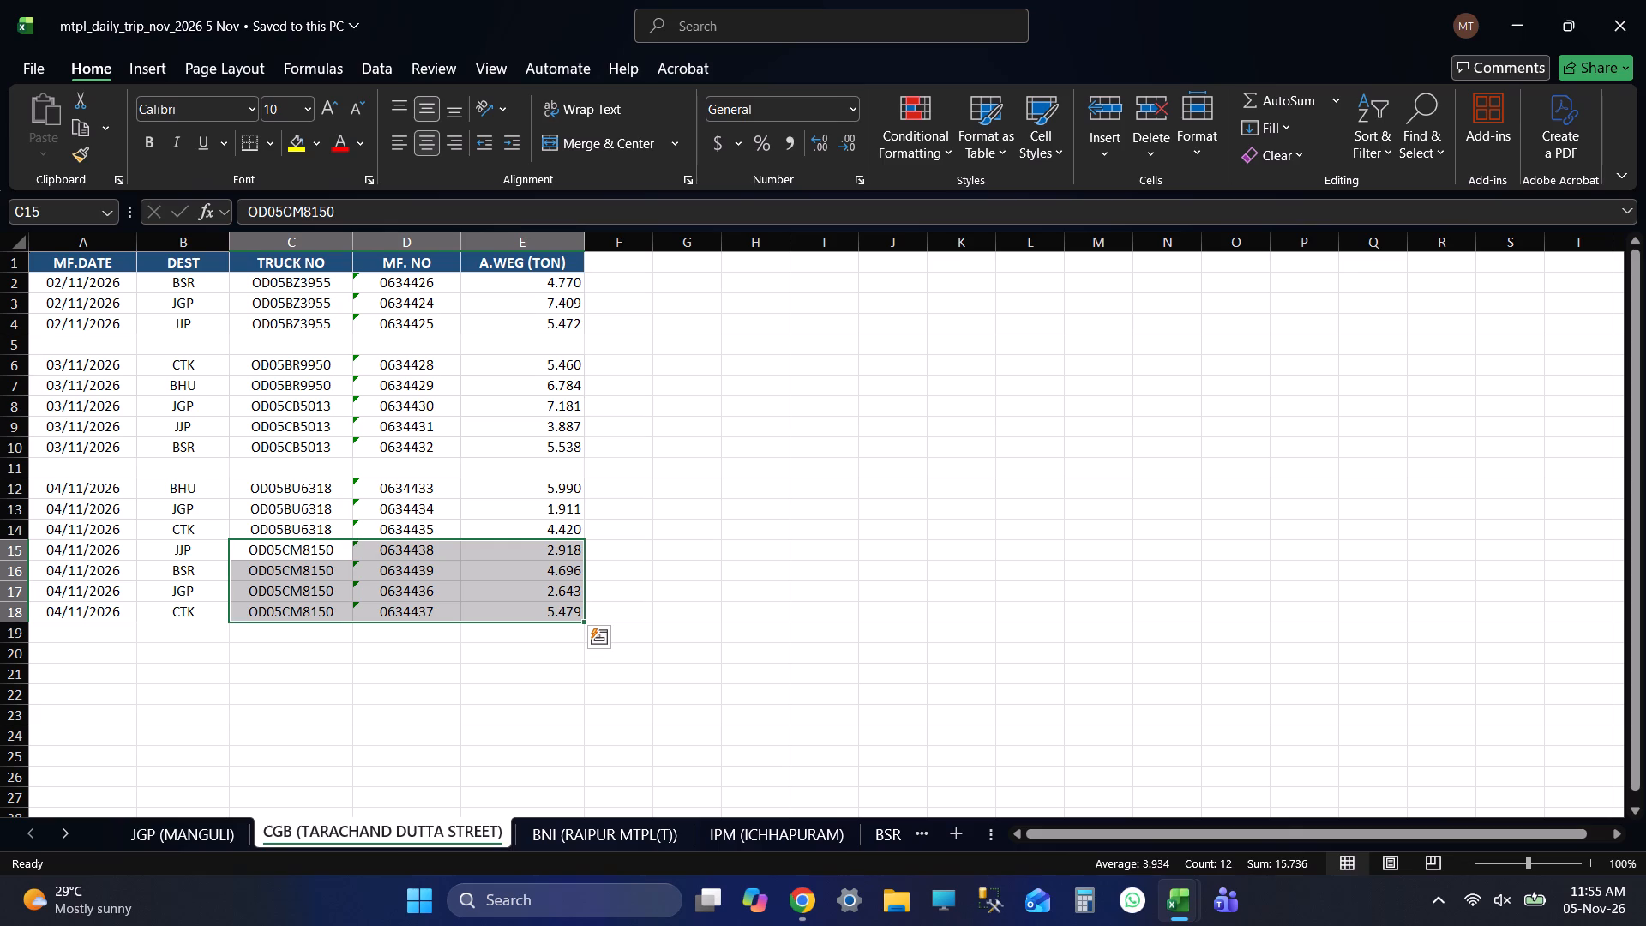
Enter CTK as lorry 8150's trip destination and JJP GWN as its current location, and save the status sheet.
{"action": "key", "text": "alt+Tab"}
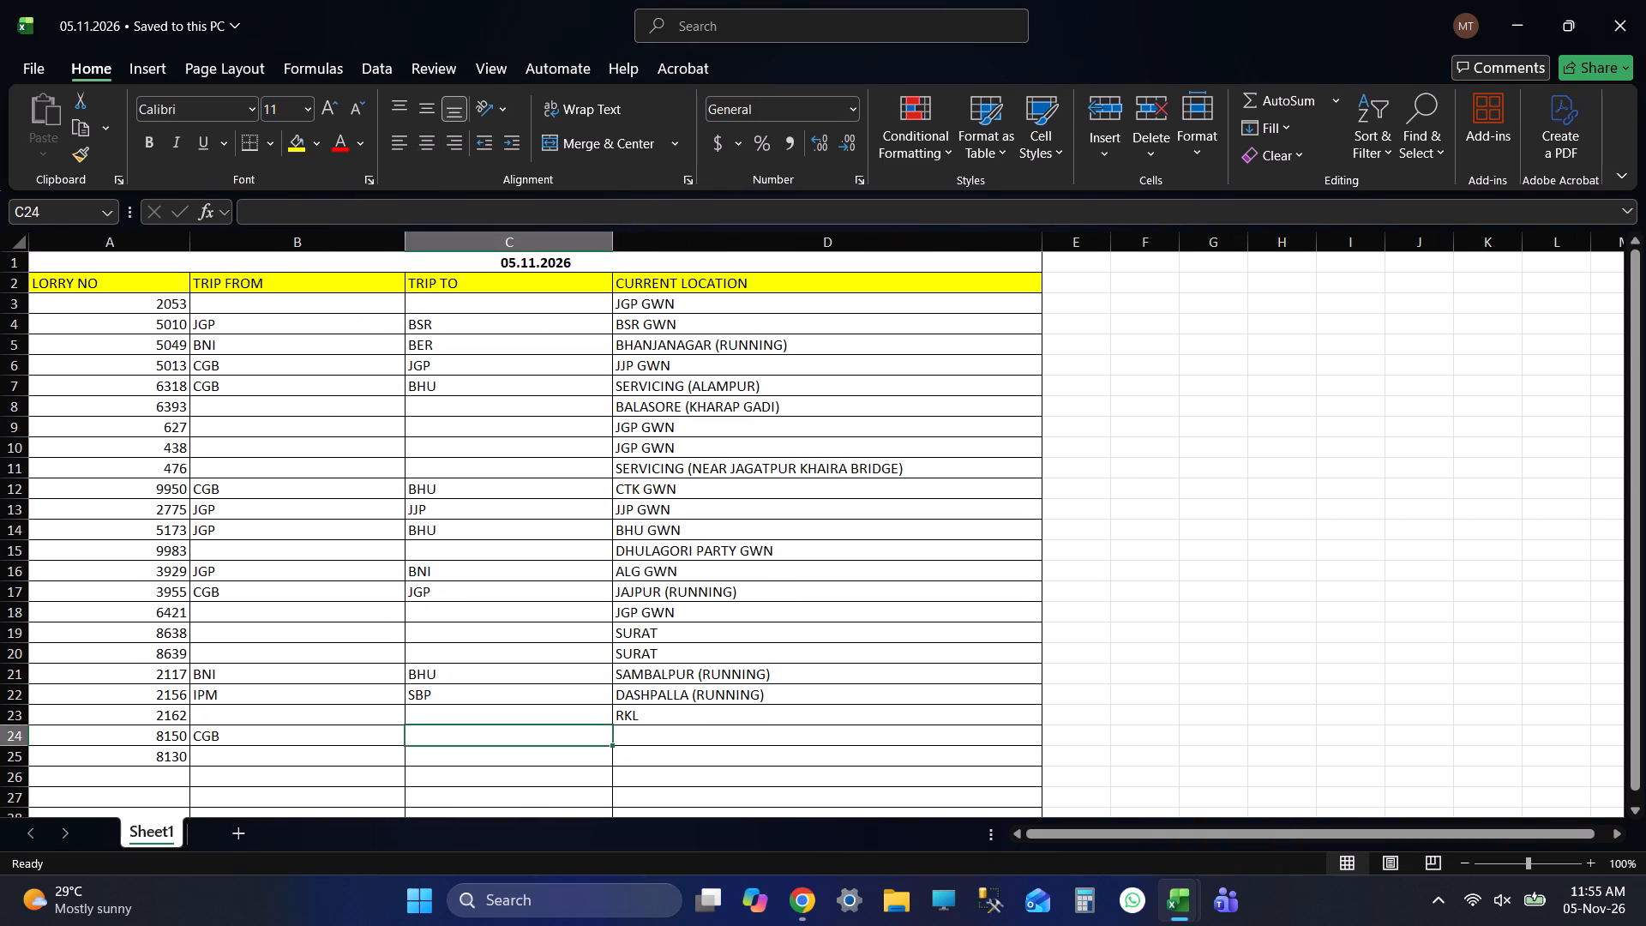
{"action": "type", "text": "CTK"}
{"action": "key", "text": "Tab"}
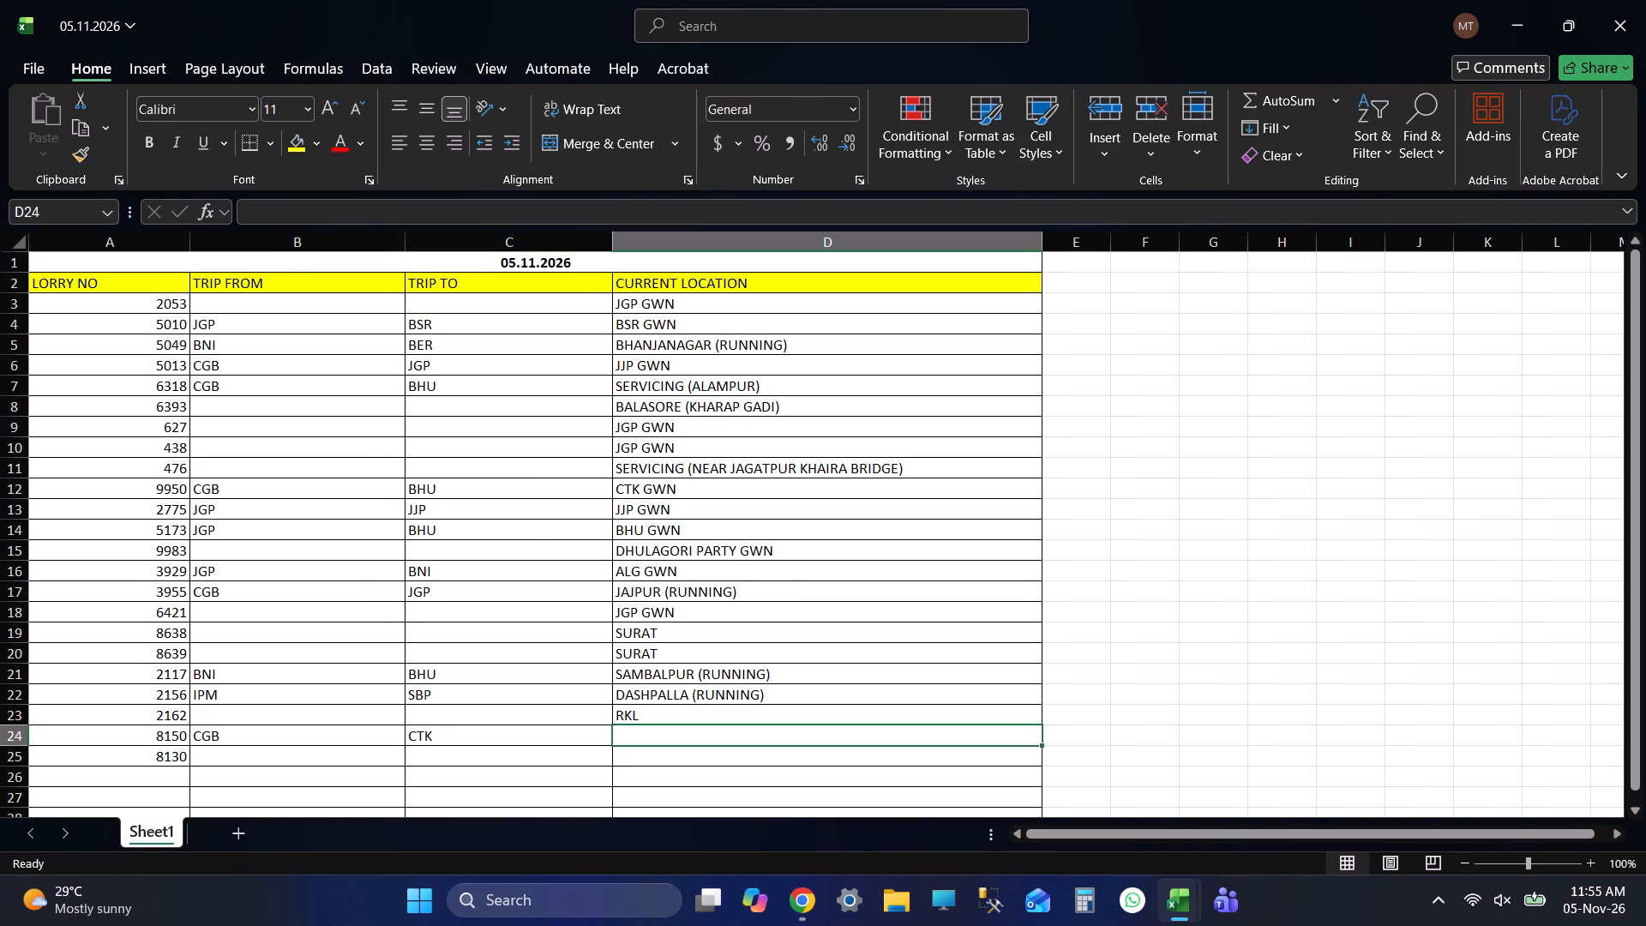
{"action": "key", "text": "ctrl+s"}
{"action": "type", "text": "JJP GWN"}
{"action": "key", "text": "Return"}
{"action": "key", "text": "ctrl+s"}
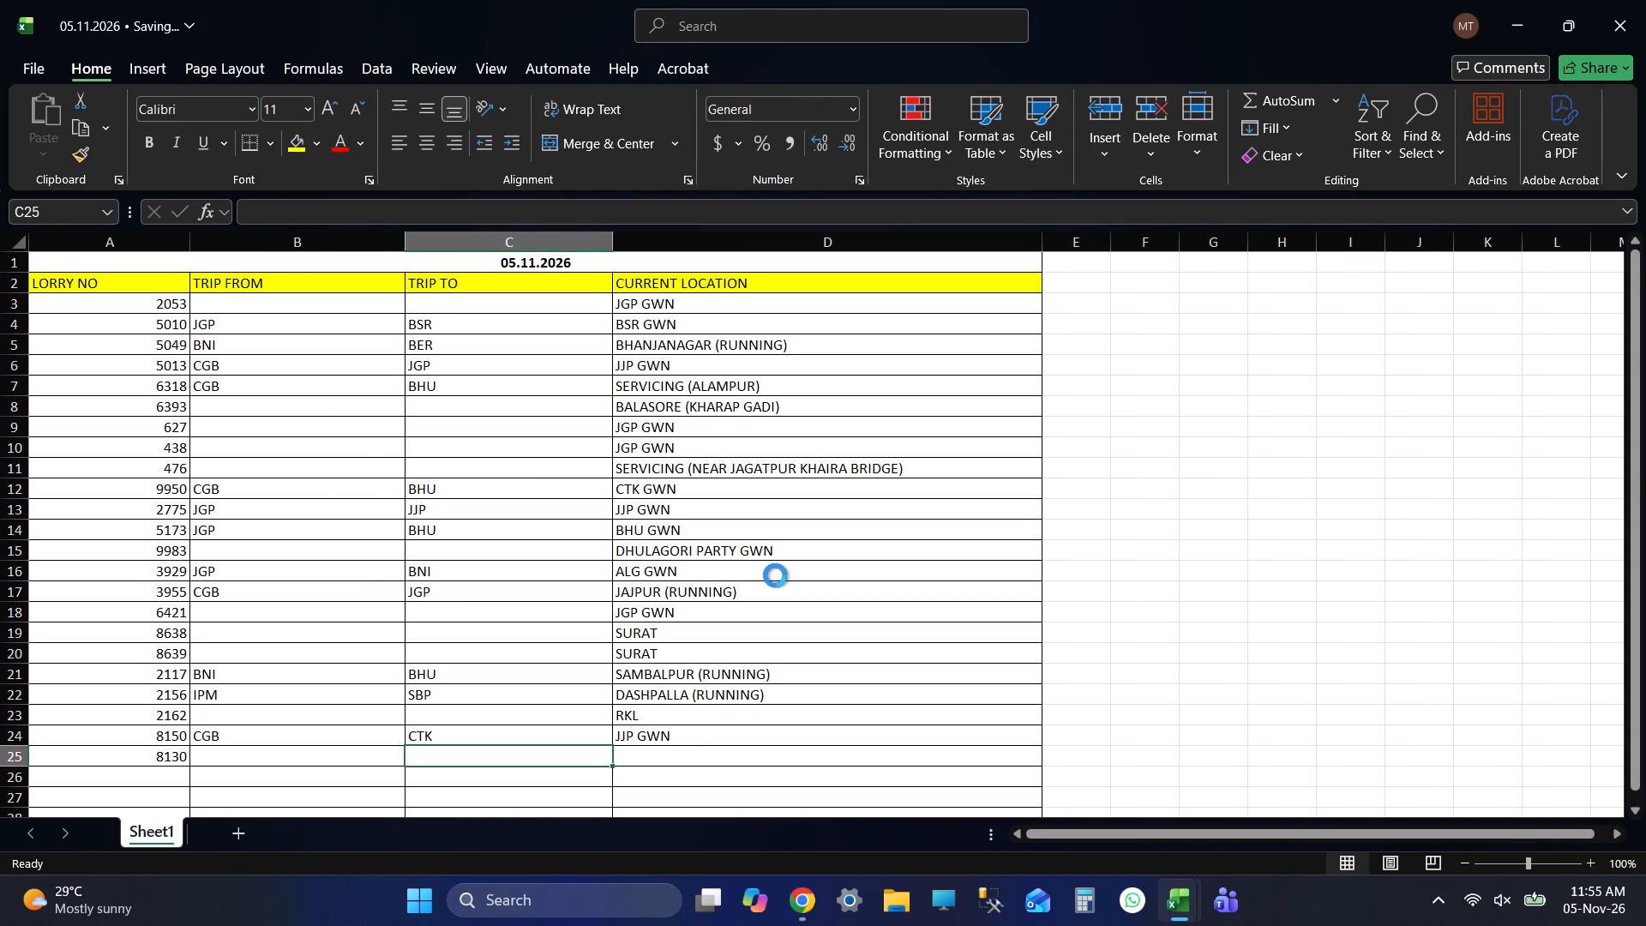
{"action": "key", "text": "ctrl+s"}
{"action": "key", "text": "ctrl+s"}
{"action": "key", "text": "ctrl+s"}
{"action": "key", "text": "ctrl+s"}
{"action": "key", "text": "shift+Tab"}
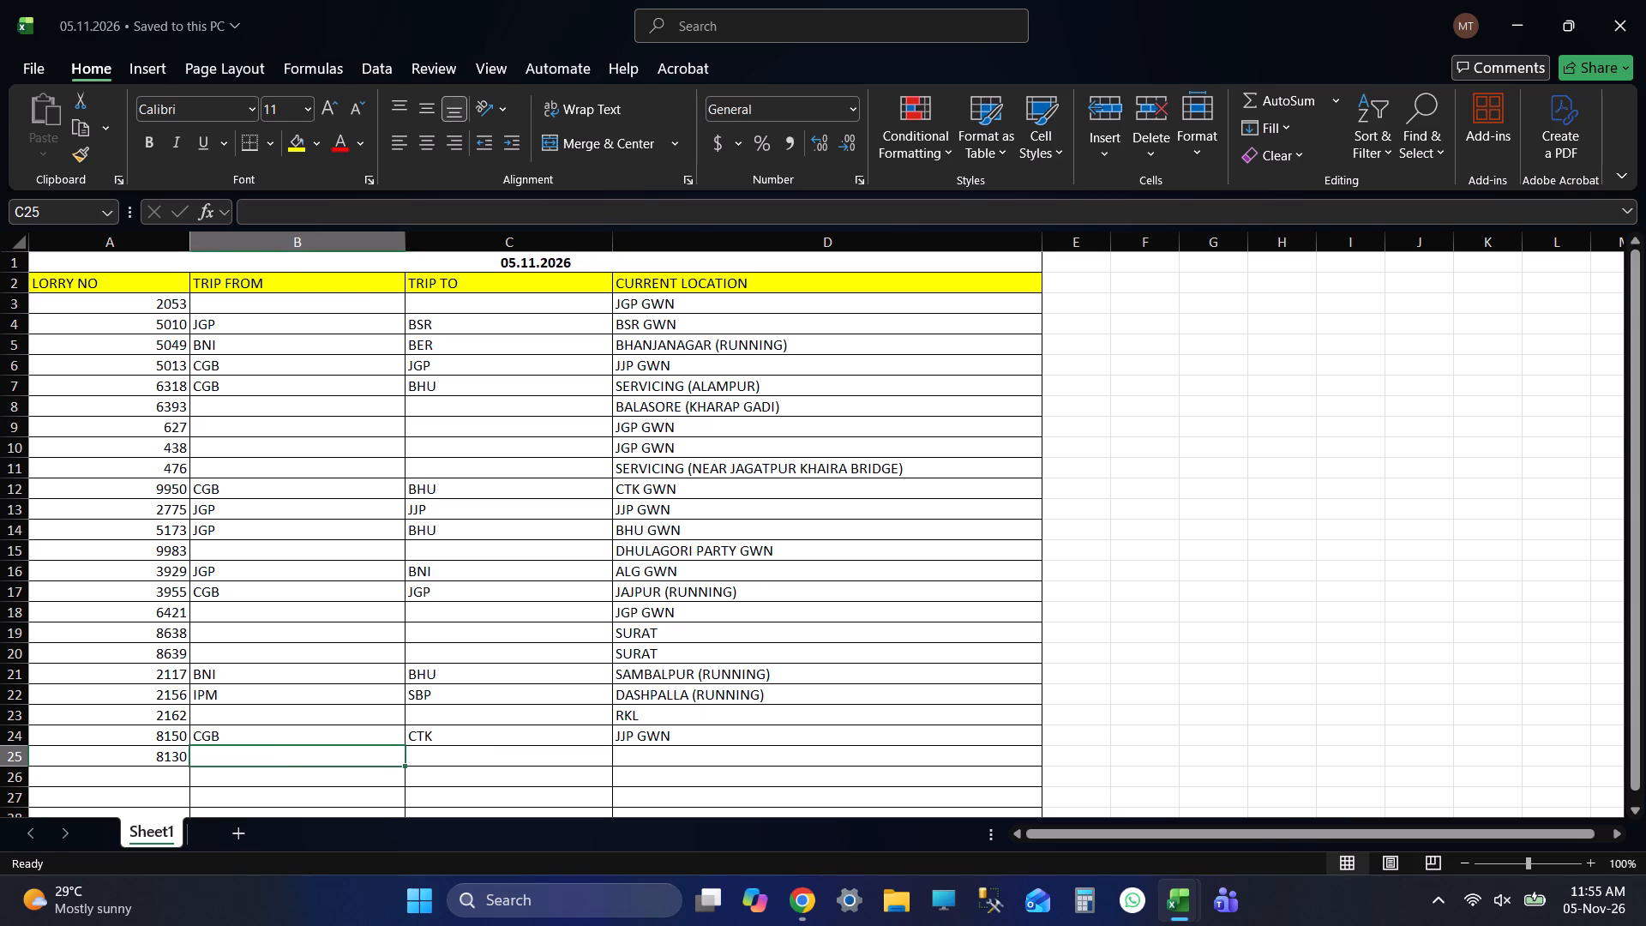
Check lorry 8150's most recent stop on the Wheelseye map.
{"action": "key", "text": "alt+Tab"}
{"action": "key", "text": "alt+Tab"}
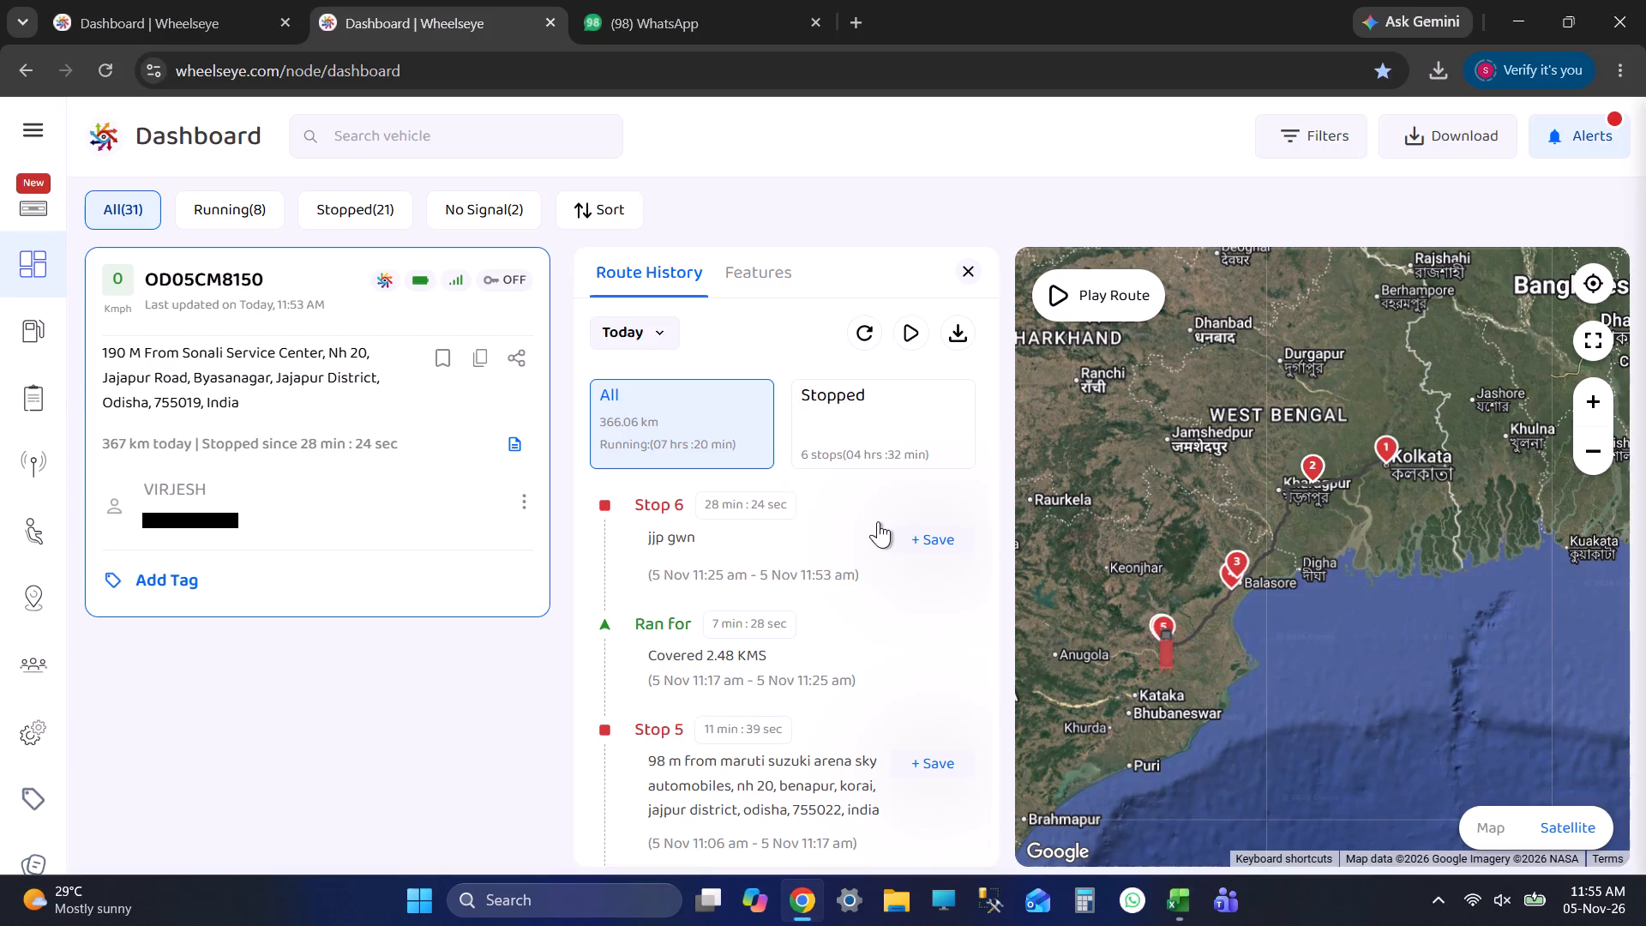
{"action": "left_click", "coordinate": [878, 521]}
{"action": "scroll", "coordinate": [1362, 544], "scroll_direction": "up", "scroll_amount": 10}
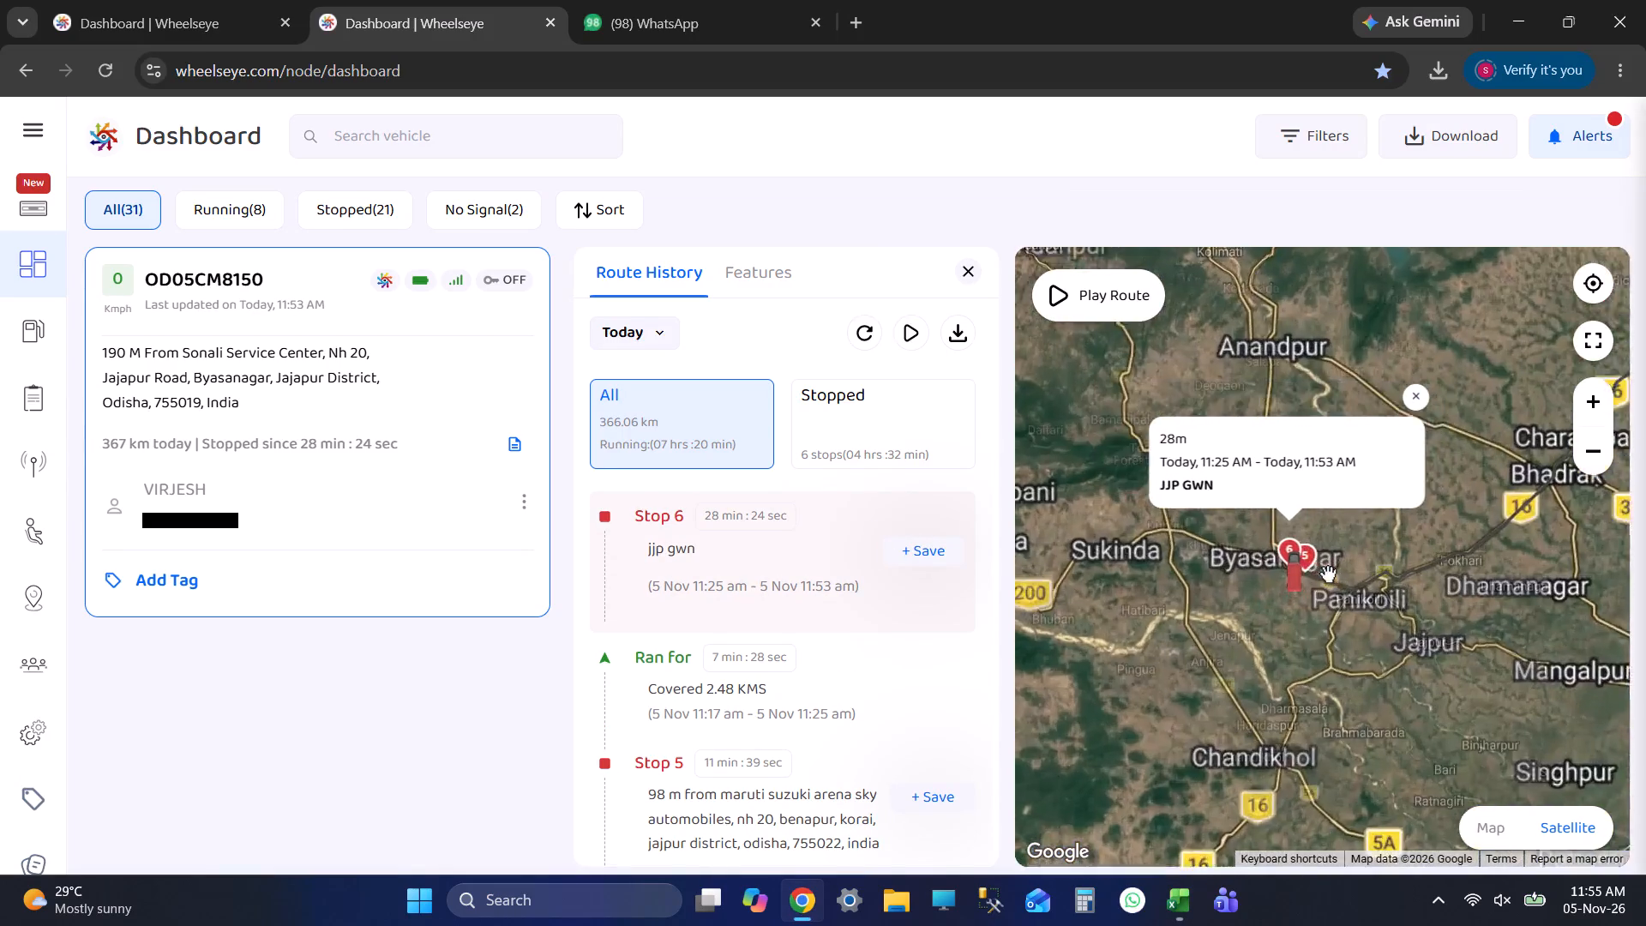
{"action": "key", "text": "alt+Tab"}
{"action": "key", "text": "ctrl+s"}
{"action": "key", "text": "shift+Tab"}
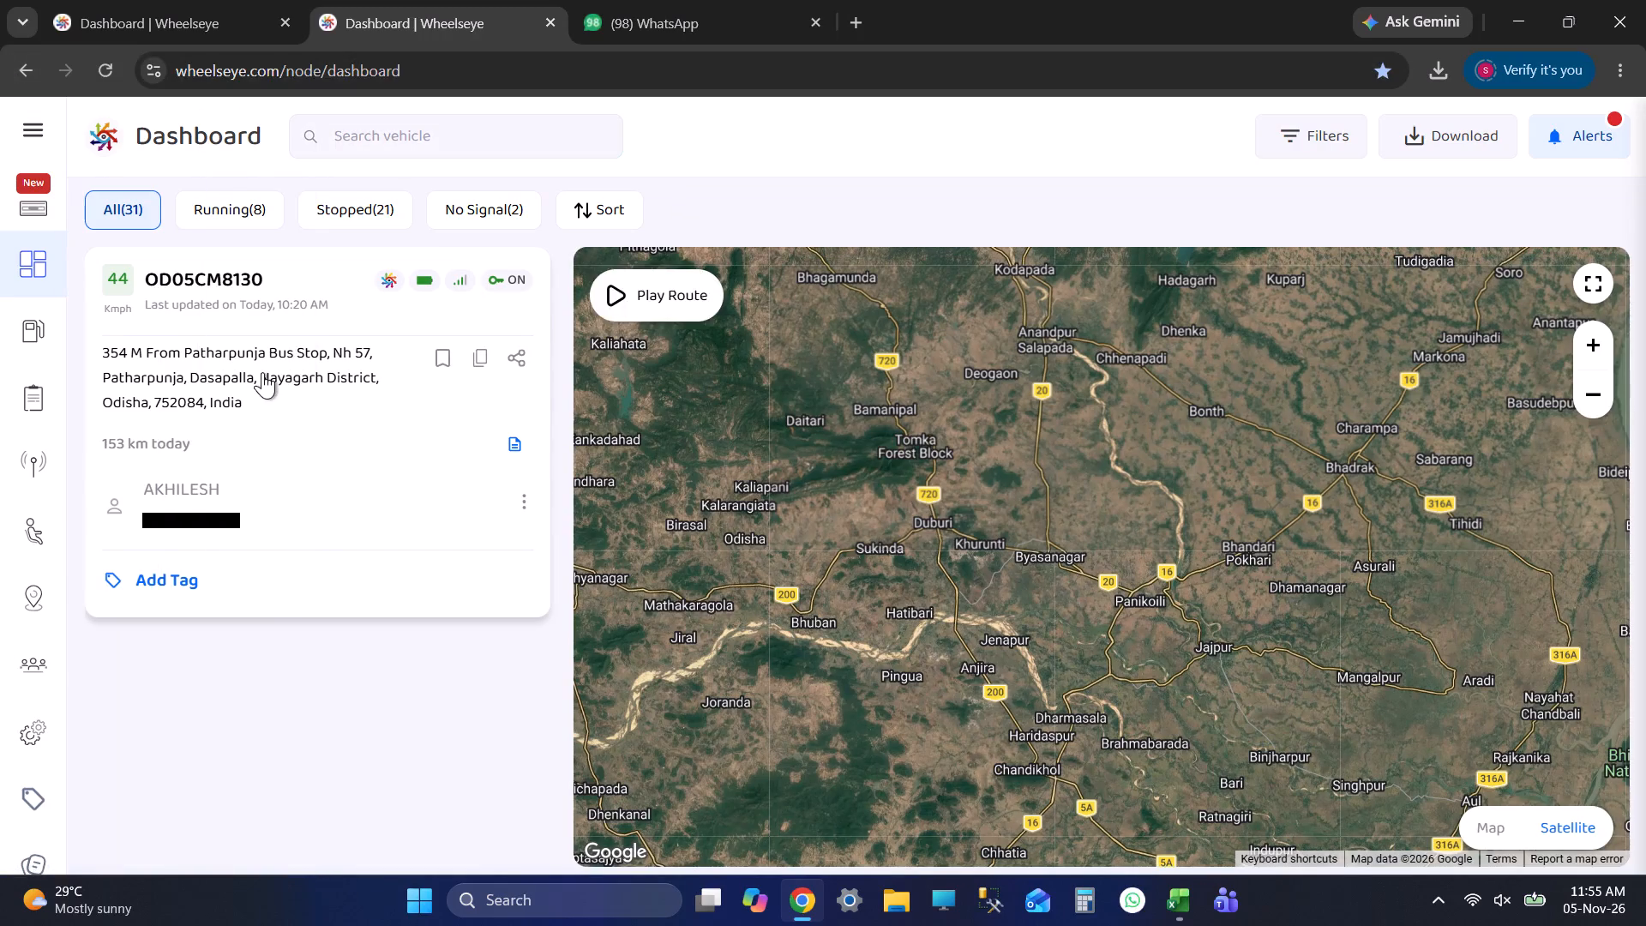
{"action": "left_click_drag", "start_coordinate": [1161, 405], "coordinate": [1163, 505]}
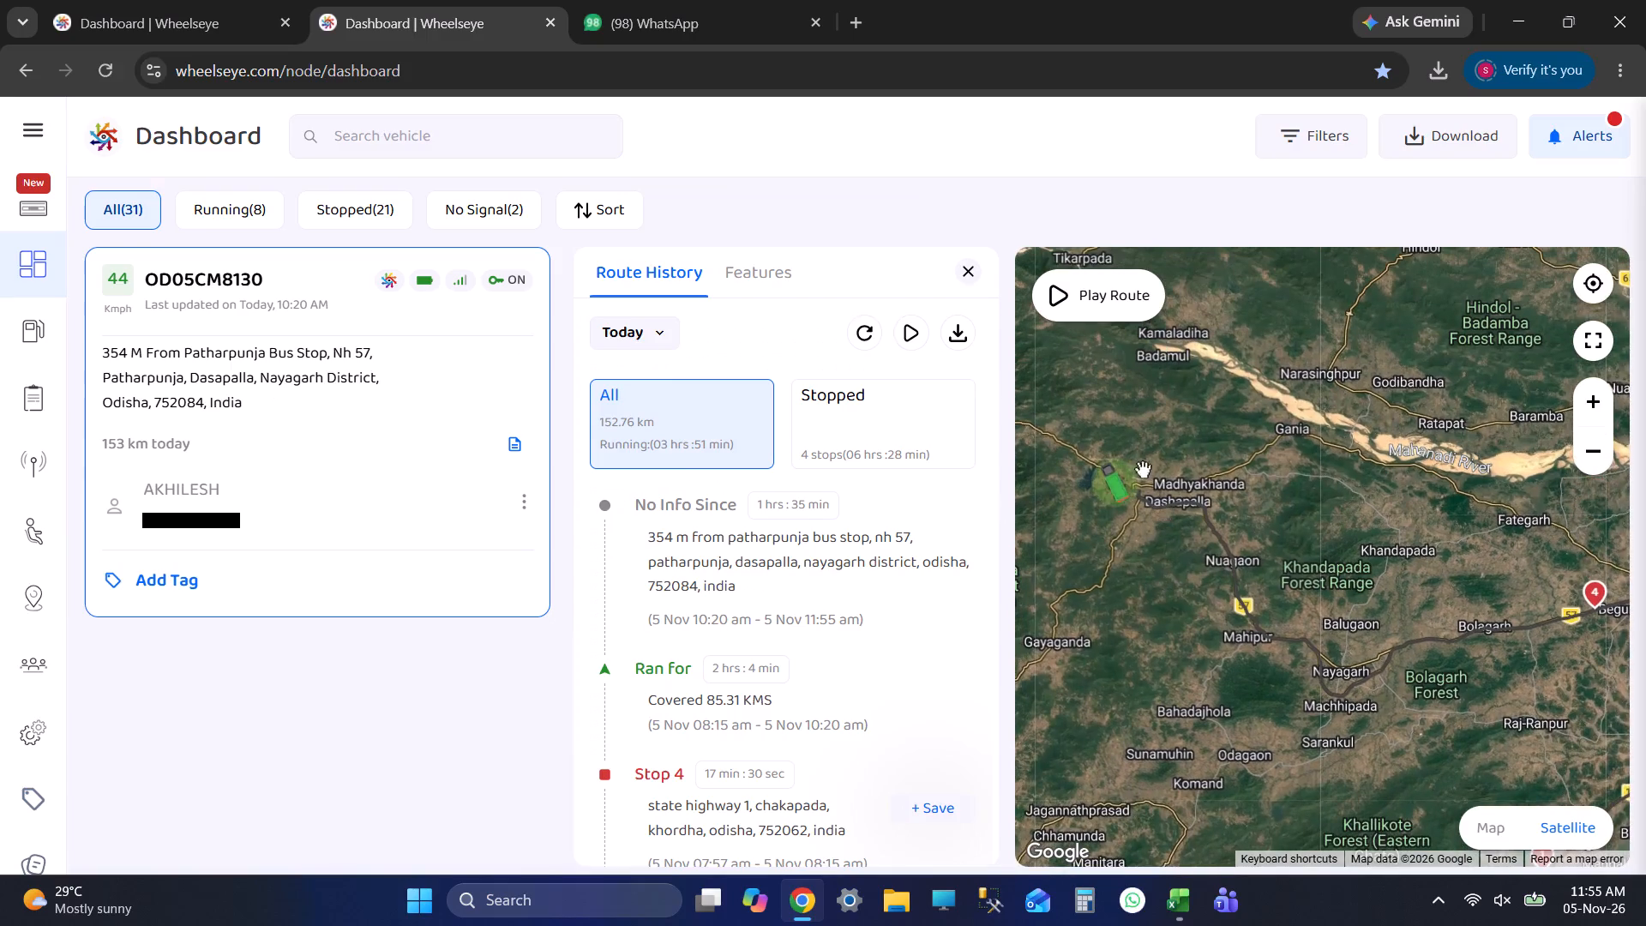
{"action": "scroll", "coordinate": [1162, 494], "scroll_direction": "down", "scroll_amount": 4}
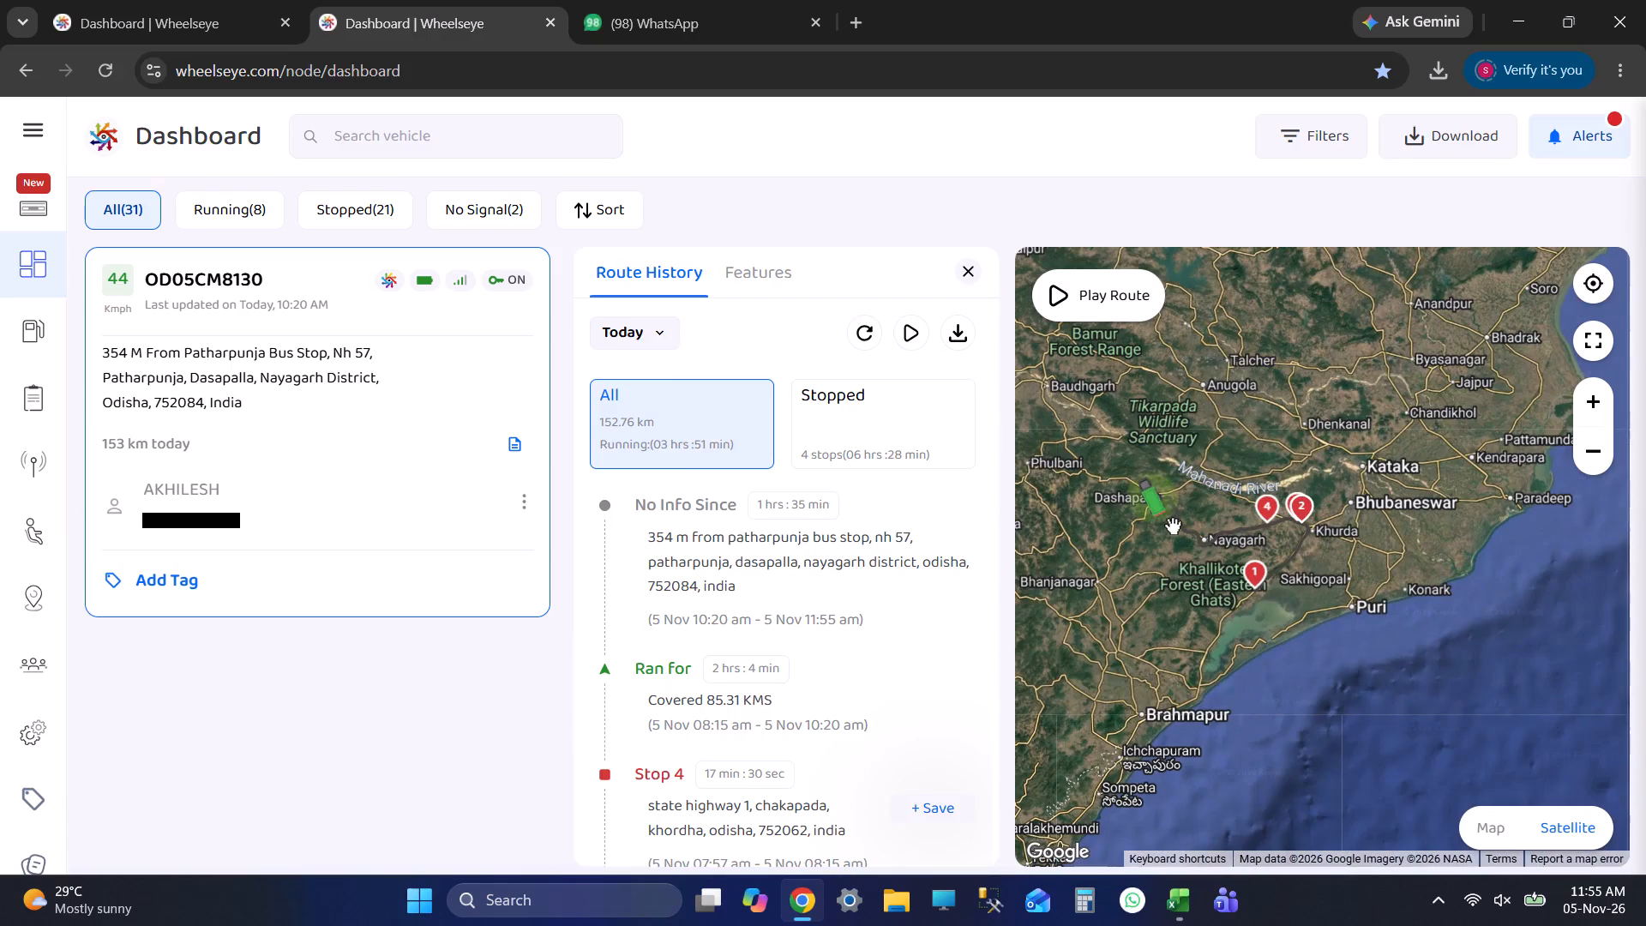
{"action": "scroll", "coordinate": [1173, 526], "scroll_direction": "down", "scroll_amount": 1}
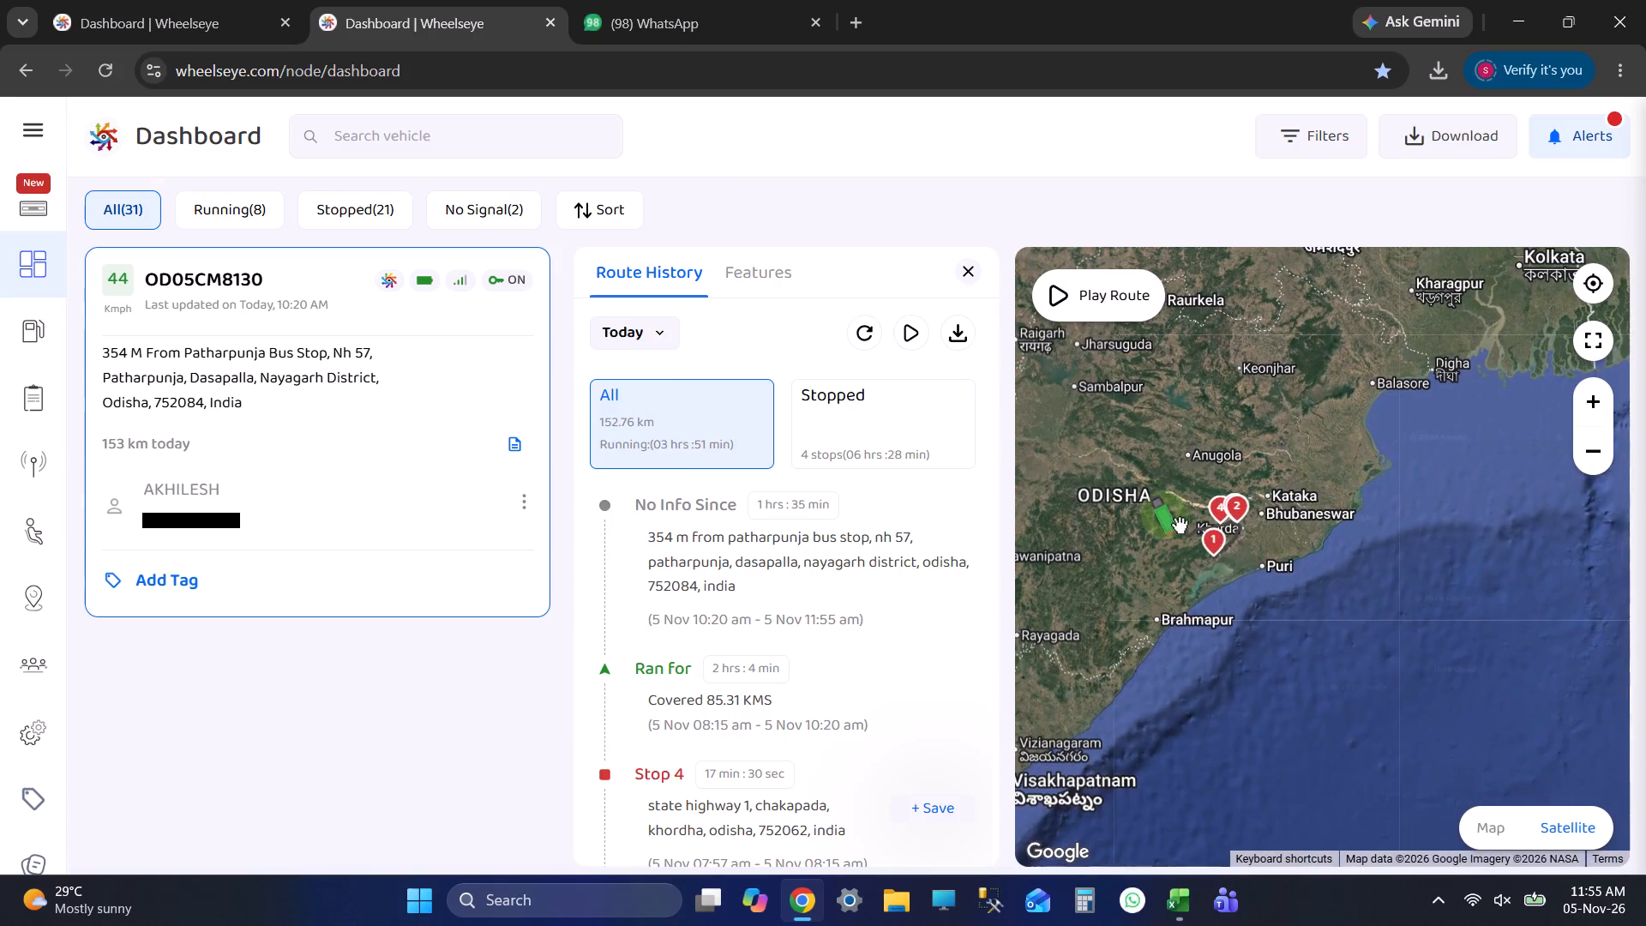
Examine lorry 8130's 04/11/2026 entries on the IPM (ICHHAPURAM) sheet of the trip workbook to determine its origin and destination.
{"action": "key", "text": "alt+Tab"}
{"action": "key", "text": "alt+Tab"}
{"action": "key", "text": "alt+Tab"}
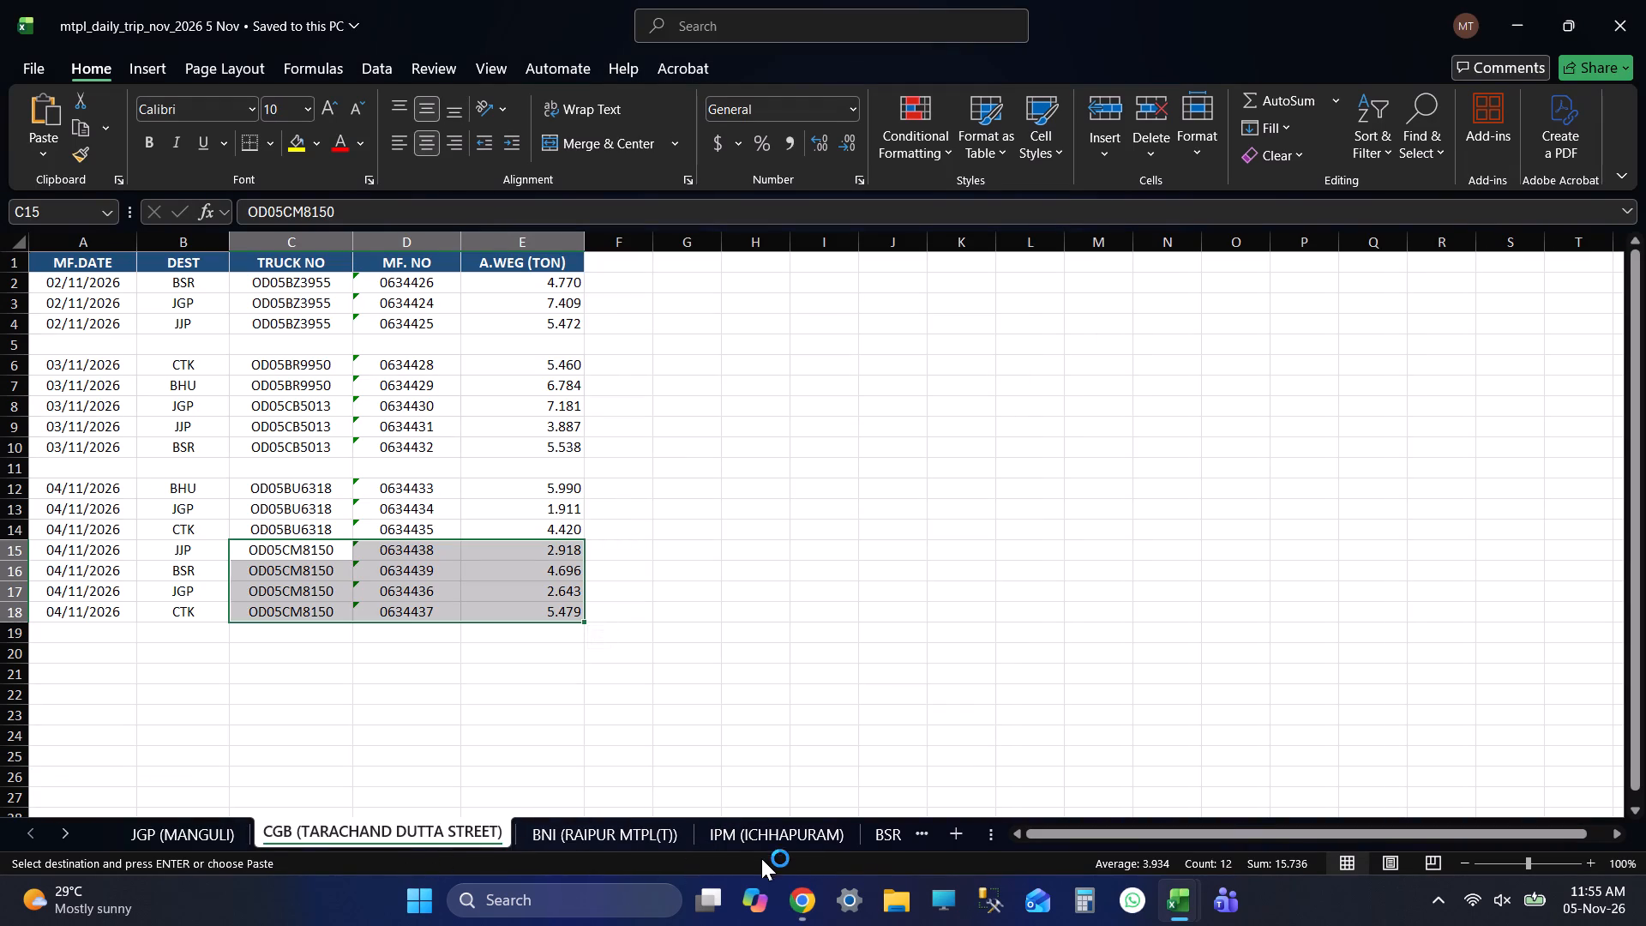
{"action": "left_click", "coordinate": [768, 853]}
{"action": "left_click", "coordinate": [768, 824]}
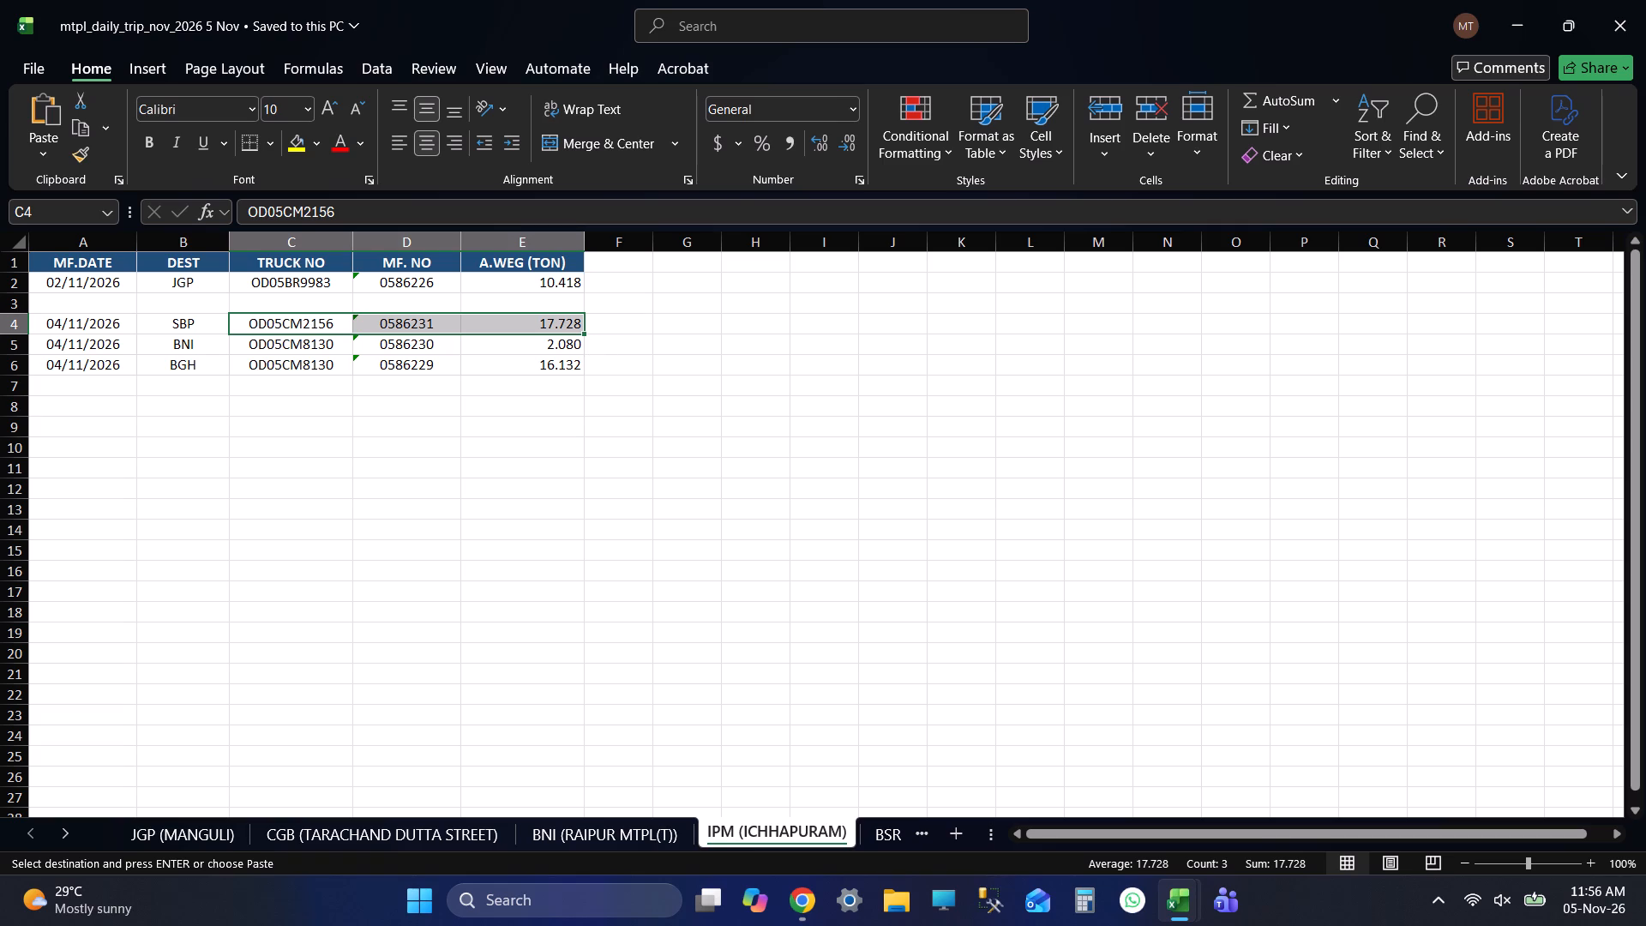
{"action": "key", "text": "alt+Tab"}
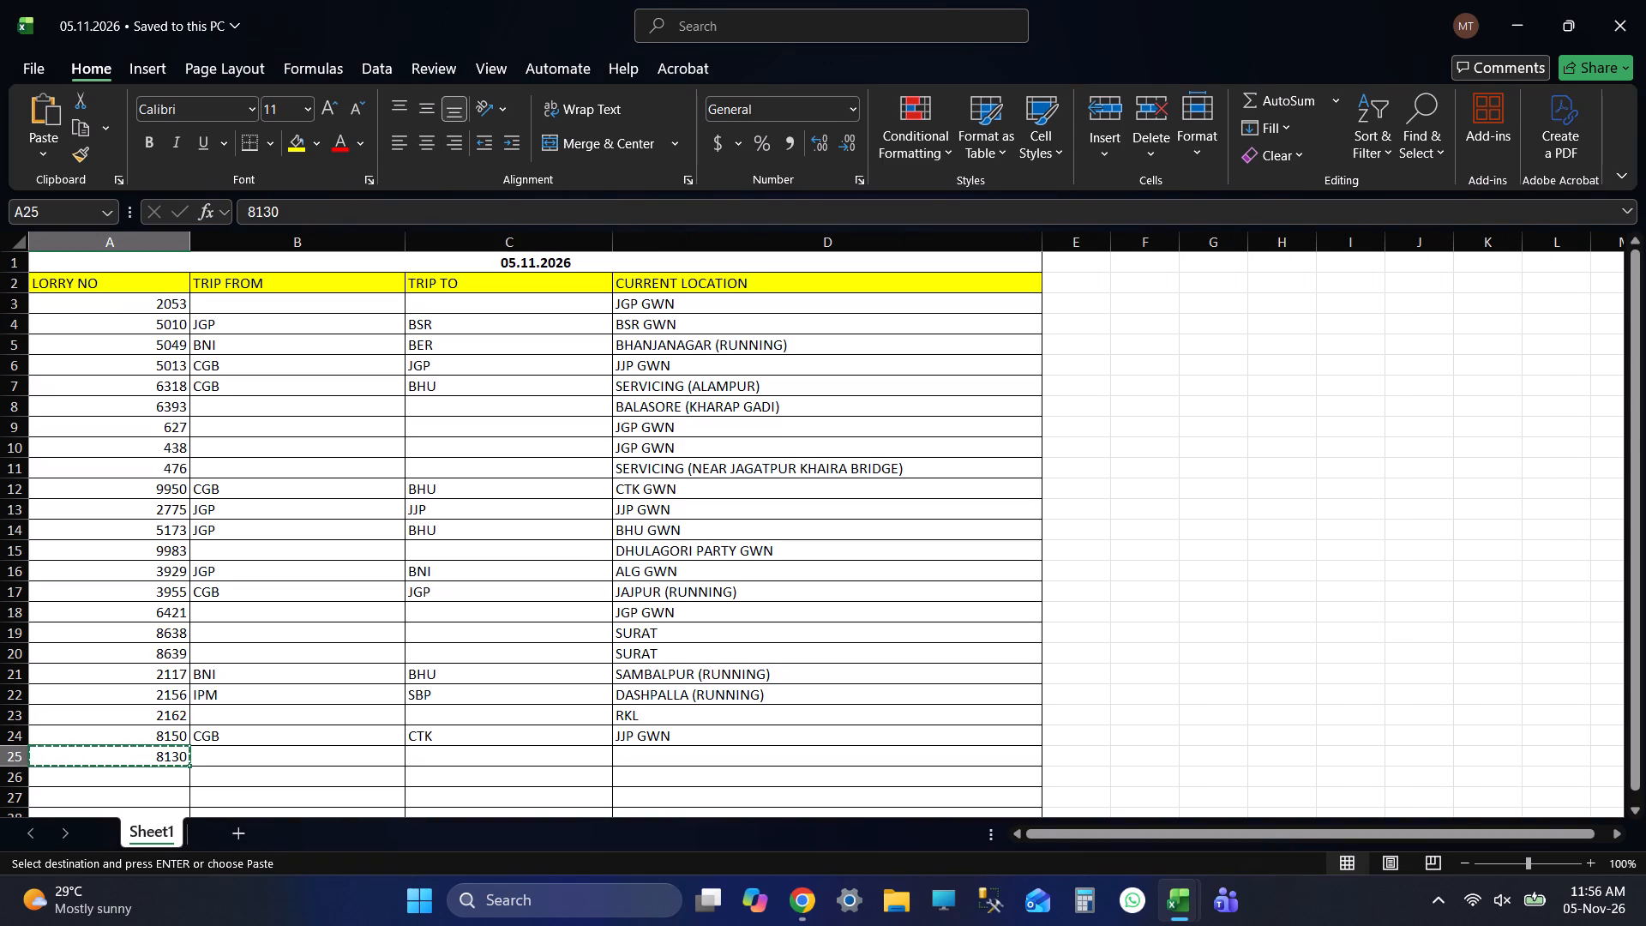
{"action": "key", "text": "Tab"}
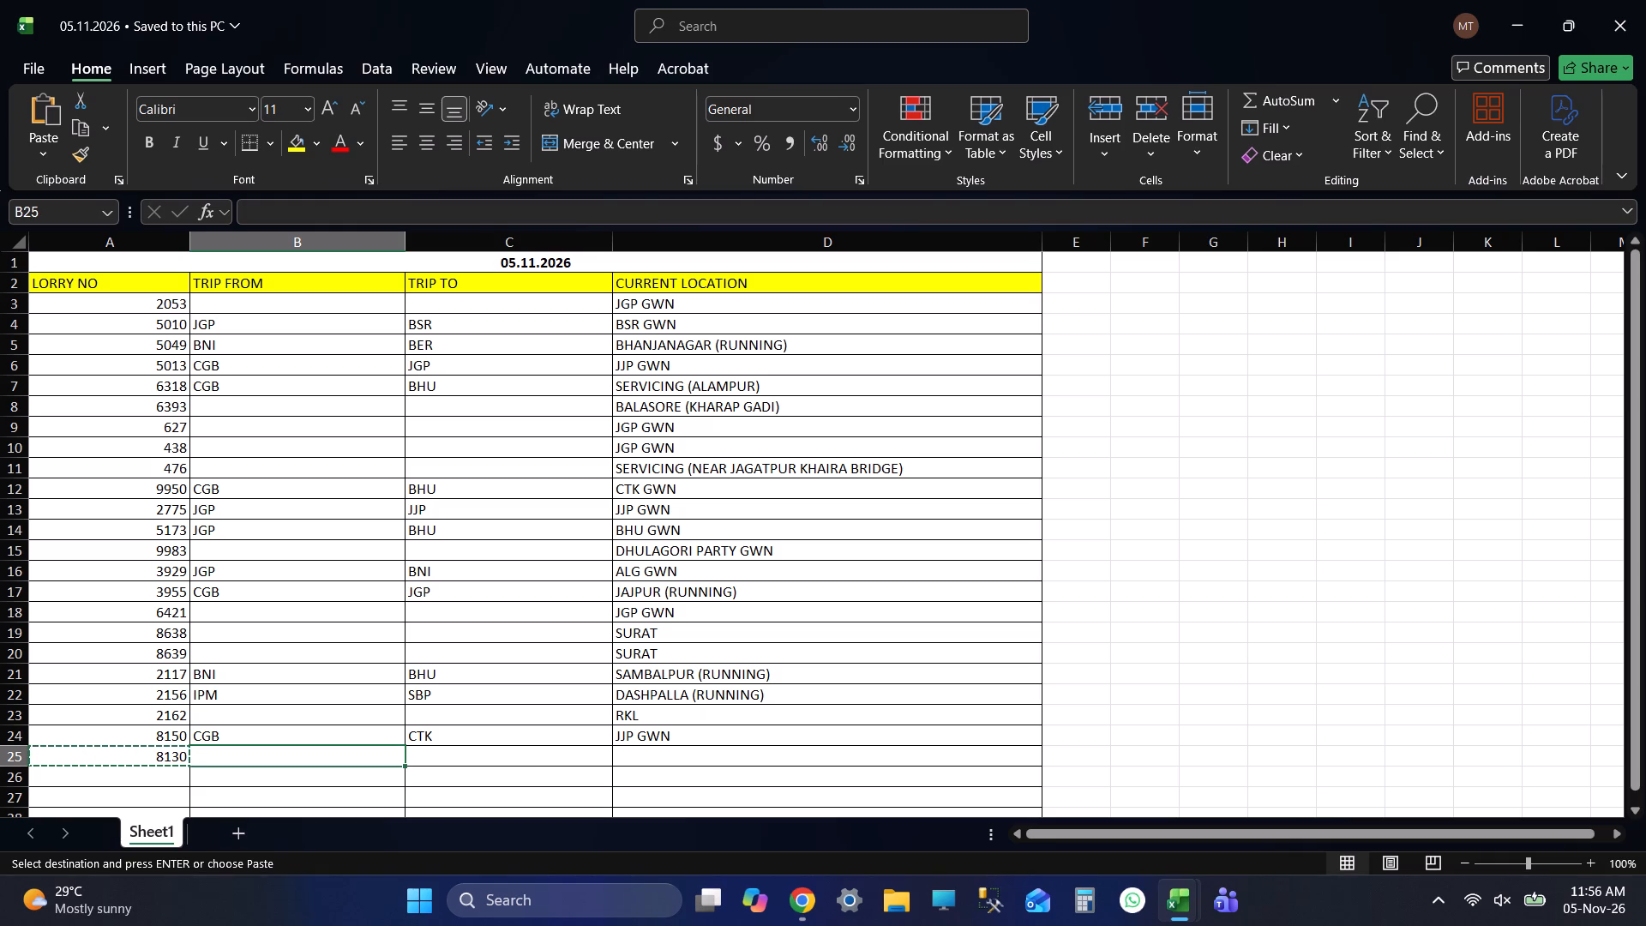
{"action": "key", "text": "alt+Tab"}
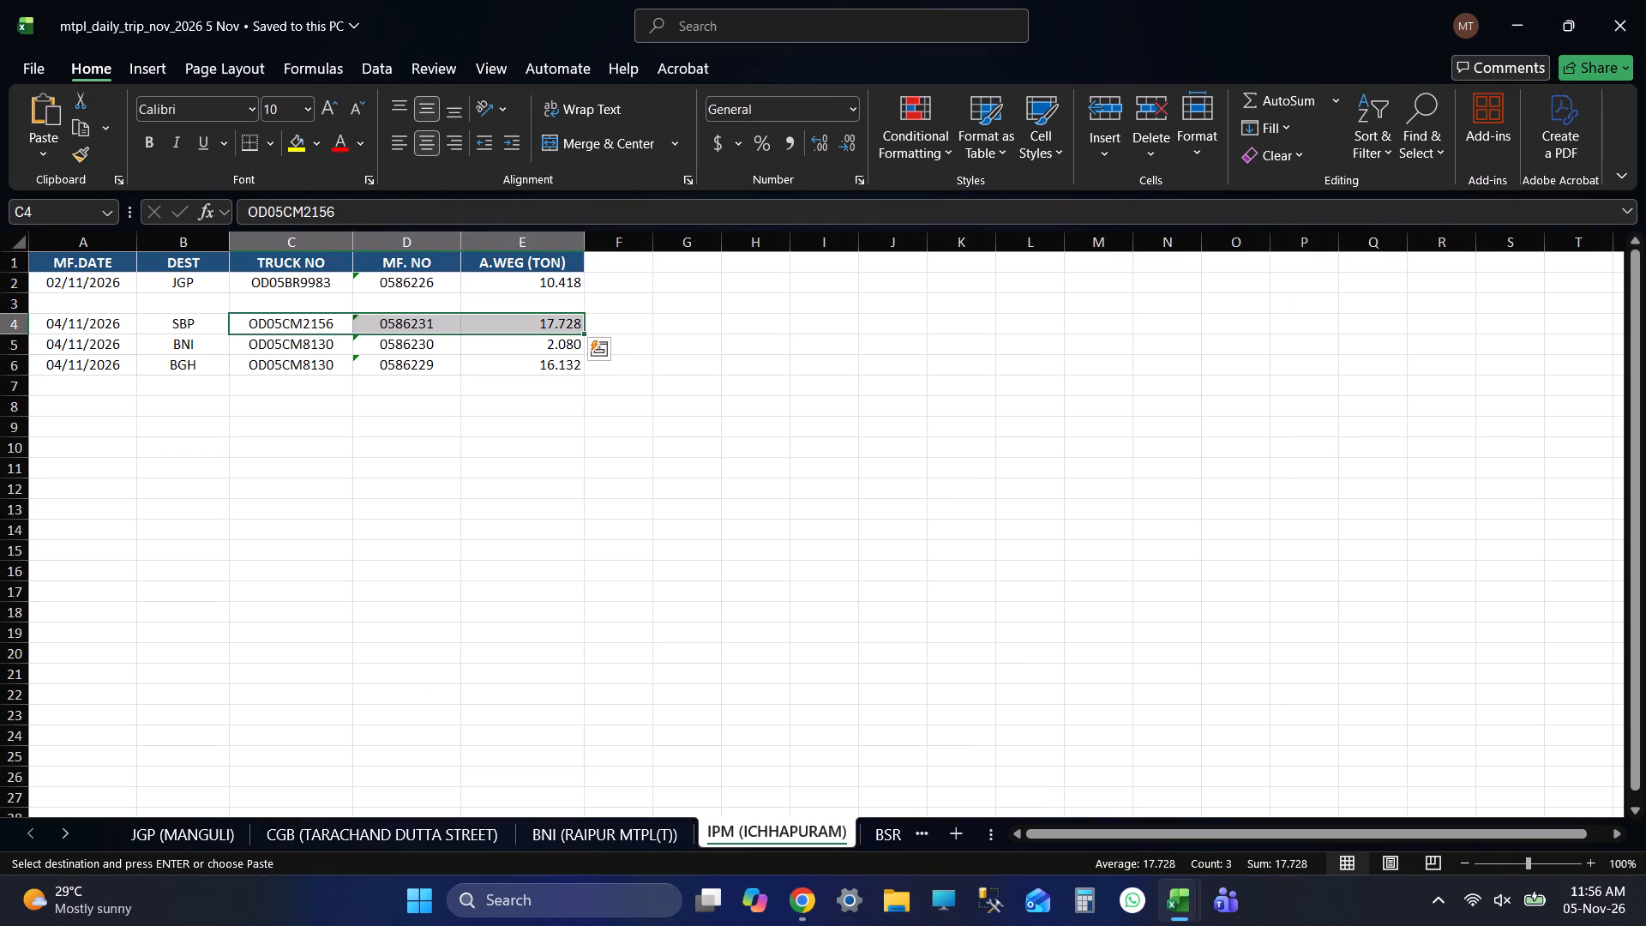
{"action": "left_click_drag", "start_coordinate": [304, 344], "coordinate": [311, 372]}
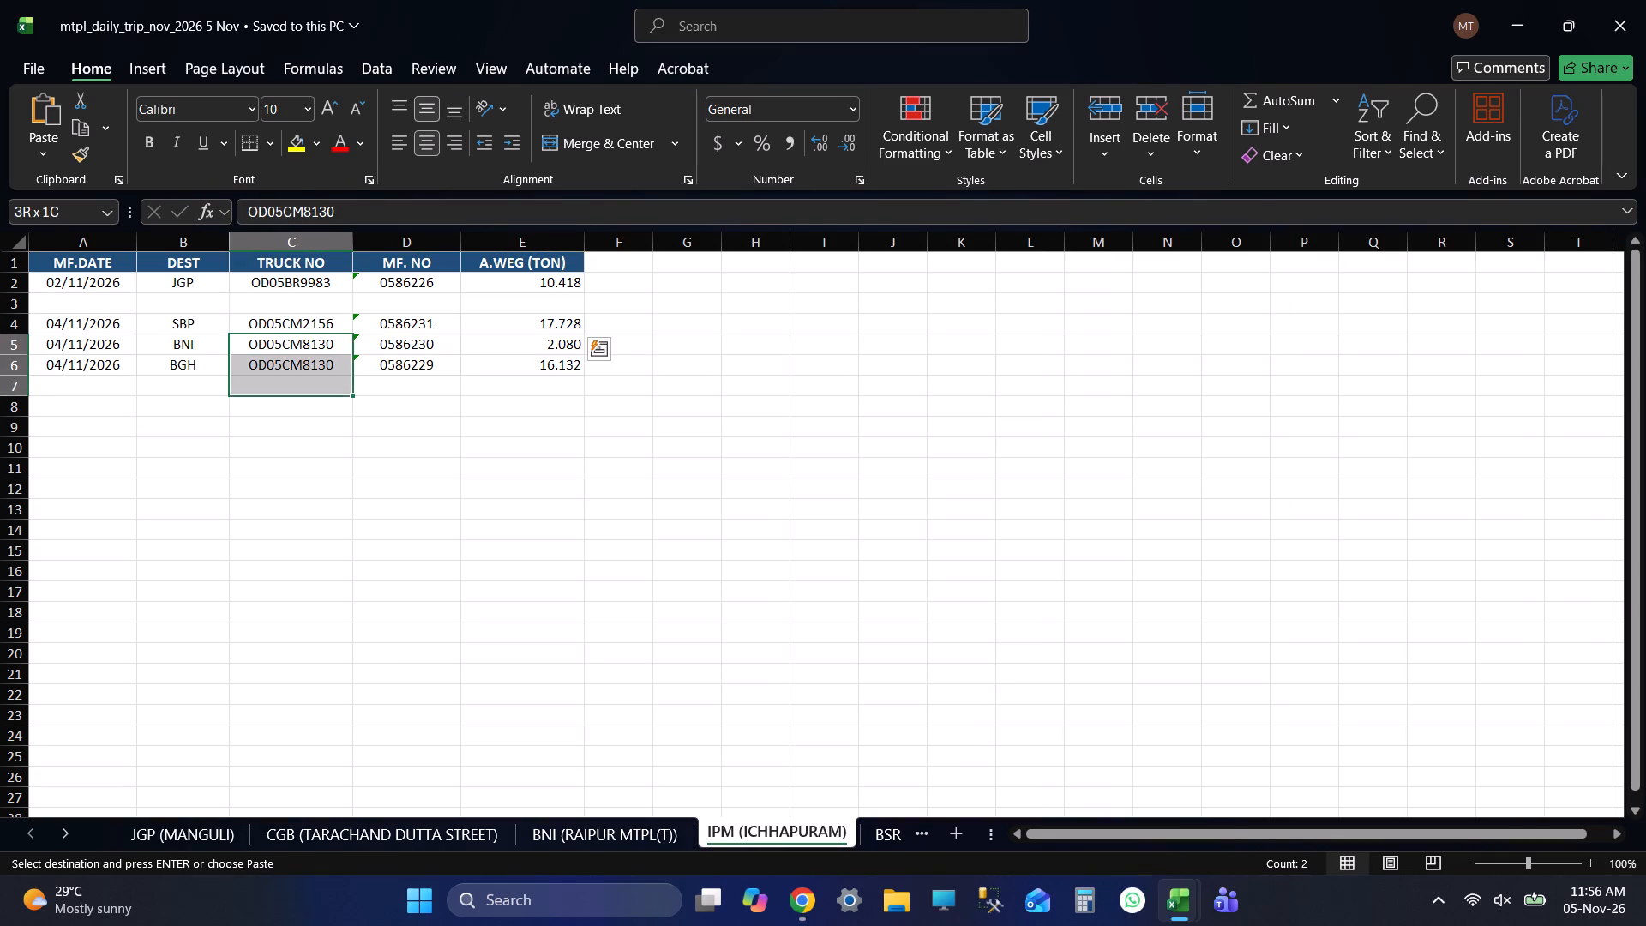
{"action": "left_click_drag", "start_coordinate": [311, 372], "coordinate": [311, 370]}
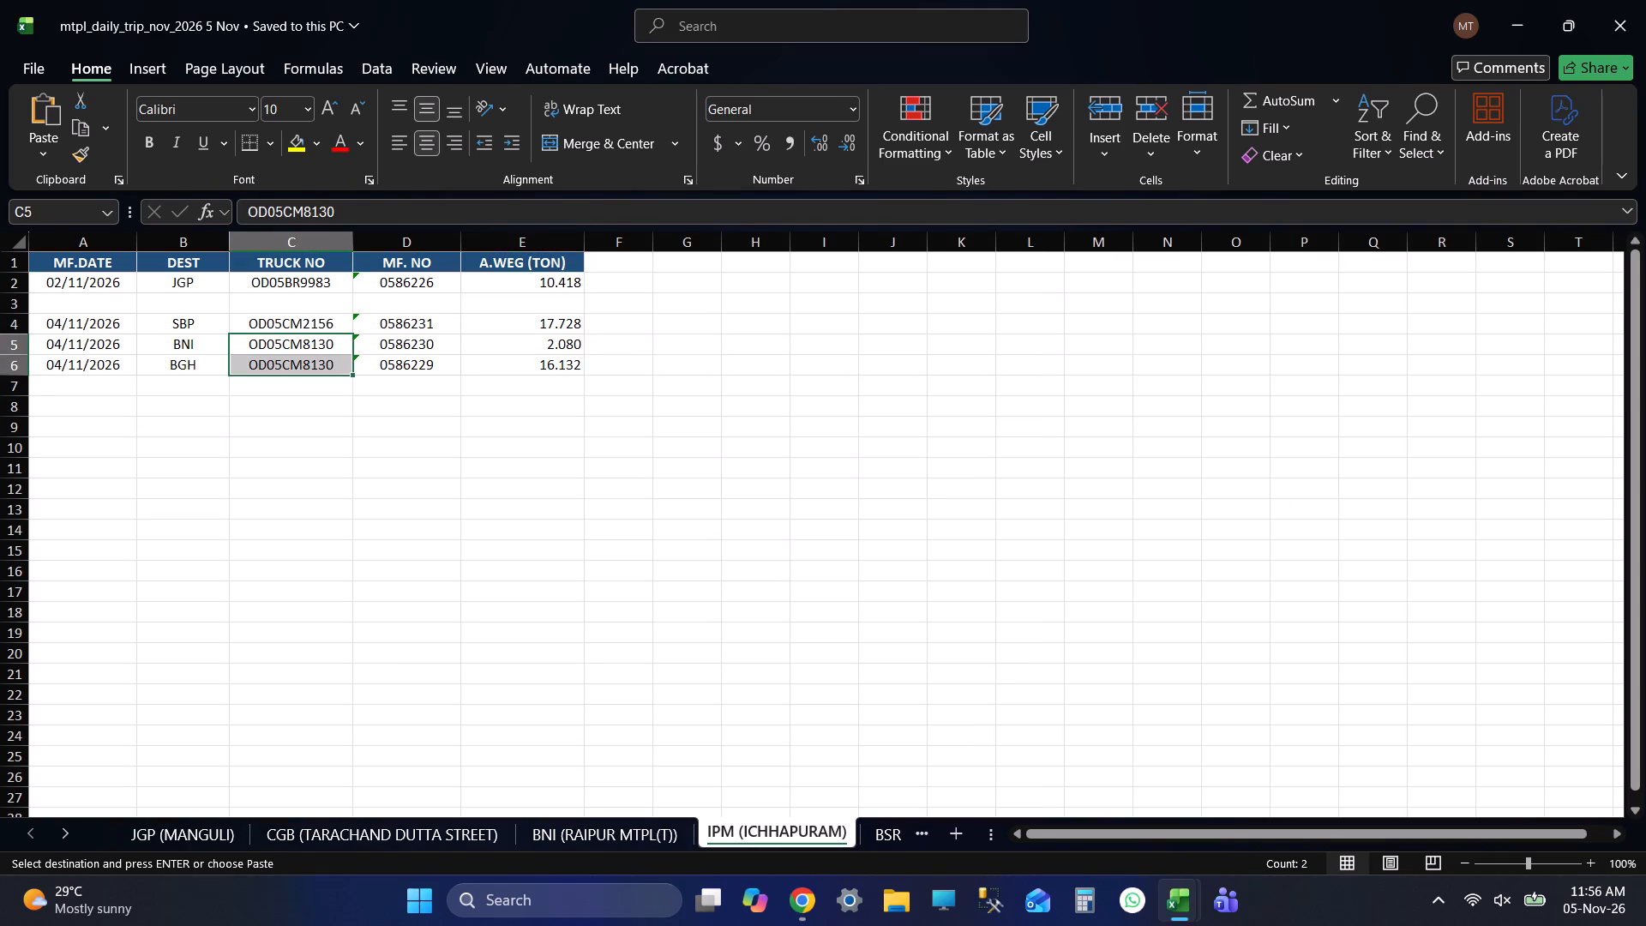
Enter IPM as lorry 8130's trip origin and BNI as its destination in the status sheet, and save it.
{"action": "key", "text": "alt+Tab"}
{"action": "type", "text": "IPM"}
{"action": "key", "text": "Tab"}
{"action": "type", "text": "BNI"}
{"action": "key", "text": "Tab"}
{"action": "key", "text": "ctrl+s"}
{"action": "key", "text": "alt+Tab"}
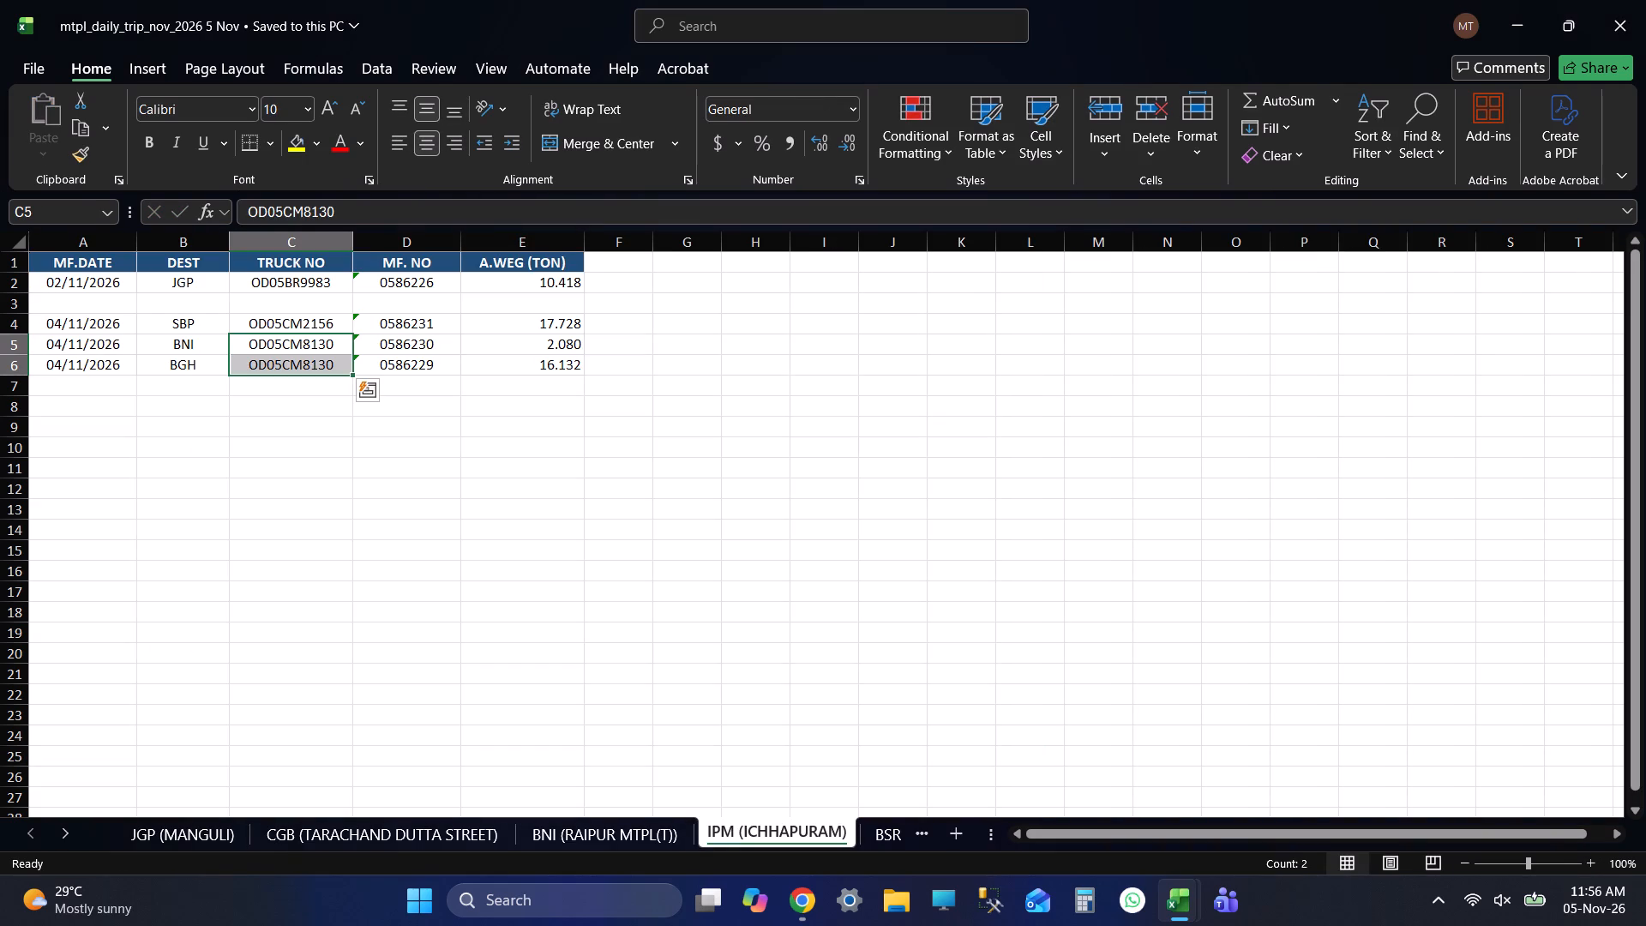
{"action": "key", "text": "alt+Tab"}
{"action": "key", "text": "ctrl+s"}
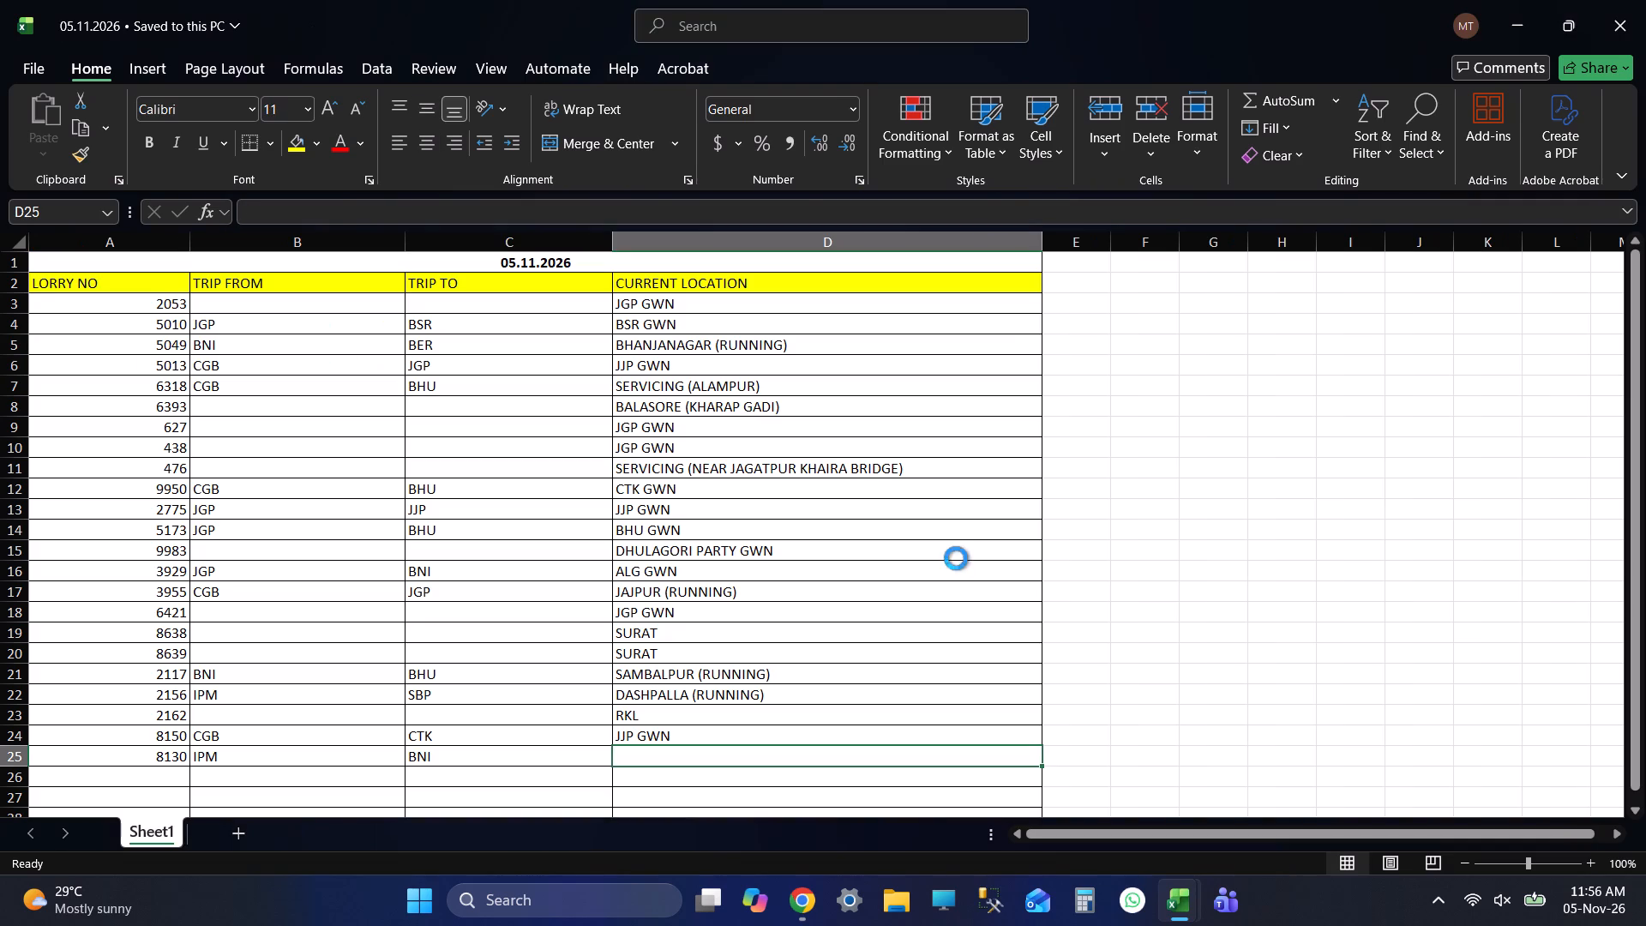
Check lorry 8130's current position against nearby towns on the Wheelseye map.
{"action": "key", "text": "alt+Tab"}
{"action": "key", "text": "alt+Tab"}
{"action": "scroll", "coordinate": [1182, 532], "scroll_direction": "up", "scroll_amount": 1}
{"action": "scroll", "coordinate": [1182, 532], "scroll_direction": "down", "scroll_amount": 1}
{"action": "scroll", "coordinate": [1182, 532], "scroll_direction": "up", "scroll_amount": 1}
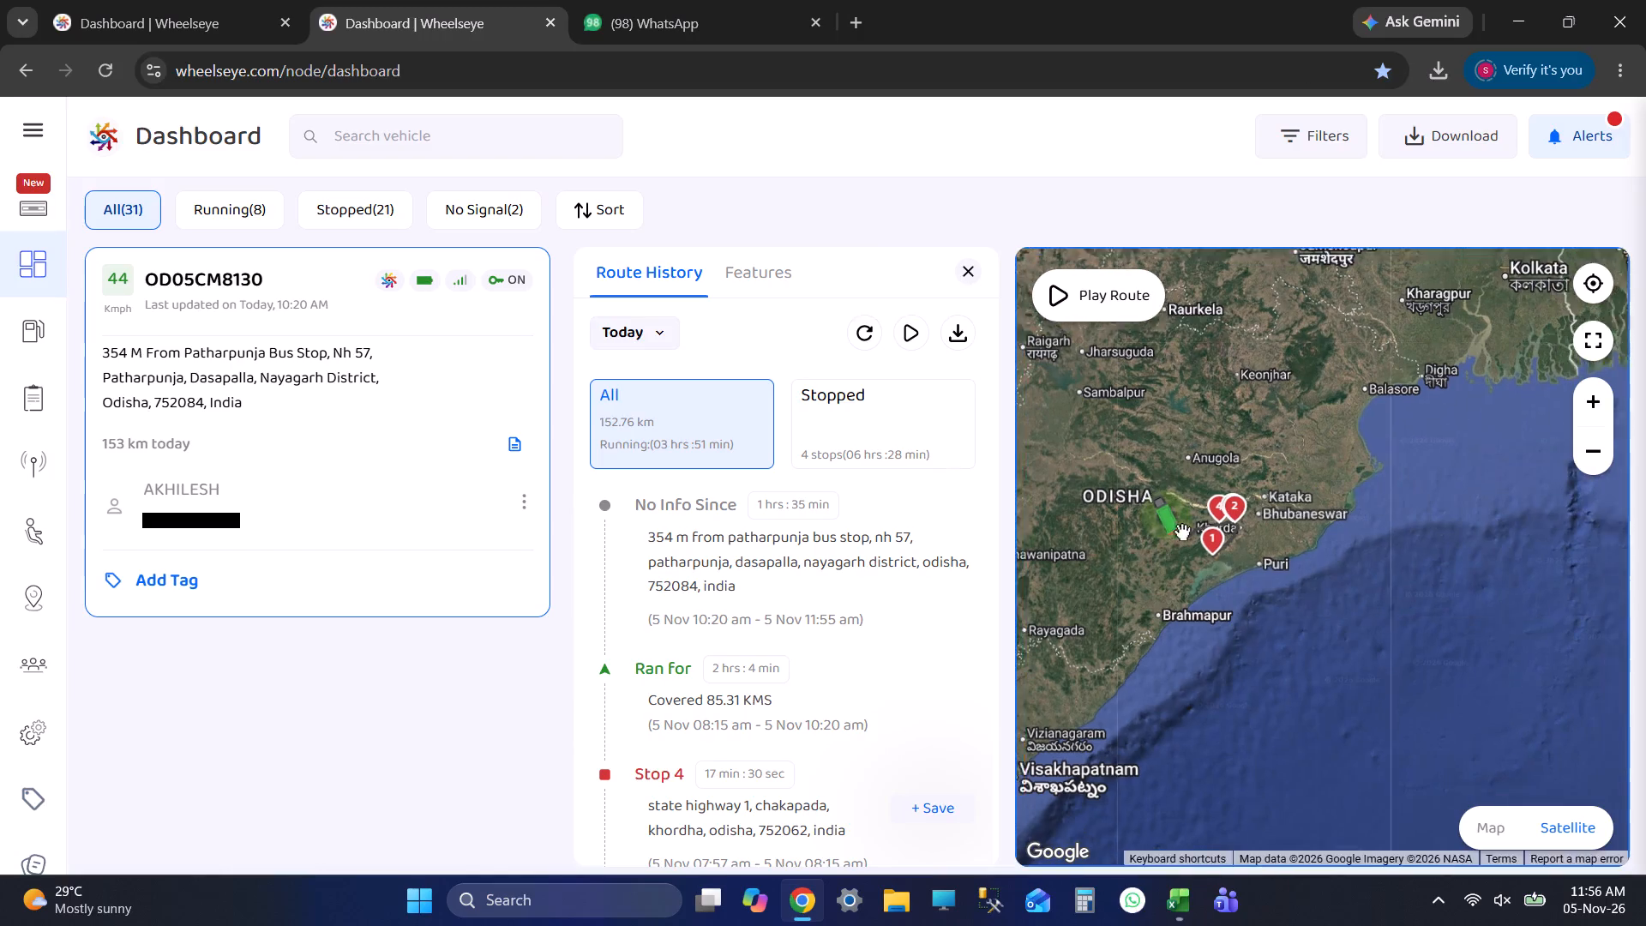
{"action": "scroll", "coordinate": [1182, 532], "scroll_direction": "up", "scroll_amount": 2}
{"action": "scroll", "coordinate": [1175, 506], "scroll_direction": "down", "scroll_amount": 1}
{"action": "scroll", "coordinate": [1162, 498], "scroll_direction": "up", "scroll_amount": 6}
Replace lorry 2156's current location in the status sheet with NEAR DASHPALLA.
{"action": "key", "text": "alt+Tab"}
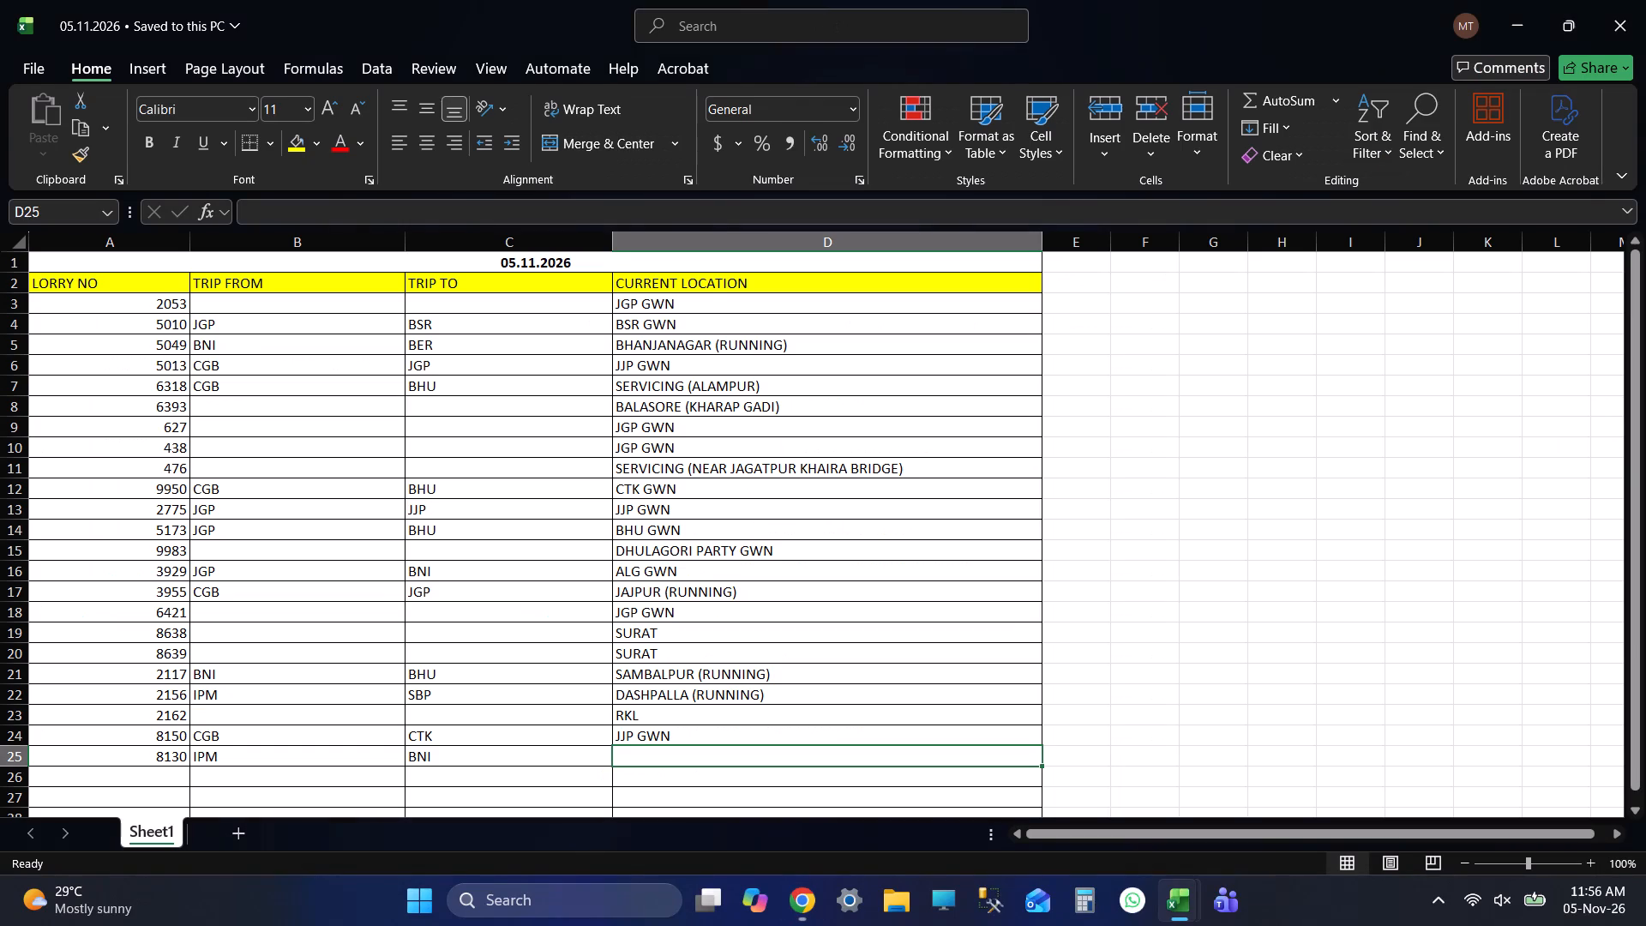
{"action": "double_click", "coordinate": [615, 696]}
{"action": "left_click", "coordinate": [639, 688]}
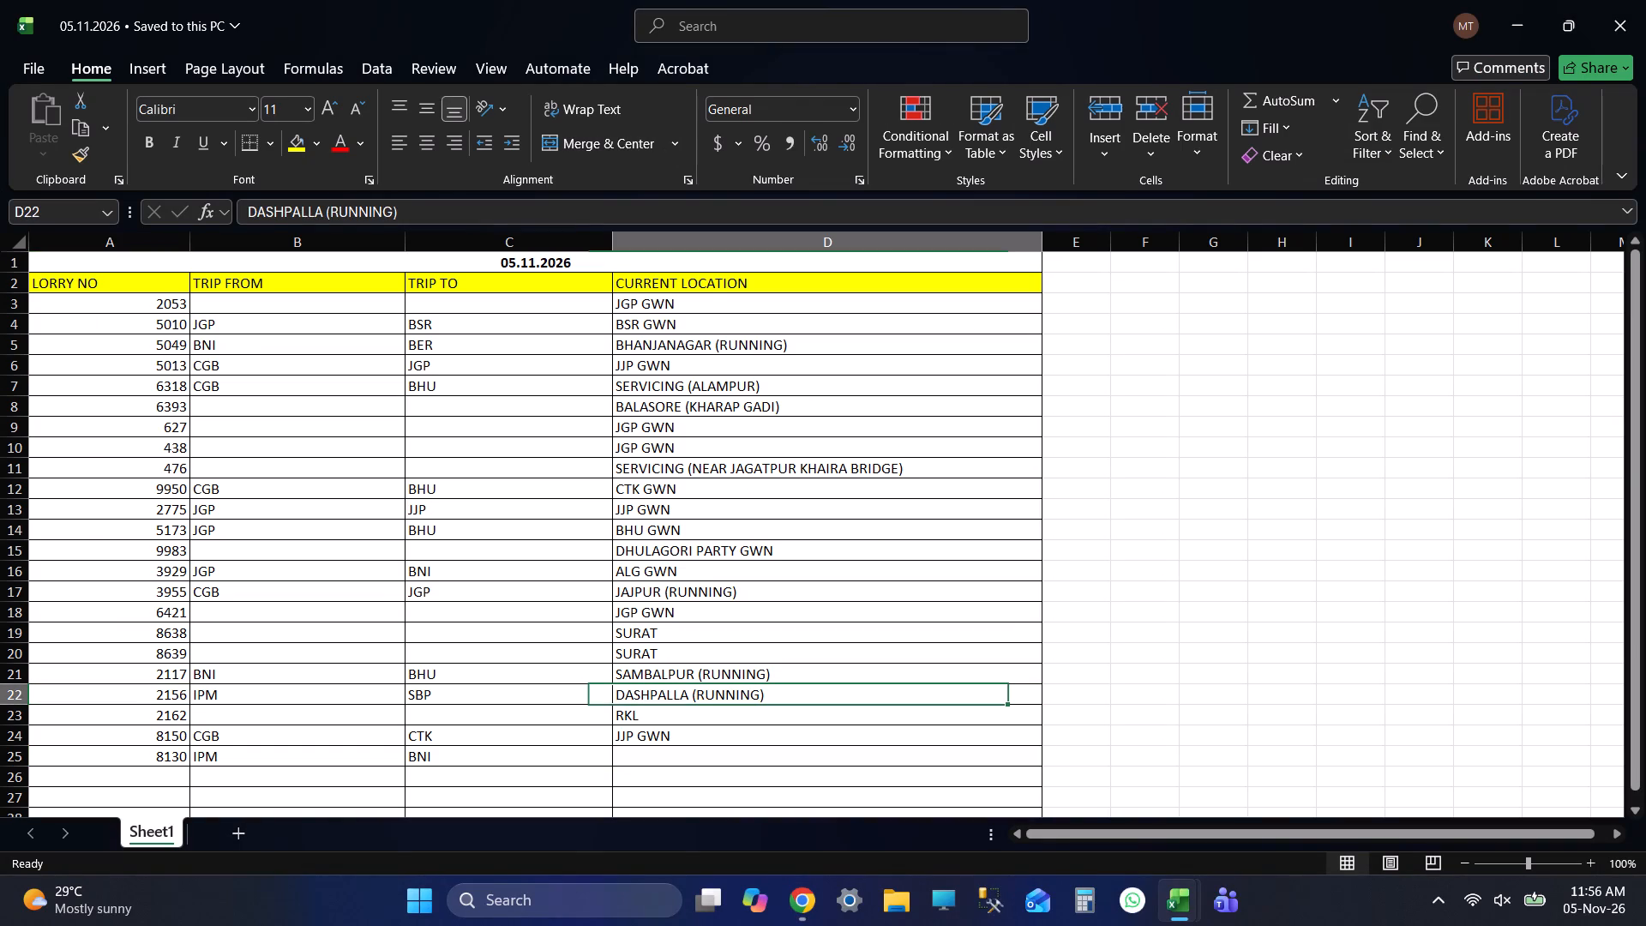
{"action": "double_click", "coordinate": [807, 694]}
{"action": "key", "text": "BackSpace"}
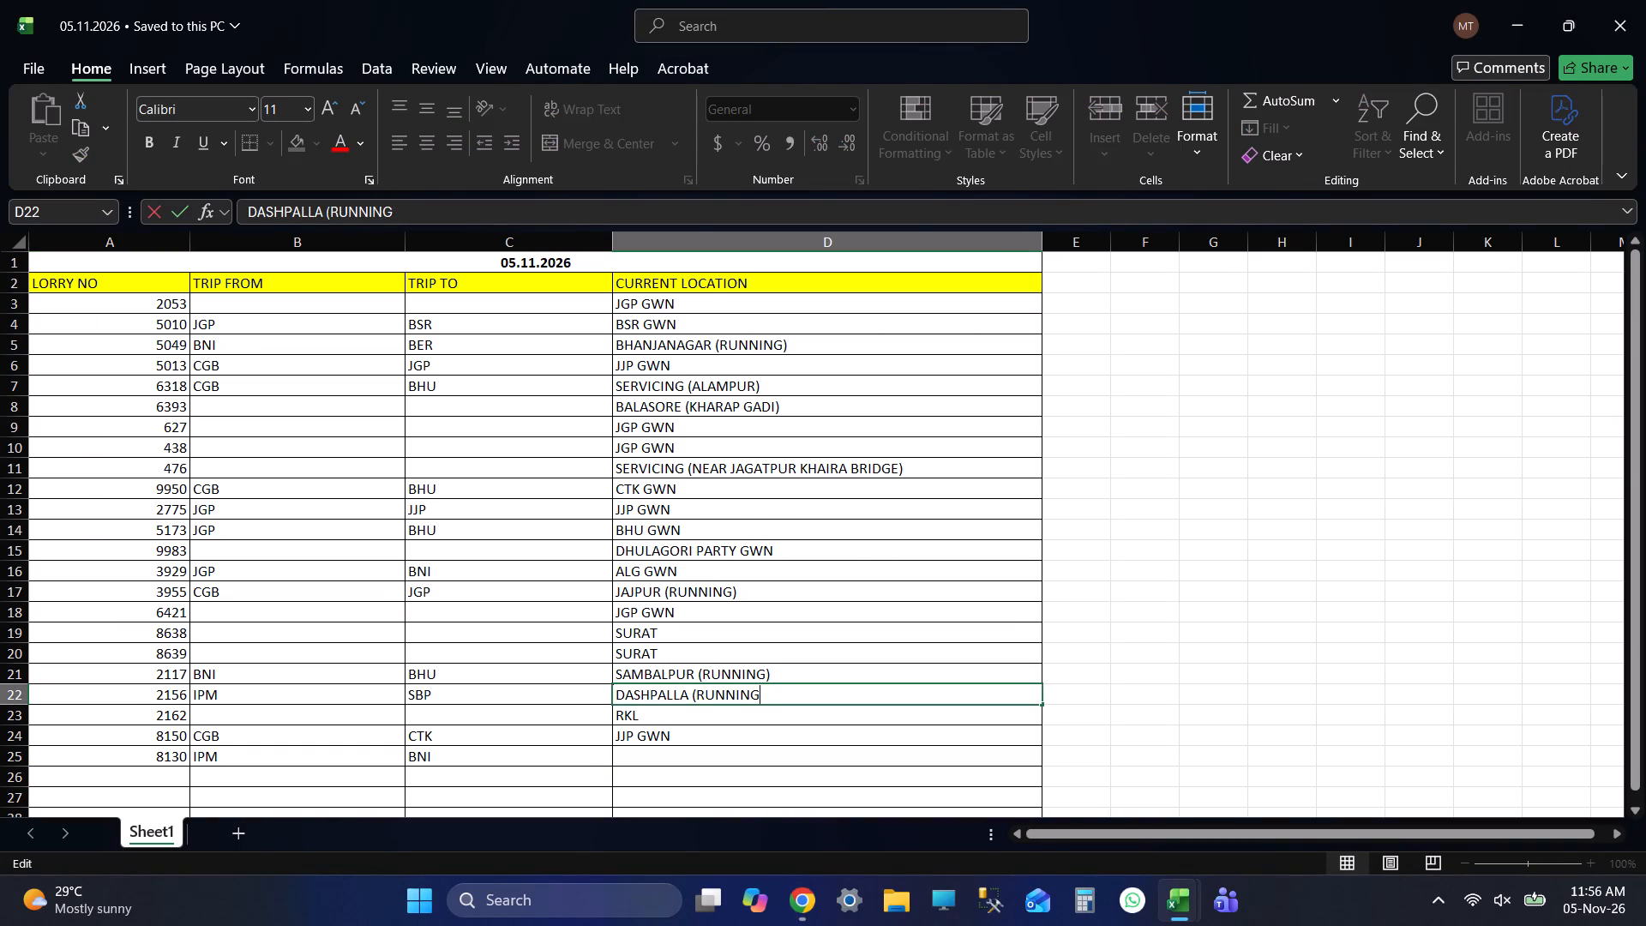
{"action": "key", "text": "ctrl+a"}
{"action": "key", "text": "BackSpace"}
{"action": "type", "text": "NEAR"}
{"action": "key", "text": "space"}
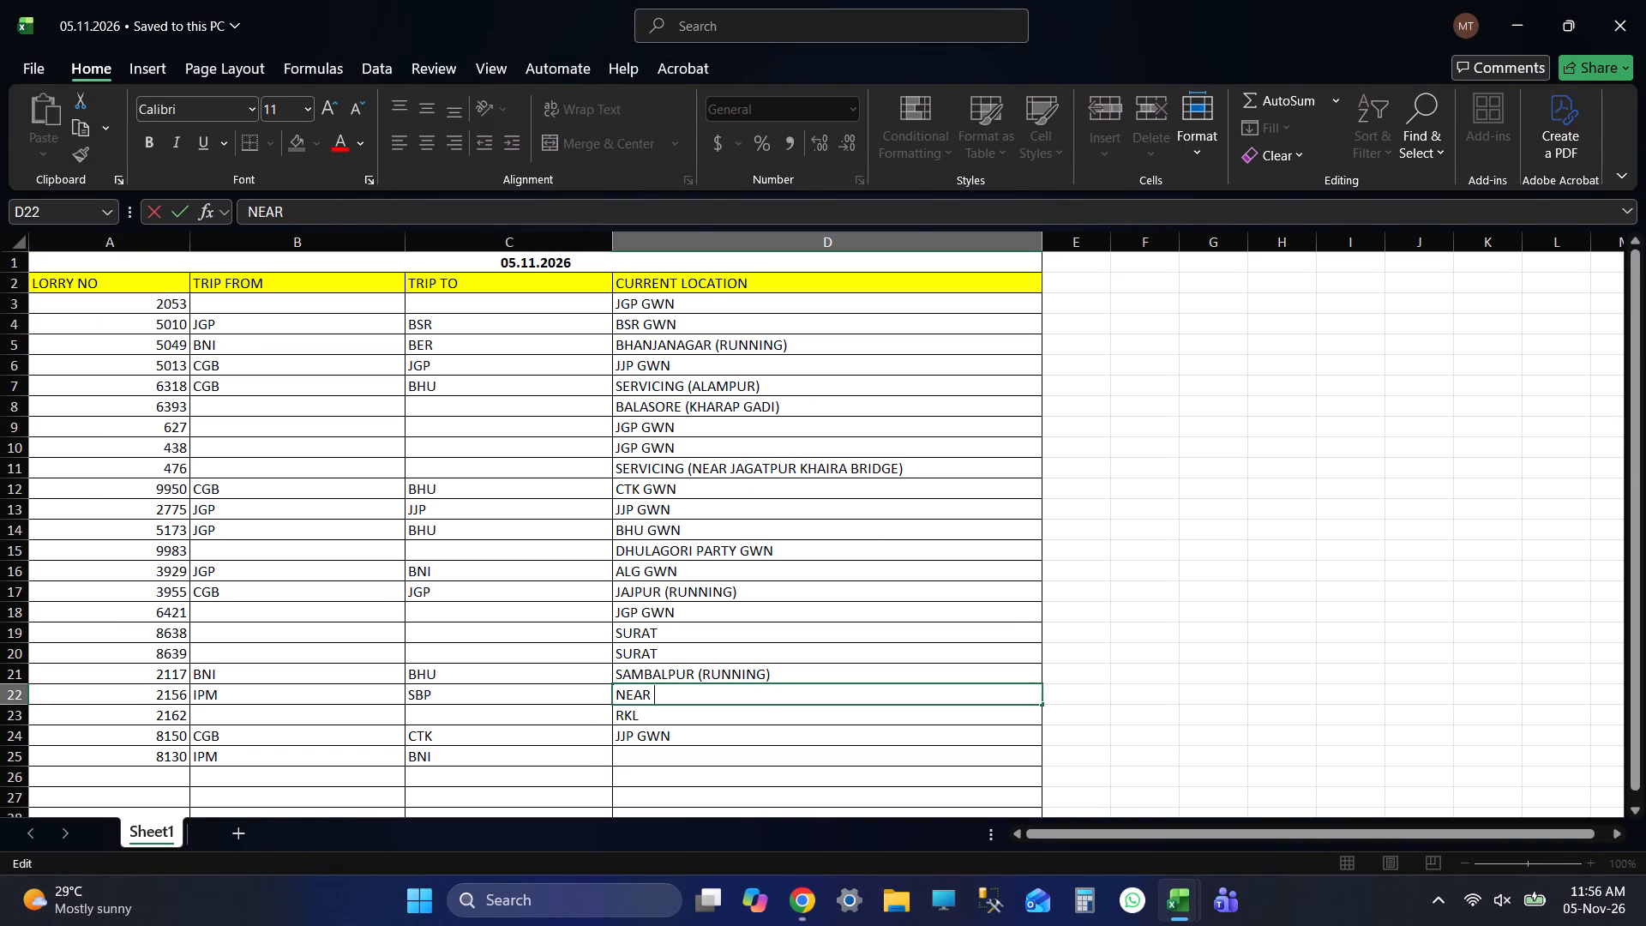
{"action": "type", "text": "DASH"}
{"action": "type", "text": "PALLA"}
{"action": "key", "text": "Return"}
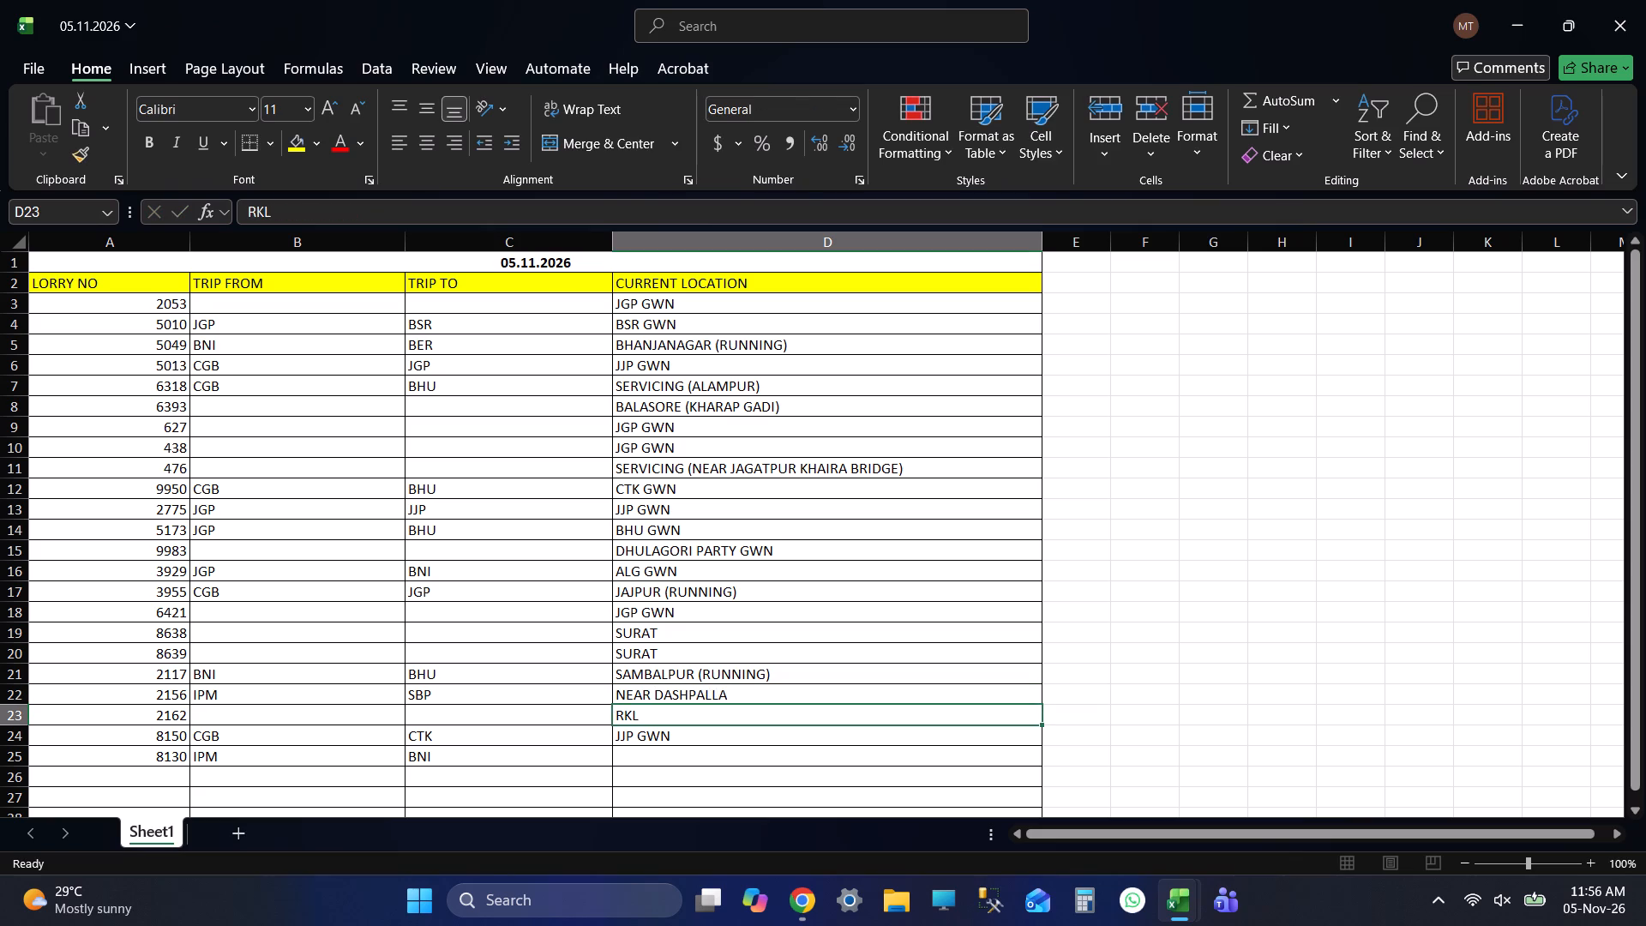
Copy lorry 2156's NEAR DASHPALLA entry into lorry 8130's current location and save the status sheet.
{"action": "left_click", "coordinate": [707, 697]}
{"action": "key", "text": "ctrl+c"}
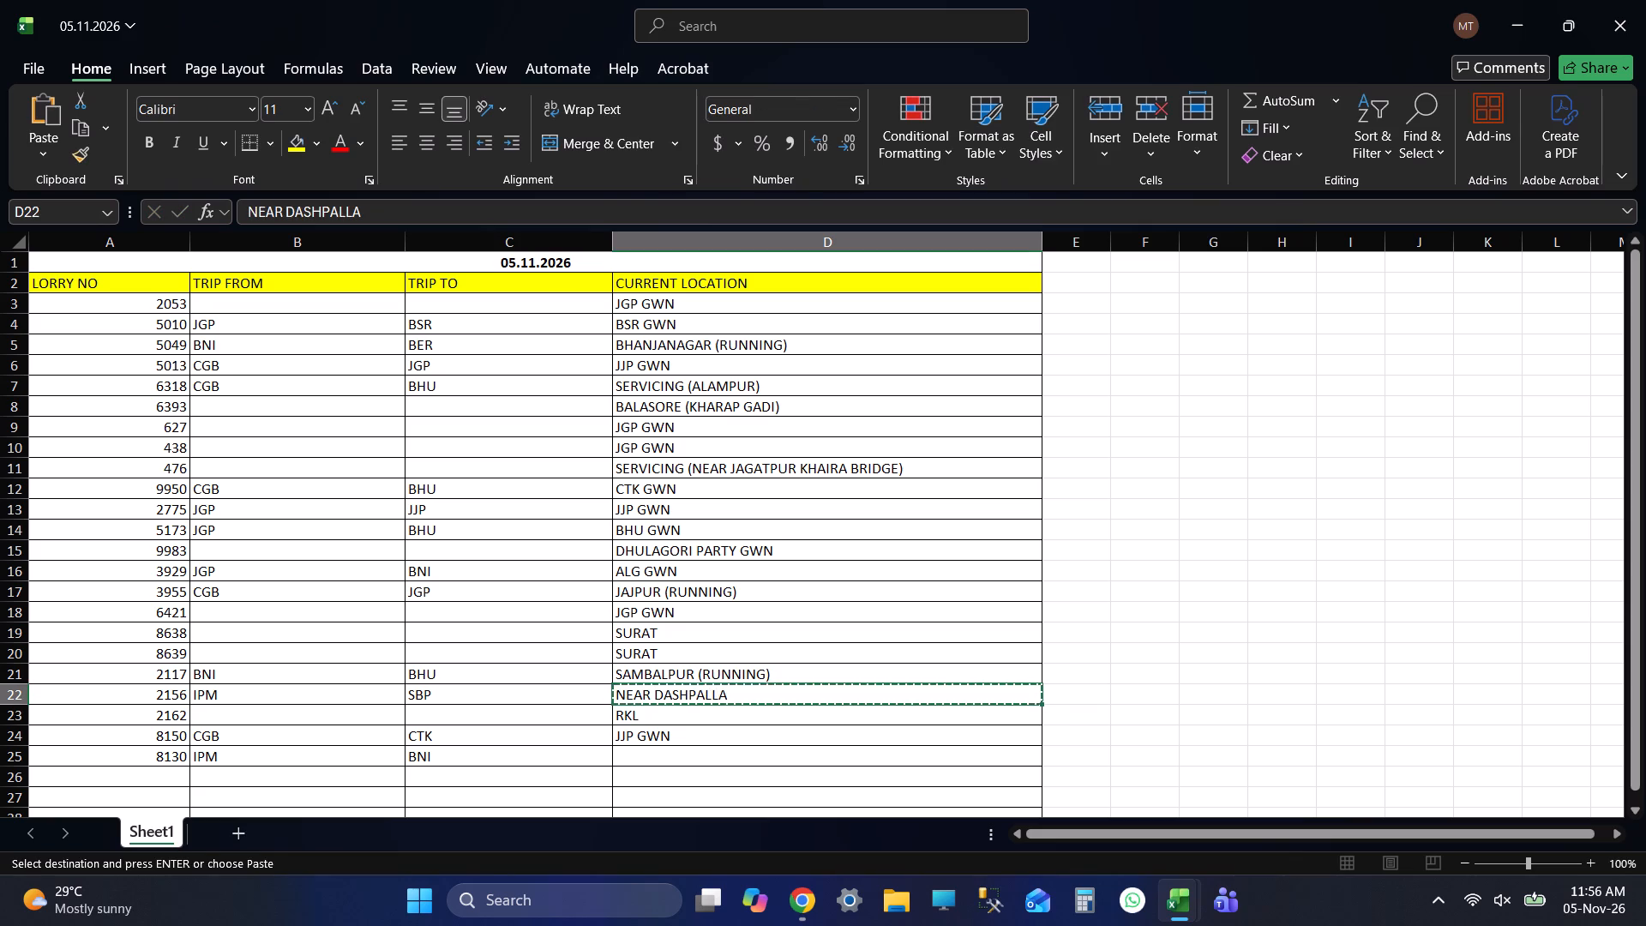
{"action": "left_click", "coordinate": [520, 760]}
{"action": "key", "text": "Tab"}
{"action": "key", "text": "ctrl+v"}
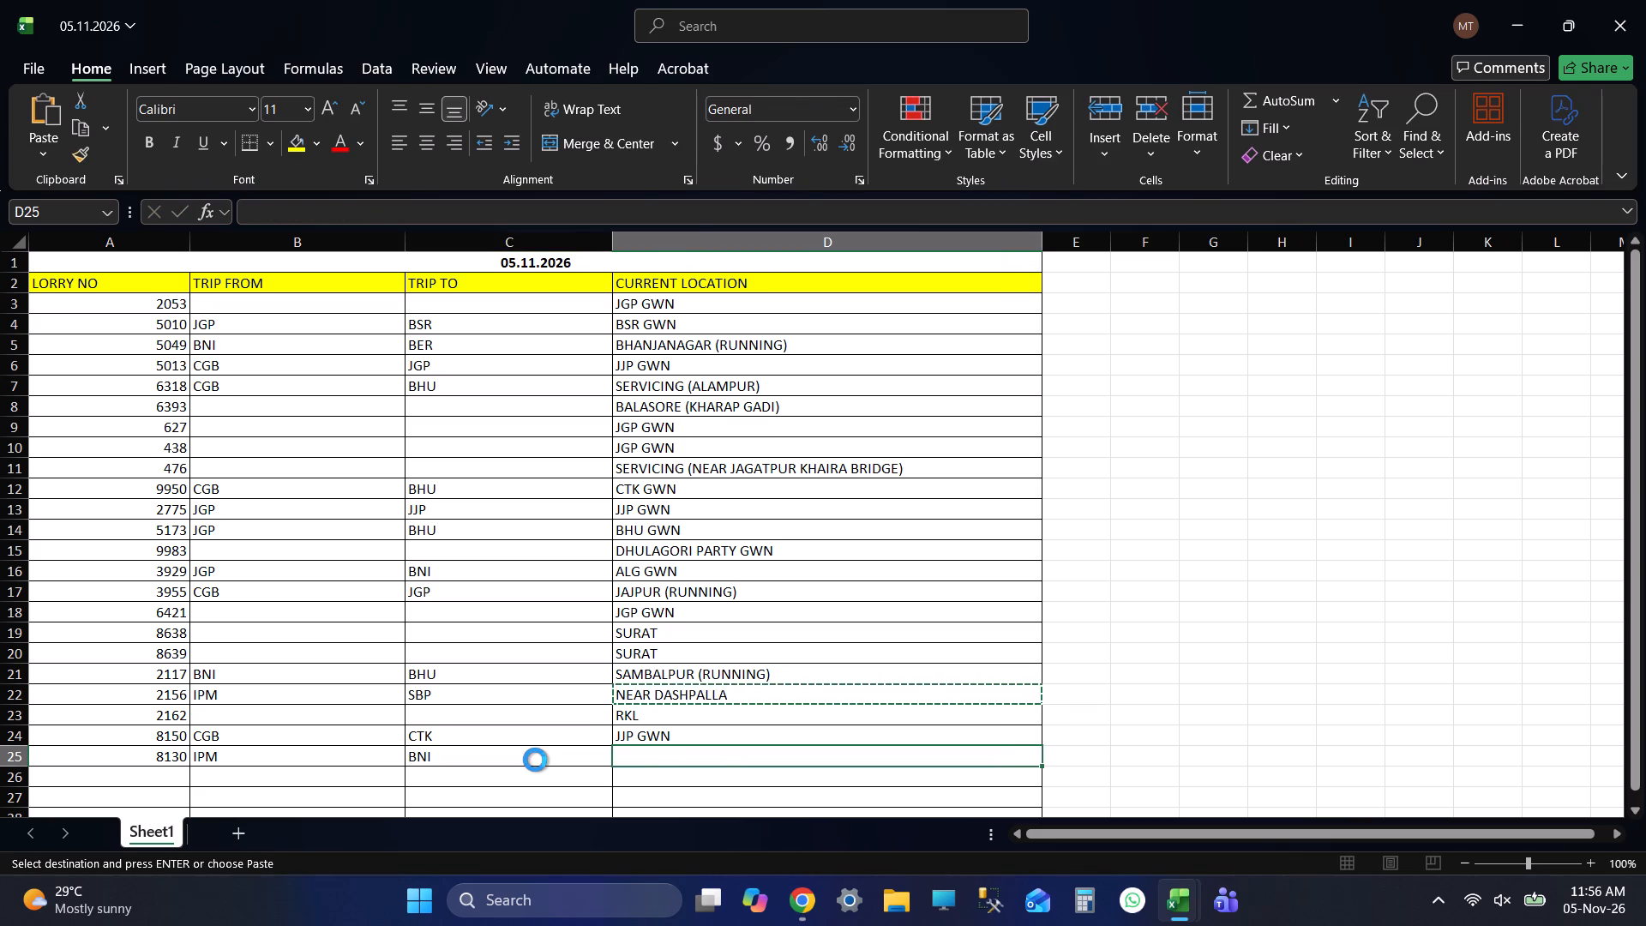
{"action": "key", "text": "Return"}
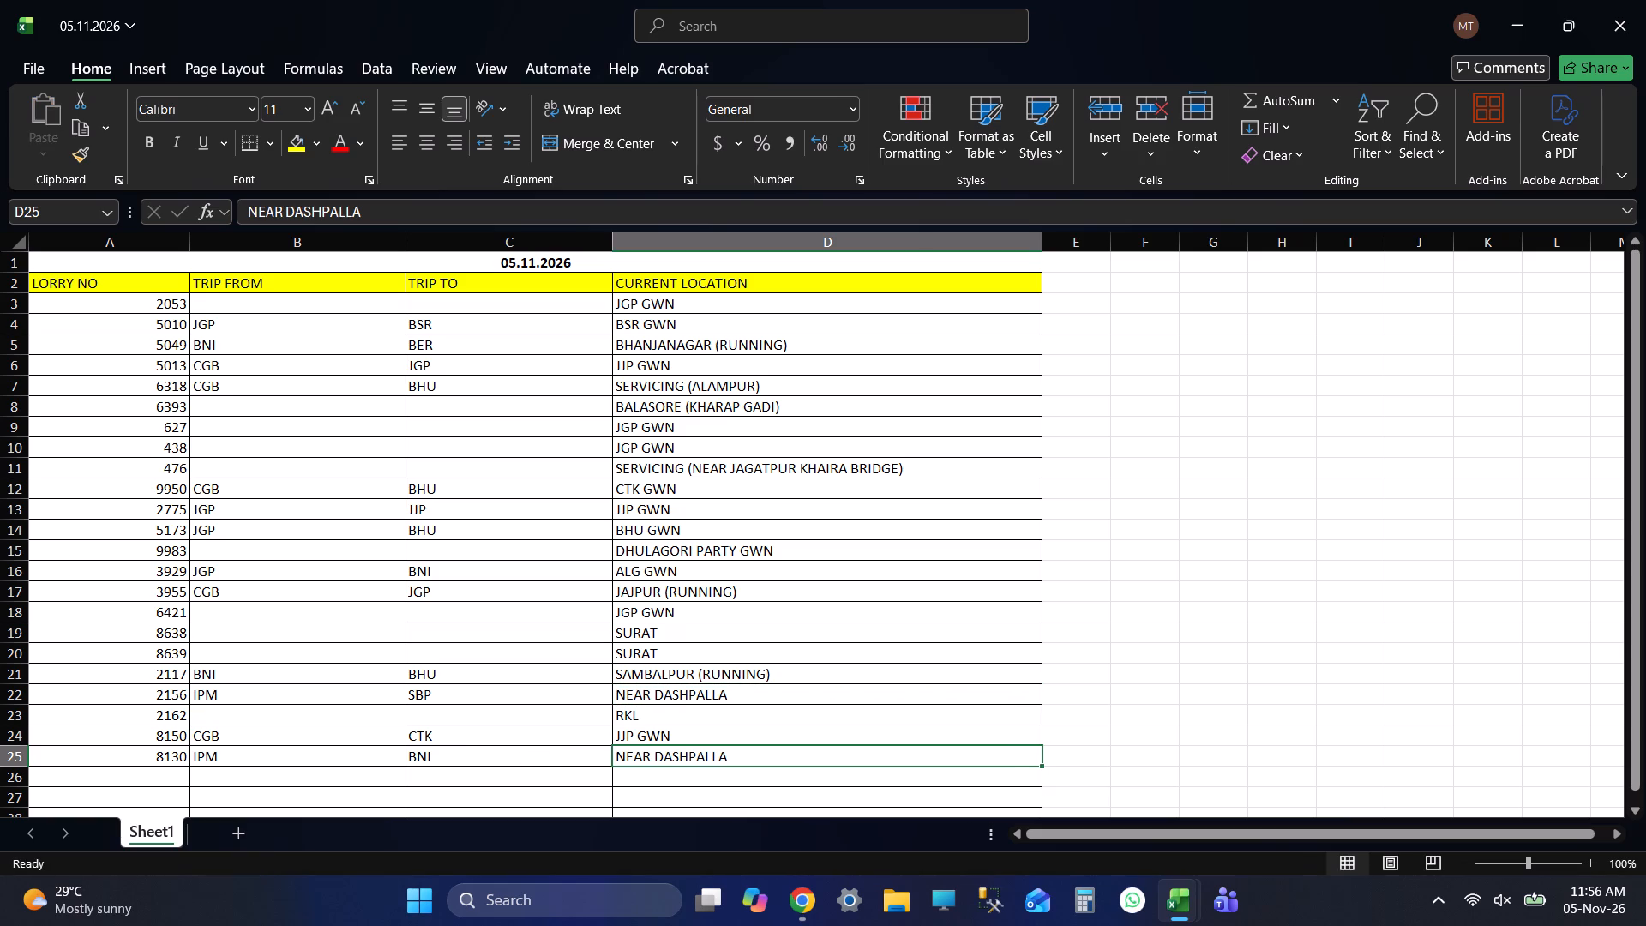
{"action": "key", "text": "Return"}
{"action": "key", "text": "ctrl+s"}
{"action": "key", "text": "ctrl+s"}
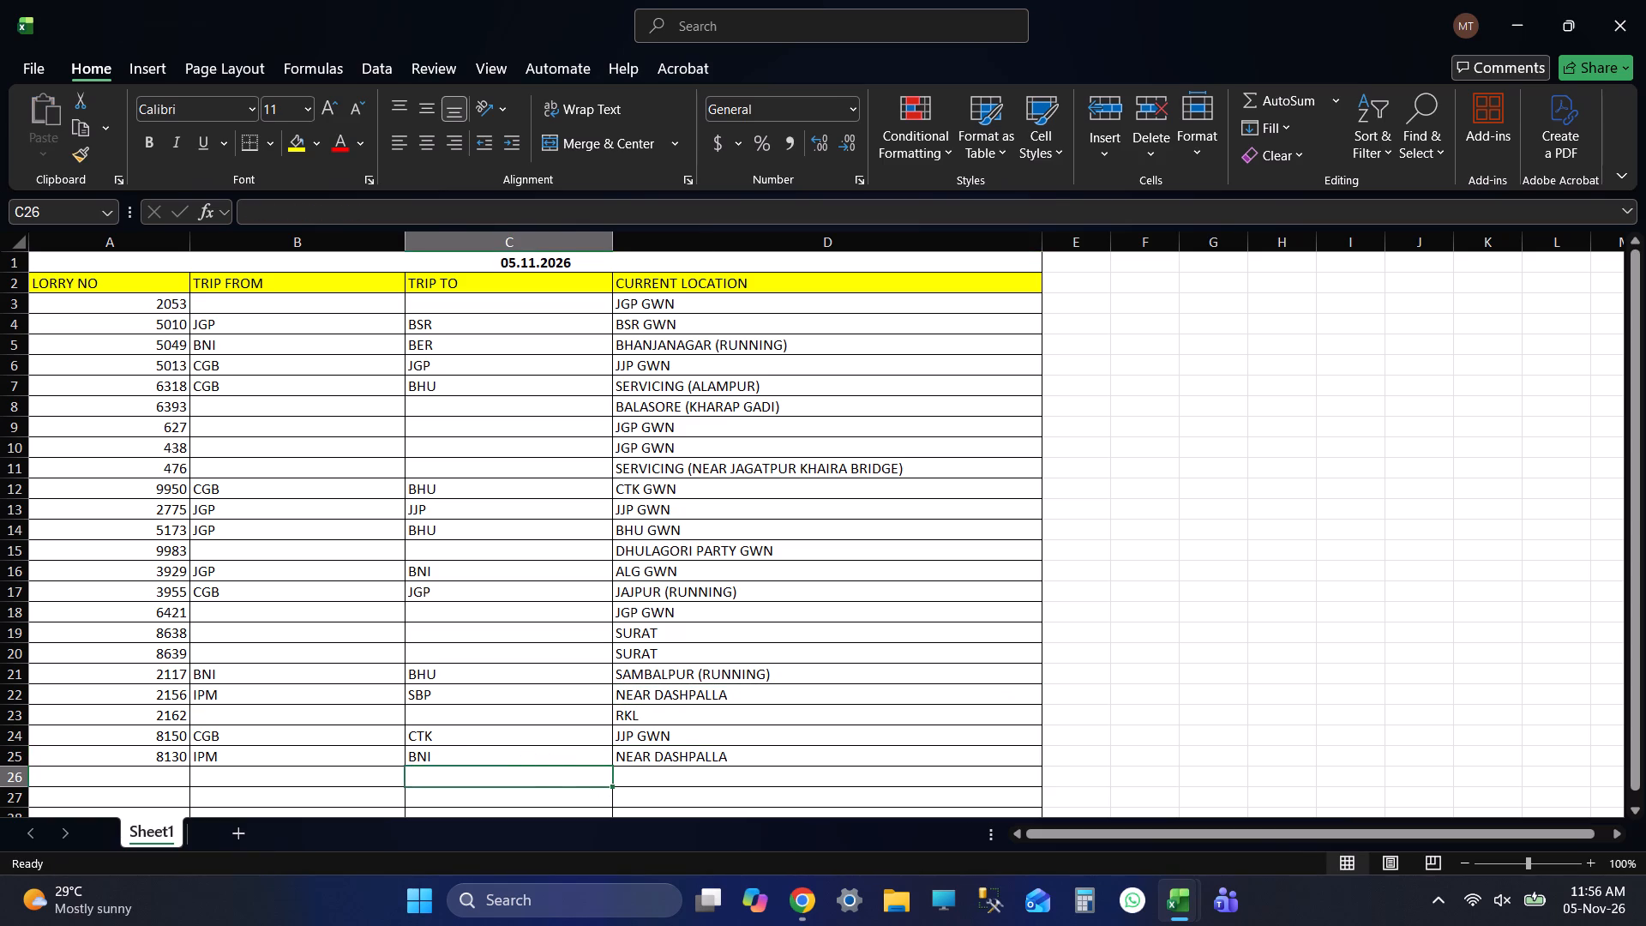
{"action": "key", "text": "ctrl+s"}
{"action": "key", "text": "ctrl+s"}
Recheck lorry 8130's position and surrounding area on the Wheelseye map.
{"action": "key", "text": "alt+Tab"}
{"action": "key", "text": "alt+Tab"}
{"action": "key", "text": "alt+Tab"}
{"action": "key", "text": "alt+Tab"}
{"action": "scroll", "coordinate": [1218, 538], "scroll_direction": "up", "scroll_amount": 3}
{"action": "scroll", "coordinate": [1217, 538], "scroll_direction": "down", "scroll_amount": 1}
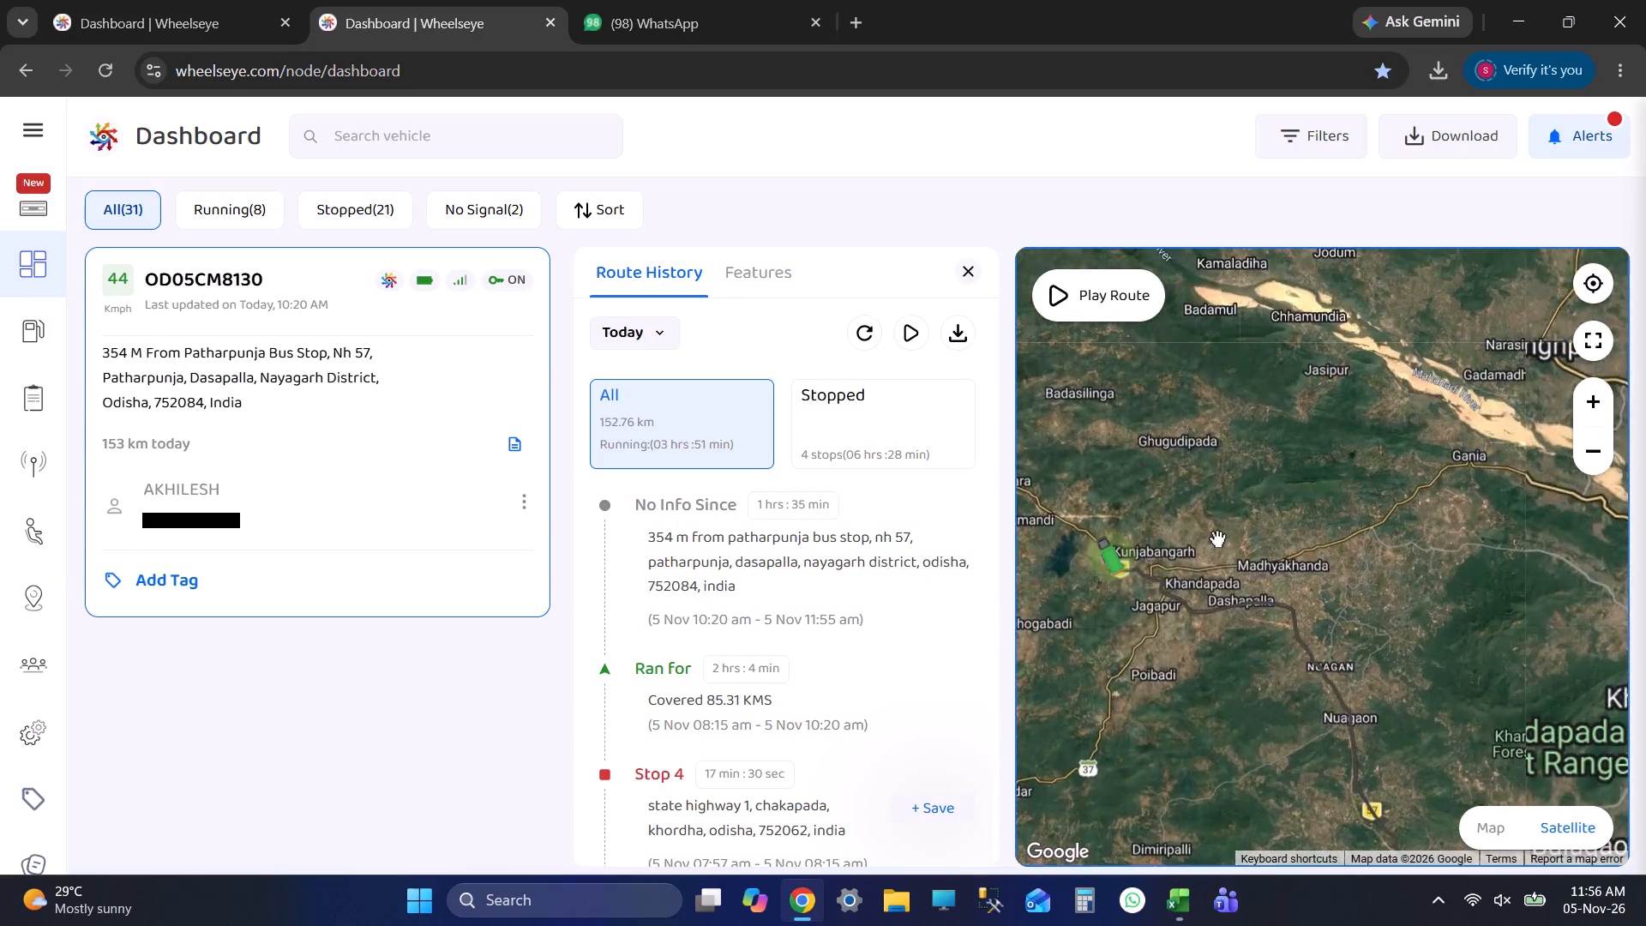
{"action": "scroll", "coordinate": [1217, 538], "scroll_direction": "down", "scroll_amount": 2}
{"action": "scroll", "coordinate": [1216, 539], "scroll_direction": "up", "scroll_amount": 1}
{"action": "scroll", "coordinate": [1214, 539], "scroll_direction": "down", "scroll_amount": 1}
{"action": "scroll", "coordinate": [1212, 539], "scroll_direction": "up", "scroll_amount": 1}
{"action": "scroll", "coordinate": [1210, 542], "scroll_direction": "down", "scroll_amount": 5}
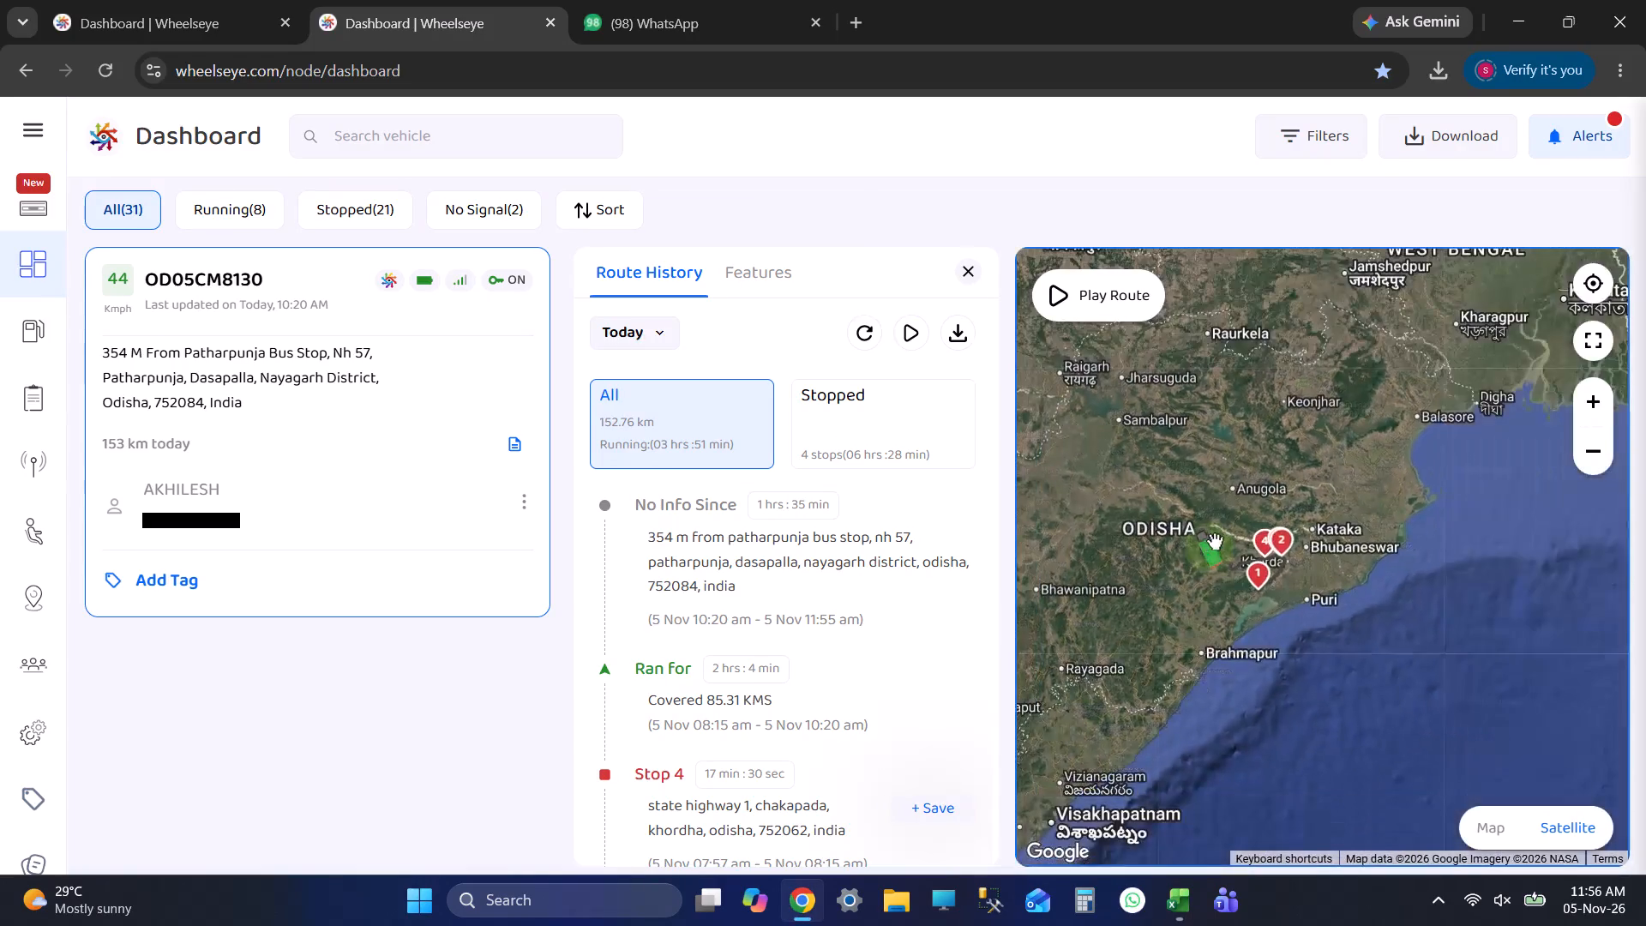
Return to the 05.11.2026 status sheet and save it again.
{"action": "key", "text": "alt+Tab"}
{"action": "key", "text": "Return"}
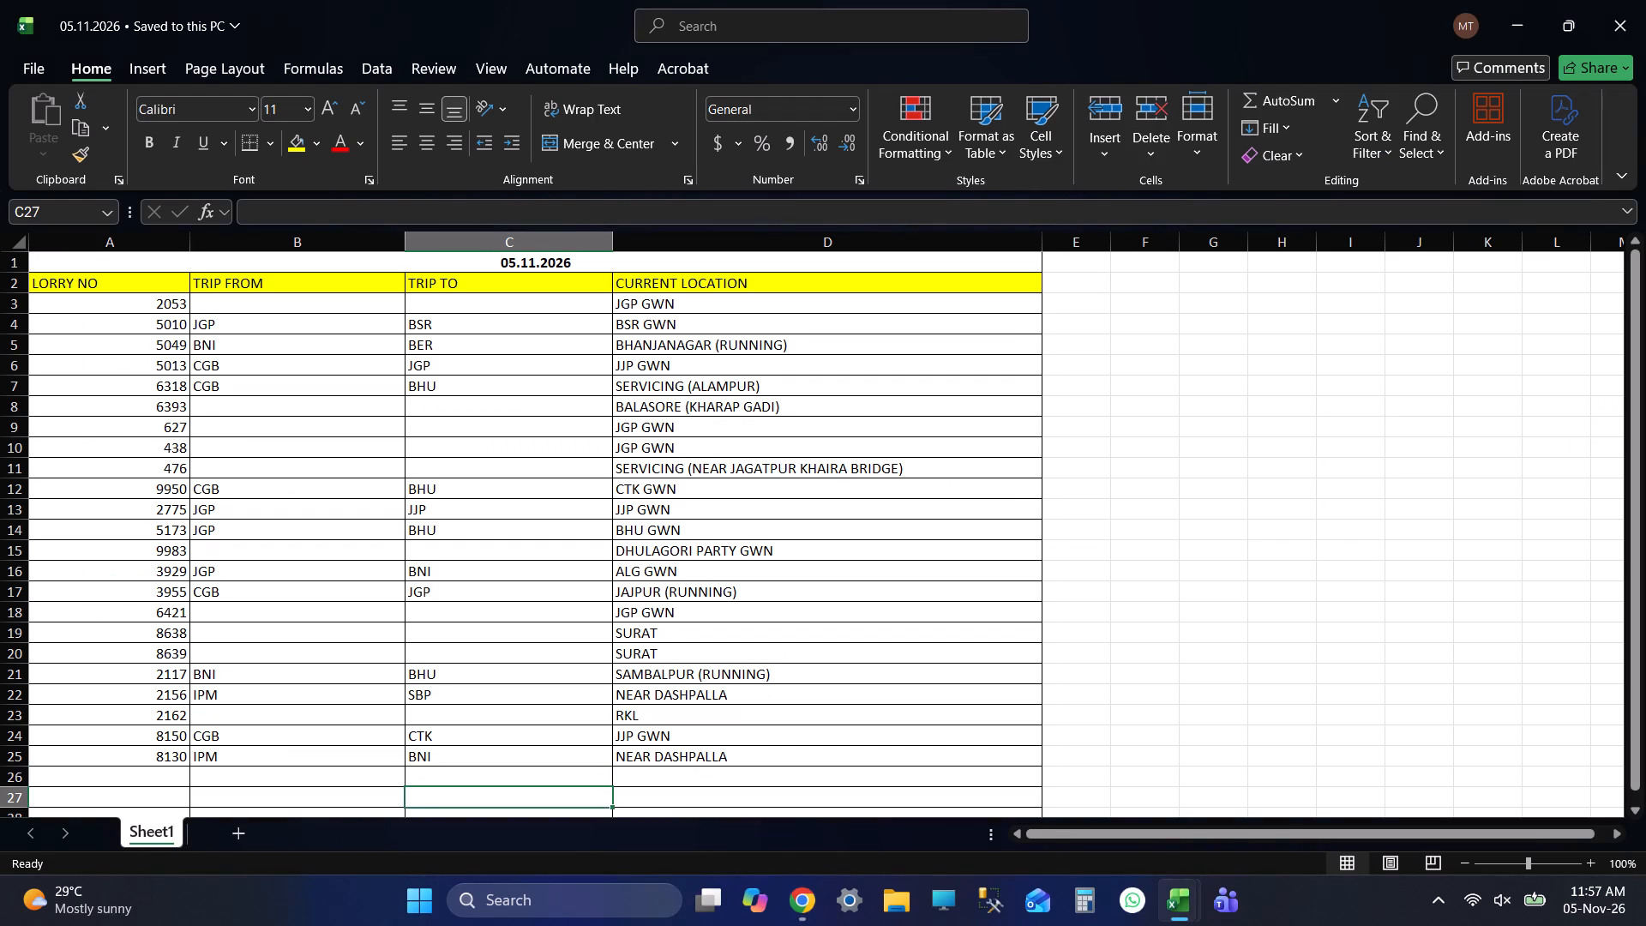
{"action": "key", "text": "ctrl+s"}
{"action": "key", "text": "ctrl+s"}
Select the lorry status table starting from its 05.11.2026 date heading.
{"action": "left_click_drag", "start_coordinate": [237, 263], "coordinate": [322, 683]}
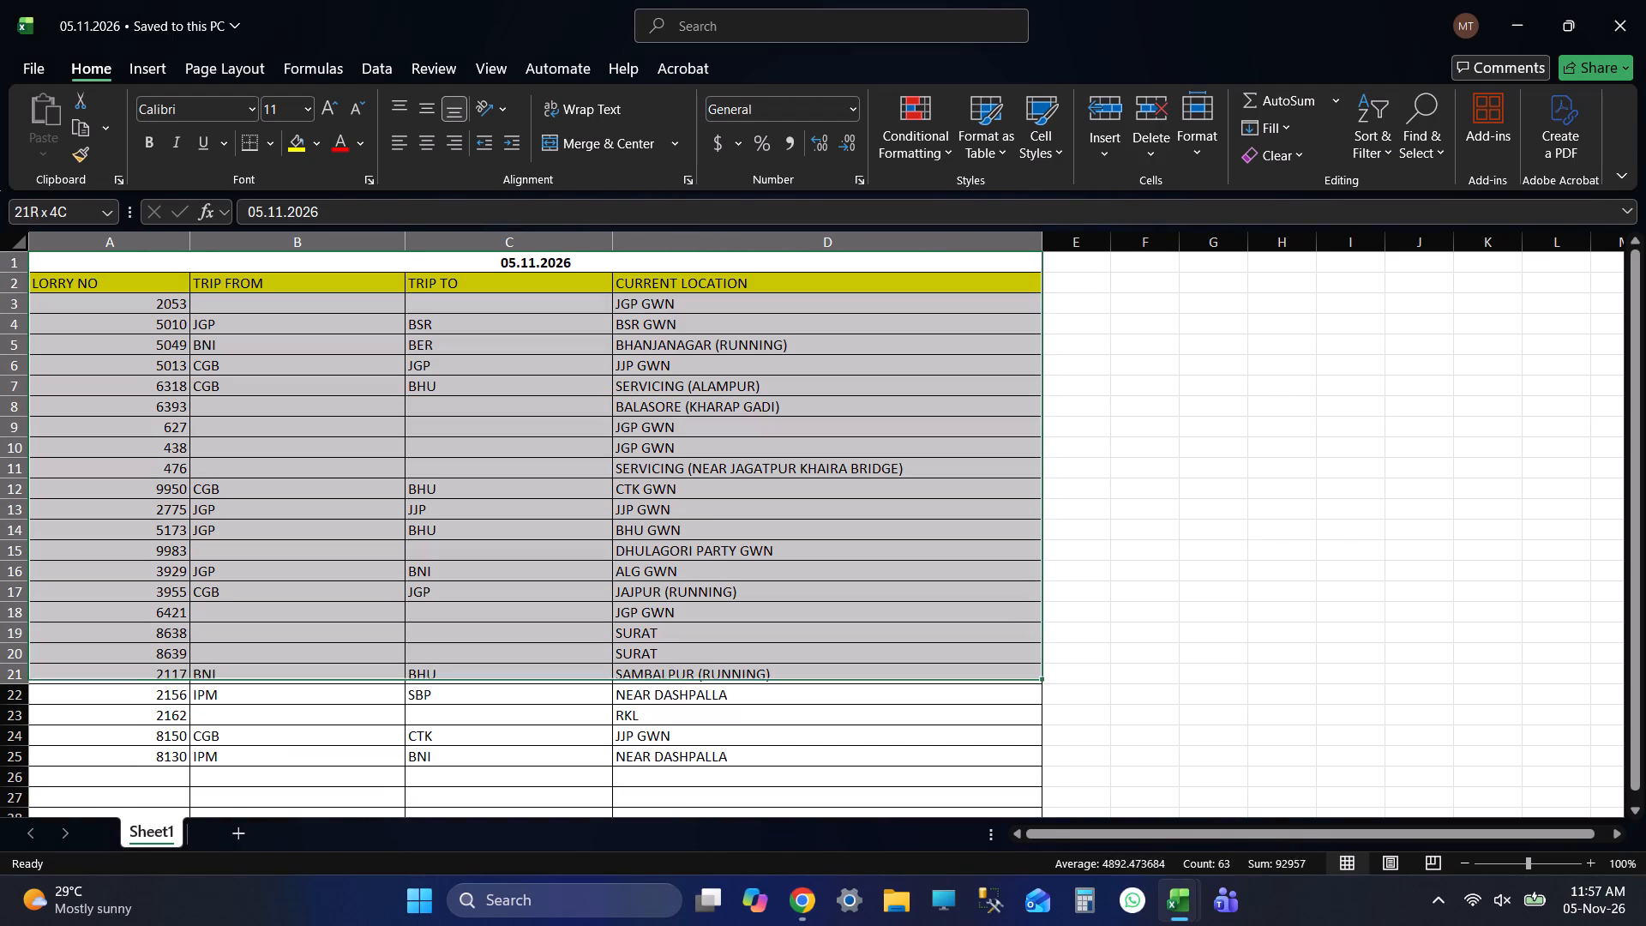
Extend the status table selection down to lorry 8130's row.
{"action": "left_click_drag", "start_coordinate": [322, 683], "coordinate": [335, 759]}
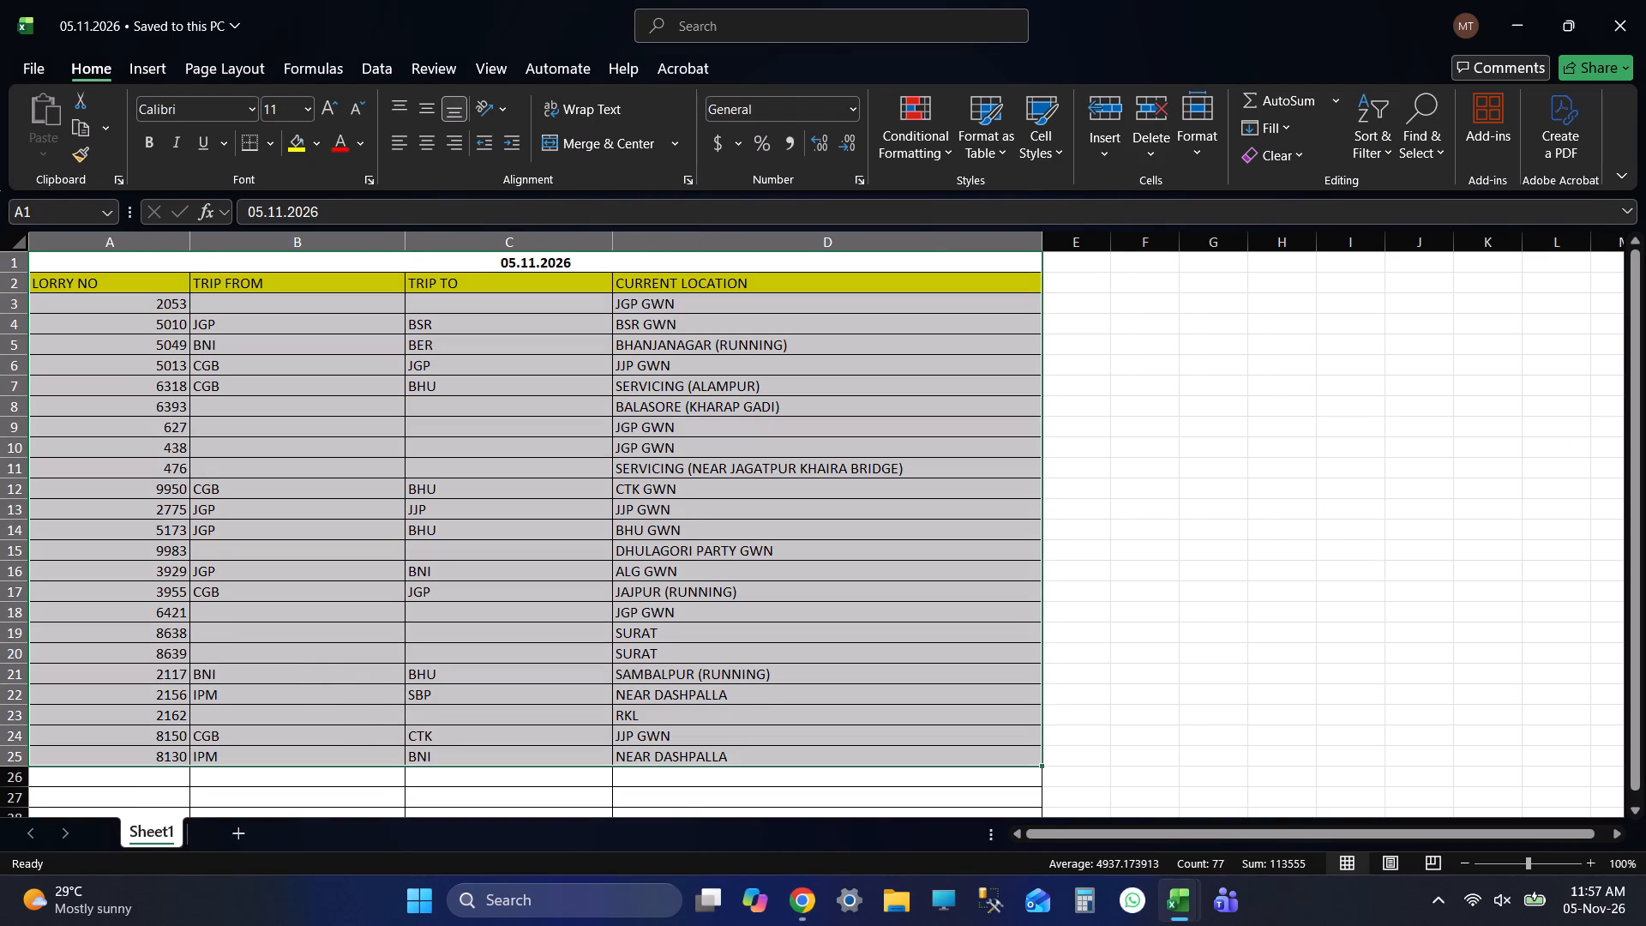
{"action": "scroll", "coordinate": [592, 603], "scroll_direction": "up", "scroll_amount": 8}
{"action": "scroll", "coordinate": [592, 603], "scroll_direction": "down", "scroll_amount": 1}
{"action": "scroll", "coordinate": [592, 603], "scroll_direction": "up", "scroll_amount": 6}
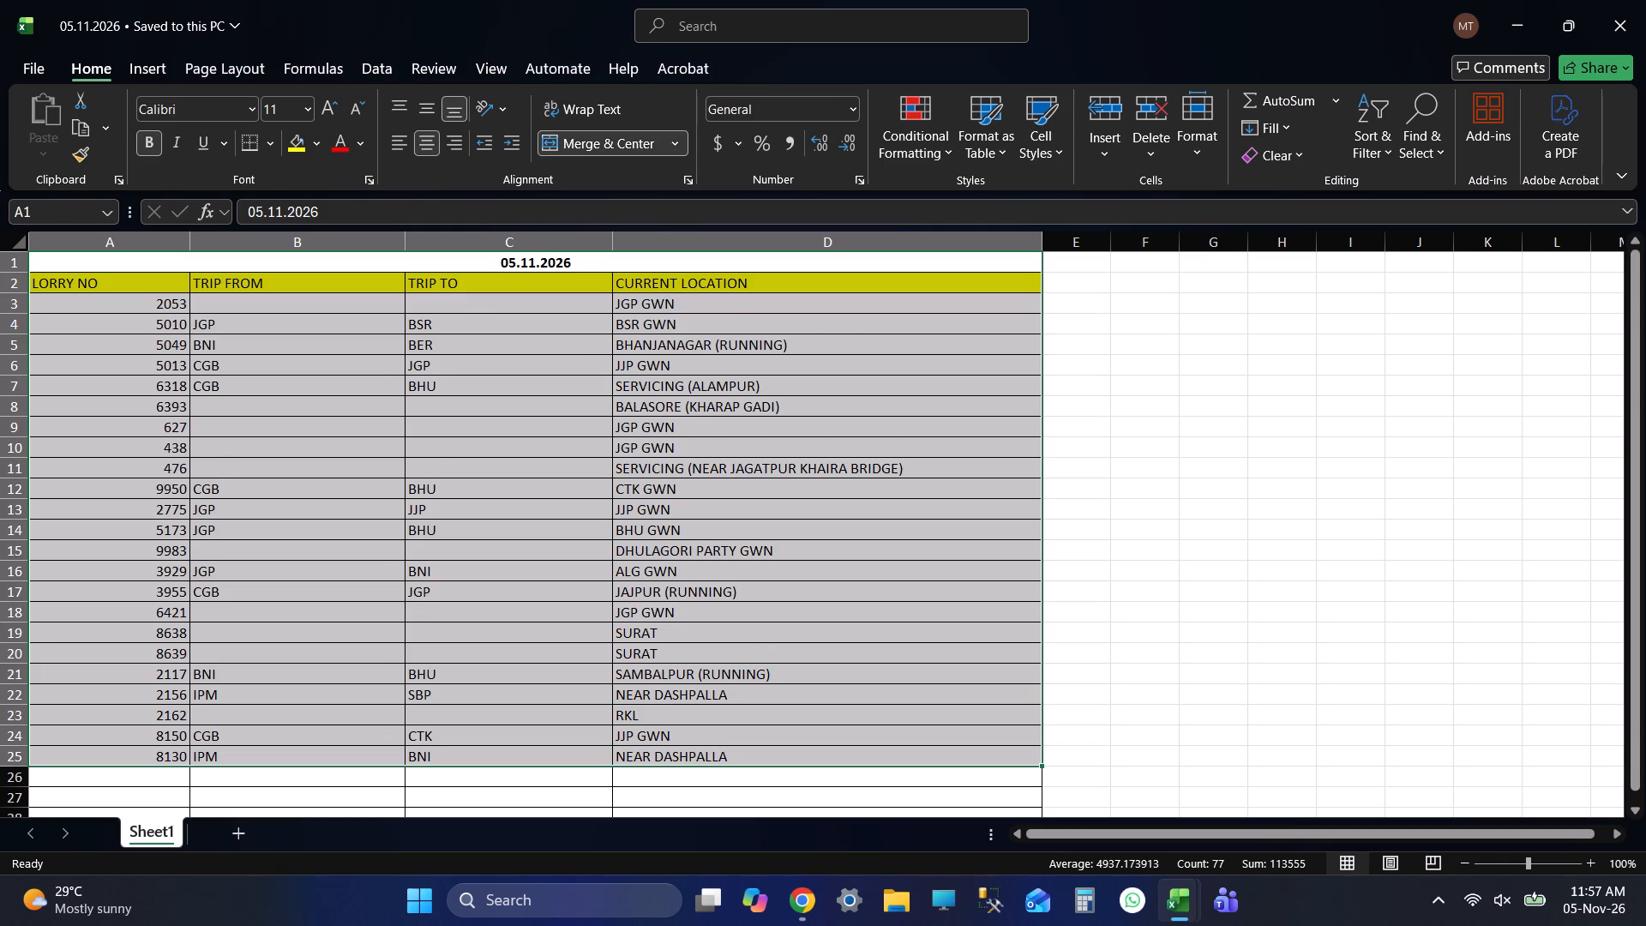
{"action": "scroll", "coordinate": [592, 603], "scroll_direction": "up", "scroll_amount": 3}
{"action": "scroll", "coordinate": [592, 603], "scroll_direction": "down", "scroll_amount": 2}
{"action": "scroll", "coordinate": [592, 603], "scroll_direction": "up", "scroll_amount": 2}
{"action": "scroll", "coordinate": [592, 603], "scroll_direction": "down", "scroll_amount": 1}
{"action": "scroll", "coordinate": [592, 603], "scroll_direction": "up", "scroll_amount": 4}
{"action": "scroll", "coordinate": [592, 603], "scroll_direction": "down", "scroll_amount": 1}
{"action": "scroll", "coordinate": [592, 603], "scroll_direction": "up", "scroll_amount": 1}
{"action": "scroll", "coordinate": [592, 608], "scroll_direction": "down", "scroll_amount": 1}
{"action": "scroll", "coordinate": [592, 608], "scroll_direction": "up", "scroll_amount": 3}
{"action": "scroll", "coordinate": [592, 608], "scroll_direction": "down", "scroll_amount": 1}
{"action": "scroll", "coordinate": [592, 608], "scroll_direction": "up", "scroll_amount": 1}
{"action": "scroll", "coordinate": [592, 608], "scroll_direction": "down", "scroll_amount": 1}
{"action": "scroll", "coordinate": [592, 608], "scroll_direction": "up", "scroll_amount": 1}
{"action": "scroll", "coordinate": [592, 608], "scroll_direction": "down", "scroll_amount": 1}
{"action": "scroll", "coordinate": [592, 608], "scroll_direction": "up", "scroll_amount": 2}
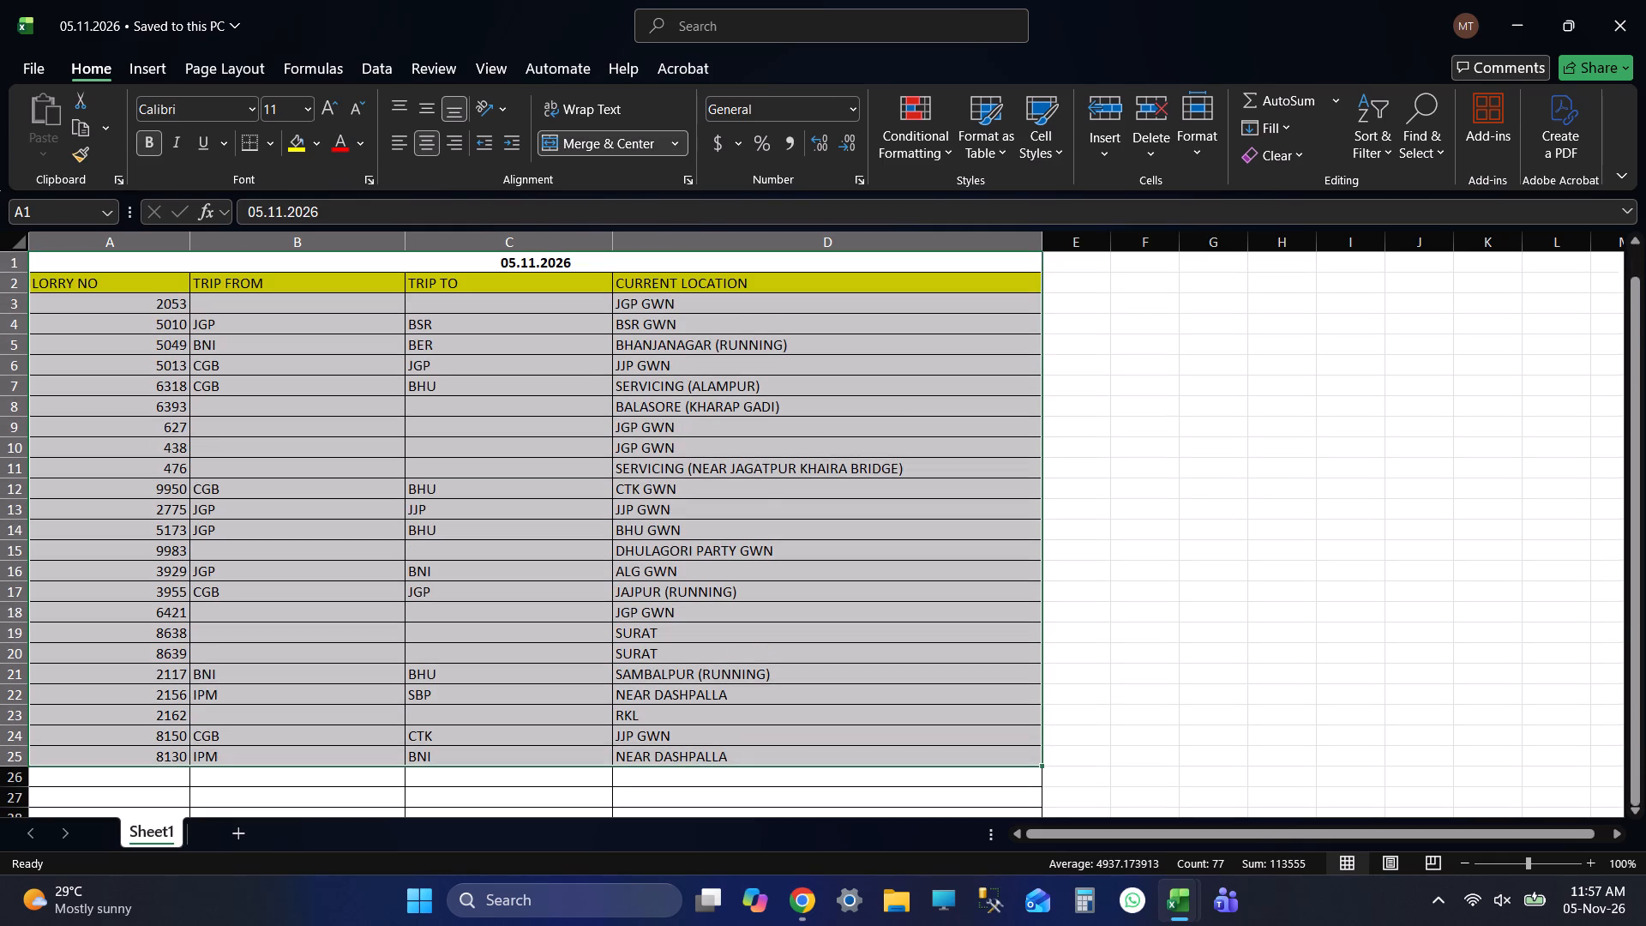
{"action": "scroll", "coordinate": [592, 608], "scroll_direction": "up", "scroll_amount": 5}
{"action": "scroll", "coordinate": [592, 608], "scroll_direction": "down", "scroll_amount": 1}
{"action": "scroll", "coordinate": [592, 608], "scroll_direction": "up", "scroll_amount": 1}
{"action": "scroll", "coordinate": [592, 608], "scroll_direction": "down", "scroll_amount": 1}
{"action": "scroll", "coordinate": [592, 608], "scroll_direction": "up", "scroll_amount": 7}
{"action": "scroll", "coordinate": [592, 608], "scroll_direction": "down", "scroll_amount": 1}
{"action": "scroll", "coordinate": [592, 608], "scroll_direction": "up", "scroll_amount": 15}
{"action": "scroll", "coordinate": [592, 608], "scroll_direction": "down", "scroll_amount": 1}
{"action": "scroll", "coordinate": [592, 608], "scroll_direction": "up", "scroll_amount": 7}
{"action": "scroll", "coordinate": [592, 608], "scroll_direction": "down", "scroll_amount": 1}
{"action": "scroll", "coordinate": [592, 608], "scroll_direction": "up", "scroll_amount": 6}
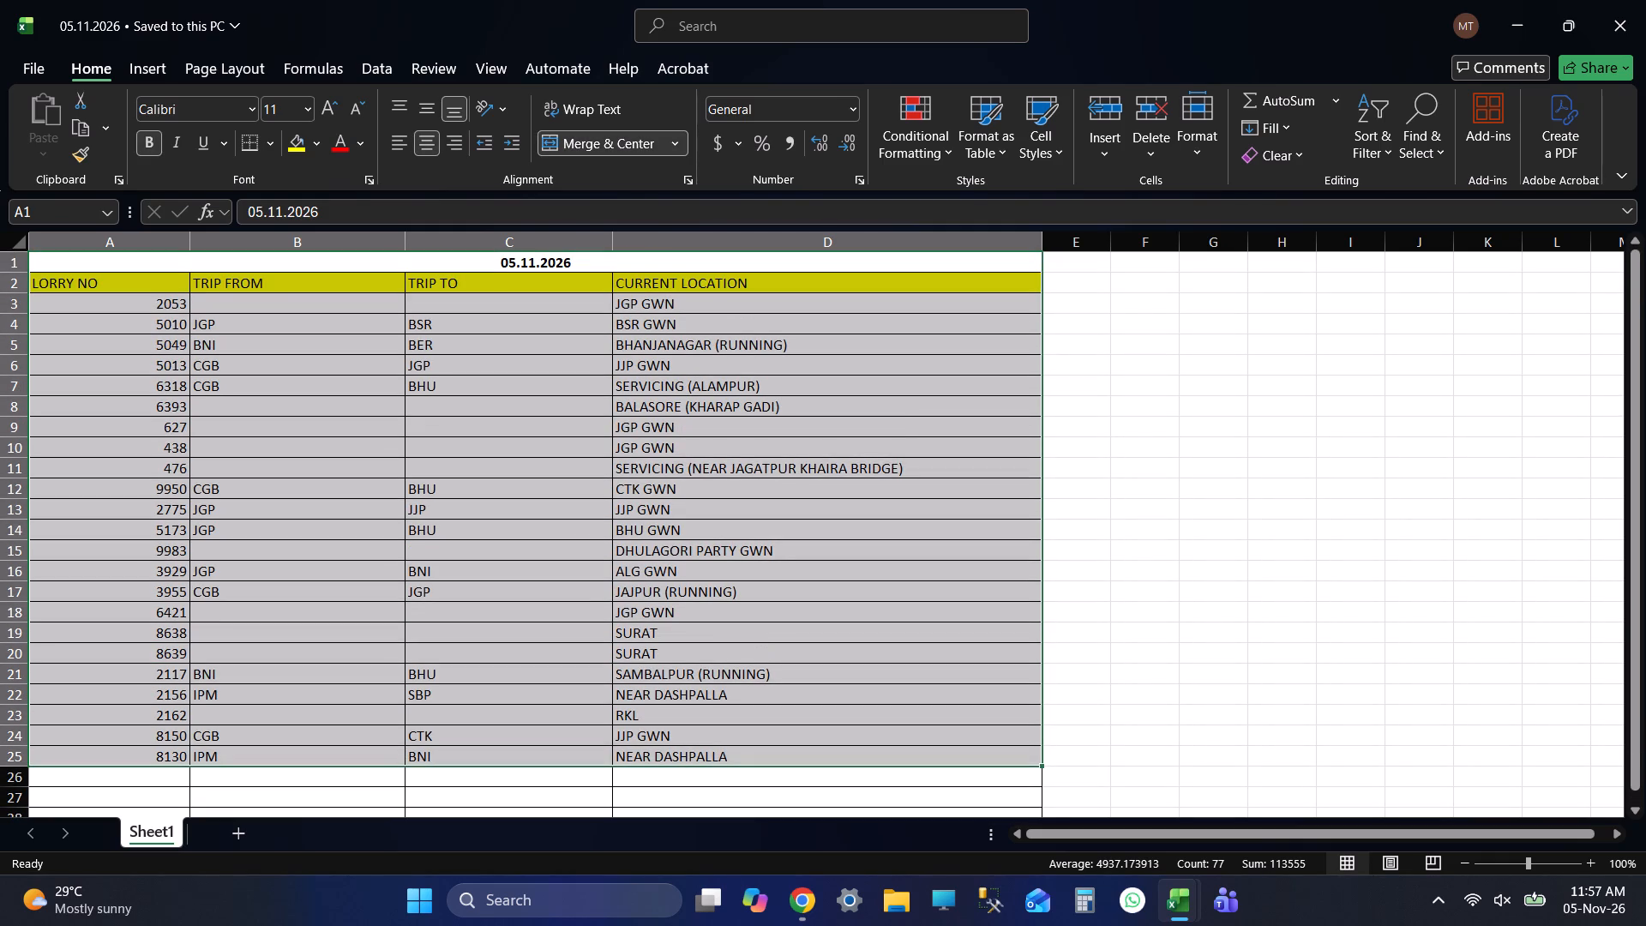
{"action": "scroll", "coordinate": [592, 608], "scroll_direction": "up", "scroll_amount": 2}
Reselect the whole lorry status table from the 05.11.2026 heading down to lorry 8130's row.
{"action": "left_click_drag", "start_coordinate": [399, 263], "coordinate": [399, 290]}
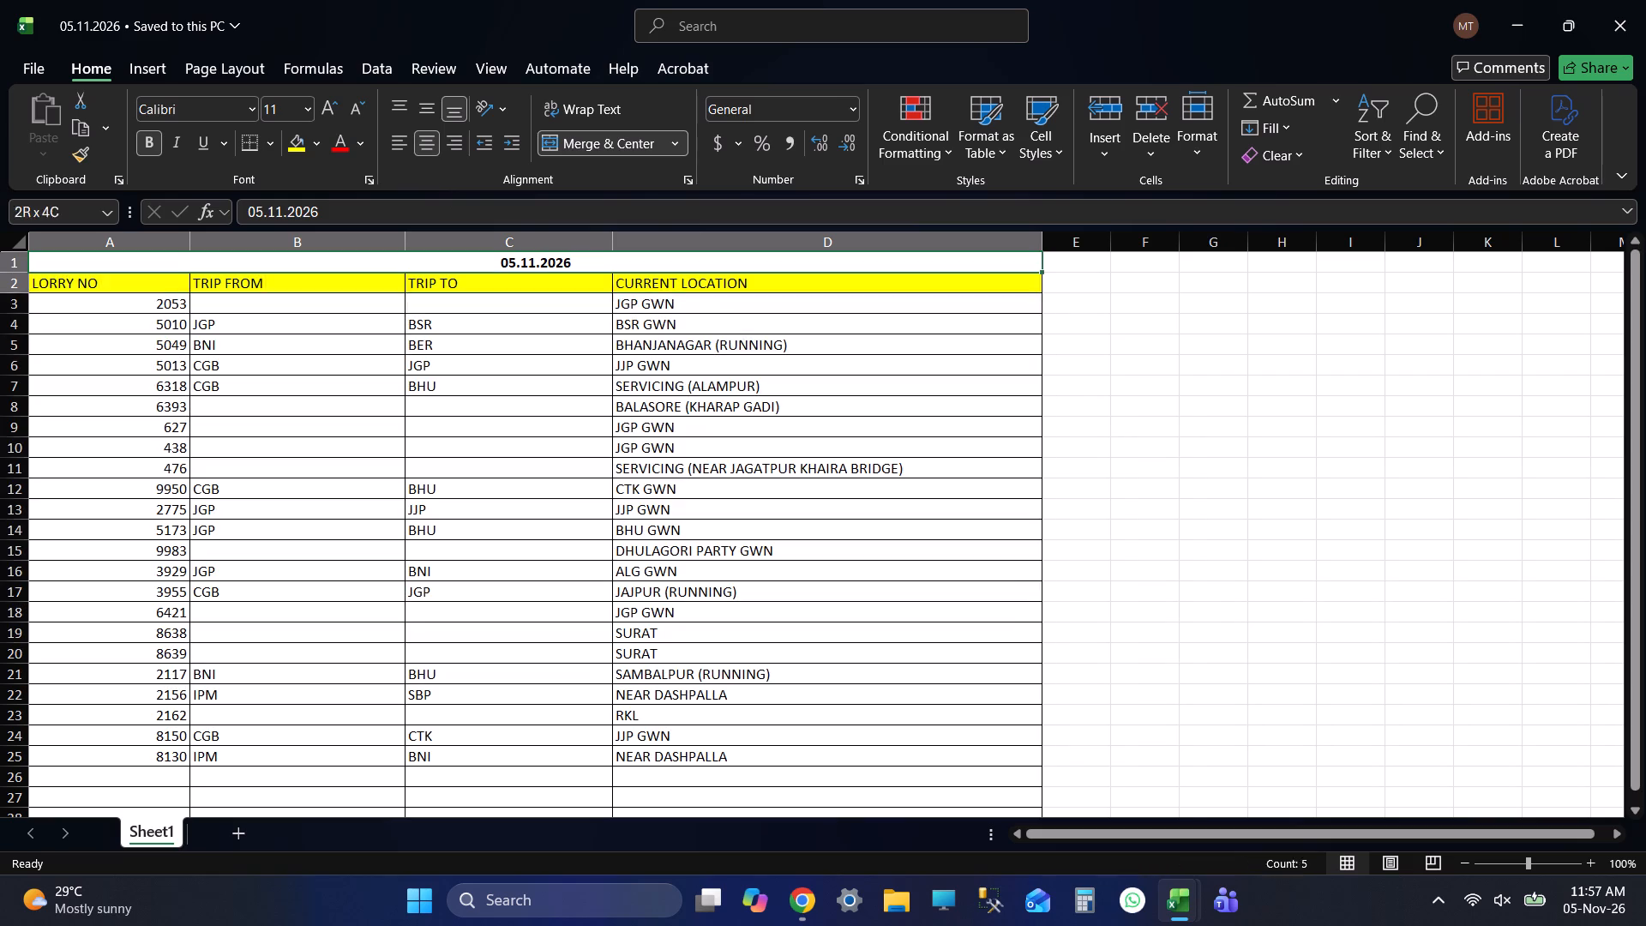
{"action": "left_click_drag", "start_coordinate": [399, 290], "coordinate": [434, 755]}
{"action": "scroll", "coordinate": [550, 570], "scroll_direction": "up", "scroll_amount": 6}
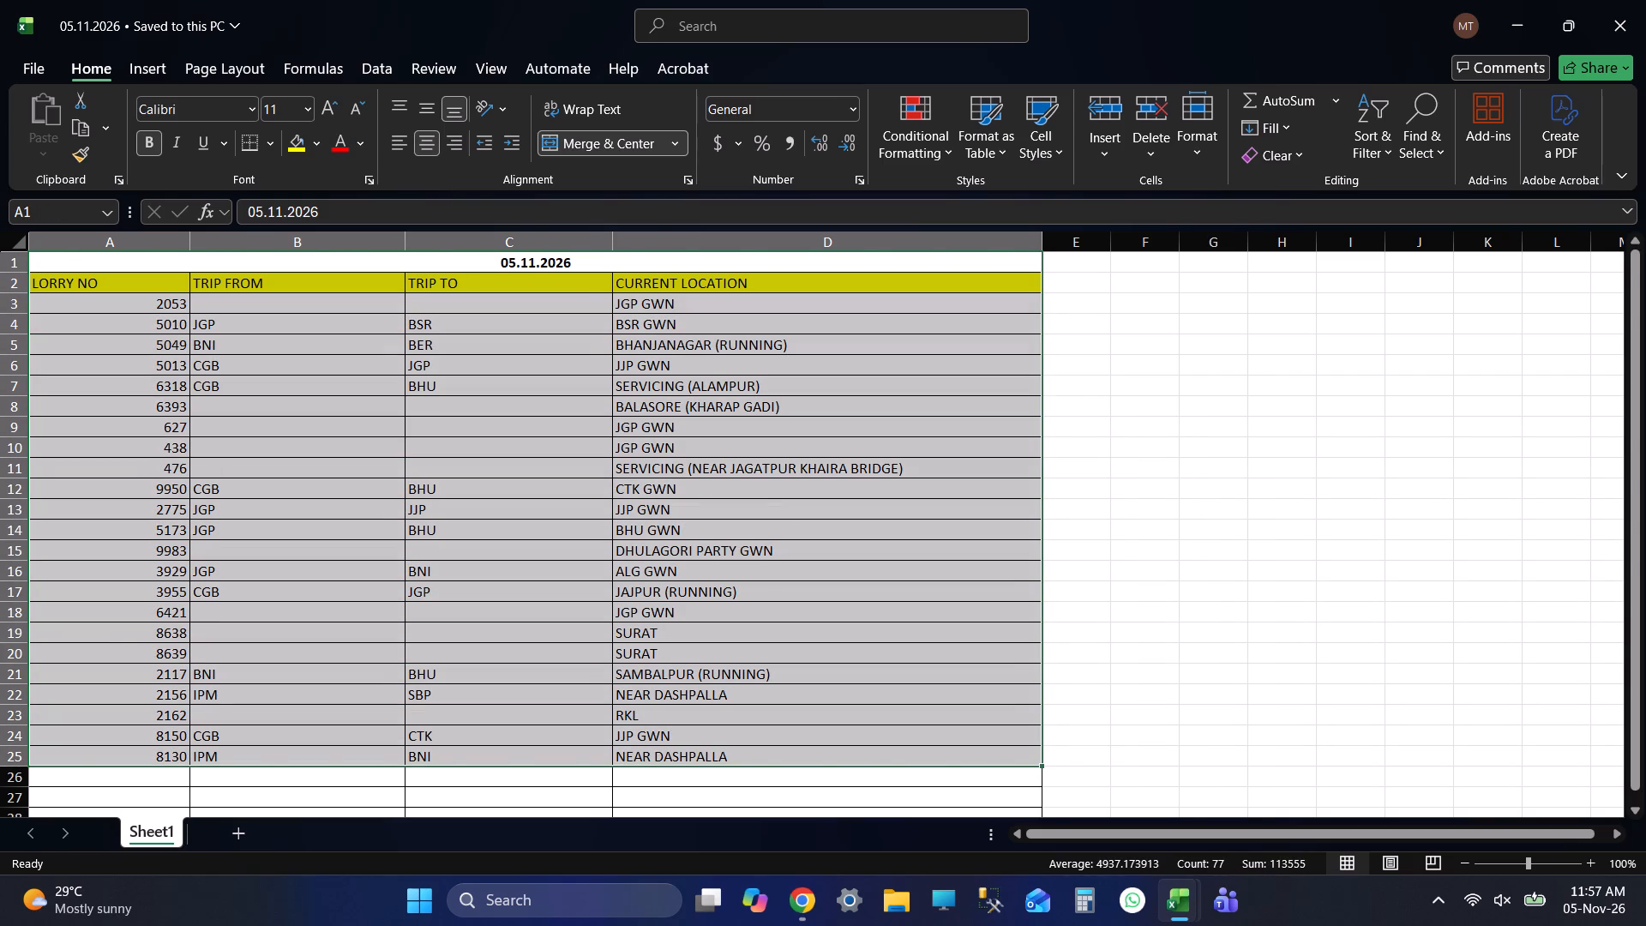